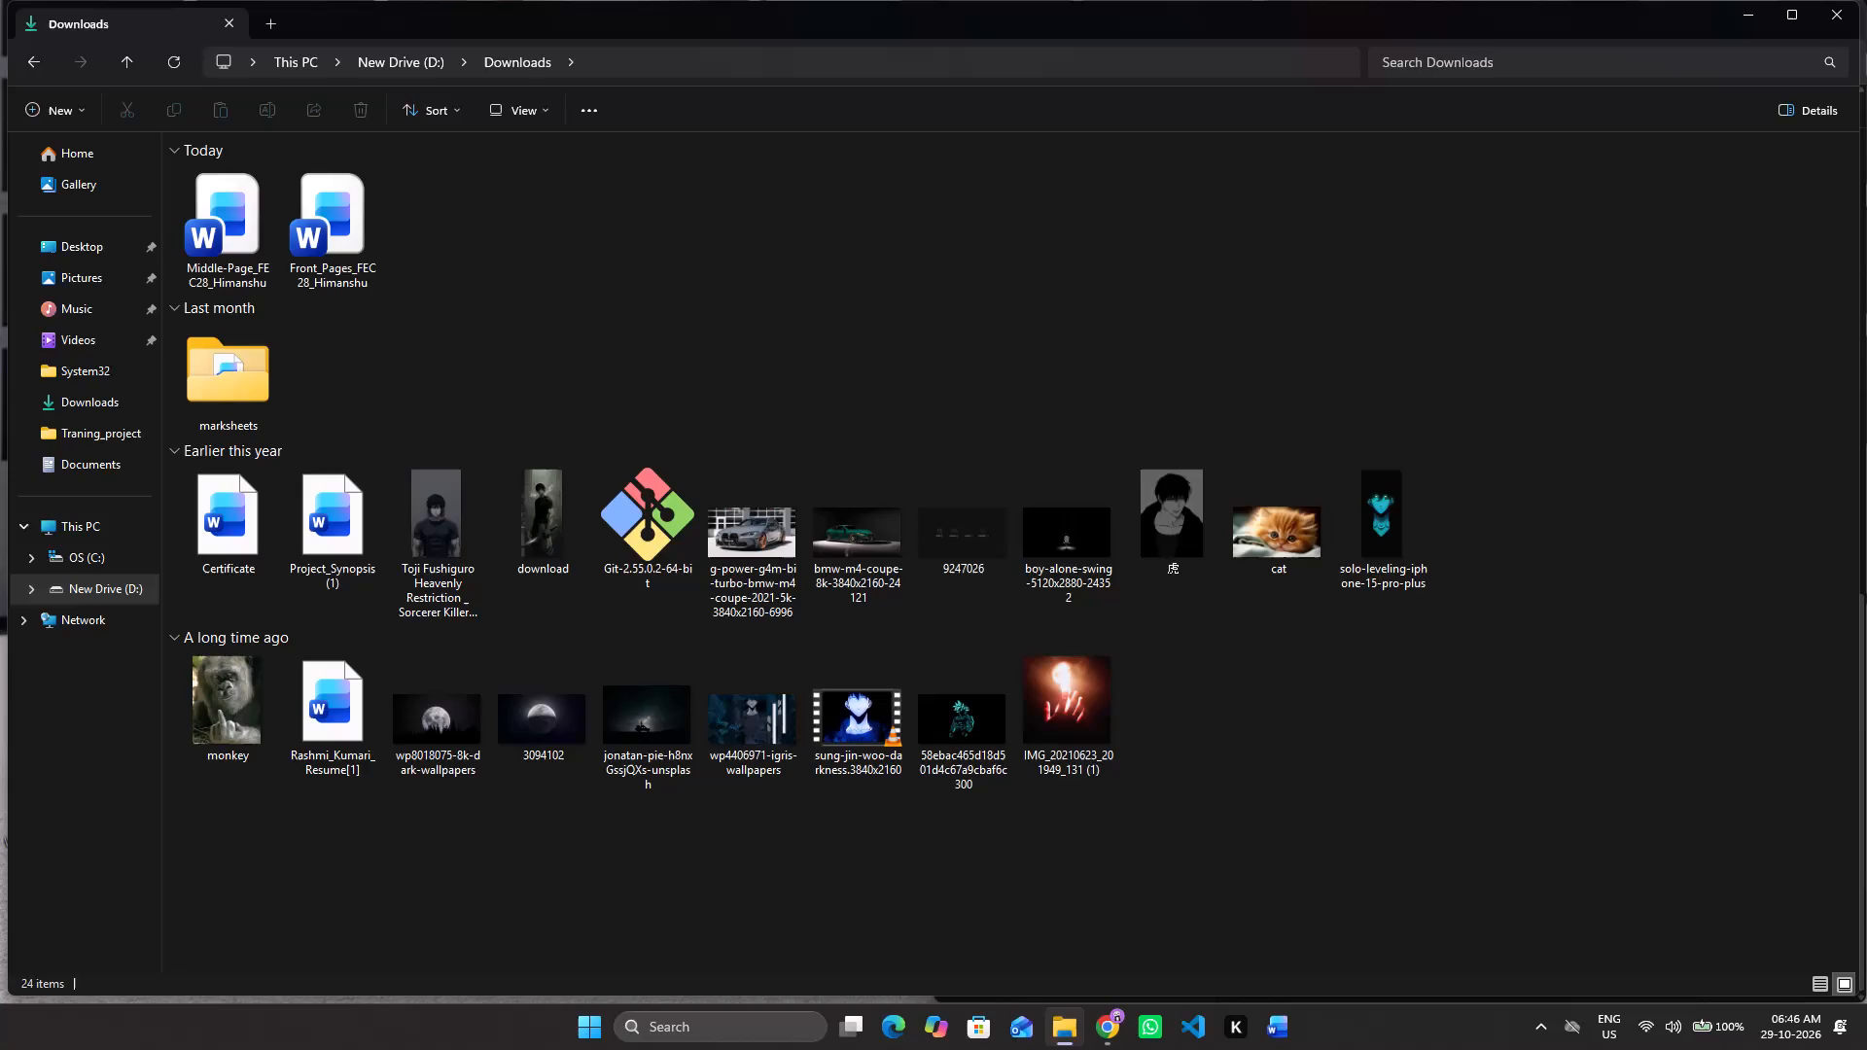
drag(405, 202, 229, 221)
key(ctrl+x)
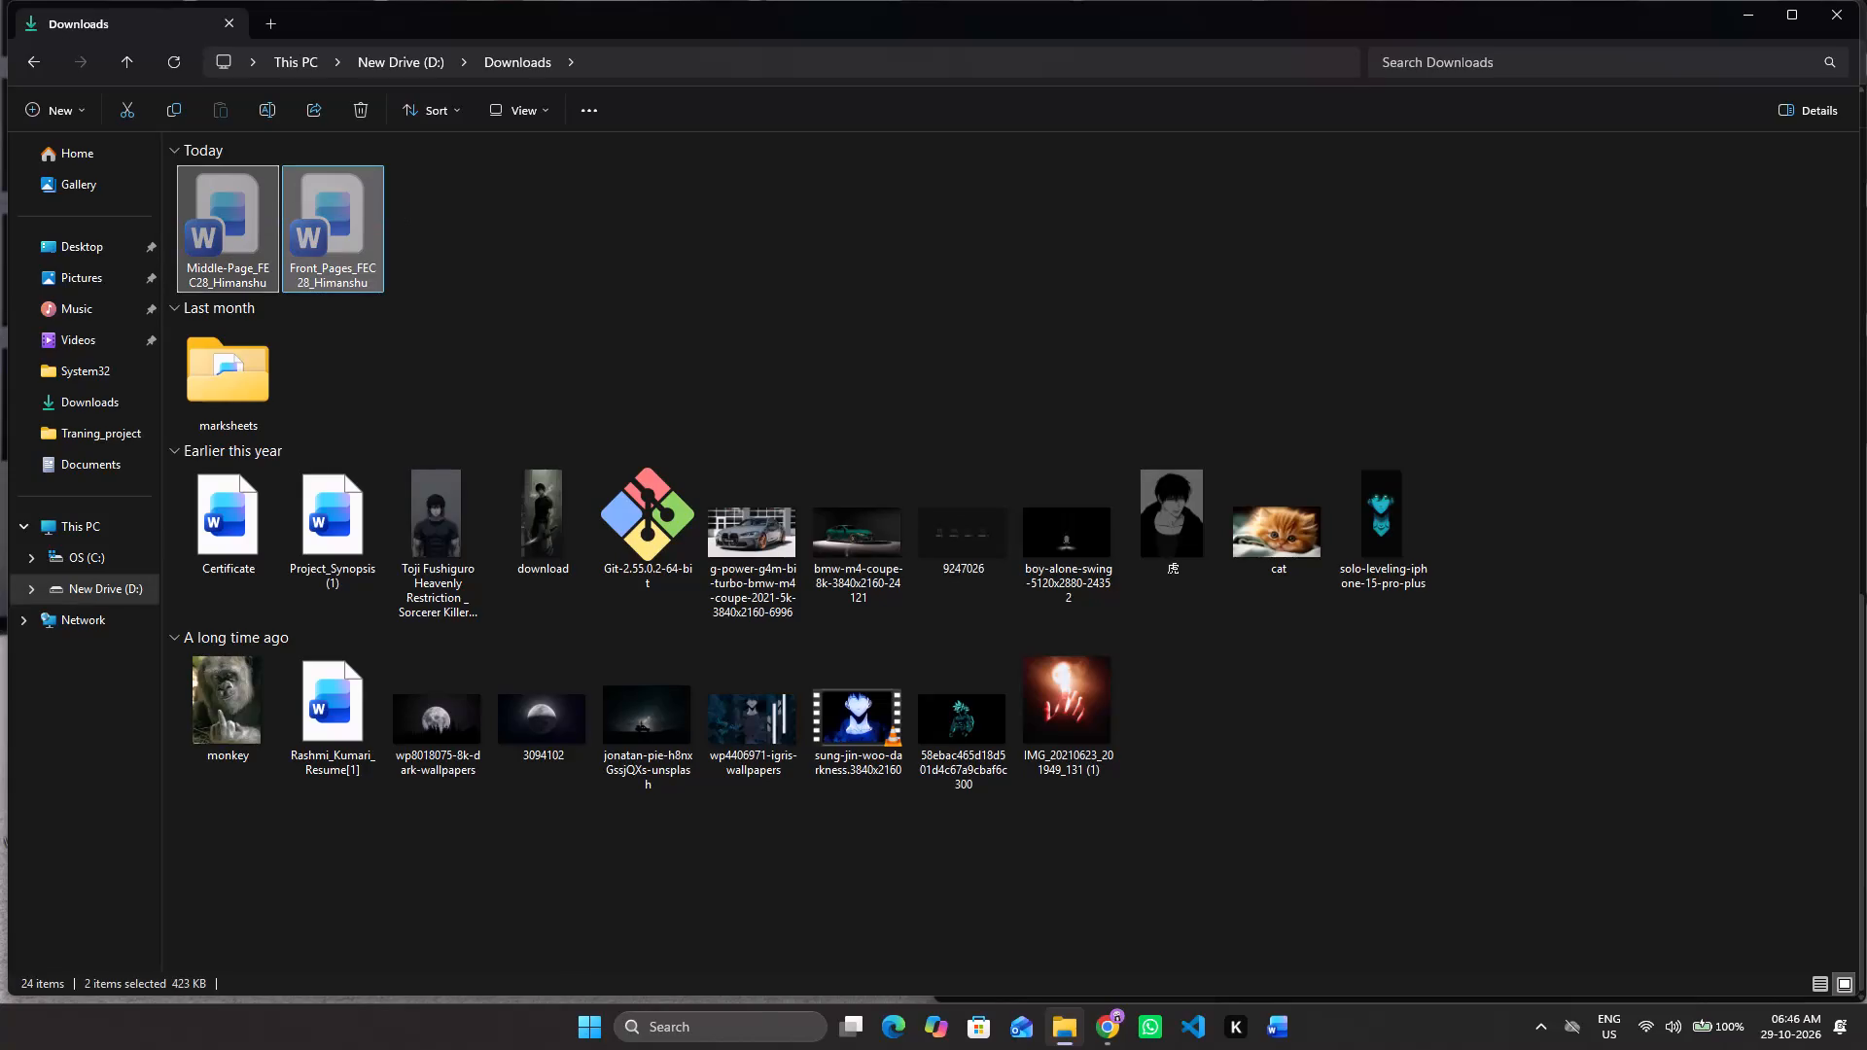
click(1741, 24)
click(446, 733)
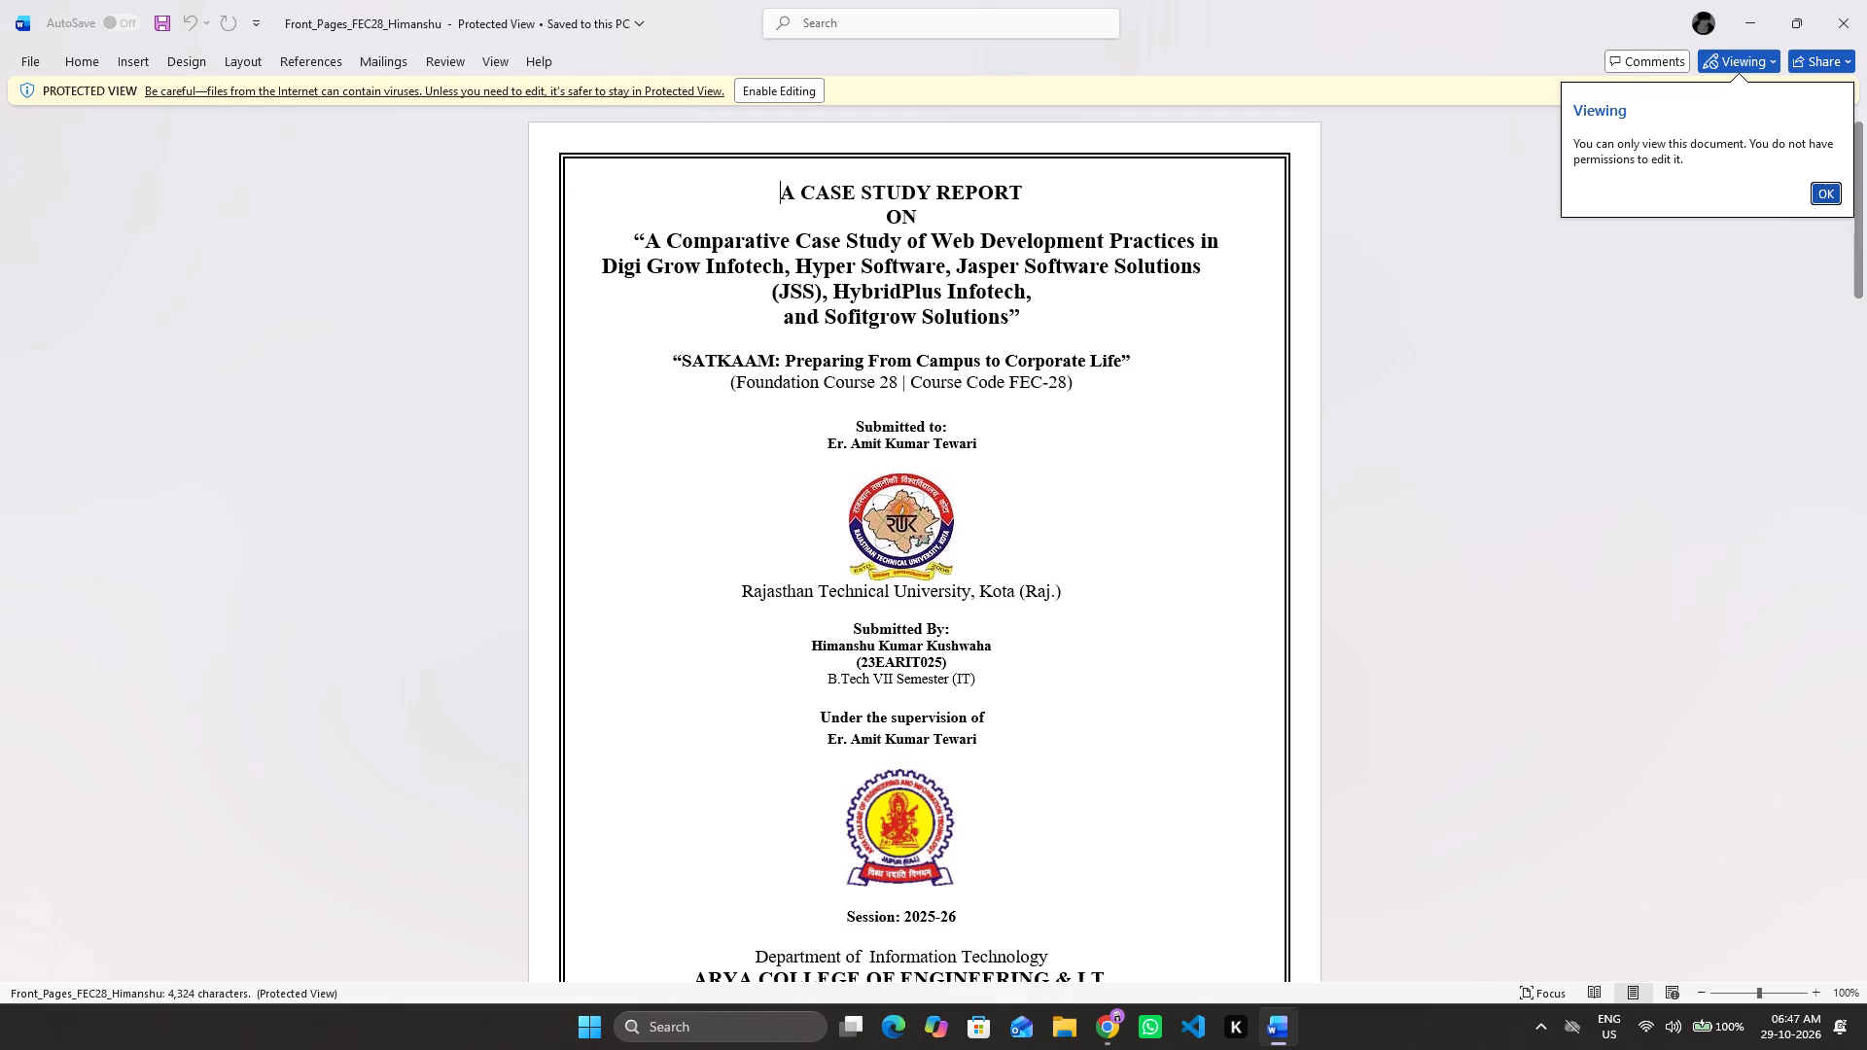
click(775, 84)
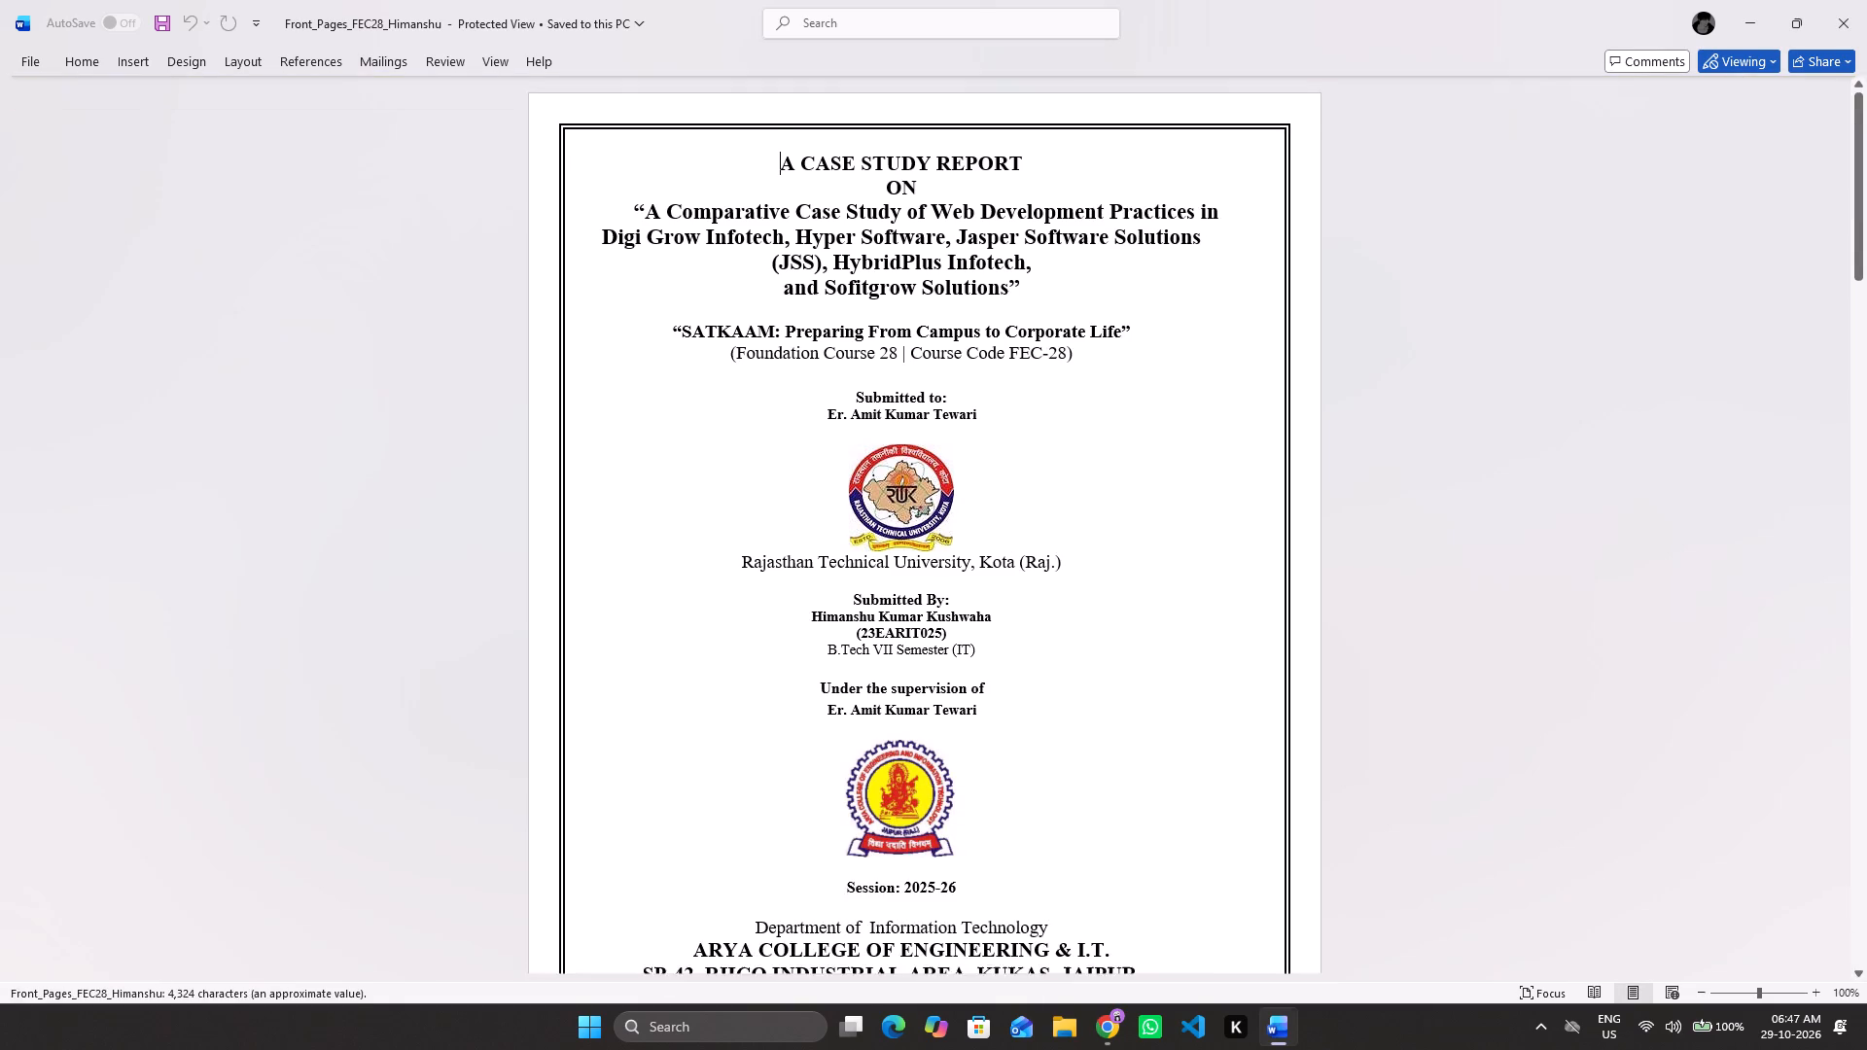
scroll(732, 415, down, 3)
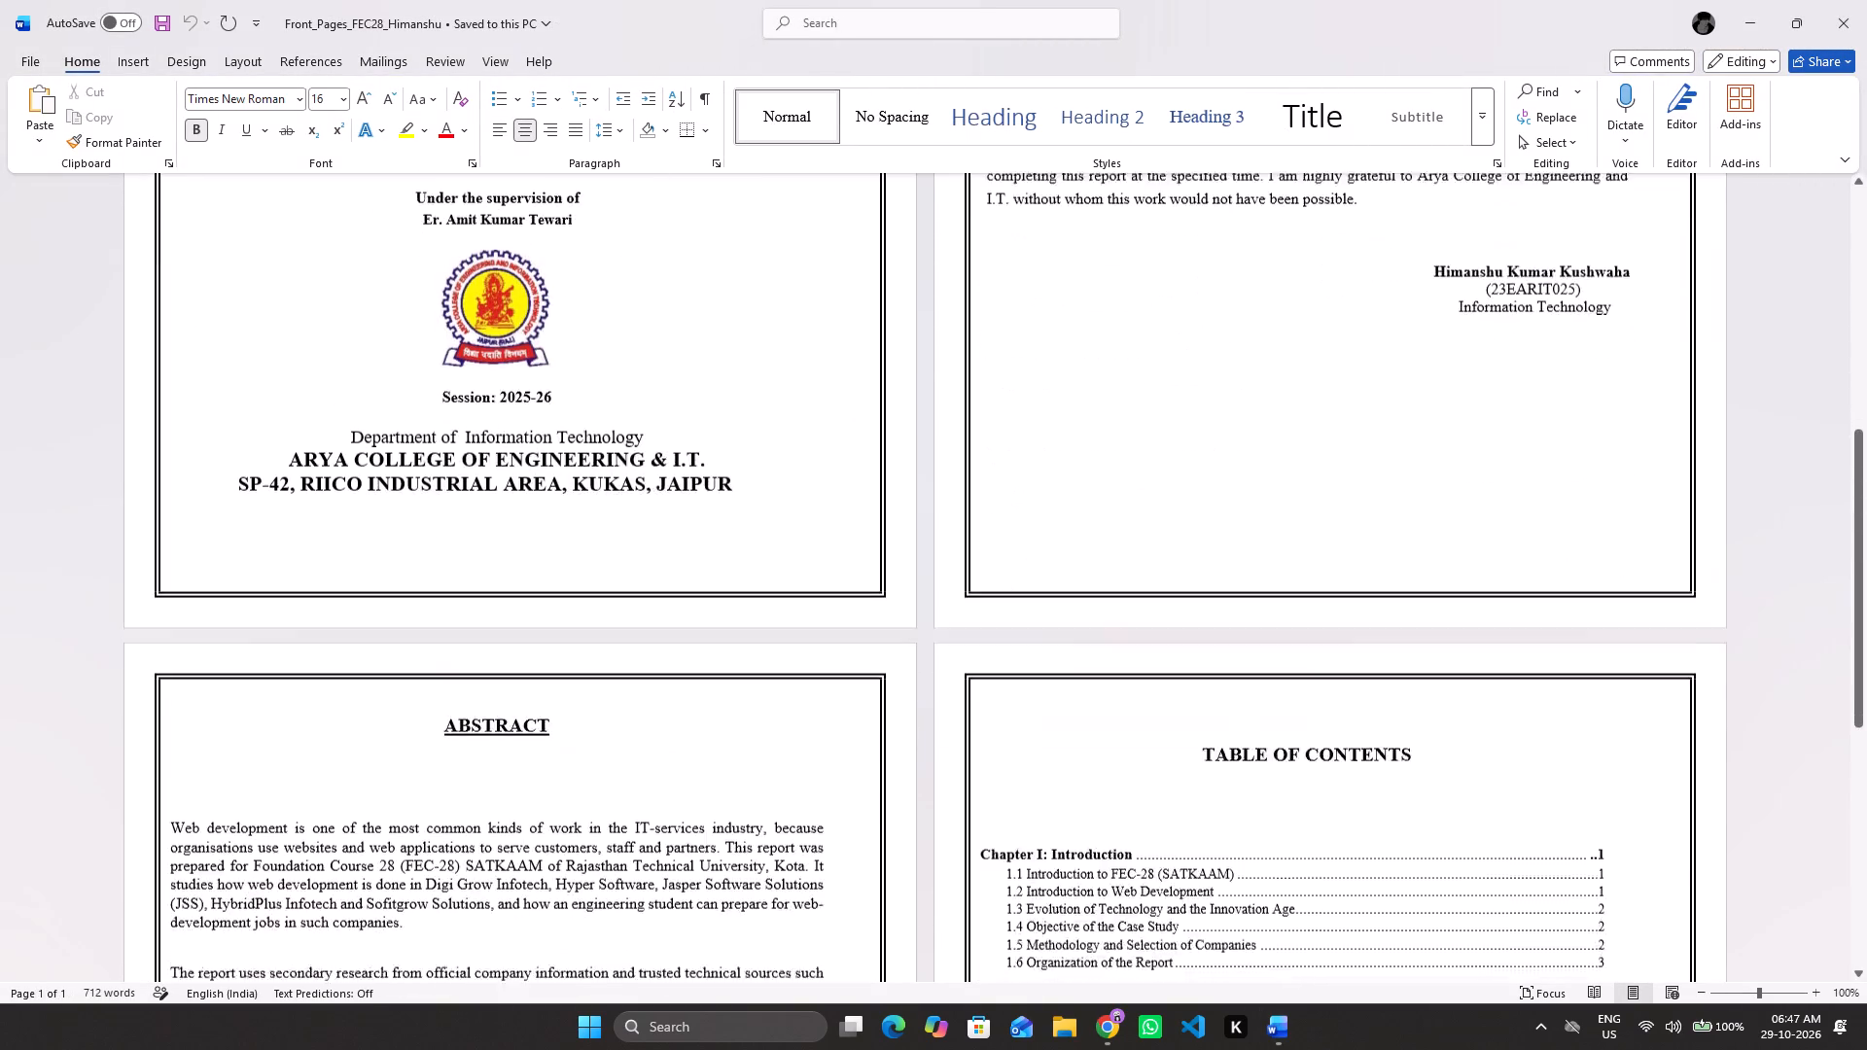
scroll(732, 415, down, 1)
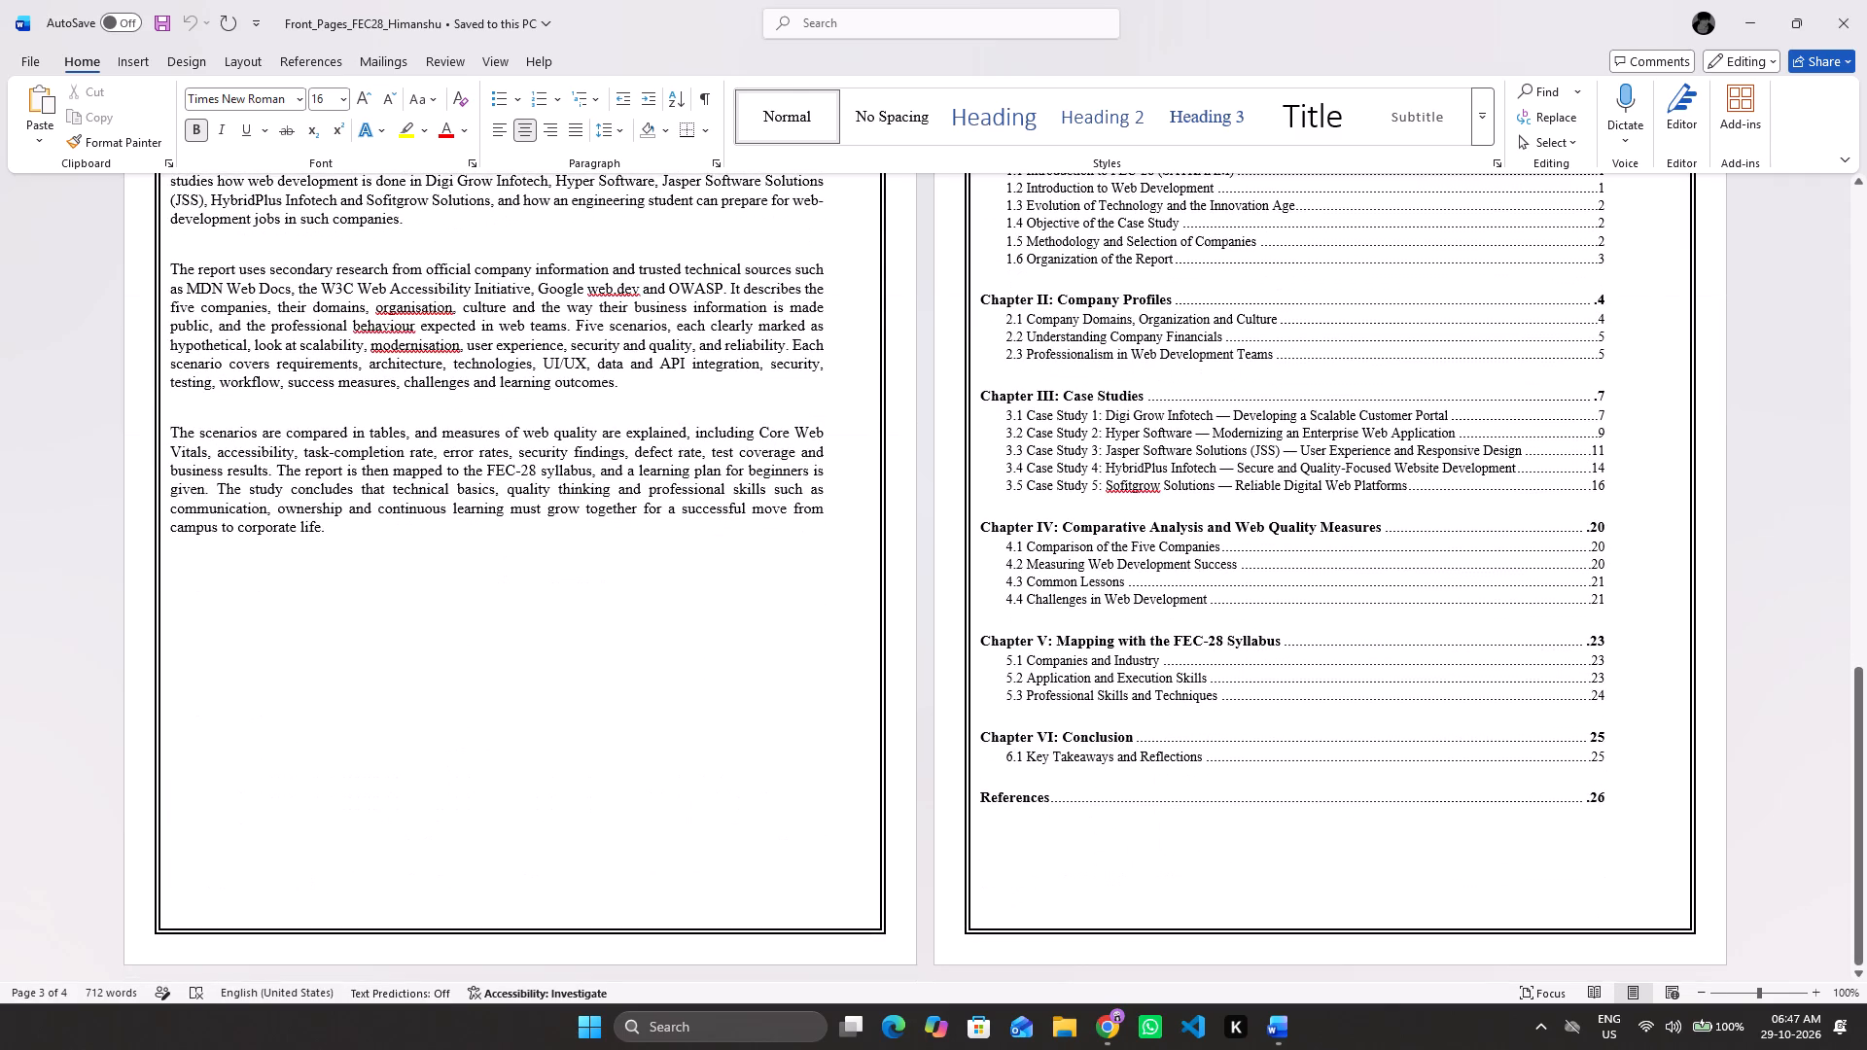
click(1773, 7)
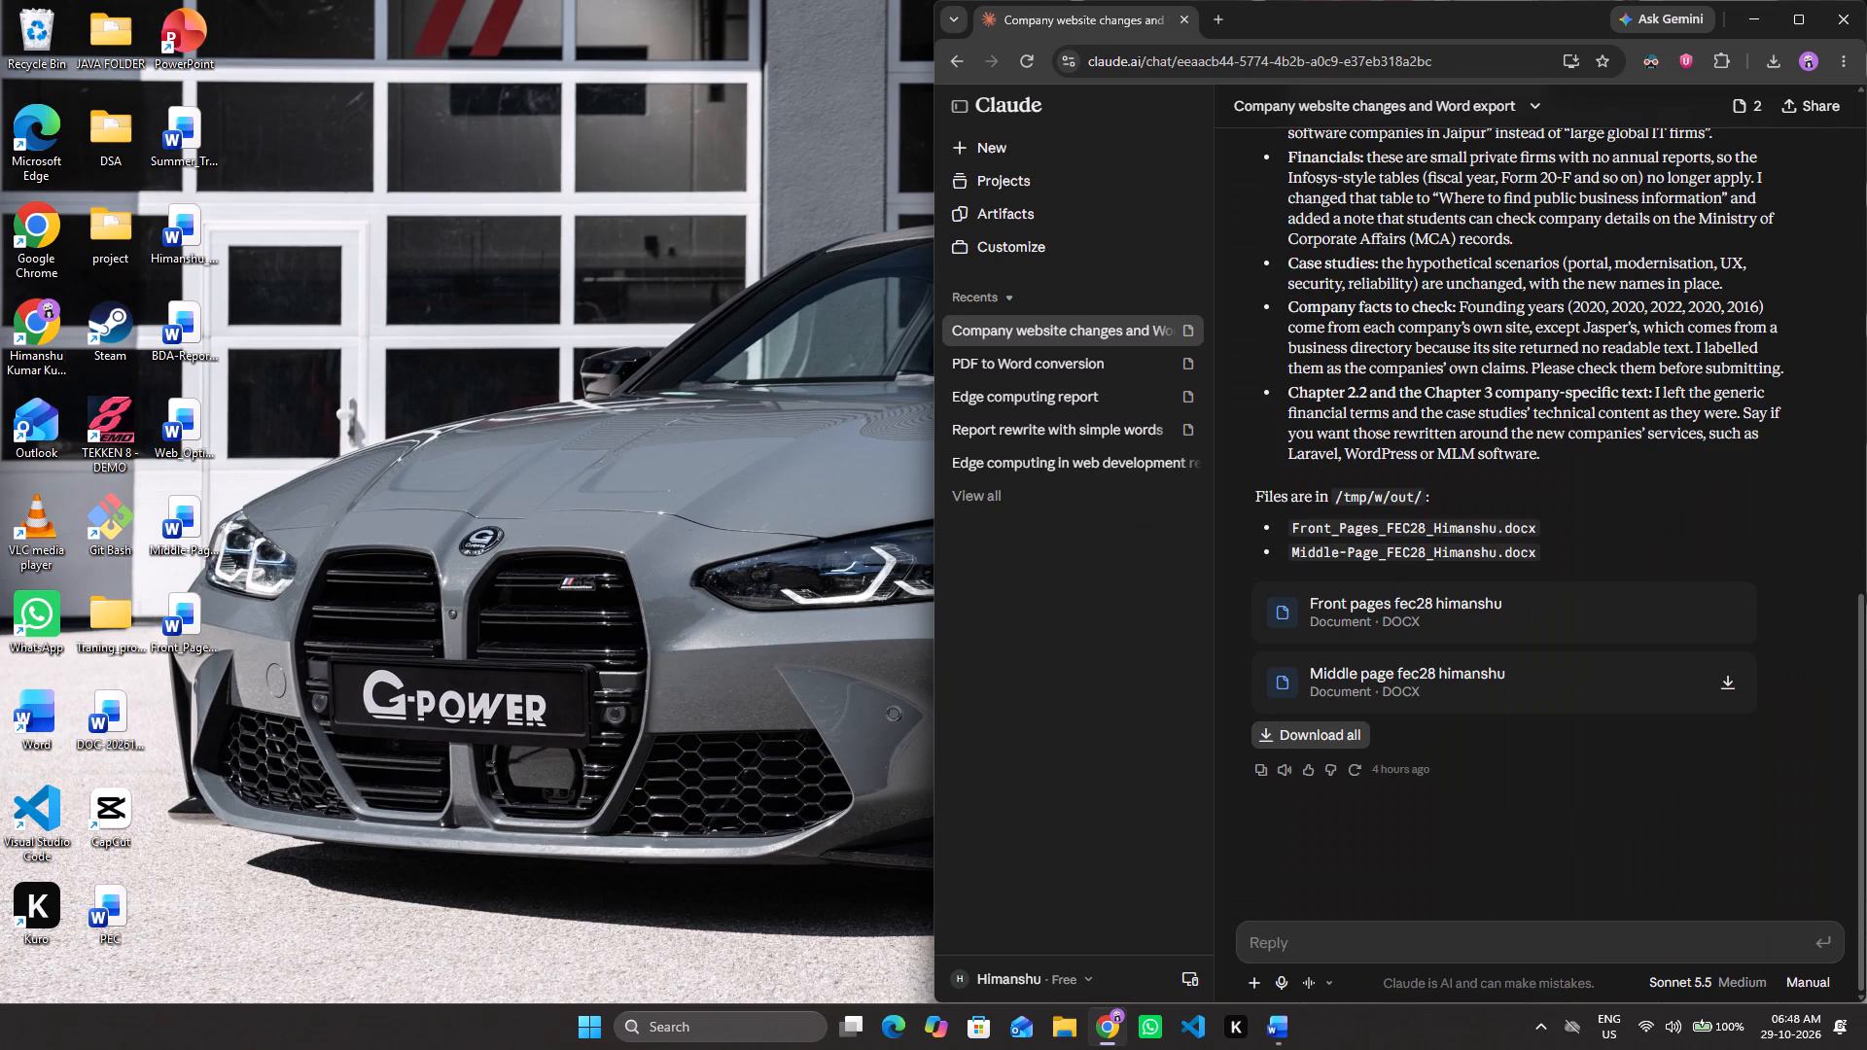
Open the Middle-Page_FEC28 document from the desktop with editing enabled and arrange it side by side with the front pages document.
double_click(178, 517)
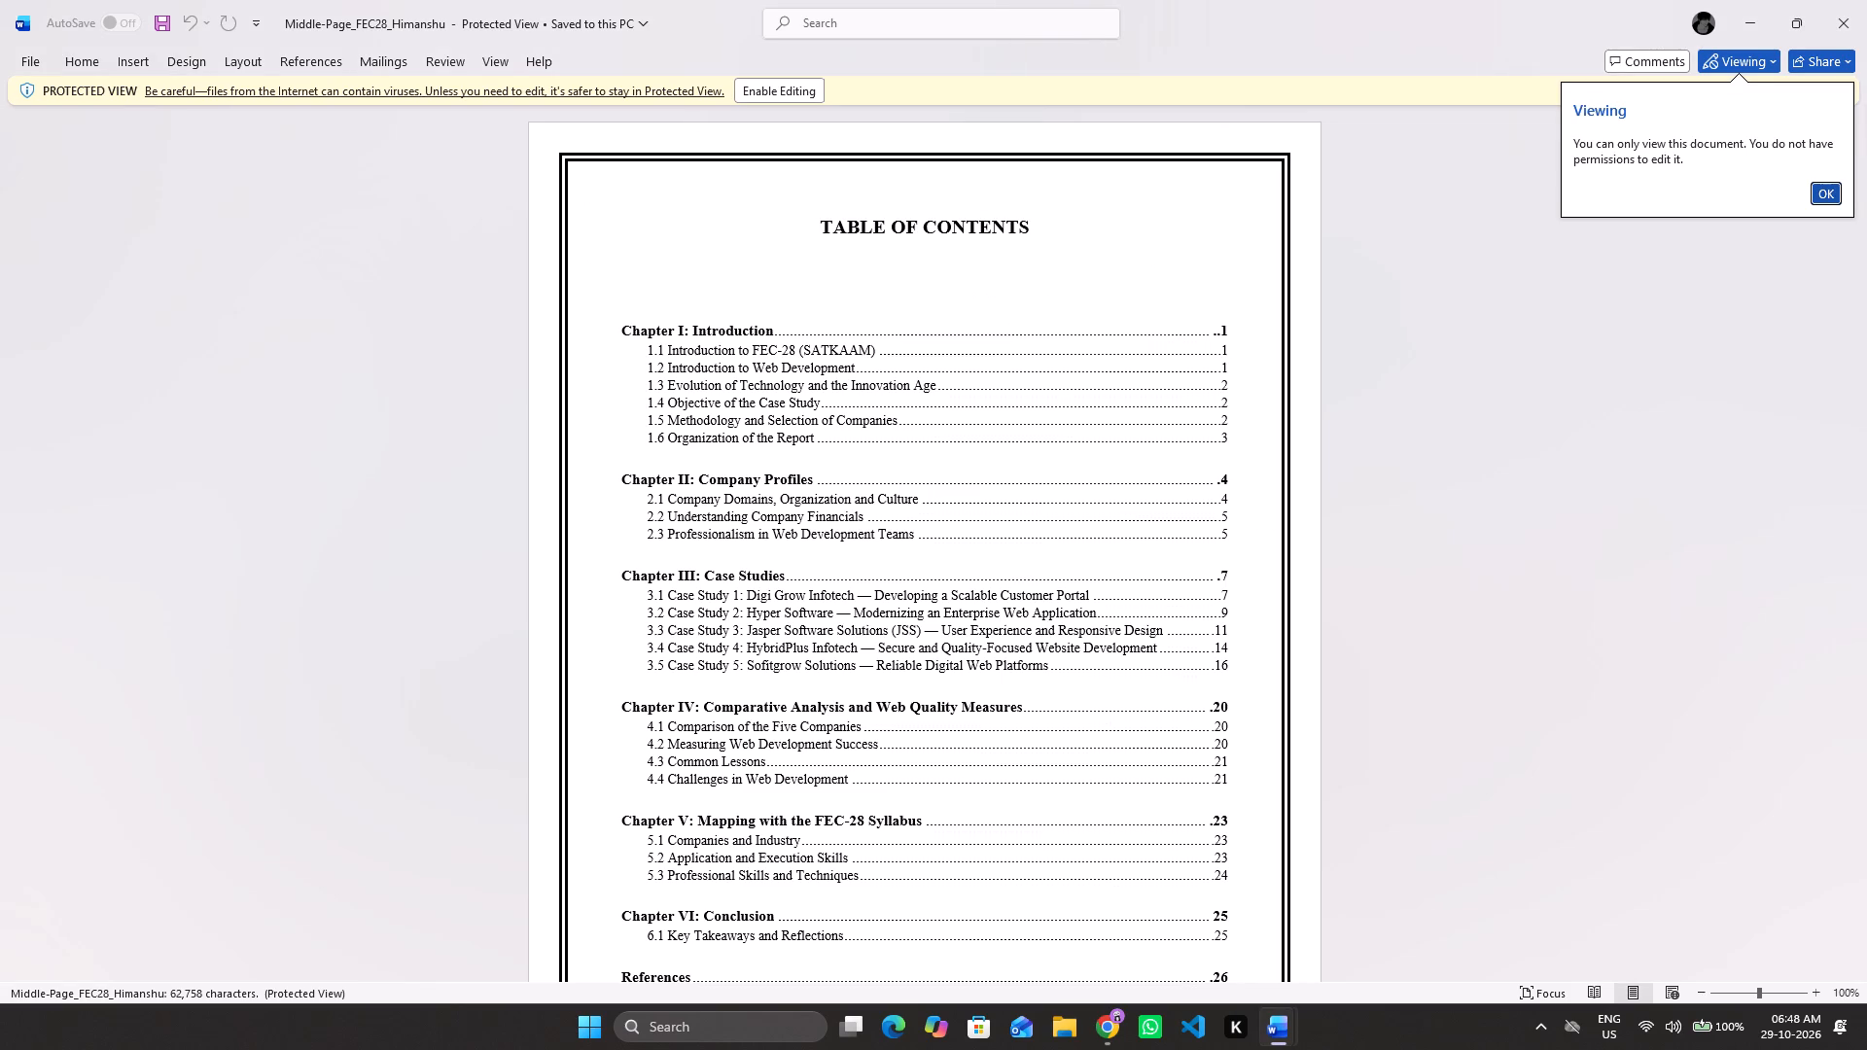
click(757, 88)
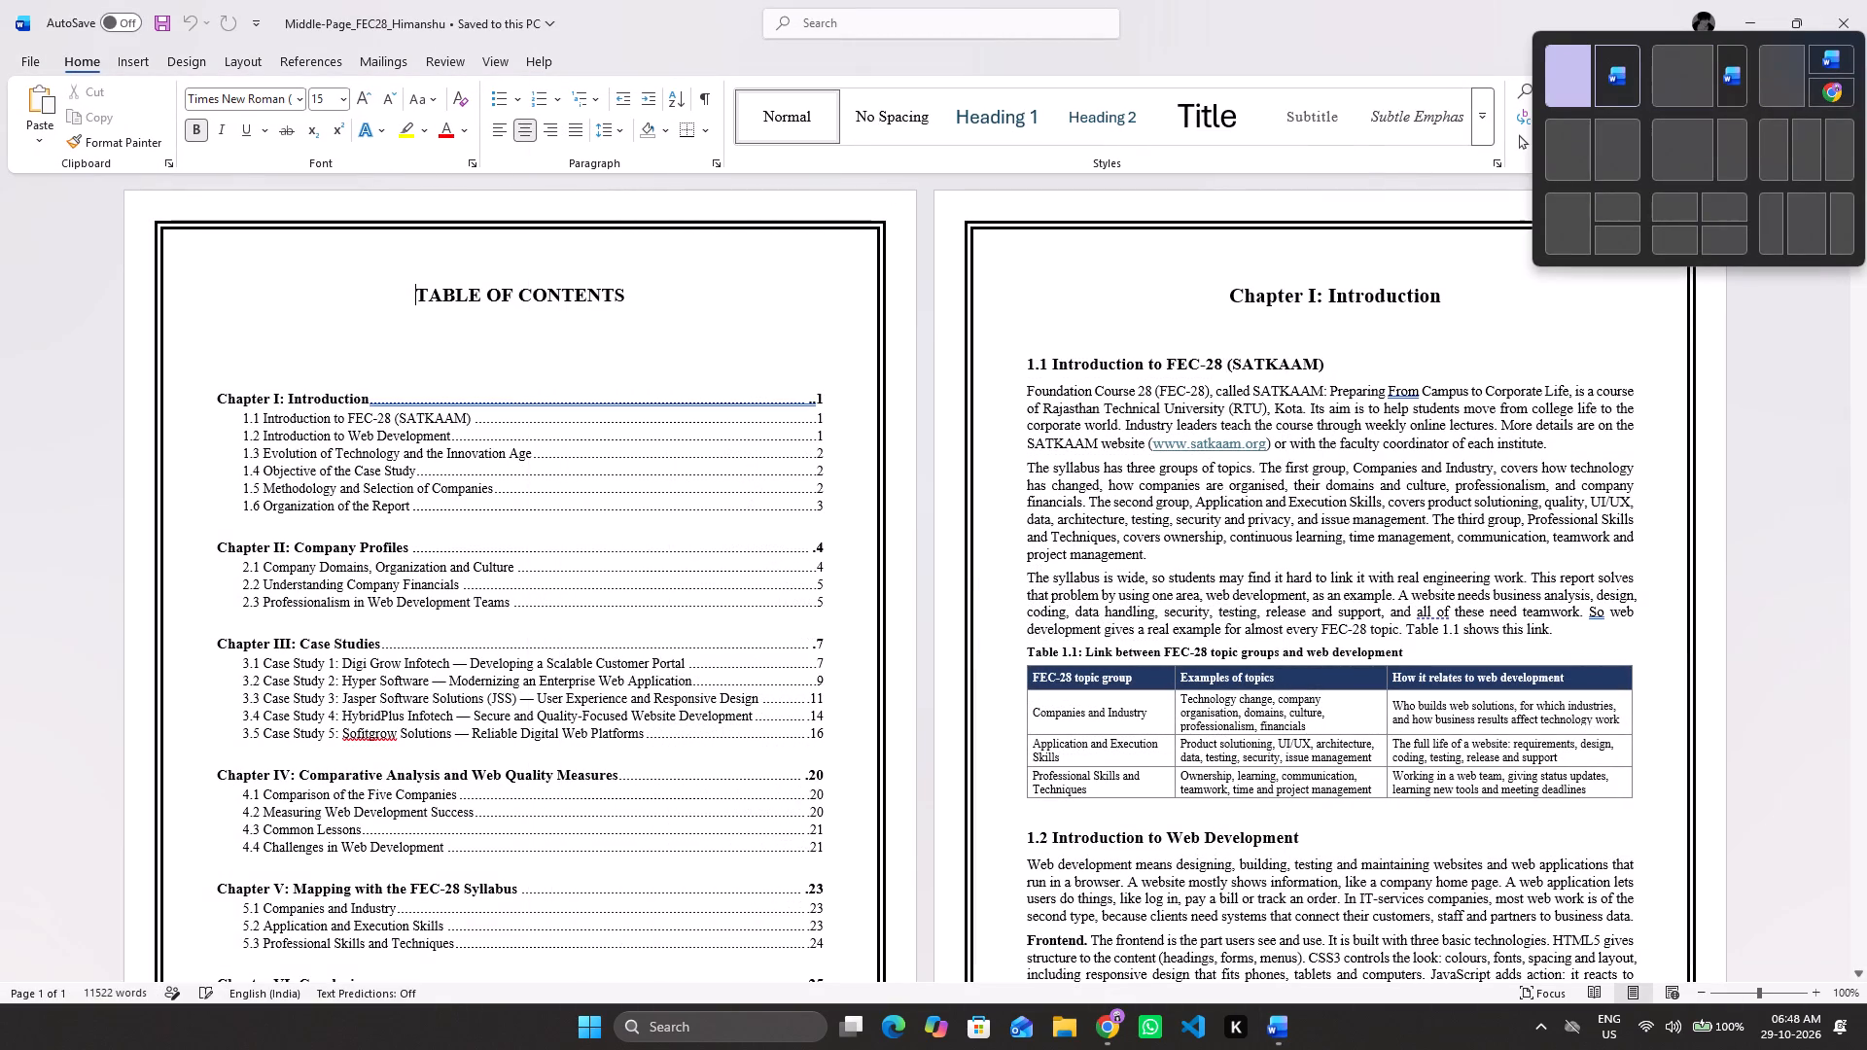
click(1558, 81)
Compare the title page and table of contents in the front pages document with the table of contents in the middle pages document.
scroll(1257, 392, up, 15)
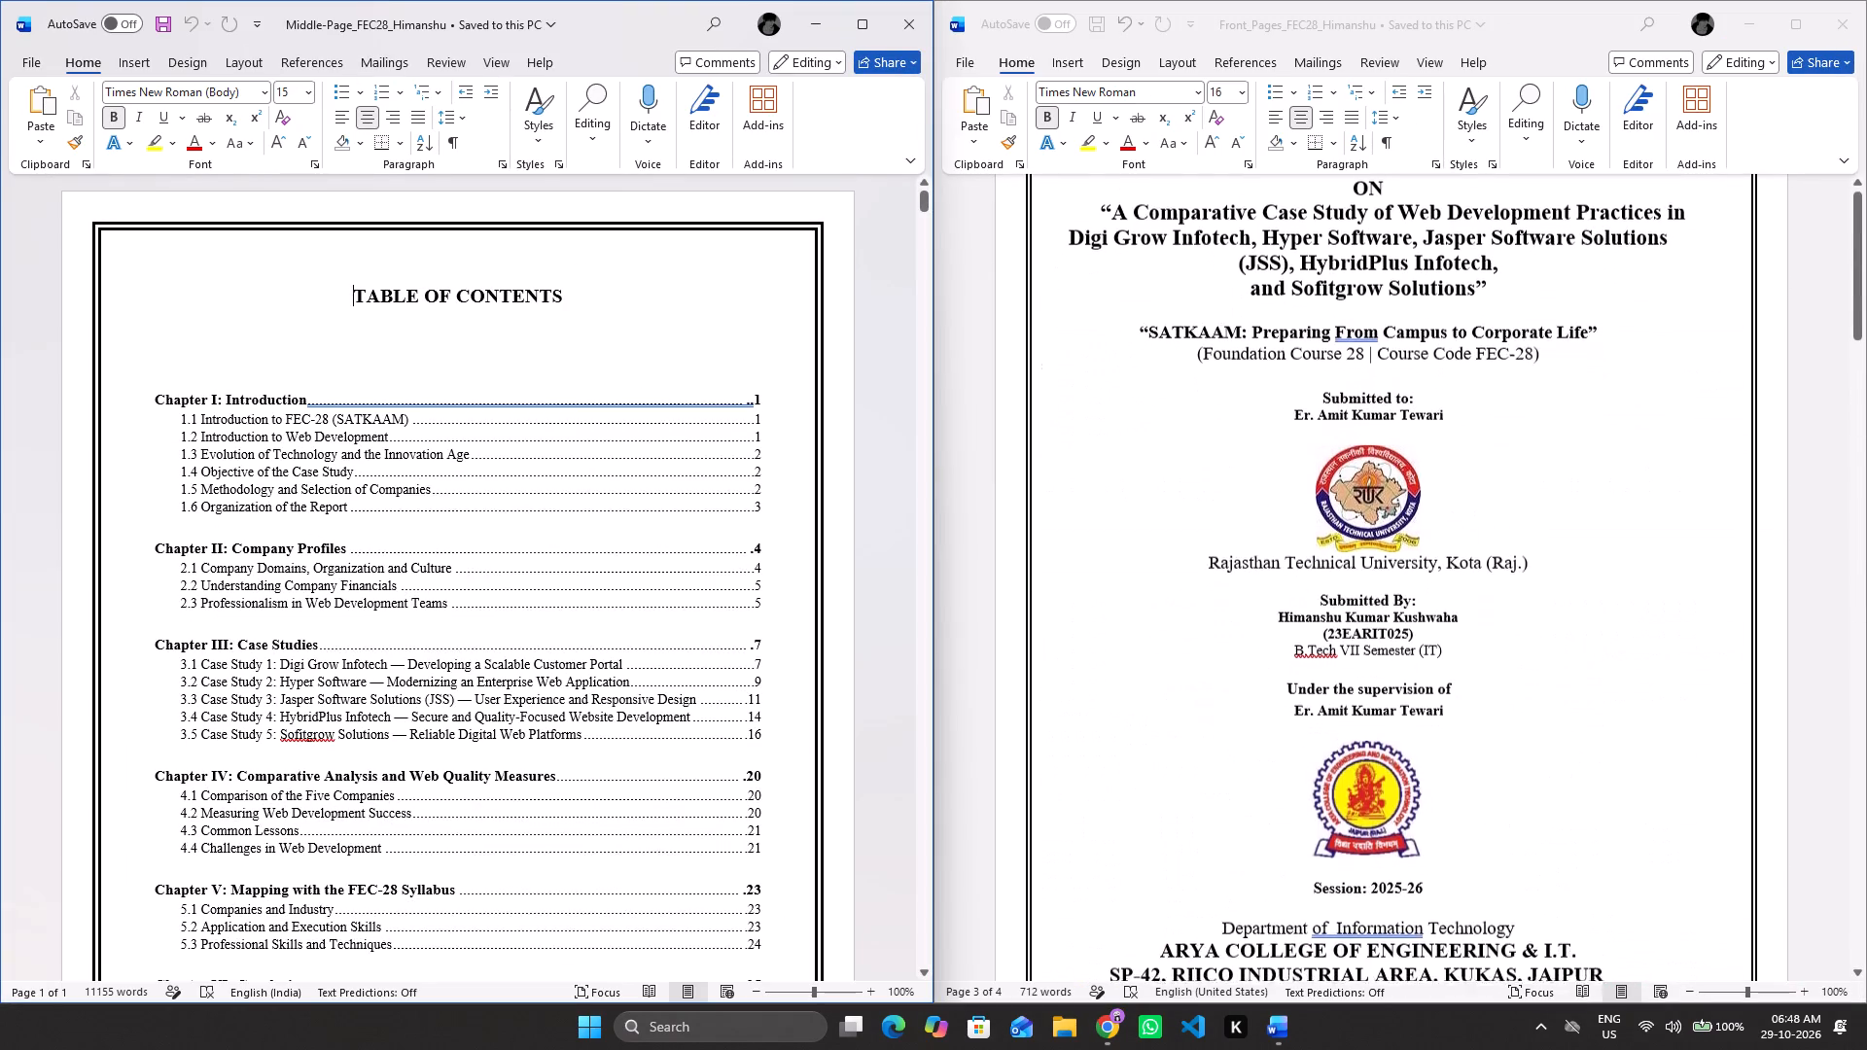
scroll(1217, 399, down, 1)
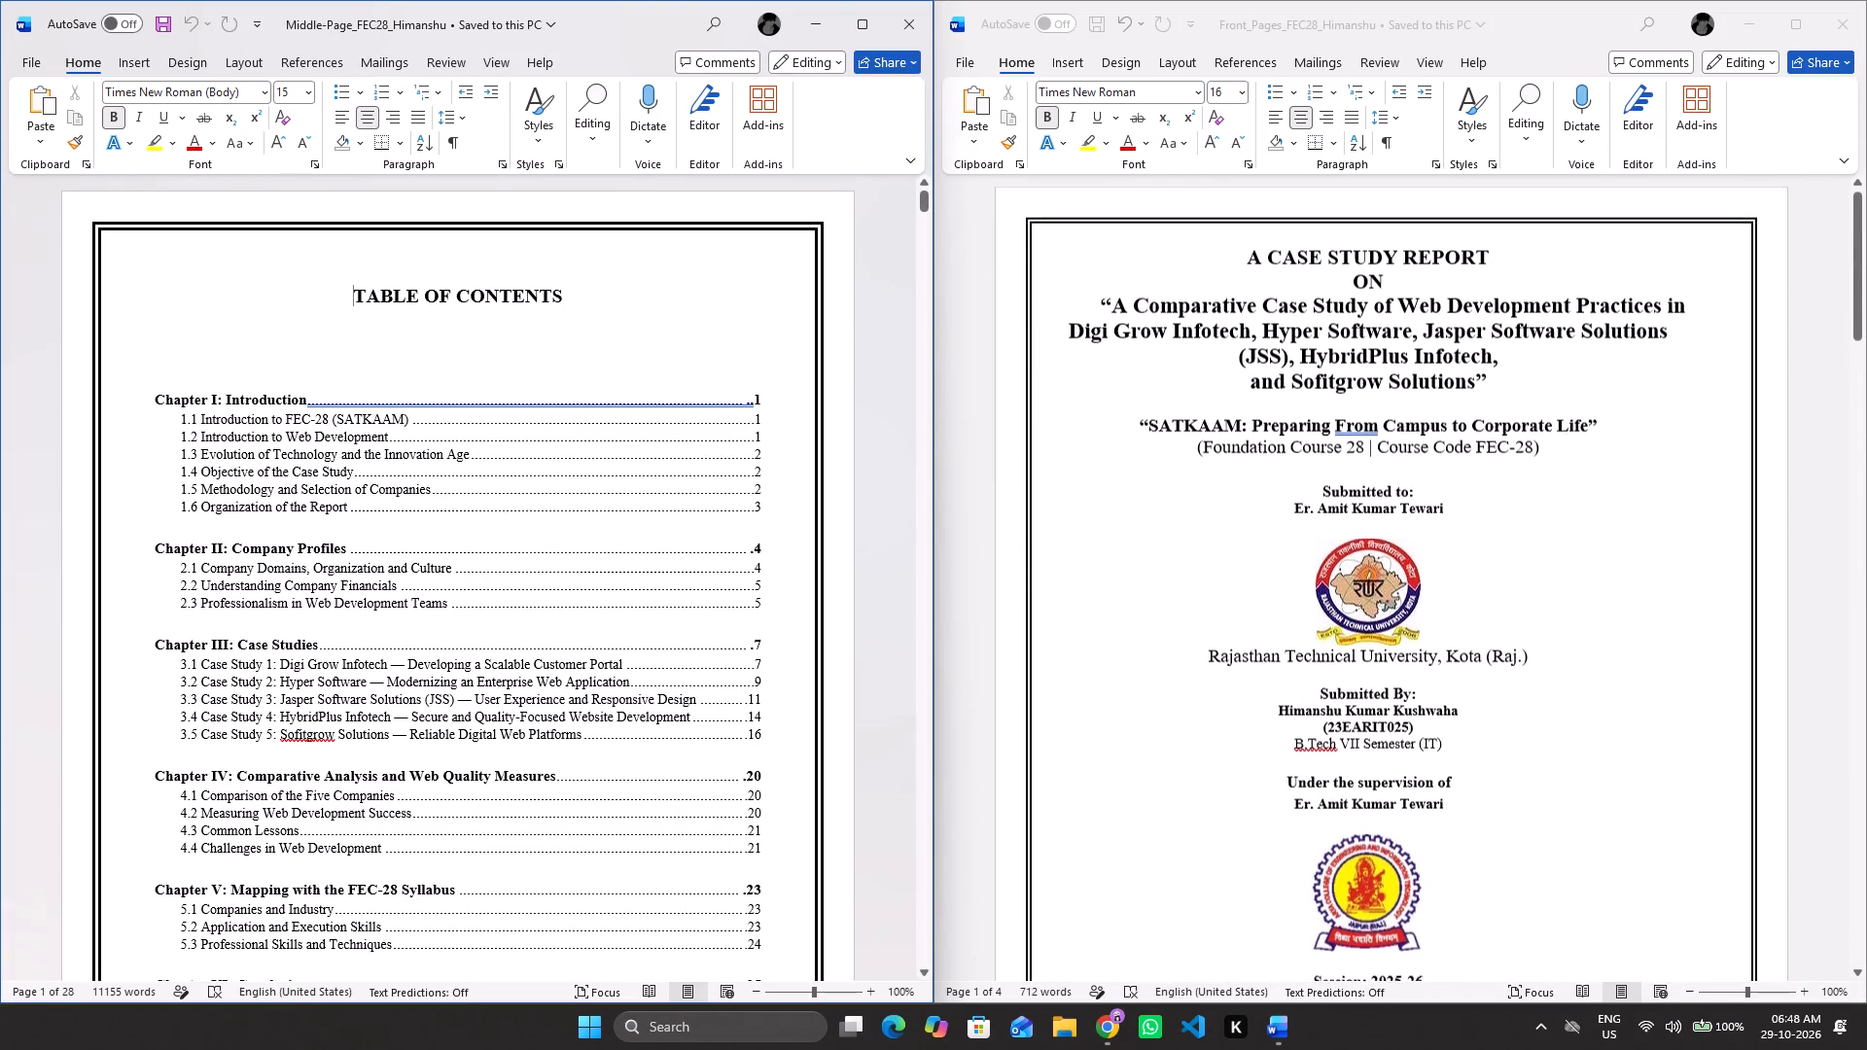
scroll(1217, 399, down, 2)
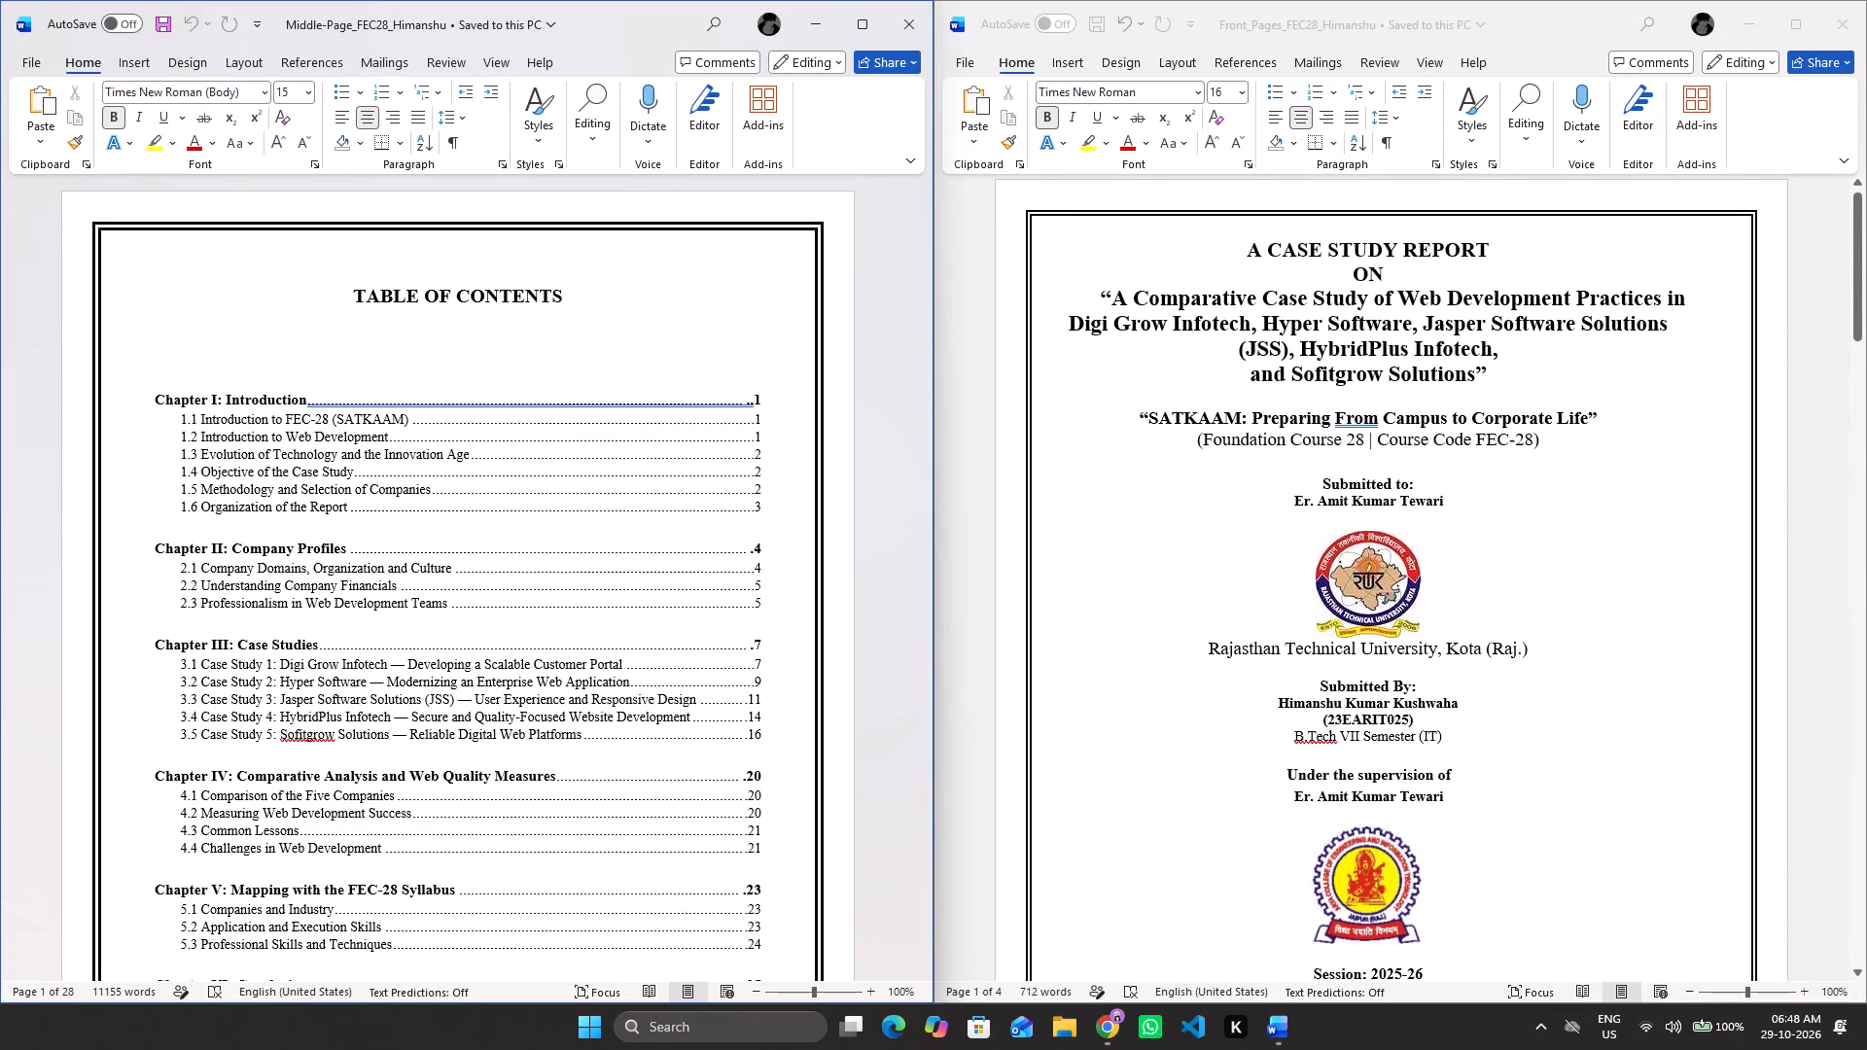
scroll(1217, 399, down, 2)
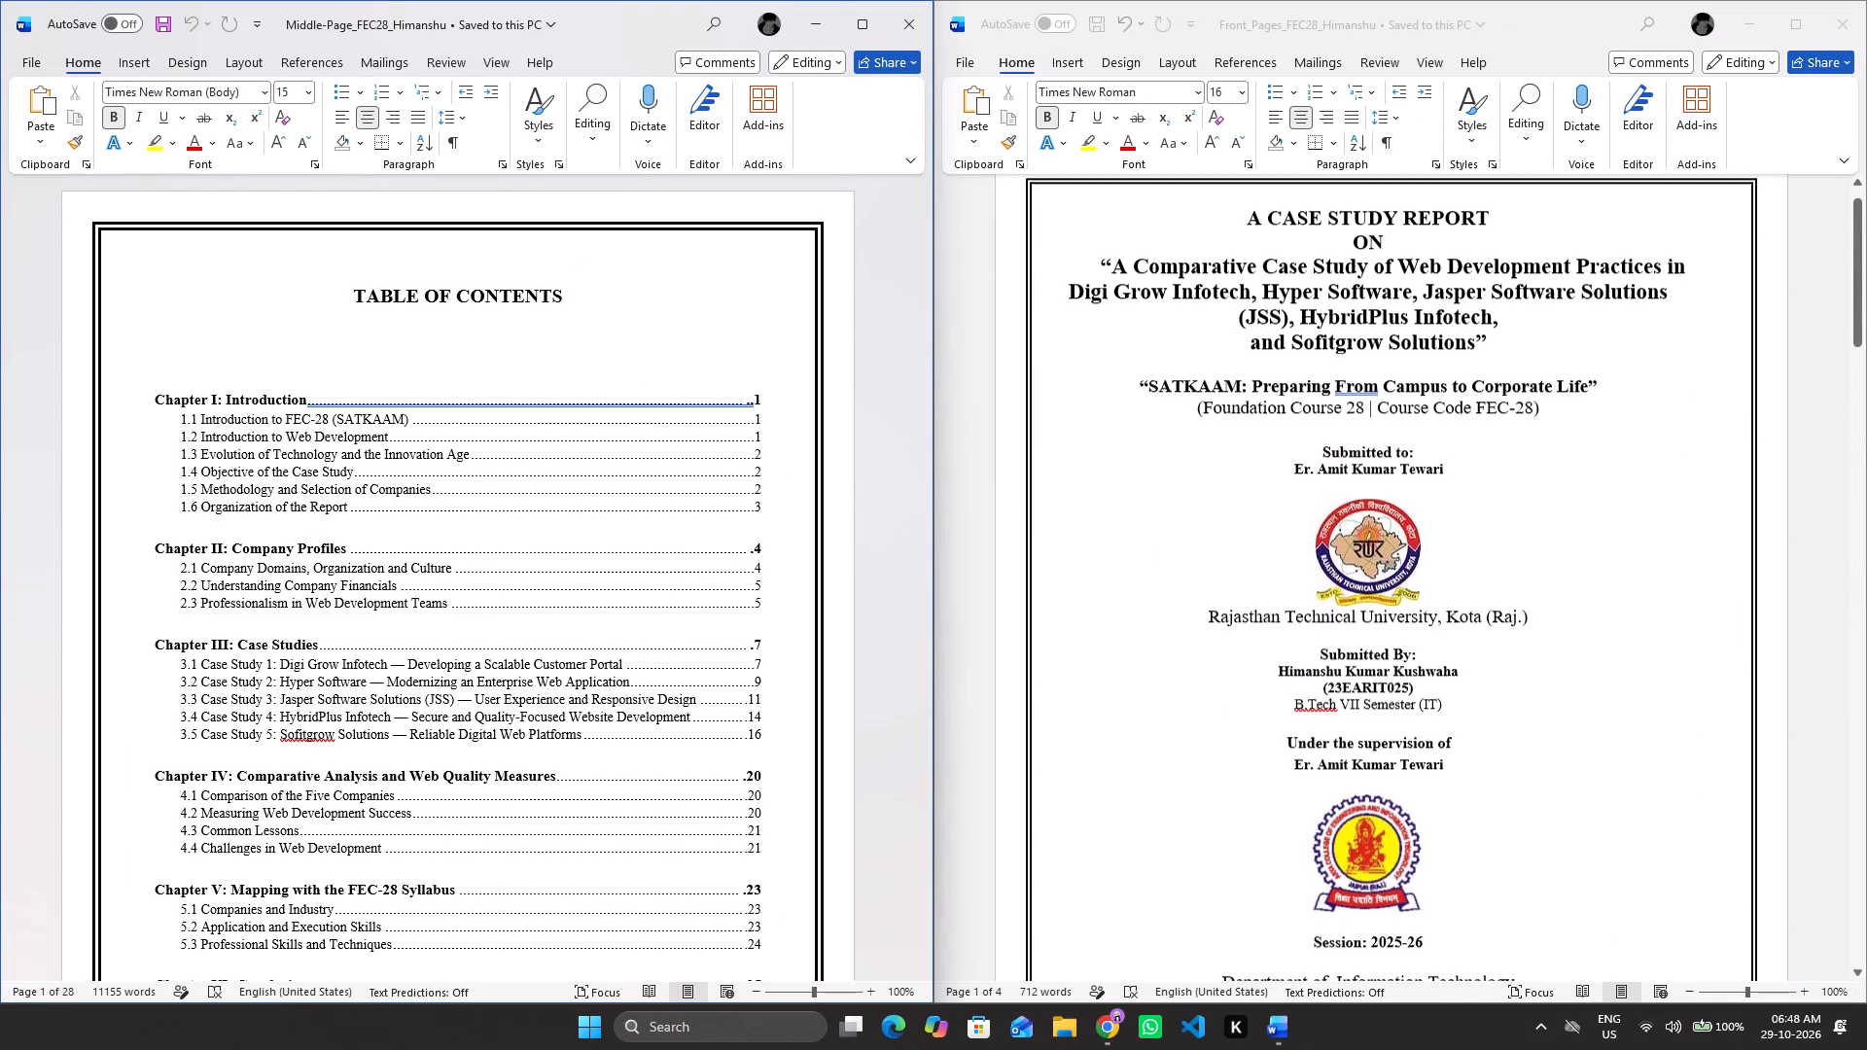
scroll(1217, 399, down, 1)
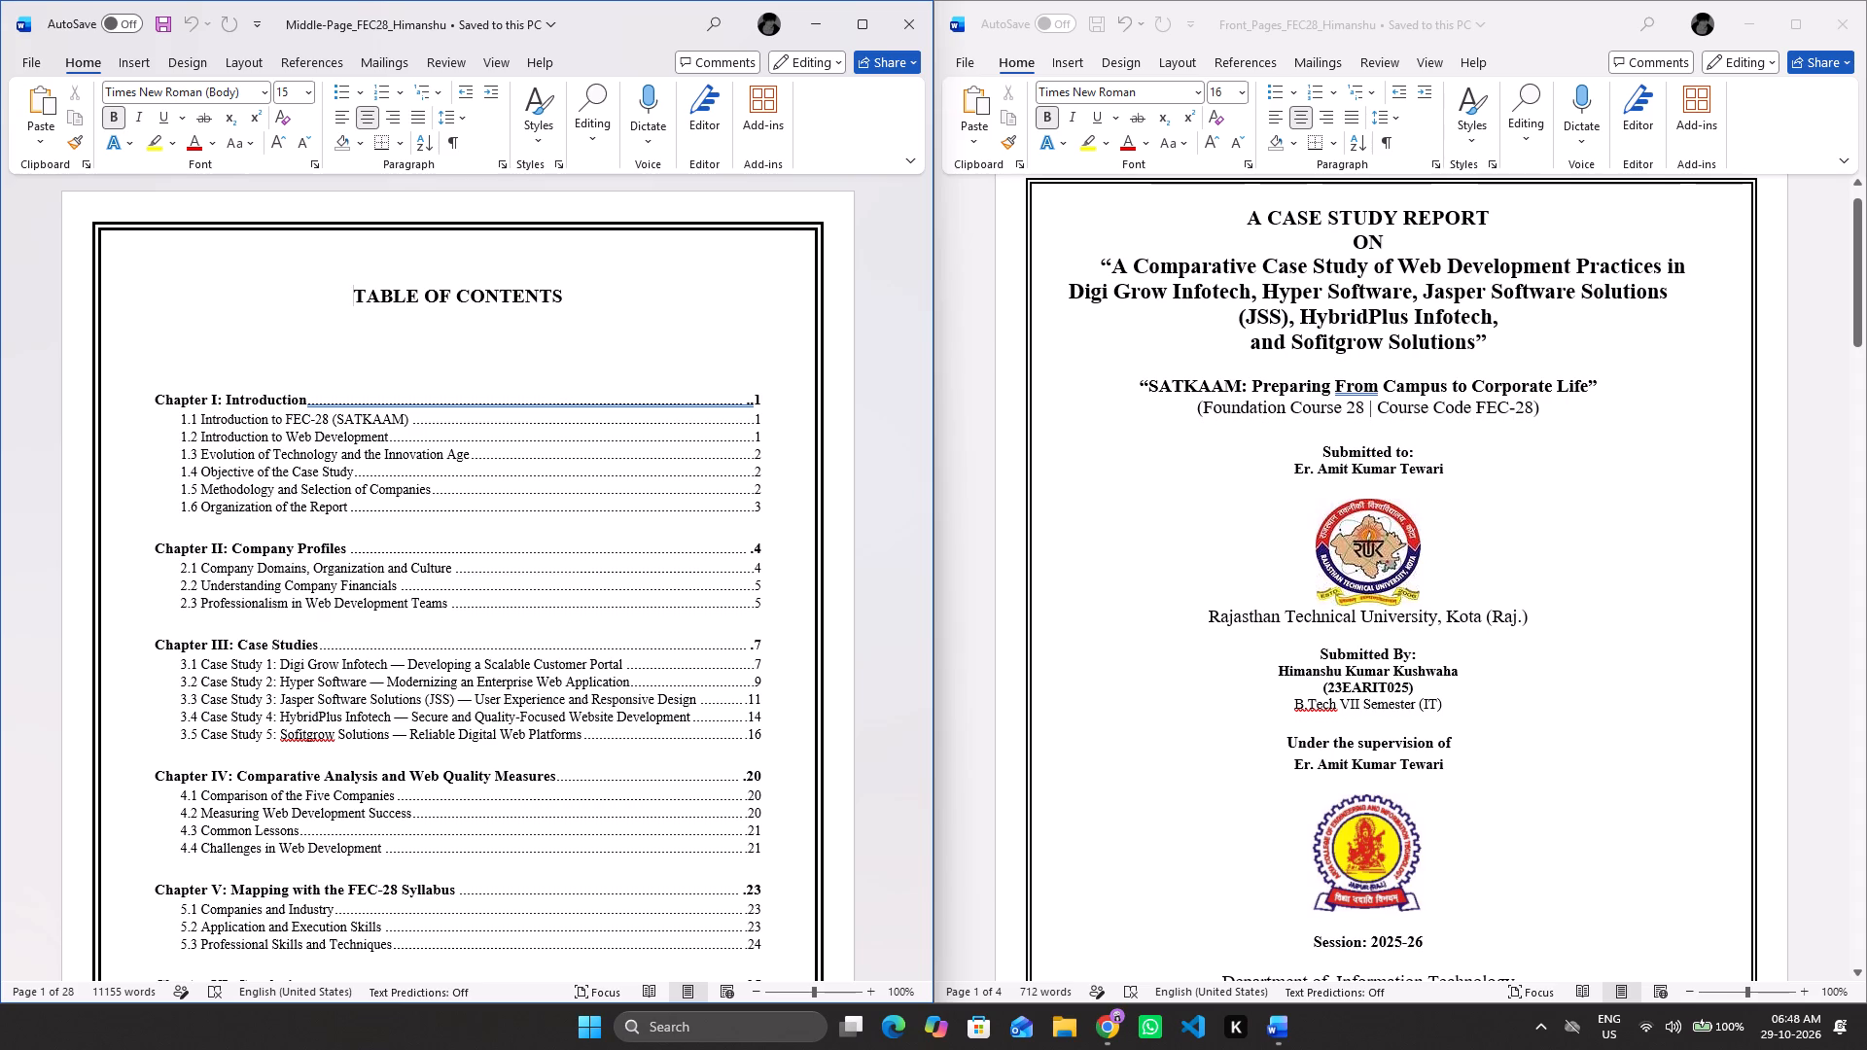
scroll(1217, 399, down, 3)
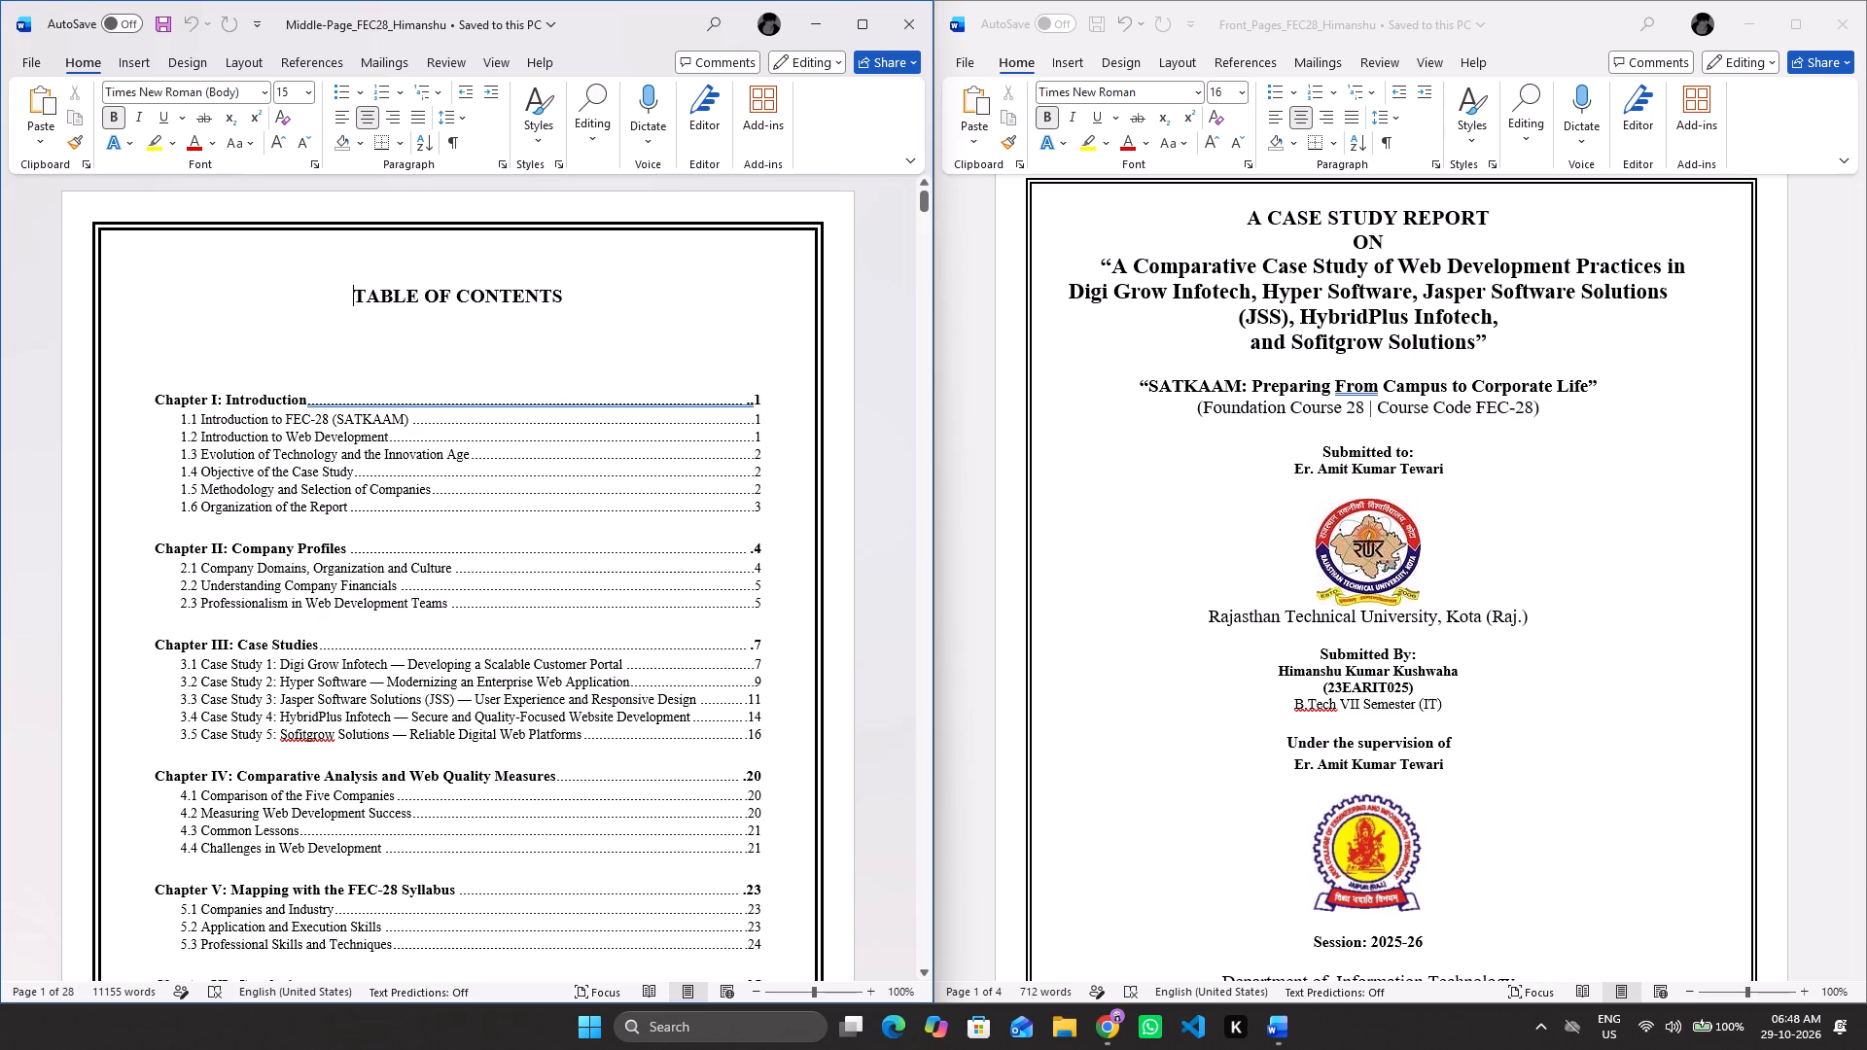
scroll(522, 540, up, 1)
scroll(522, 540, down, 1)
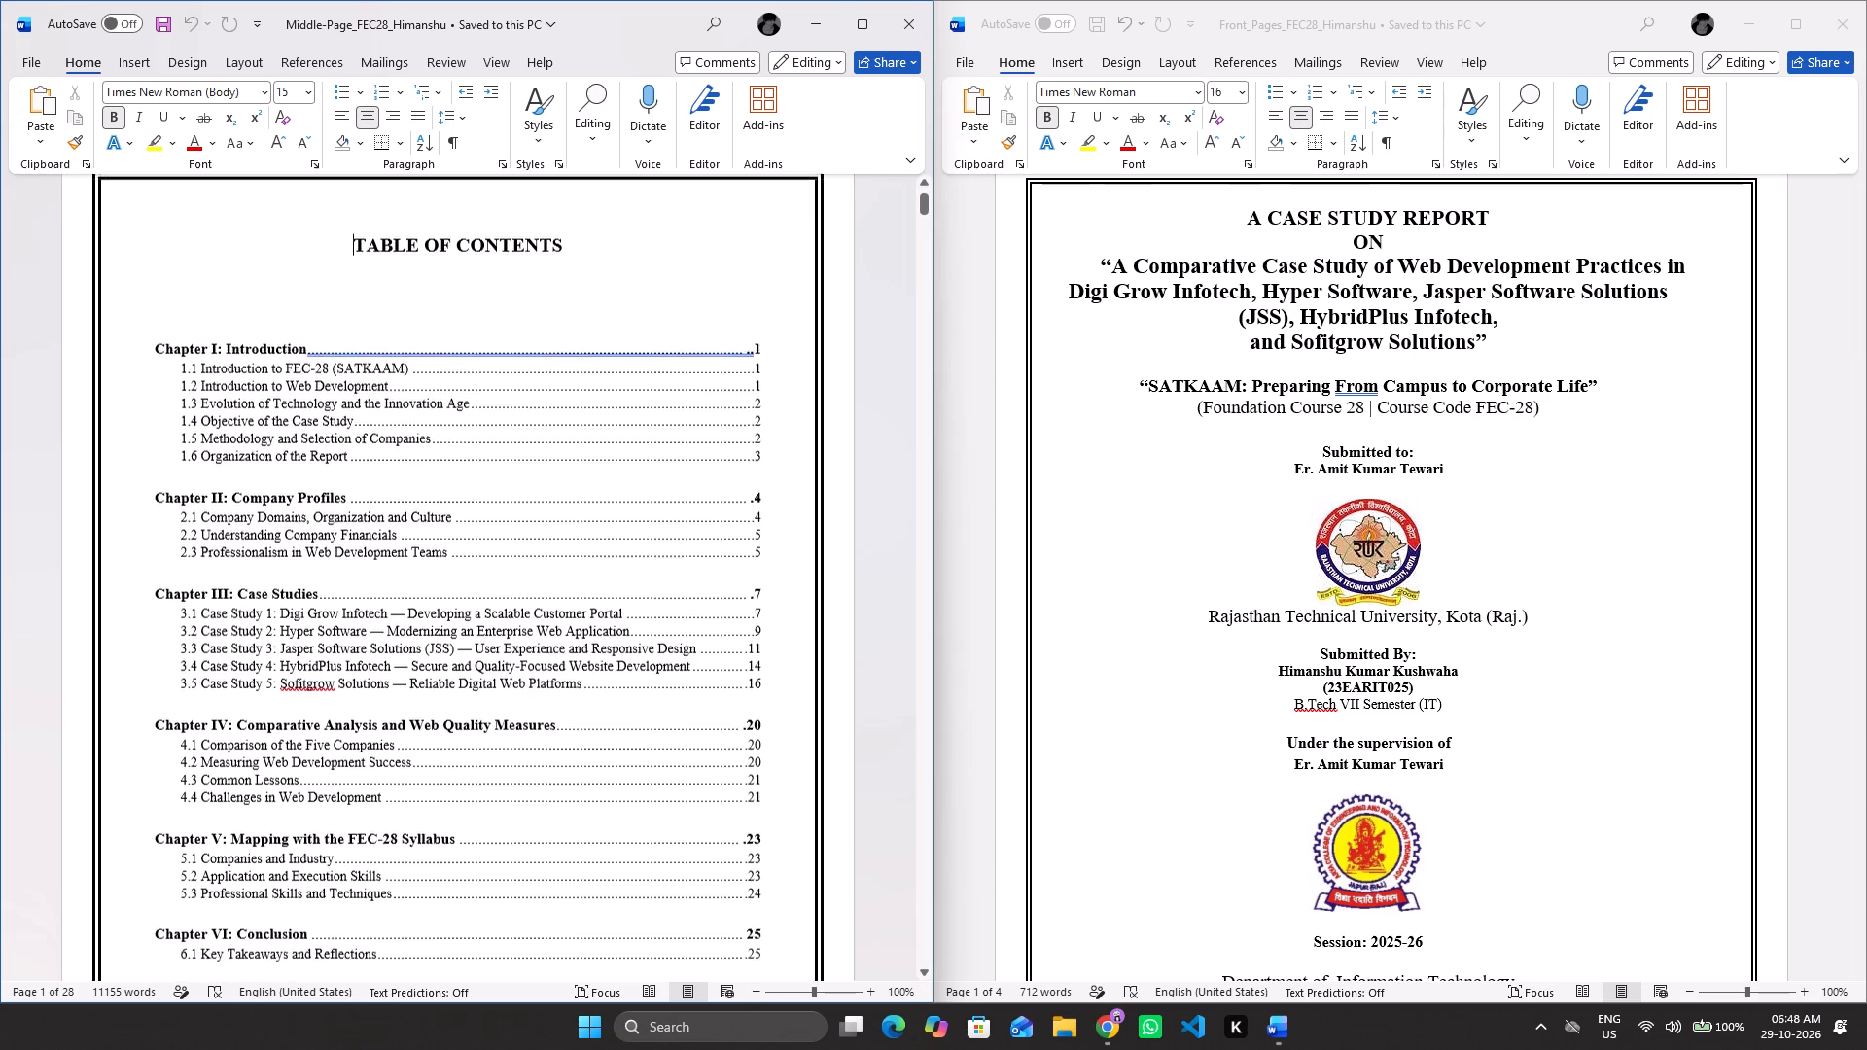
scroll(522, 540, down, 3)
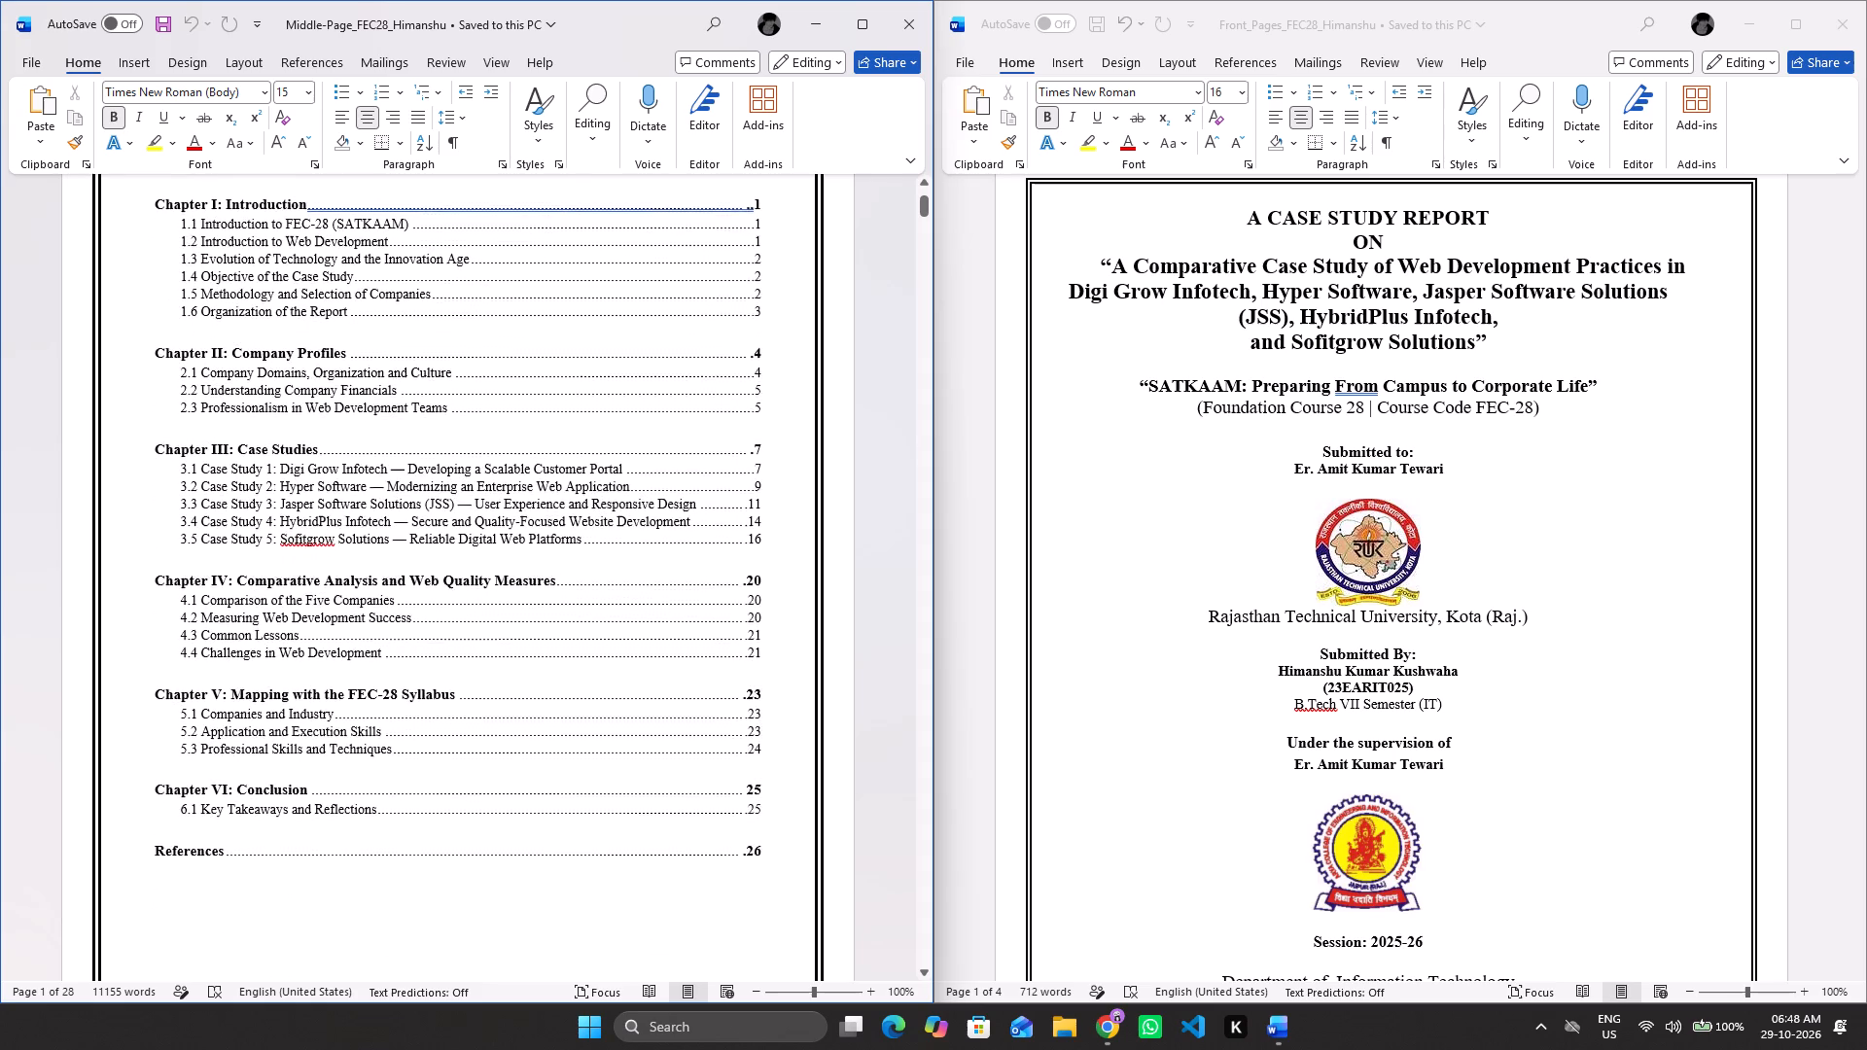
scroll(522, 540, down, 1)
scroll(1292, 541, down, 8)
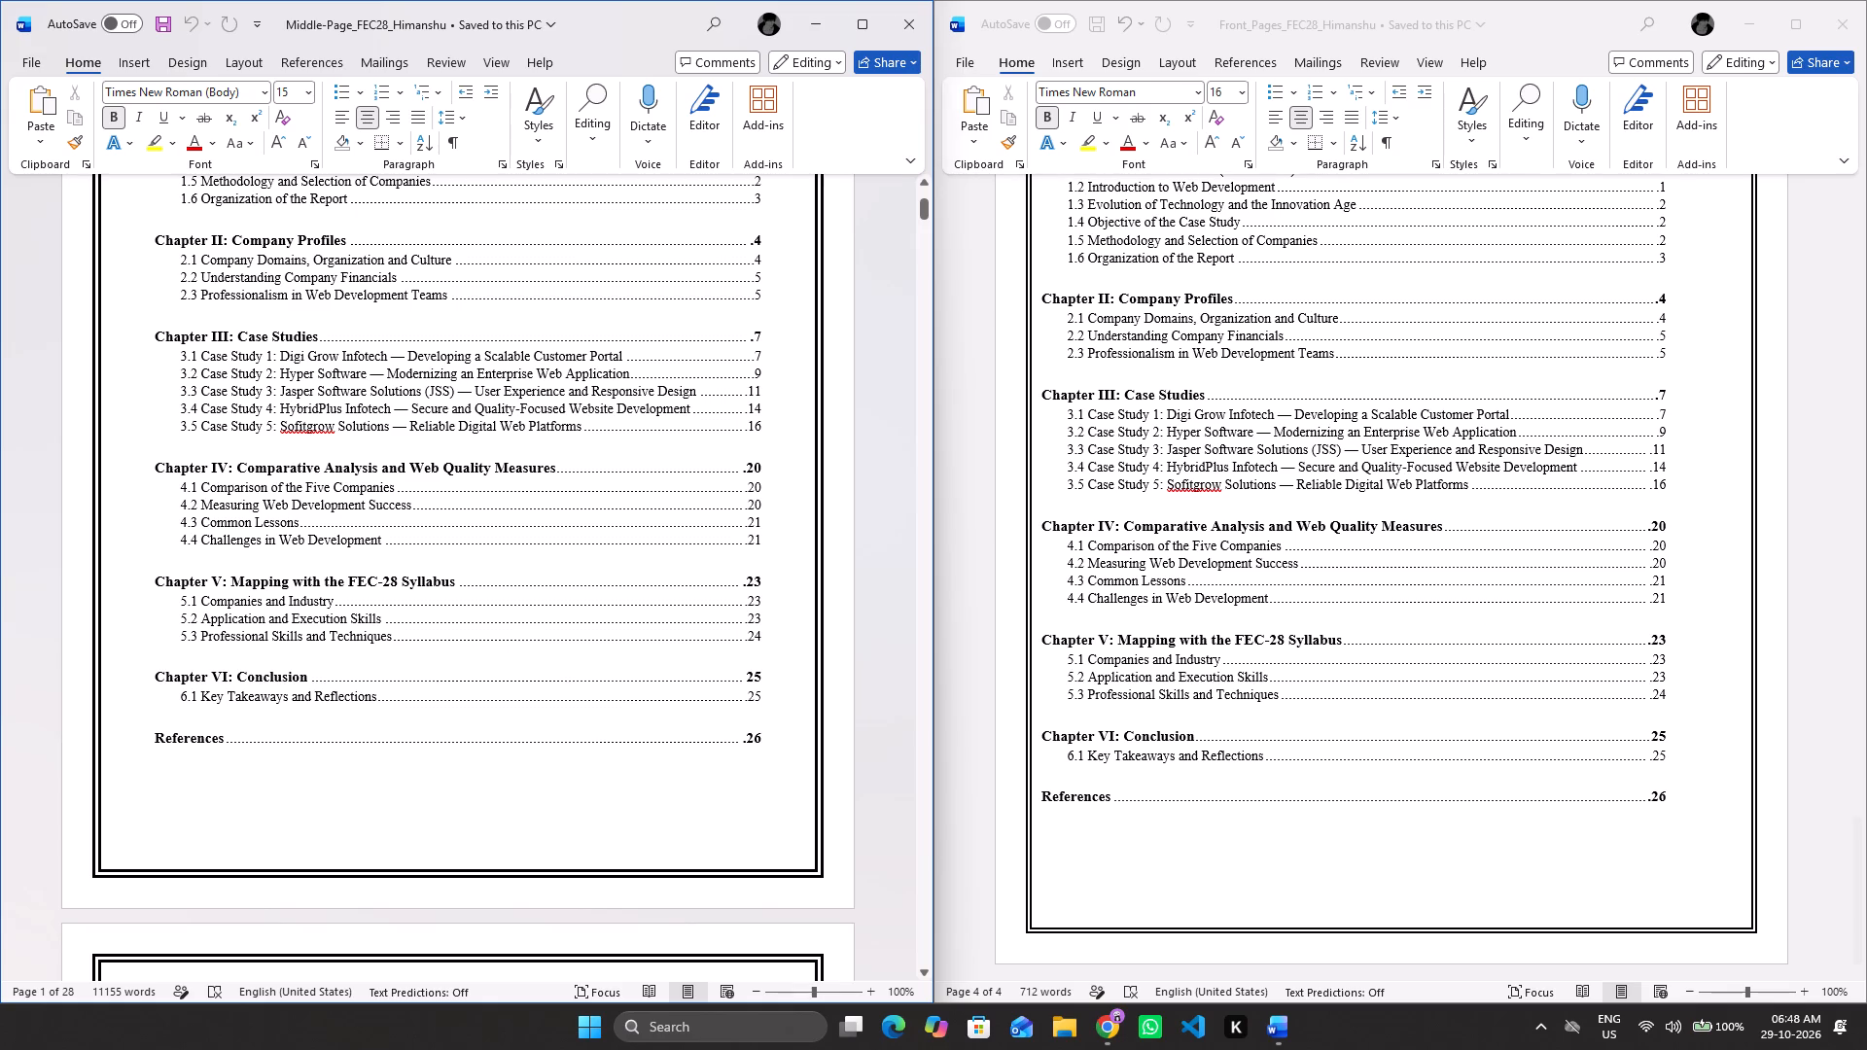
Delete the whole table of contents and its leftover blank lines so the middle pages document starts with Chapter I: Introduction.
drag(283, 807, 129, 108)
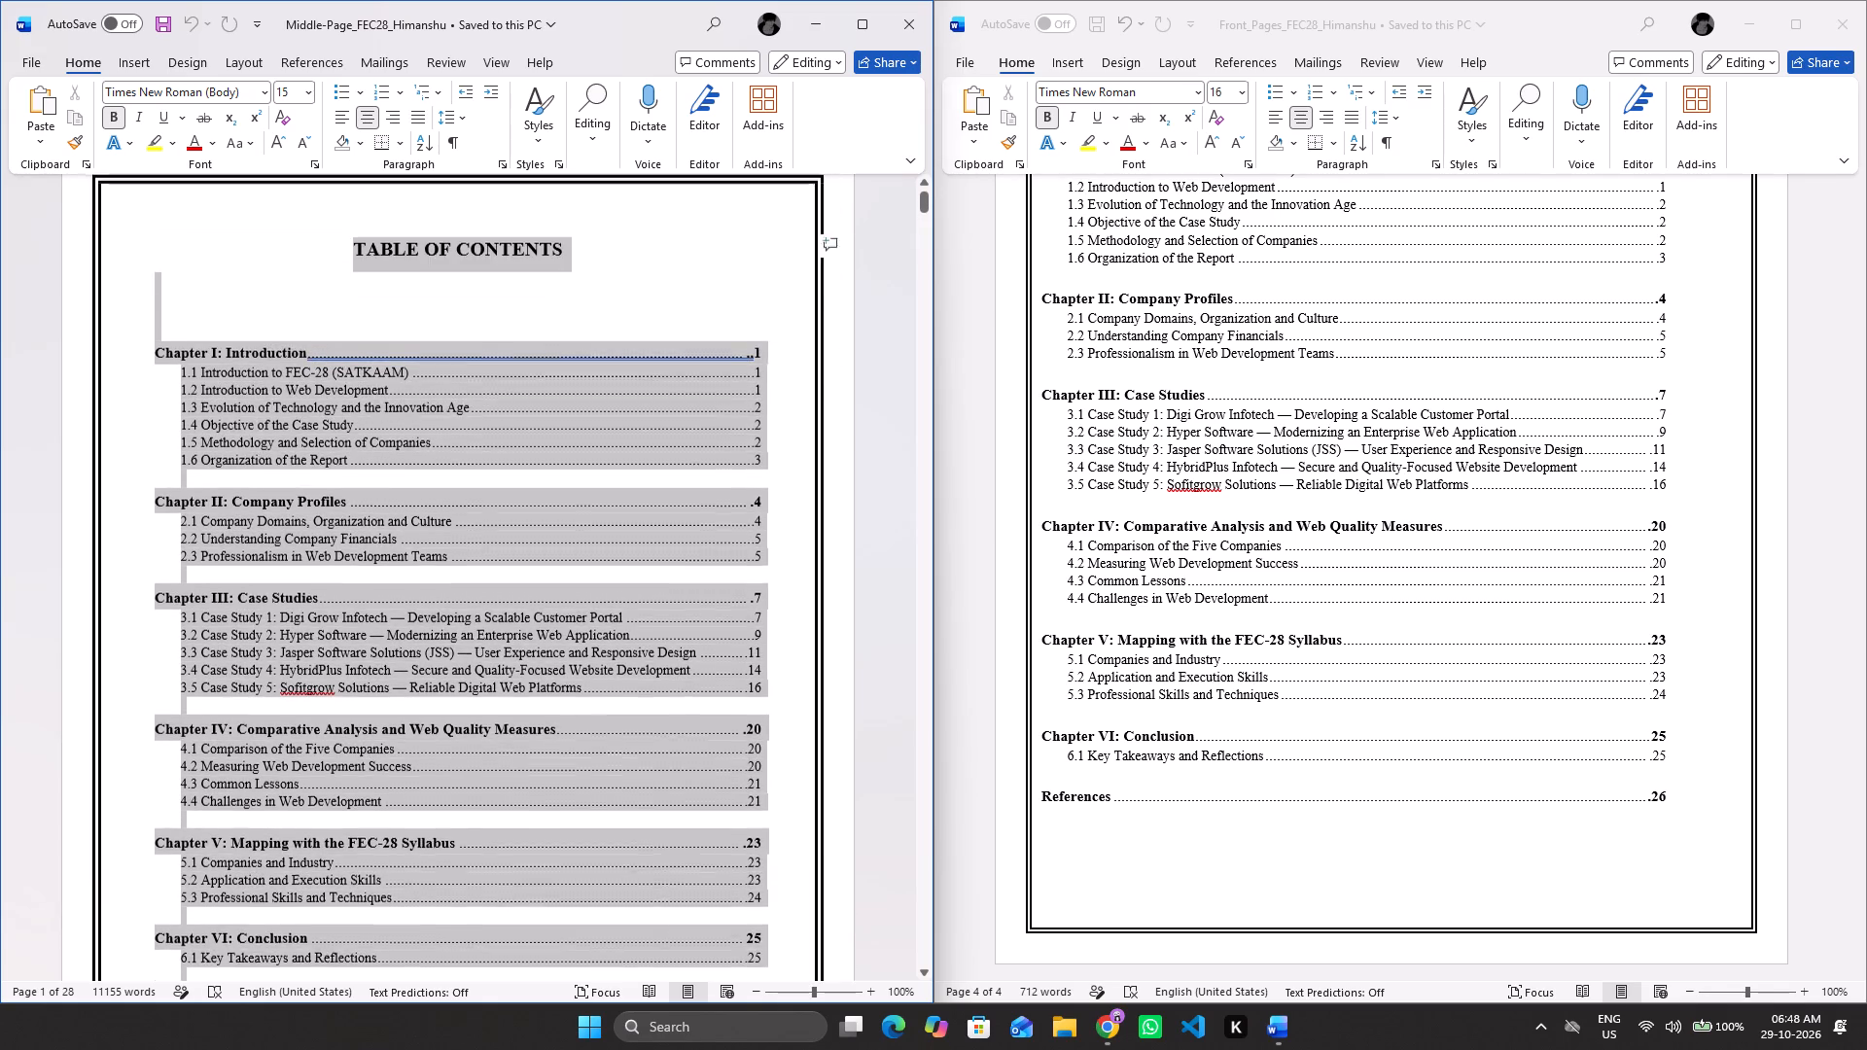
drag(129, 108, 130, 0)
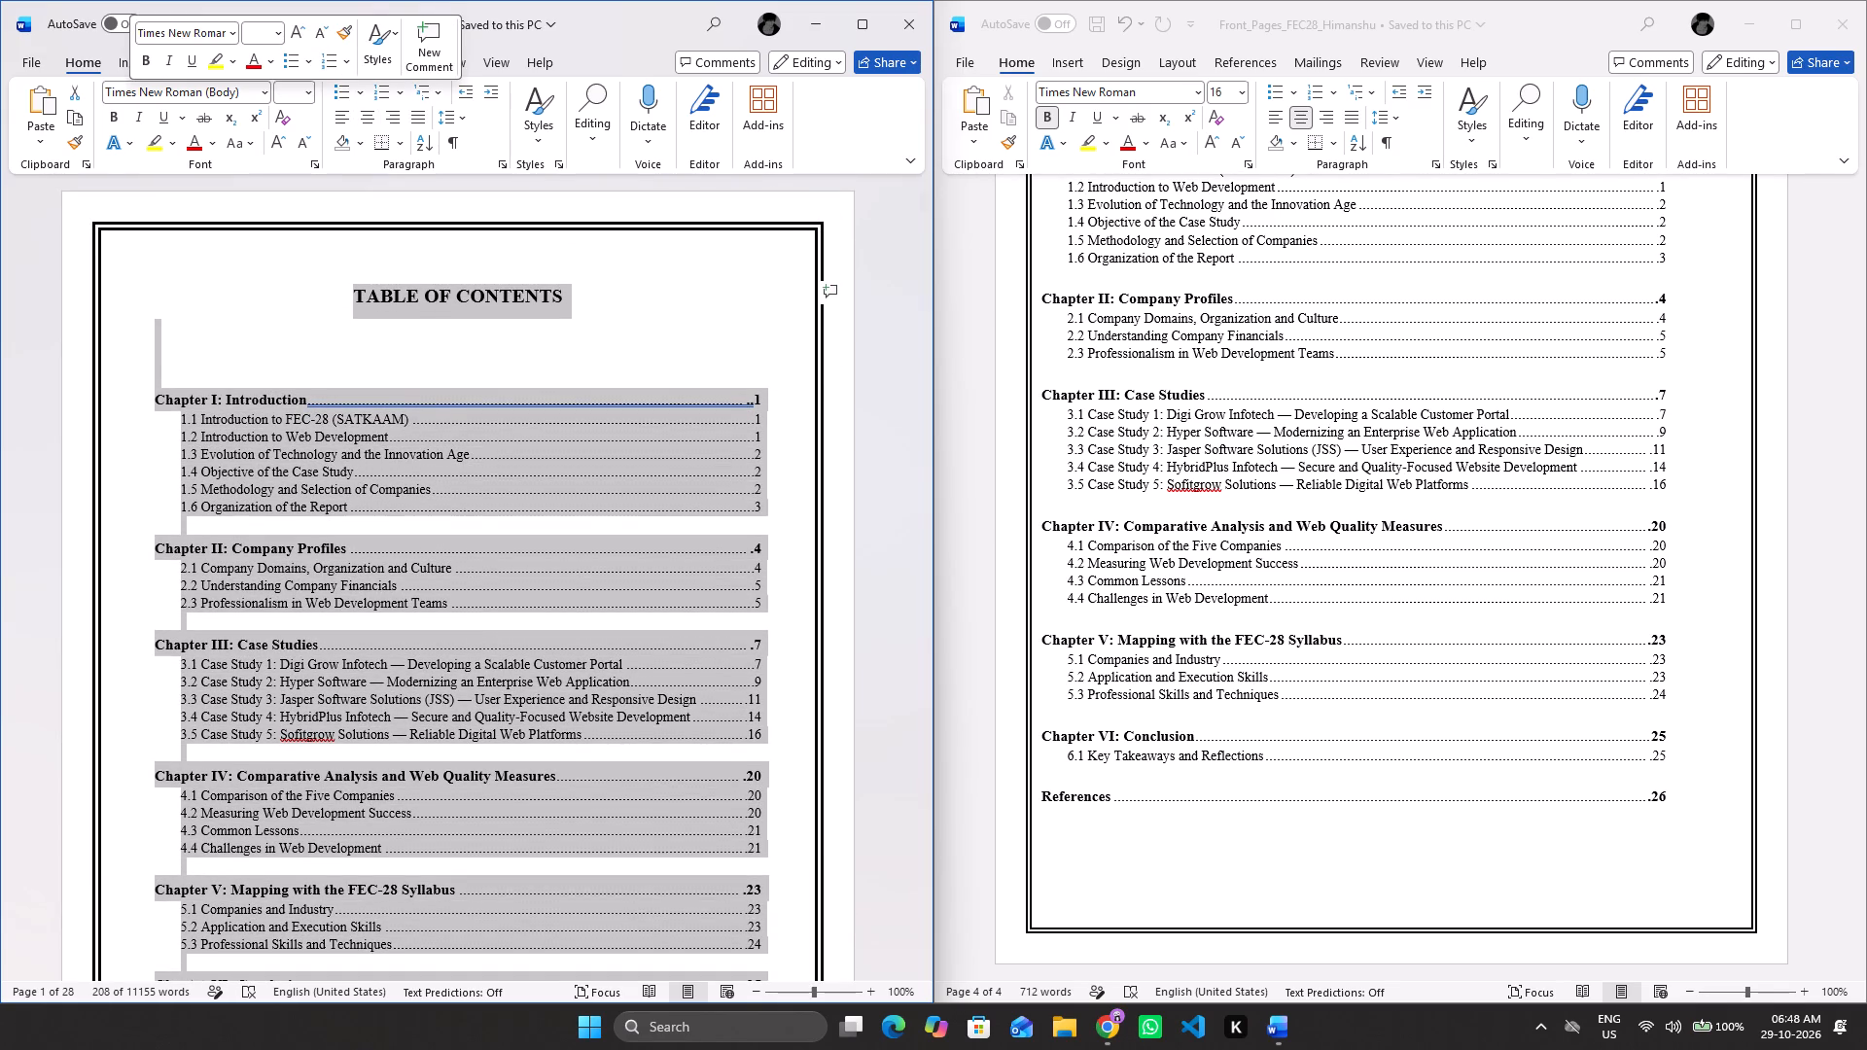
key(BackSpace)
key(BackSpace)
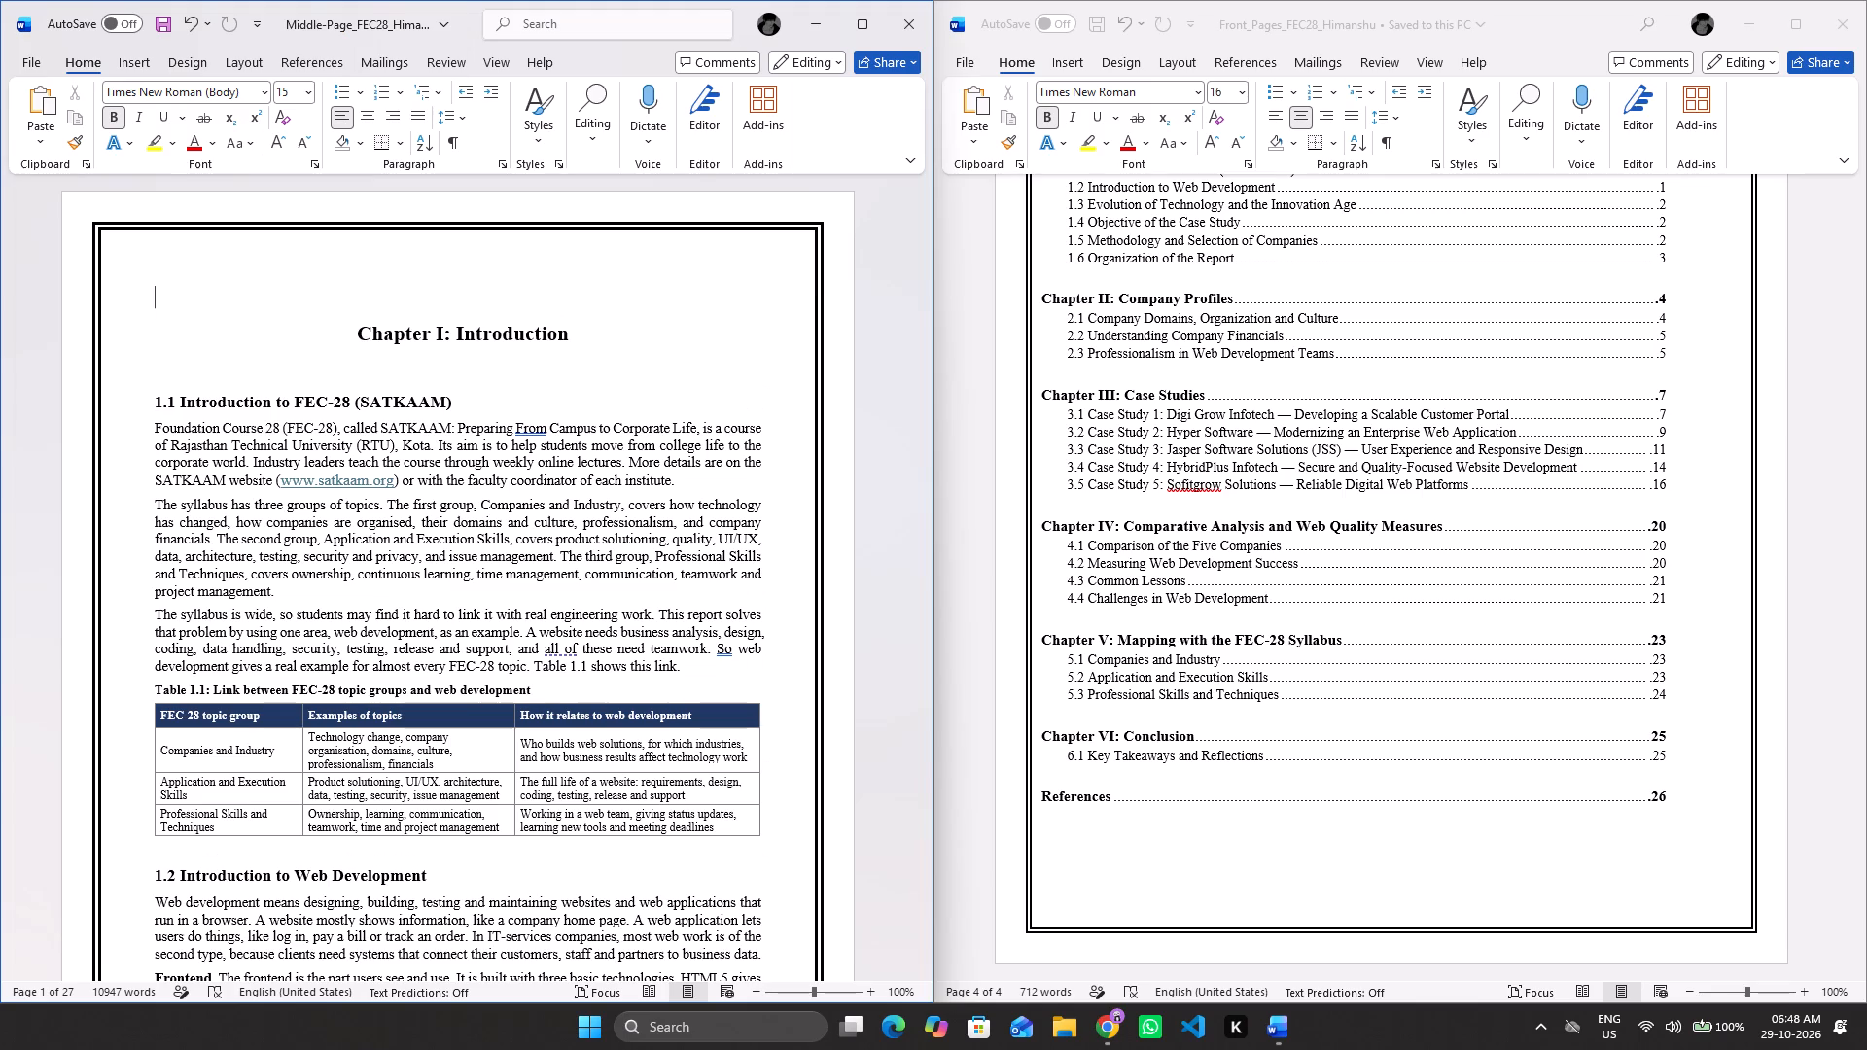
key(Delete)
key(BackSpace)
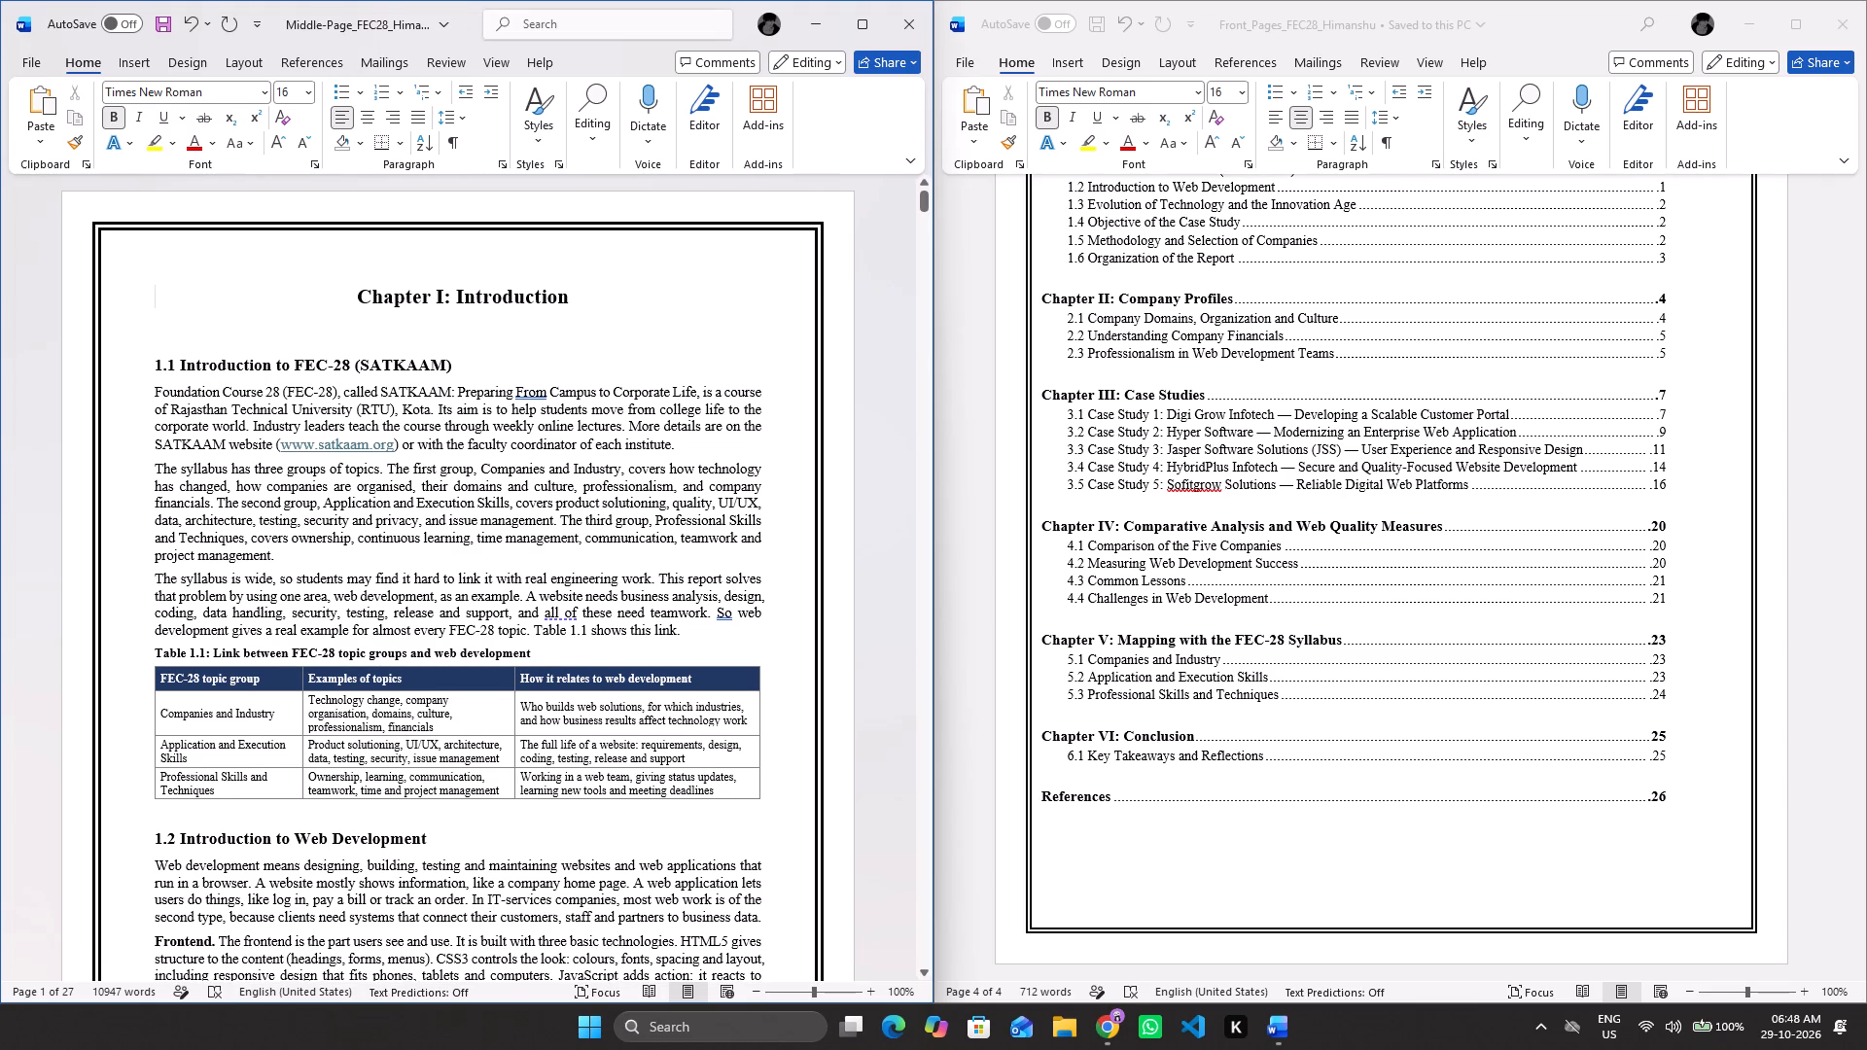
Look through the middle pages document from Chapter I to the end of the references.
click(544, 339)
scroll(544, 339, down, 1)
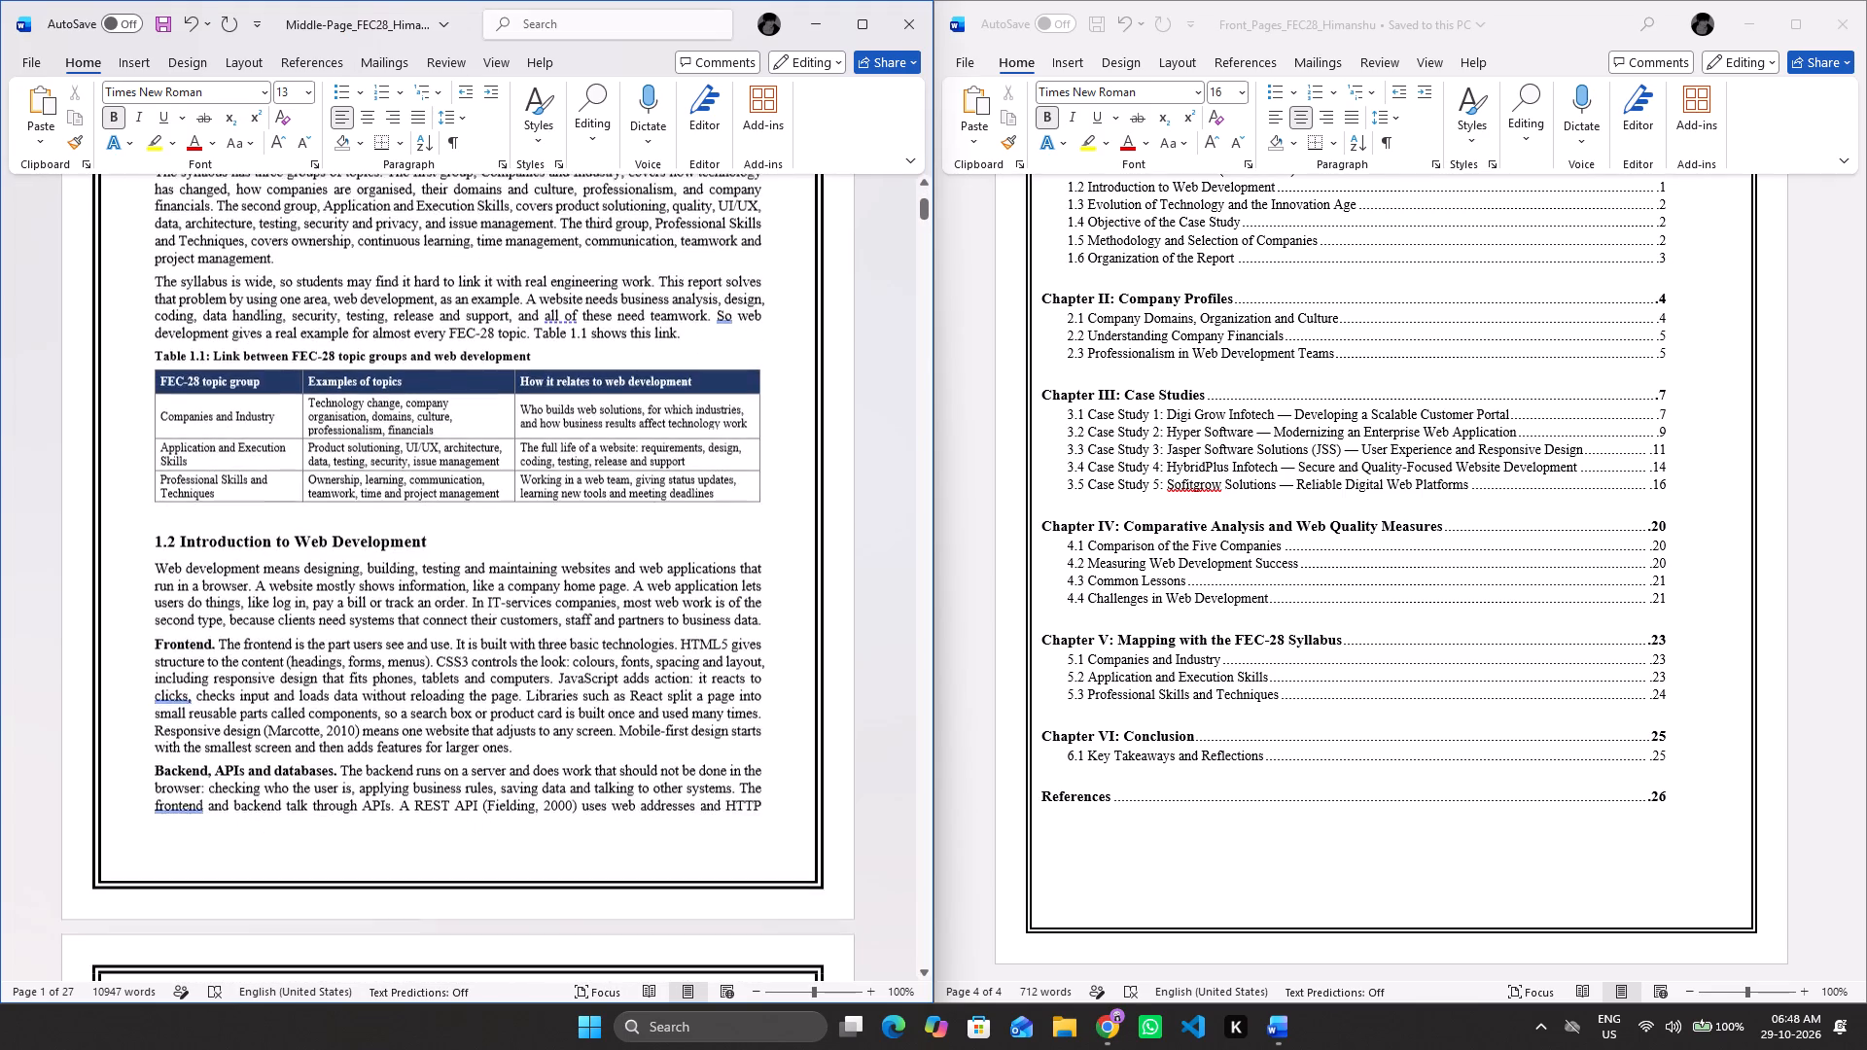
scroll(544, 339, down, 1)
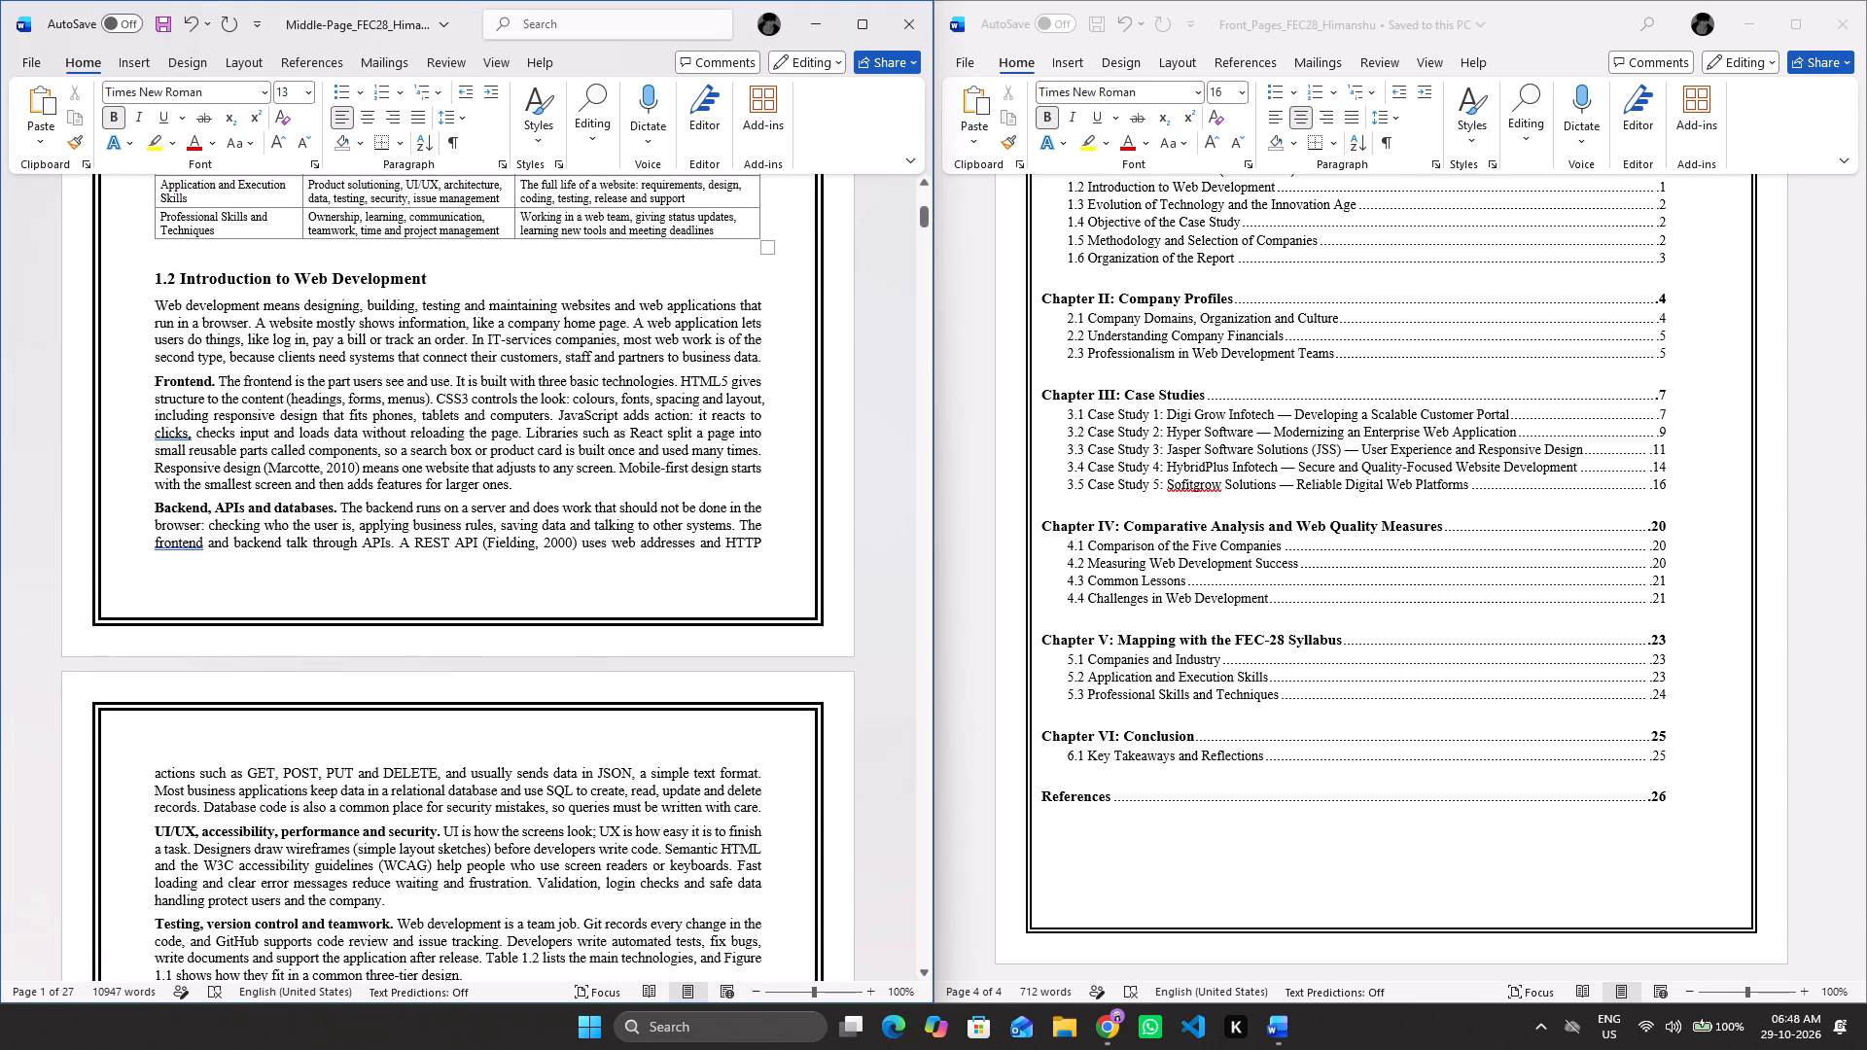
scroll(491, 591, down, 20)
scroll(491, 591, down, 5)
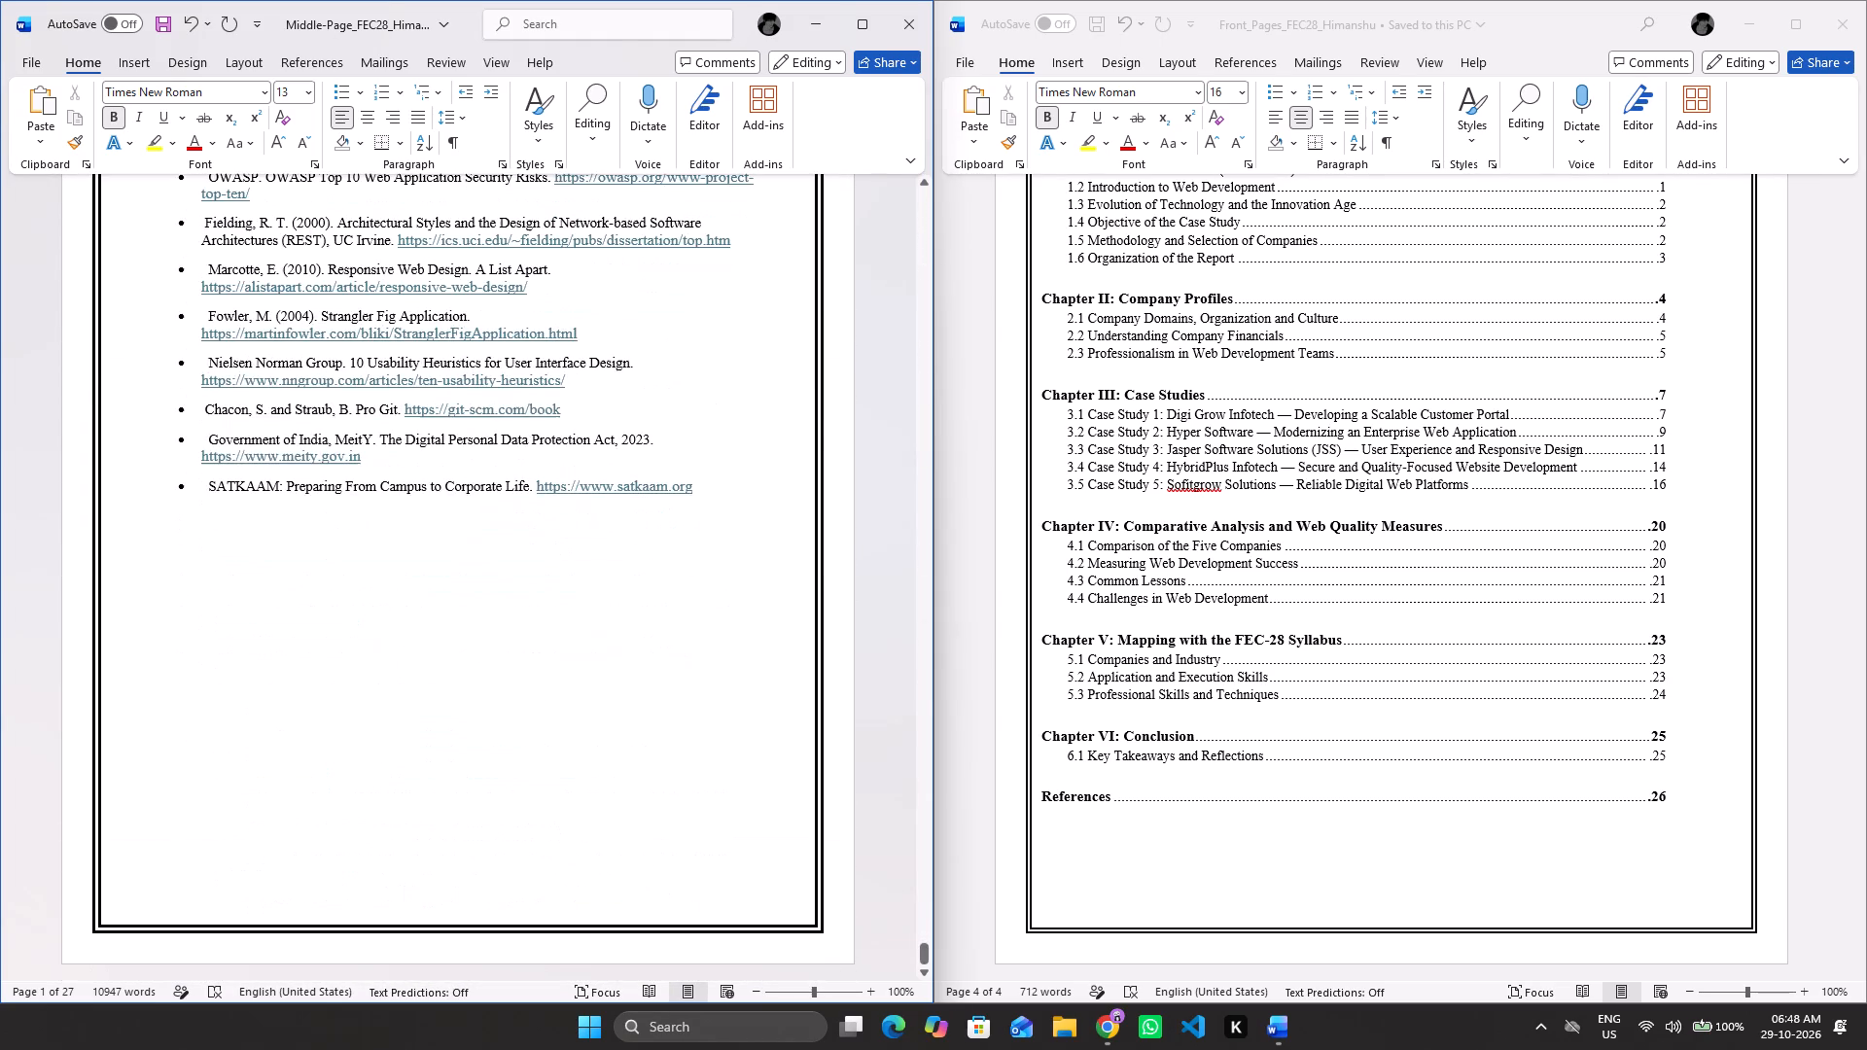
scroll(491, 591, down, 4)
scroll(491, 591, up, 20)
scroll(491, 591, up, 20)
scroll(491, 591, up, 20)
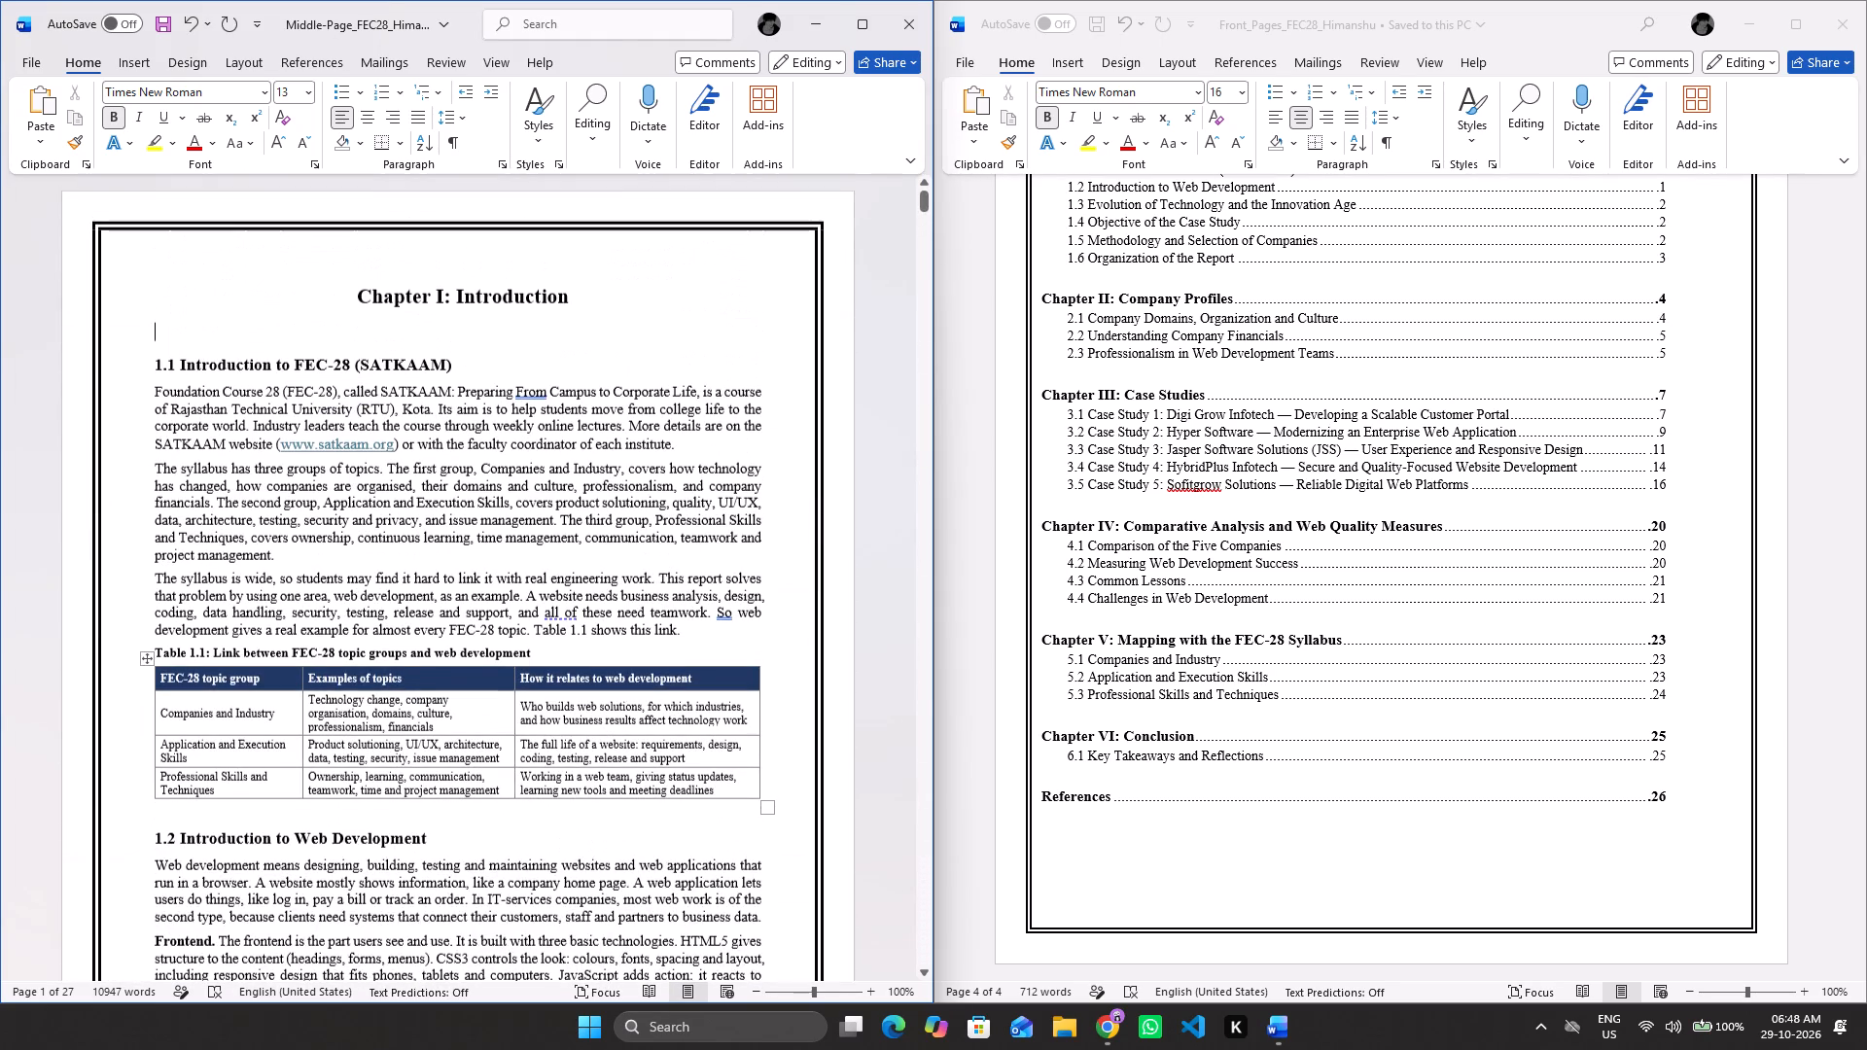
Enter a centred 1 in the footer of the middle pages document's second page and return to the body text.
scroll(575, 217, down, 4)
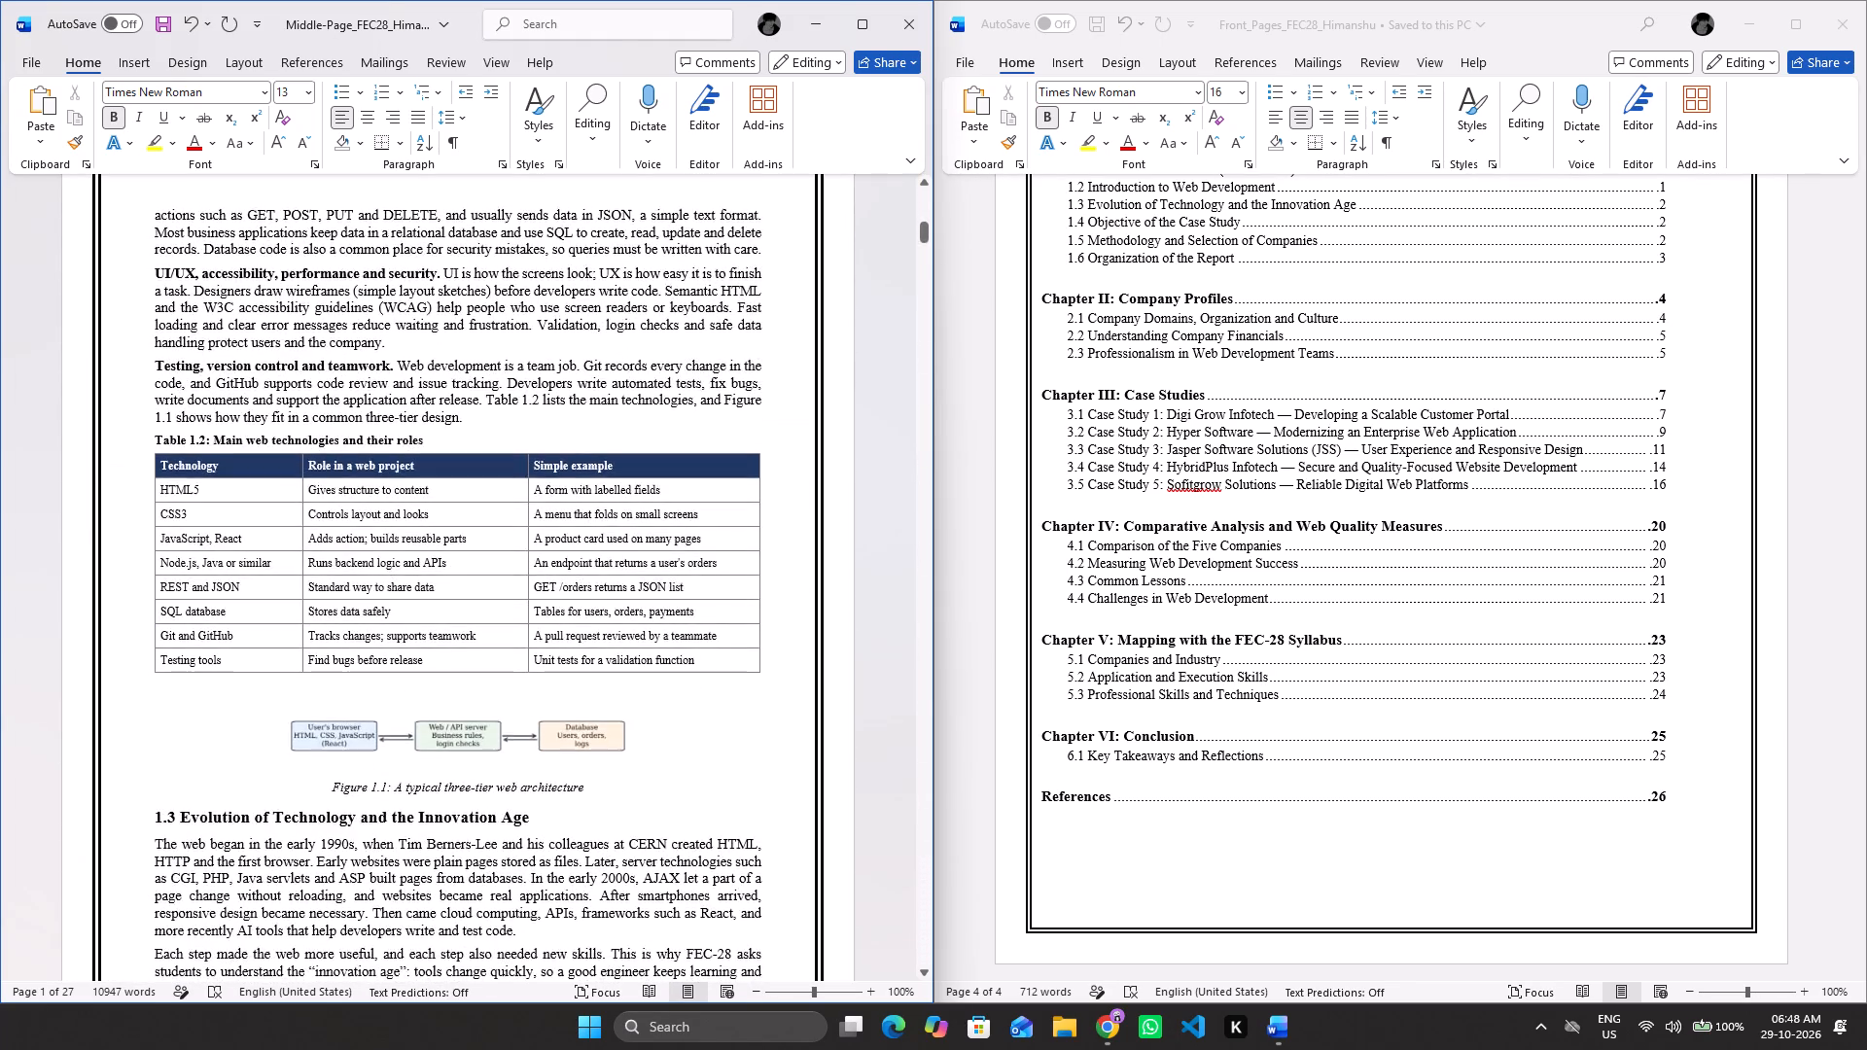
scroll(575, 217, down, 2)
double_click(447, 299)
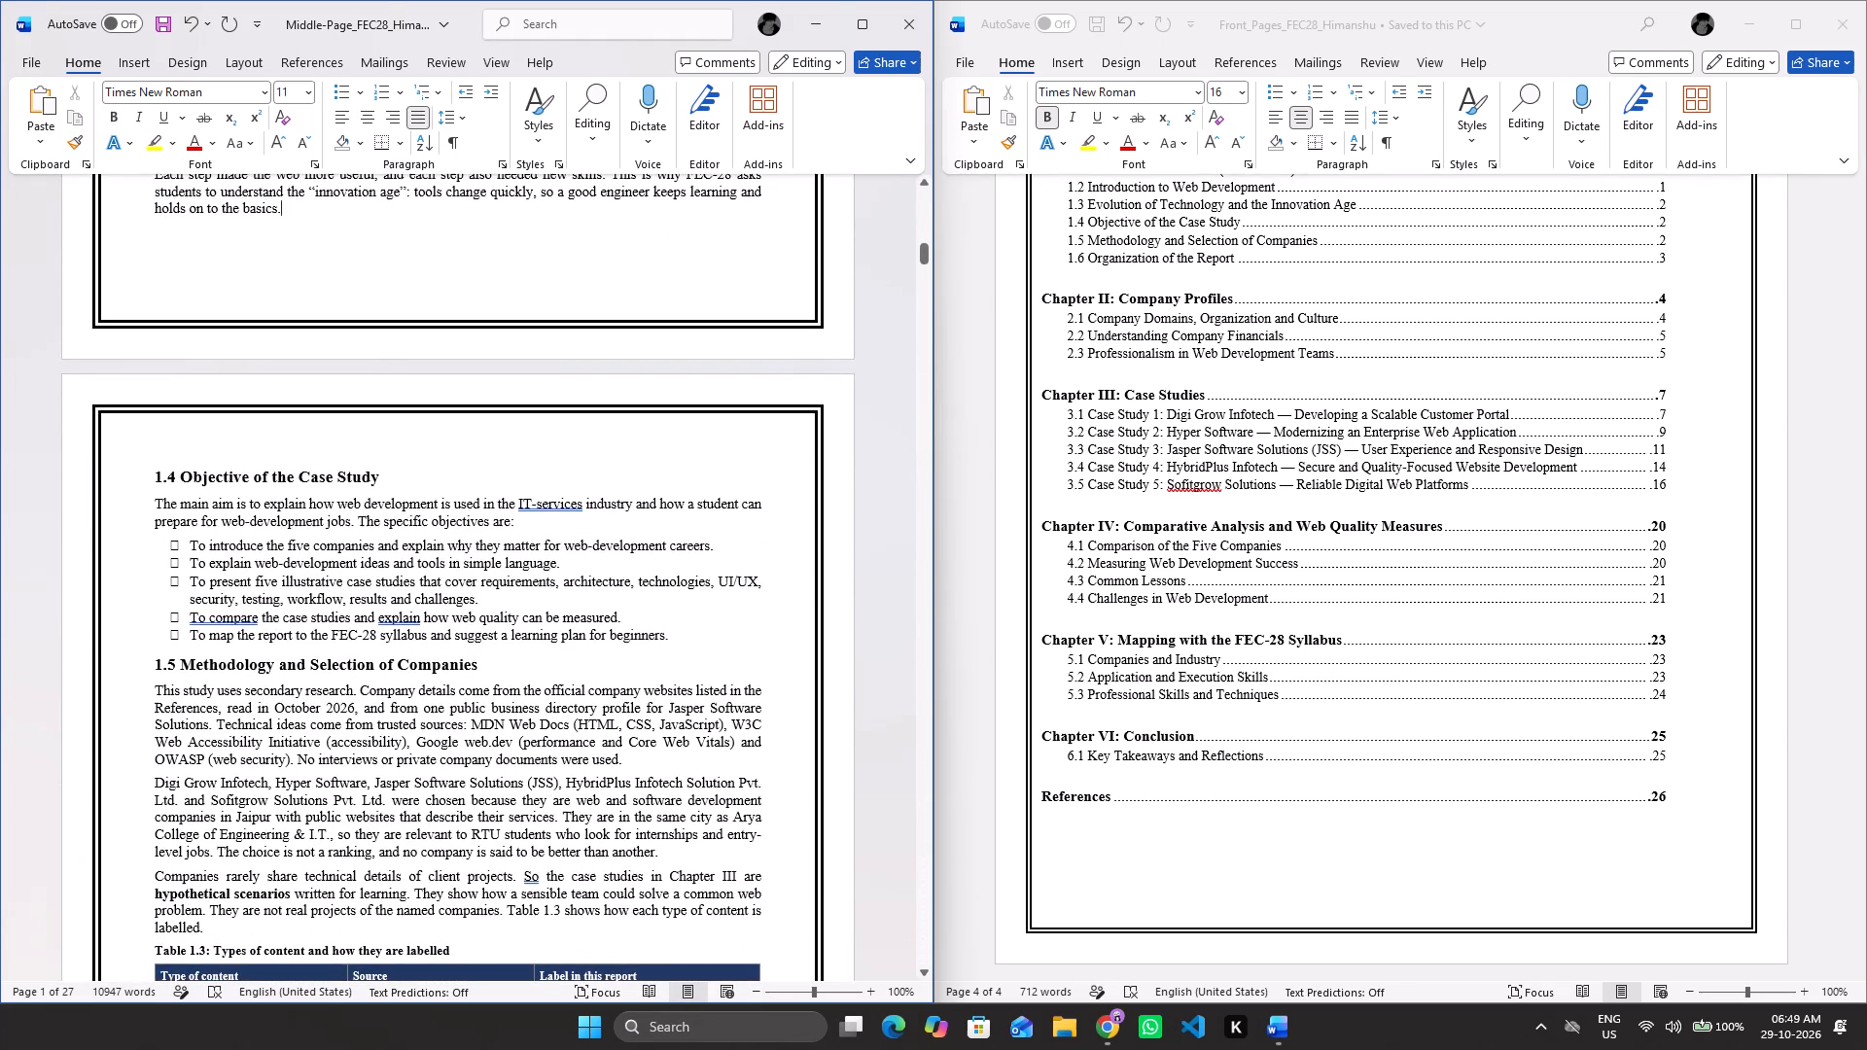
click(417, 299)
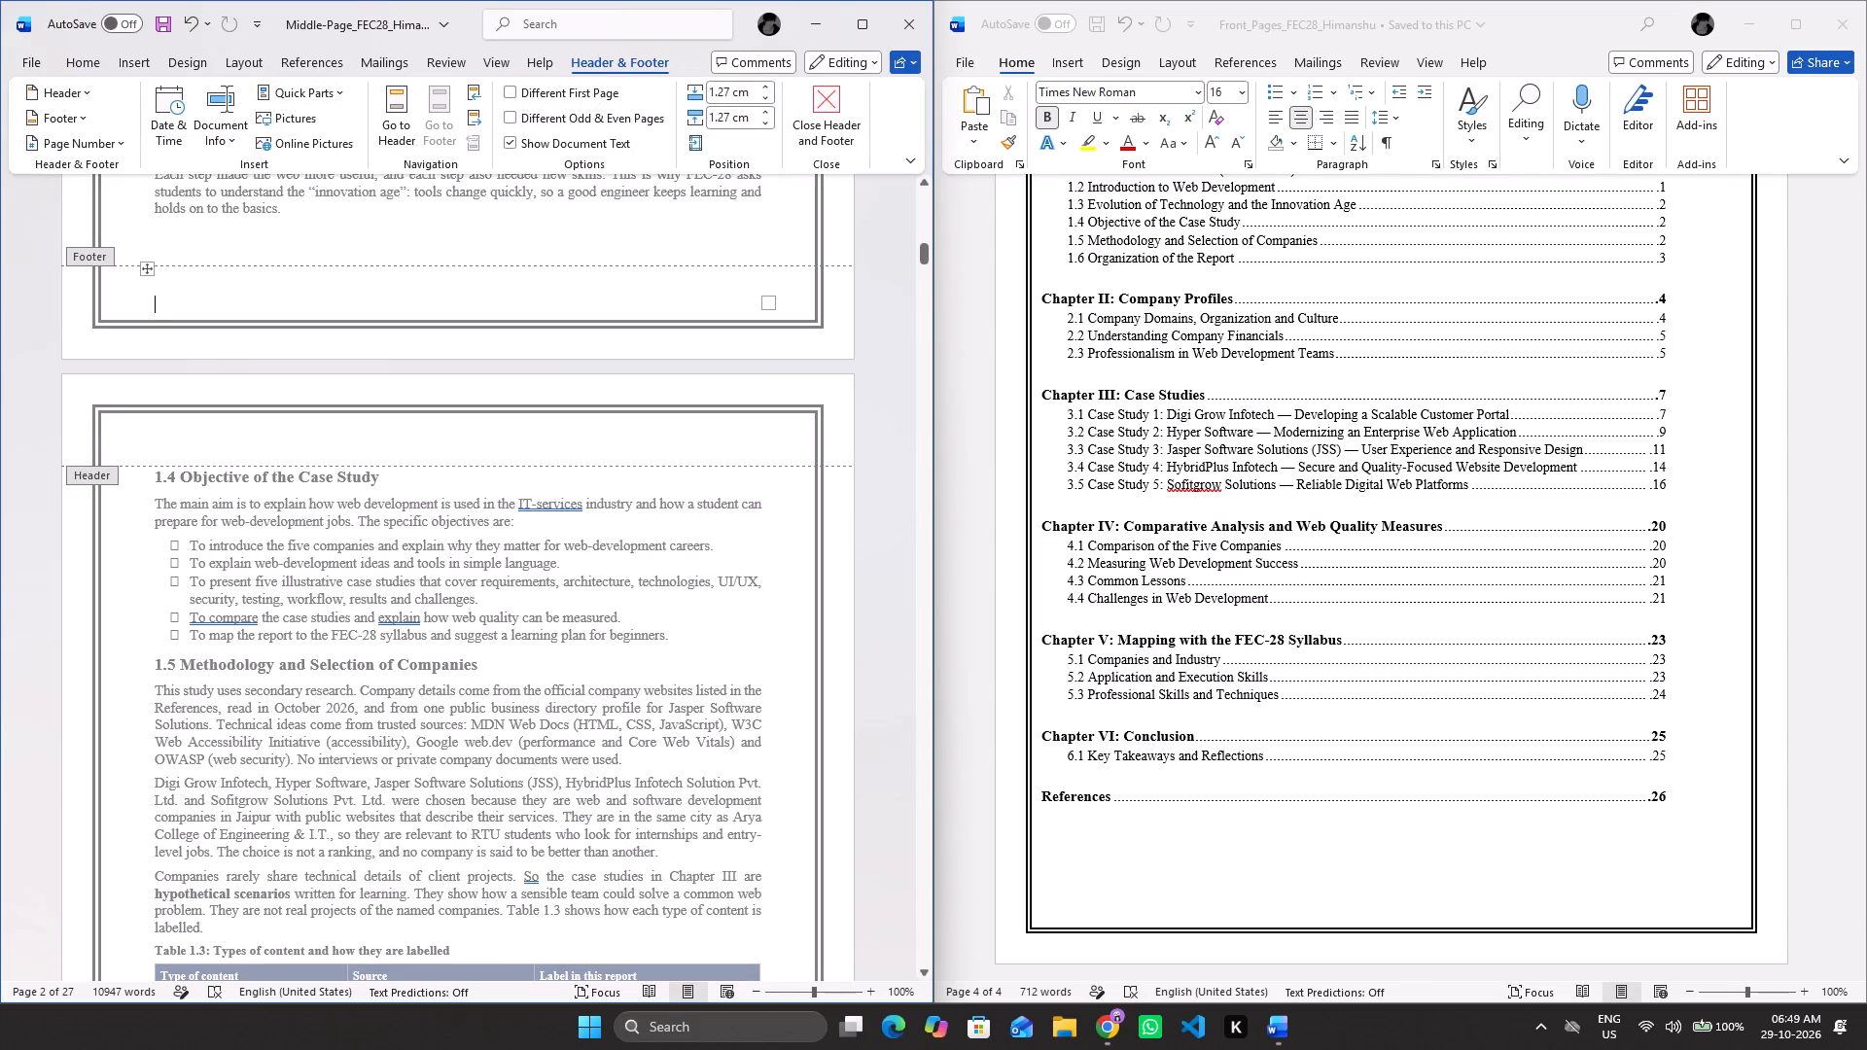
click(773, 304)
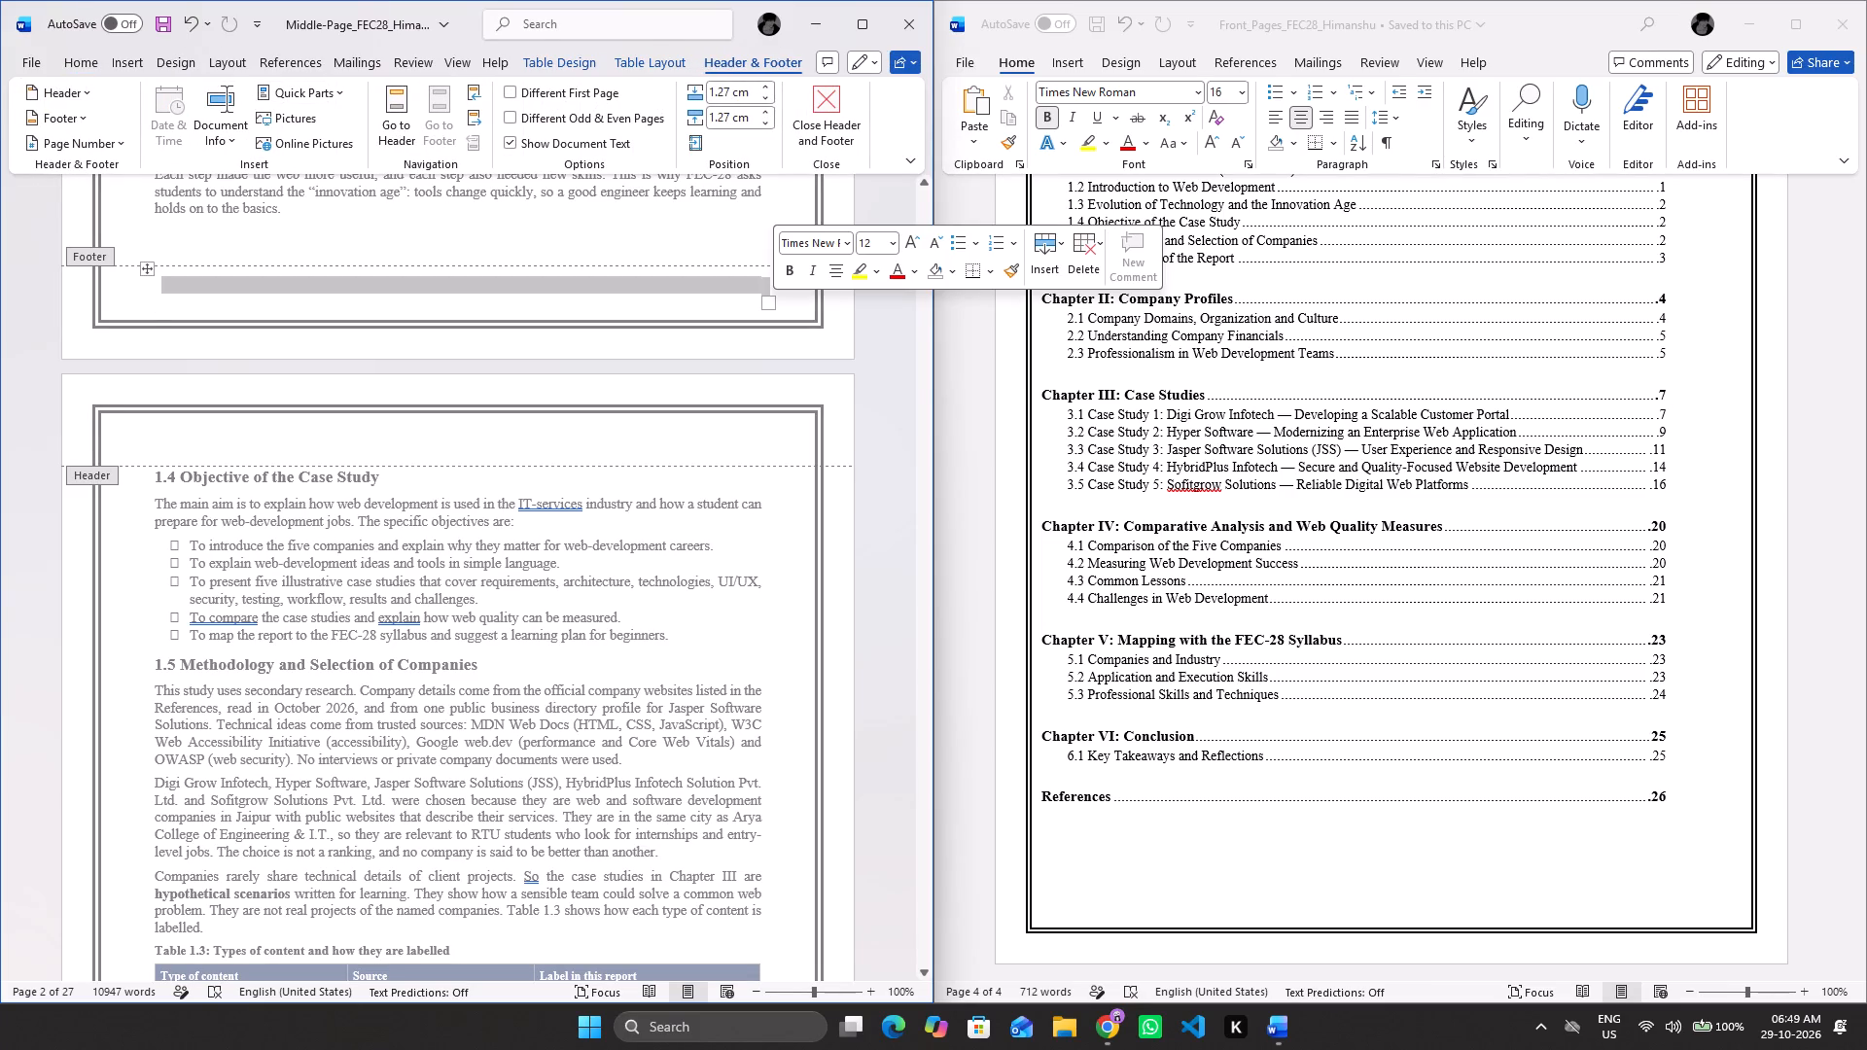
double_click(767, 304)
click(767, 304)
click(767, 304)
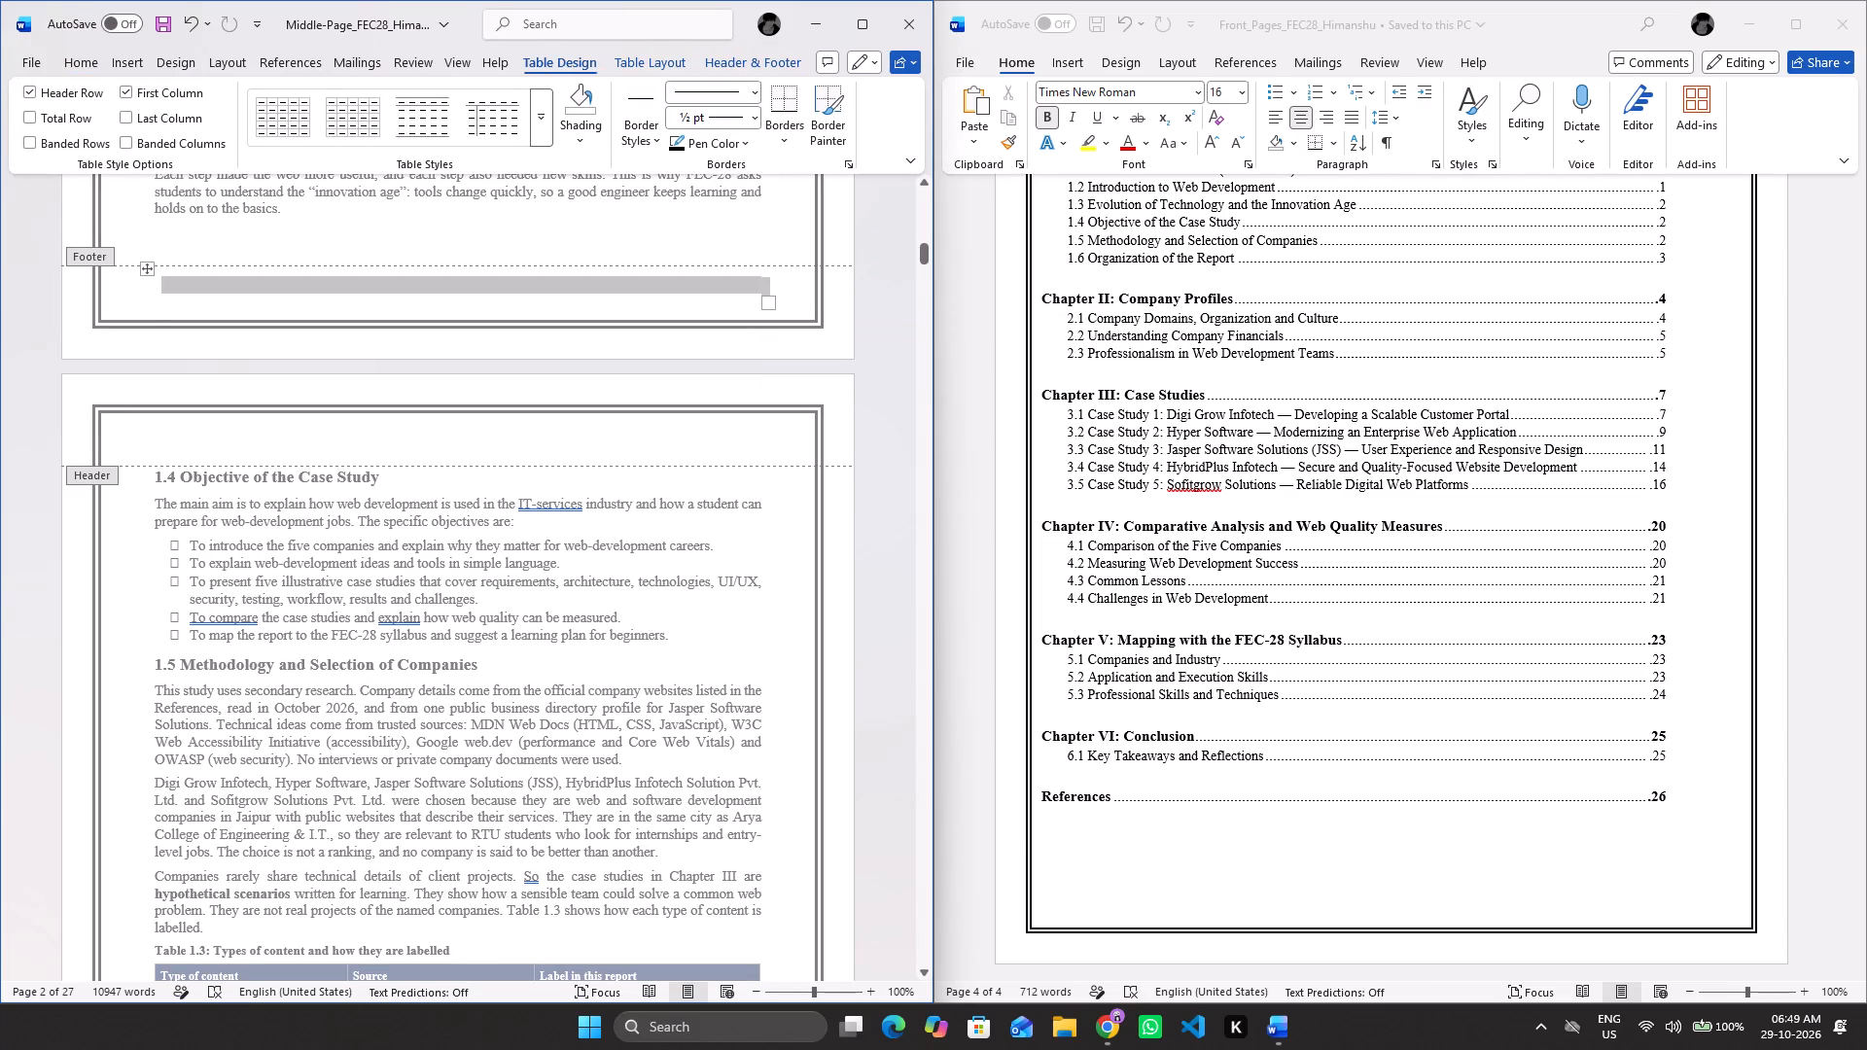
double_click(477, 307)
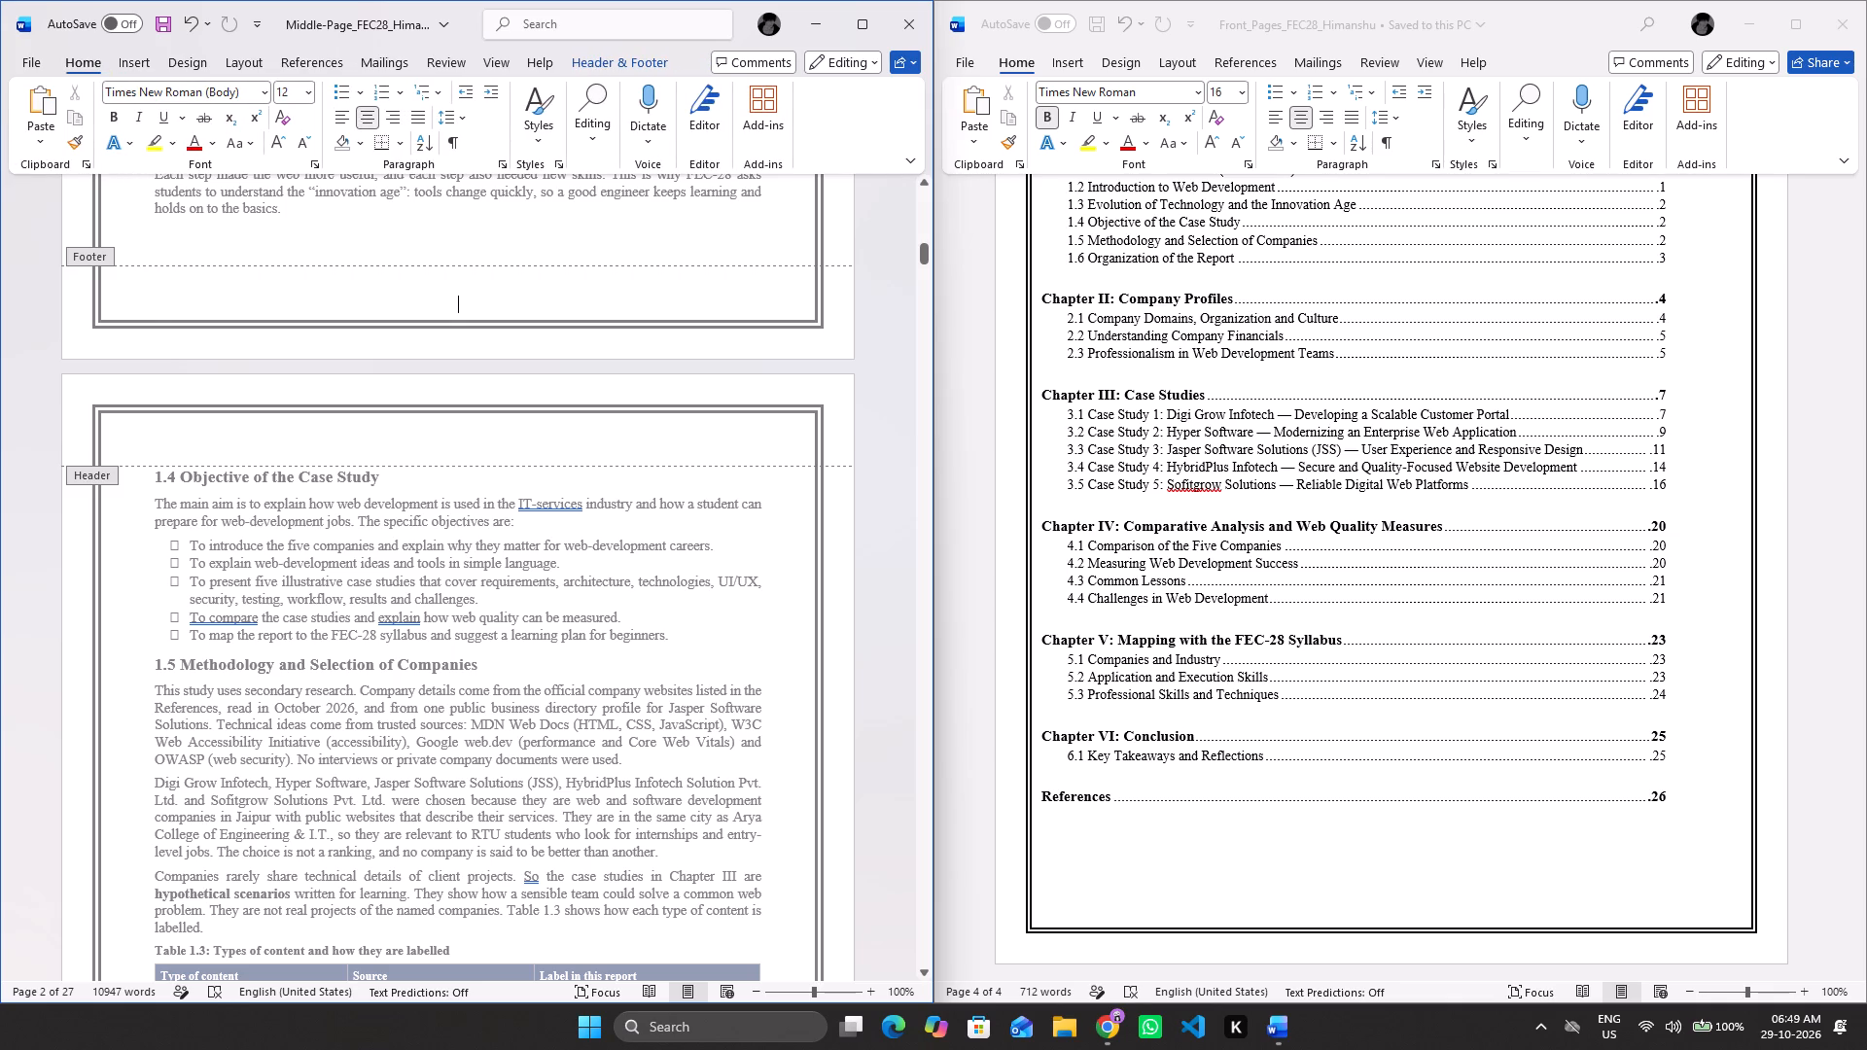
key(1)
scroll(1288, 276, up, 2)
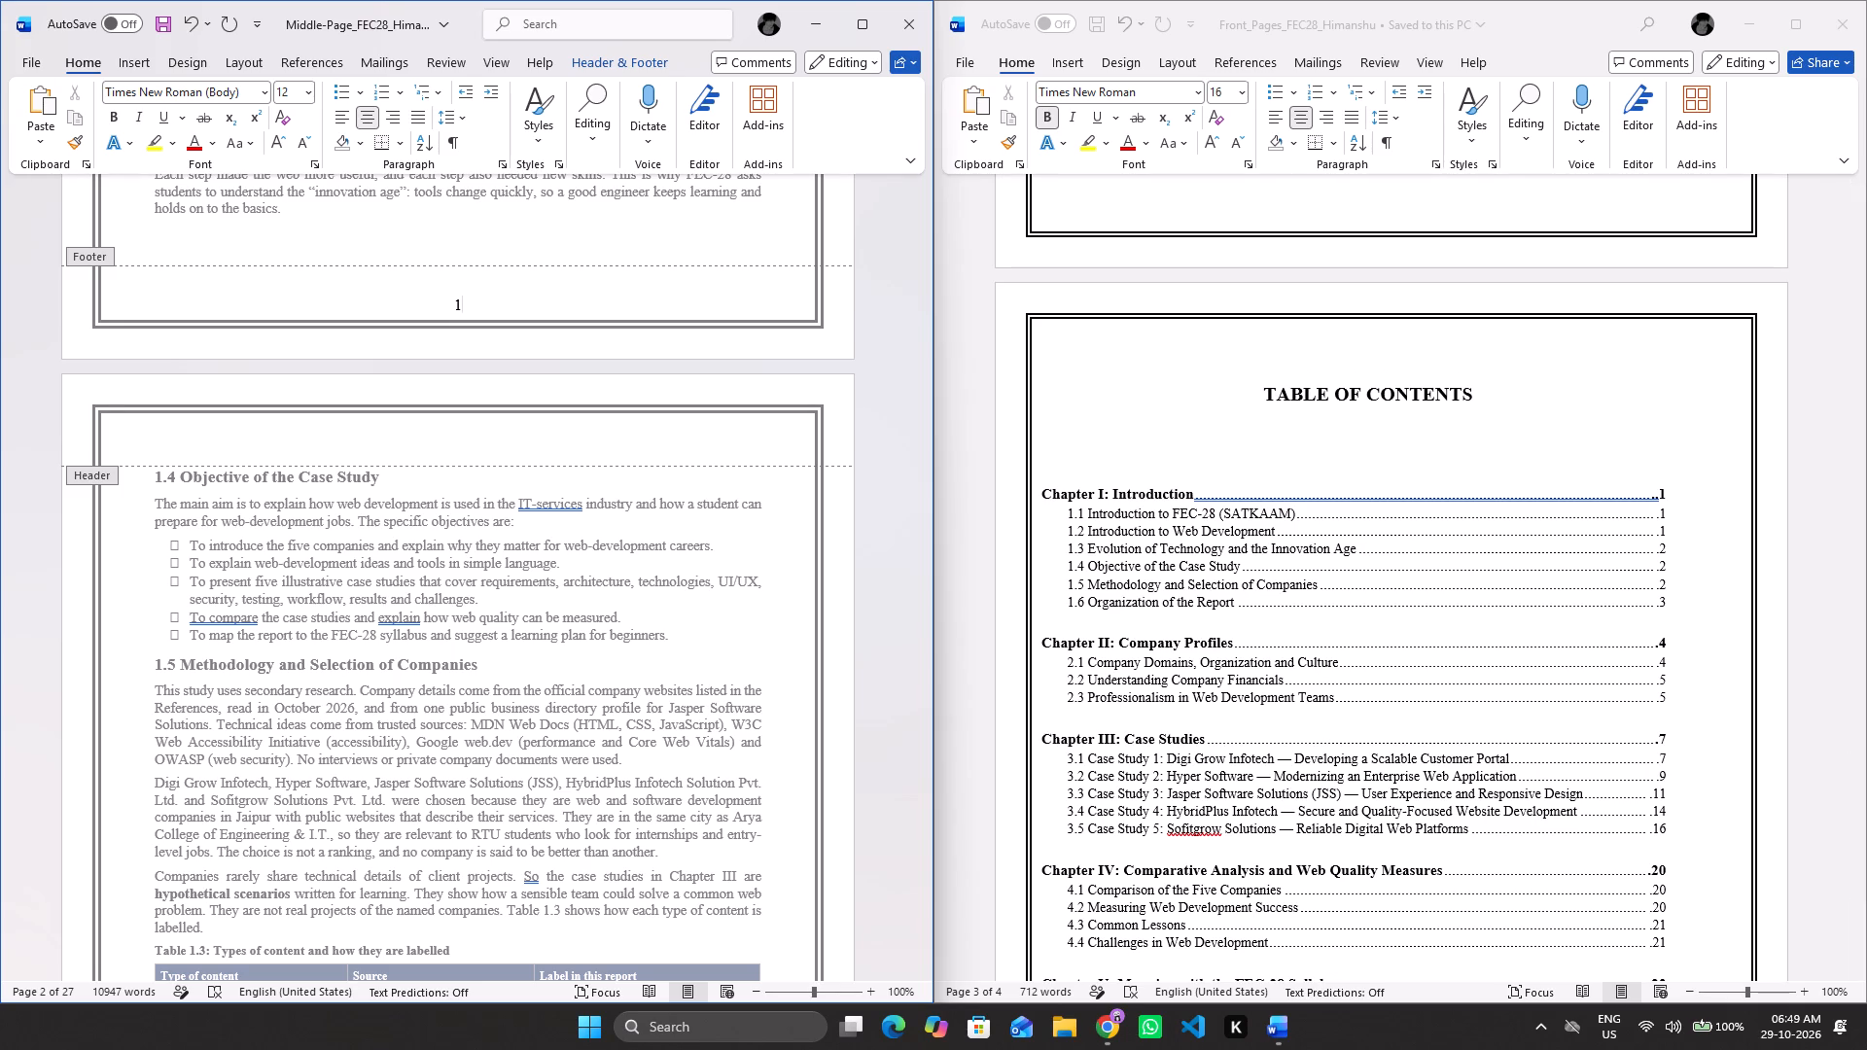
key(Return)
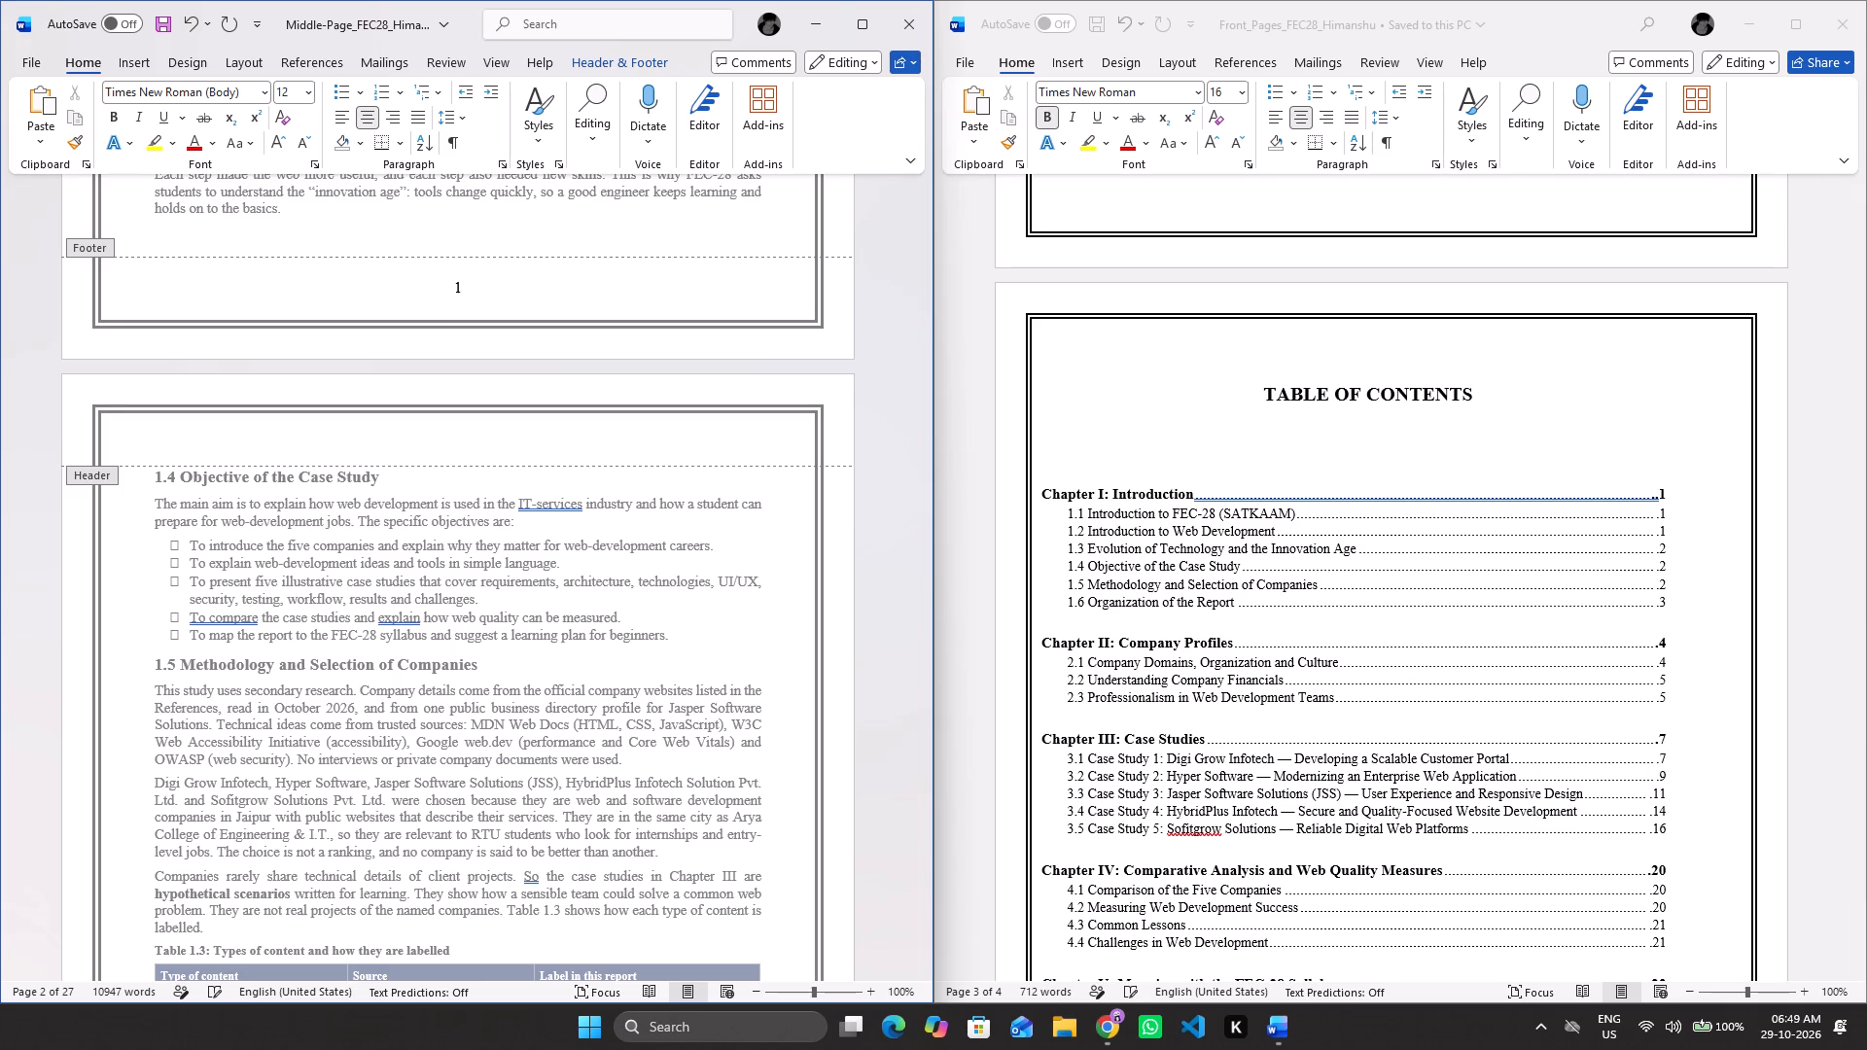
key(Delete)
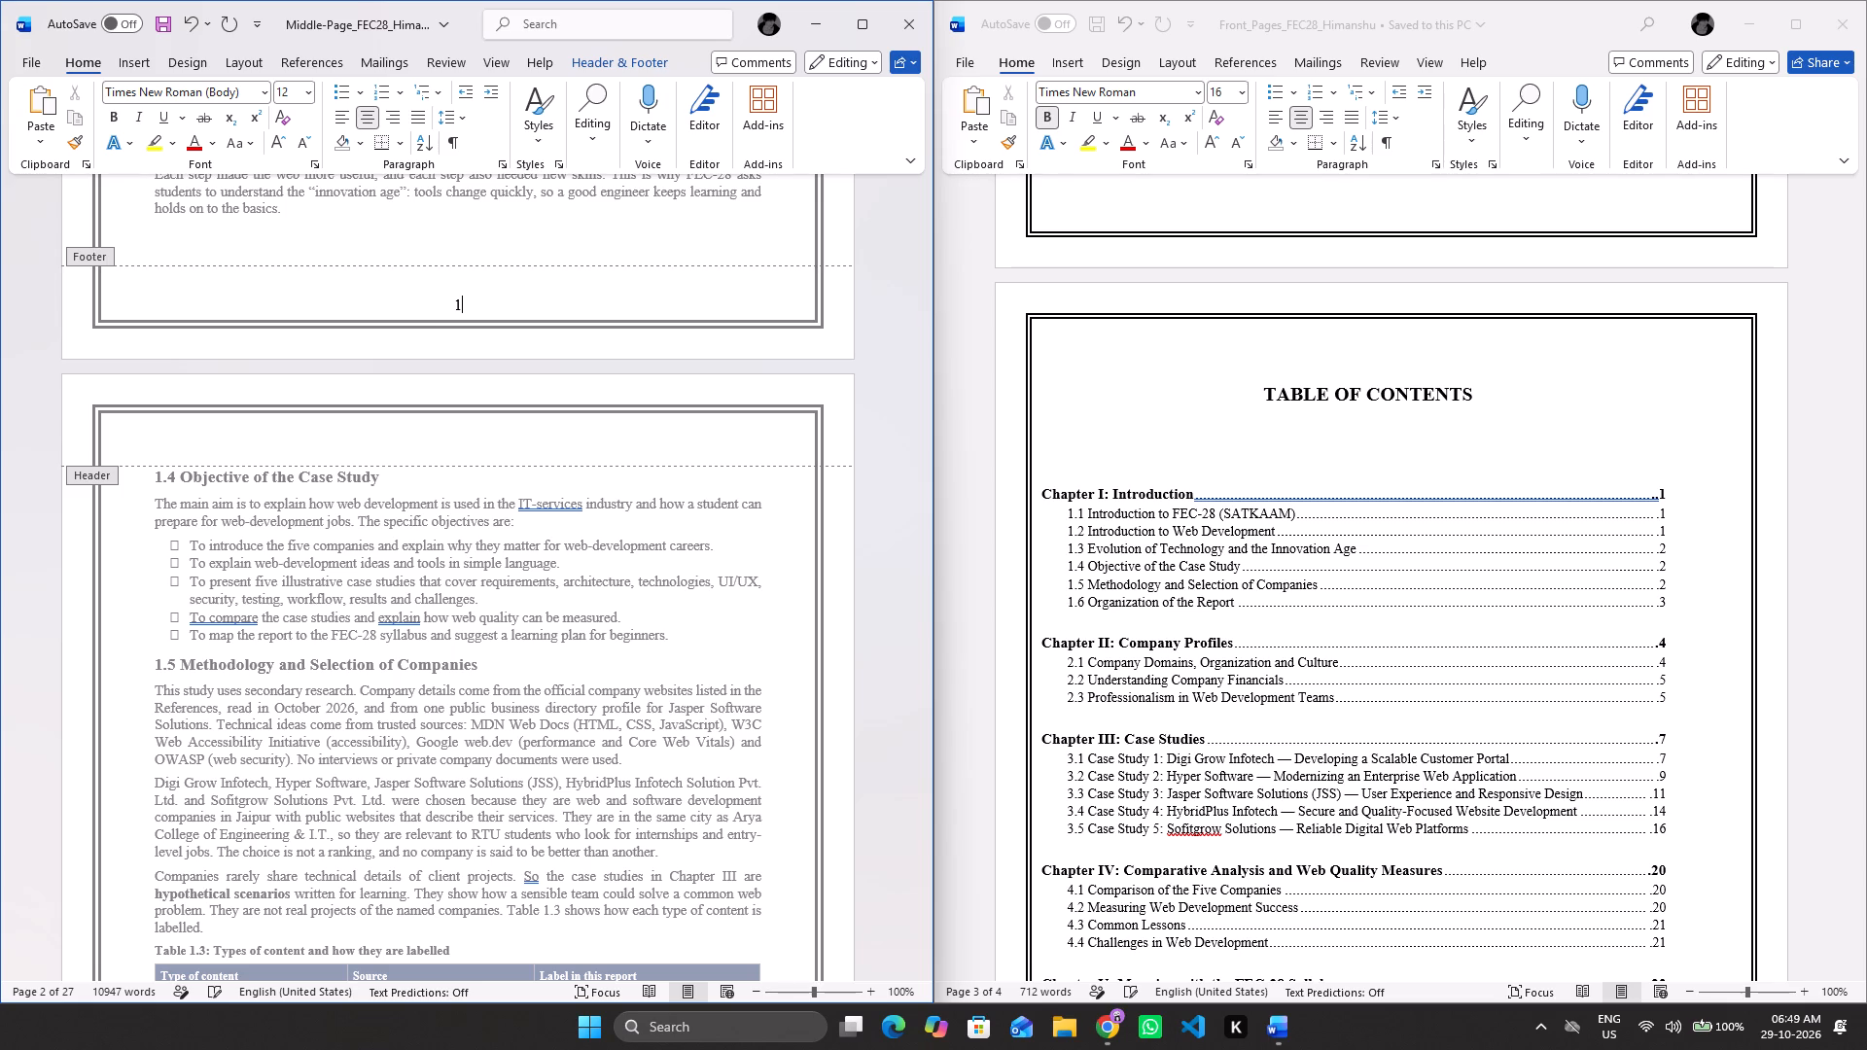
double_click(773, 225)
Check the footer numbers on the Chapter I and Chapter II pages of the middle pages document.
scroll(644, 260, down, 3)
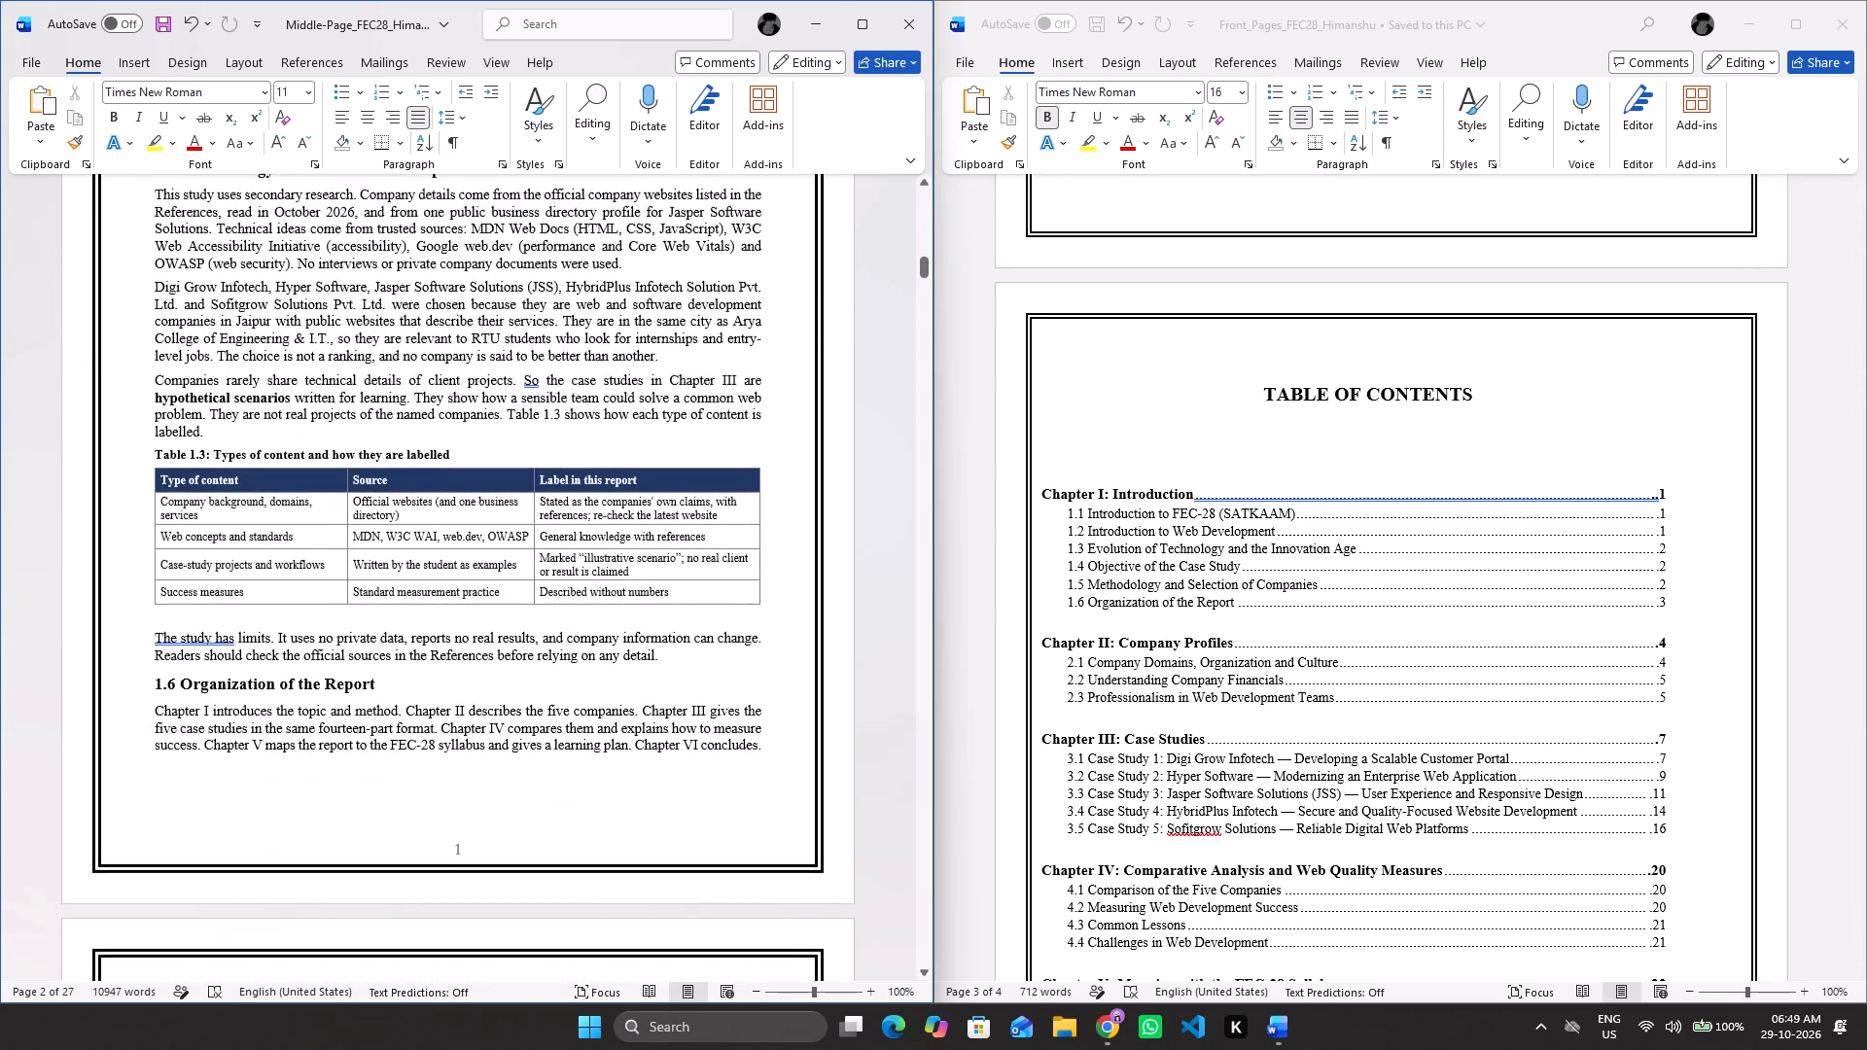
scroll(644, 260, down, 4)
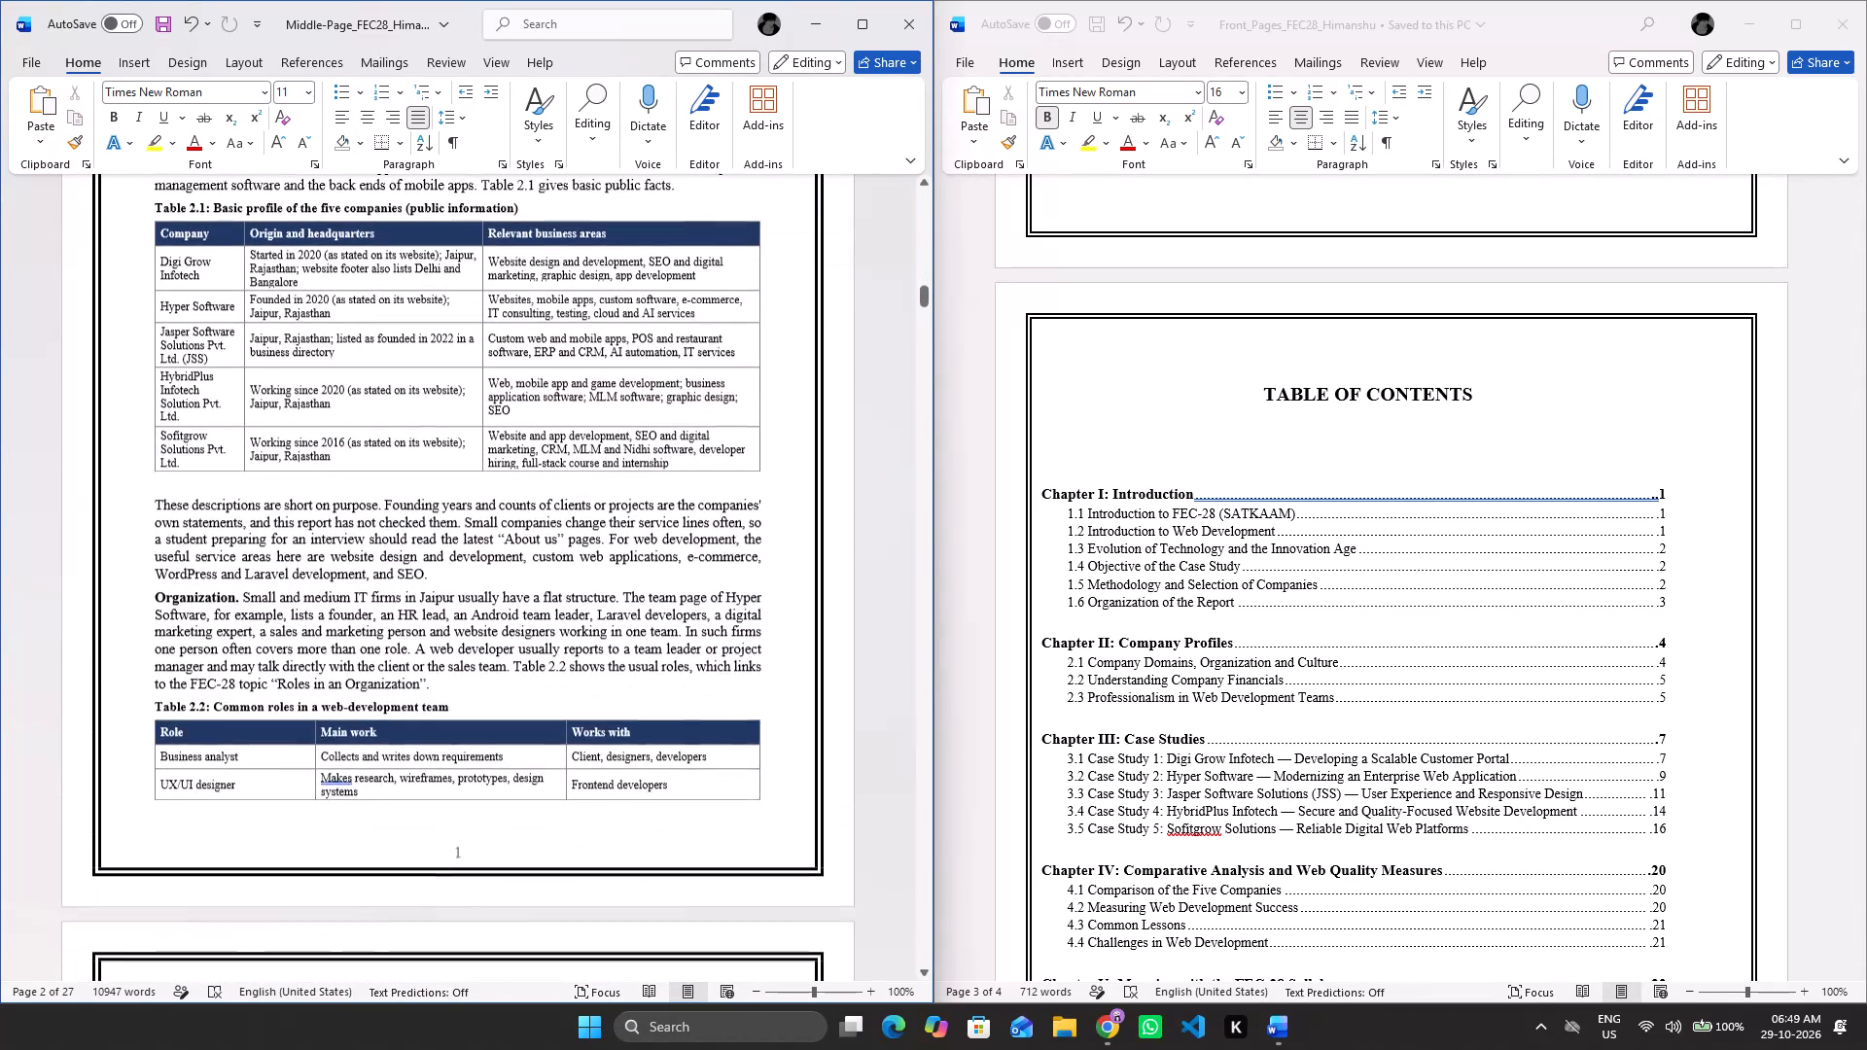
scroll(644, 260, up, 11)
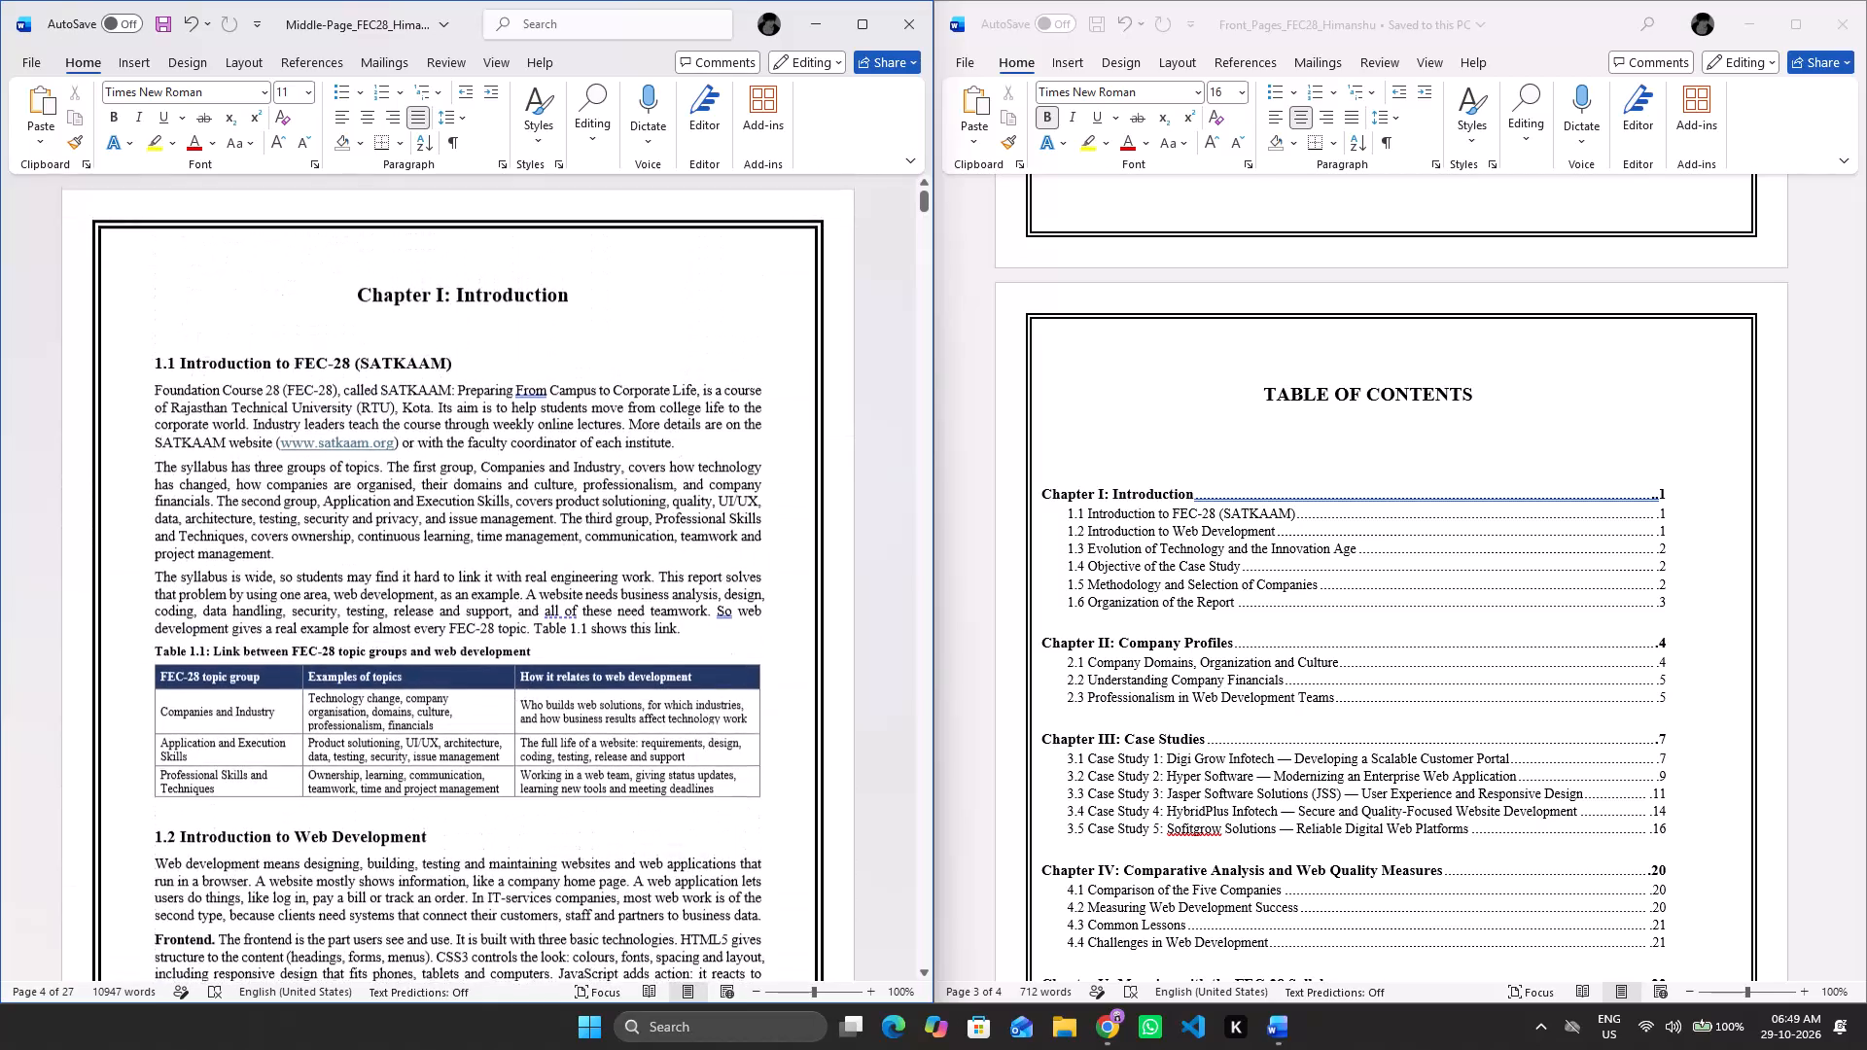
scroll(644, 260, down, 2)
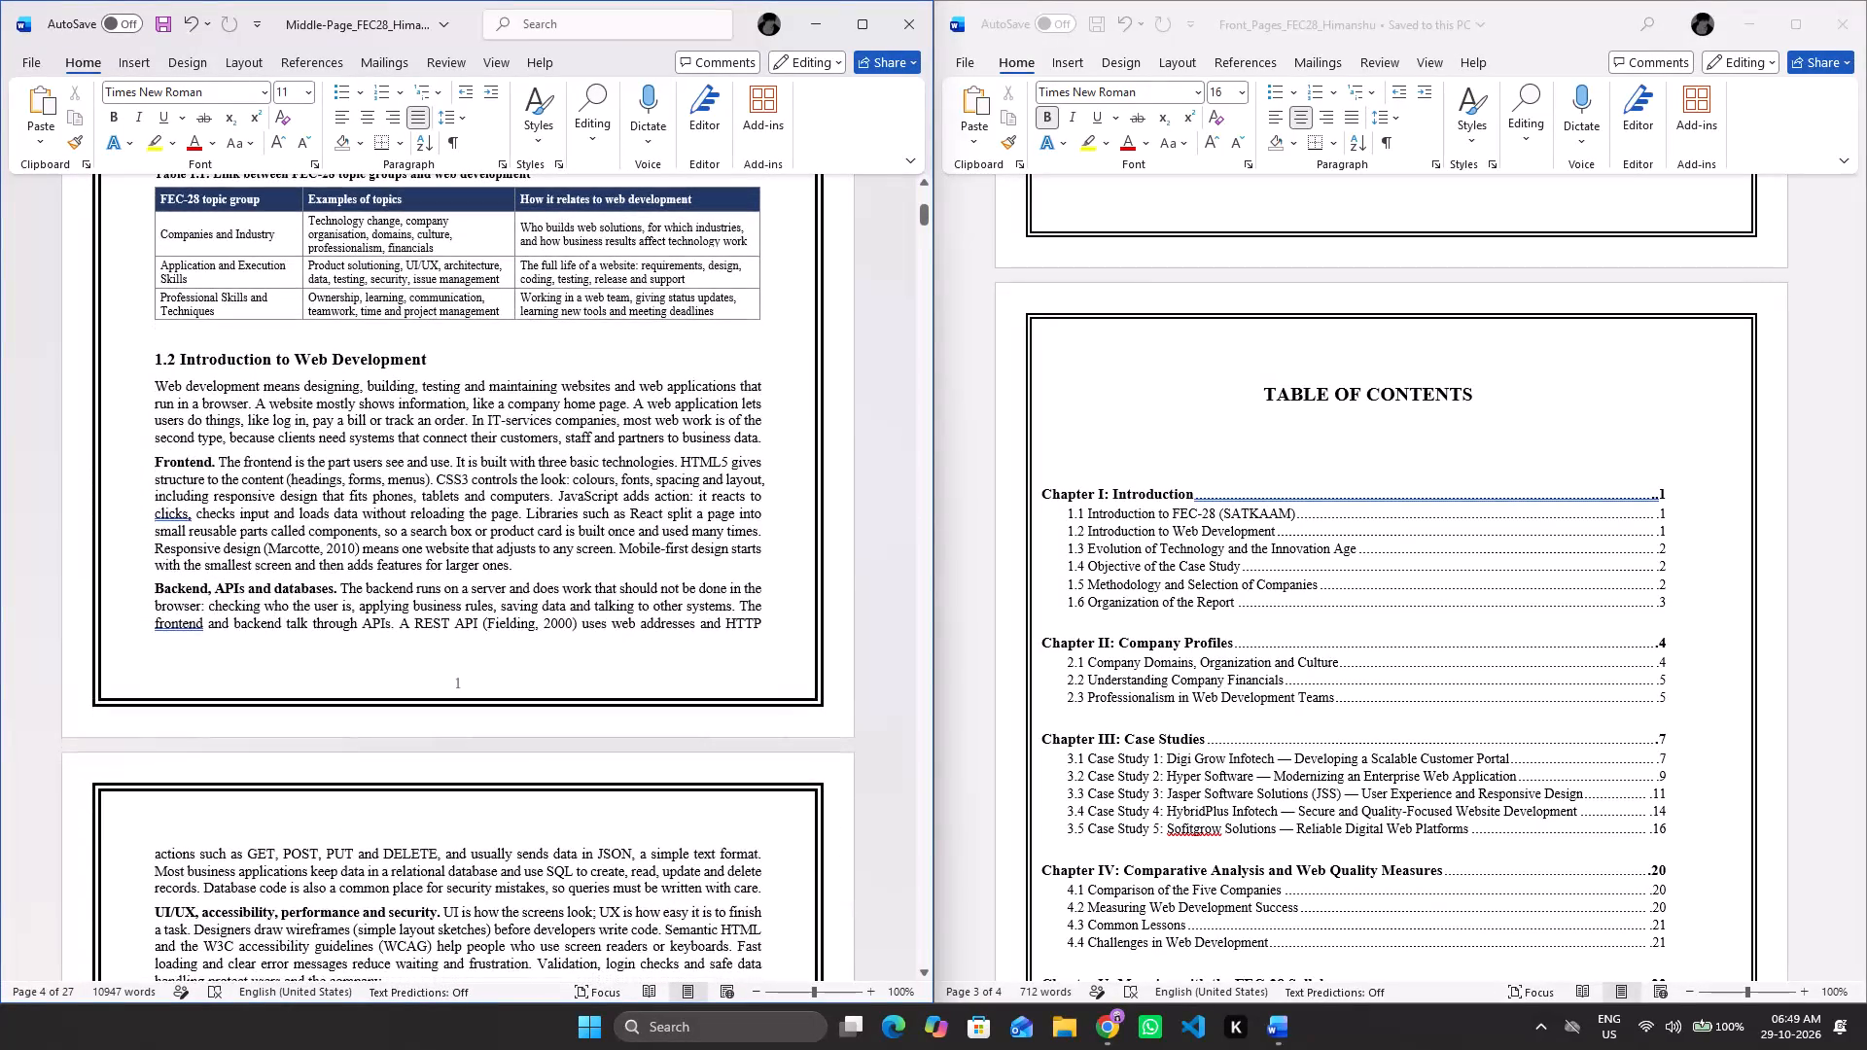
Replace the middle pages document's footer with the built-in Banded page-number footer and return to the body text.
click(459, 682)
double_click(459, 682)
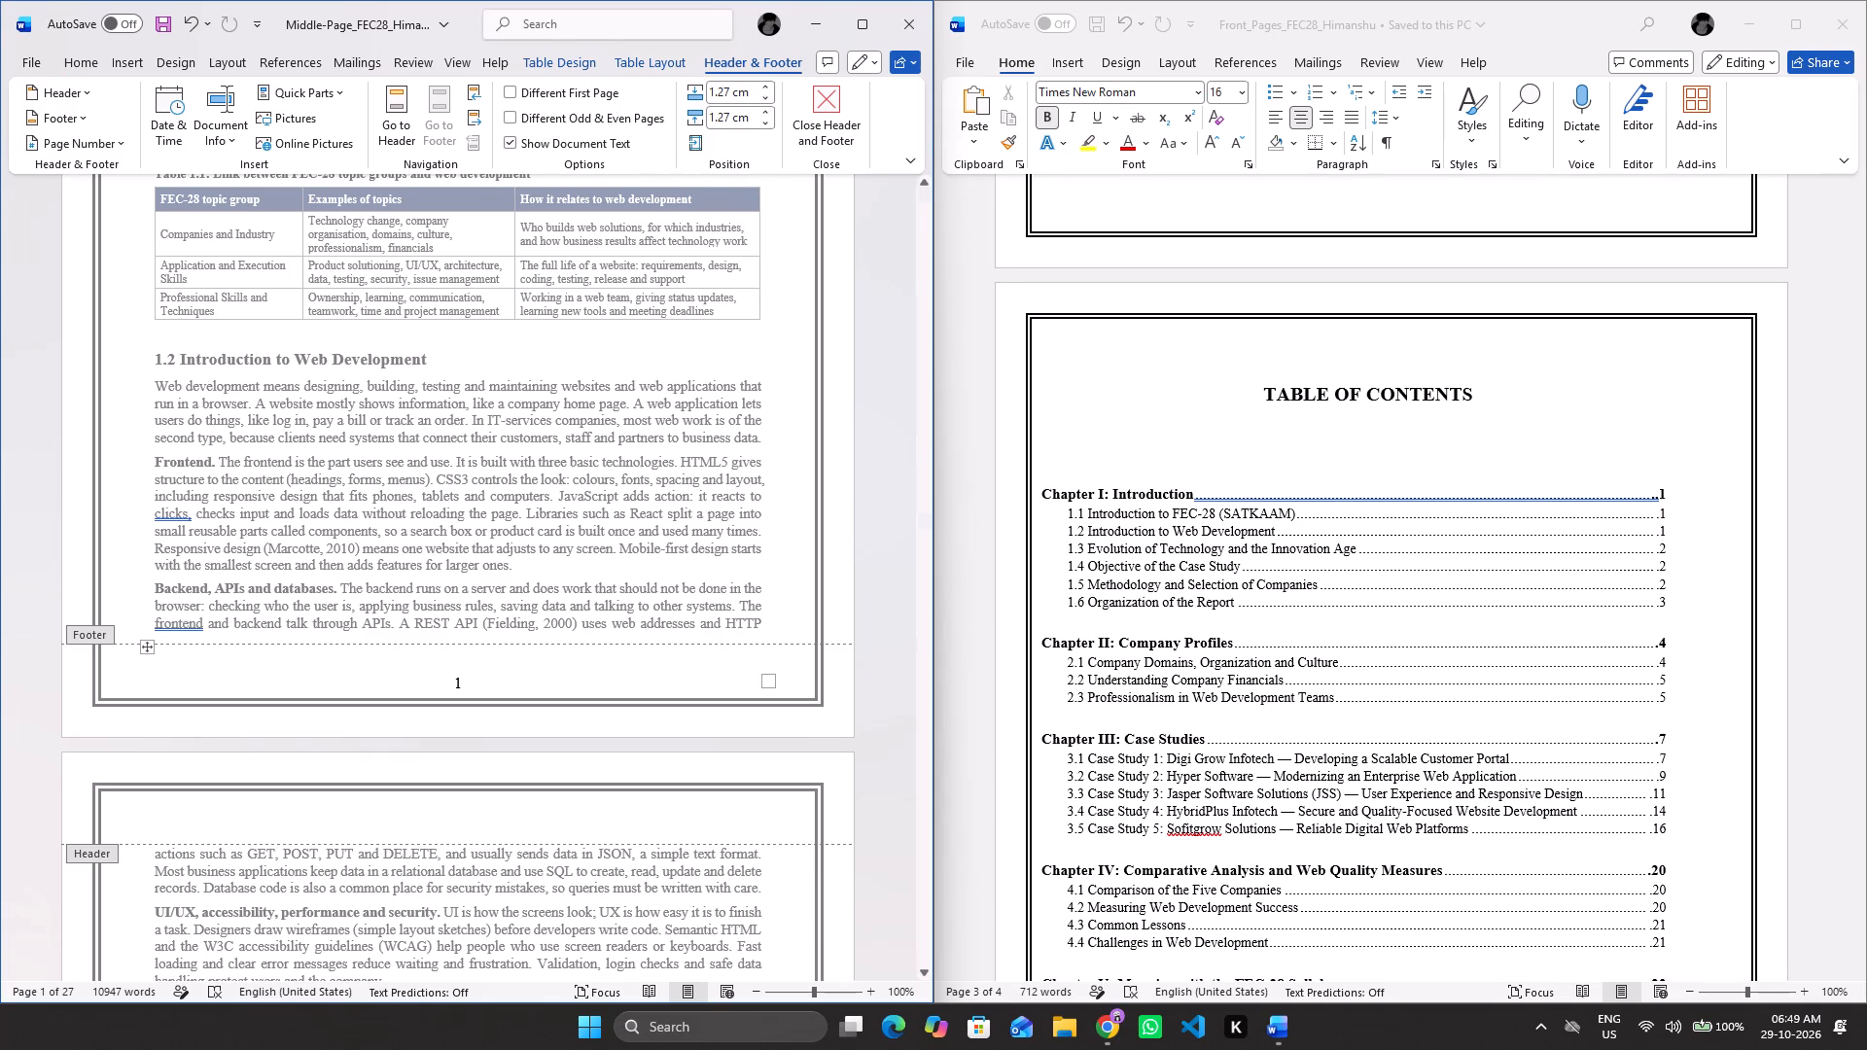
click(475, 686)
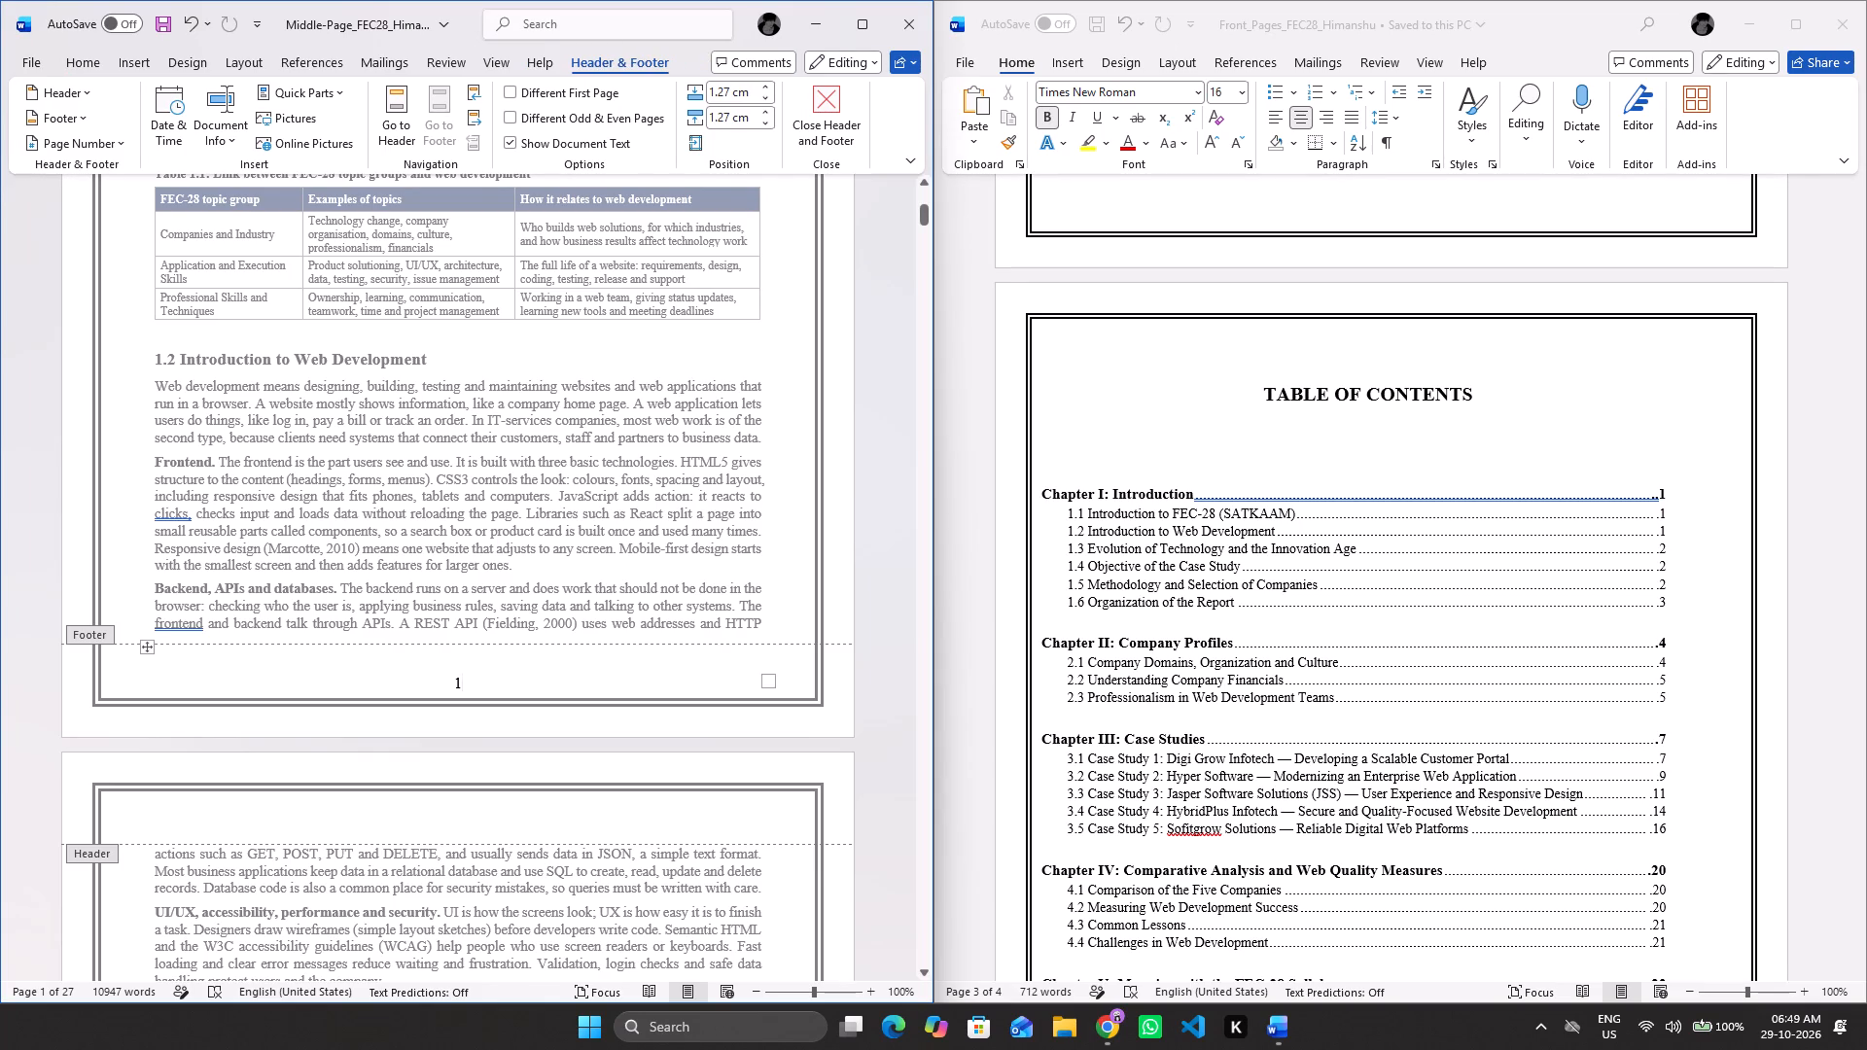
click(75, 110)
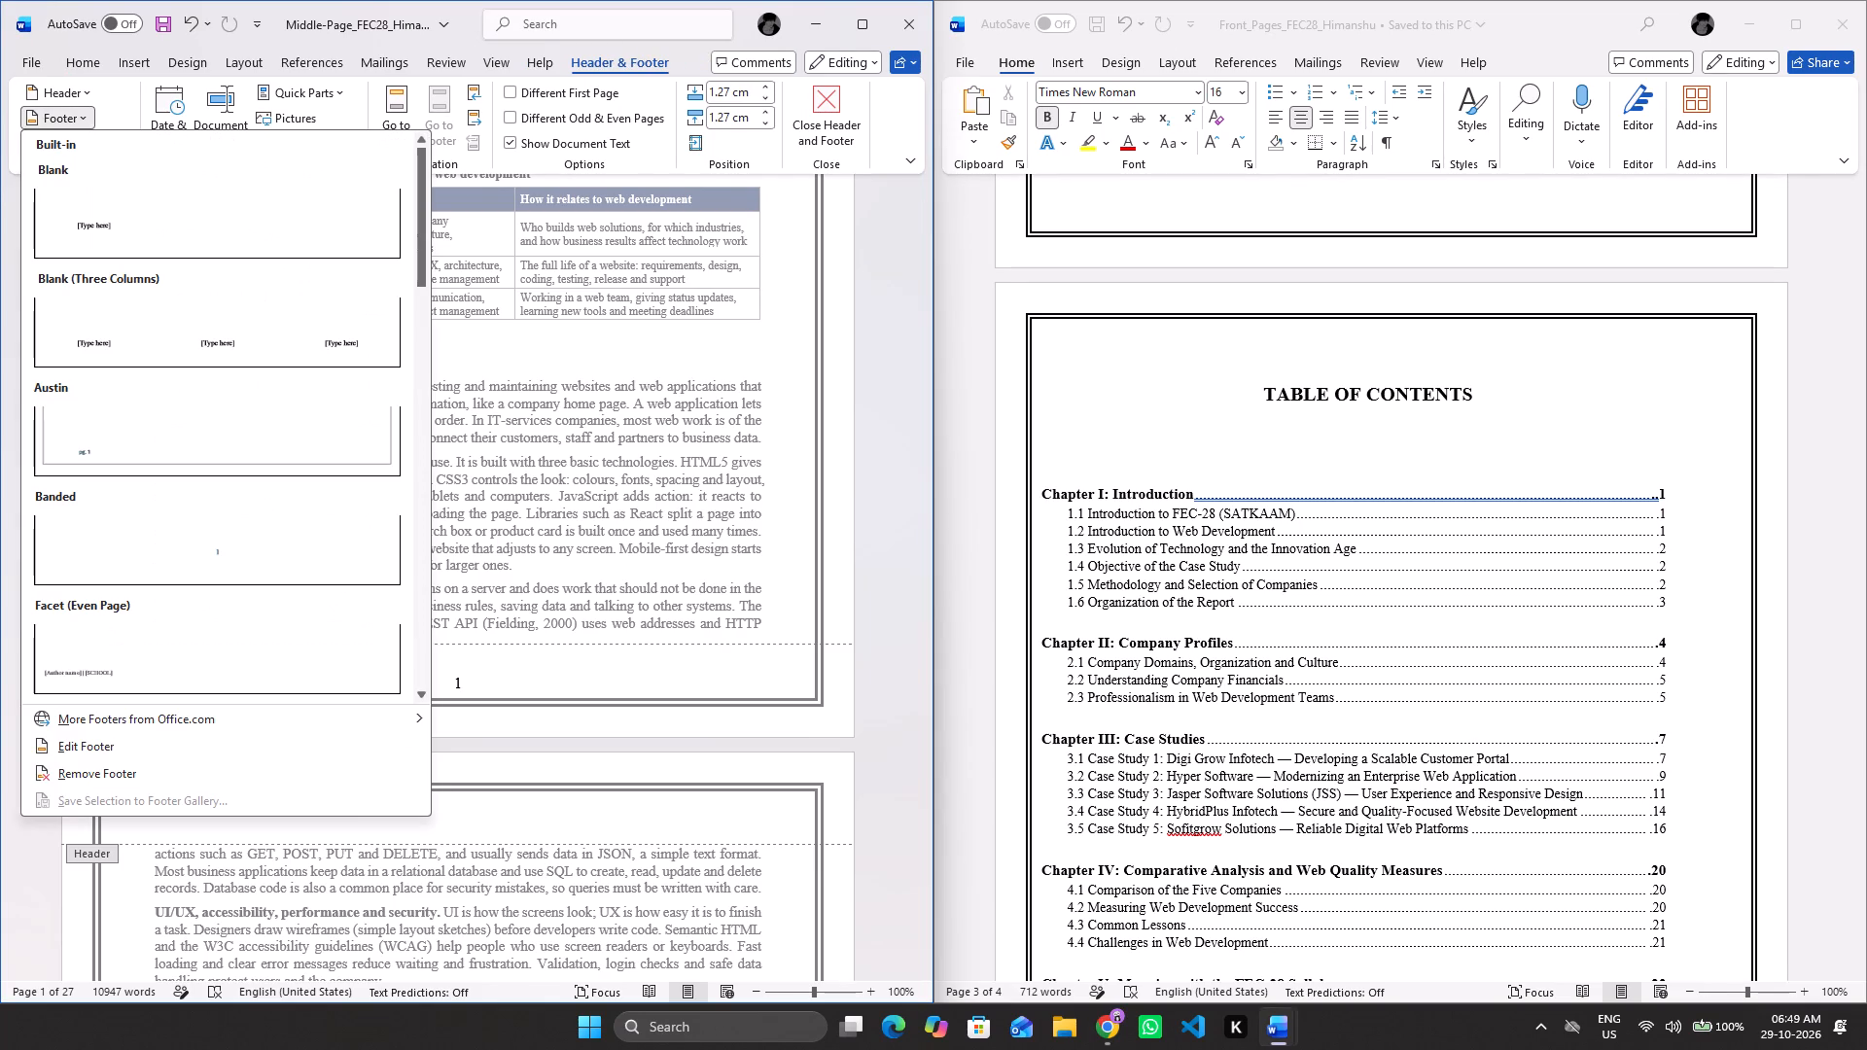
click(223, 550)
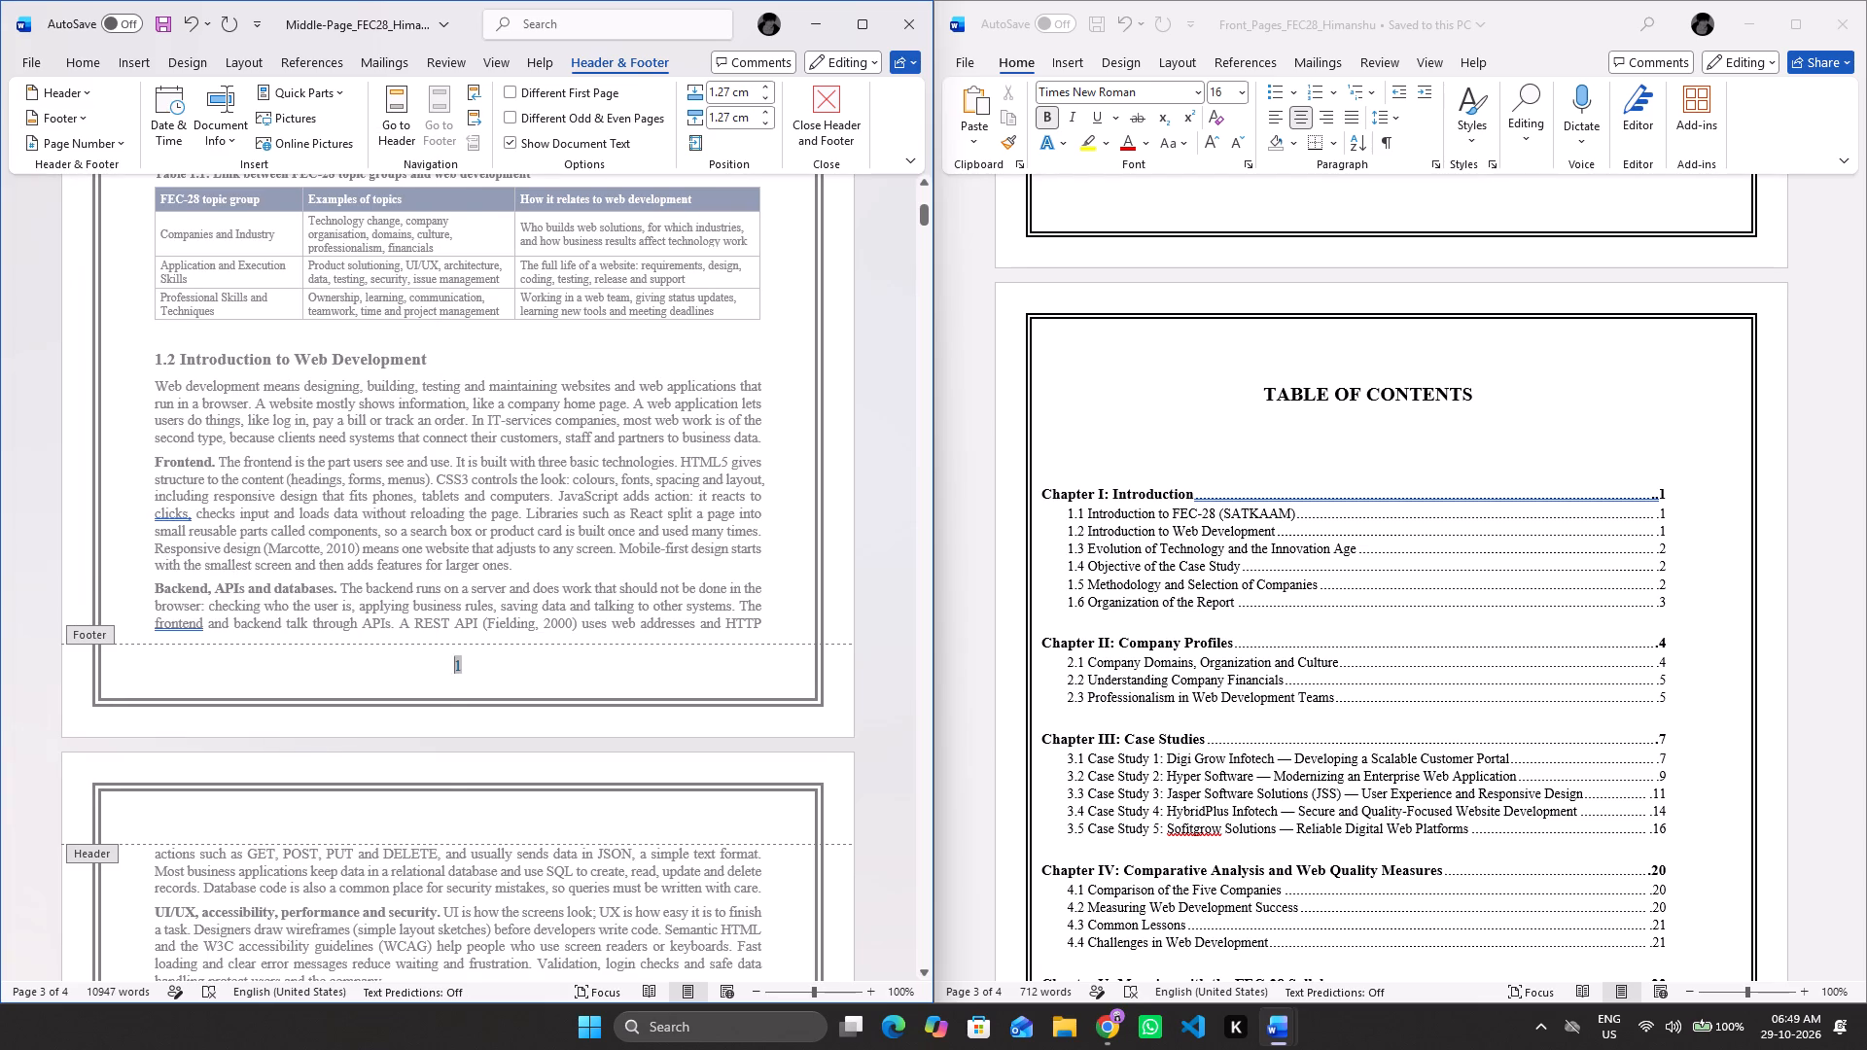
scroll(410, 712, down, 4)
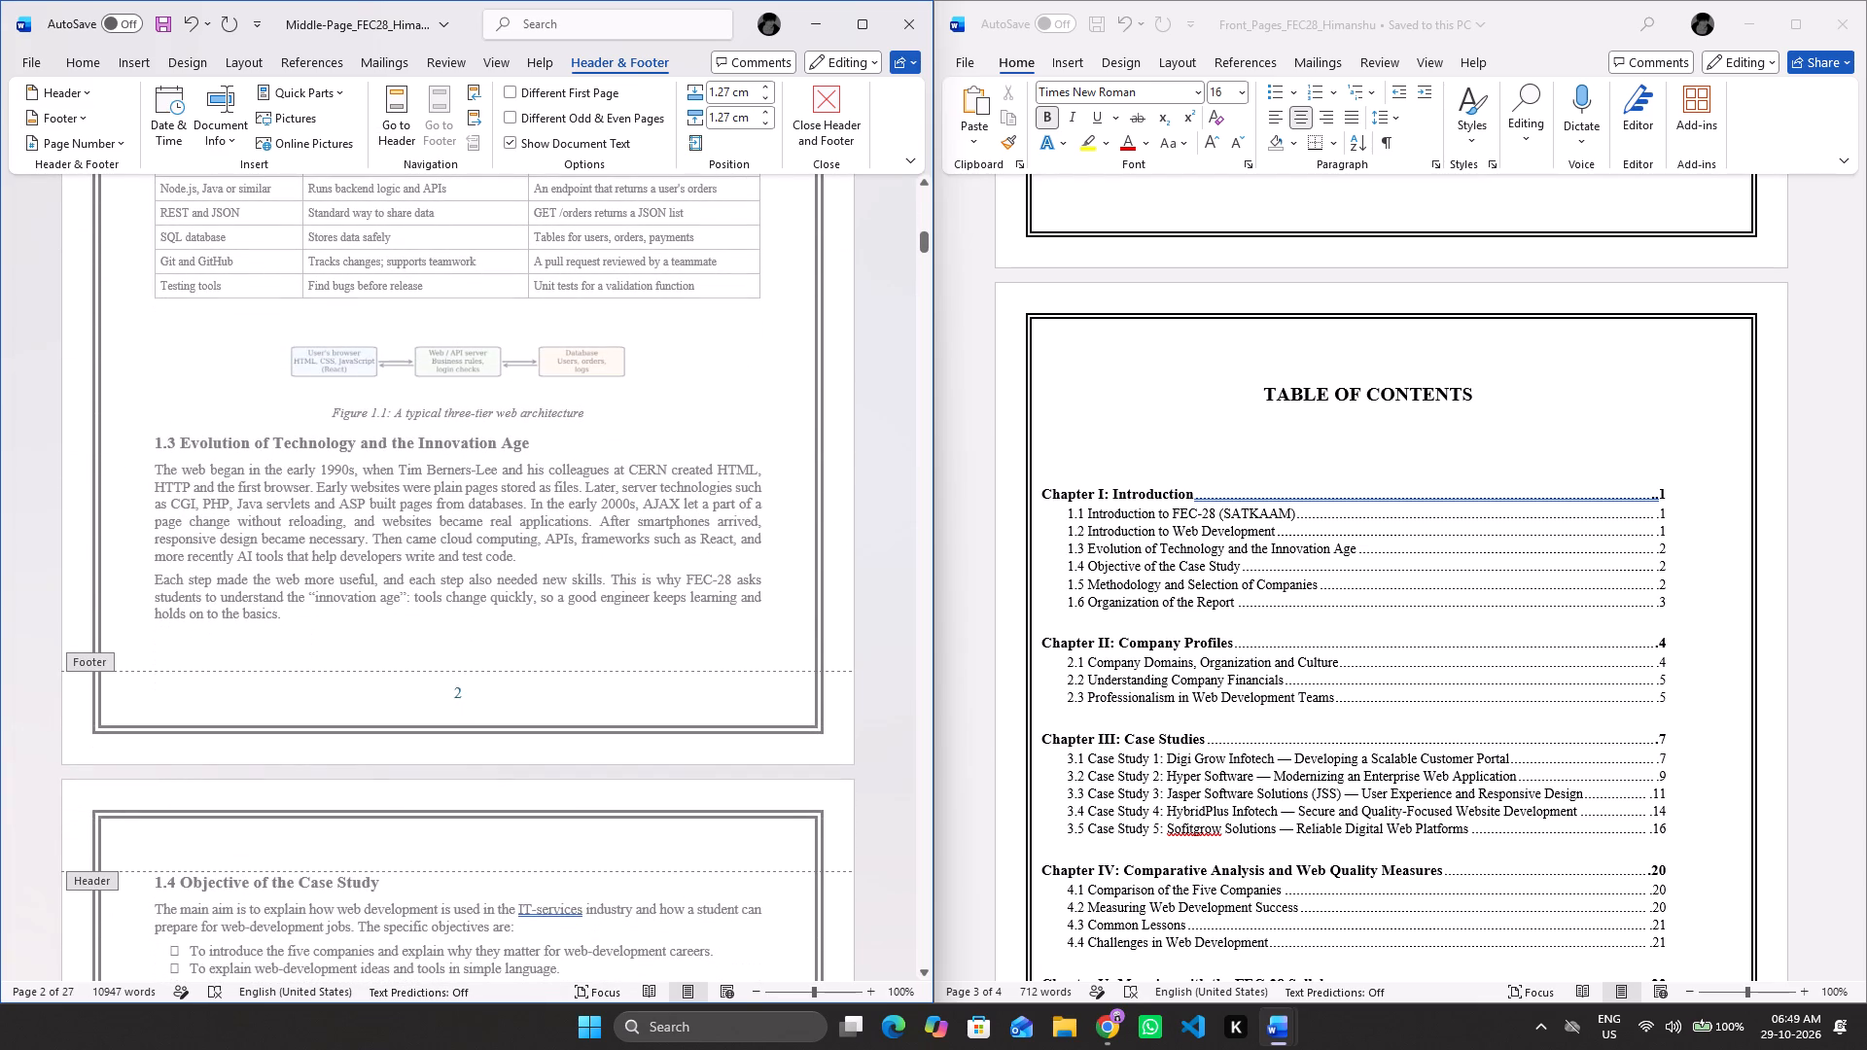
double_click(472, 568)
Check the middle pages document's footer numbers and chapter starts against the table of contents in the front pages document.
scroll(472, 568, up, 5)
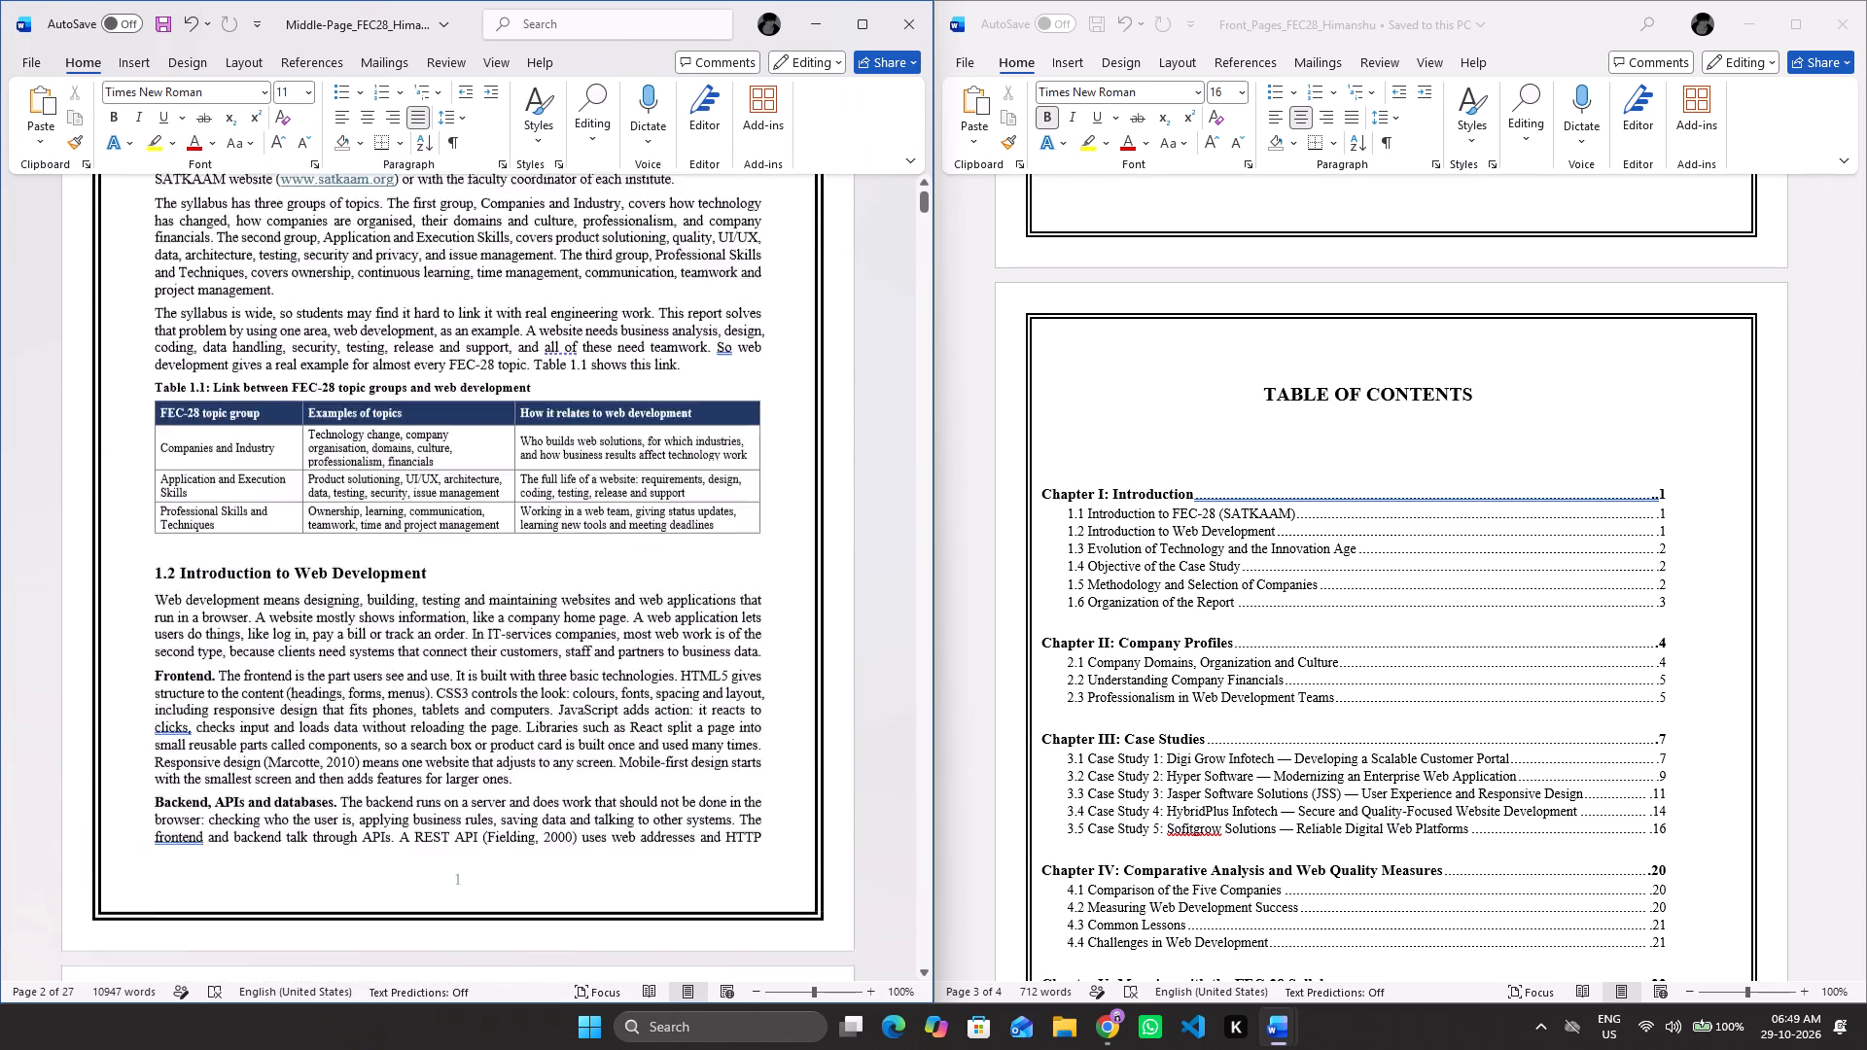
scroll(472, 568, up, 6)
scroll(472, 568, down, 2)
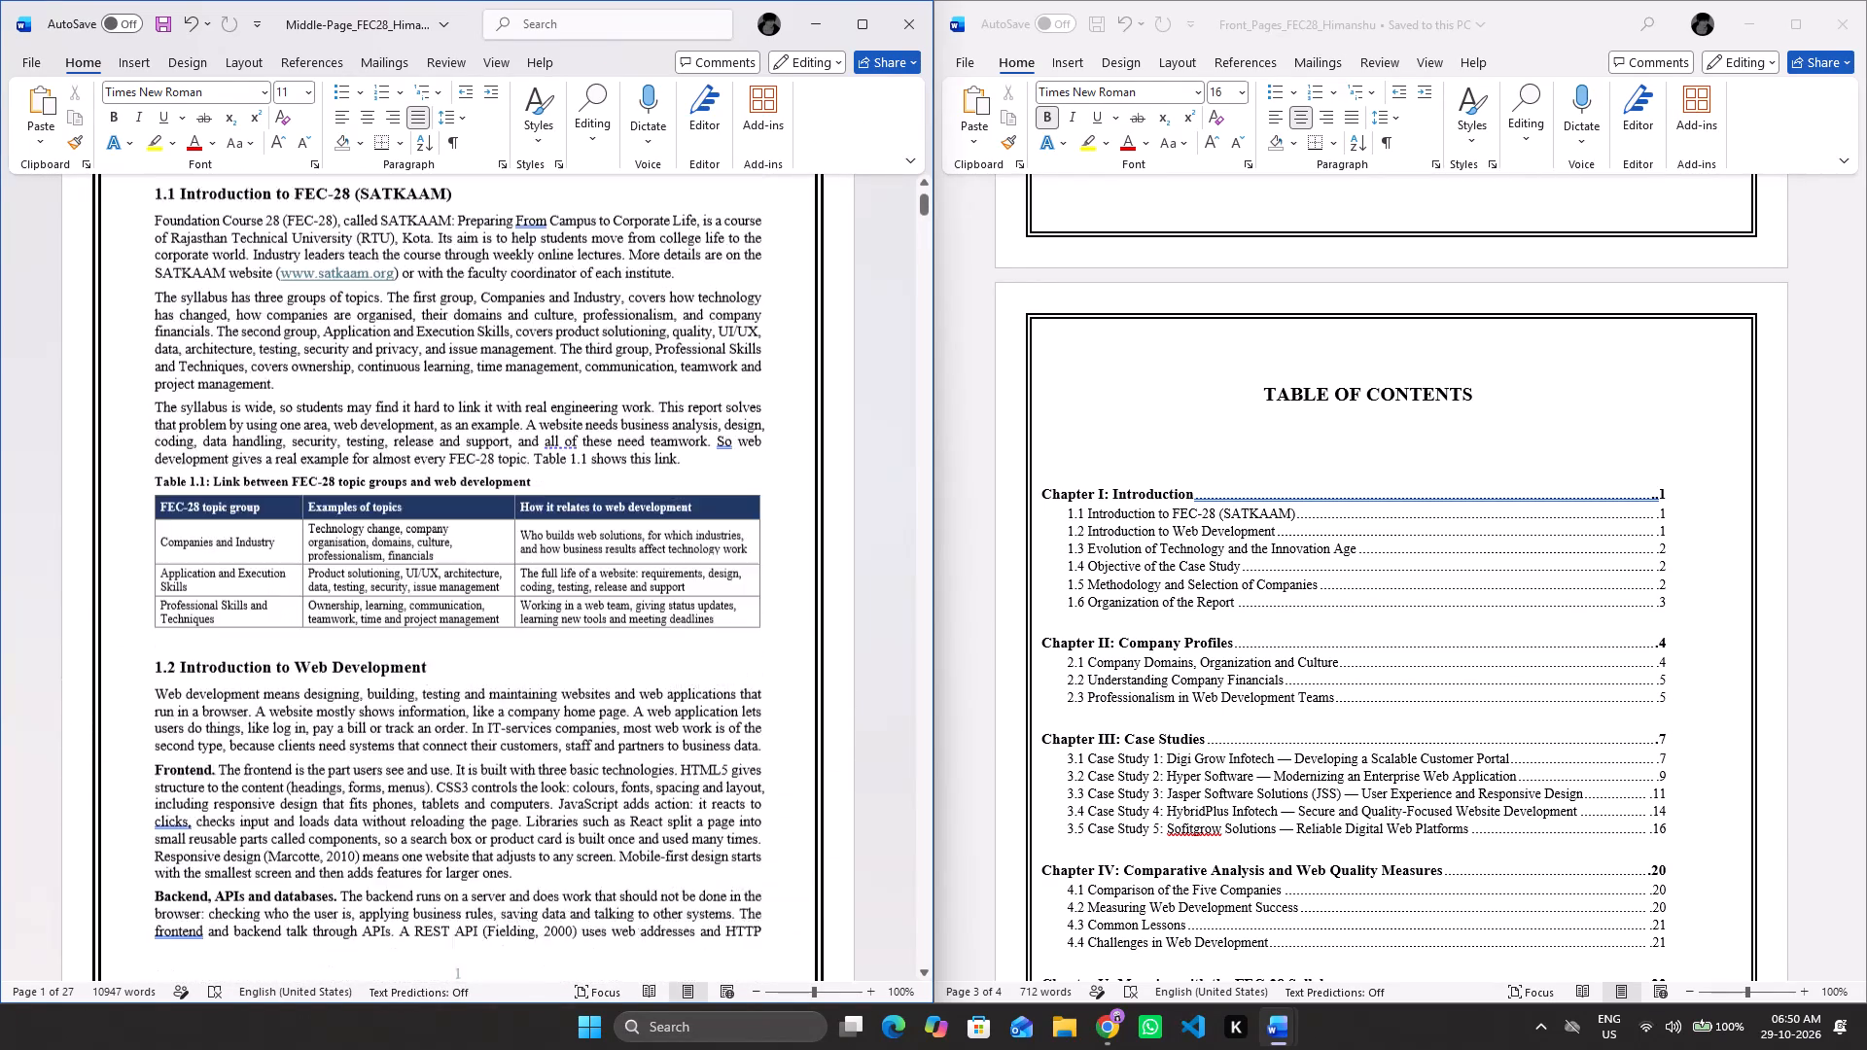
scroll(472, 568, up, 3)
scroll(472, 568, down, 1)
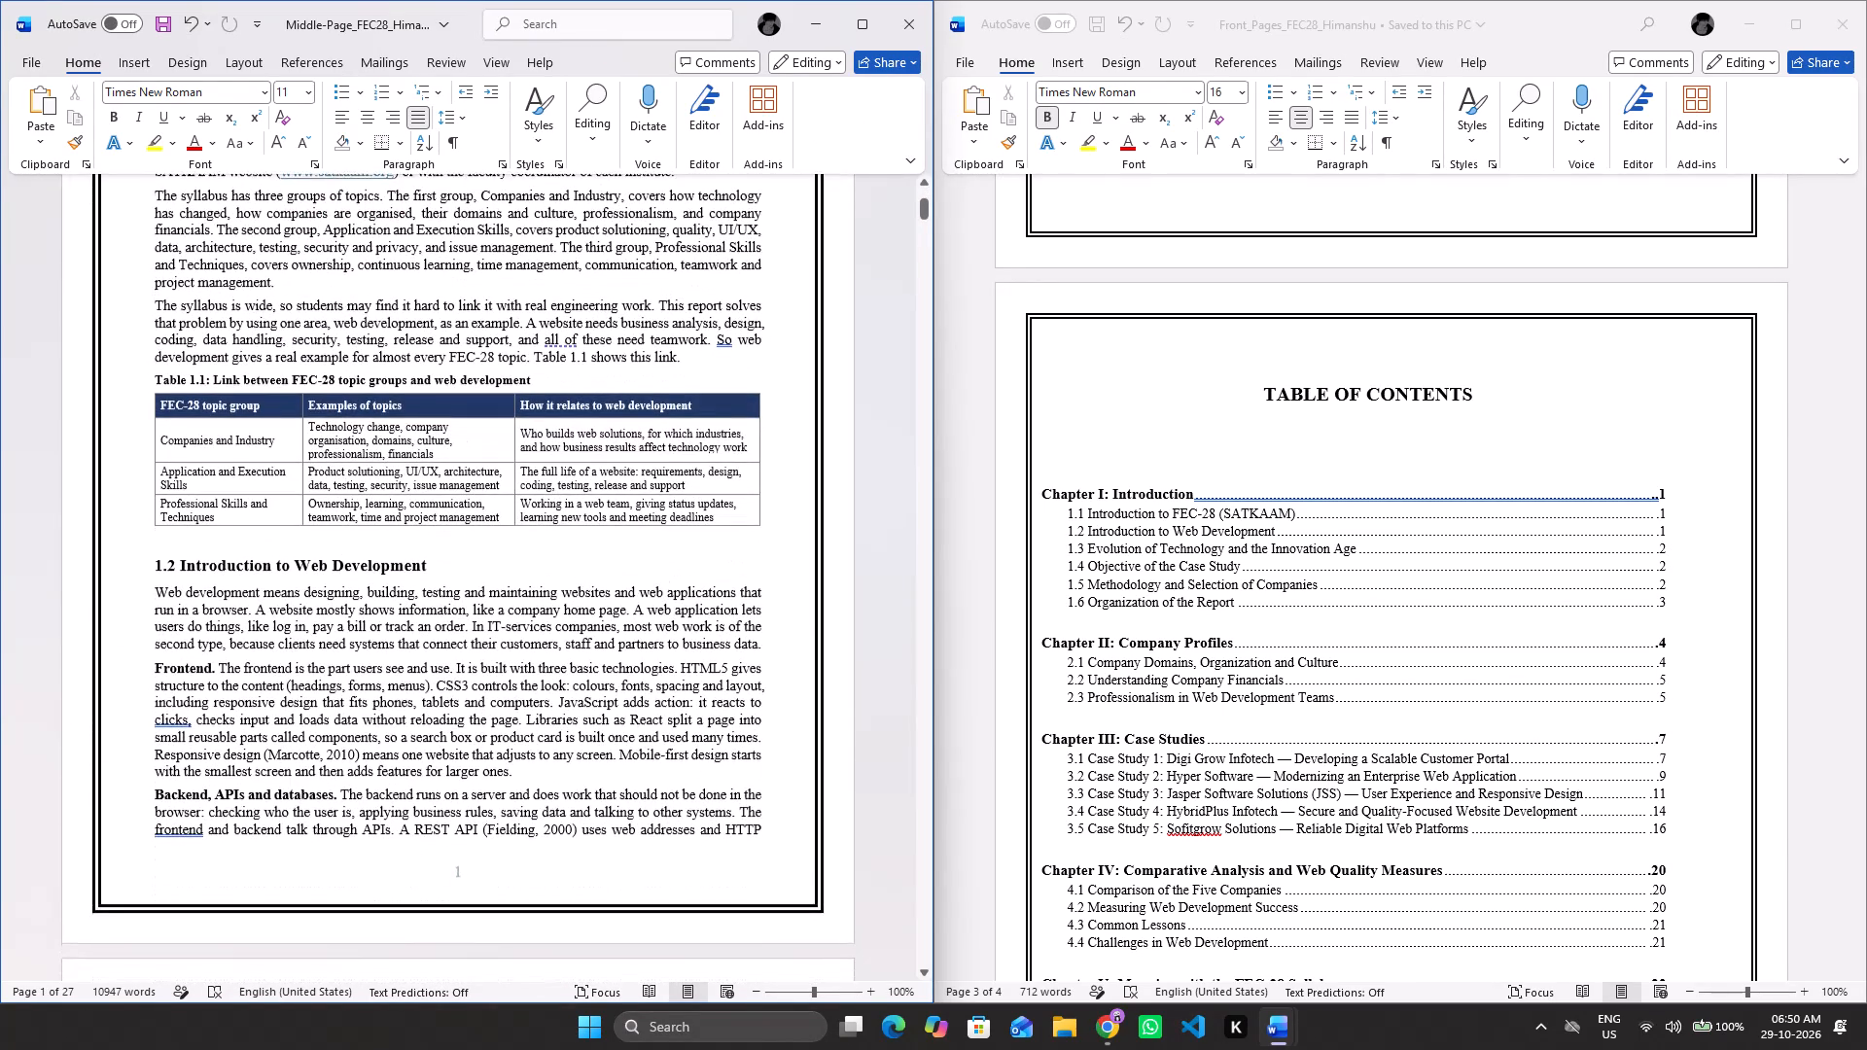
scroll(472, 568, down, 2)
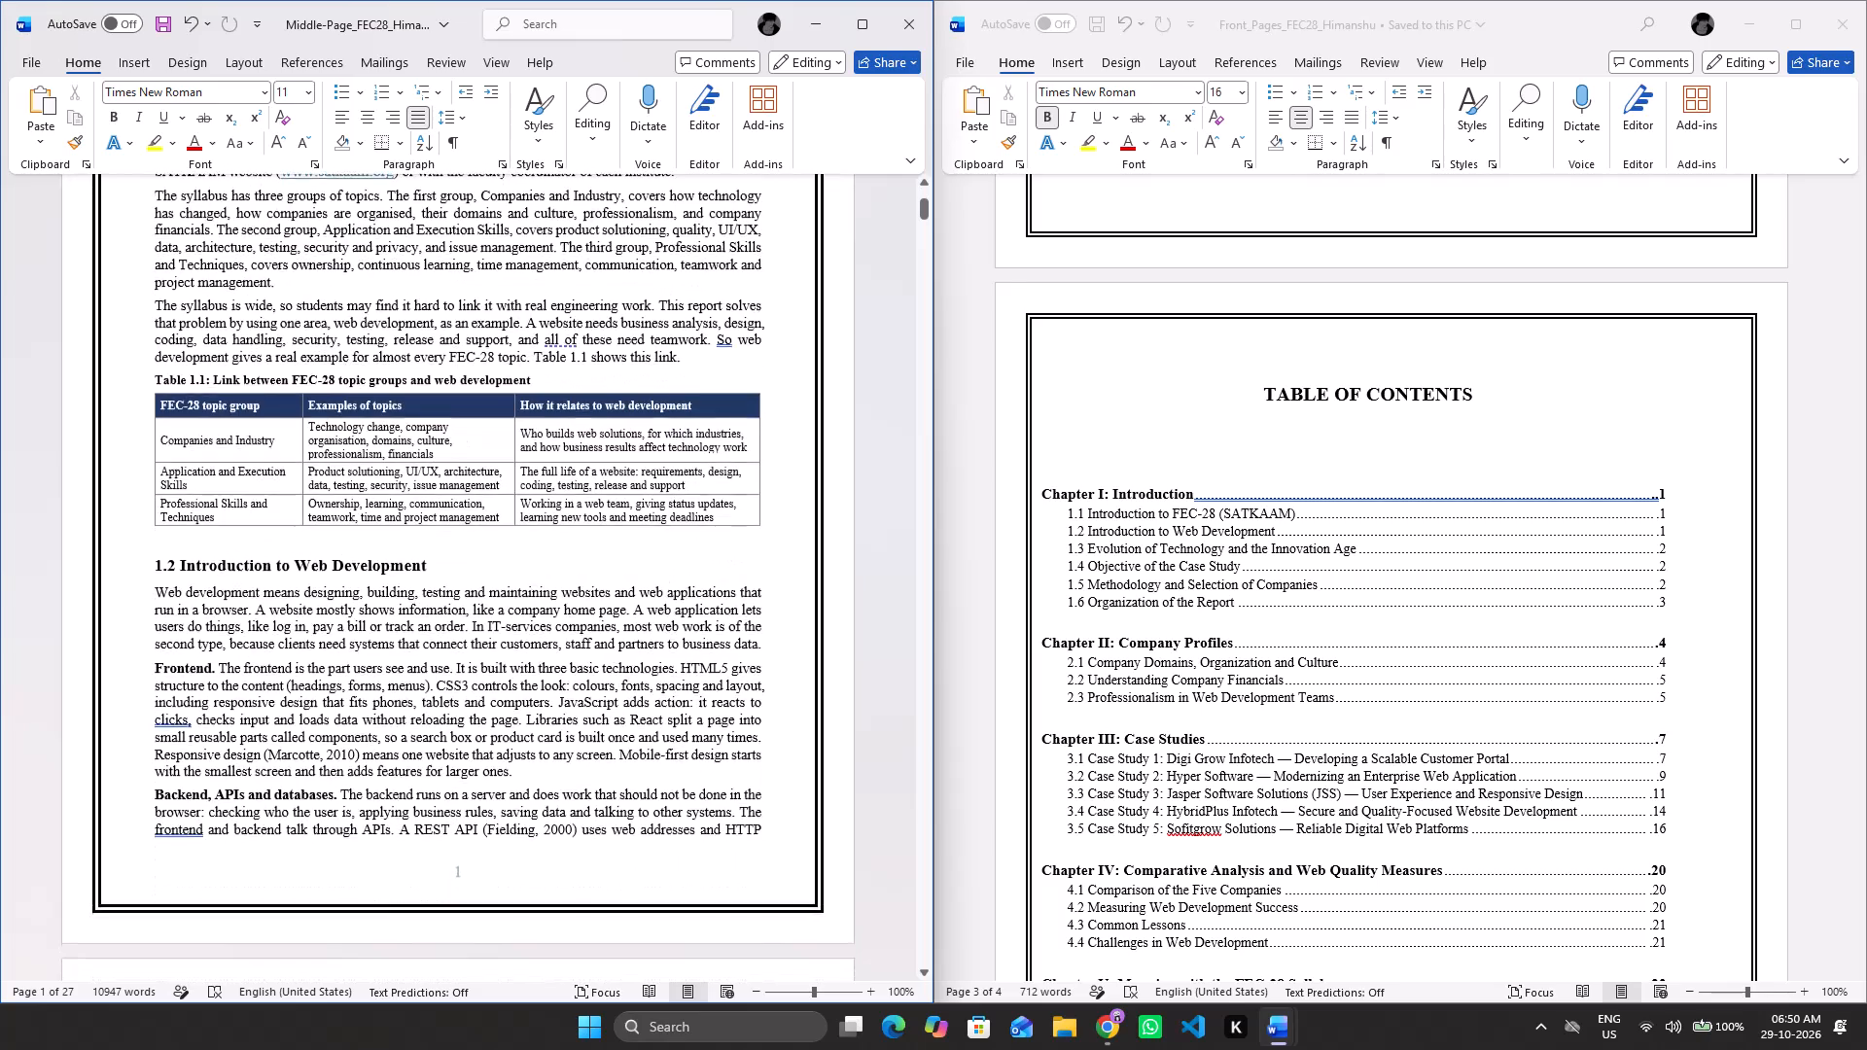
scroll(472, 568, down, 18)
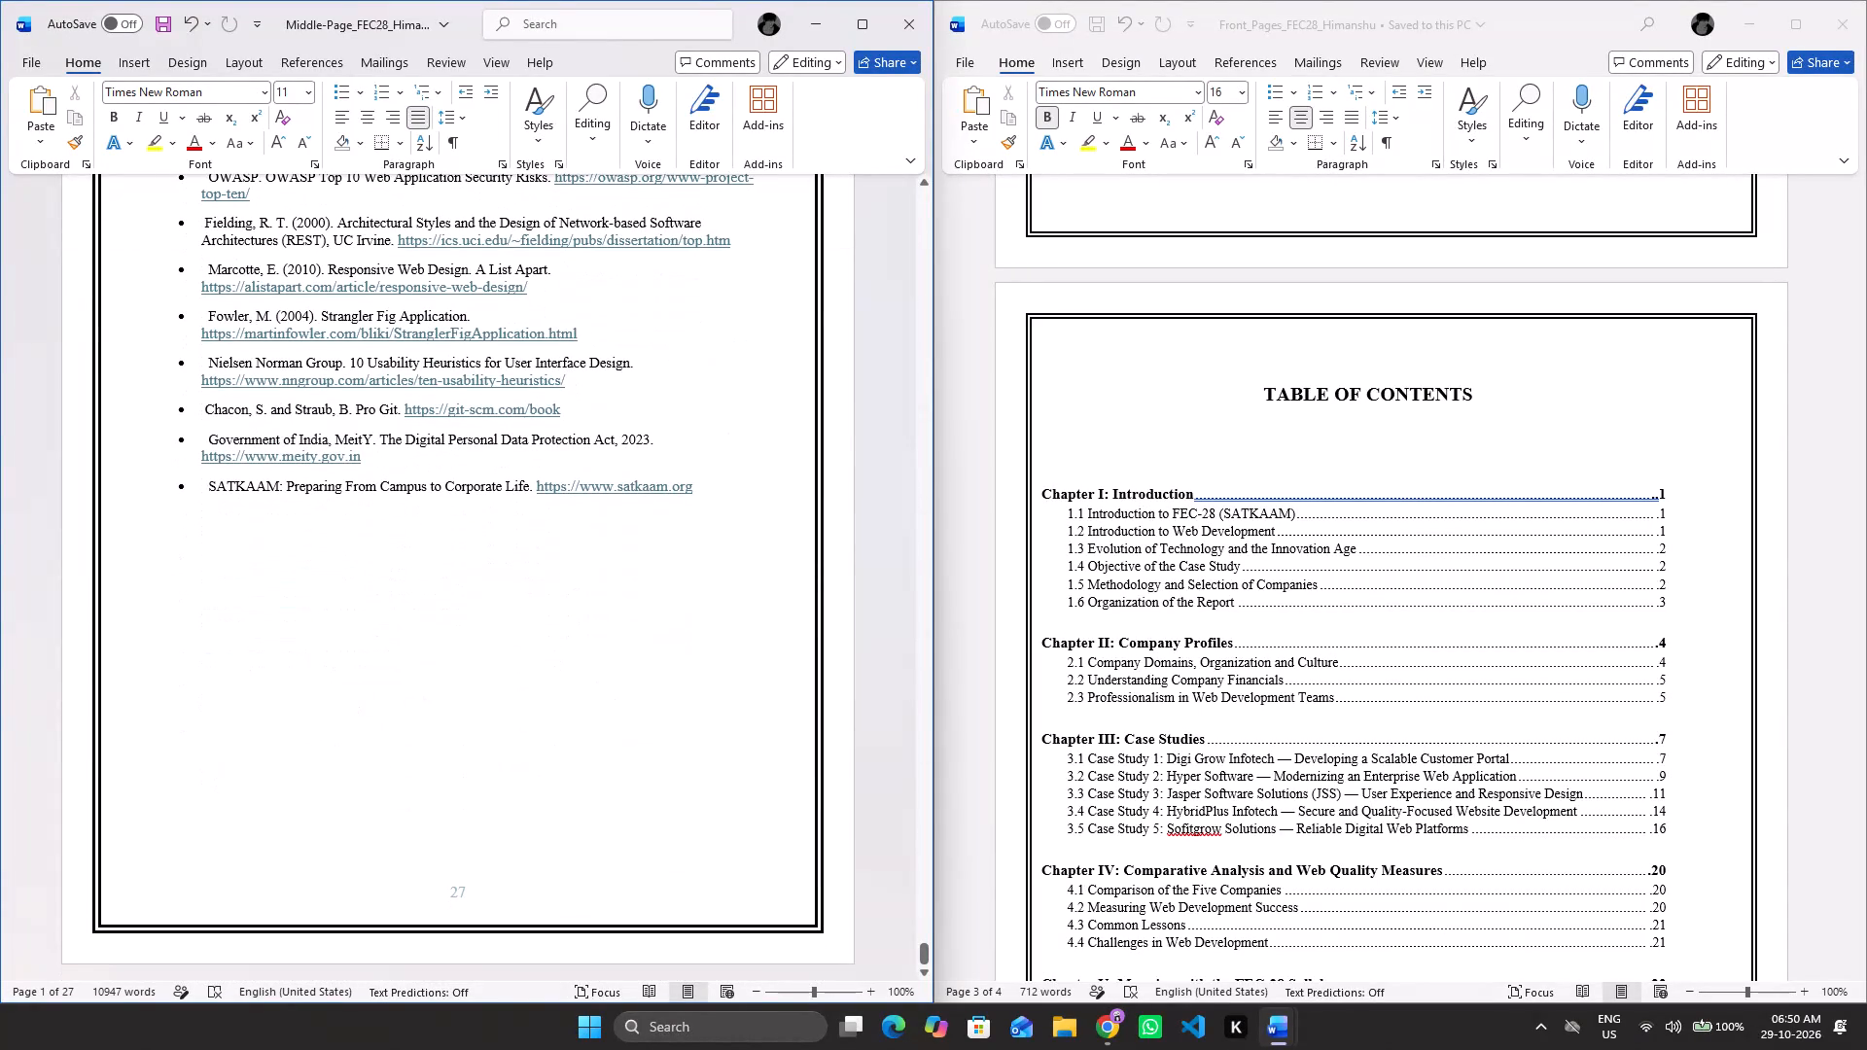
scroll(1411, 582, down, 6)
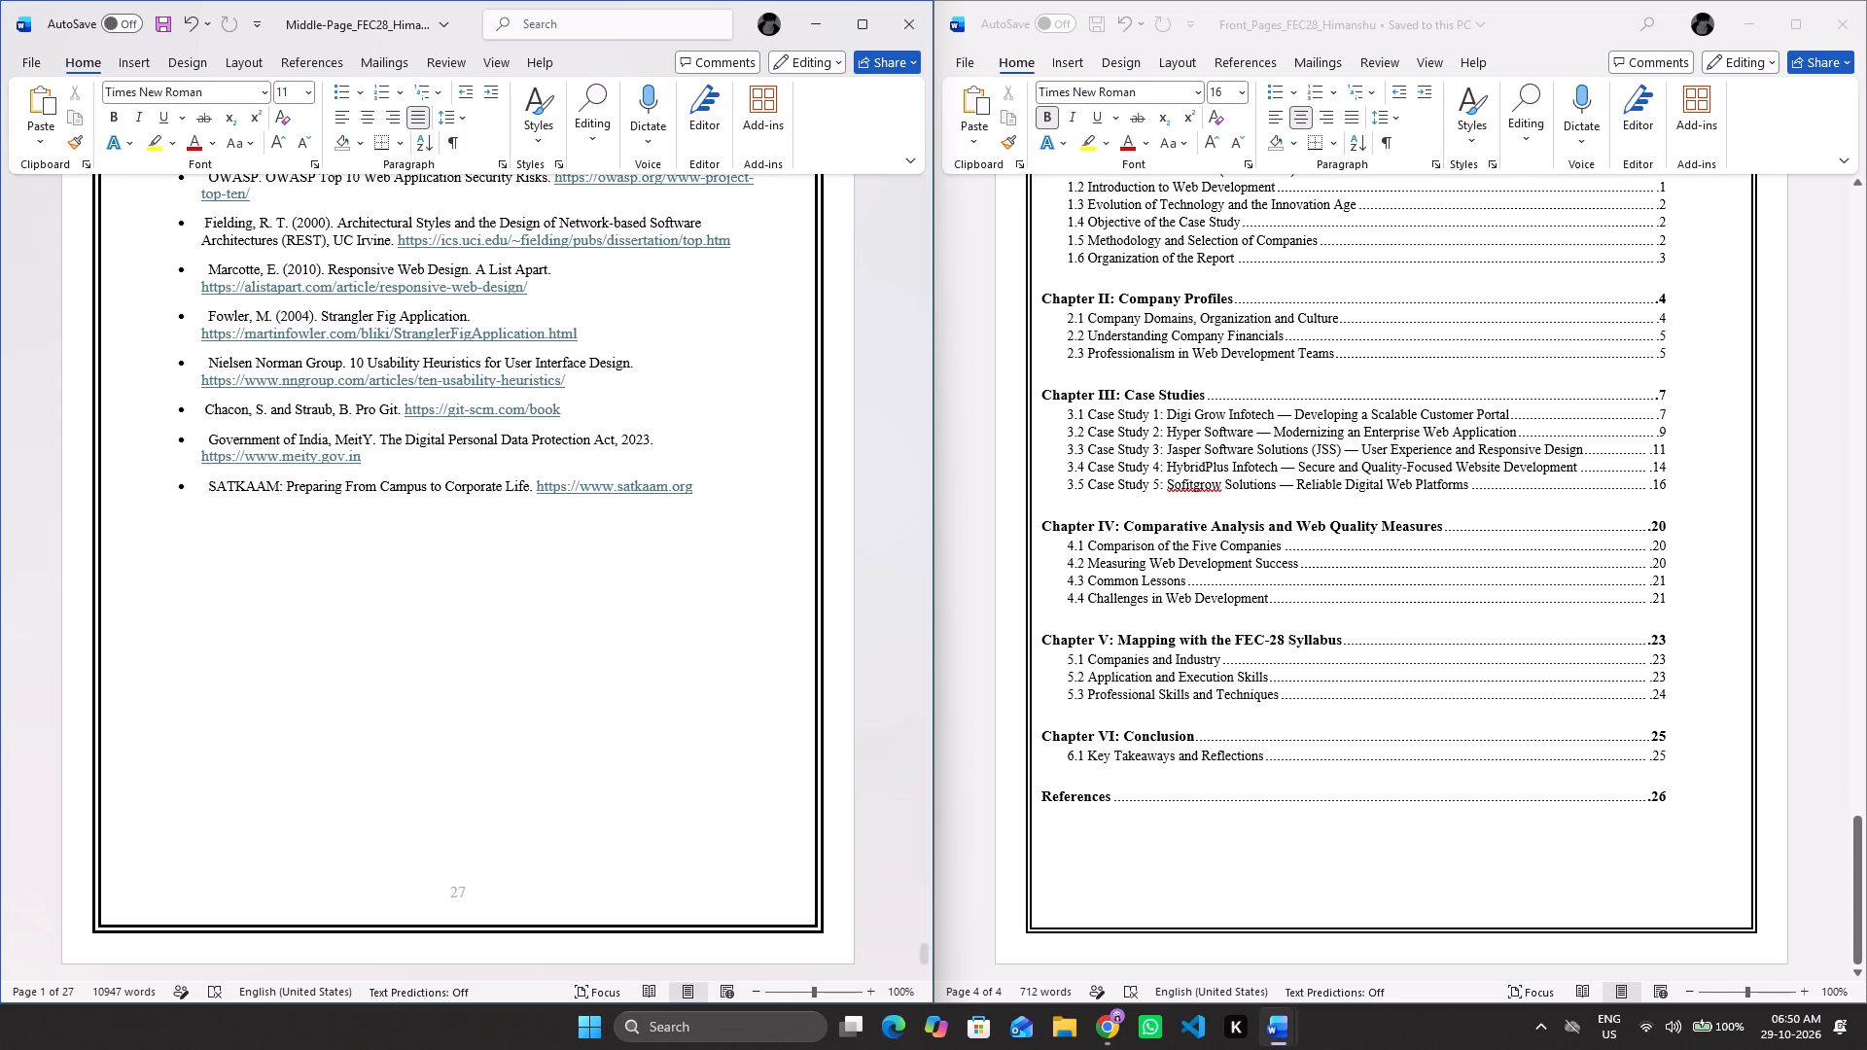
scroll(595, 605, up, 4)
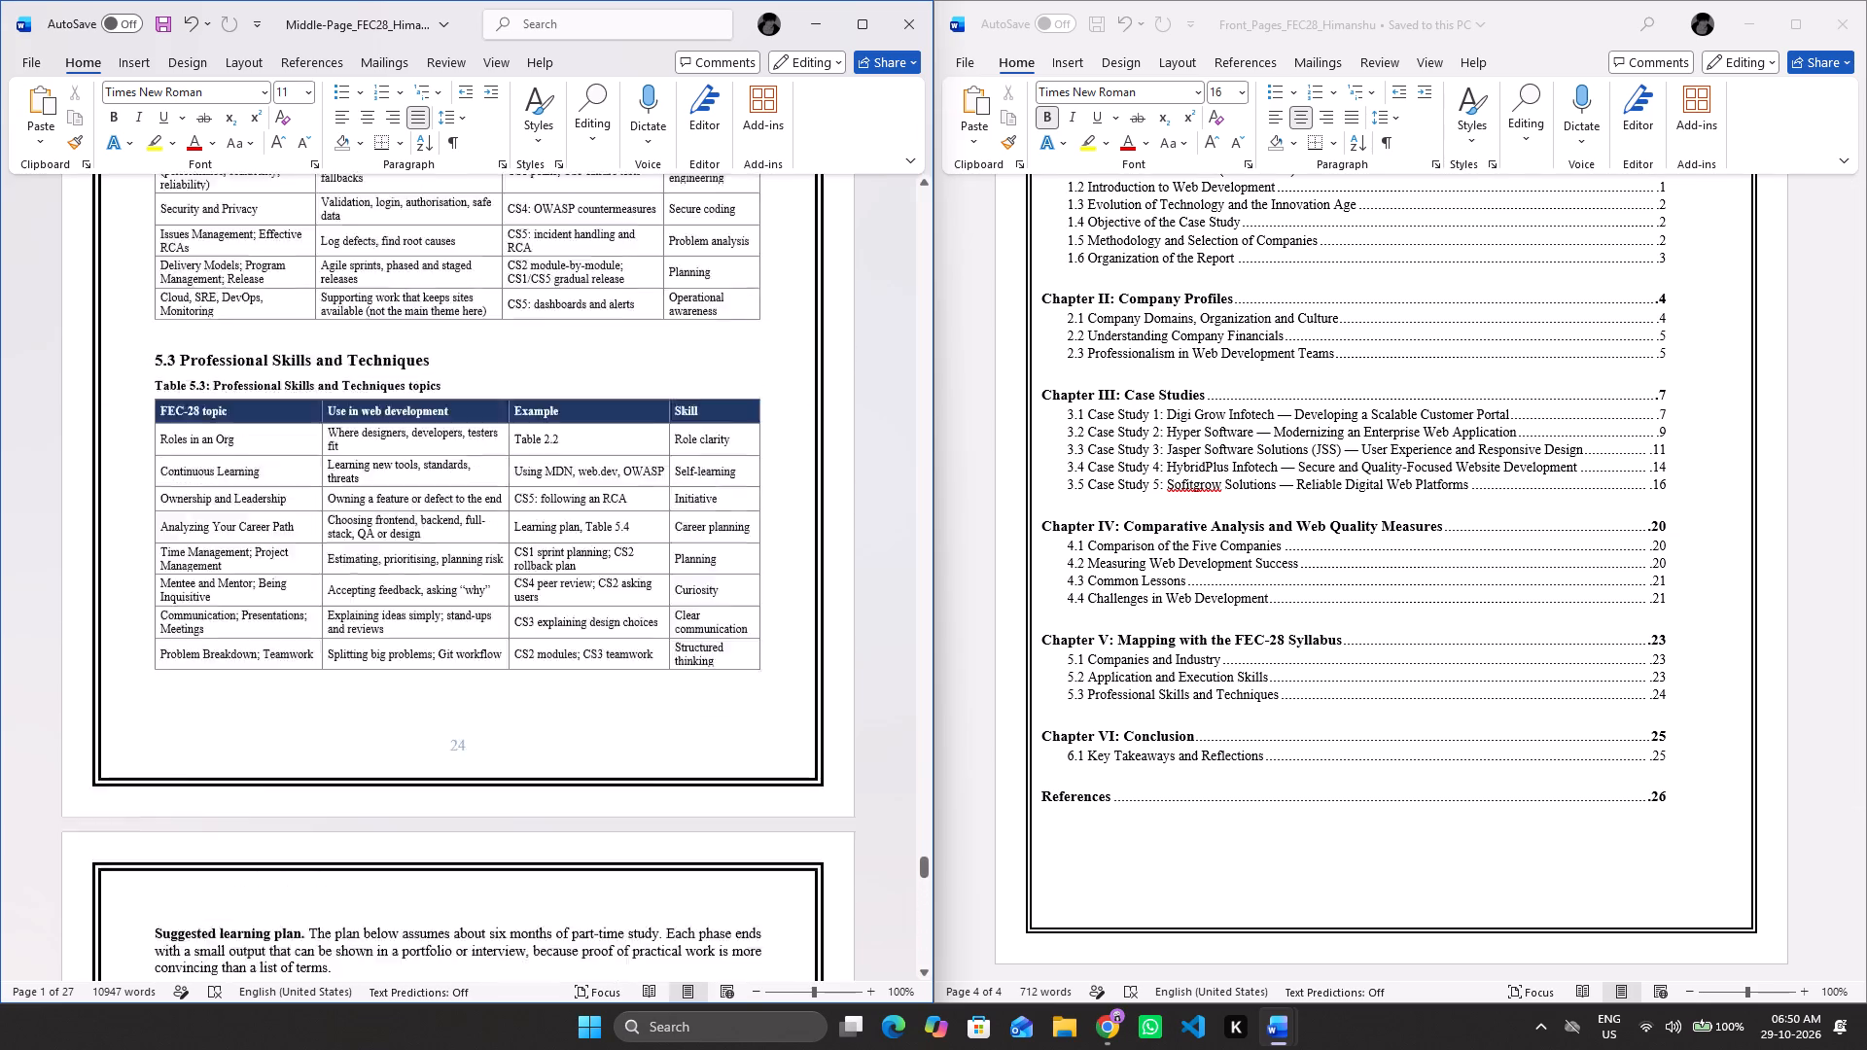
scroll(595, 605, up, 10)
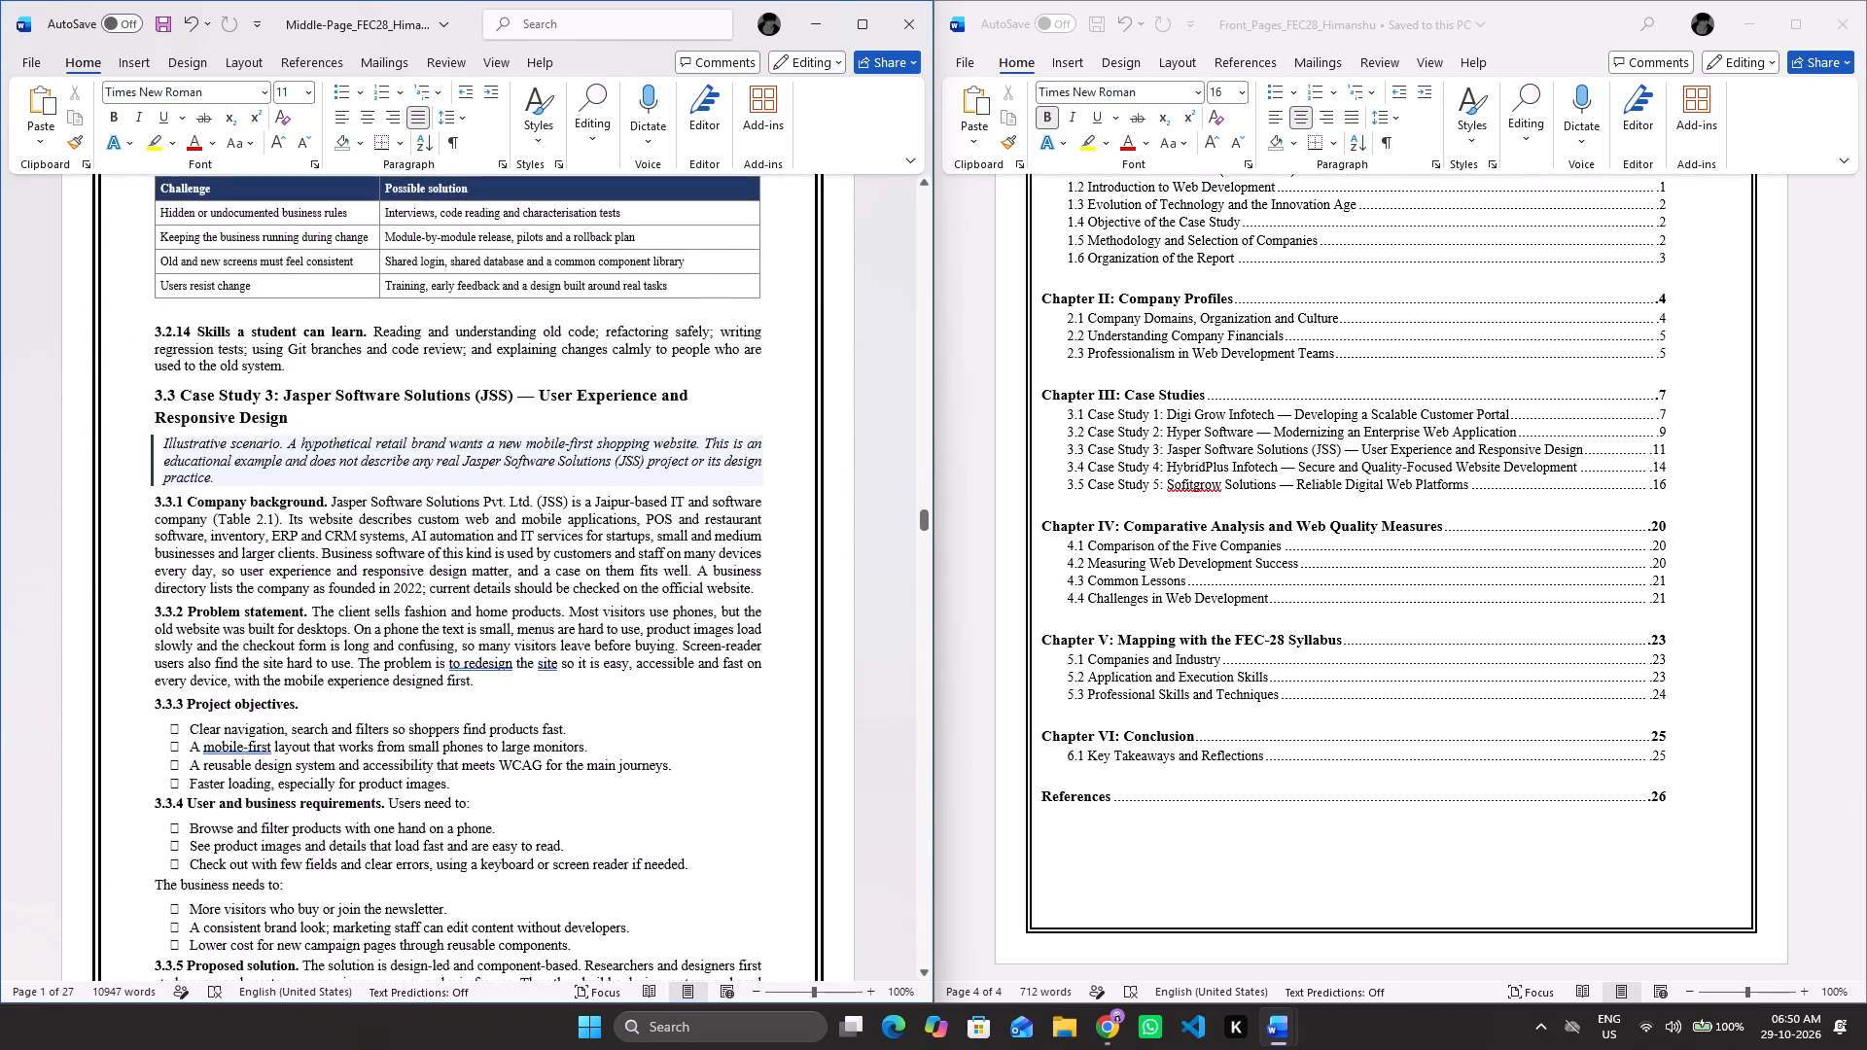
scroll(595, 605, up, 2)
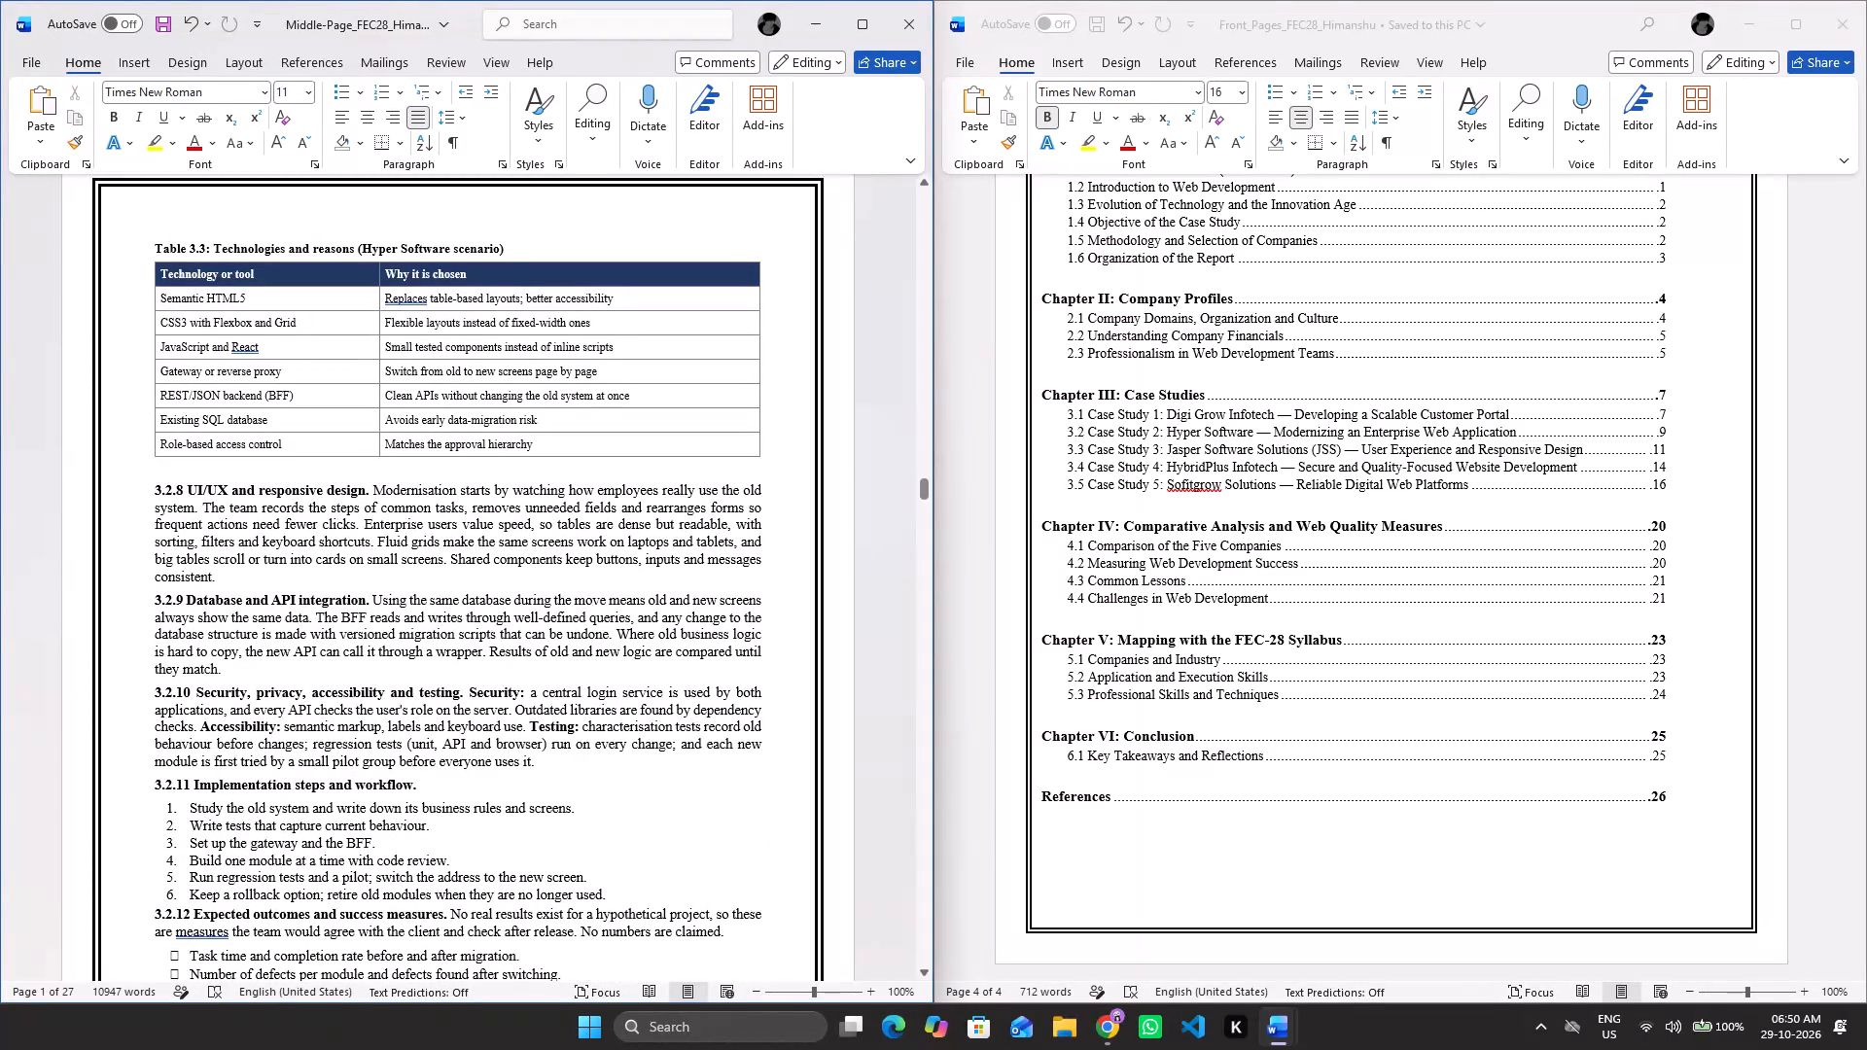
scroll(498, 540, up, 3)
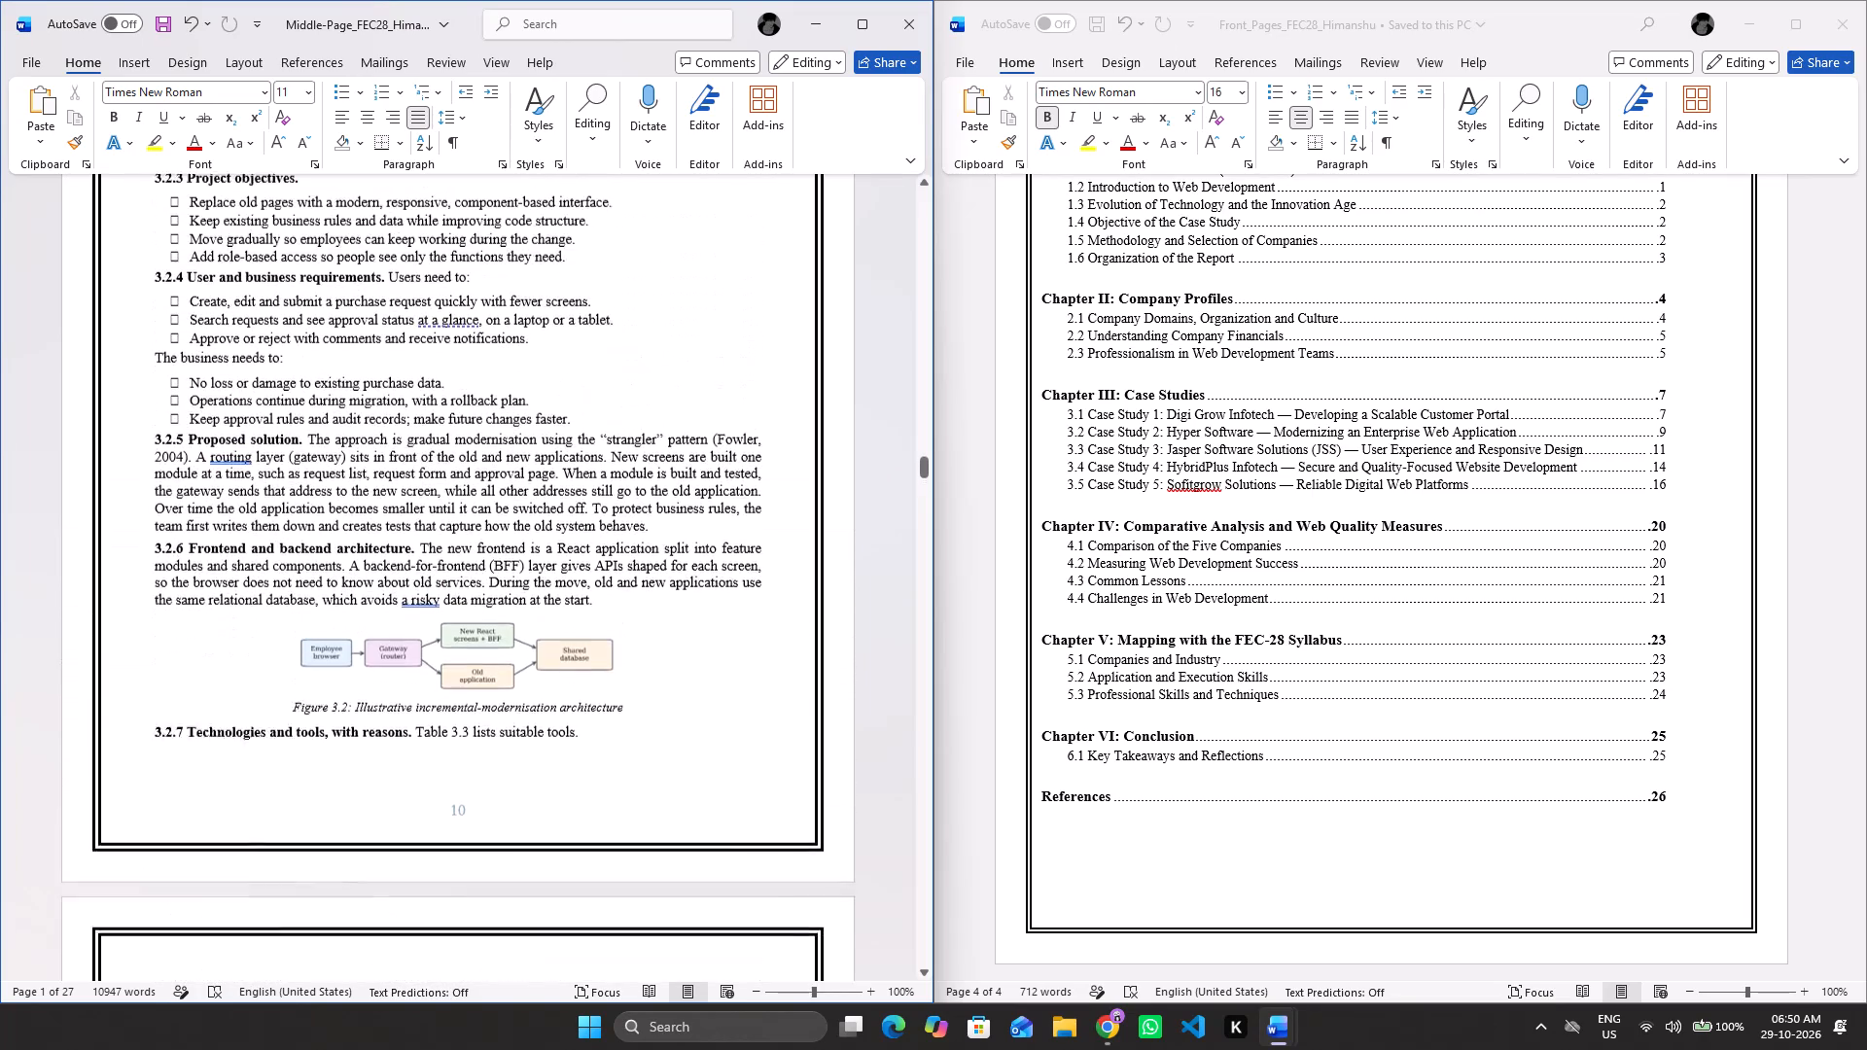
scroll(498, 540, up, 3)
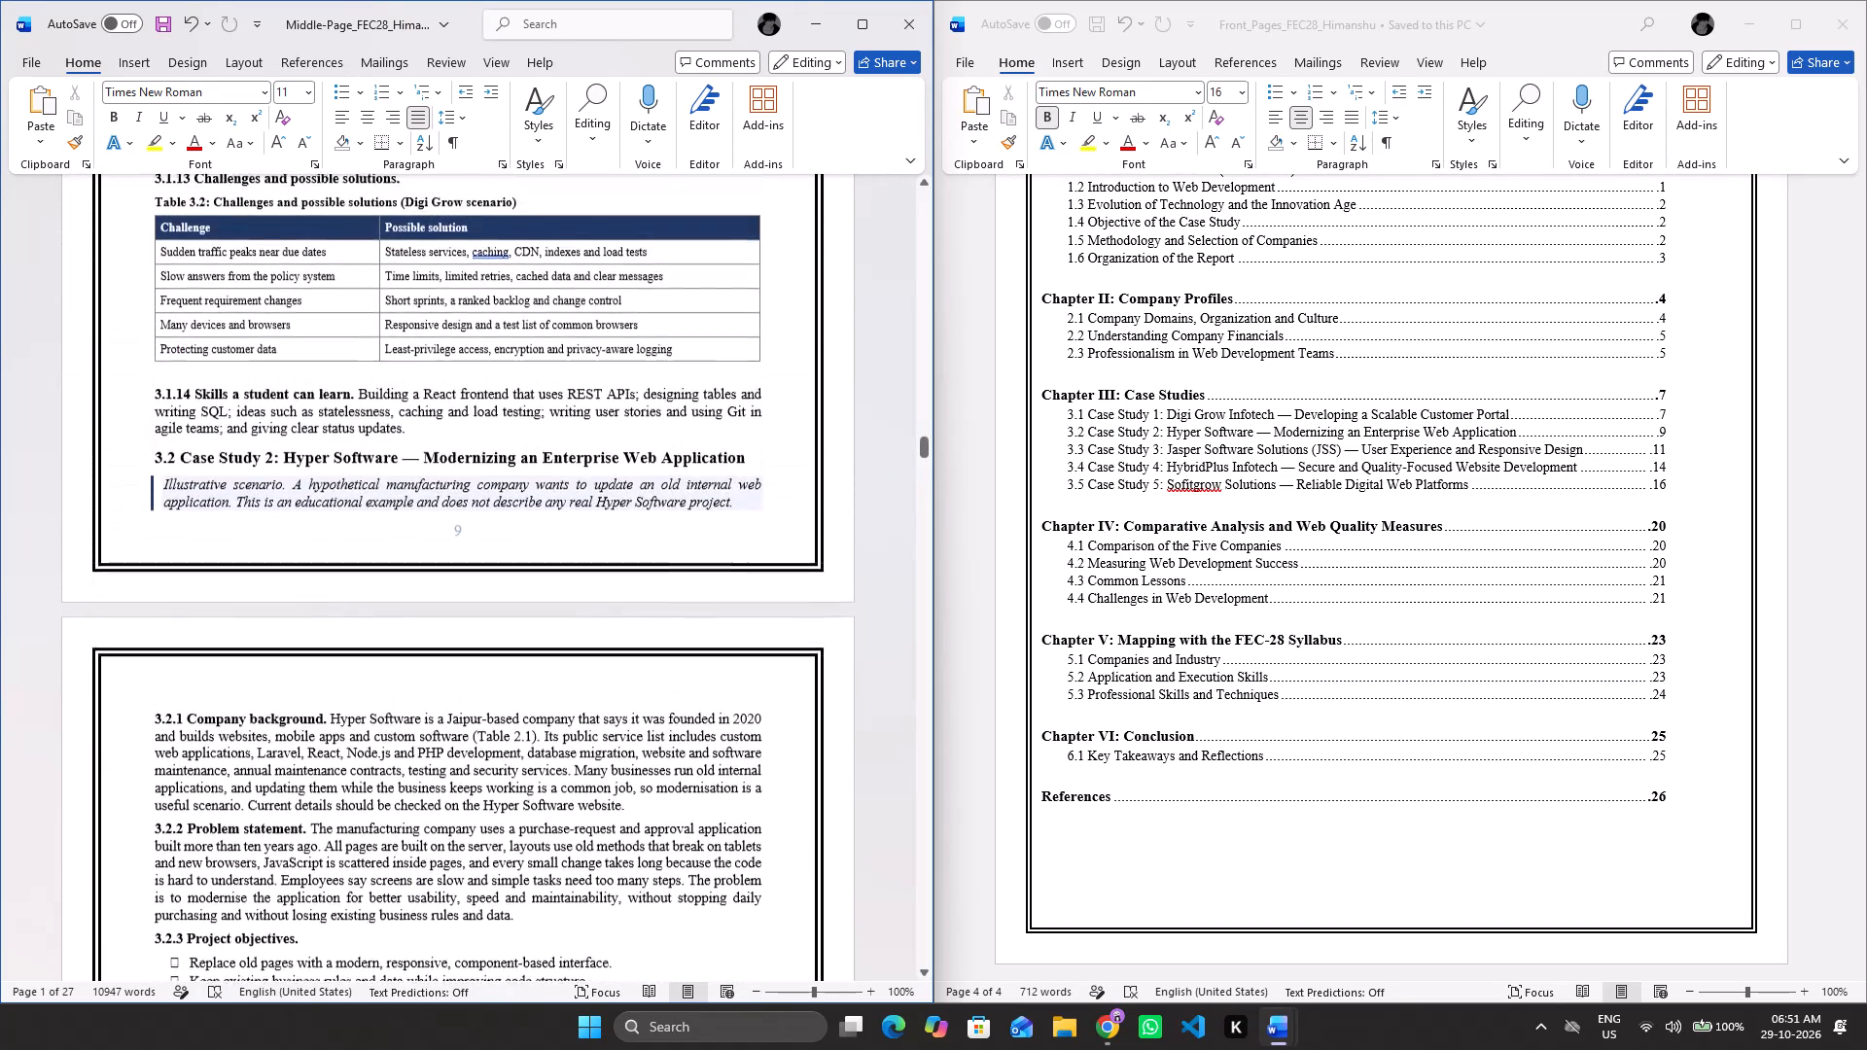
scroll(498, 540, up, 3)
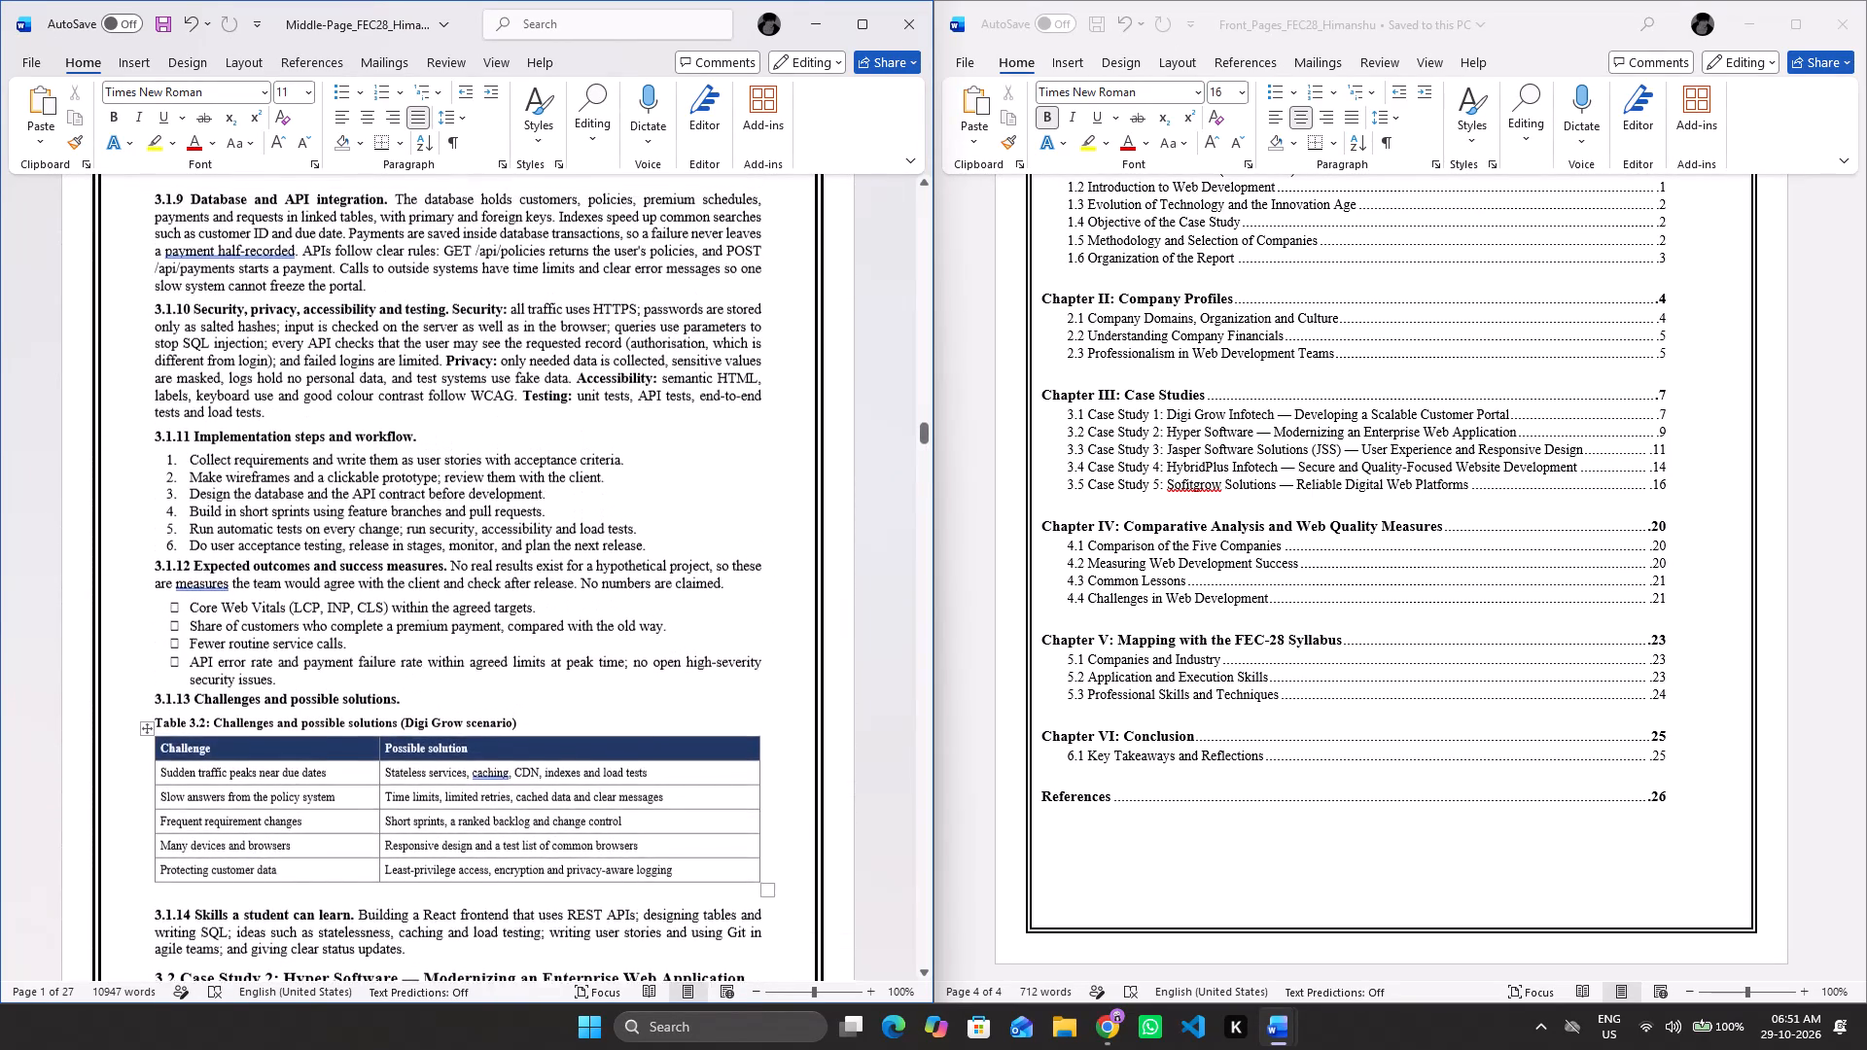
scroll(498, 540, up, 4)
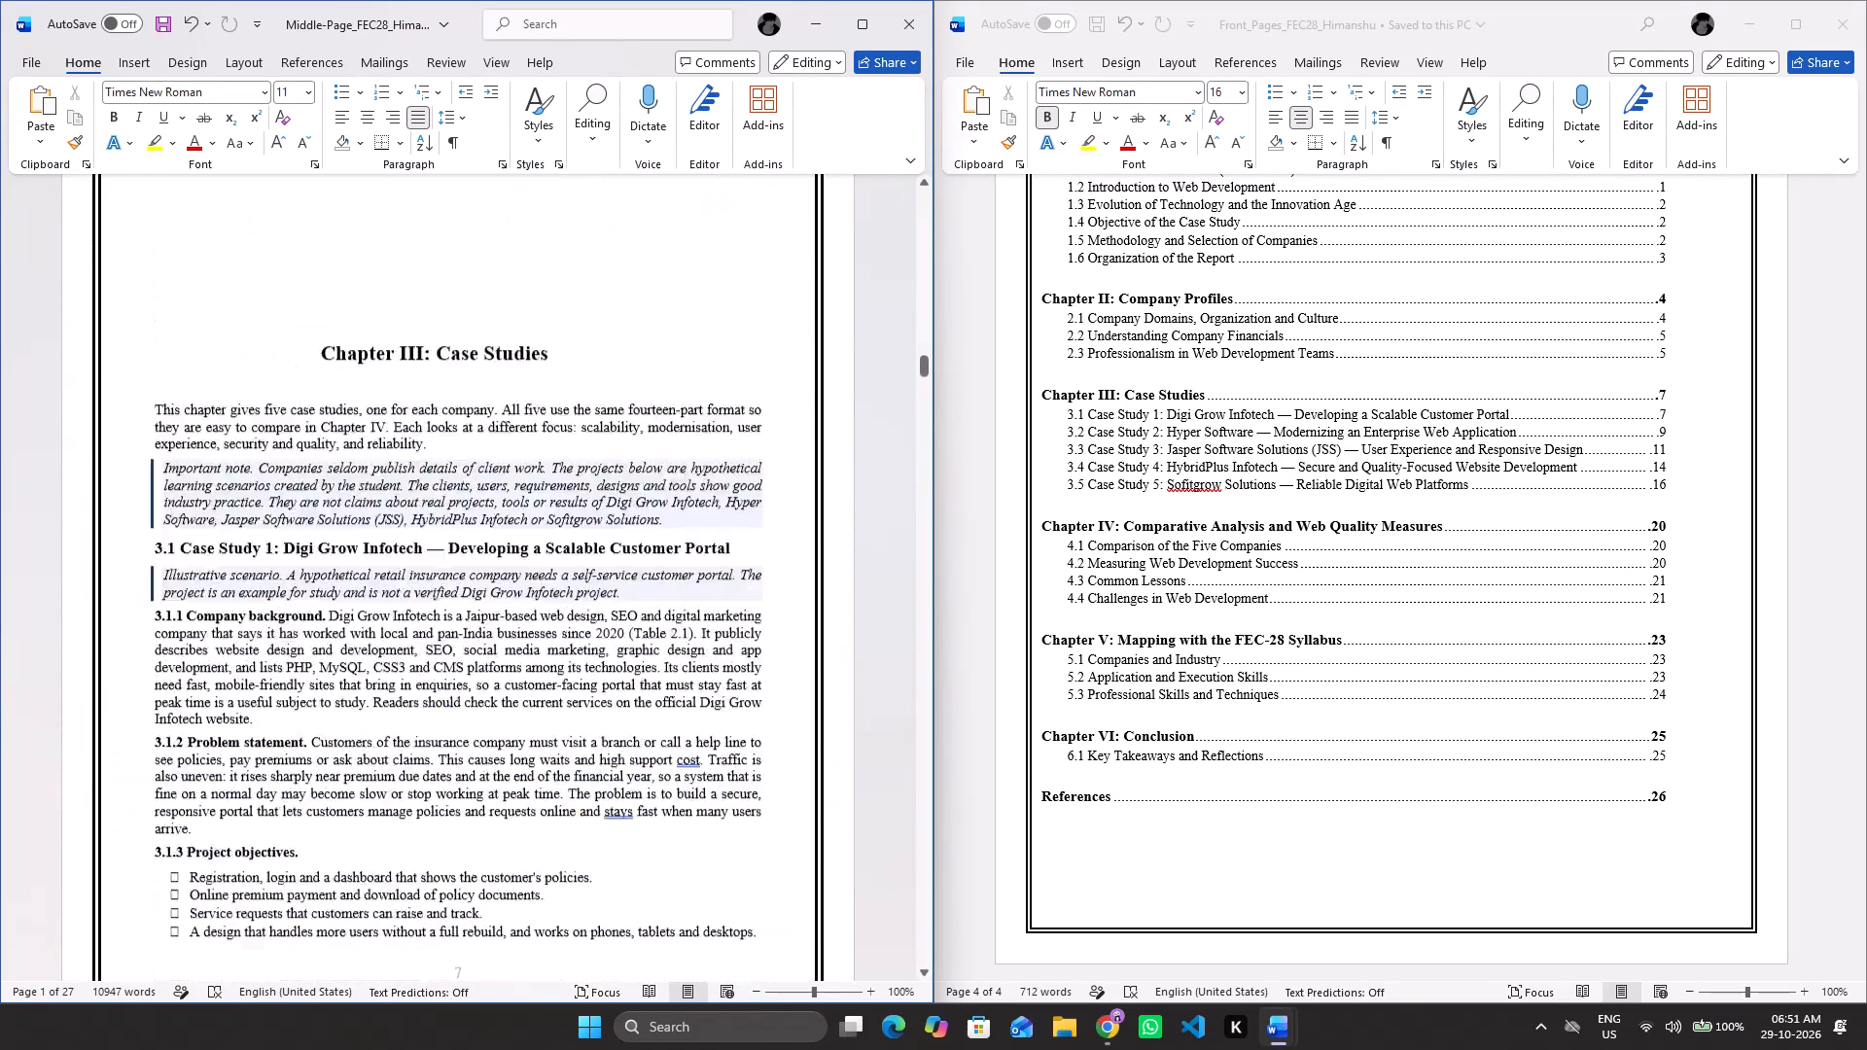
Delete the blank lines above the Chapter III: Case Studies heading, including extra ones at the end of the preceding page.
scroll(498, 540, down, 2)
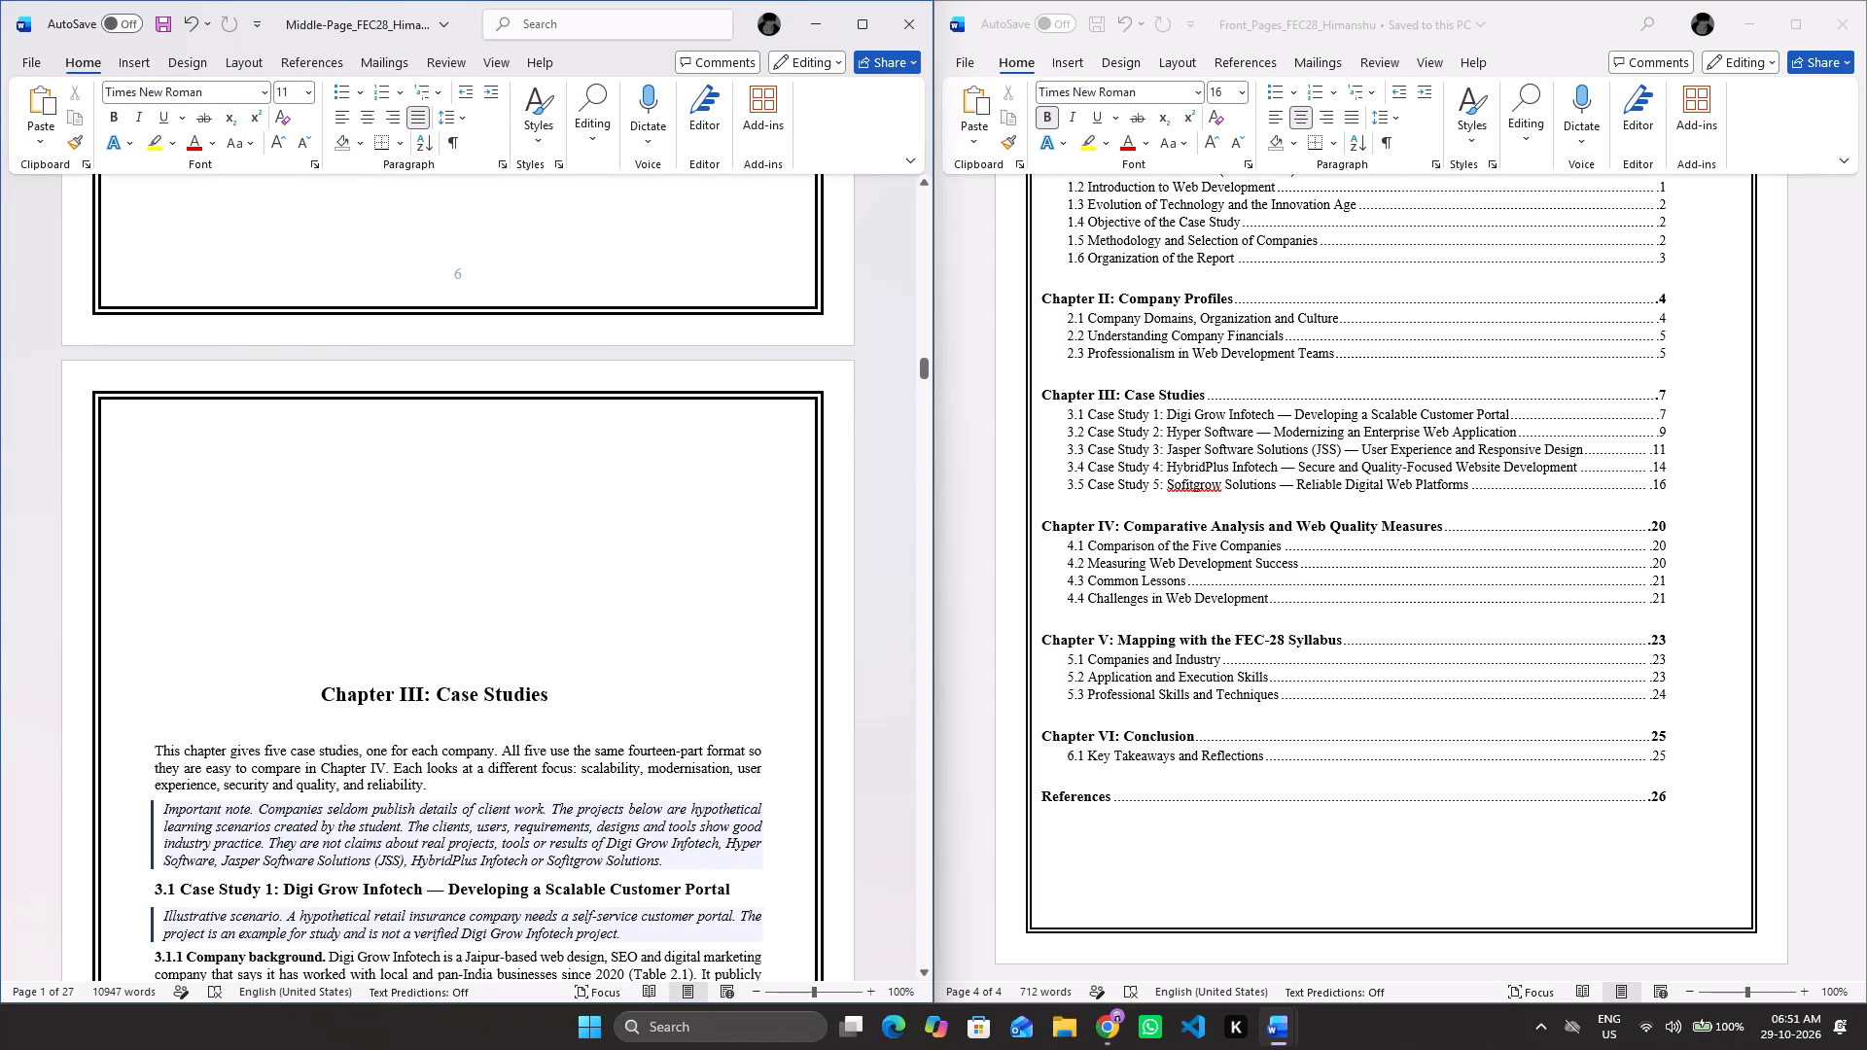
click(361, 658)
drag(361, 658, 233, 379)
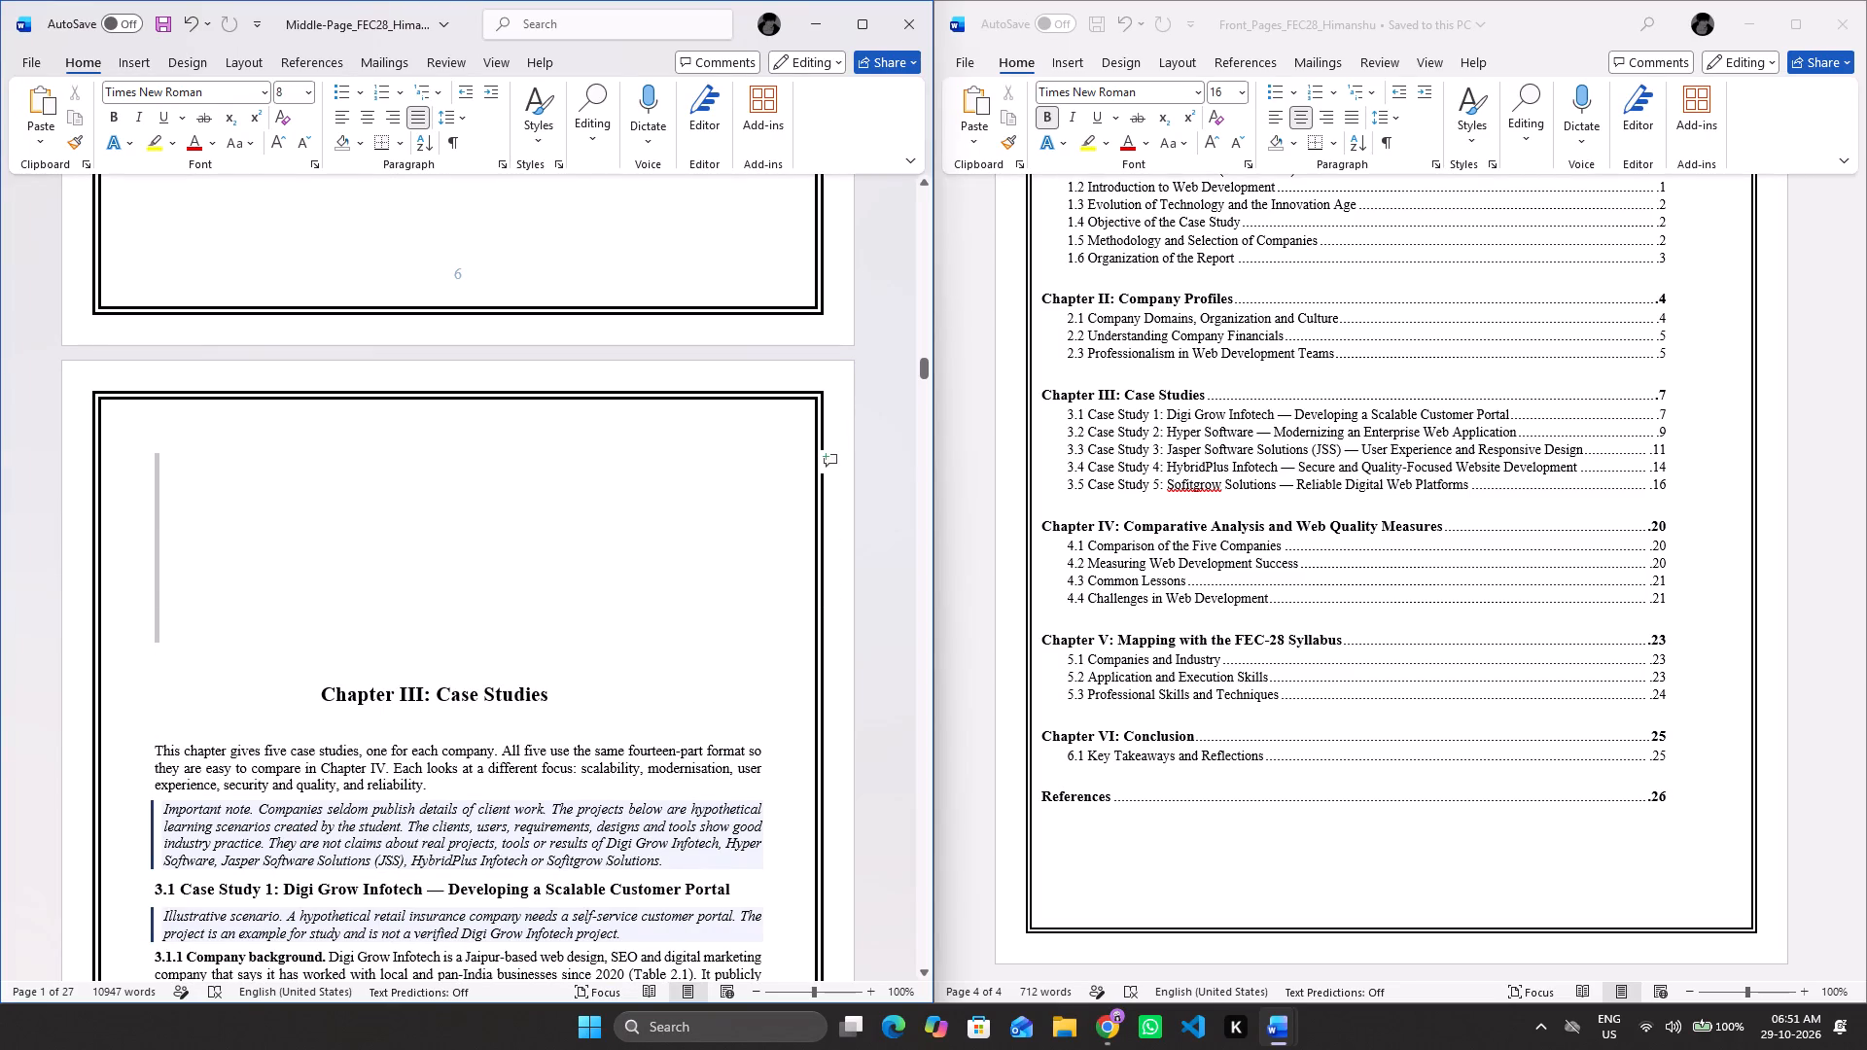
drag(233, 379, 215, 410)
key(BackSpace)
key(BackSpace)
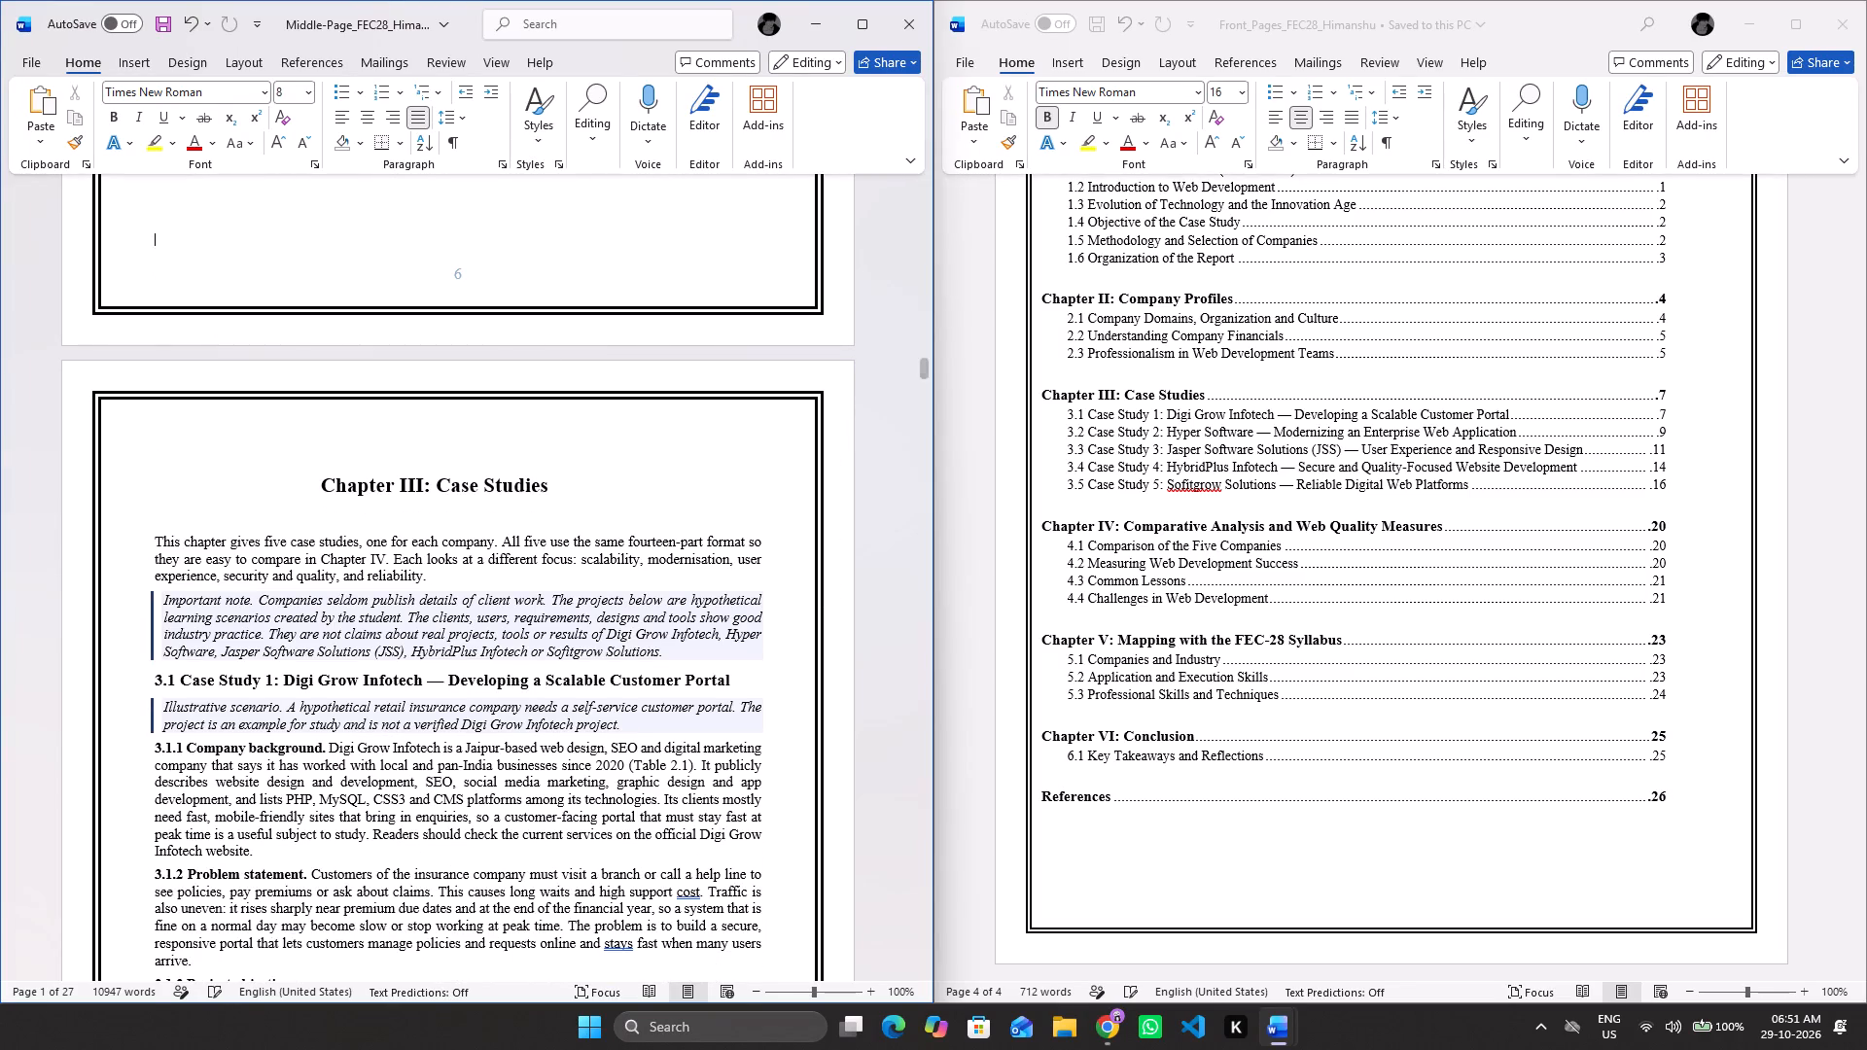
key(BackSpace)
key(BackSpace)
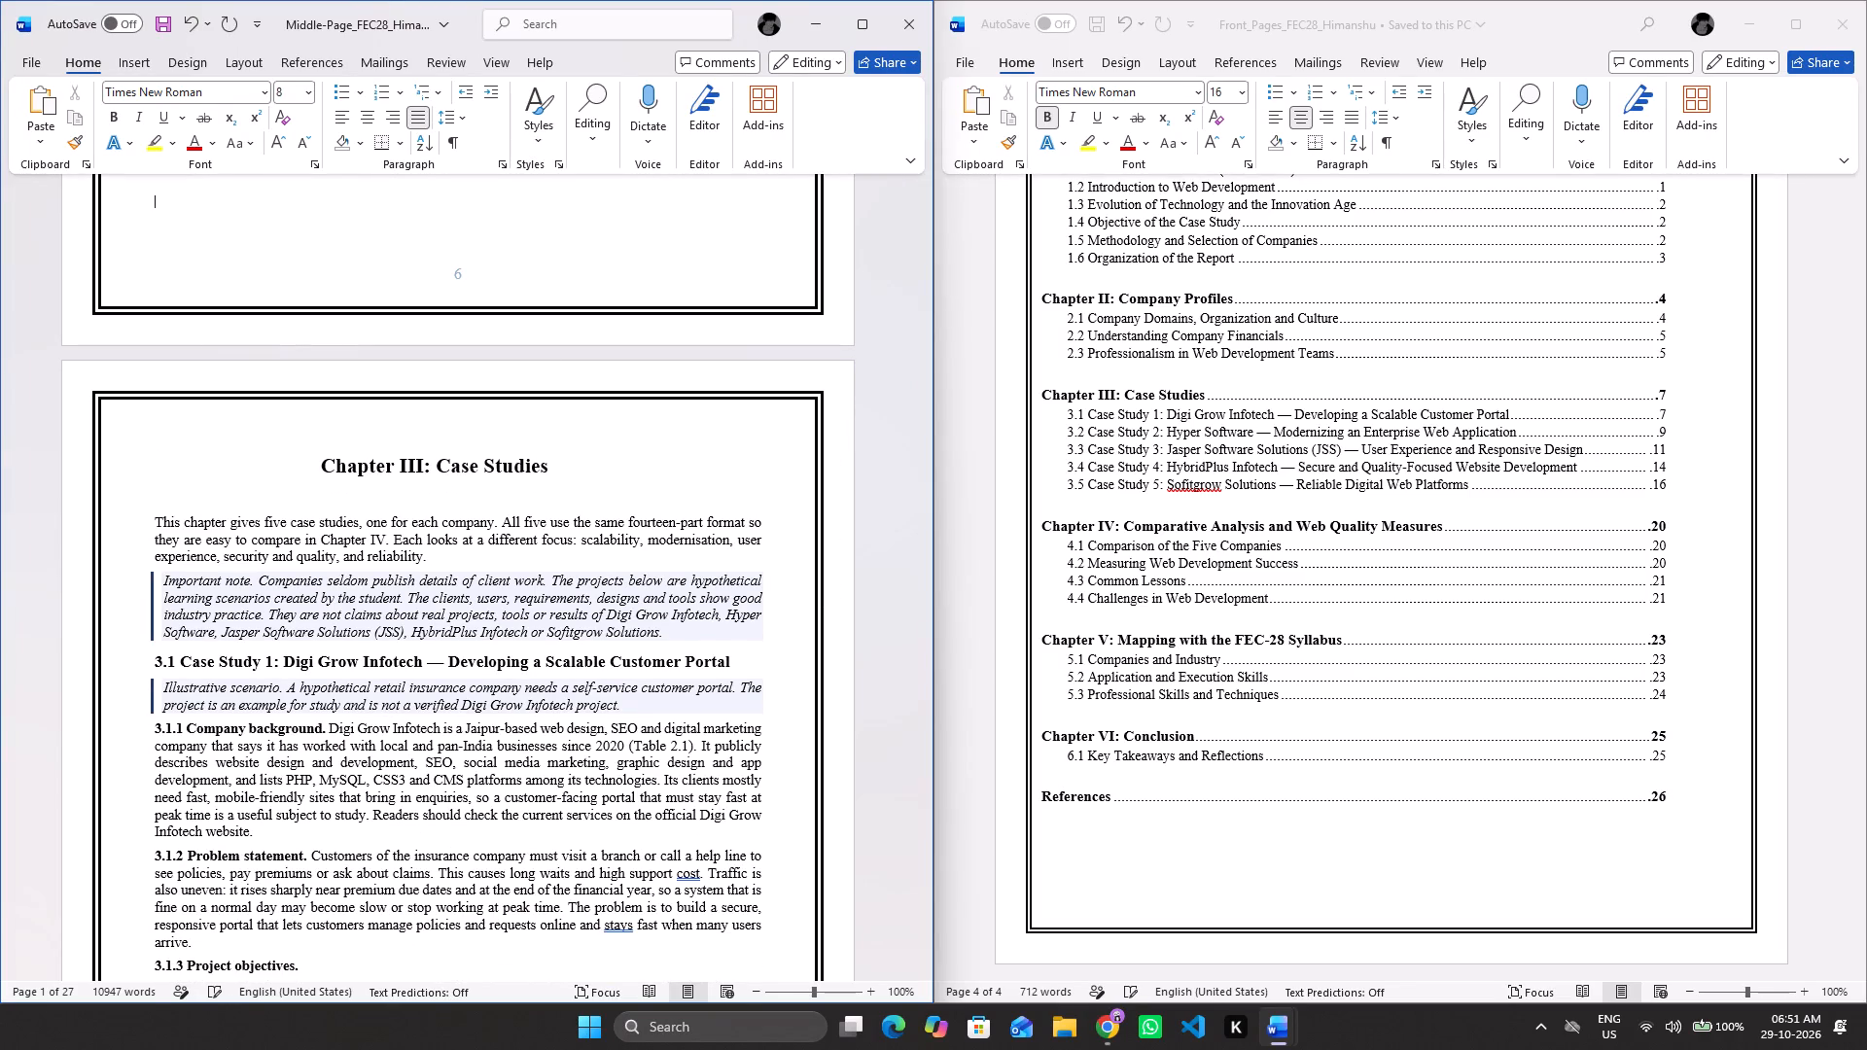
Check the spacing above the Chapter I, Chapter II, Chapter VI and References headings in the middle pages document.
scroll(215, 410, up, 5)
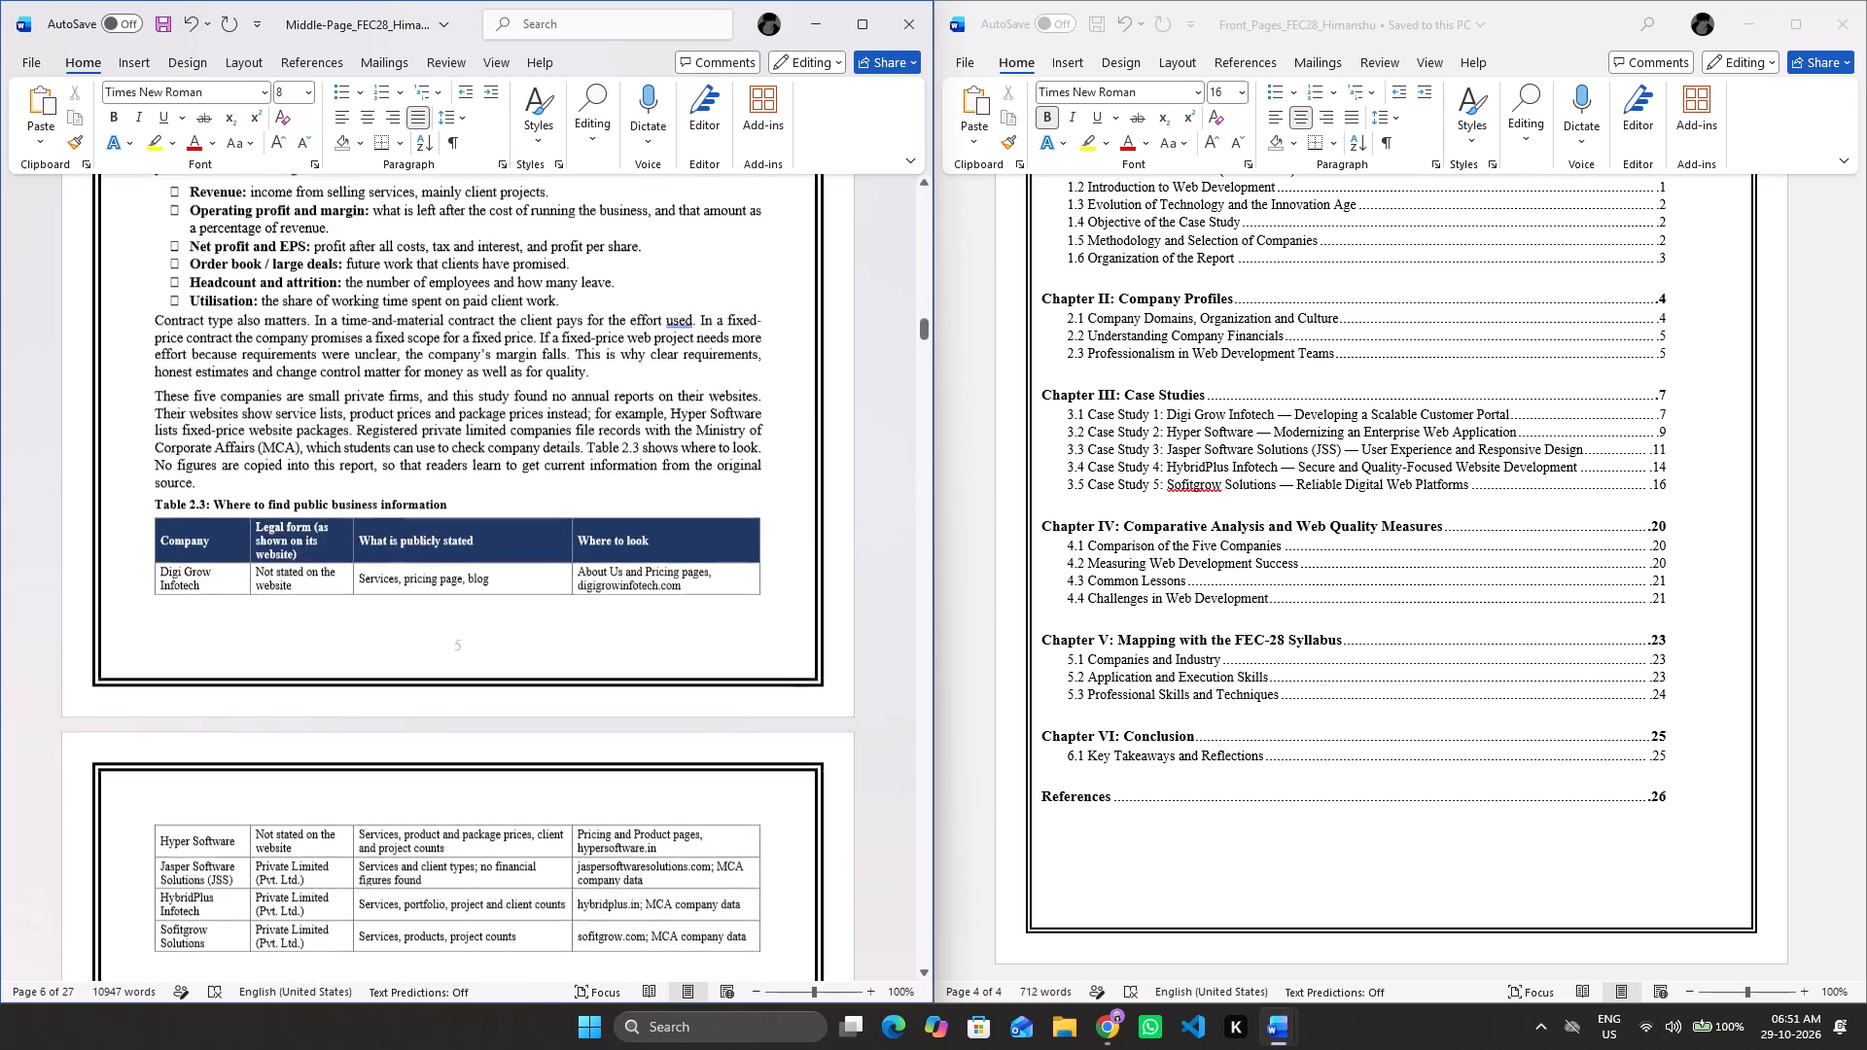
scroll(215, 410, up, 4)
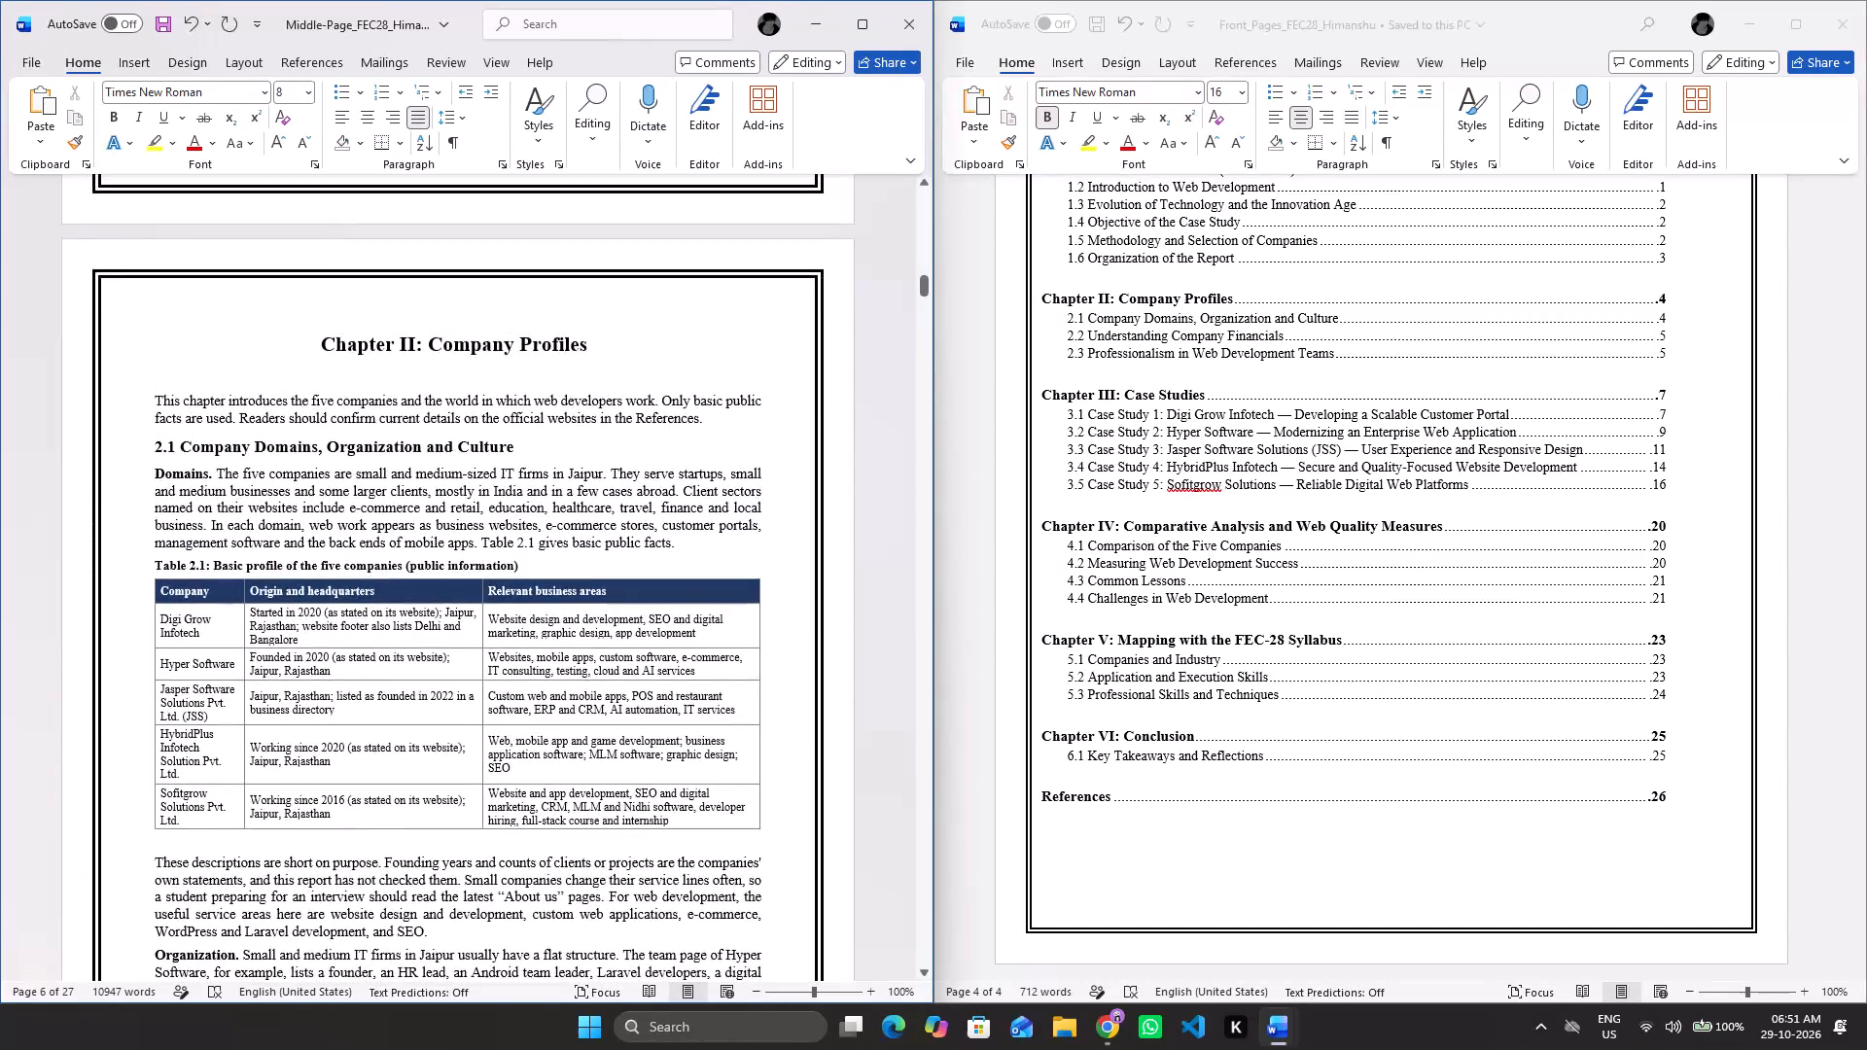
scroll(215, 410, up, 4)
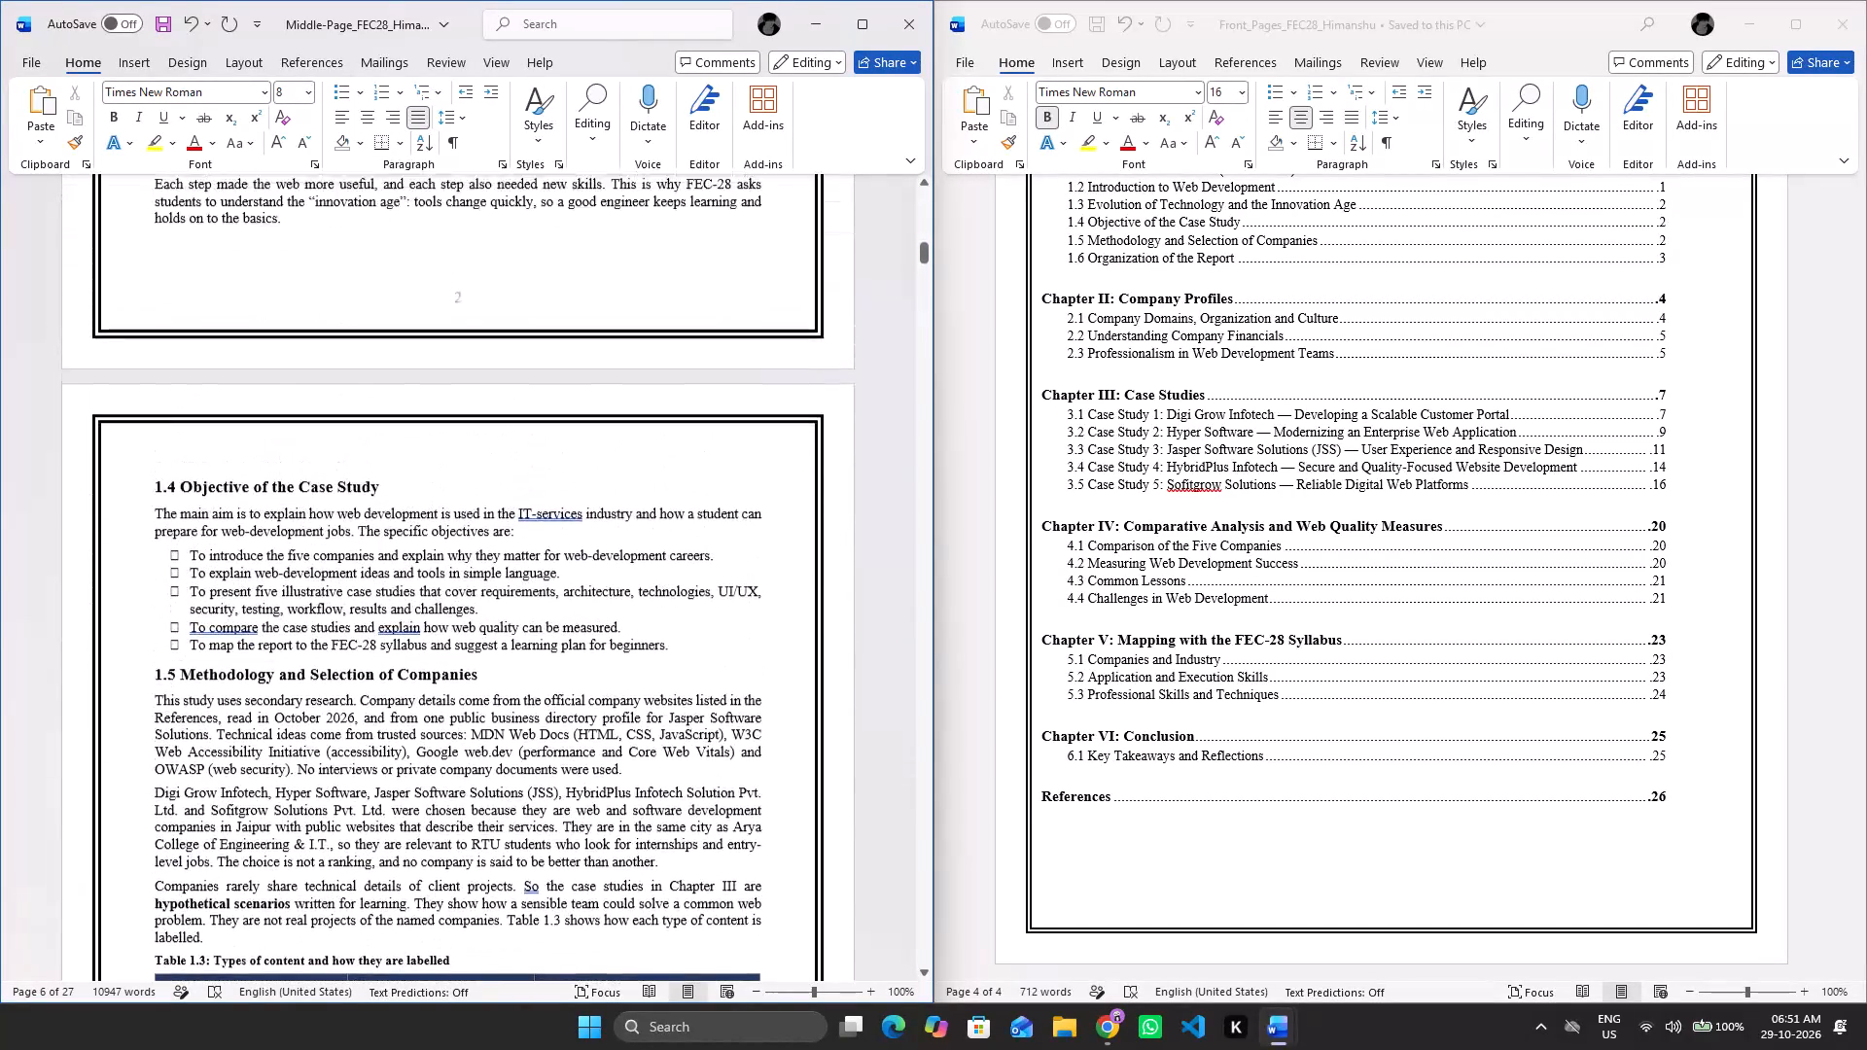
scroll(215, 410, up, 4)
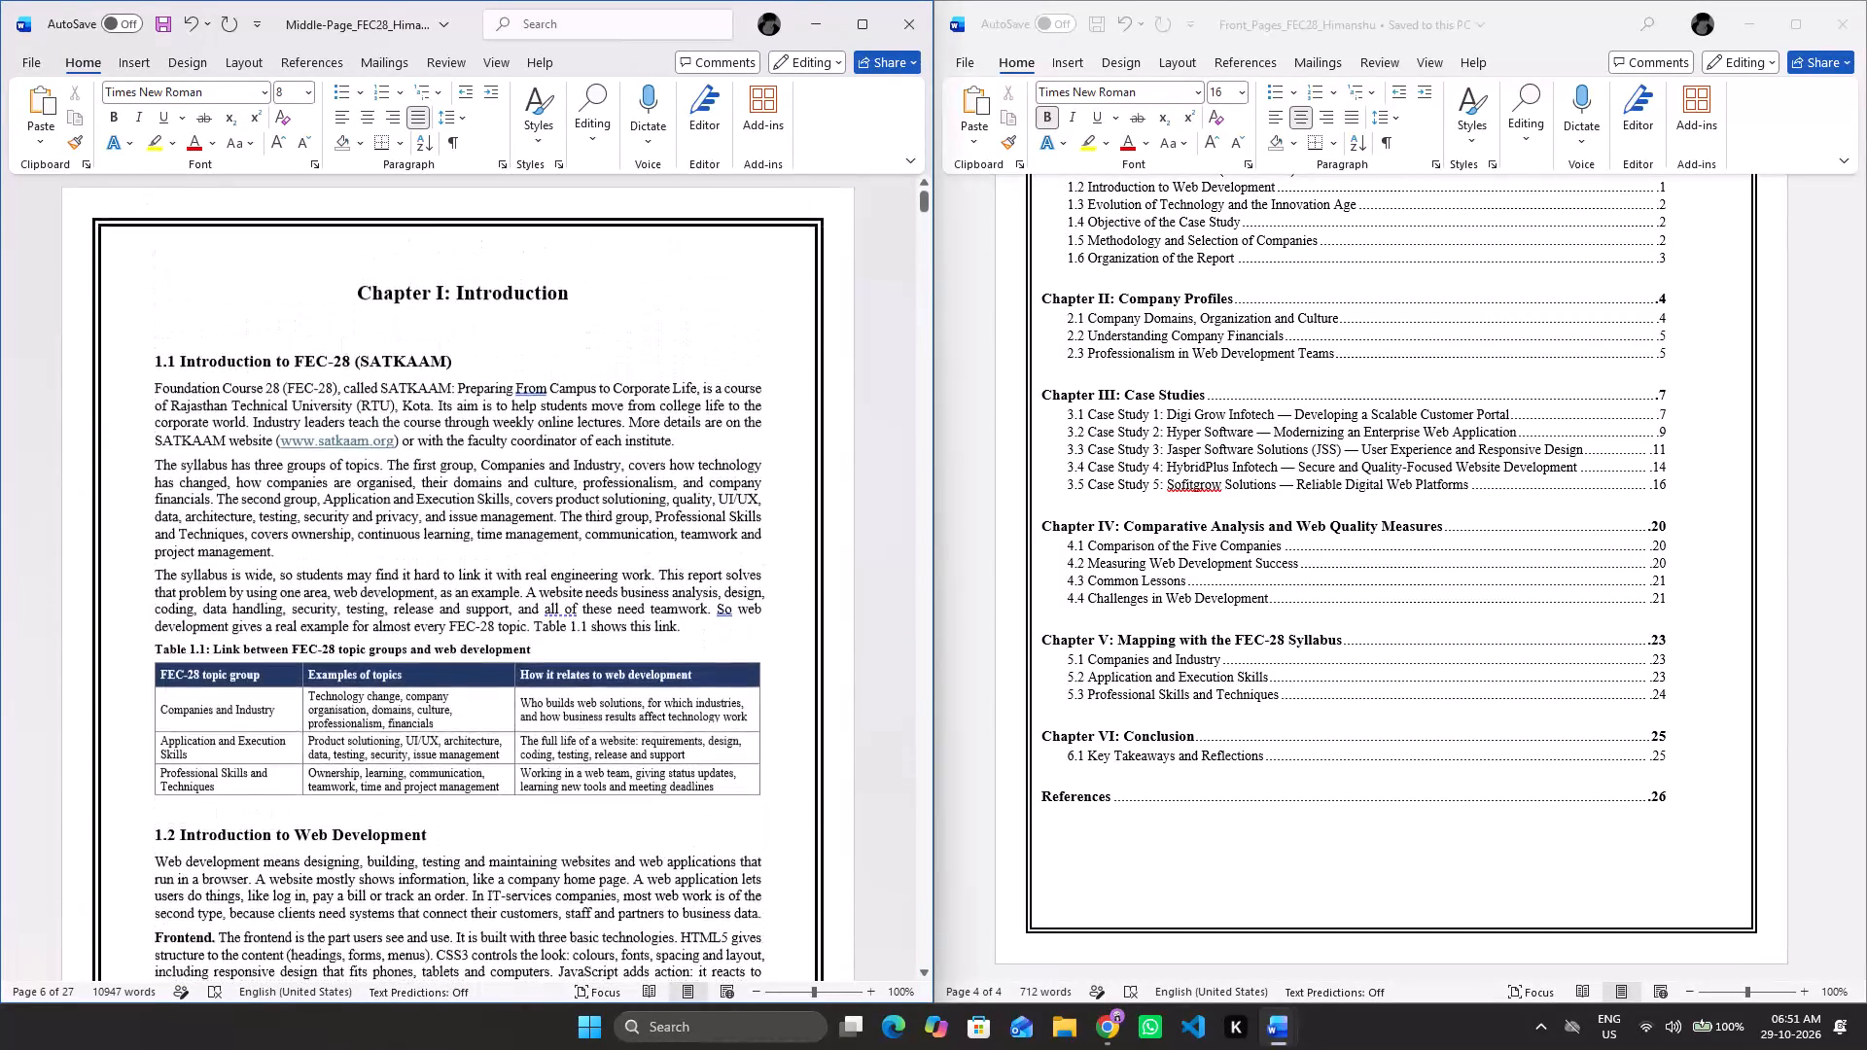
scroll(384, 466, down, 20)
scroll(384, 466, down, 20)
scroll(384, 466, down, 11)
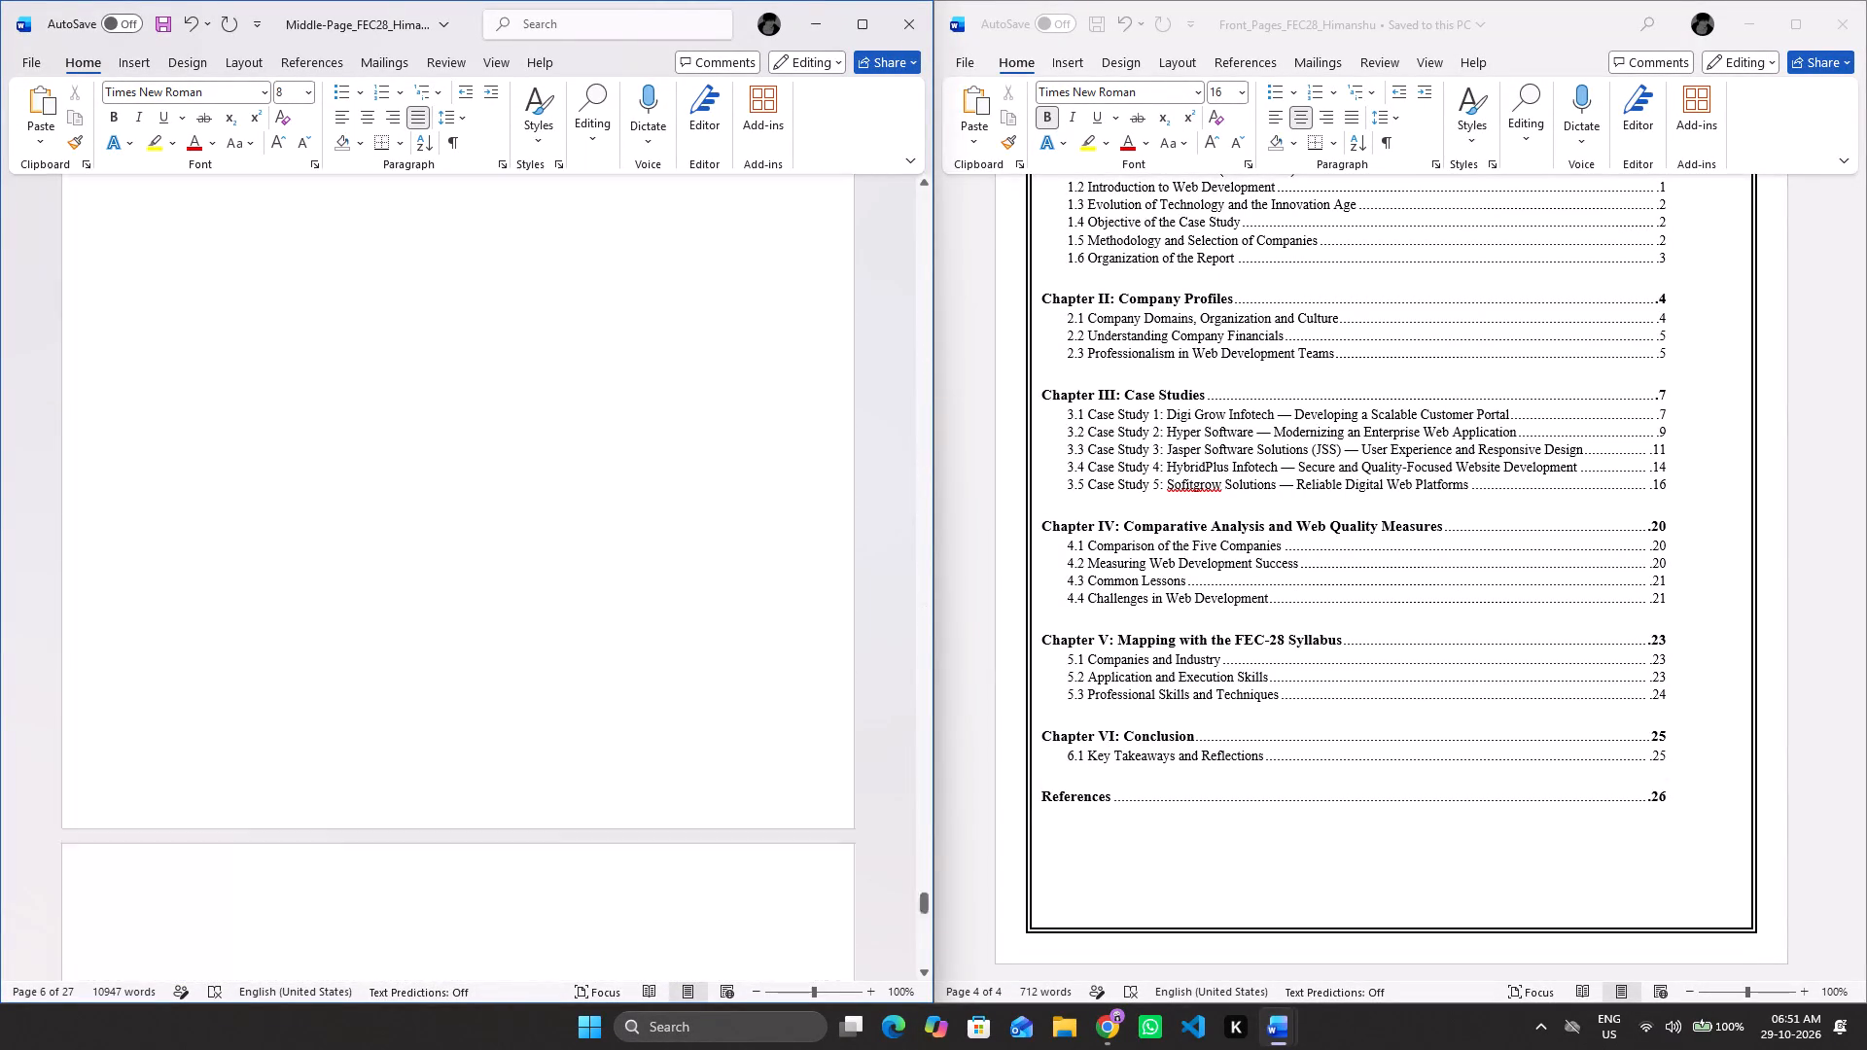
scroll(384, 466, down, 20)
scroll(384, 466, down, 13)
scroll(384, 466, up, 6)
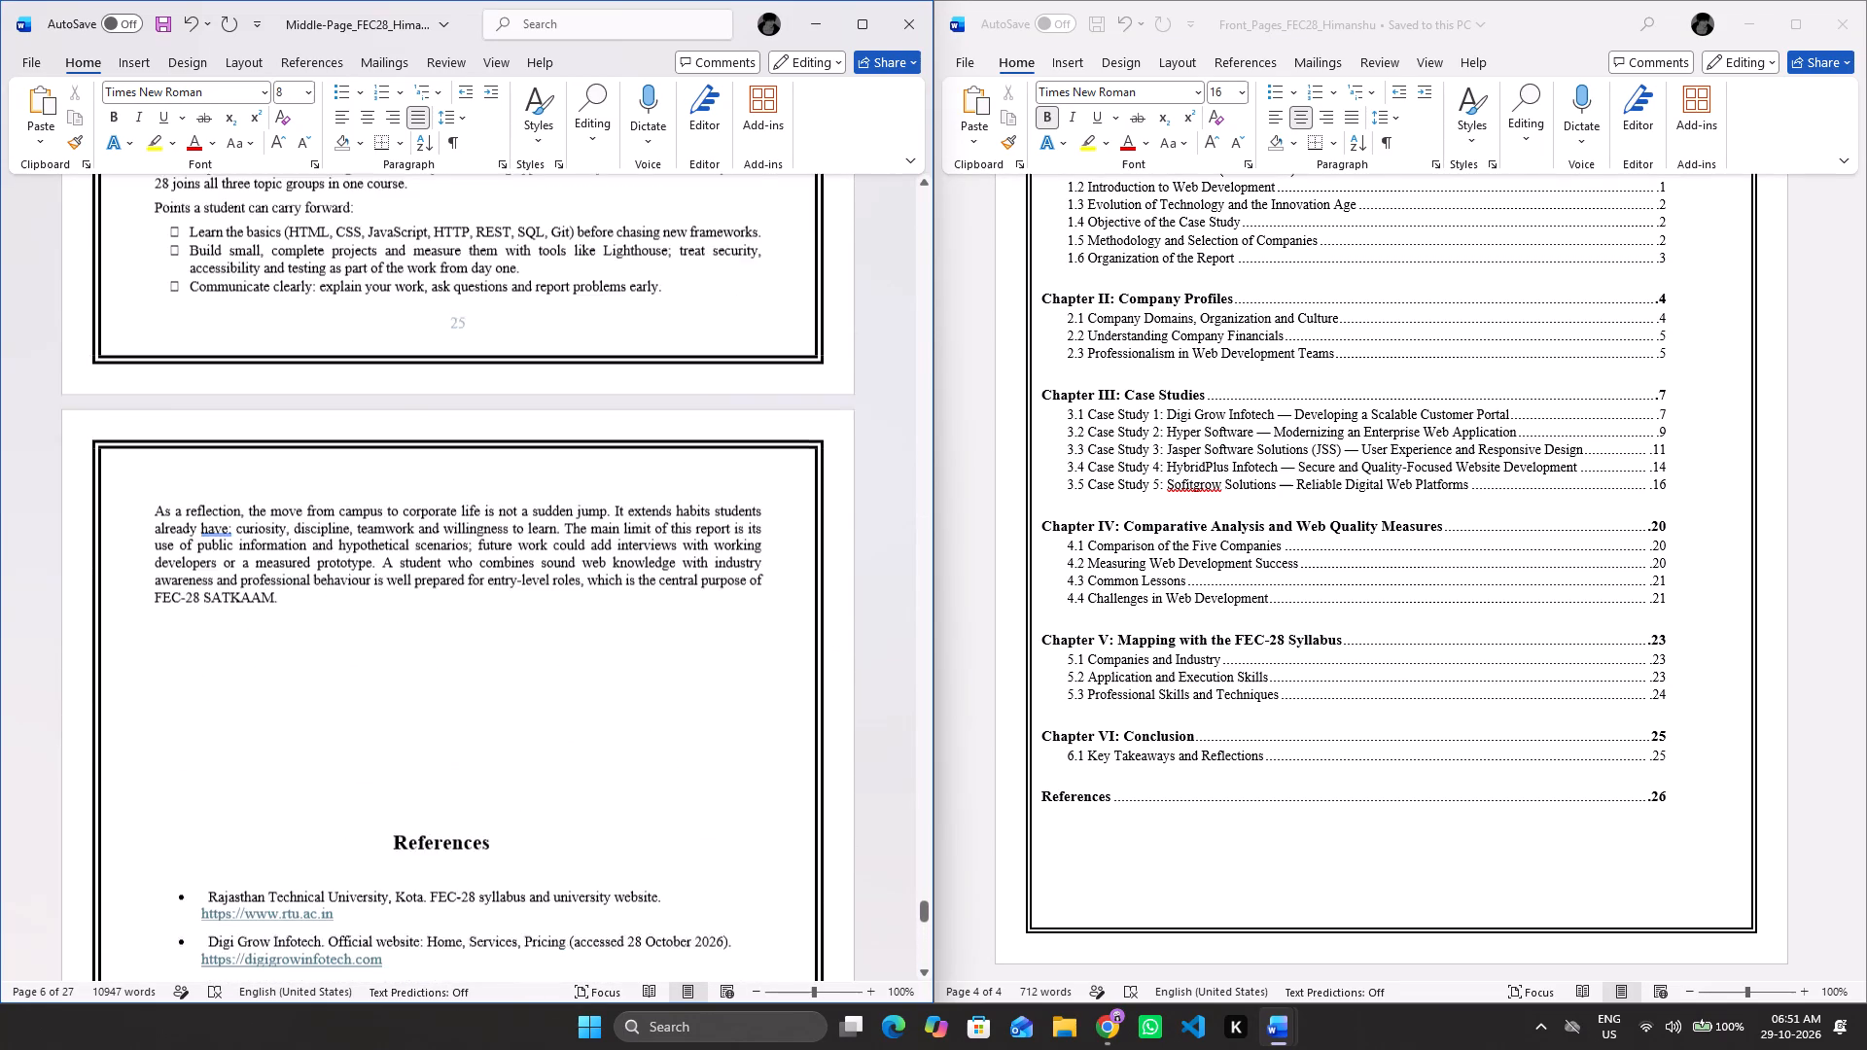
scroll(384, 466, up, 1)
scroll(387, 591, up, 2)
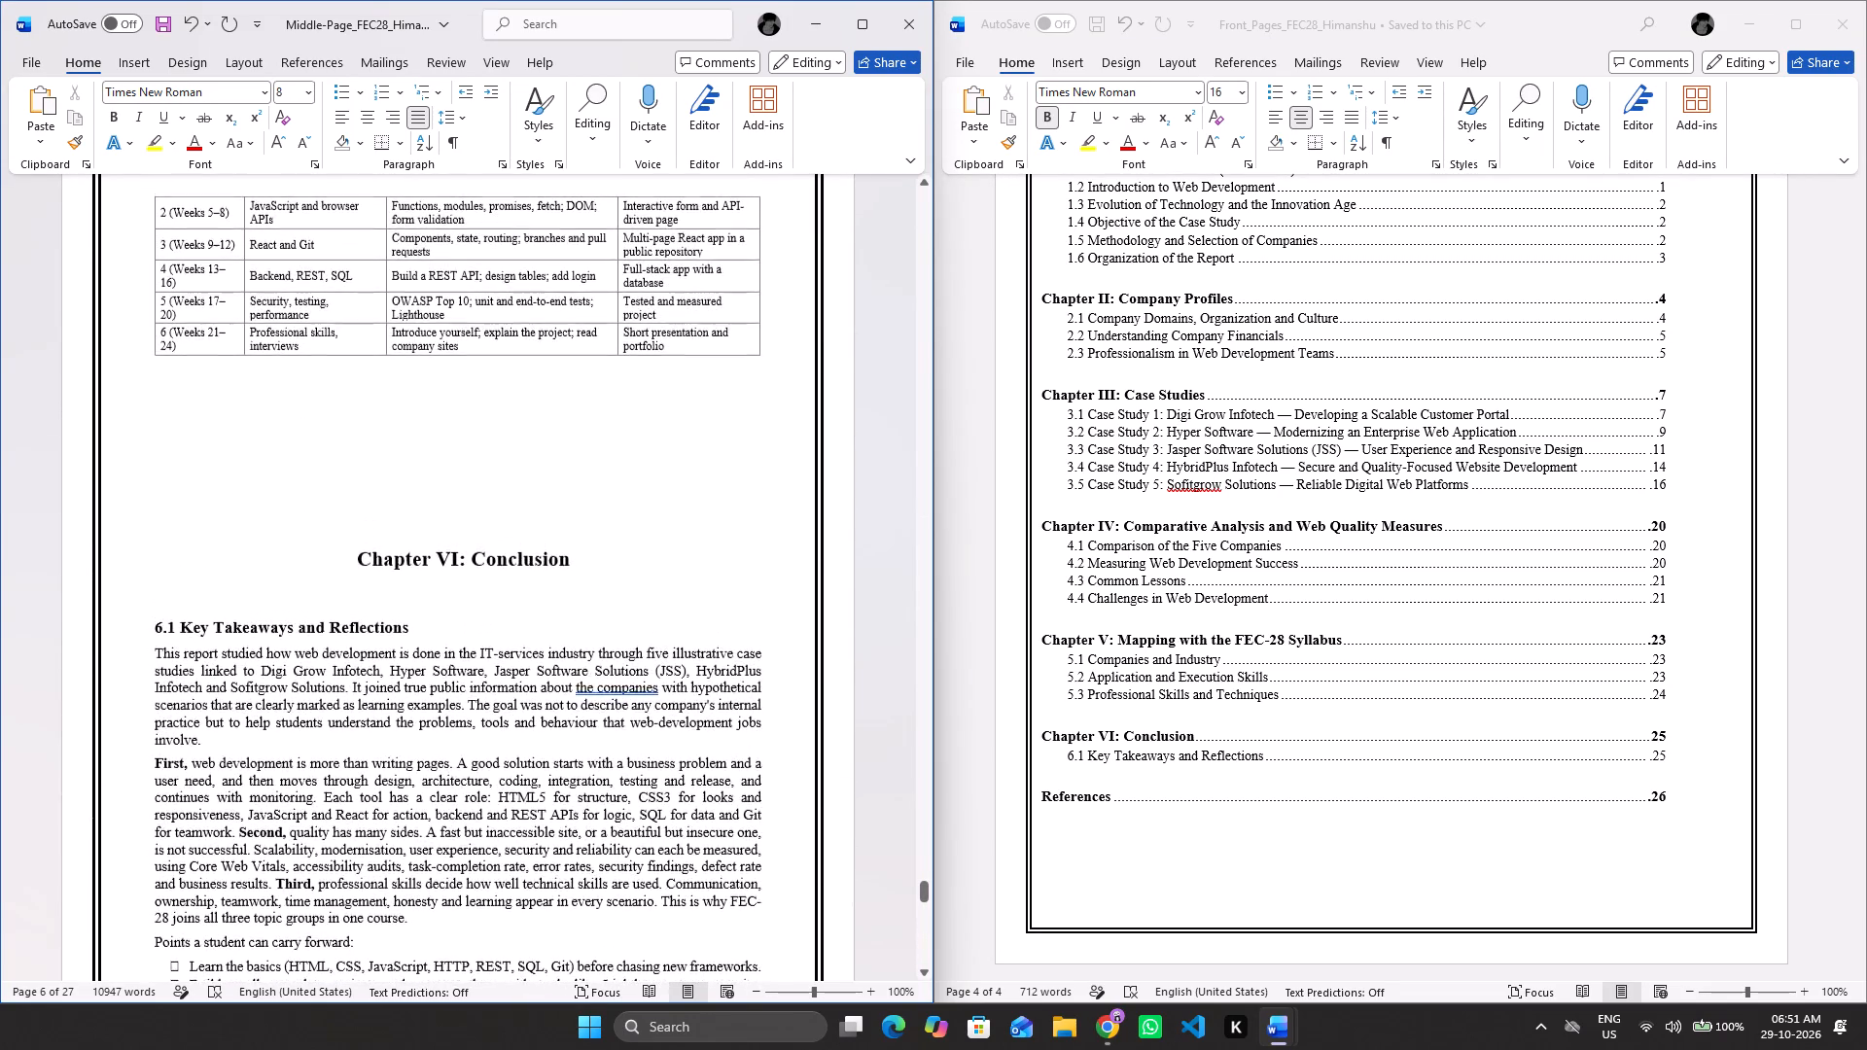
Delete the blank lines above the Chapter V: Mapping with the FEC-28 Syllabus heading.
scroll(380, 398, up, 5)
scroll(380, 398, down, 1)
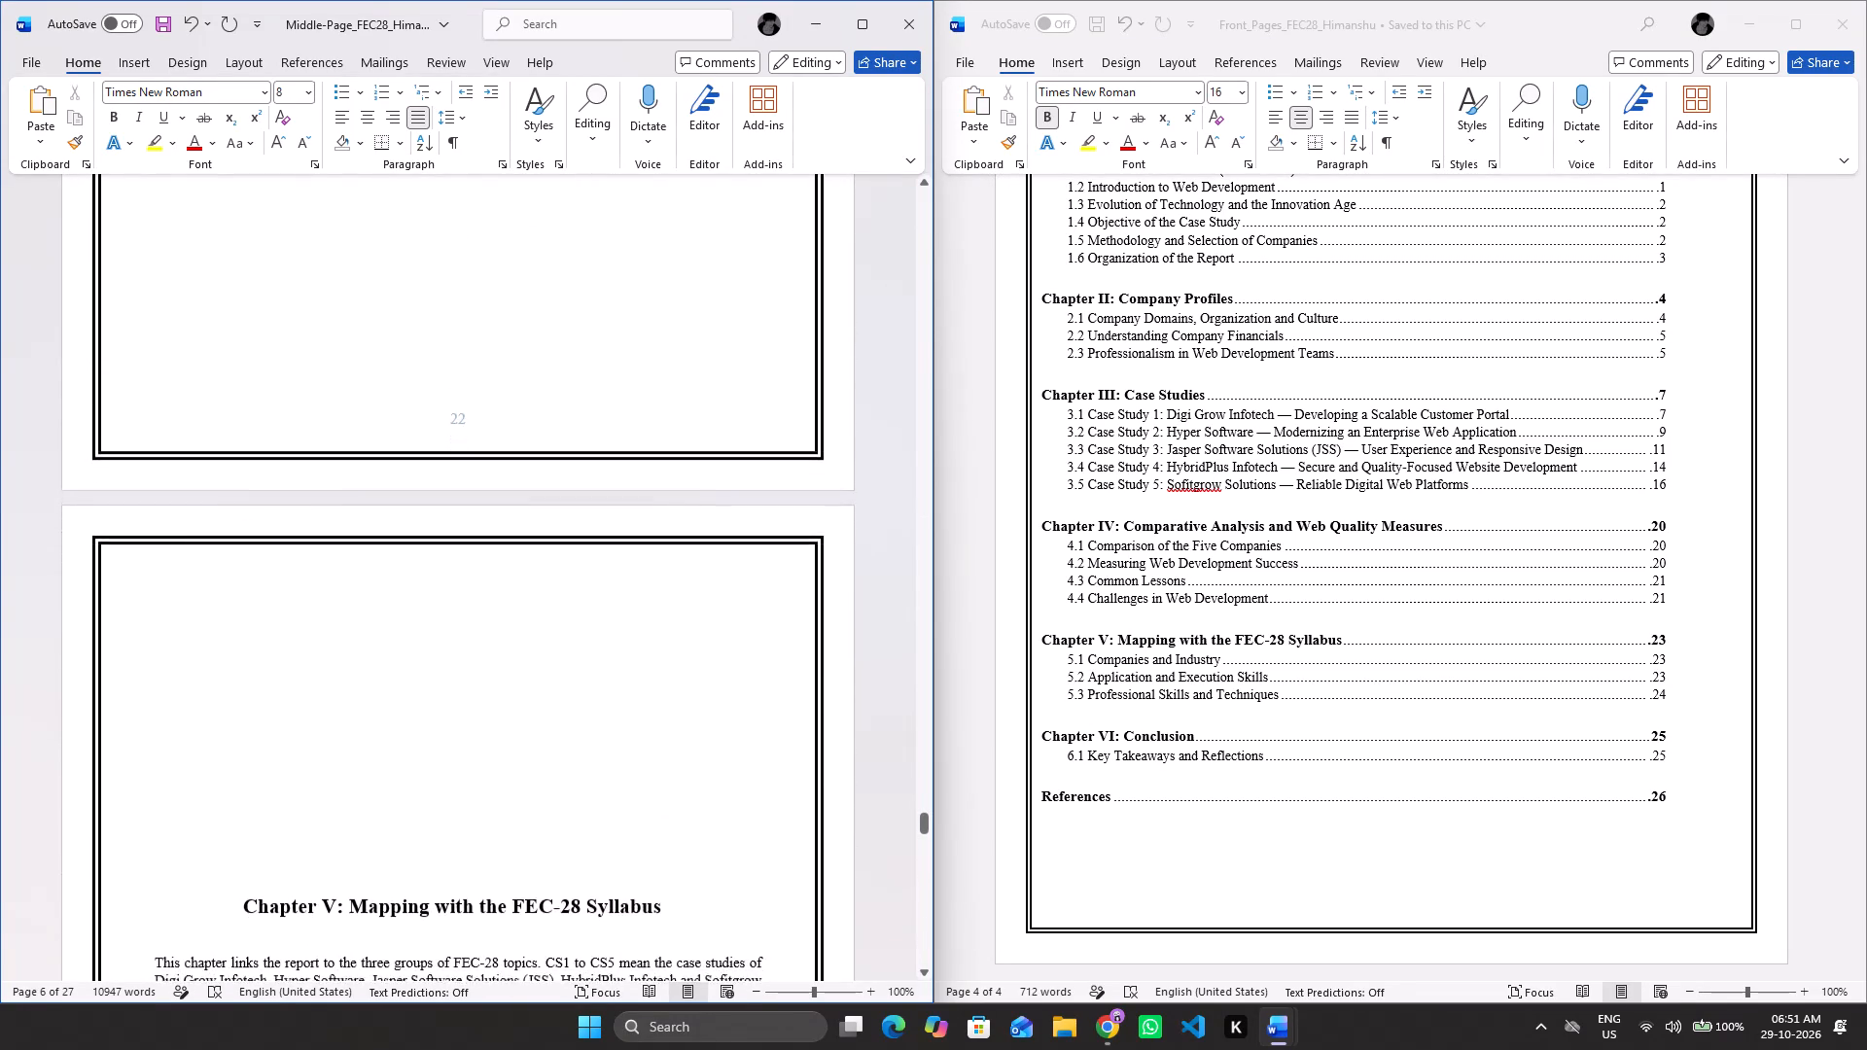
drag(319, 830, 229, 604)
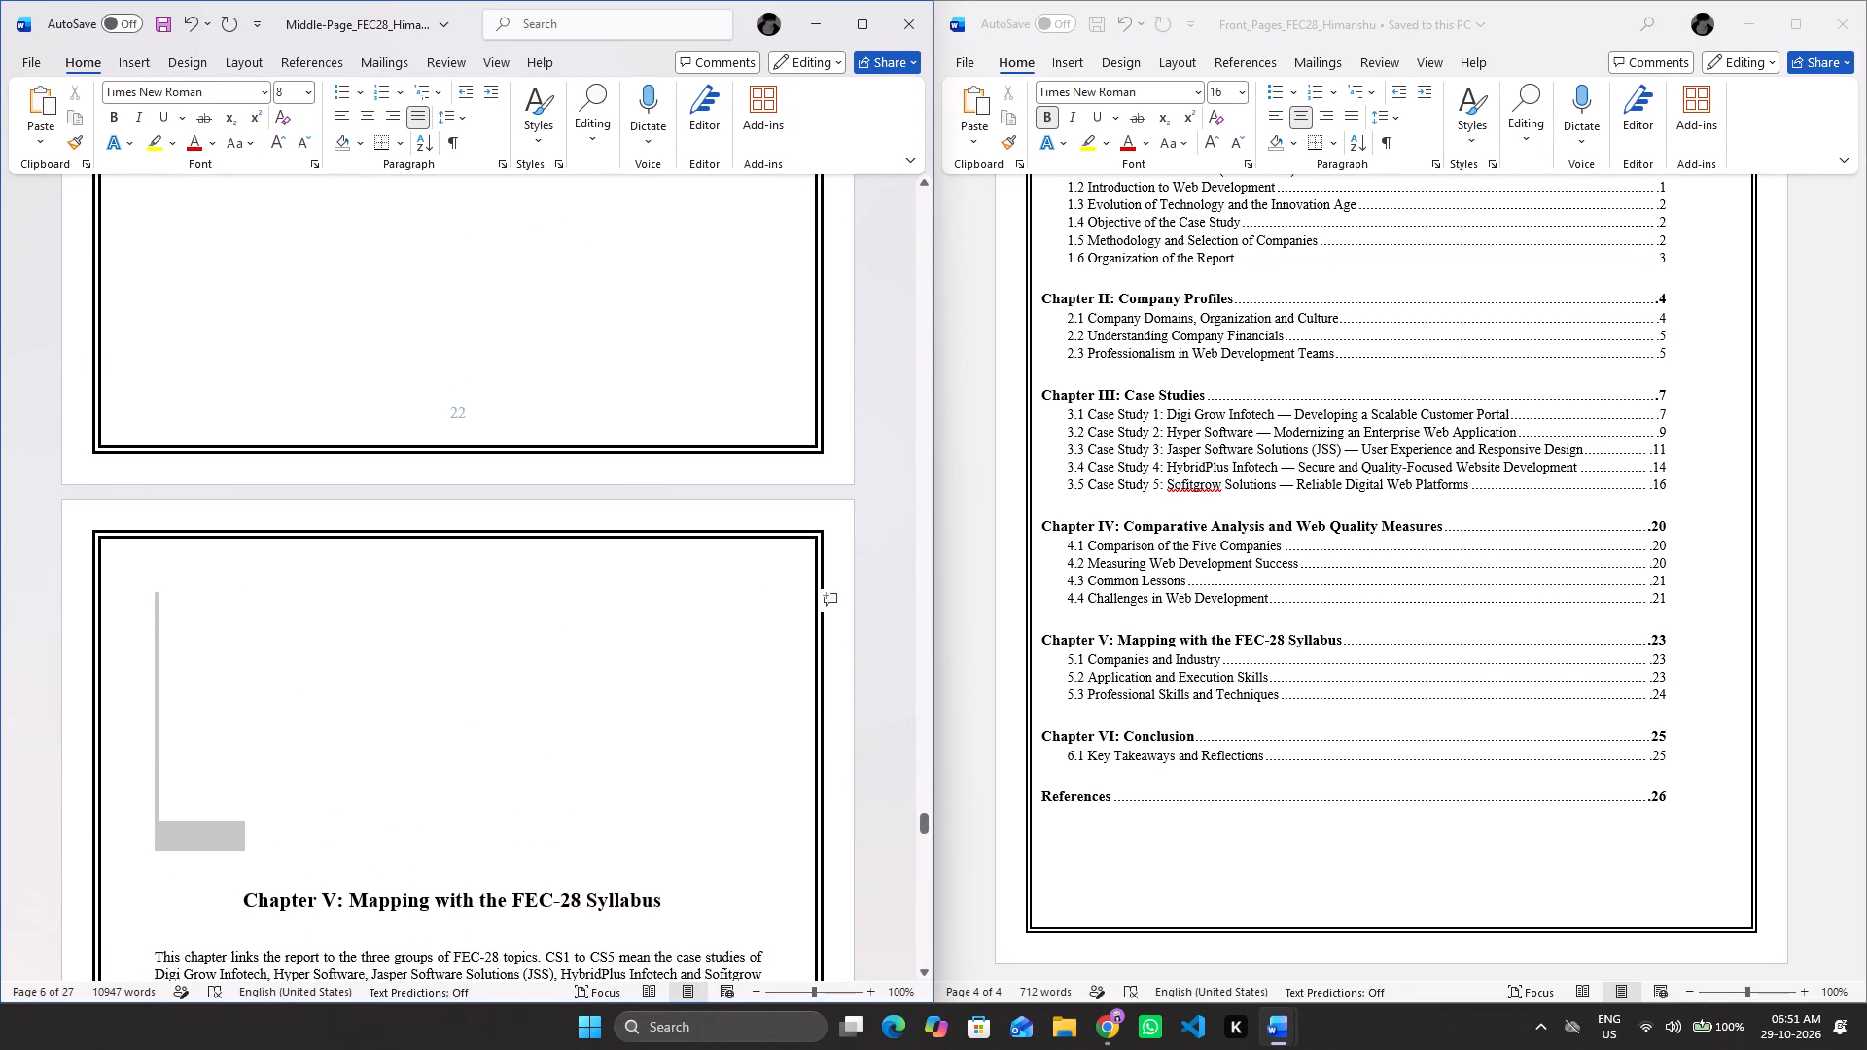
drag(229, 604, 227, 526)
key(BackSpace)
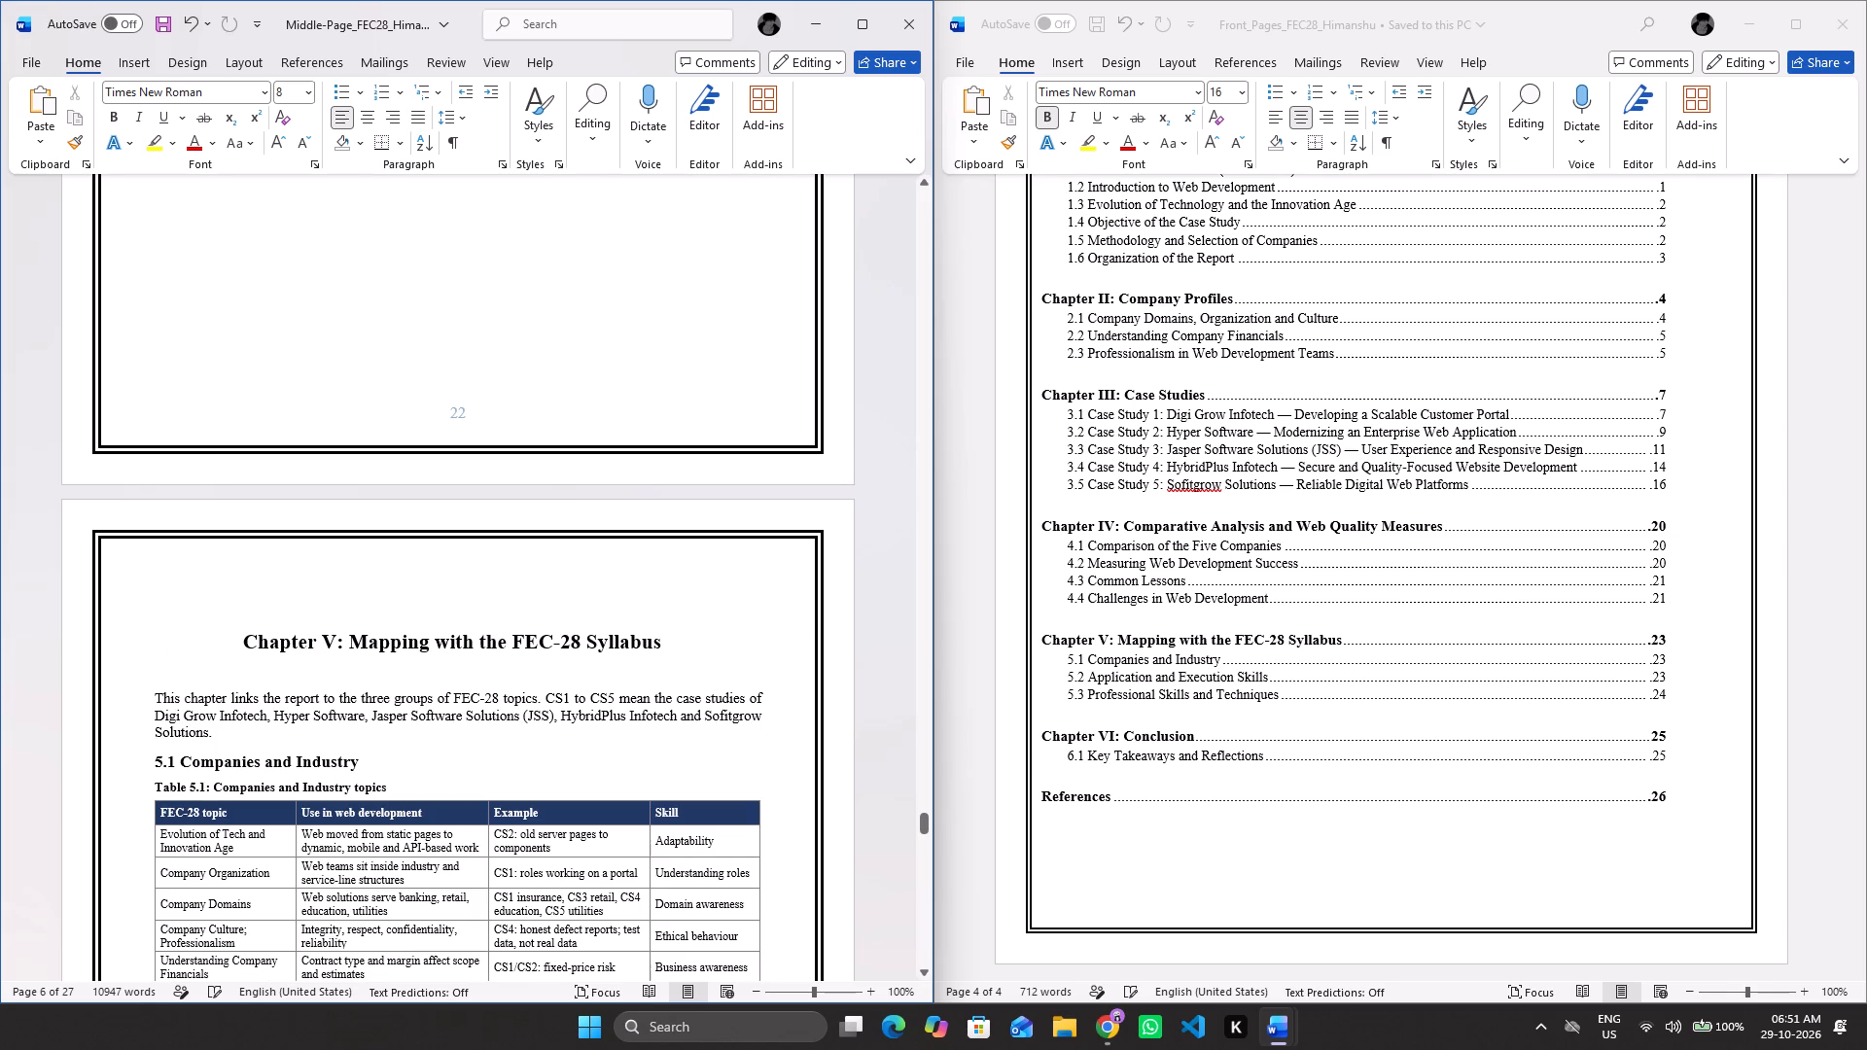
key(BackSpace)
key(Delete)
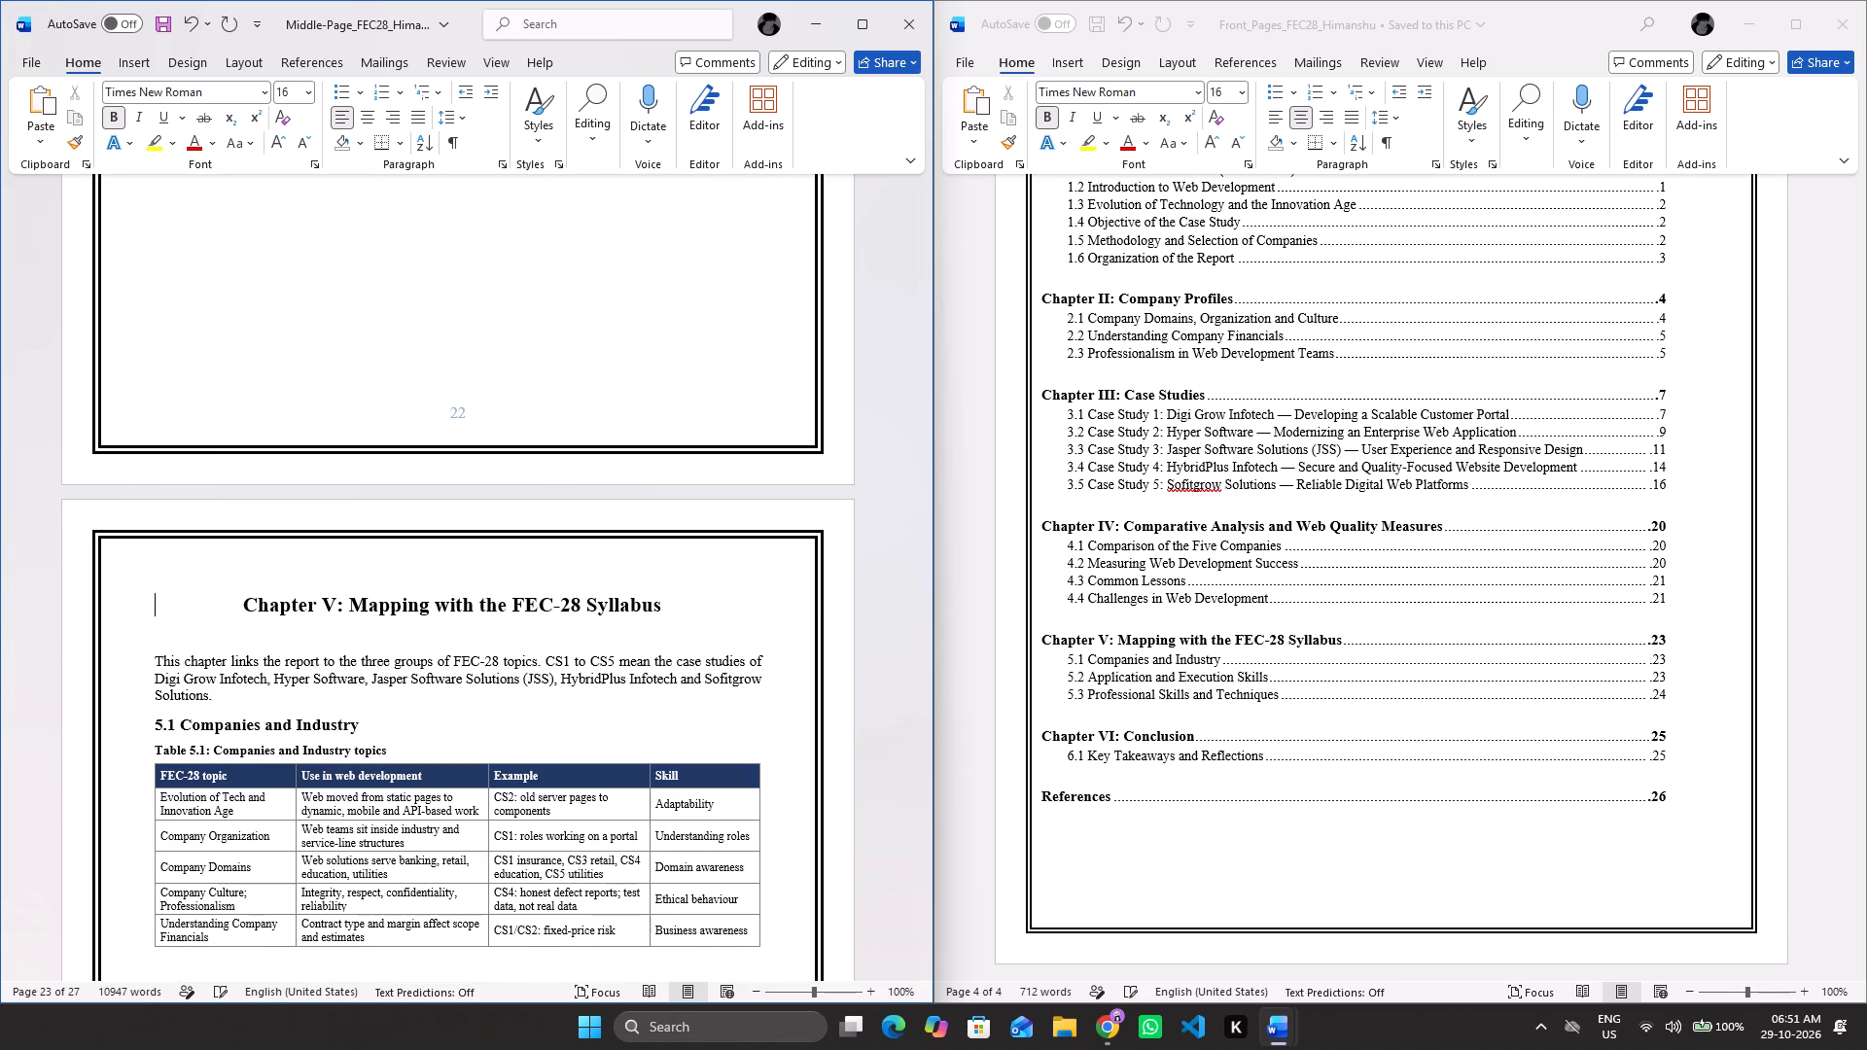
Delete the blank lines above the Chapter IV: Comparative Analysis and Web Quality Measures heading in the middle pages document.
scroll(227, 526, up, 5)
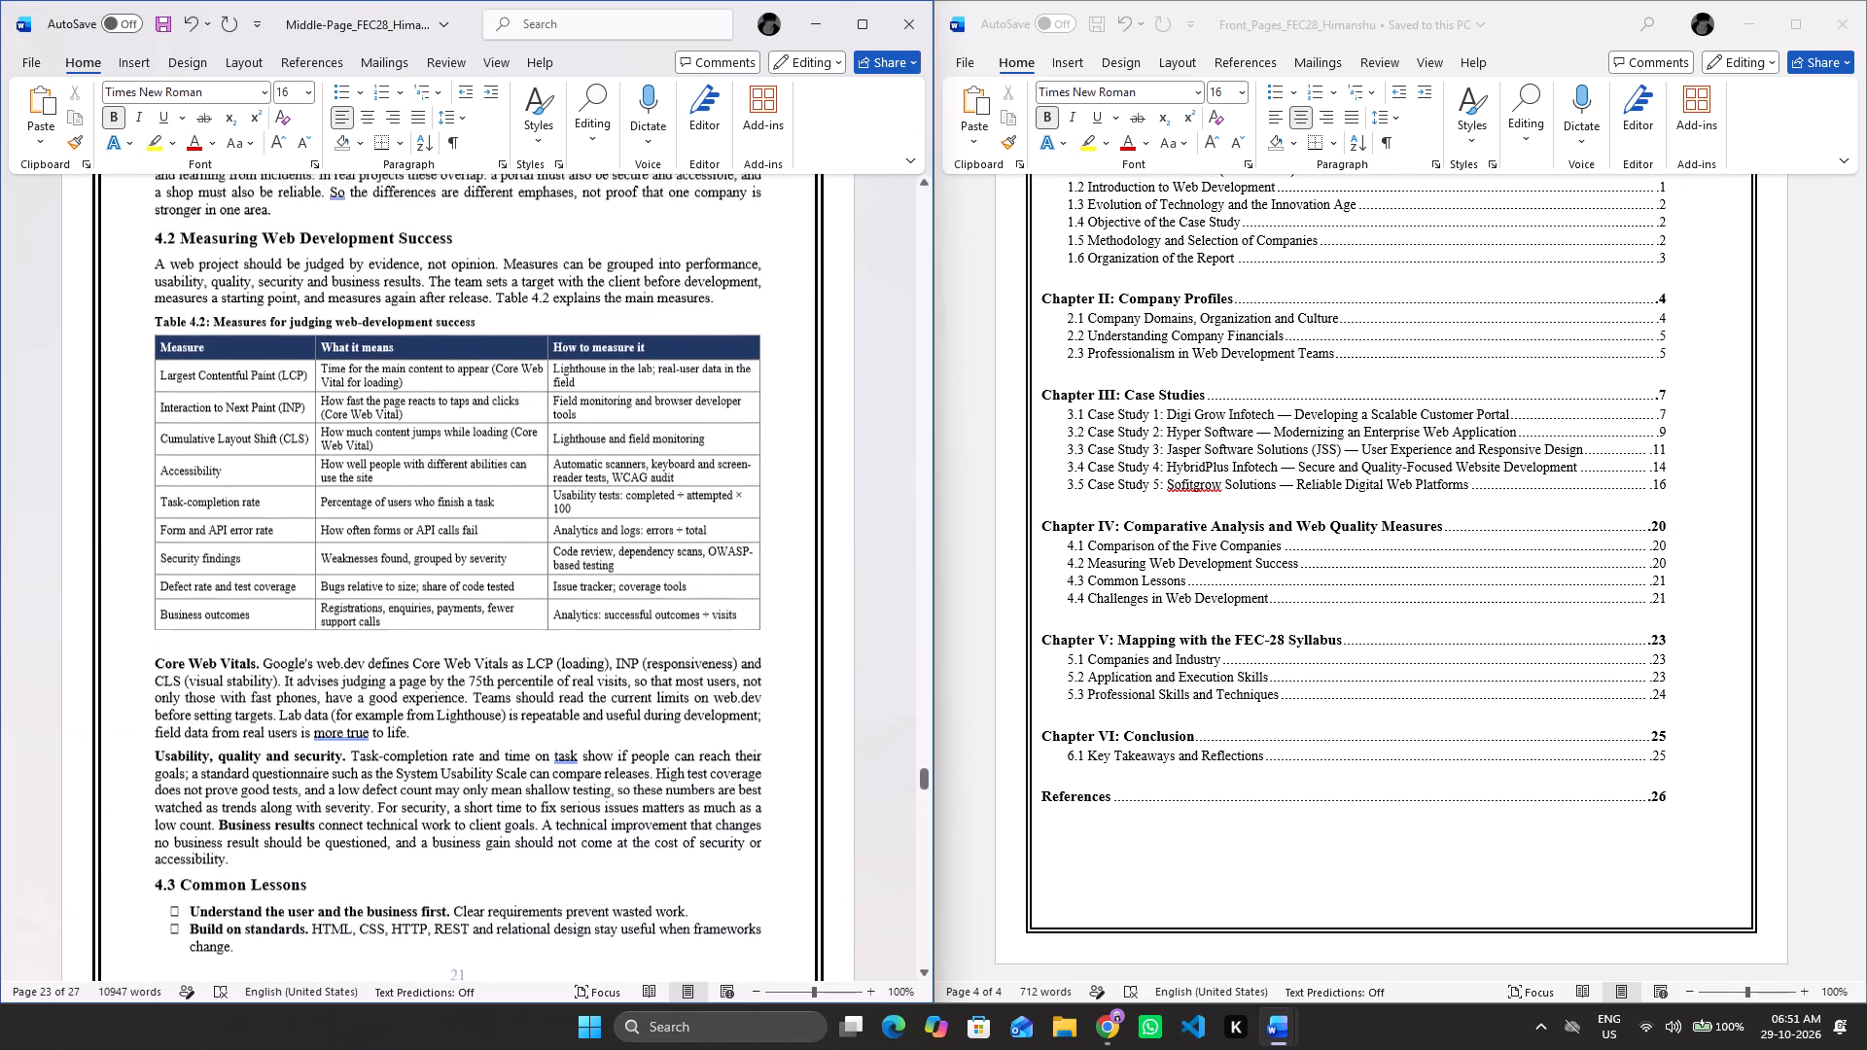
scroll(227, 526, up, 3)
scroll(227, 526, down, 2)
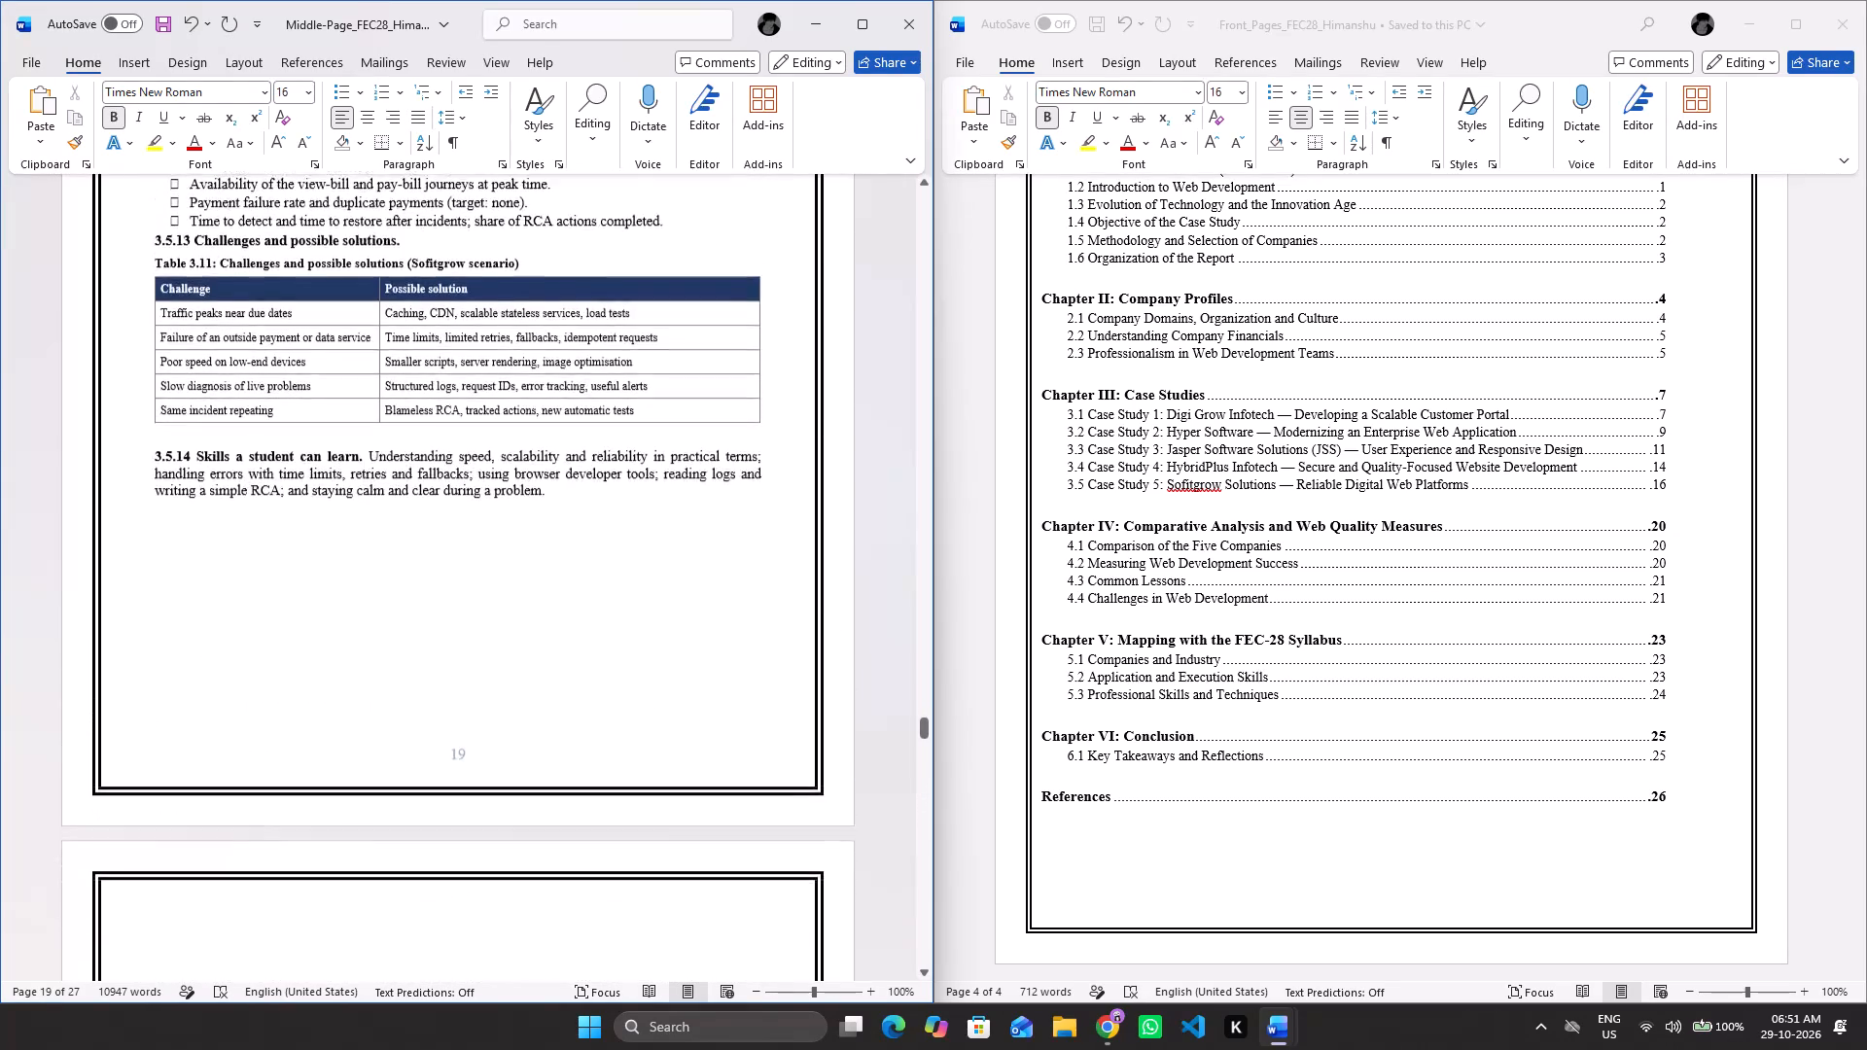
scroll(227, 526, down, 2)
drag(204, 577, 156, 382)
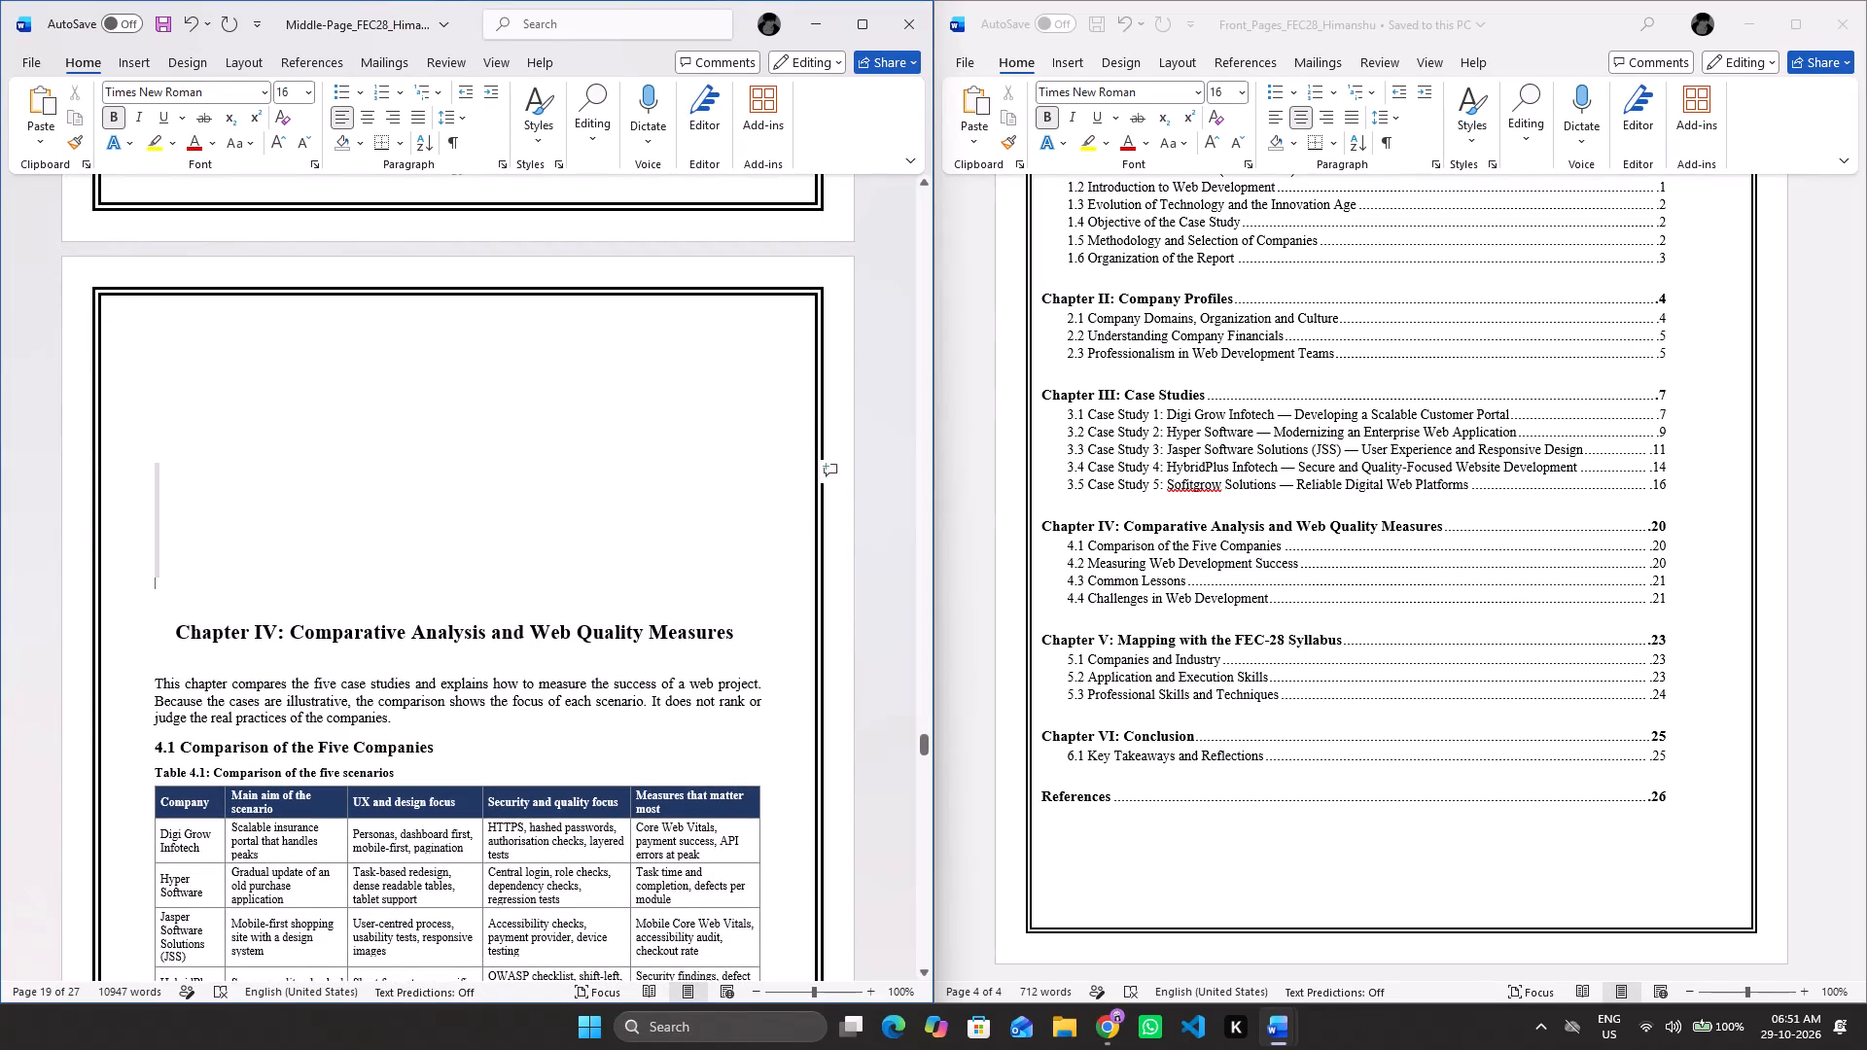
drag(156, 382, 153, 289)
key(BackSpace)
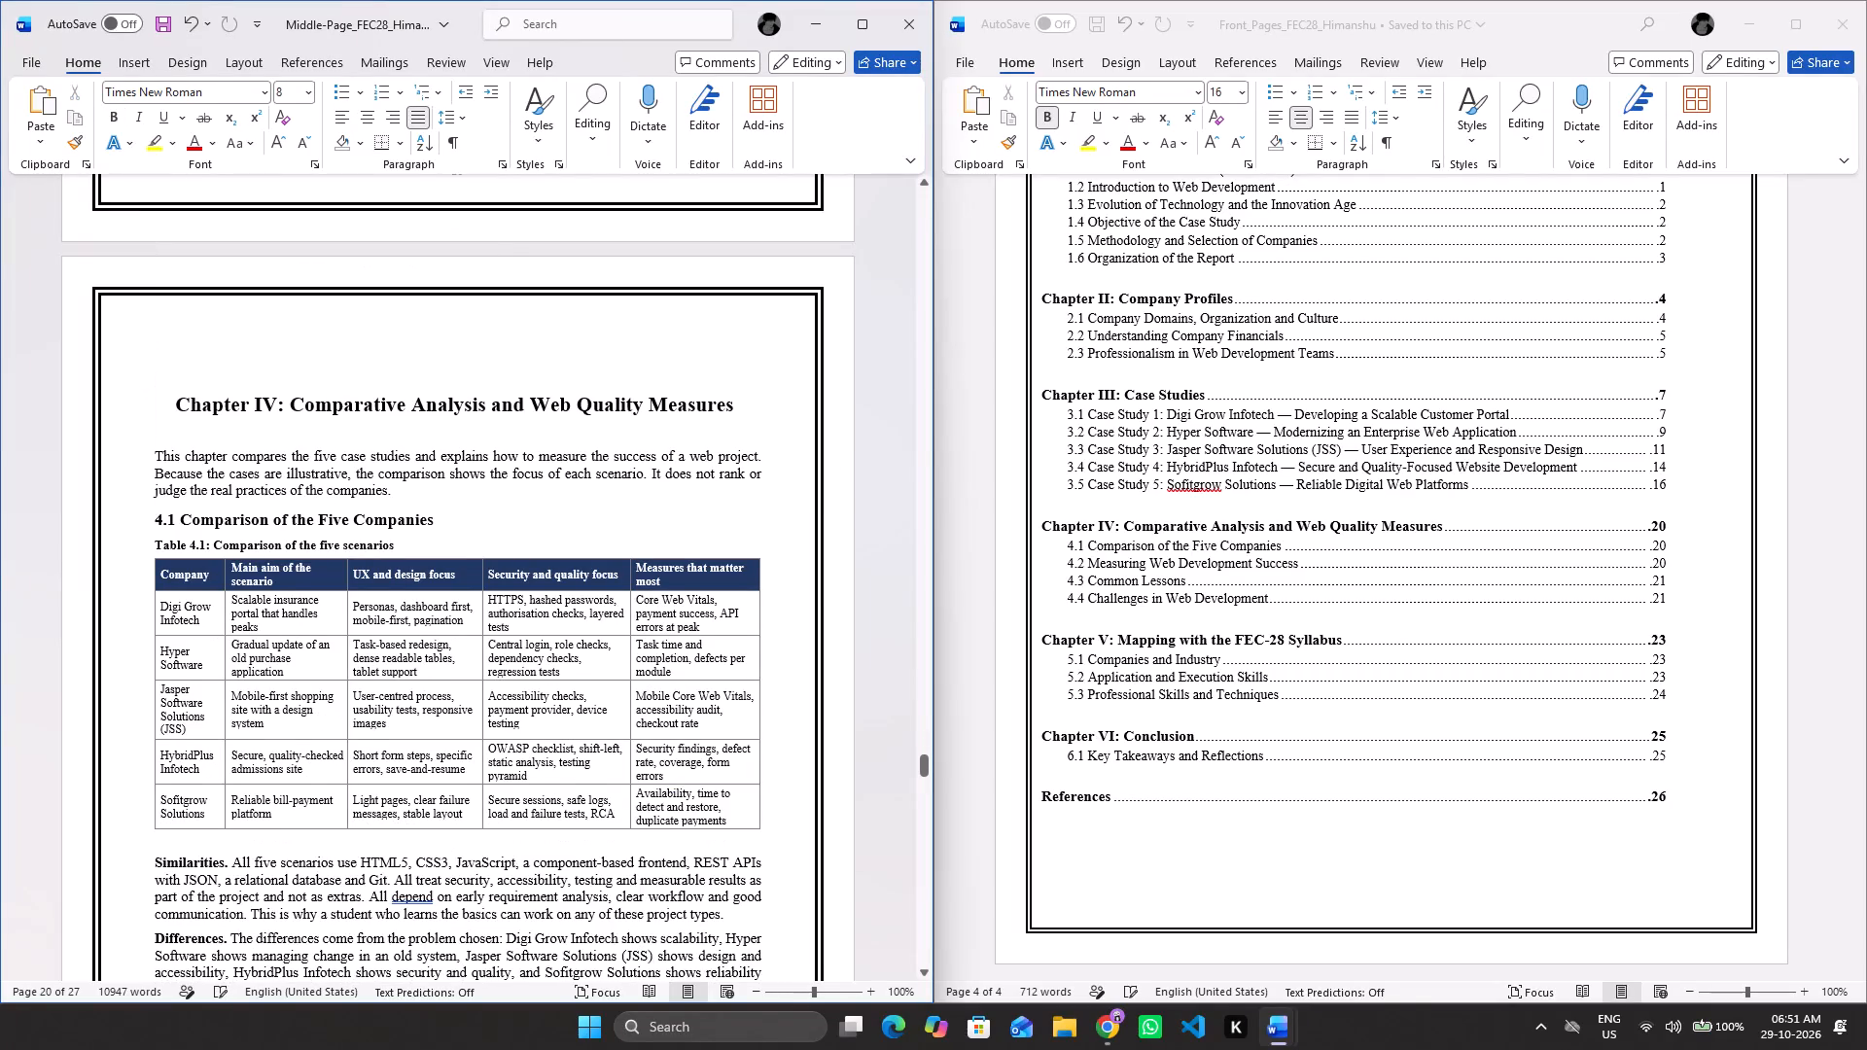
key(Delete)
key(Delete)
Check the page layout and footer numbers of the Chapter III case study pages preceding Chapter IV.
scroll(153, 289, up, 1)
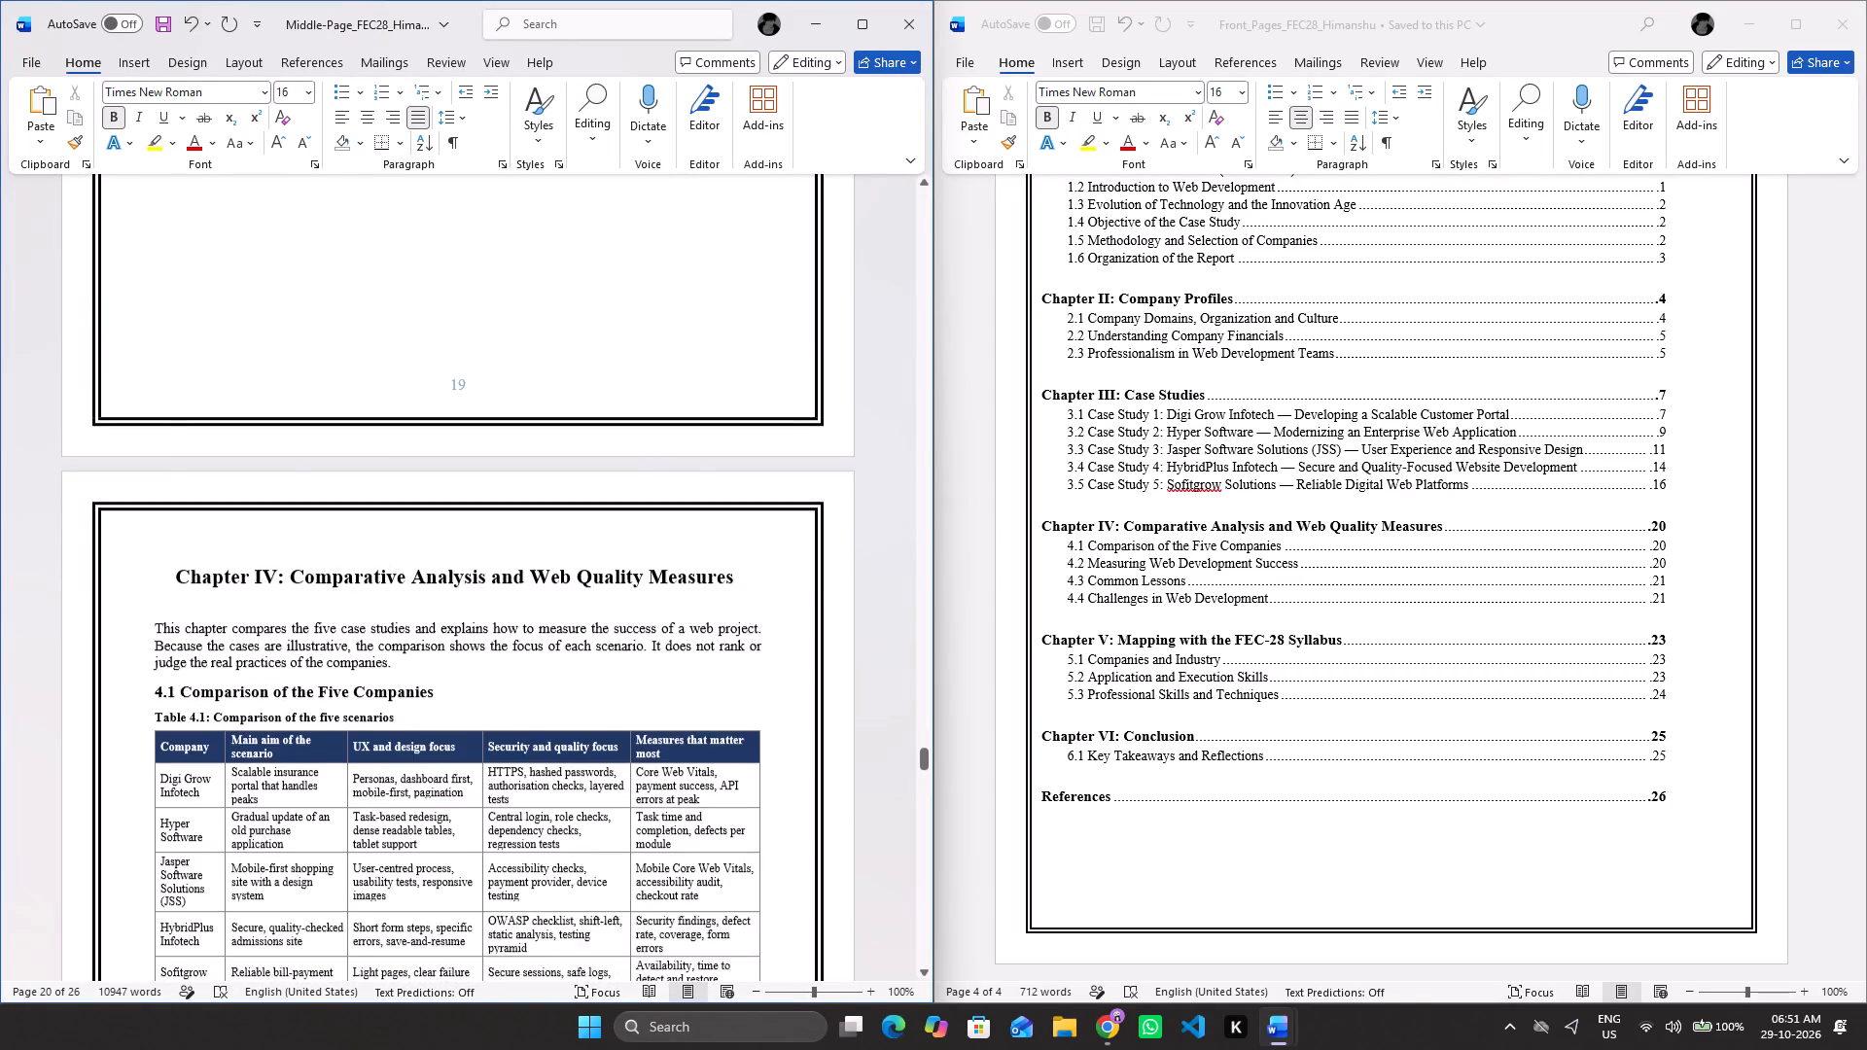
scroll(153, 289, up, 4)
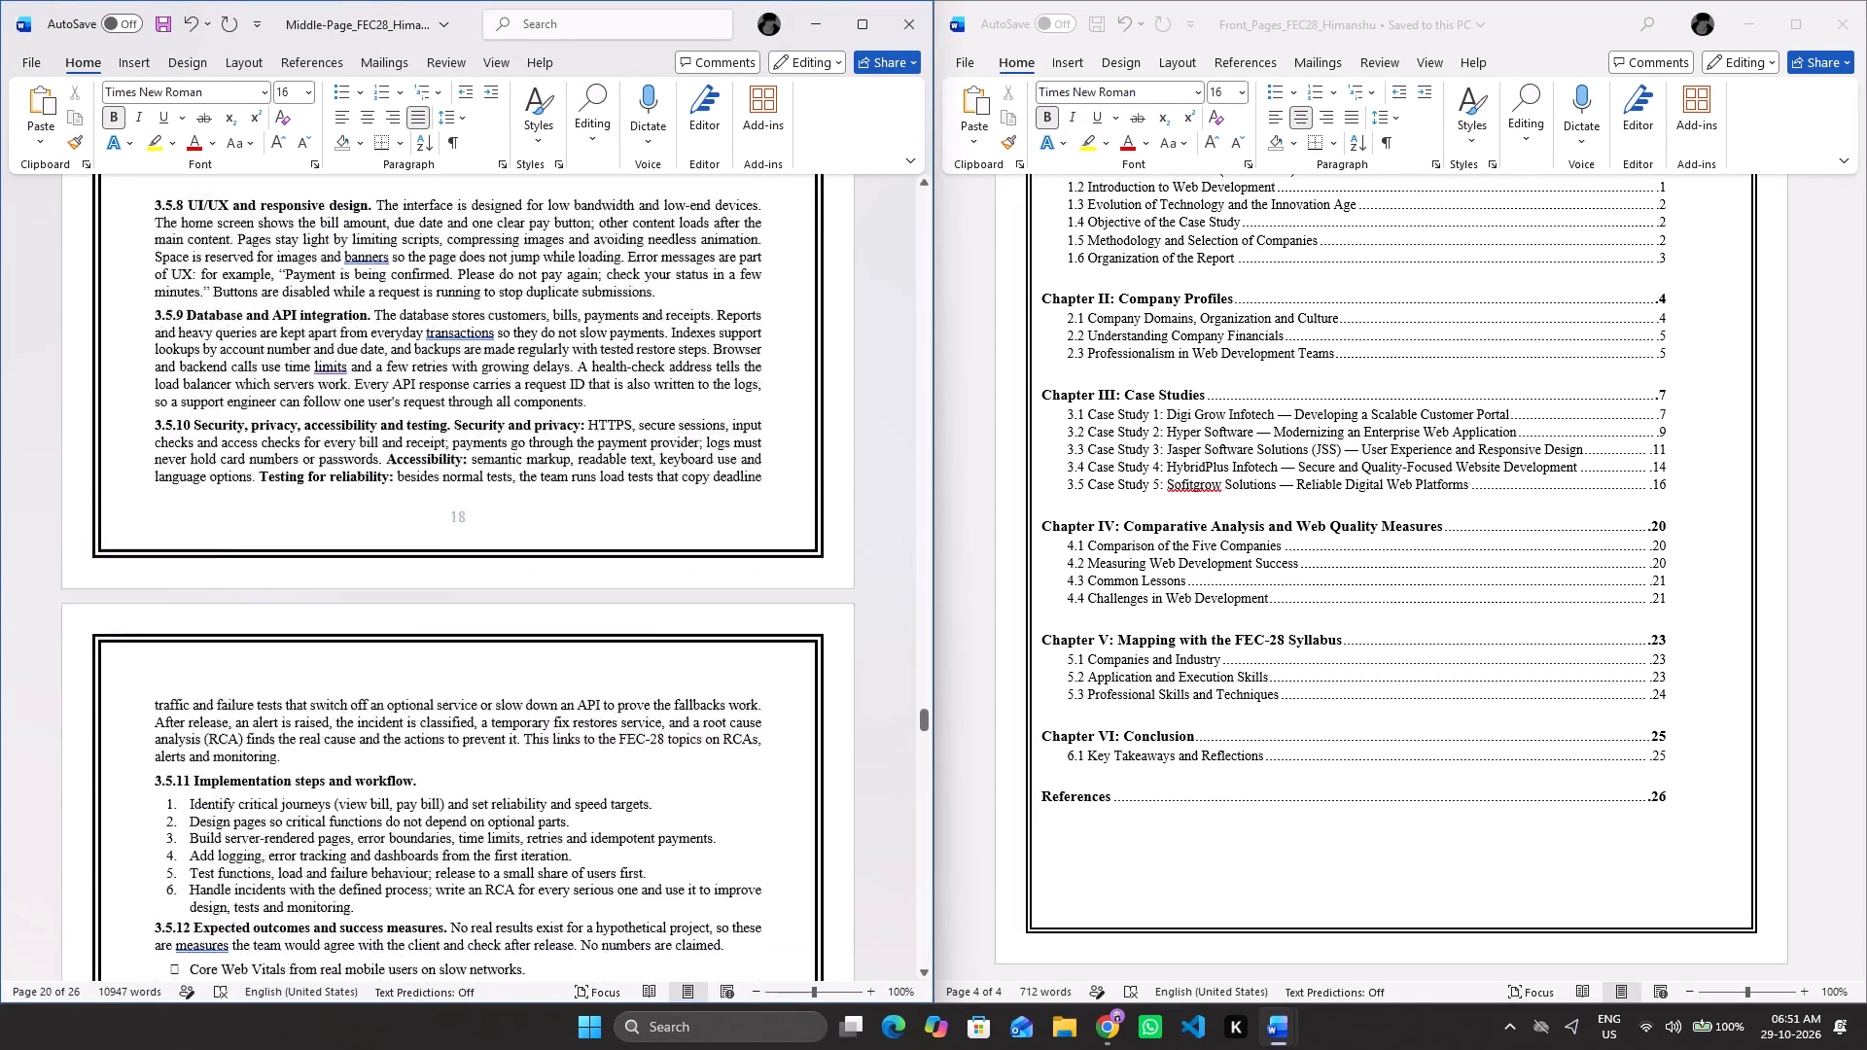
scroll(153, 289, up, 5)
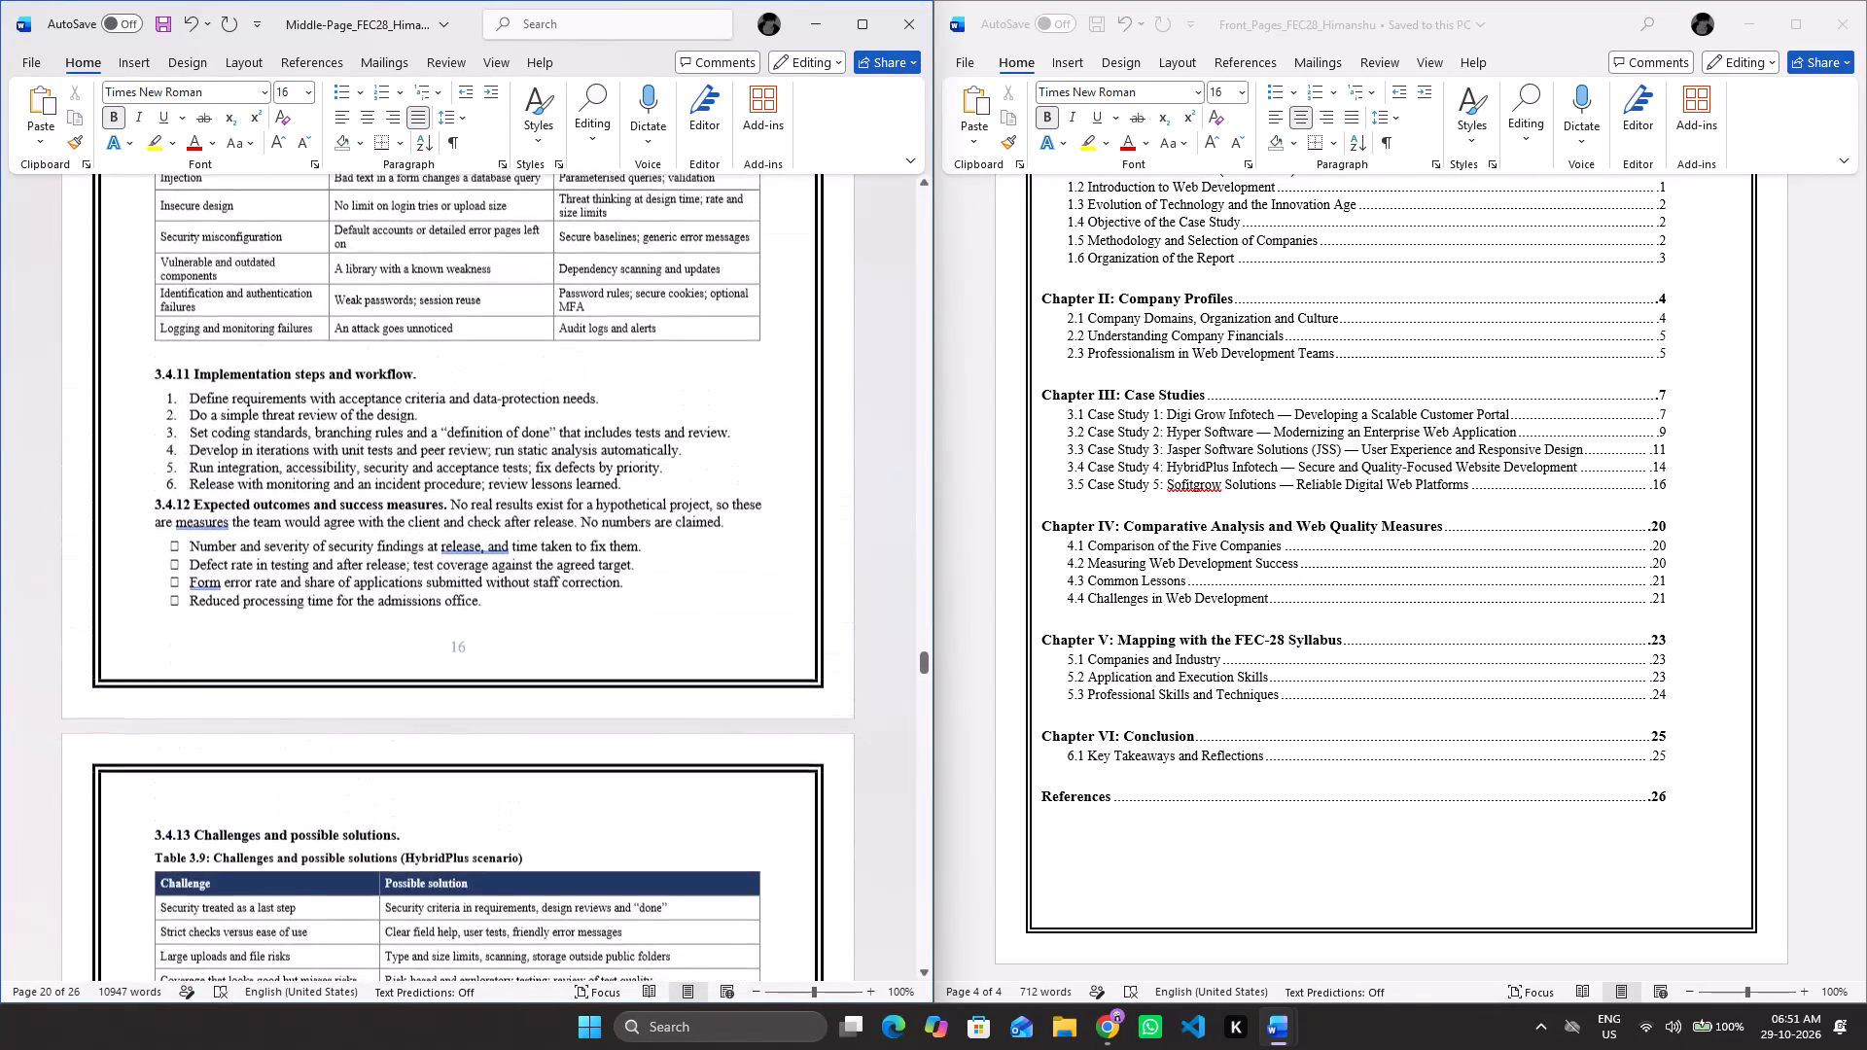
scroll(153, 289, up, 5)
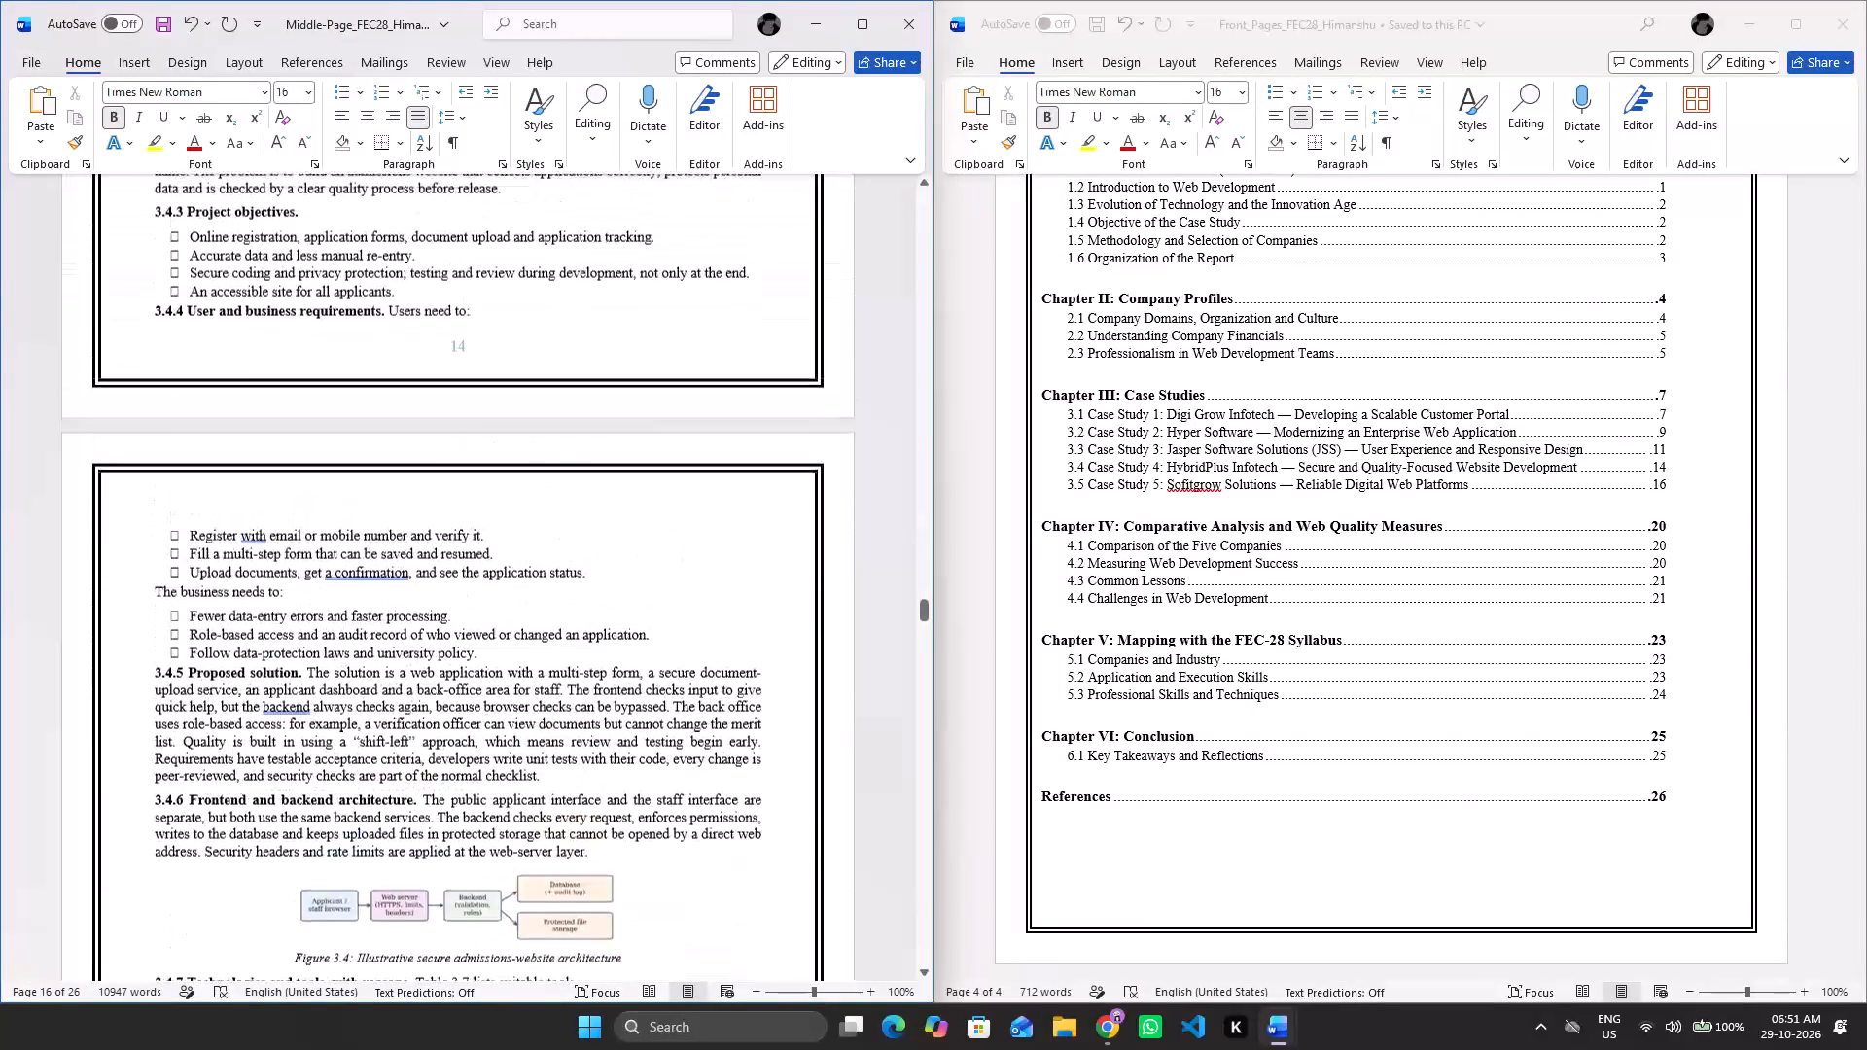
Insert blank lines above the Chapter VI: Conclusion heading to push it from page 24 onto page 25.
scroll(153, 289, down, 20)
scroll(153, 289, down, 5)
scroll(153, 289, up, 1)
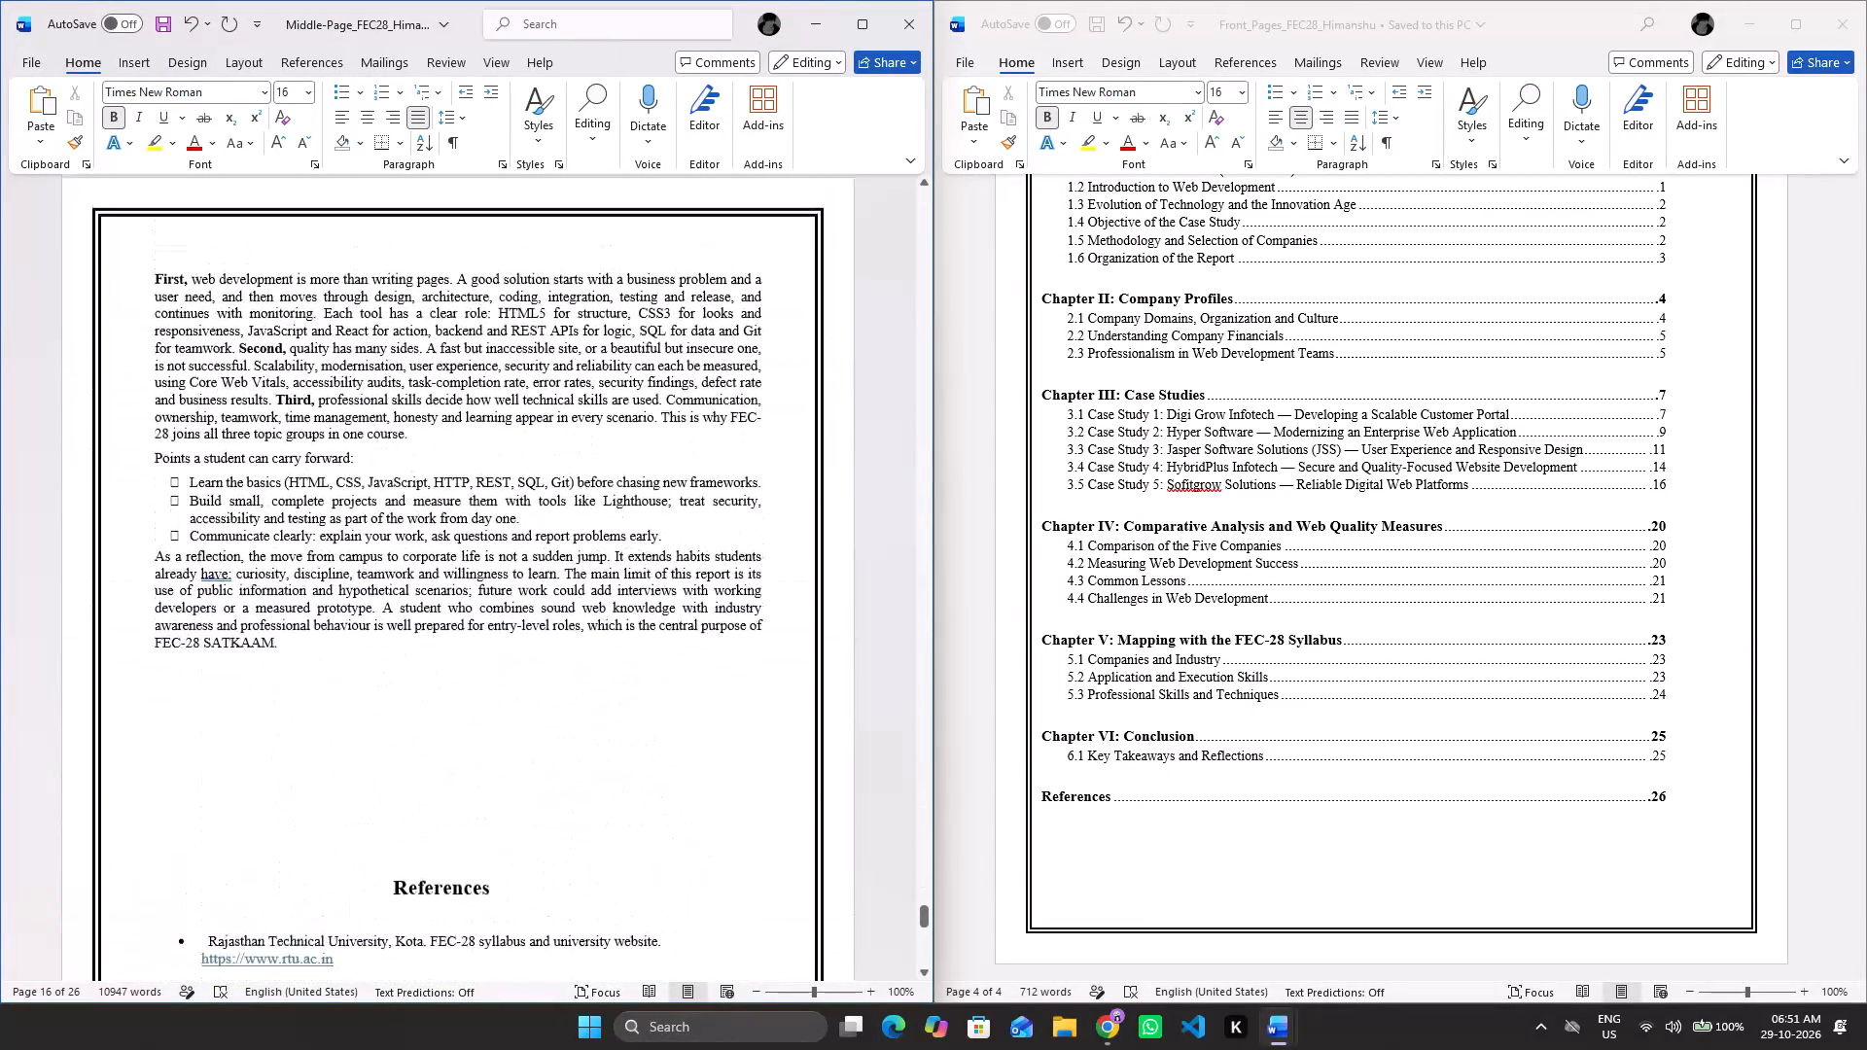
scroll(153, 289, up, 2)
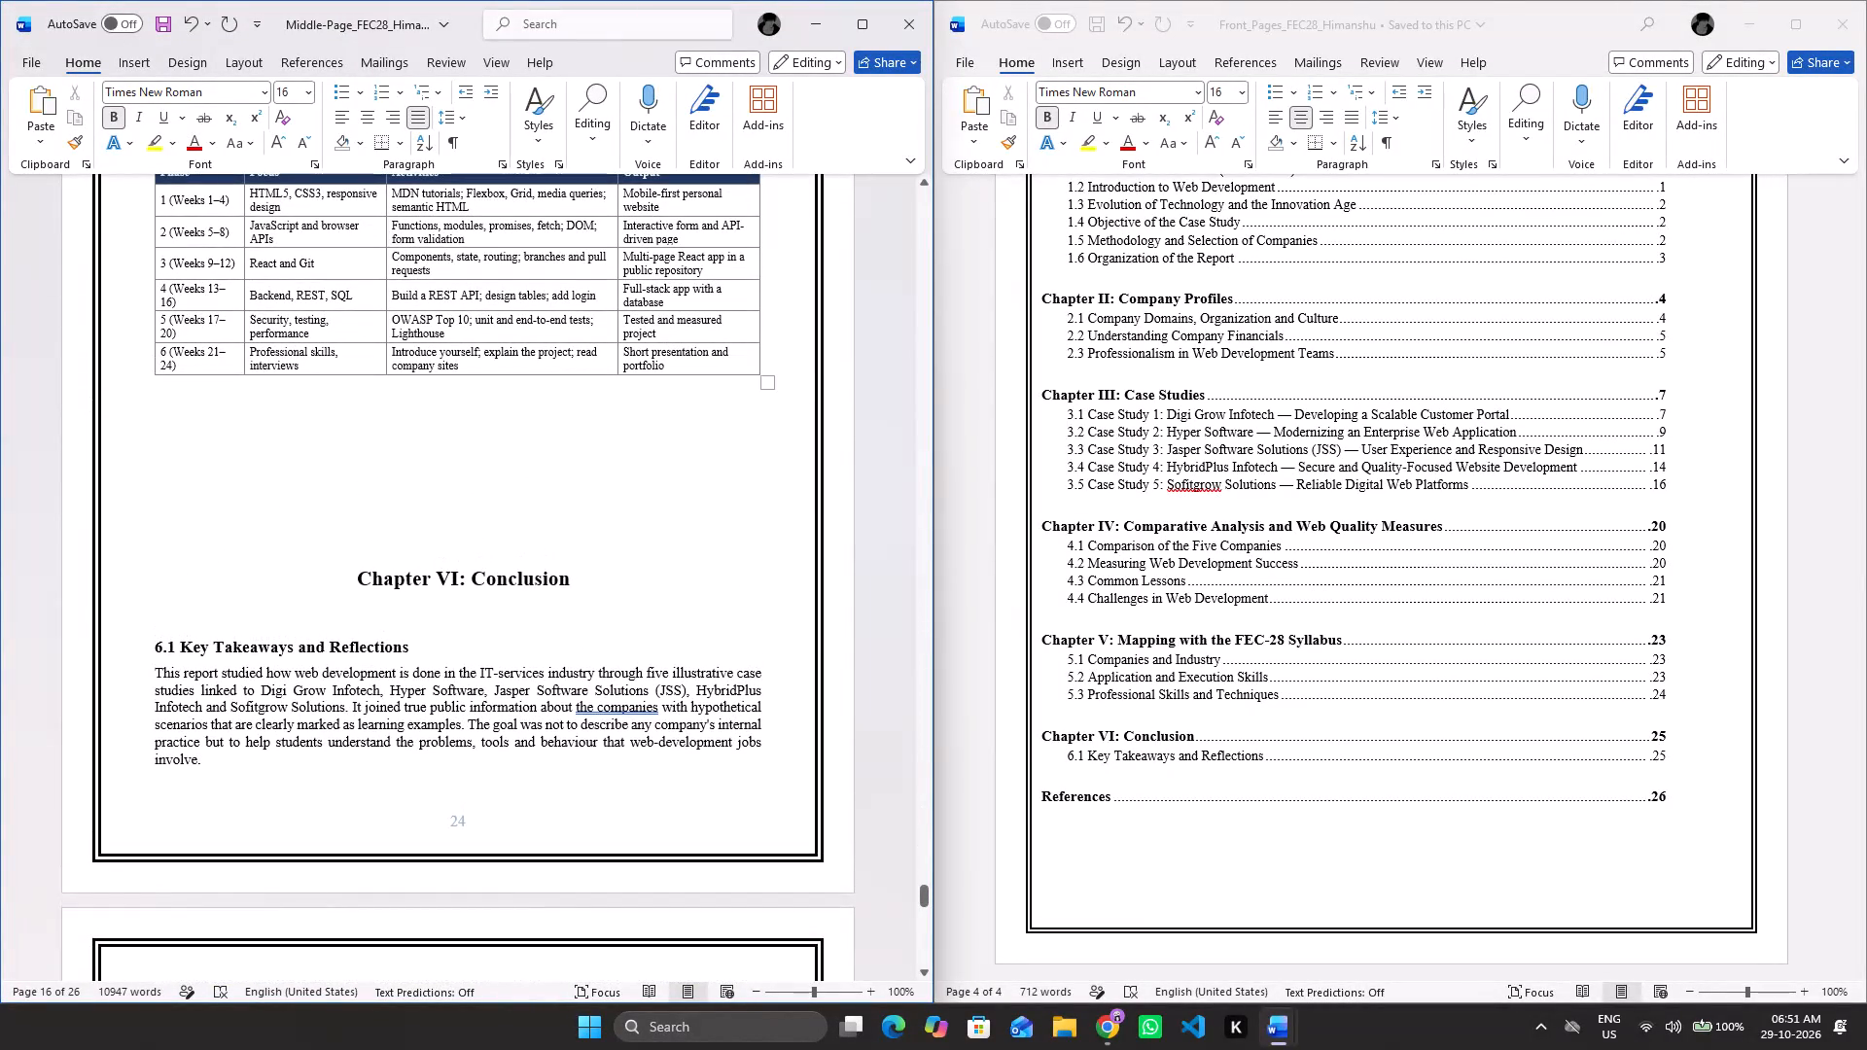
click(310, 498)
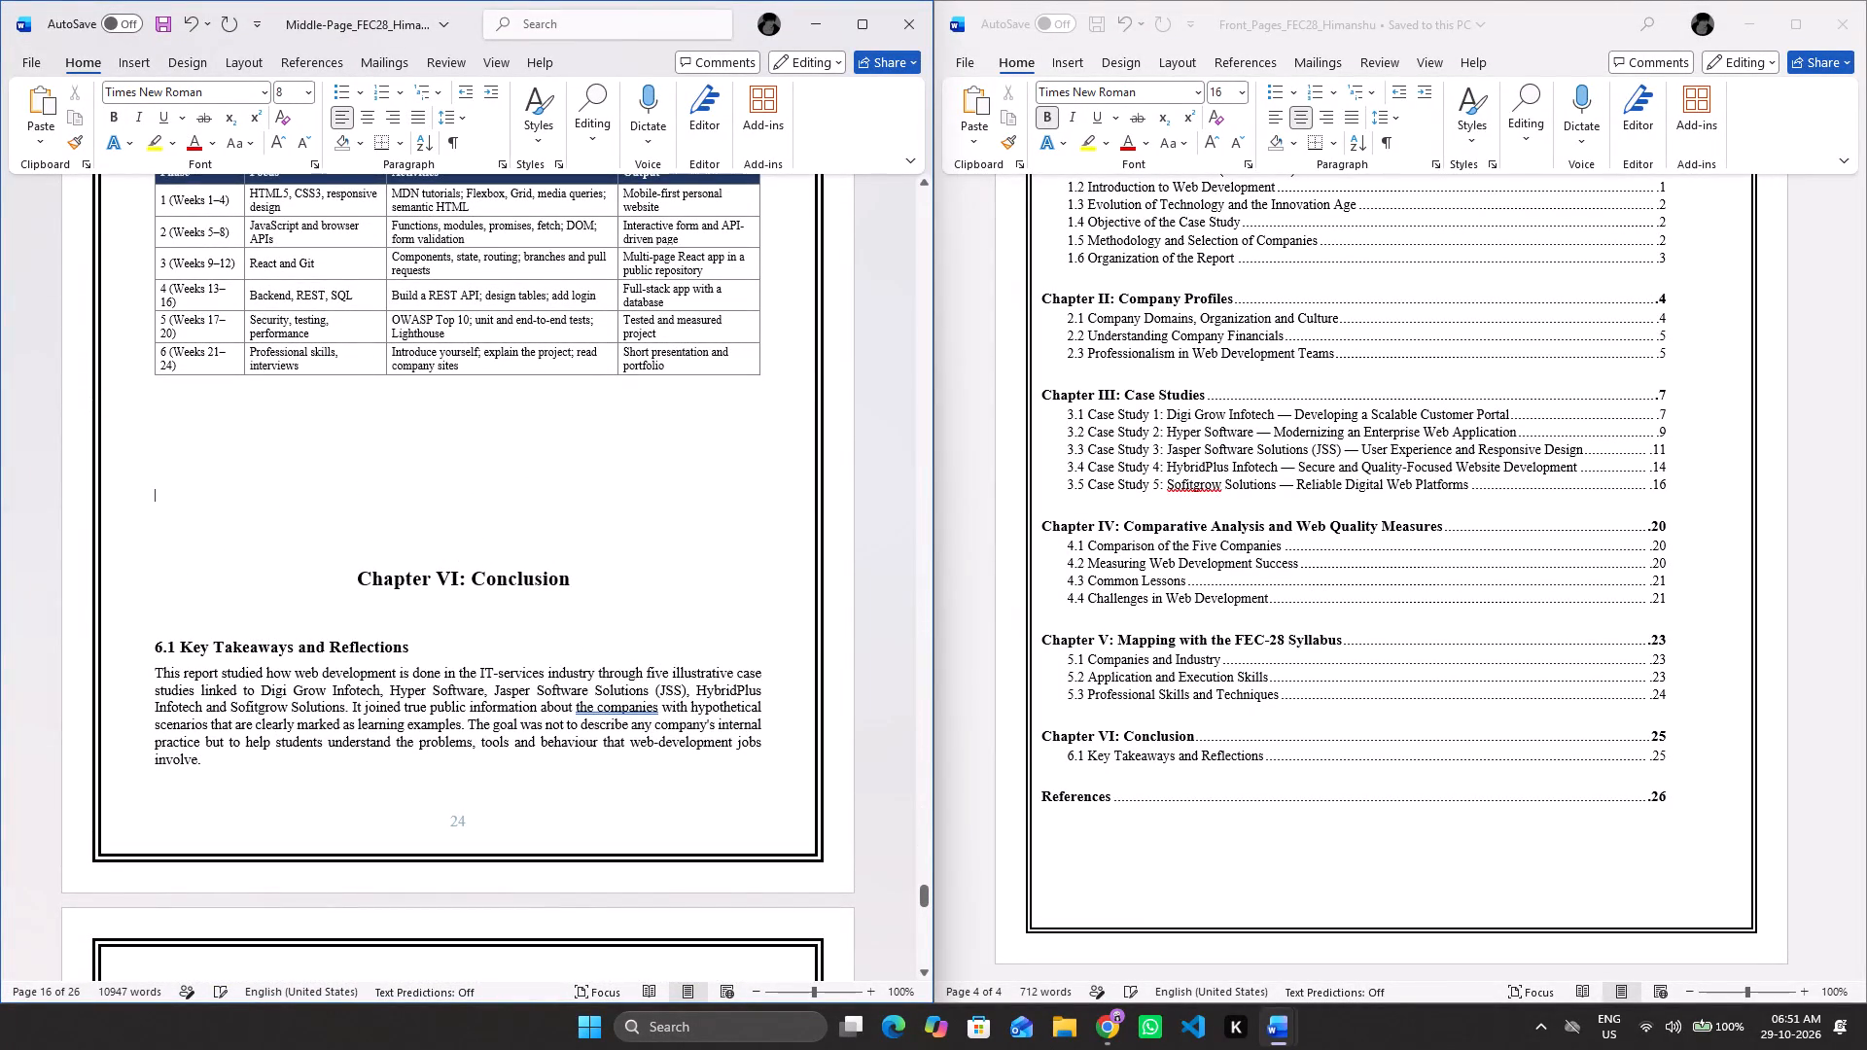
key(Return)
key(Return)
key(Return)
key(Return)
key(Return)
key(Return)
key(Return)
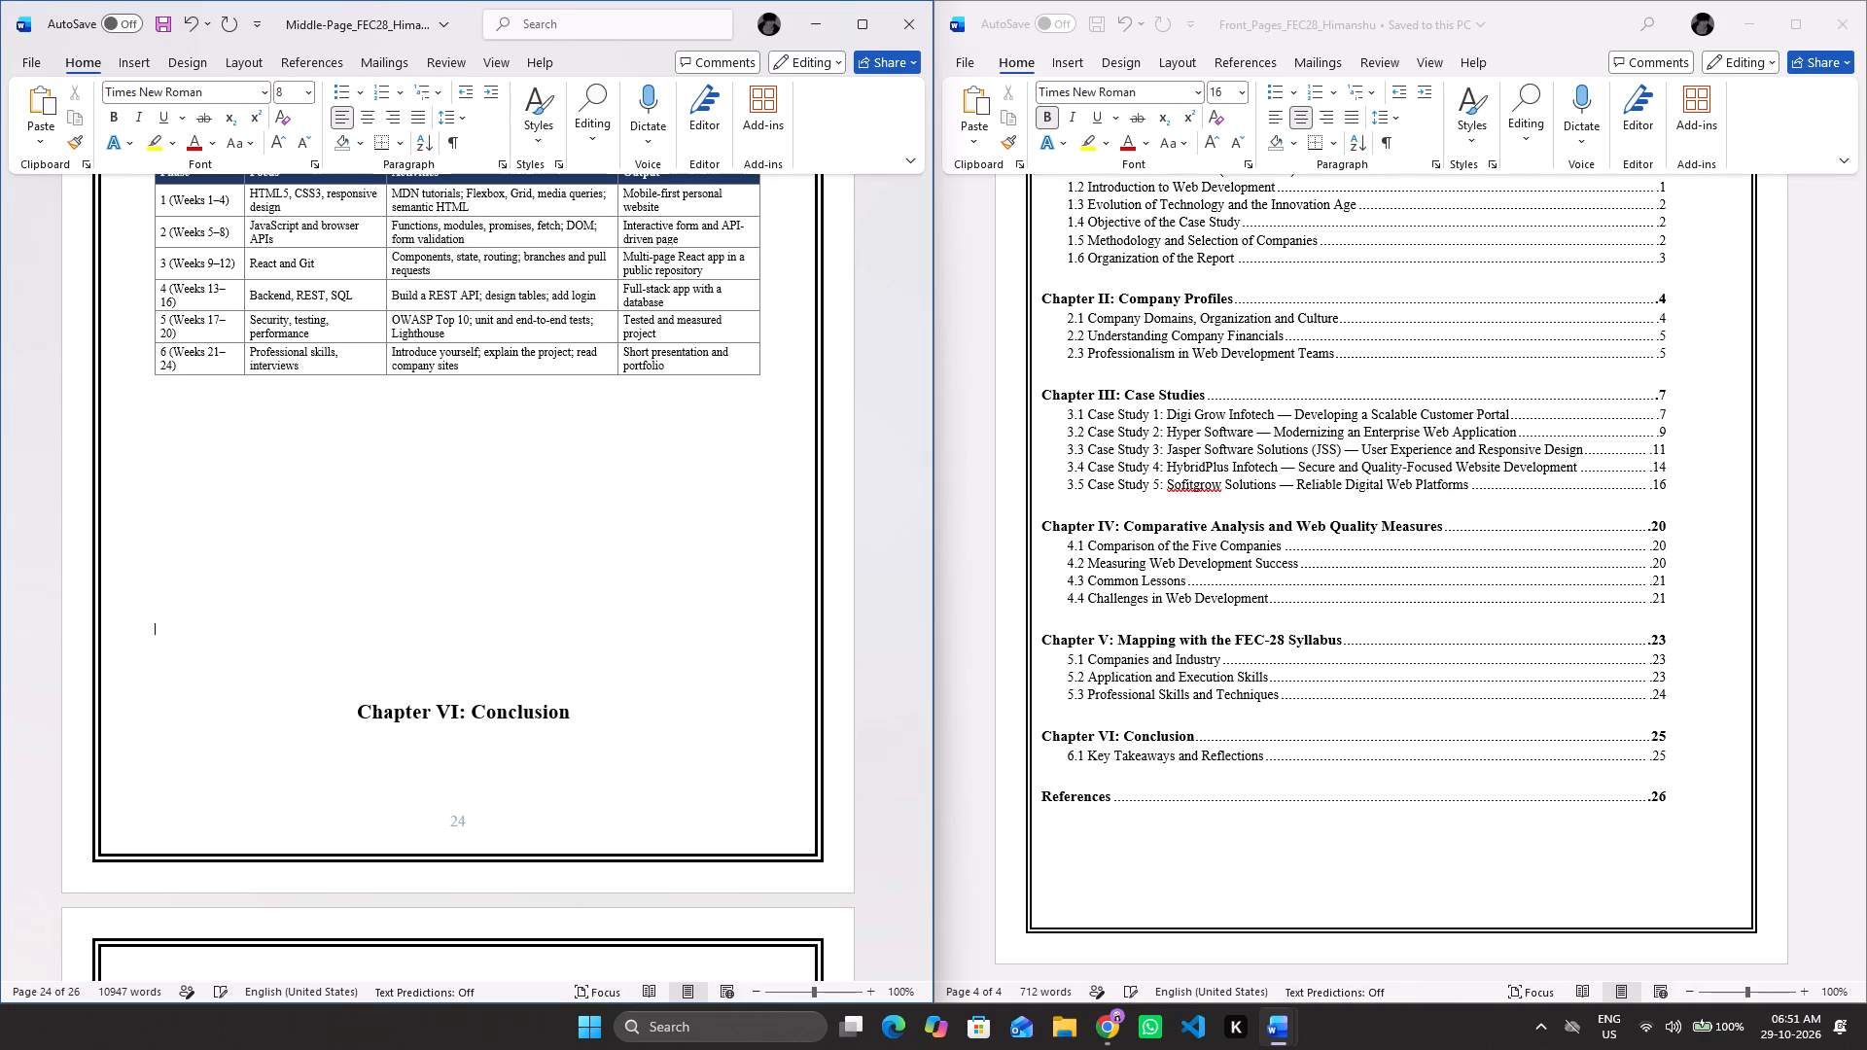
key(Return)
key(Return)
key(Return)
key(Return)
key(Return)
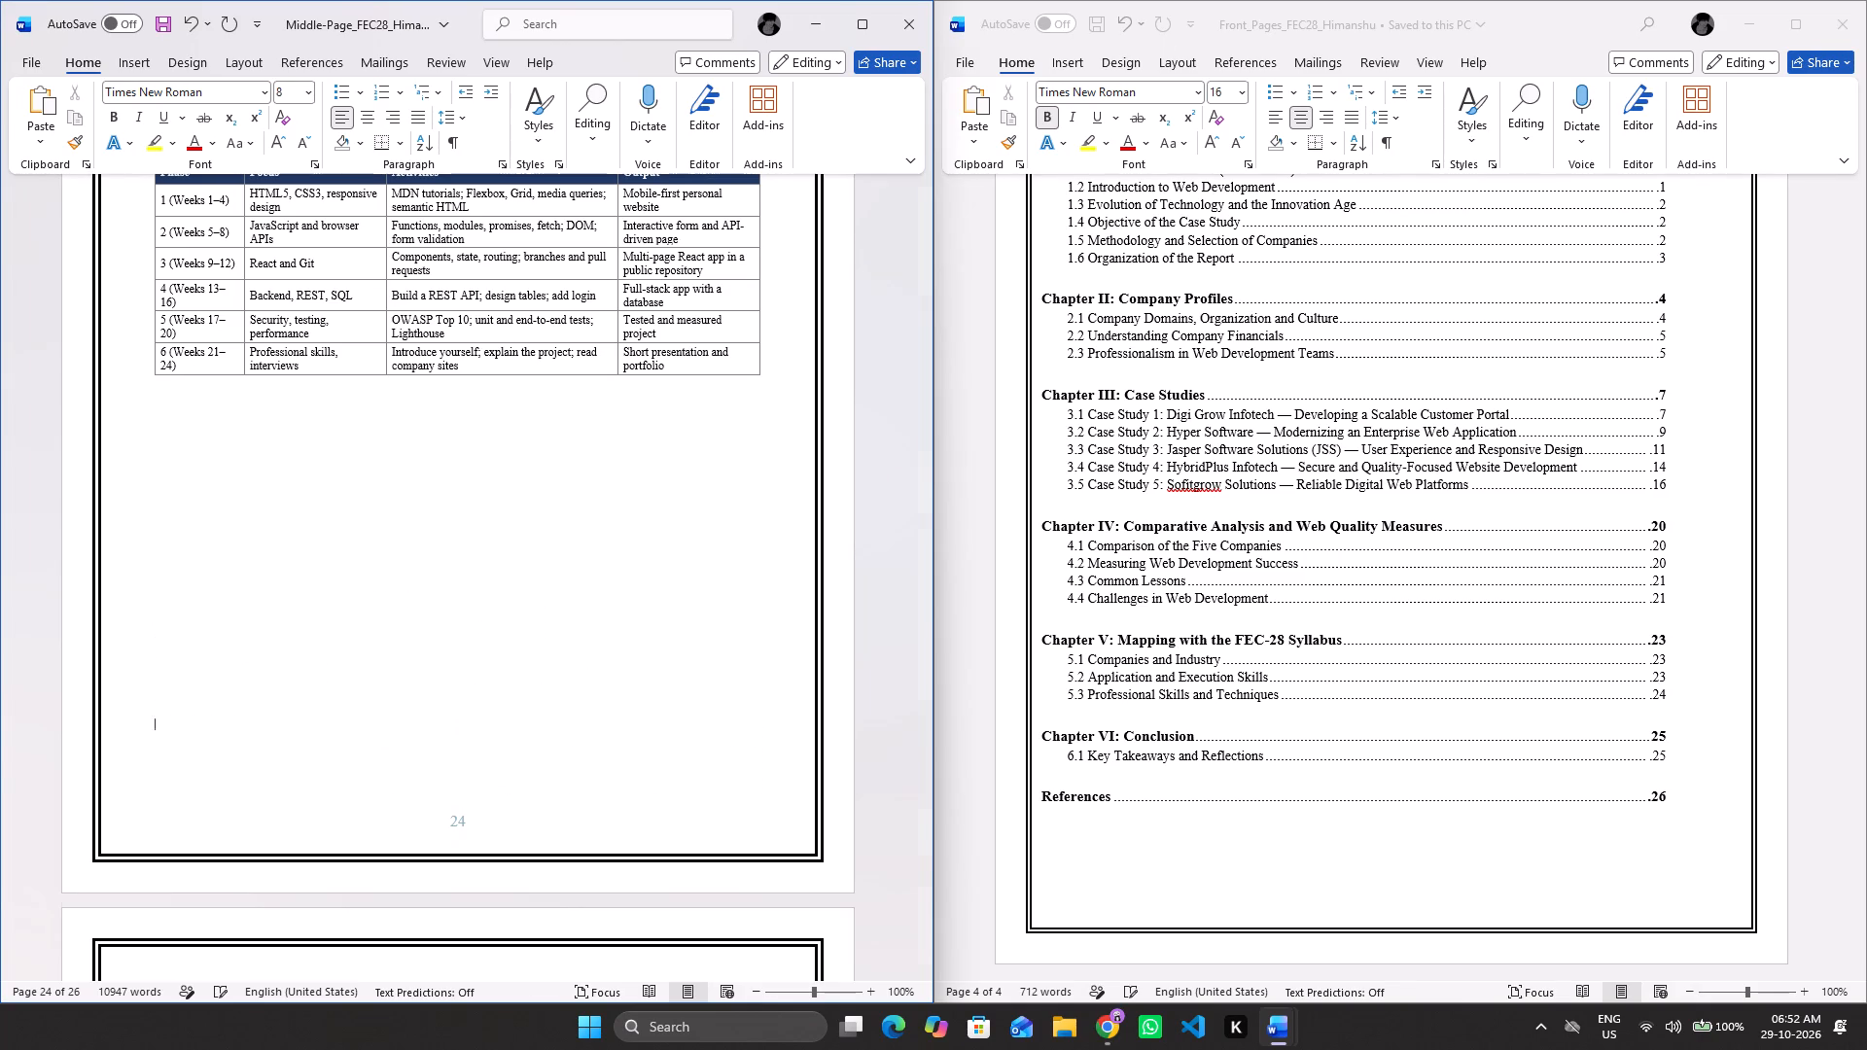
Delete the blank lines after the last References entry to remove the empty page 27.
scroll(310, 498, down, 4)
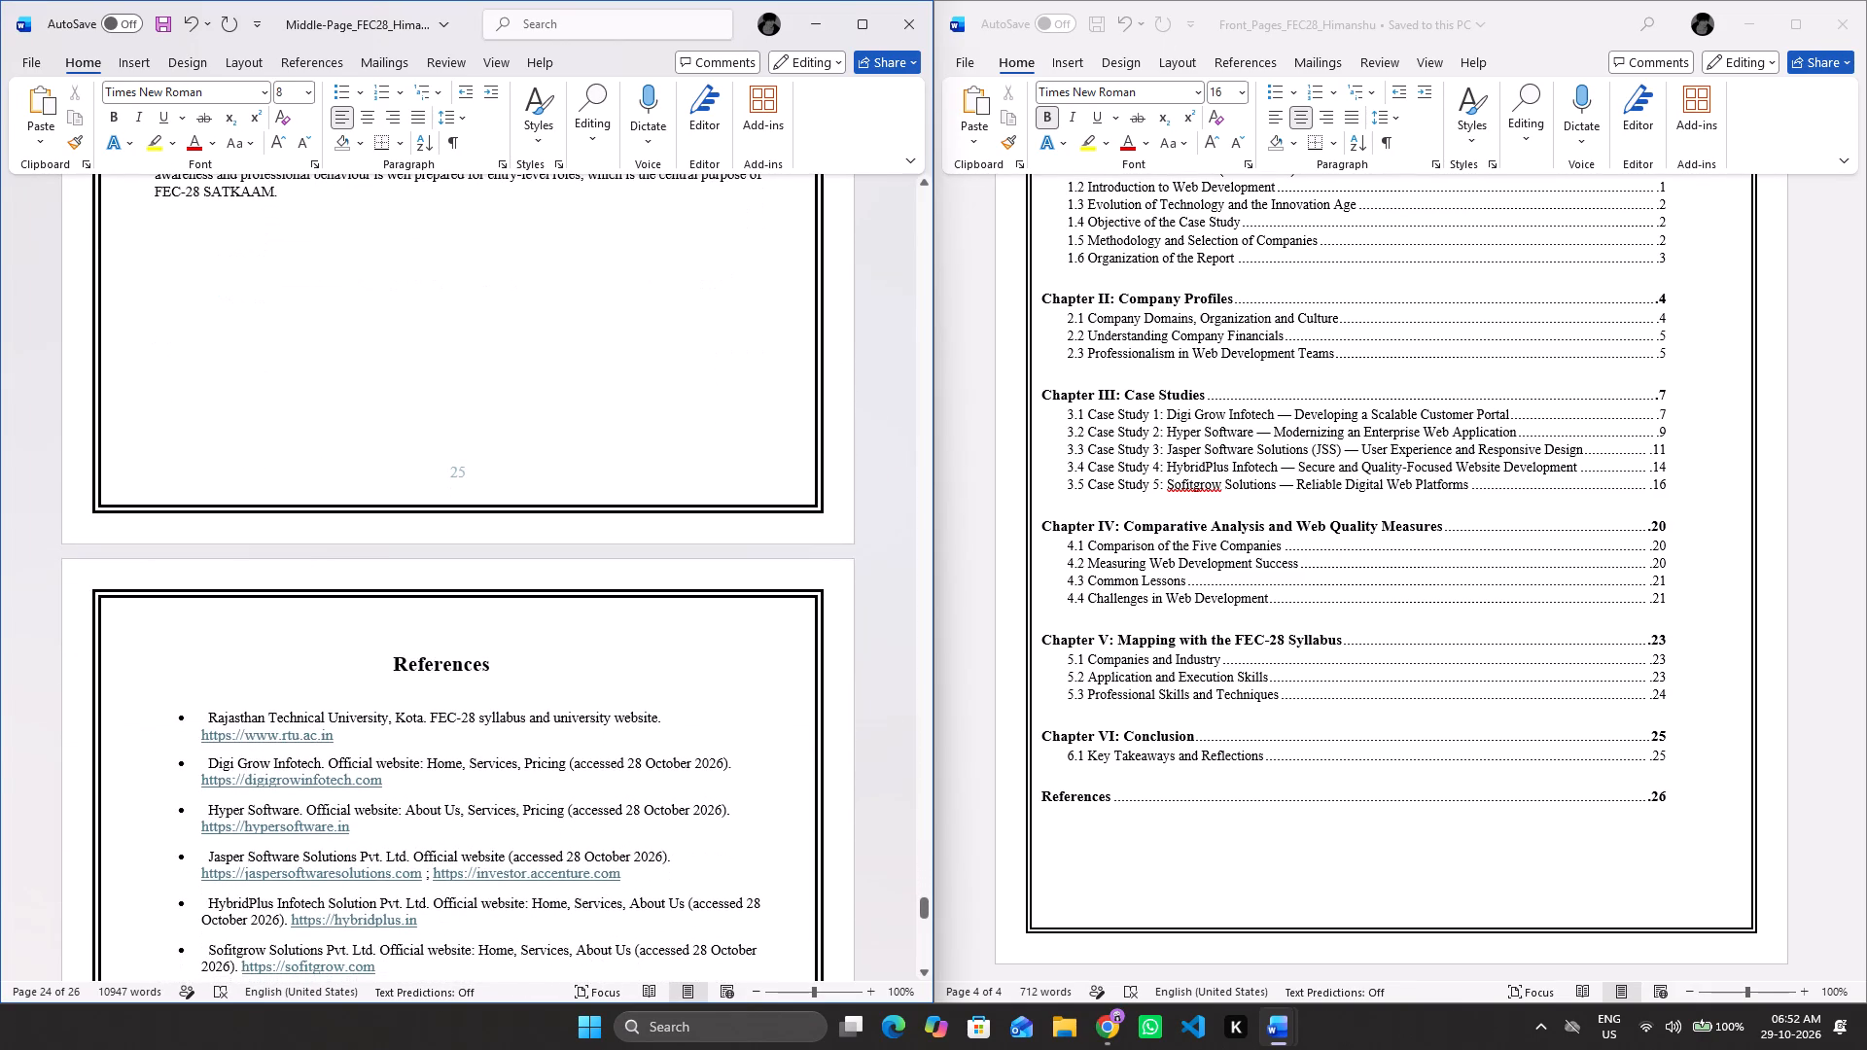
scroll(310, 498, down, 3)
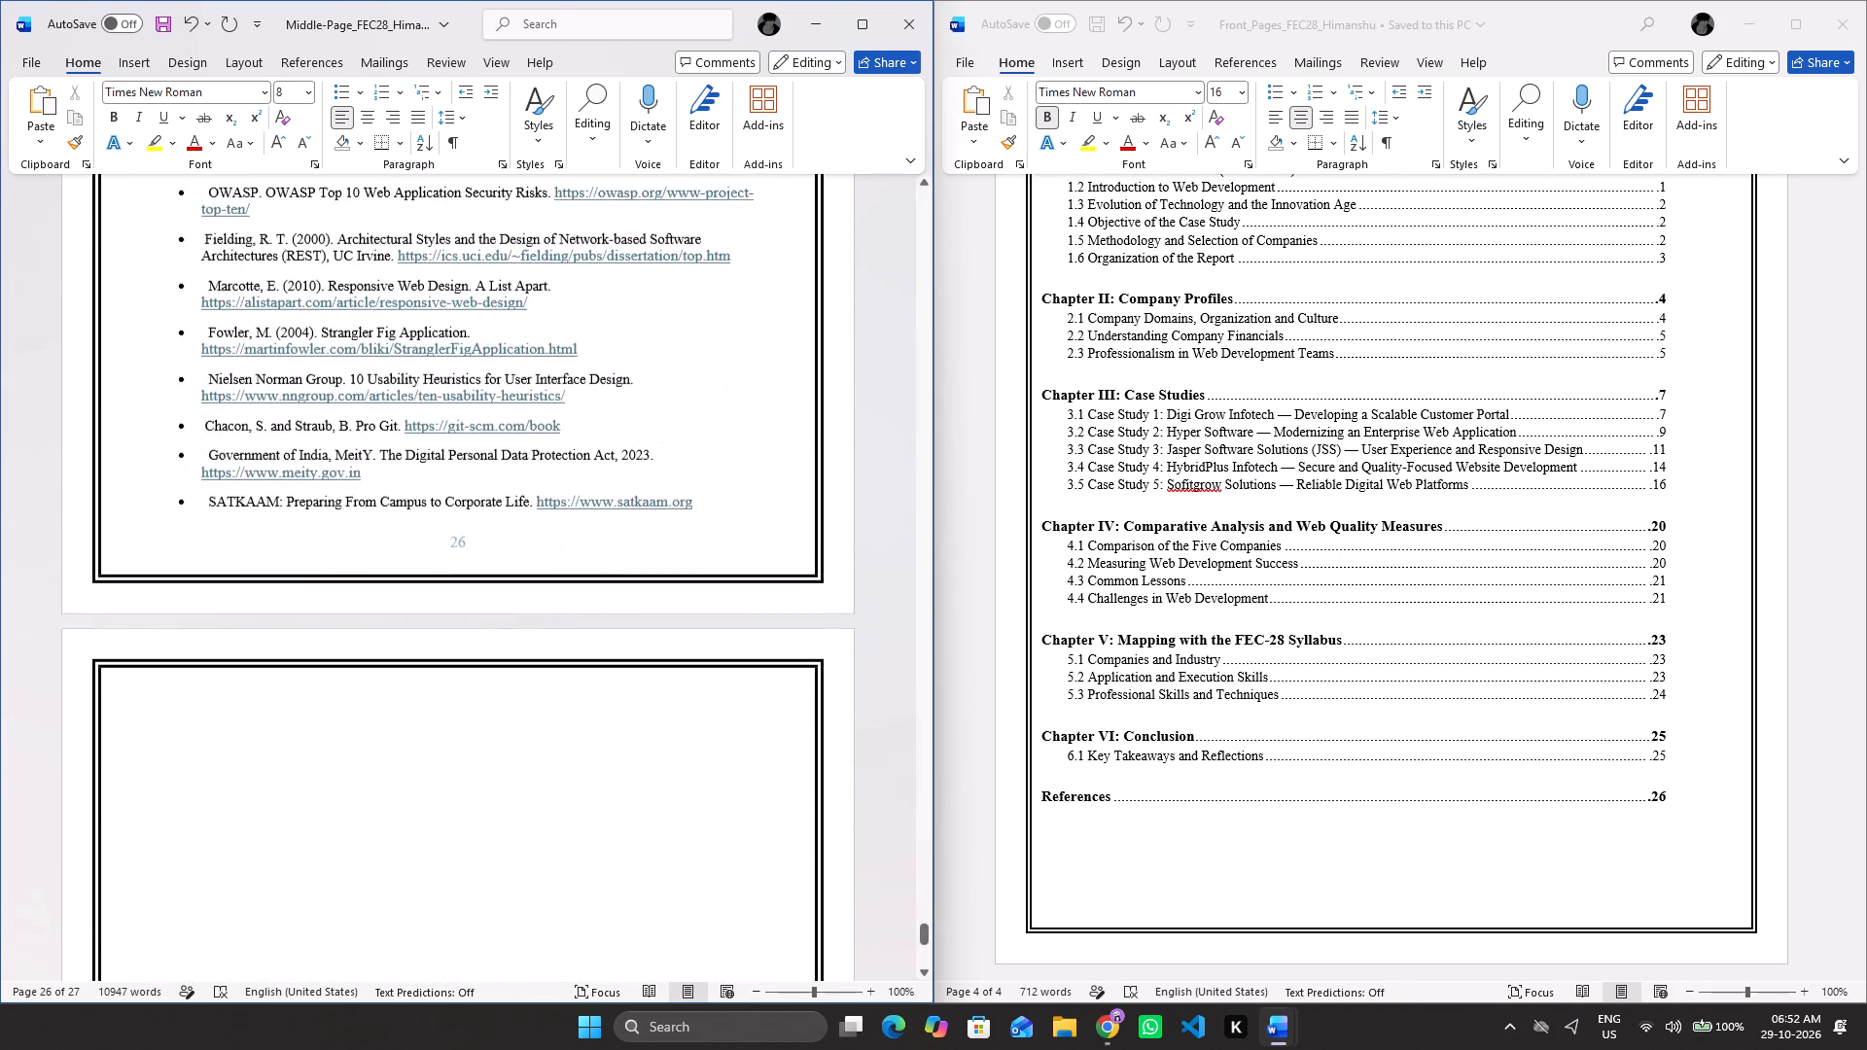
scroll(310, 498, down, 1)
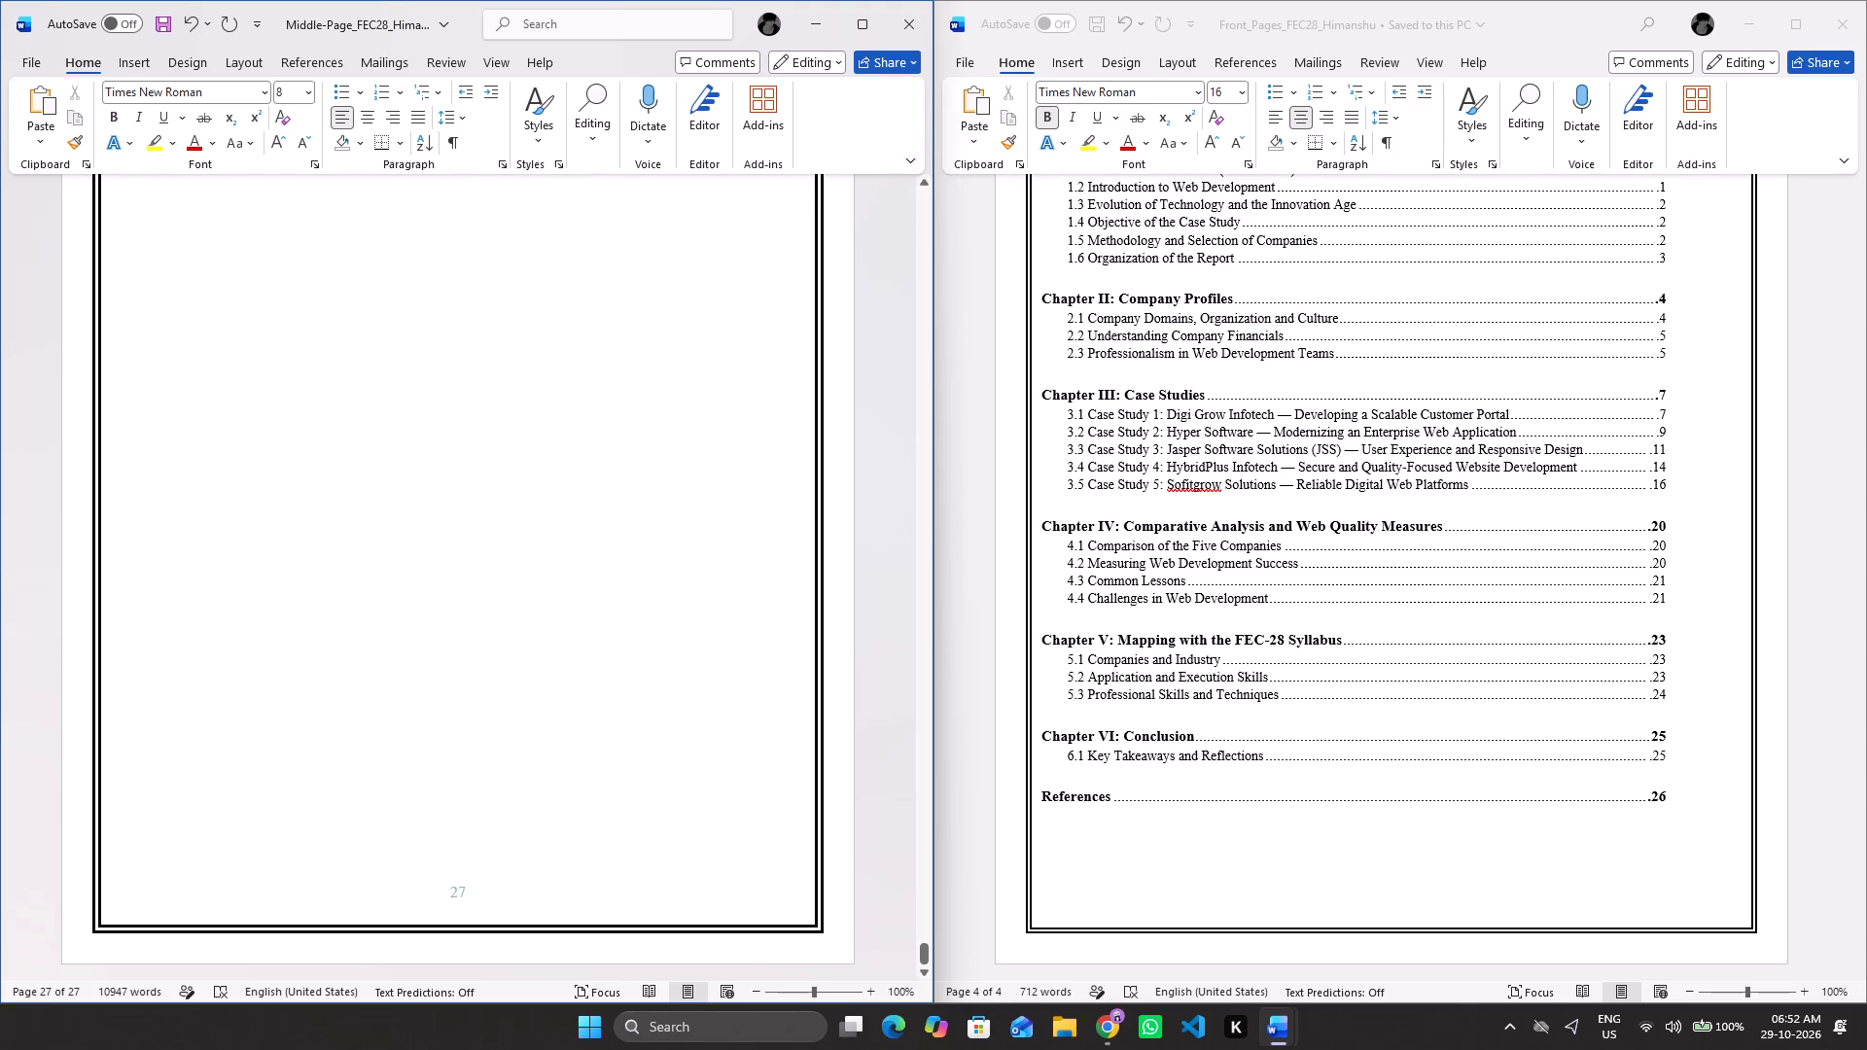
click(142, 798)
double_click(183, 769)
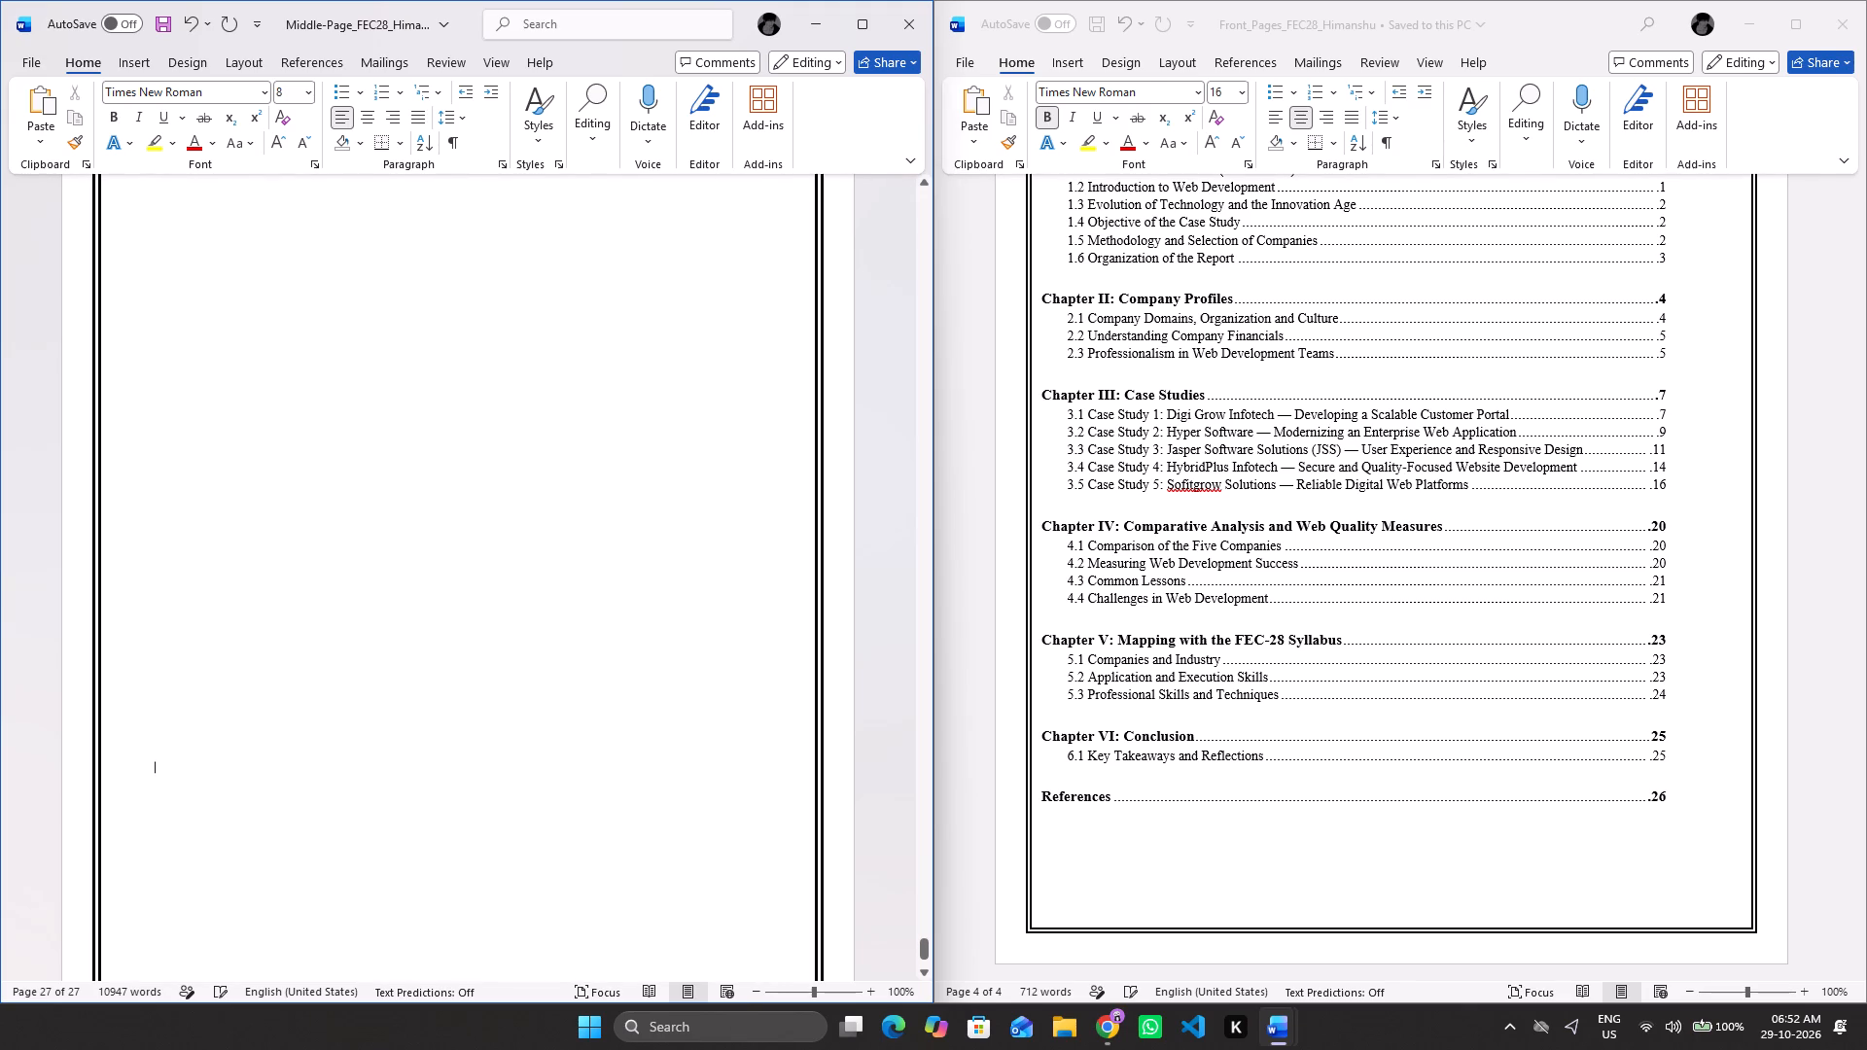
key(BackSpace)
key(BackSpace)
key(BackSpace)
key(BackSpace)
key(BackSpace)
key(BackSpace)
key(BackSpace)
key(BackSpace)
key(BackSpace)
key(BackSpace)
key(BackSpace)
key(BackSpace)
key(BackSpace)
key(BackSpace)
key(BackSpace)
key(BackSpace)
key(BackSpace)
key(BackSpace)
key(BackSpace)
key(BackSpace)
key(BackSpace)
key(BackSpace)
key(BackSpace)
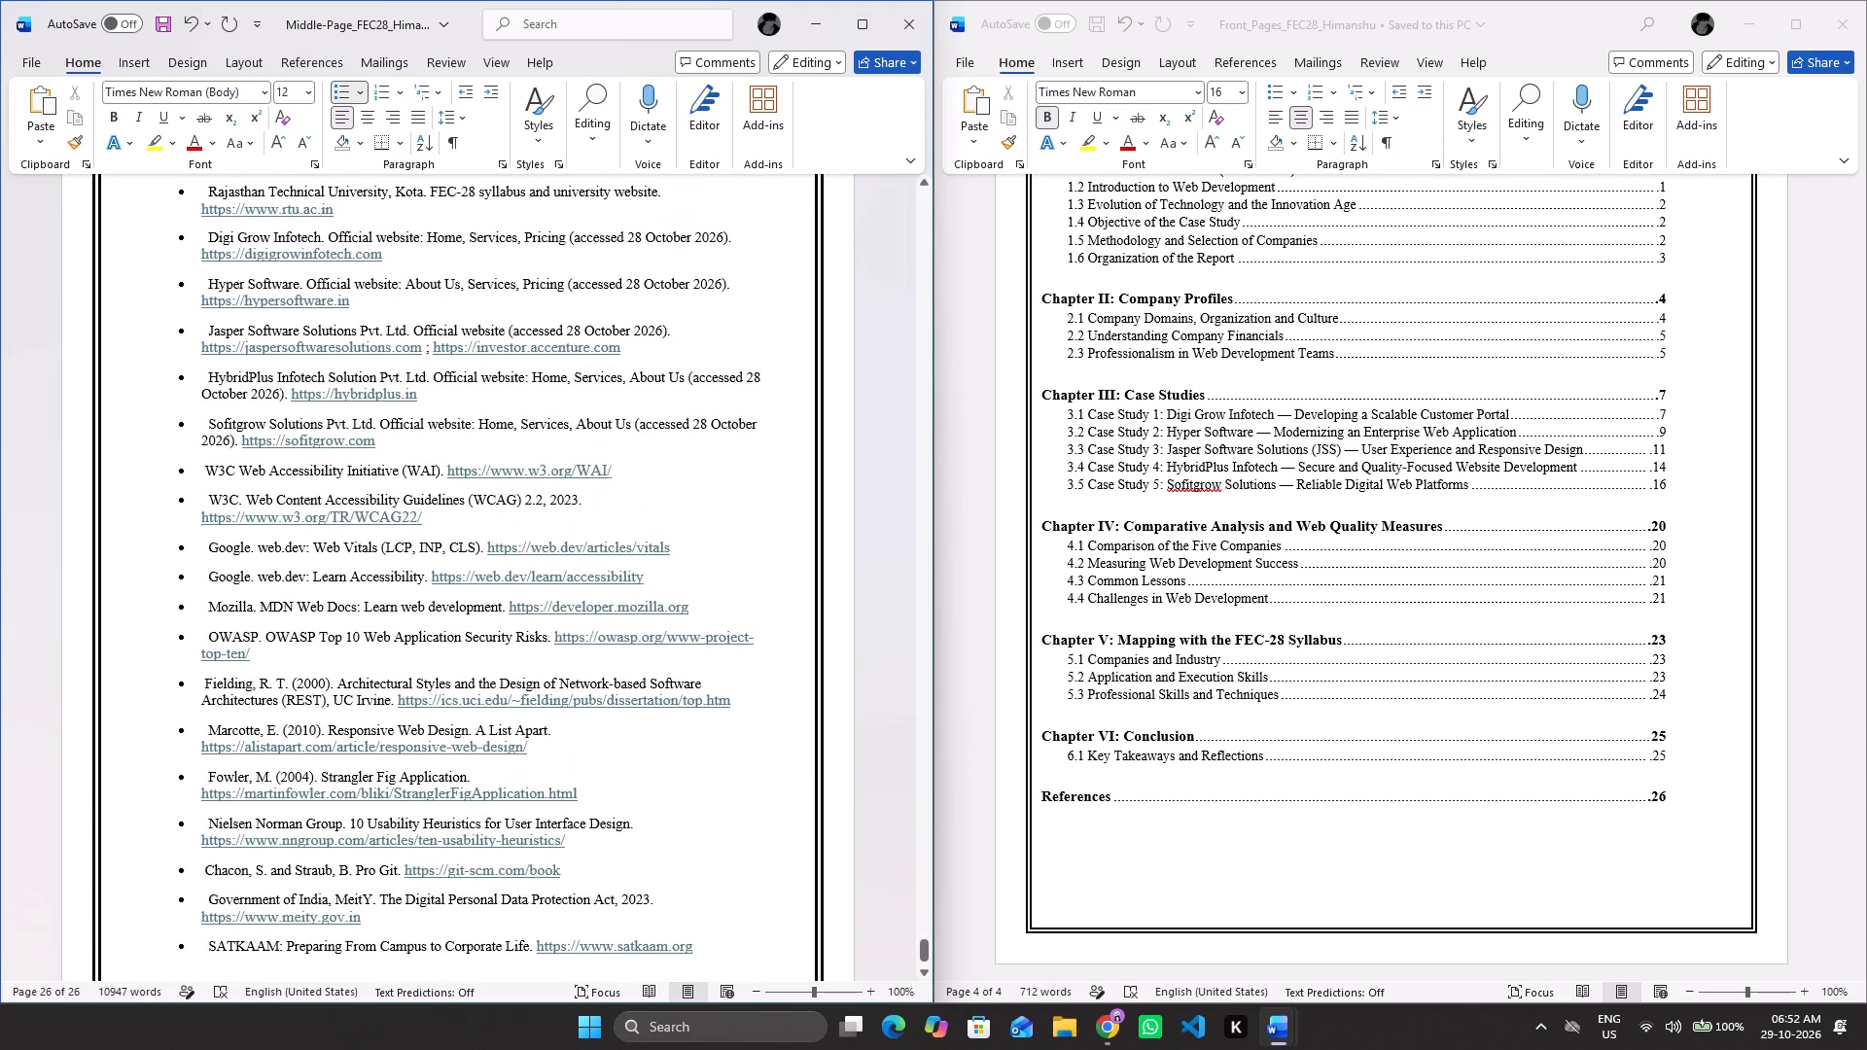
scroll(183, 769, down, 3)
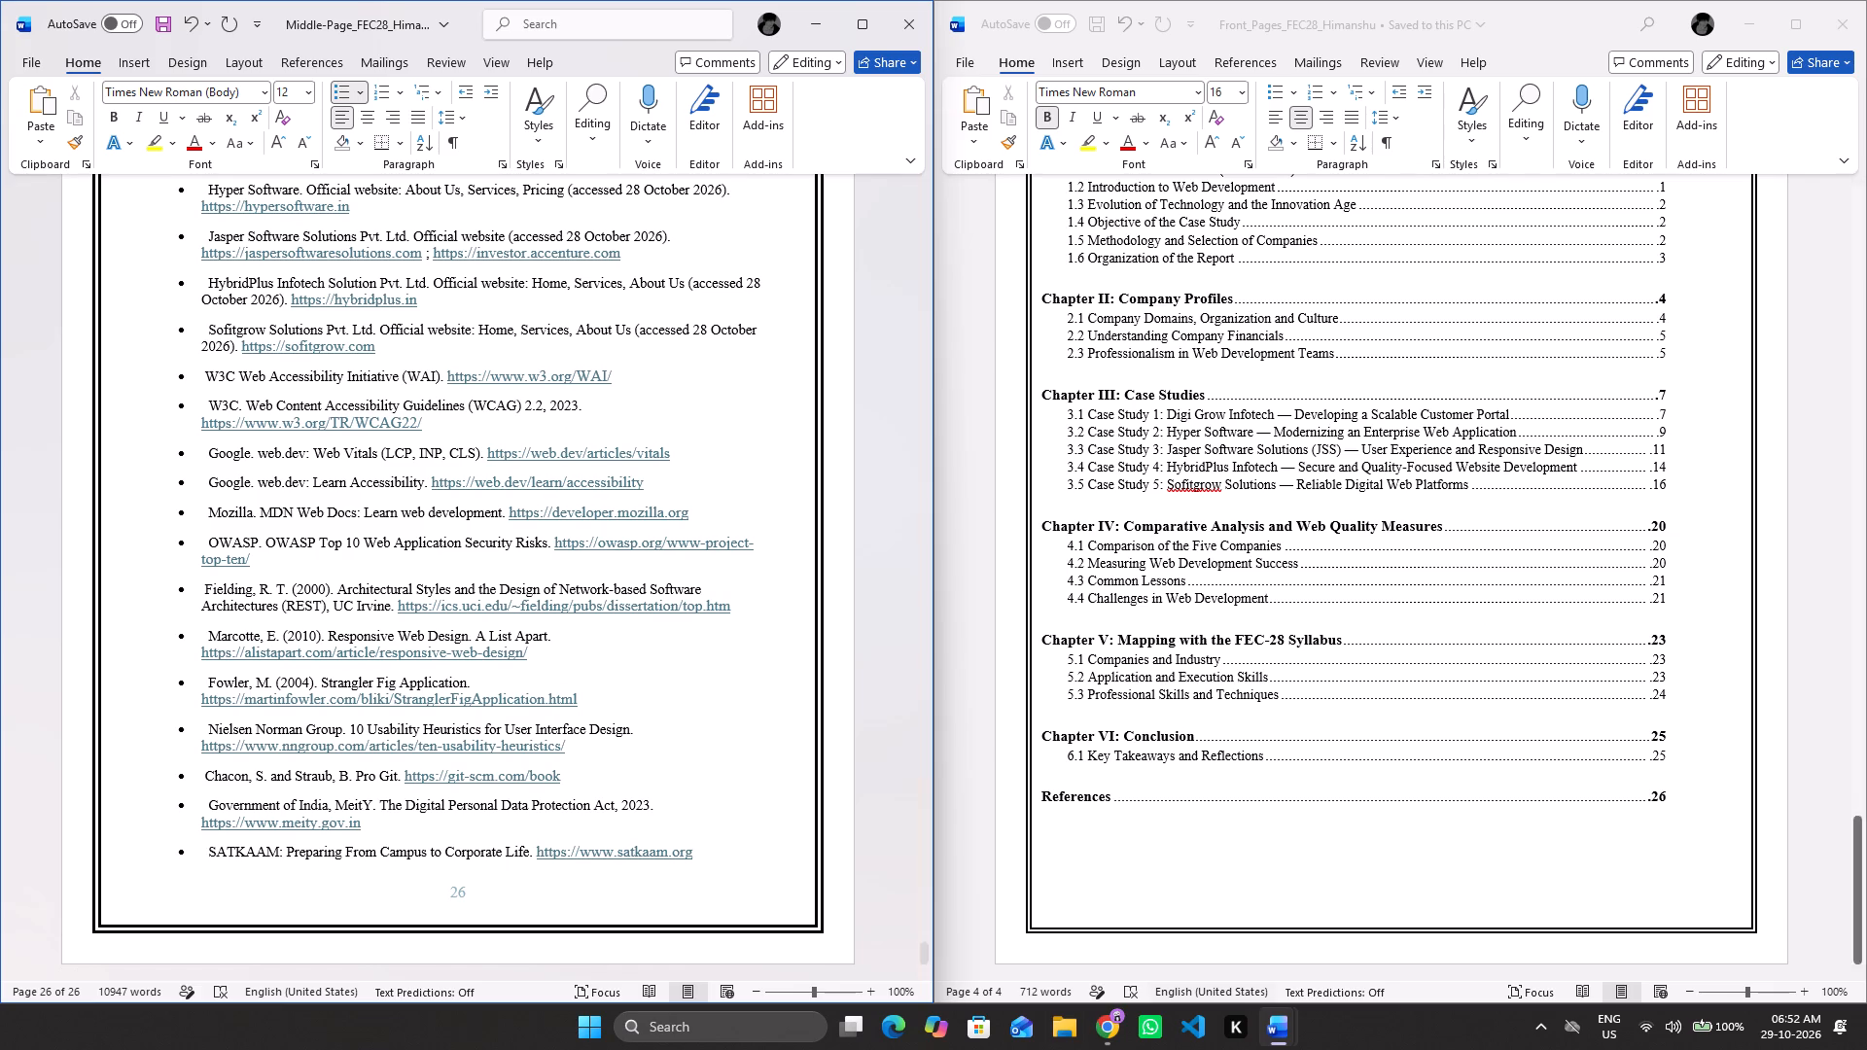
Insert blank lines above the Chapter V: Mapping with the FEC-28 Syllabus heading to push it from page 22 onto page 23.
scroll(366, 708, up, 3)
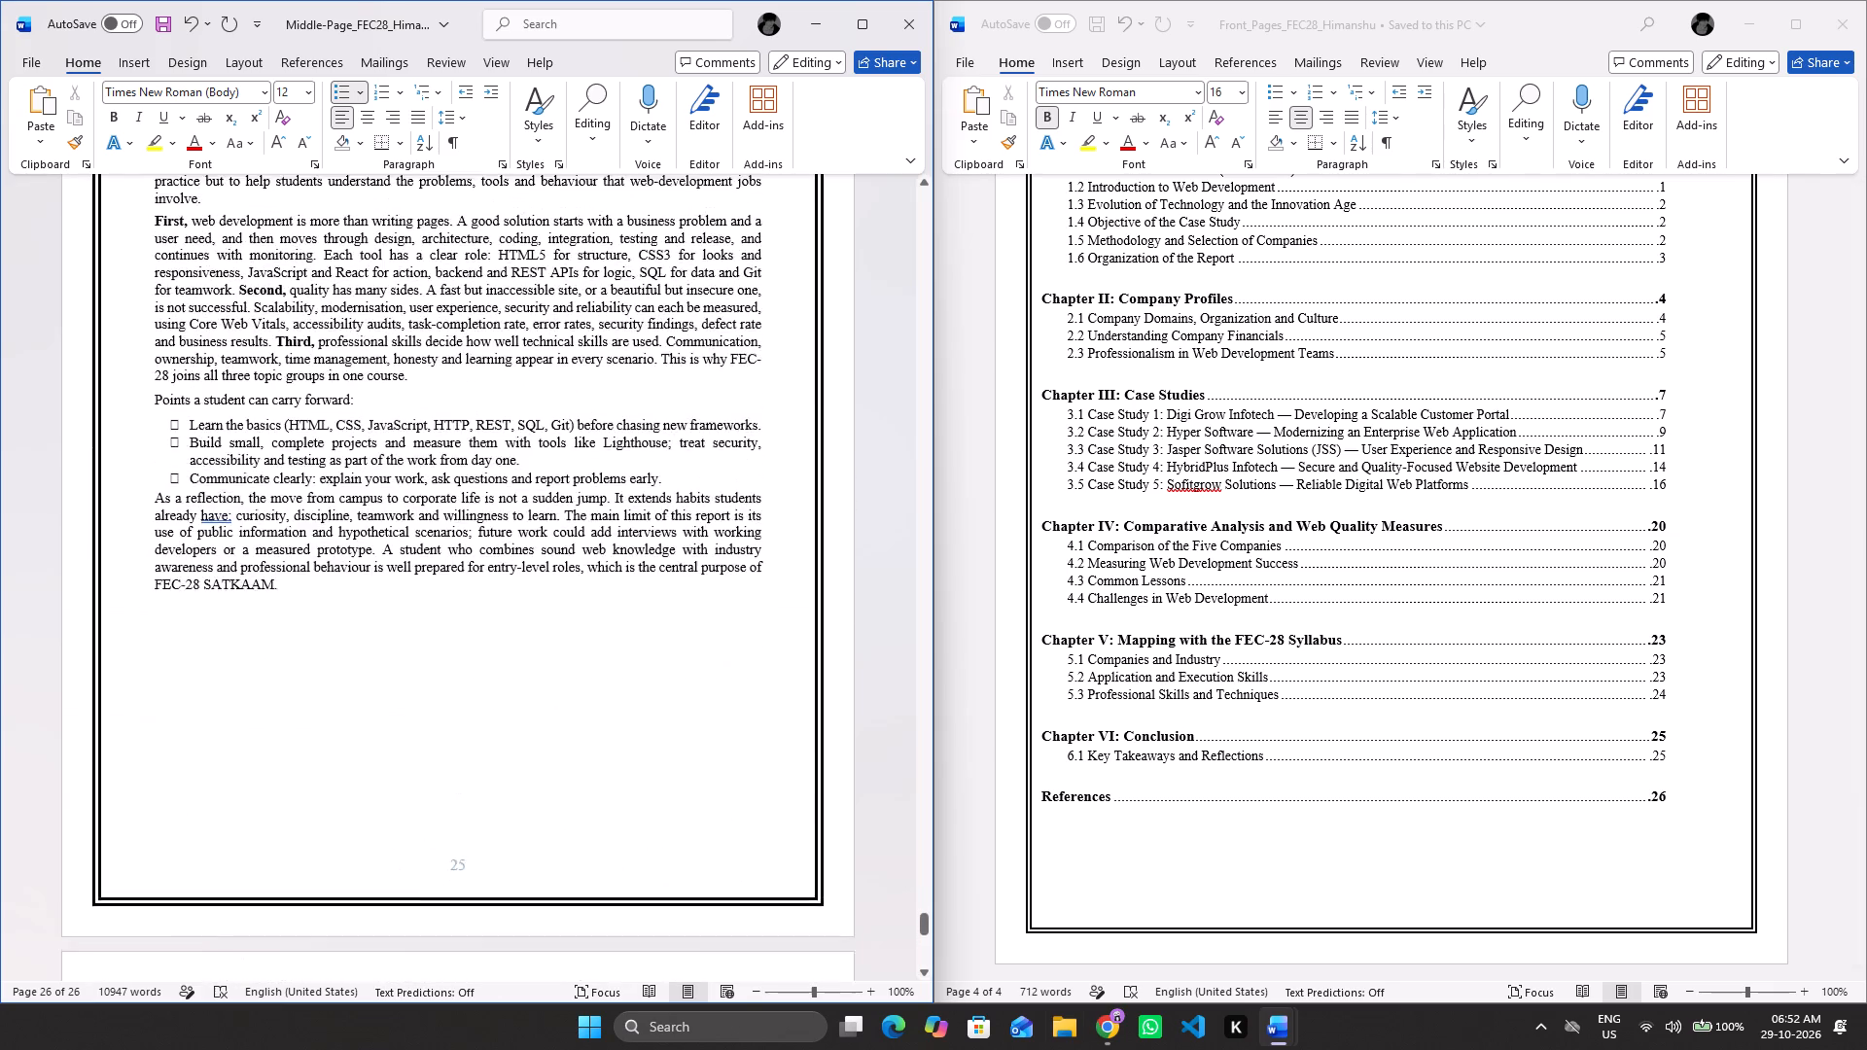
scroll(366, 708, up, 1)
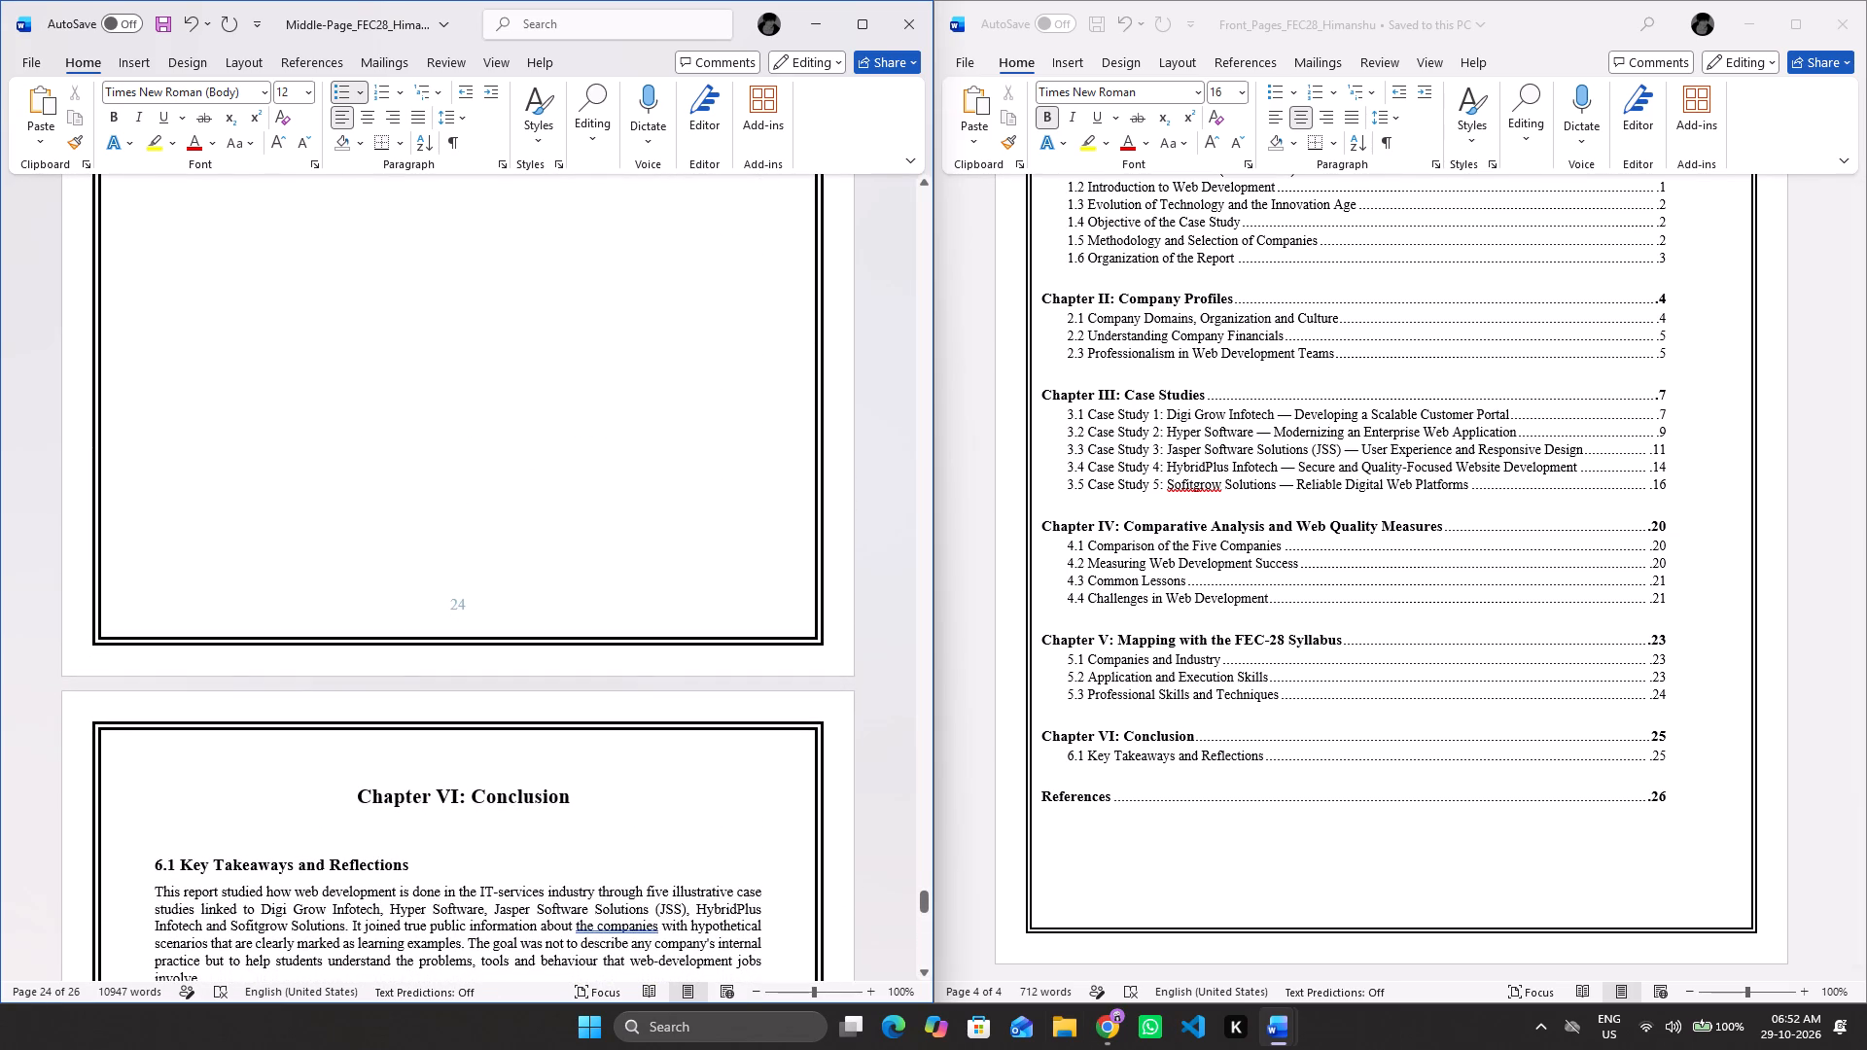
scroll(366, 708, up, 4)
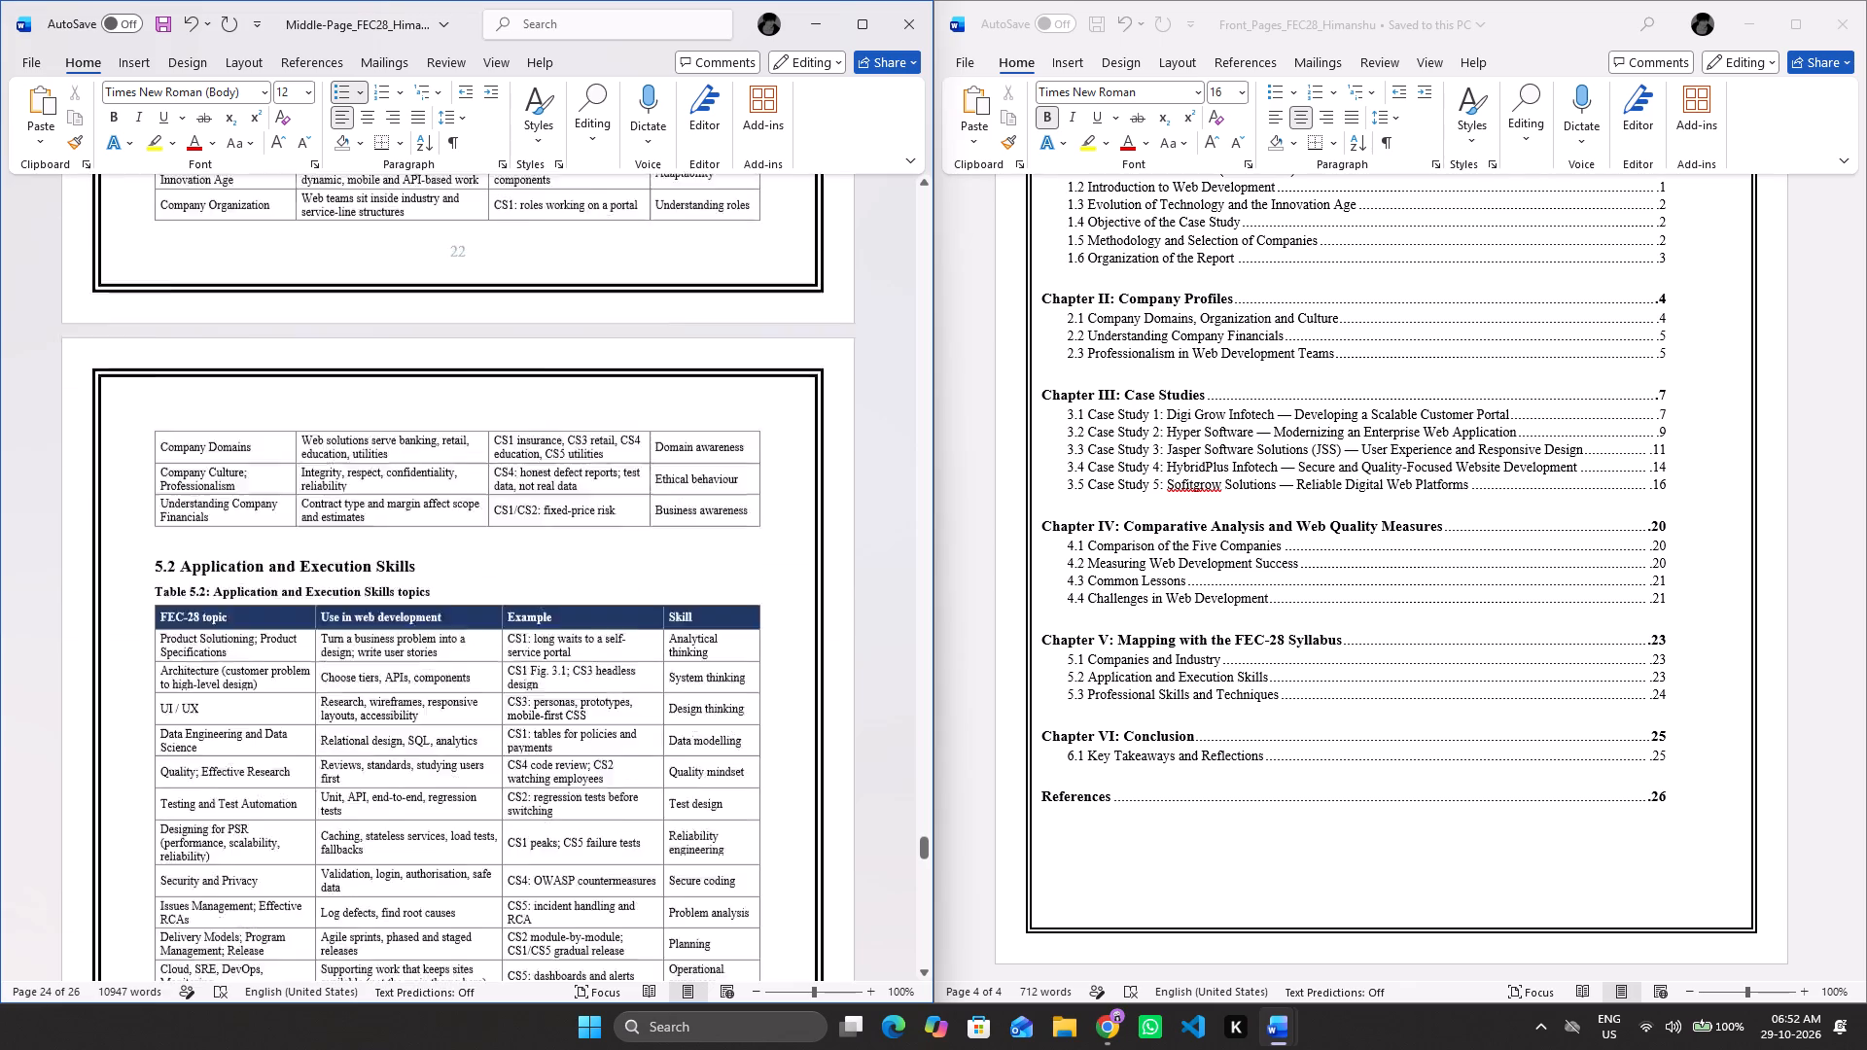
scroll(366, 708, up, 3)
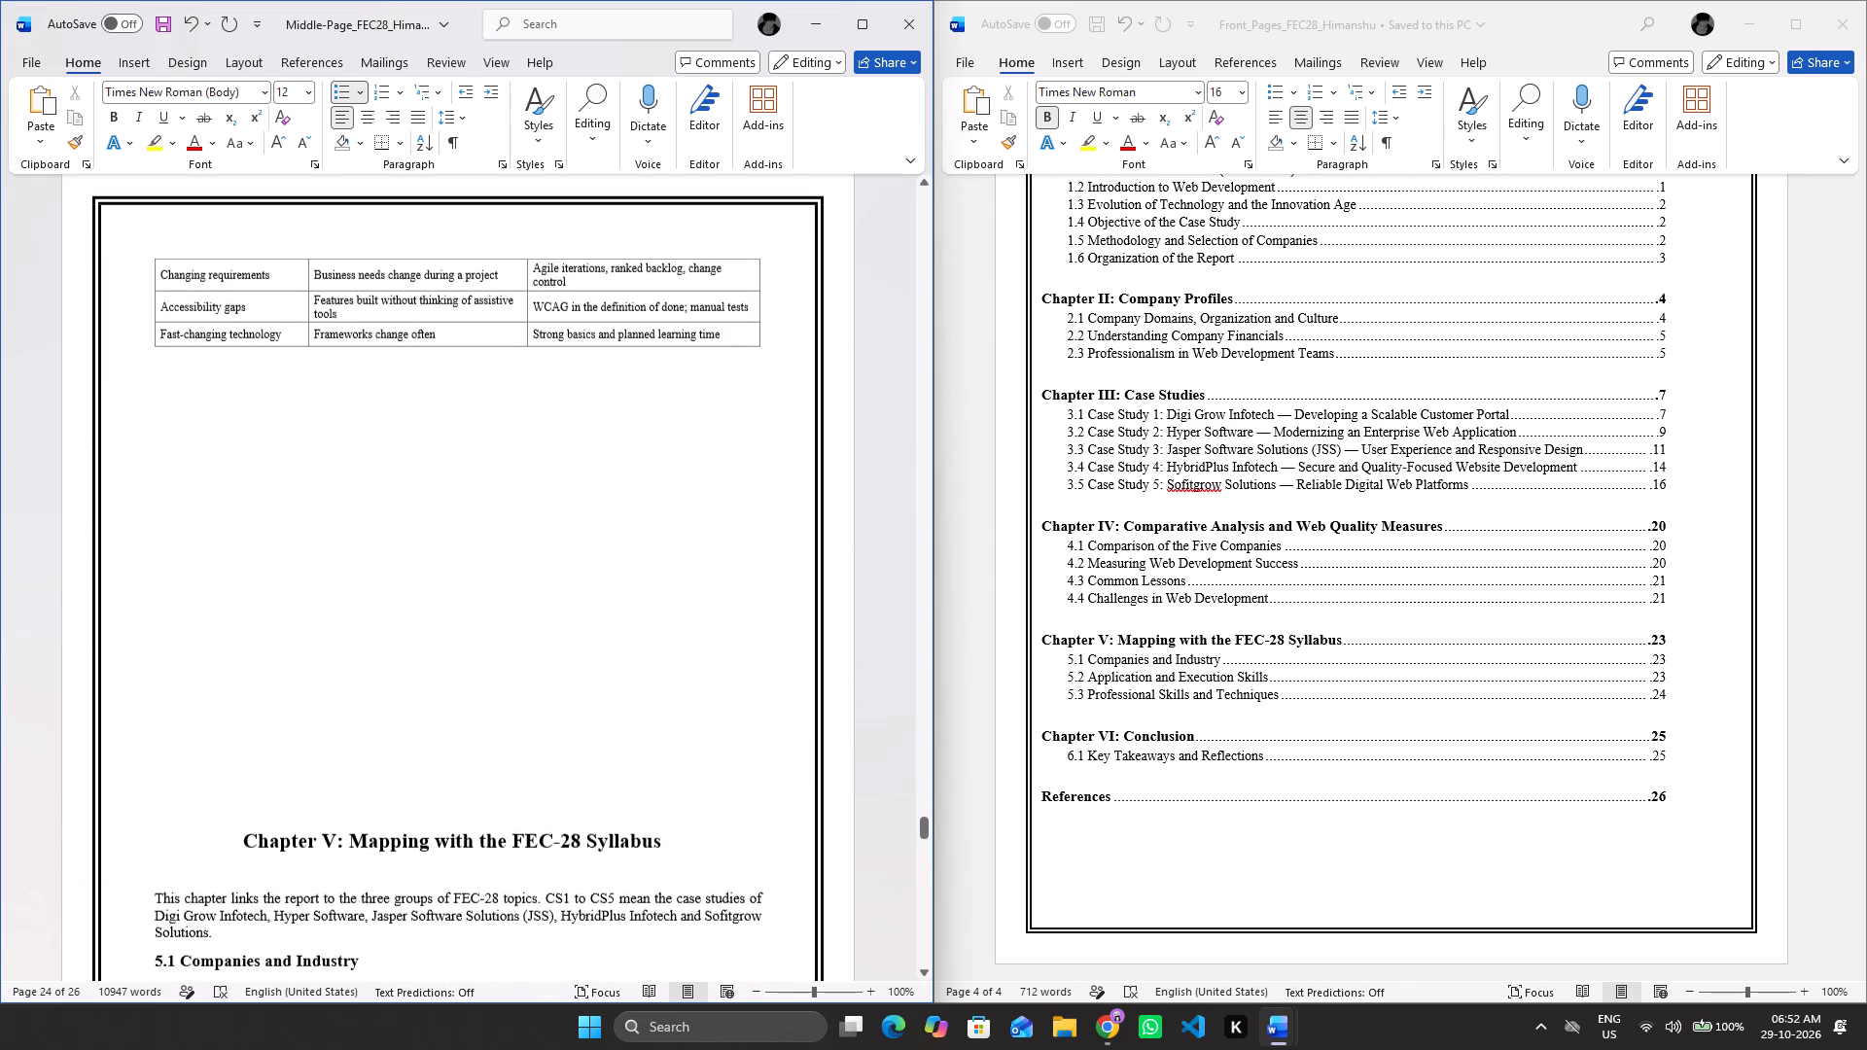
scroll(366, 708, down, 2)
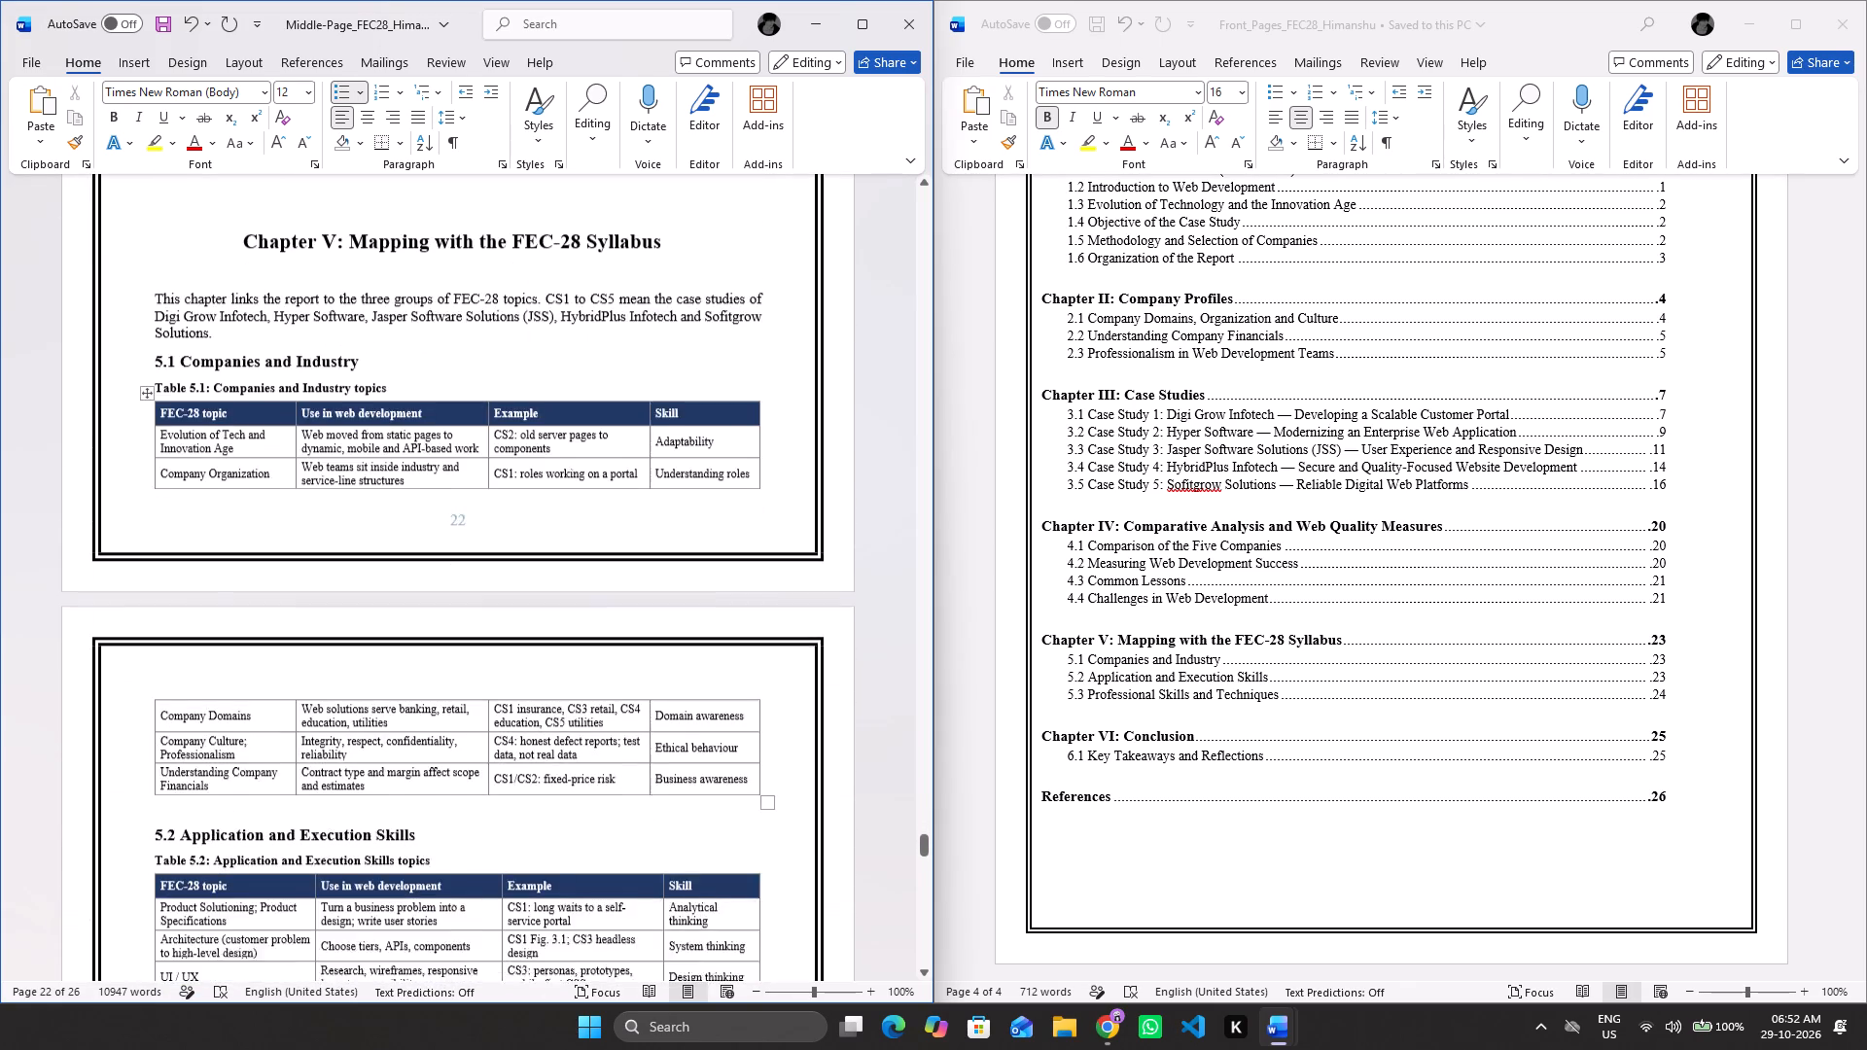
scroll(366, 708, up, 2)
click(316, 717)
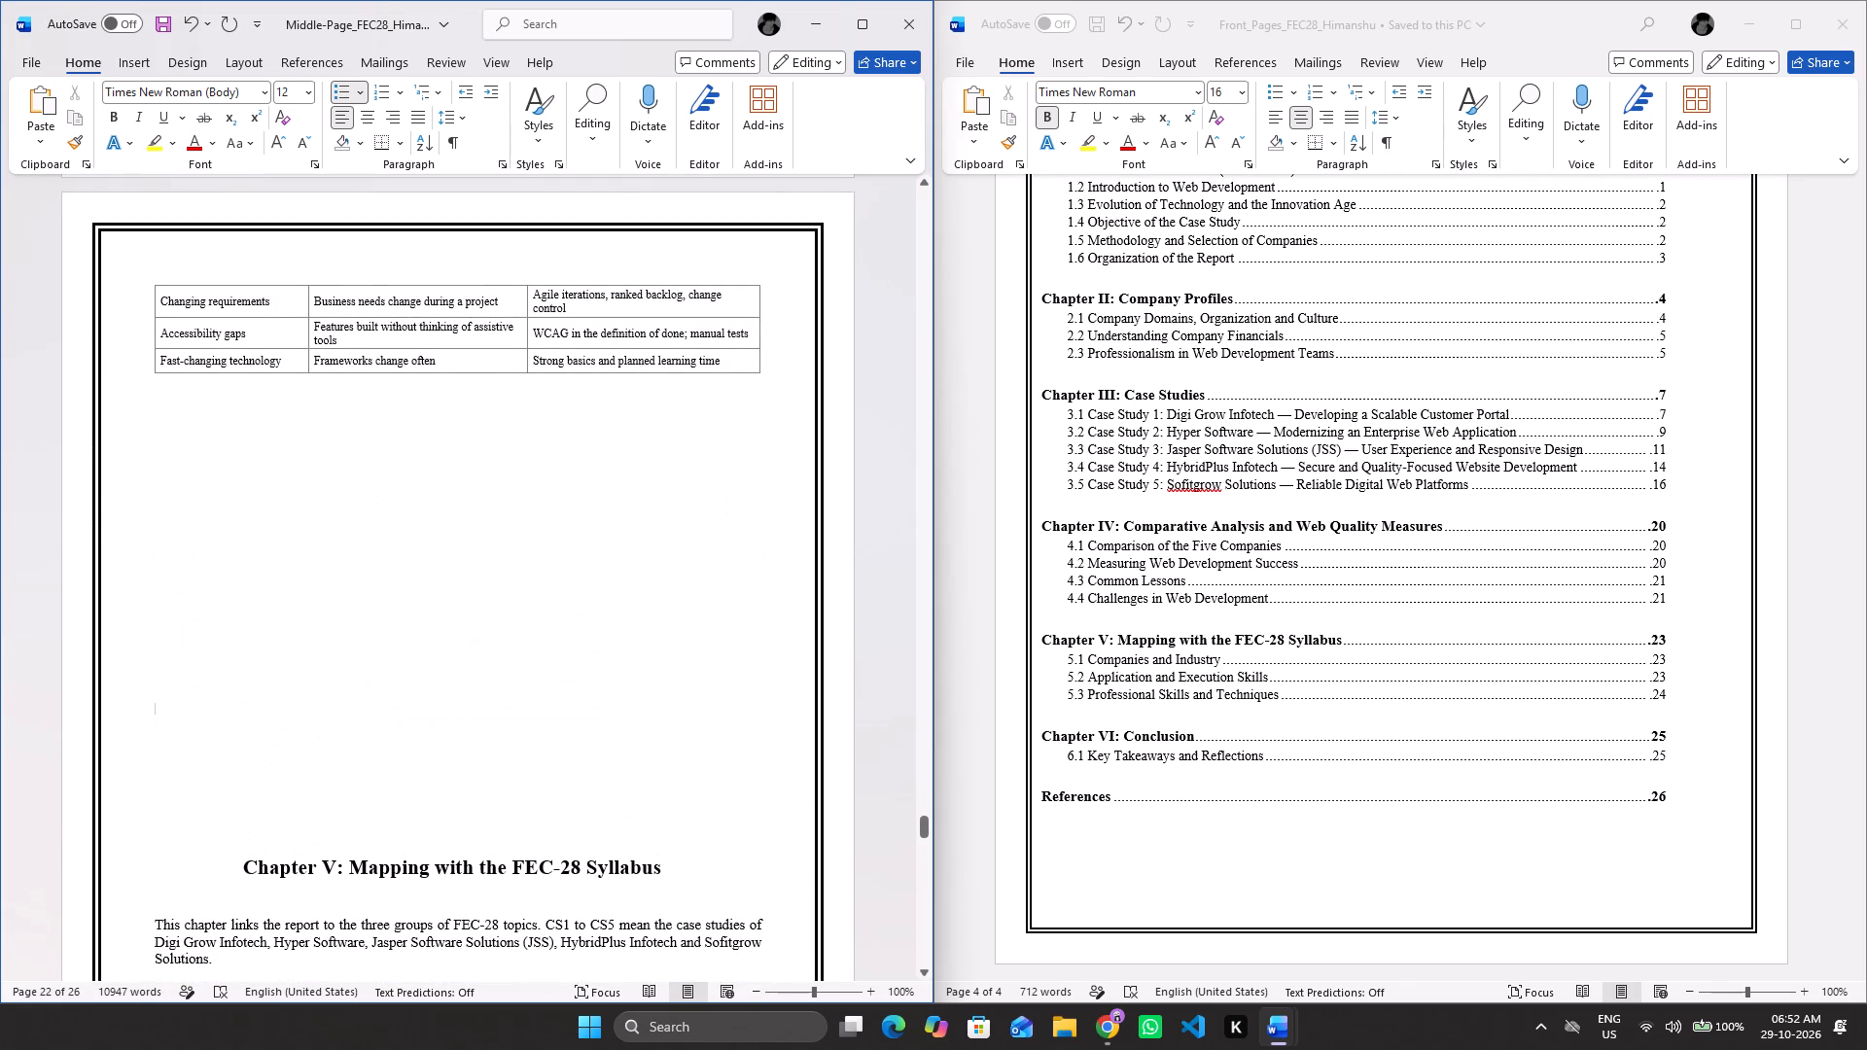
key(Return)
key(Return)
key(Return)
key(Return)
key(Return)
key(Return)
key(Return)
key(Return)
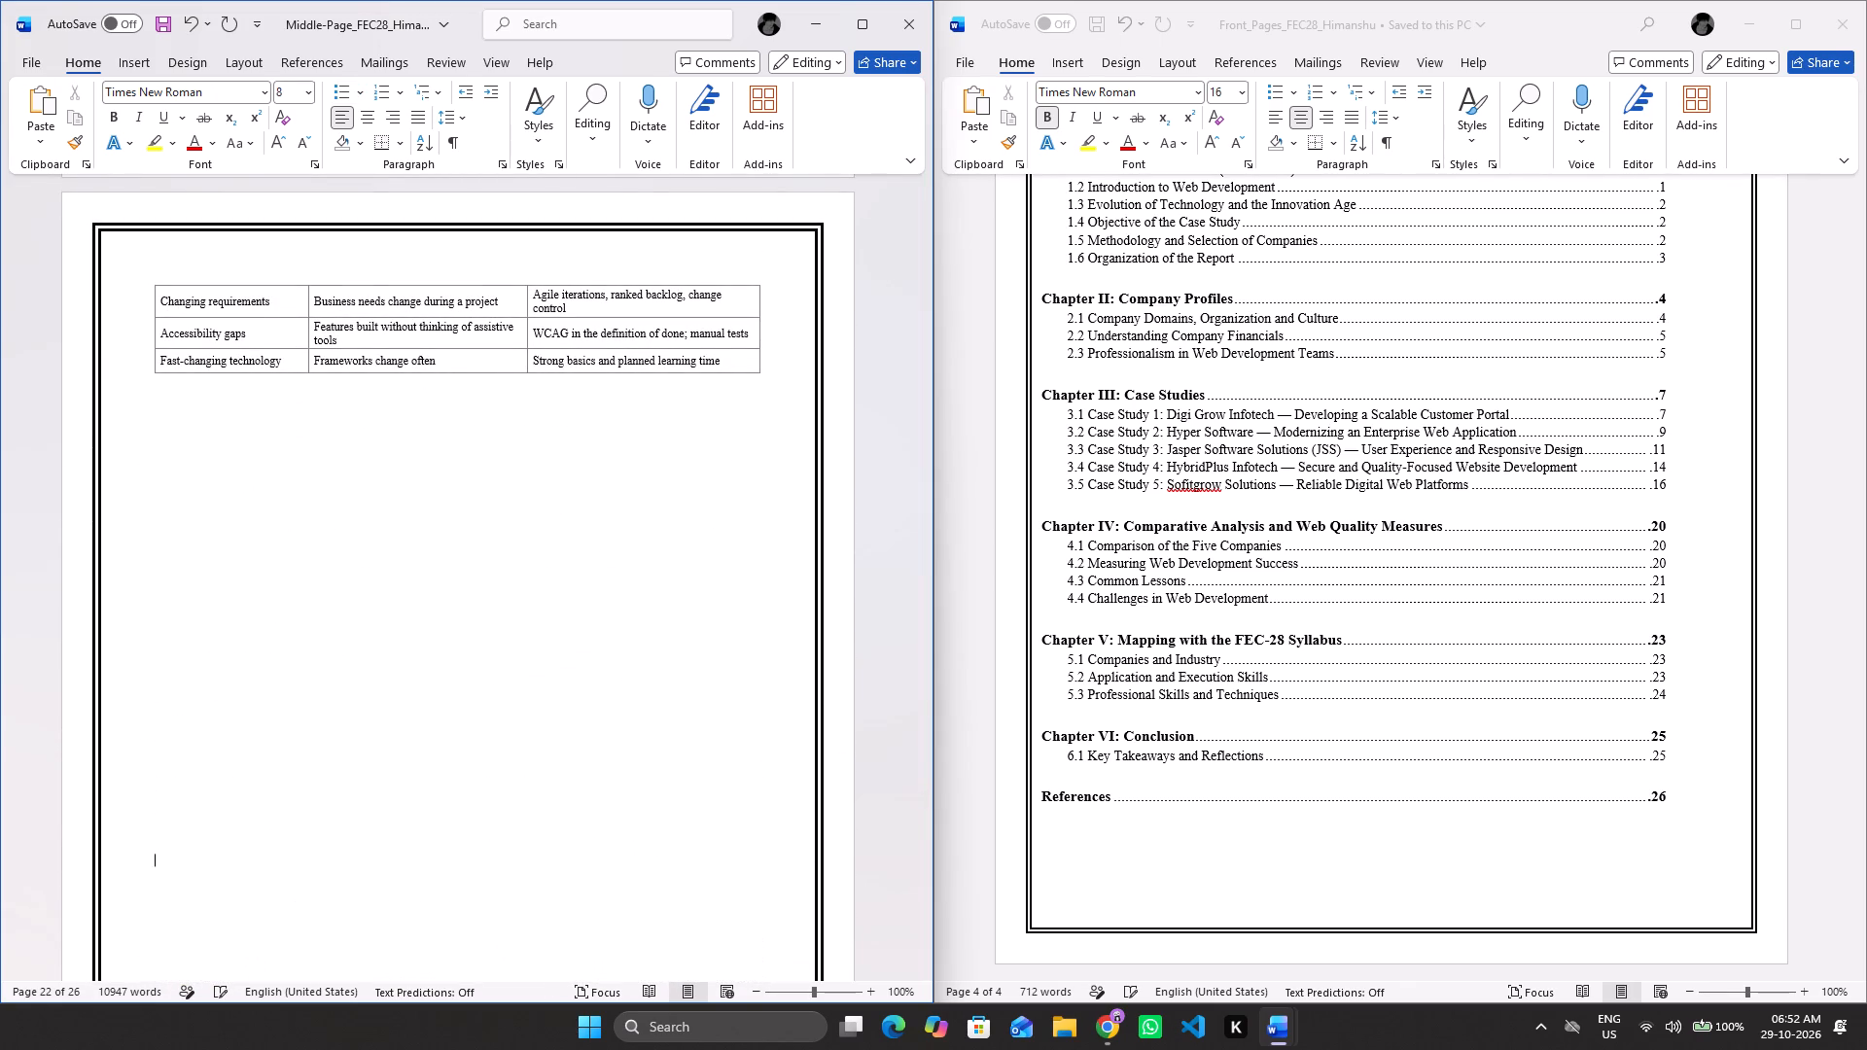
scroll(316, 717, down, 3)
key(Return)
key(Return)
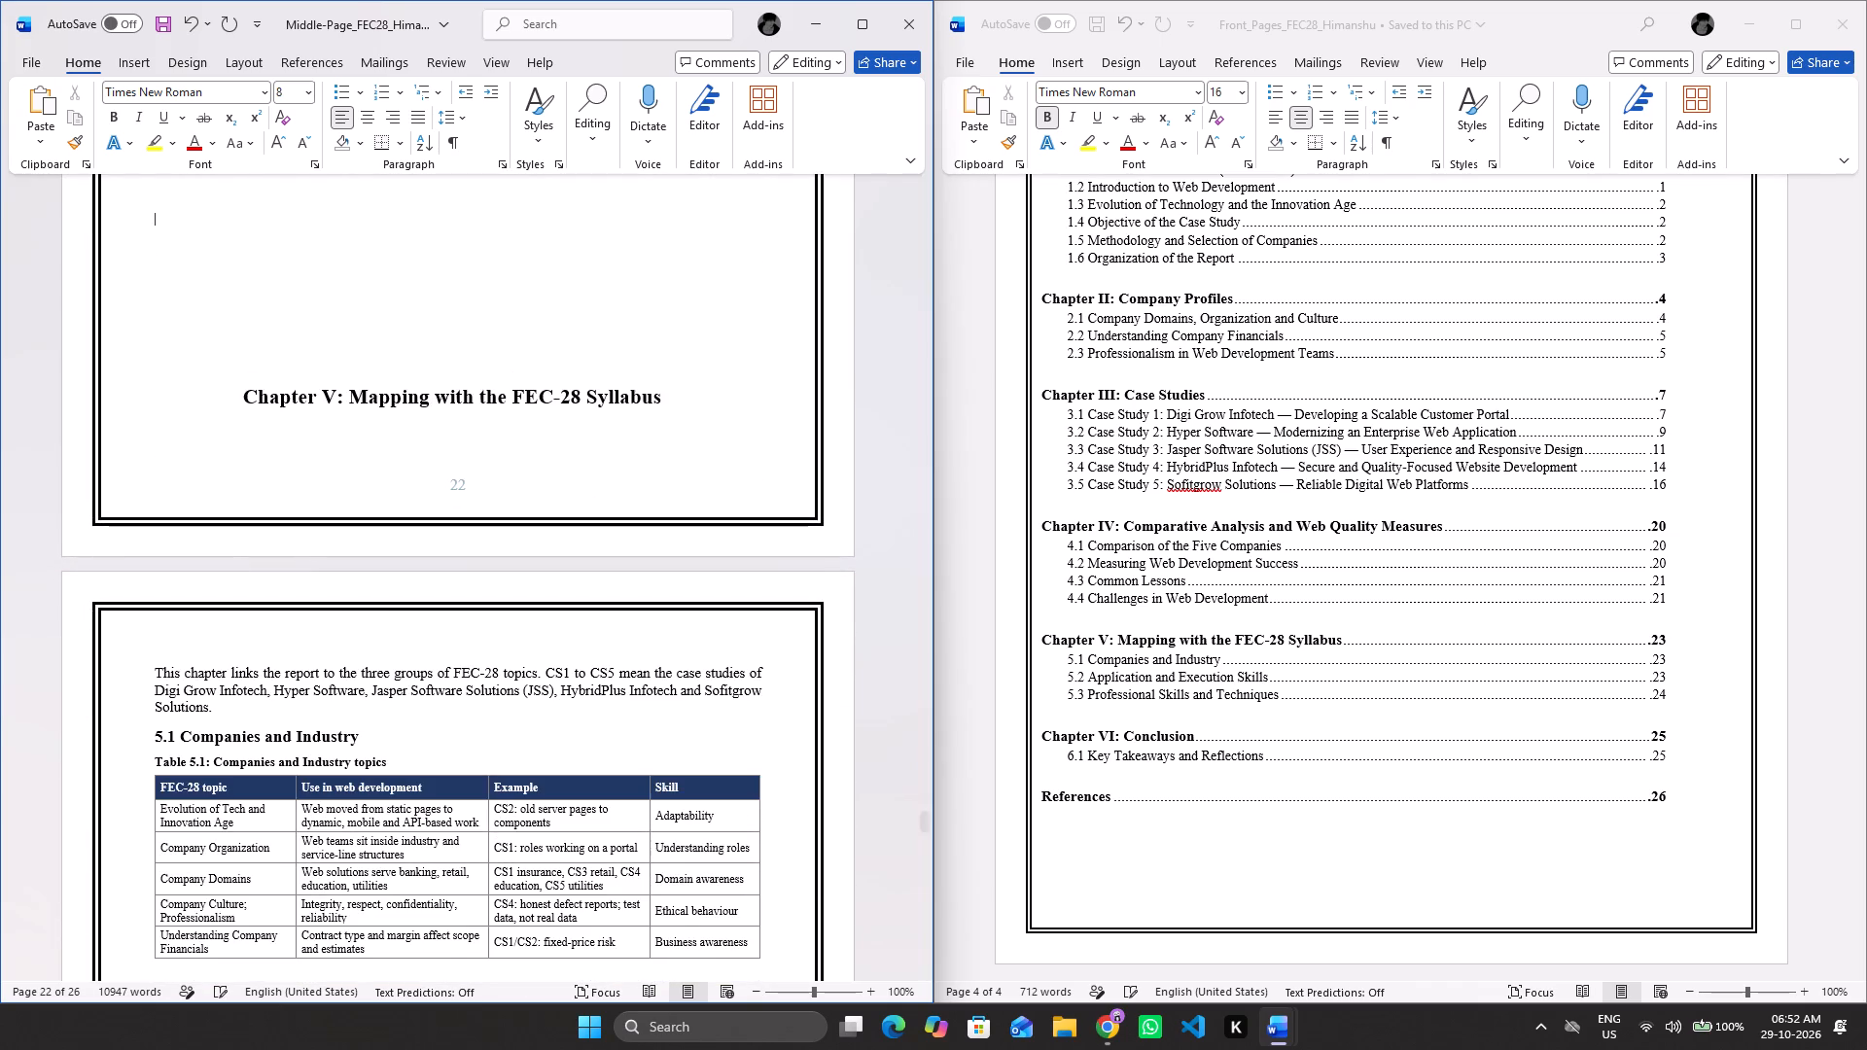
key(Return)
key(Return)
key(Return)
Delete the surplus blank lines above the Chapter VI: Conclusion heading, keeping the heading on page 25.
scroll(316, 717, down, 2)
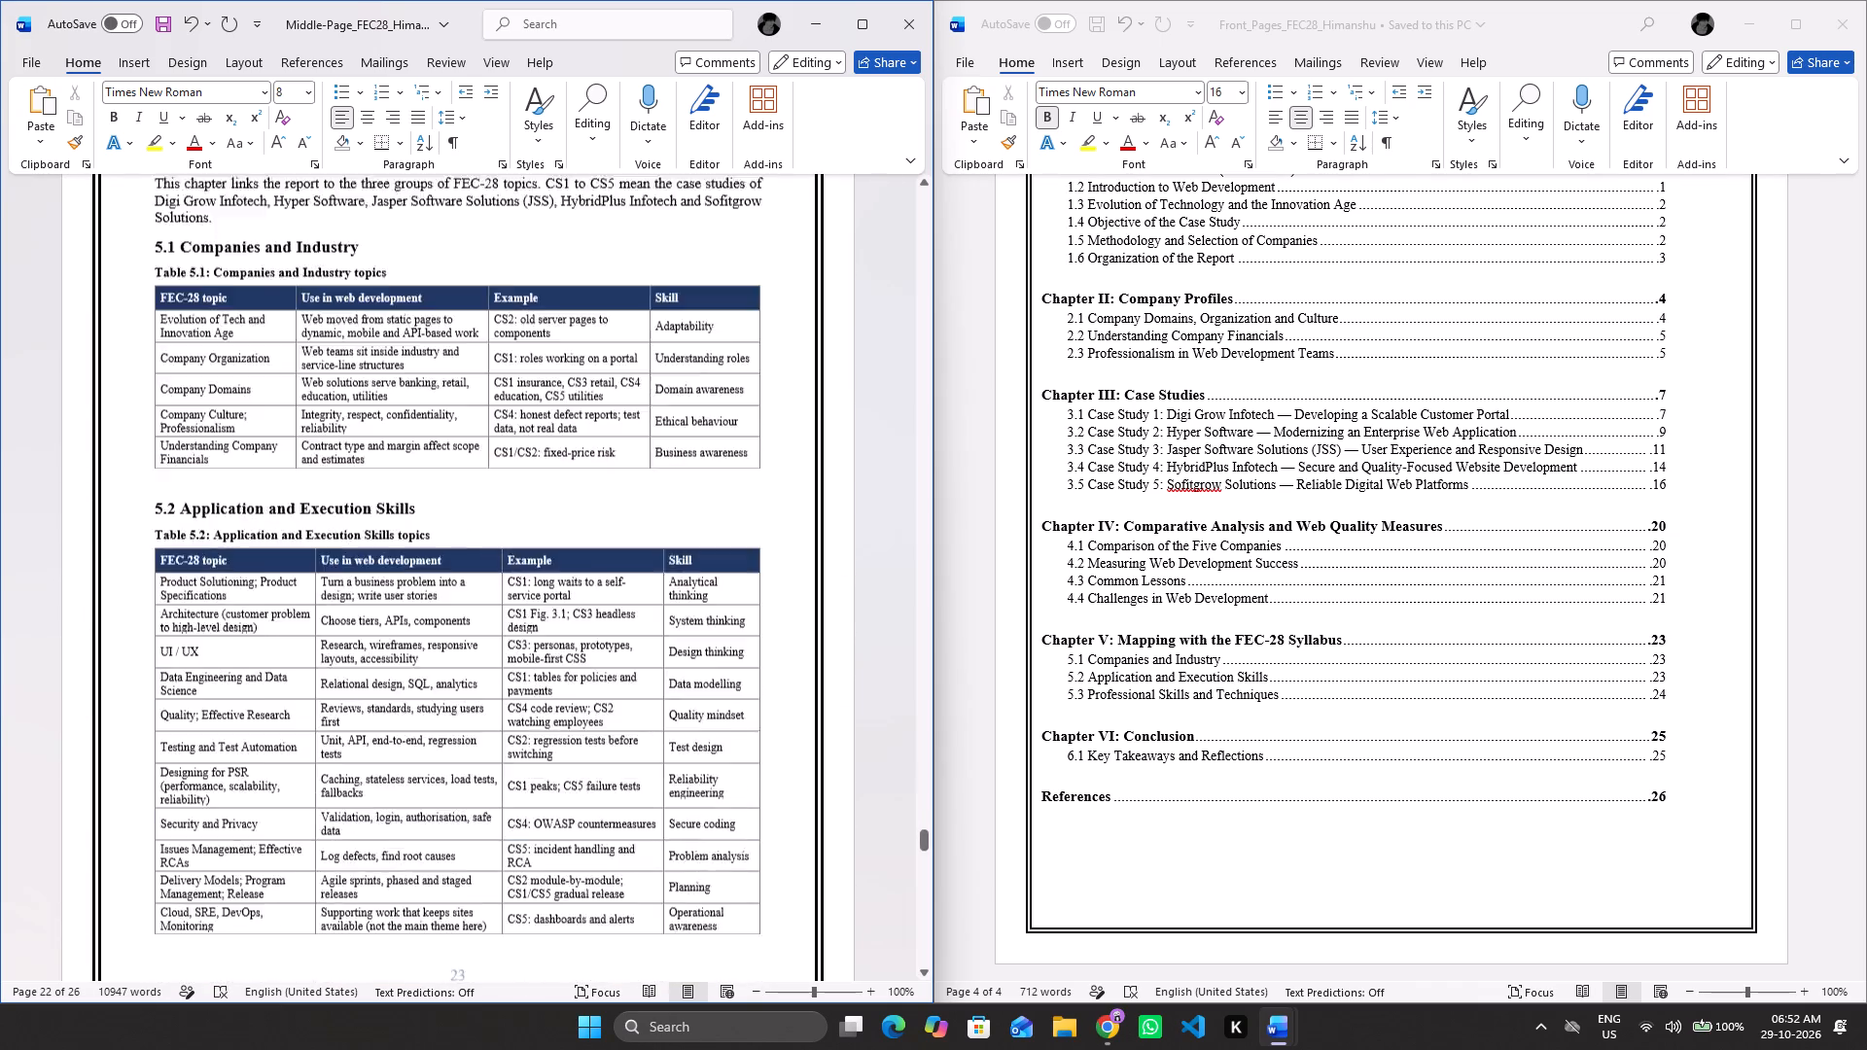
scroll(316, 717, down, 7)
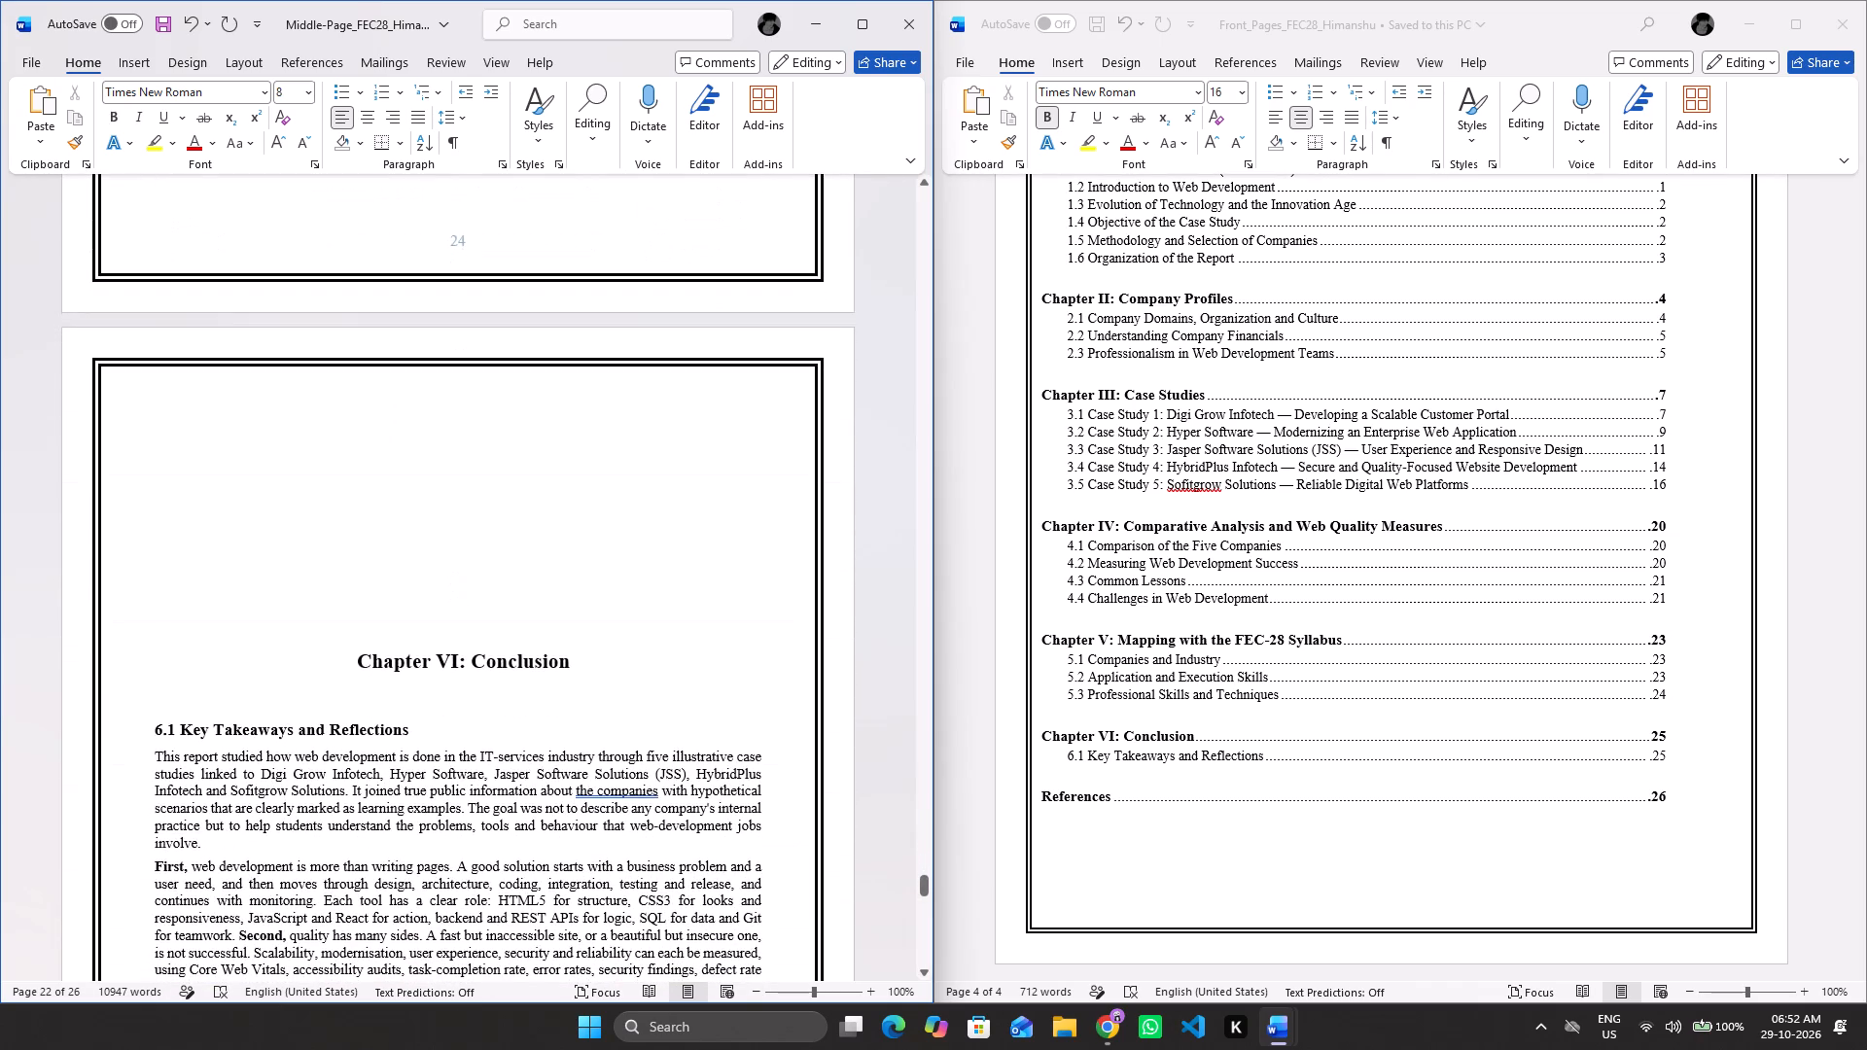
drag(146, 603, 142, 405)
drag(142, 405, 142, 381)
key(BackSpace)
key(BackSpace)
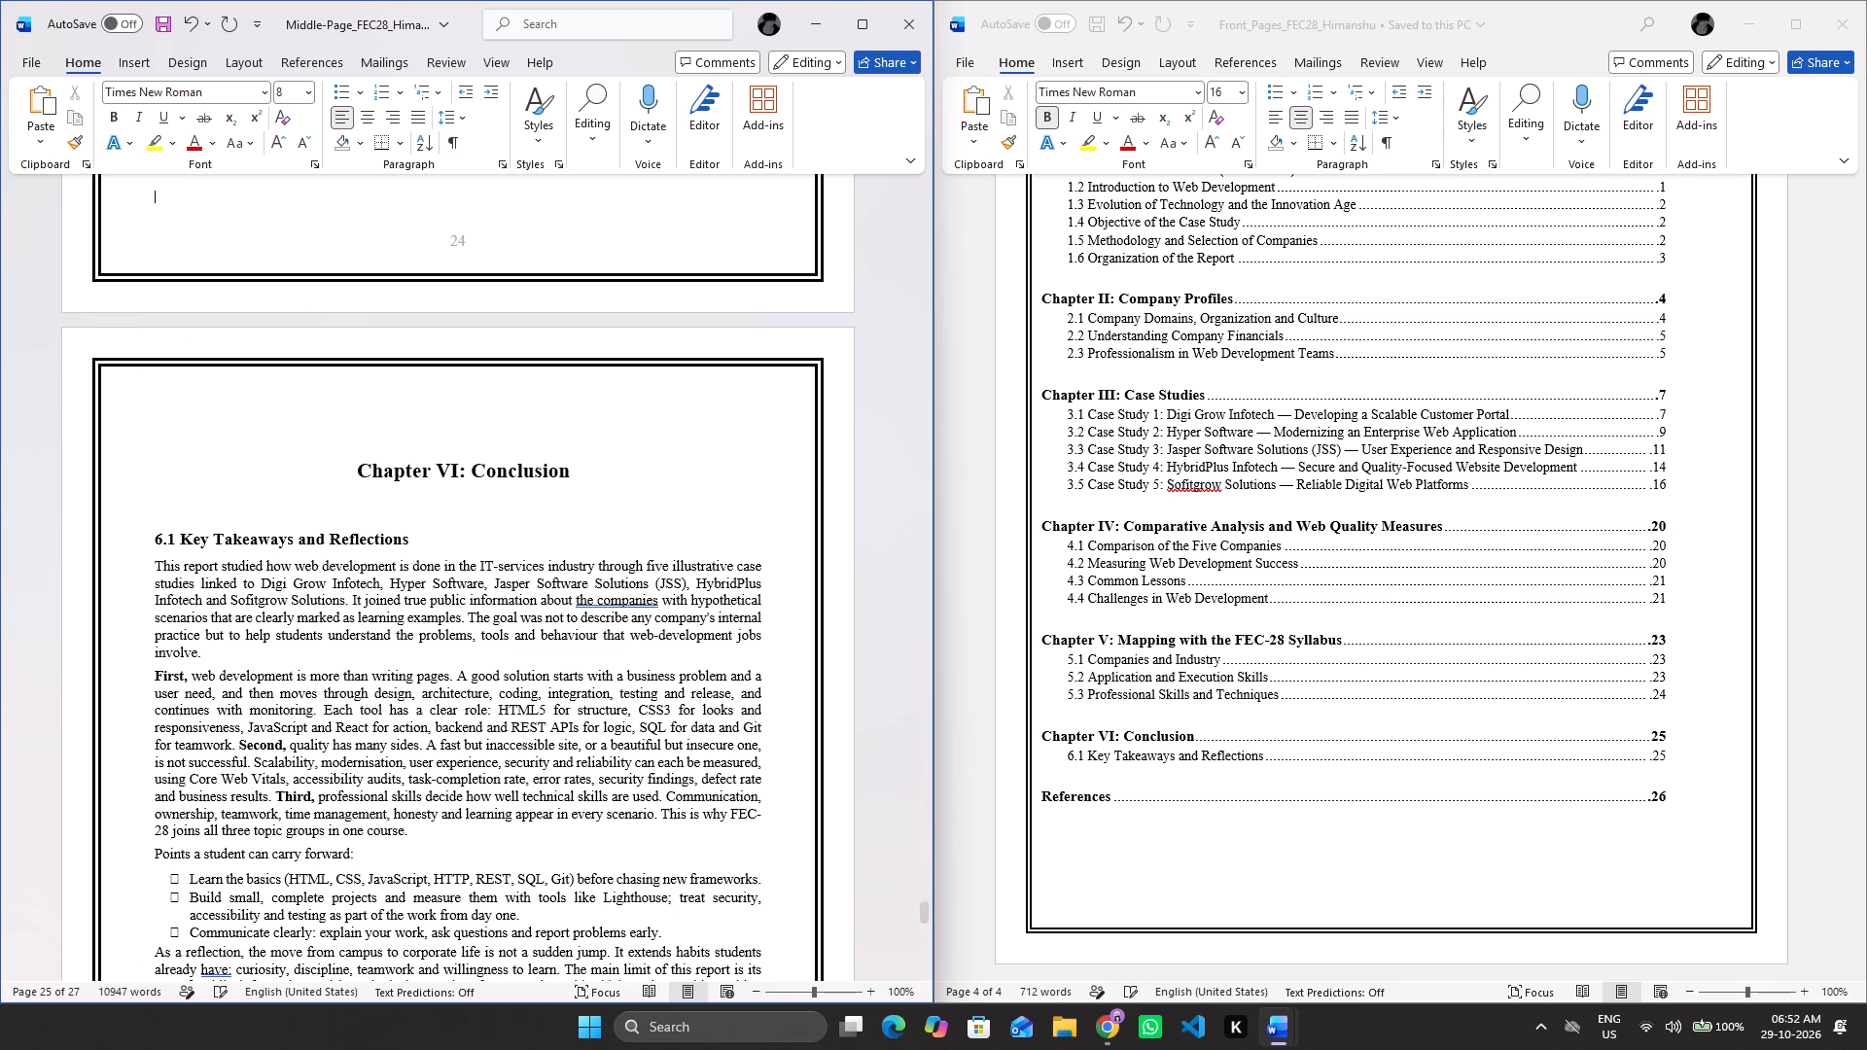
key(BackSpace)
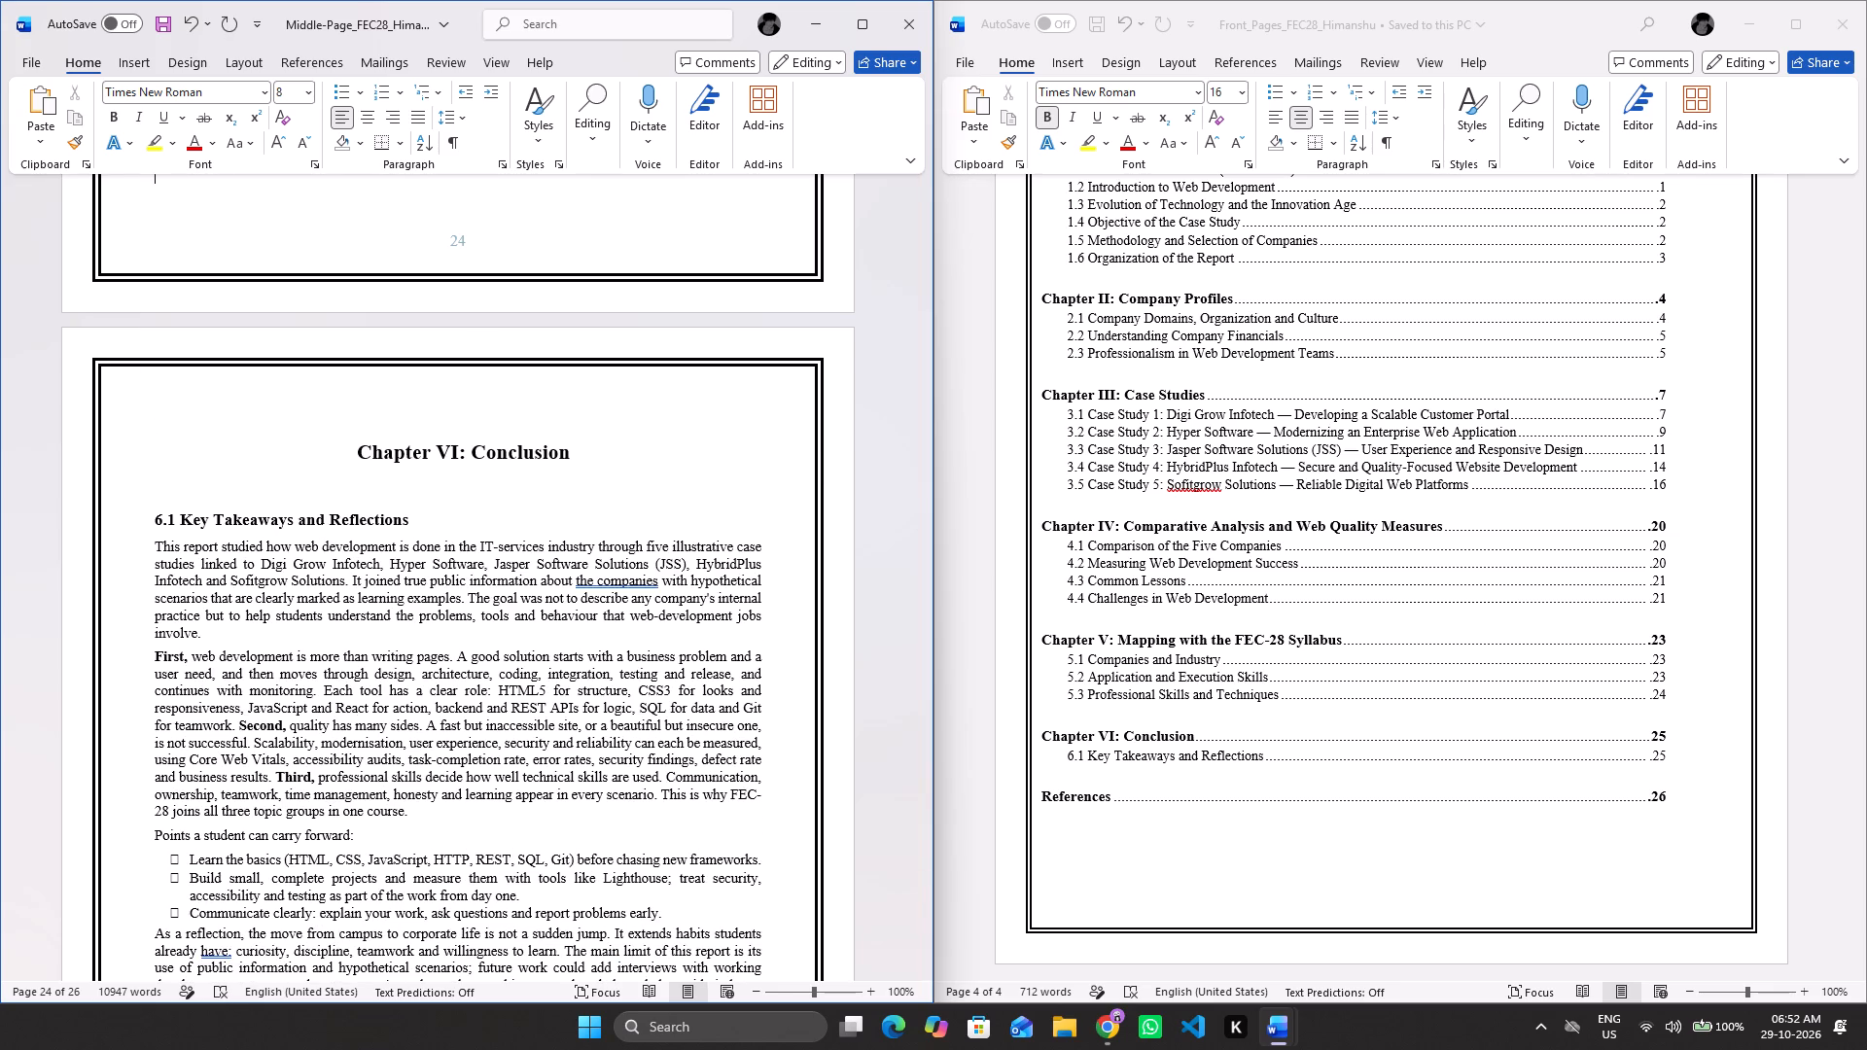
key(BackSpace)
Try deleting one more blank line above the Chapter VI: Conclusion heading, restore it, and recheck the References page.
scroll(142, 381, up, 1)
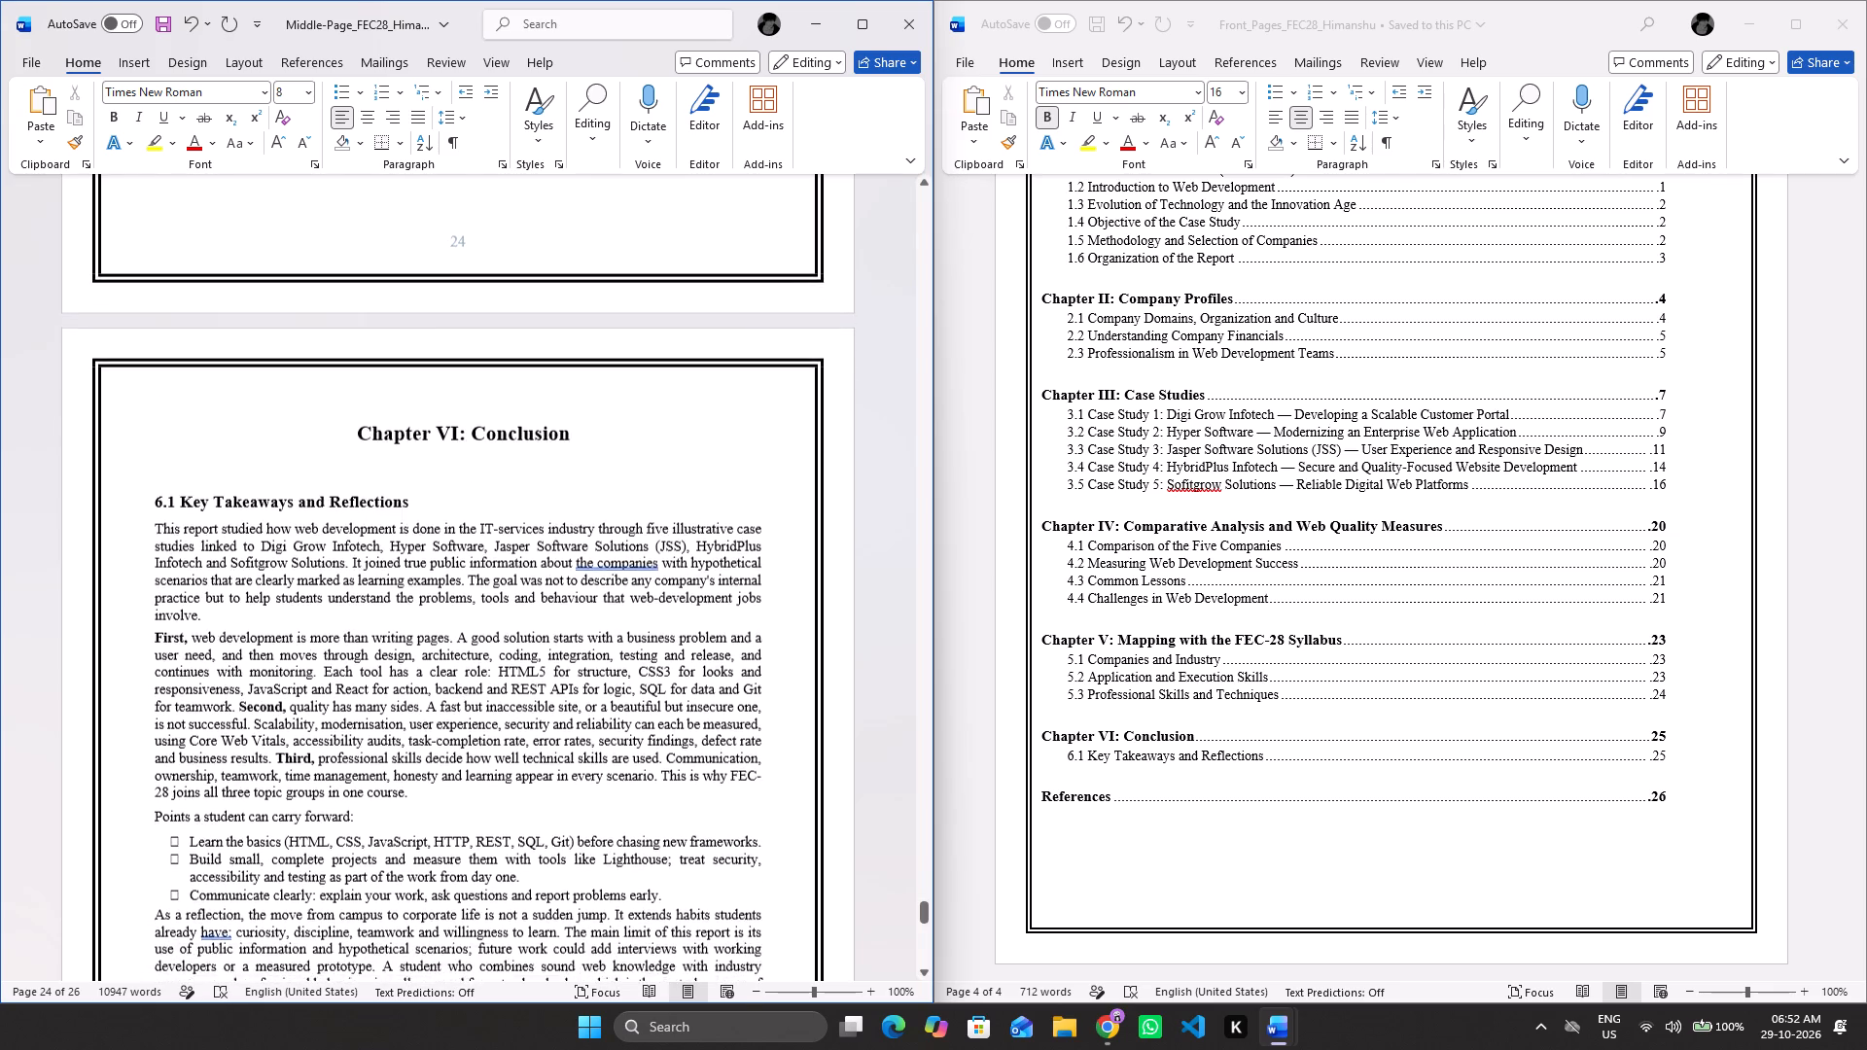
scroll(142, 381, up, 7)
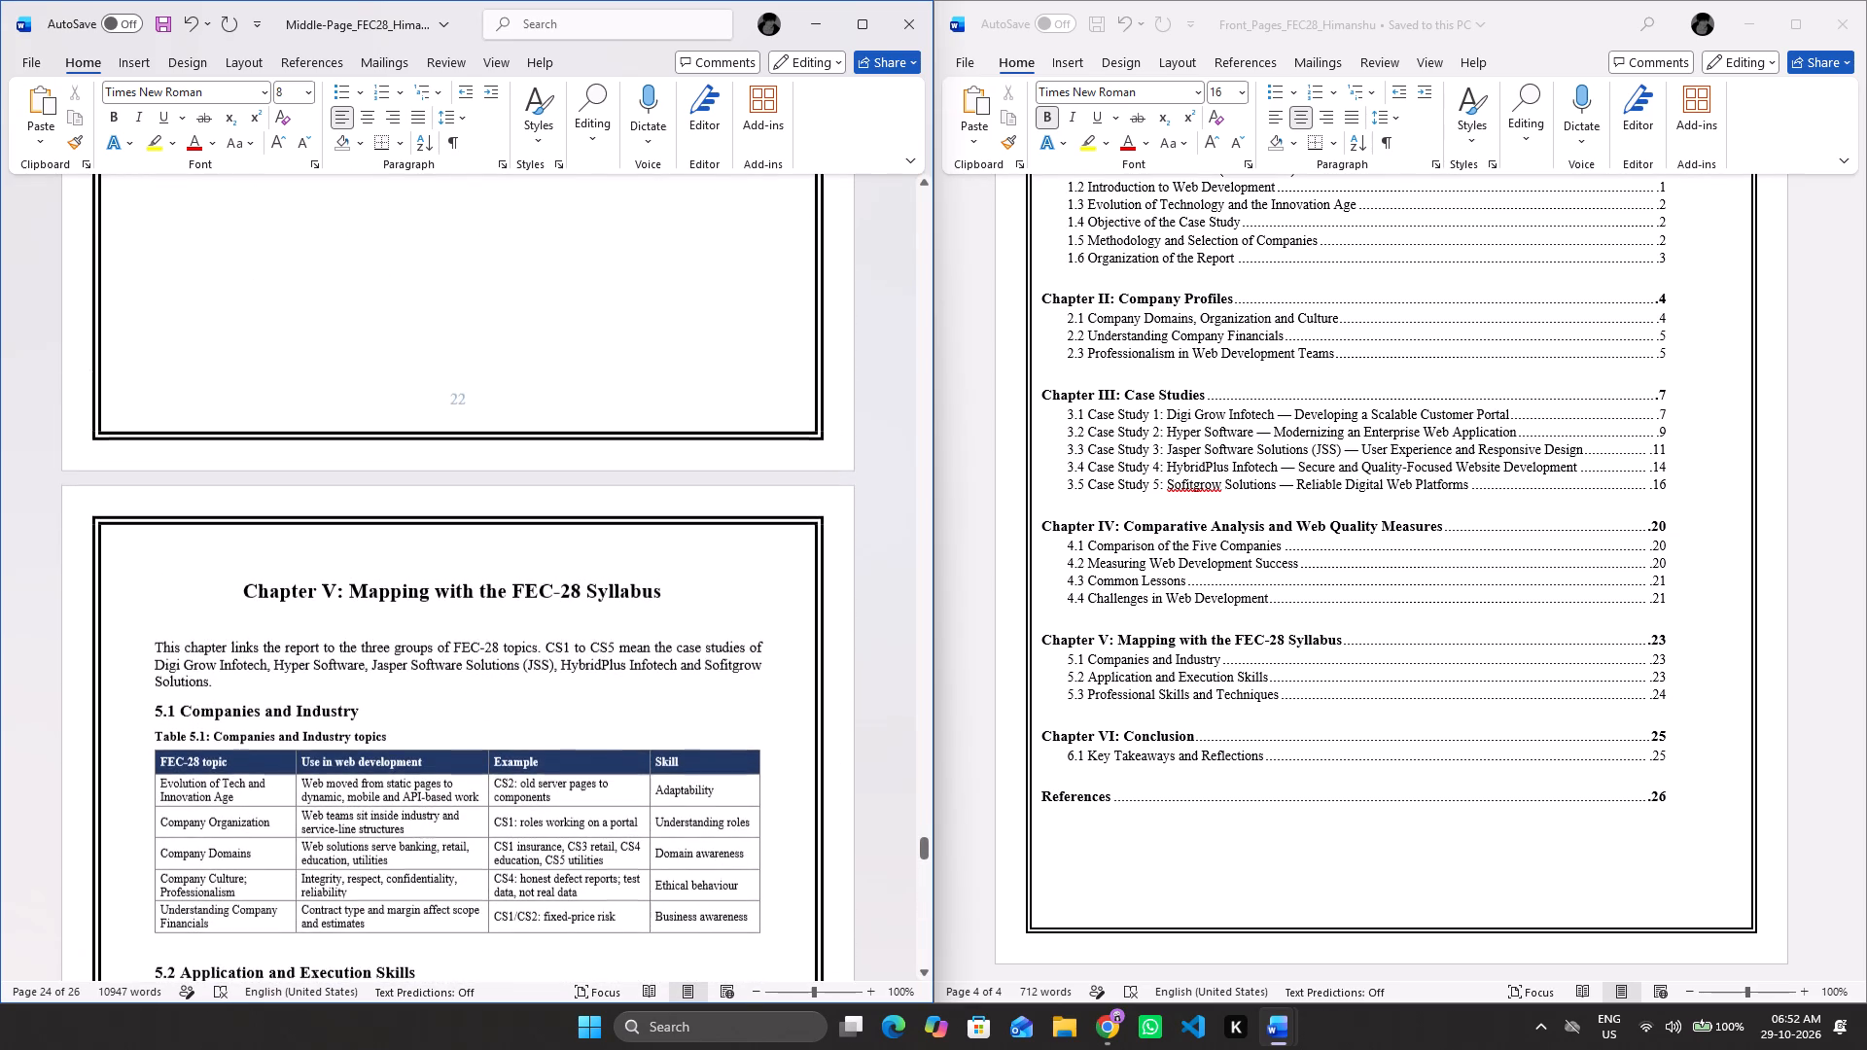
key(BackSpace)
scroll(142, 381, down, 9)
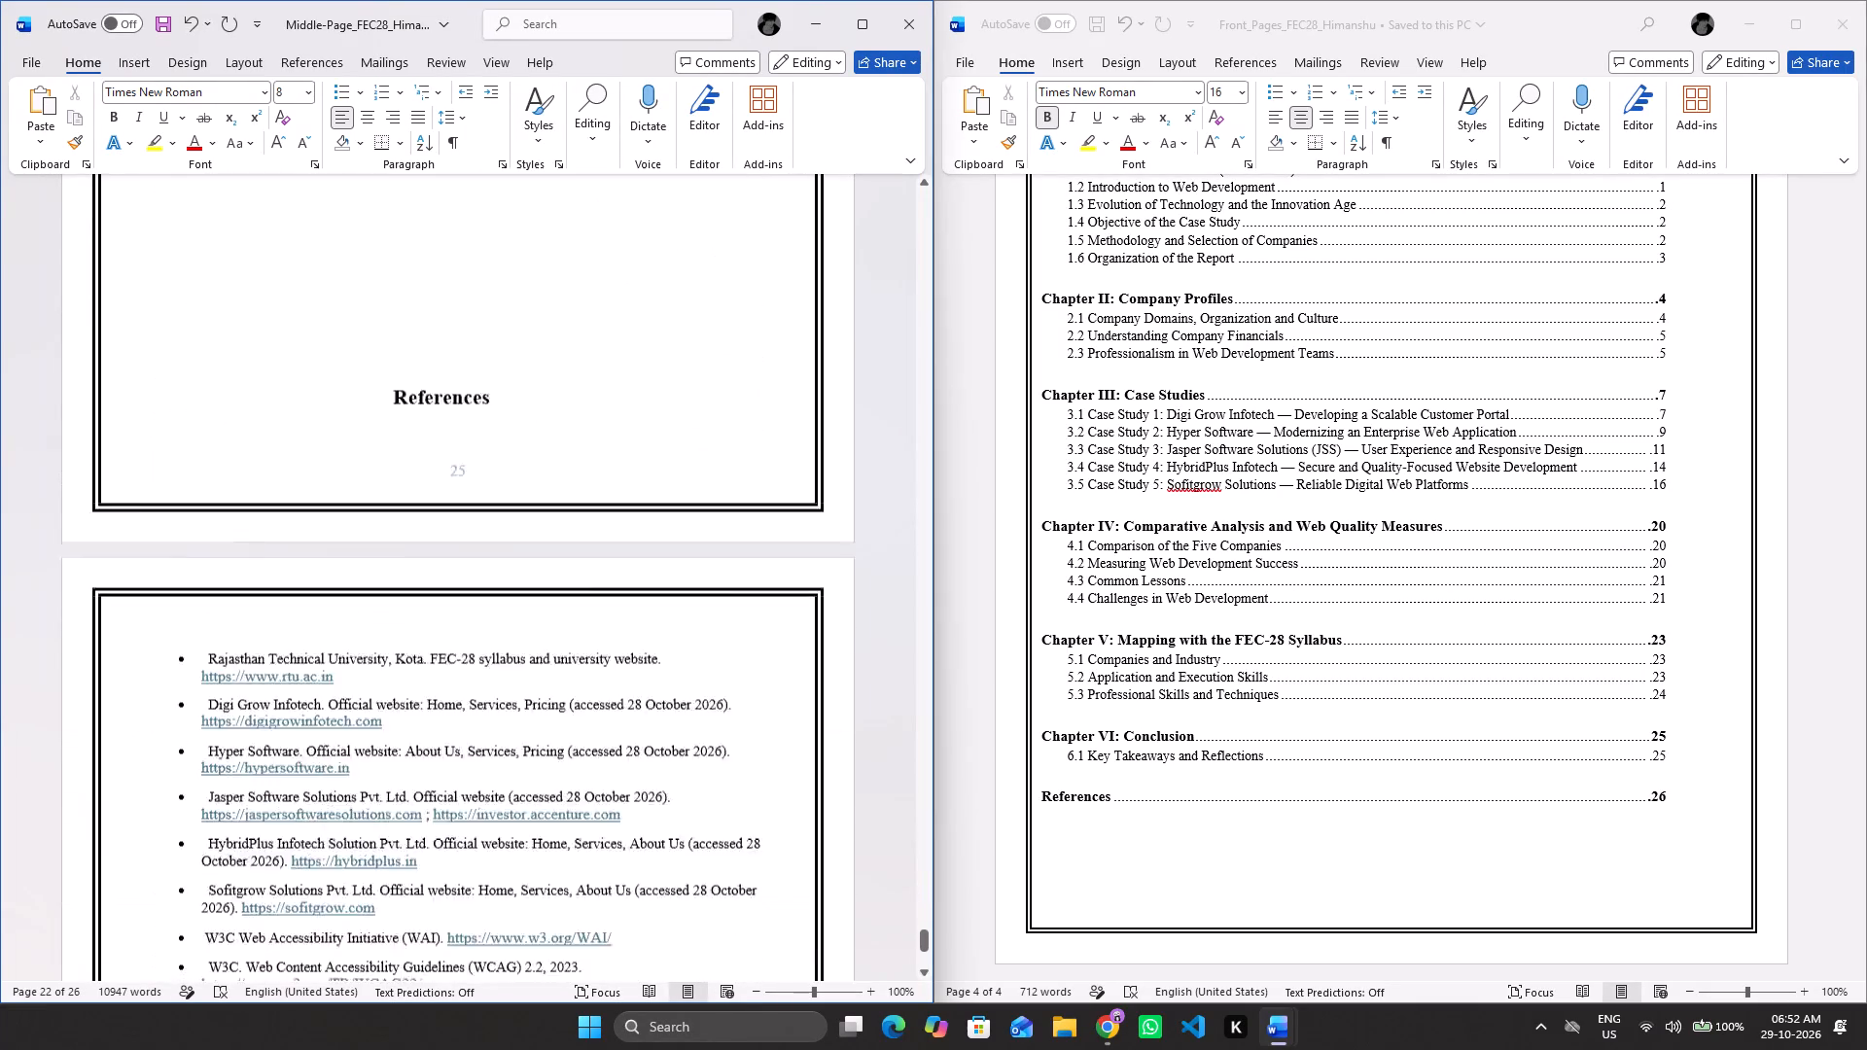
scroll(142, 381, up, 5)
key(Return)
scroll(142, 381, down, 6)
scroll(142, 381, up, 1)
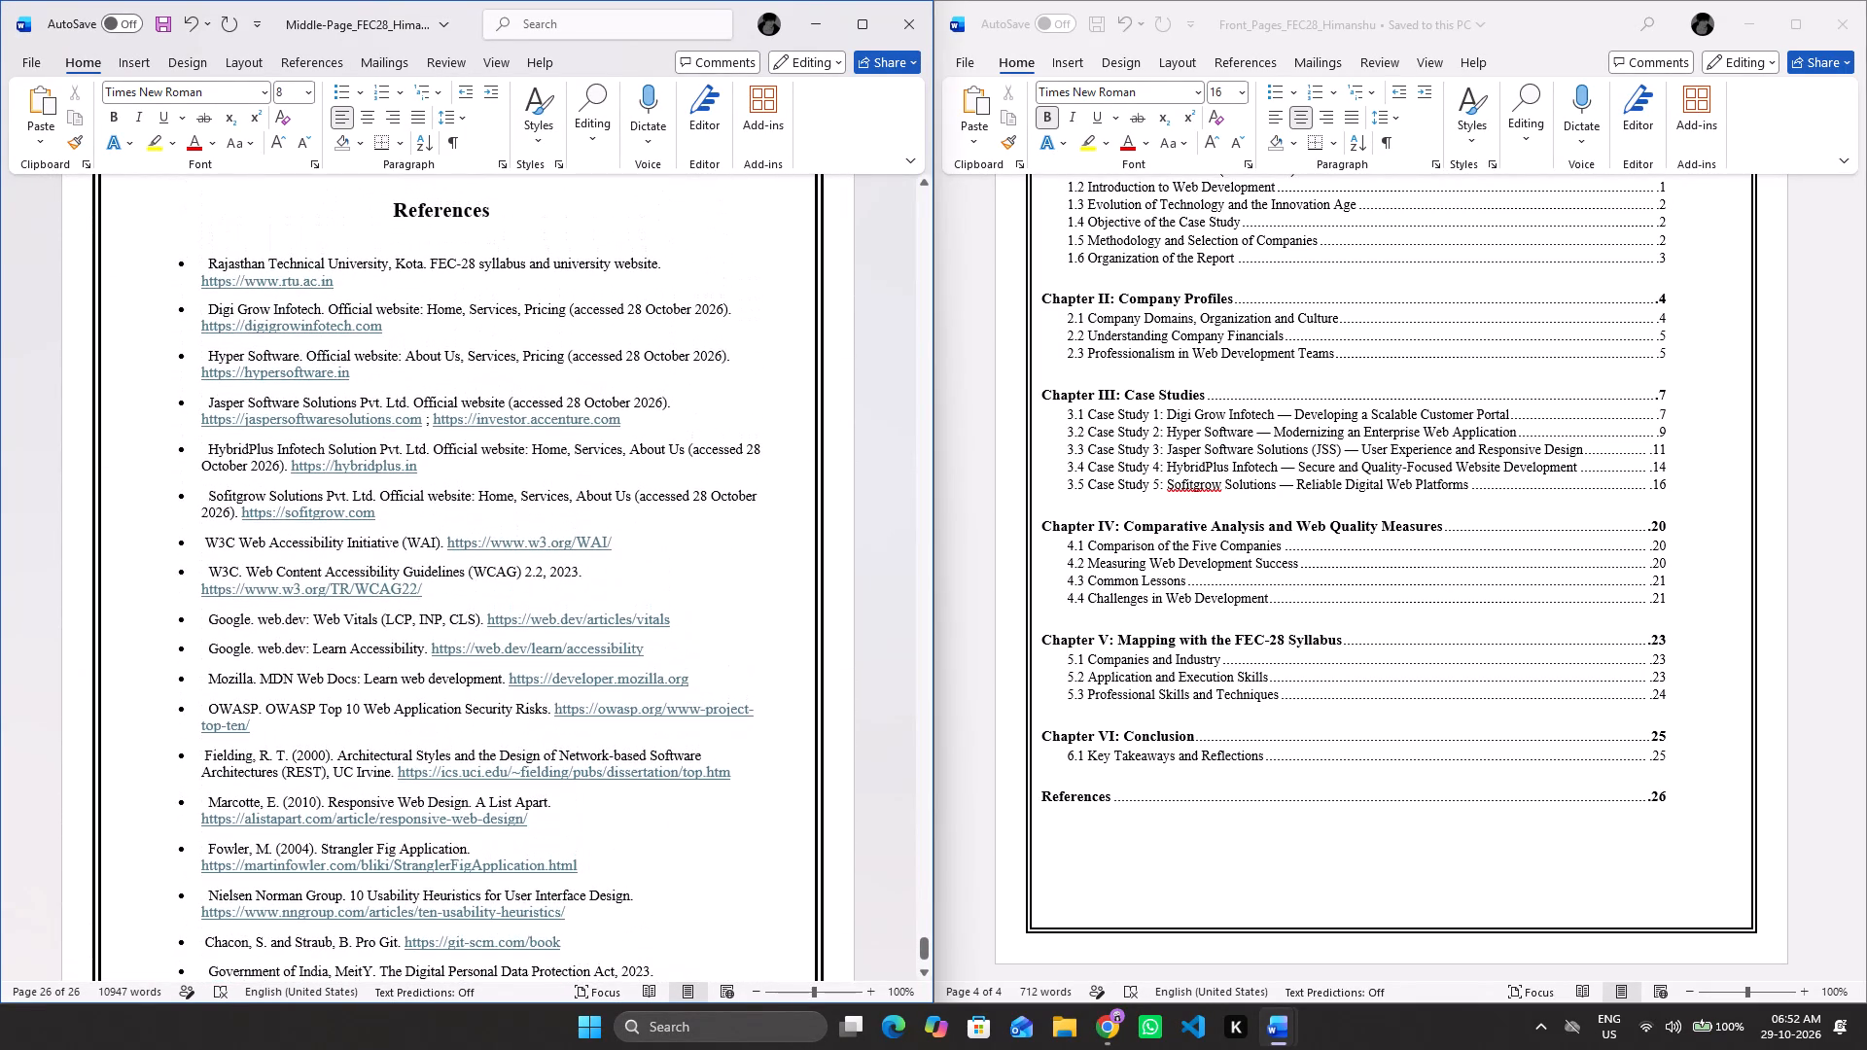
Zoom the middle-pages document out to 50% and check every chapter's starting page, from Chapter I to References, against the table of contents.
scroll(142, 381, up, 16)
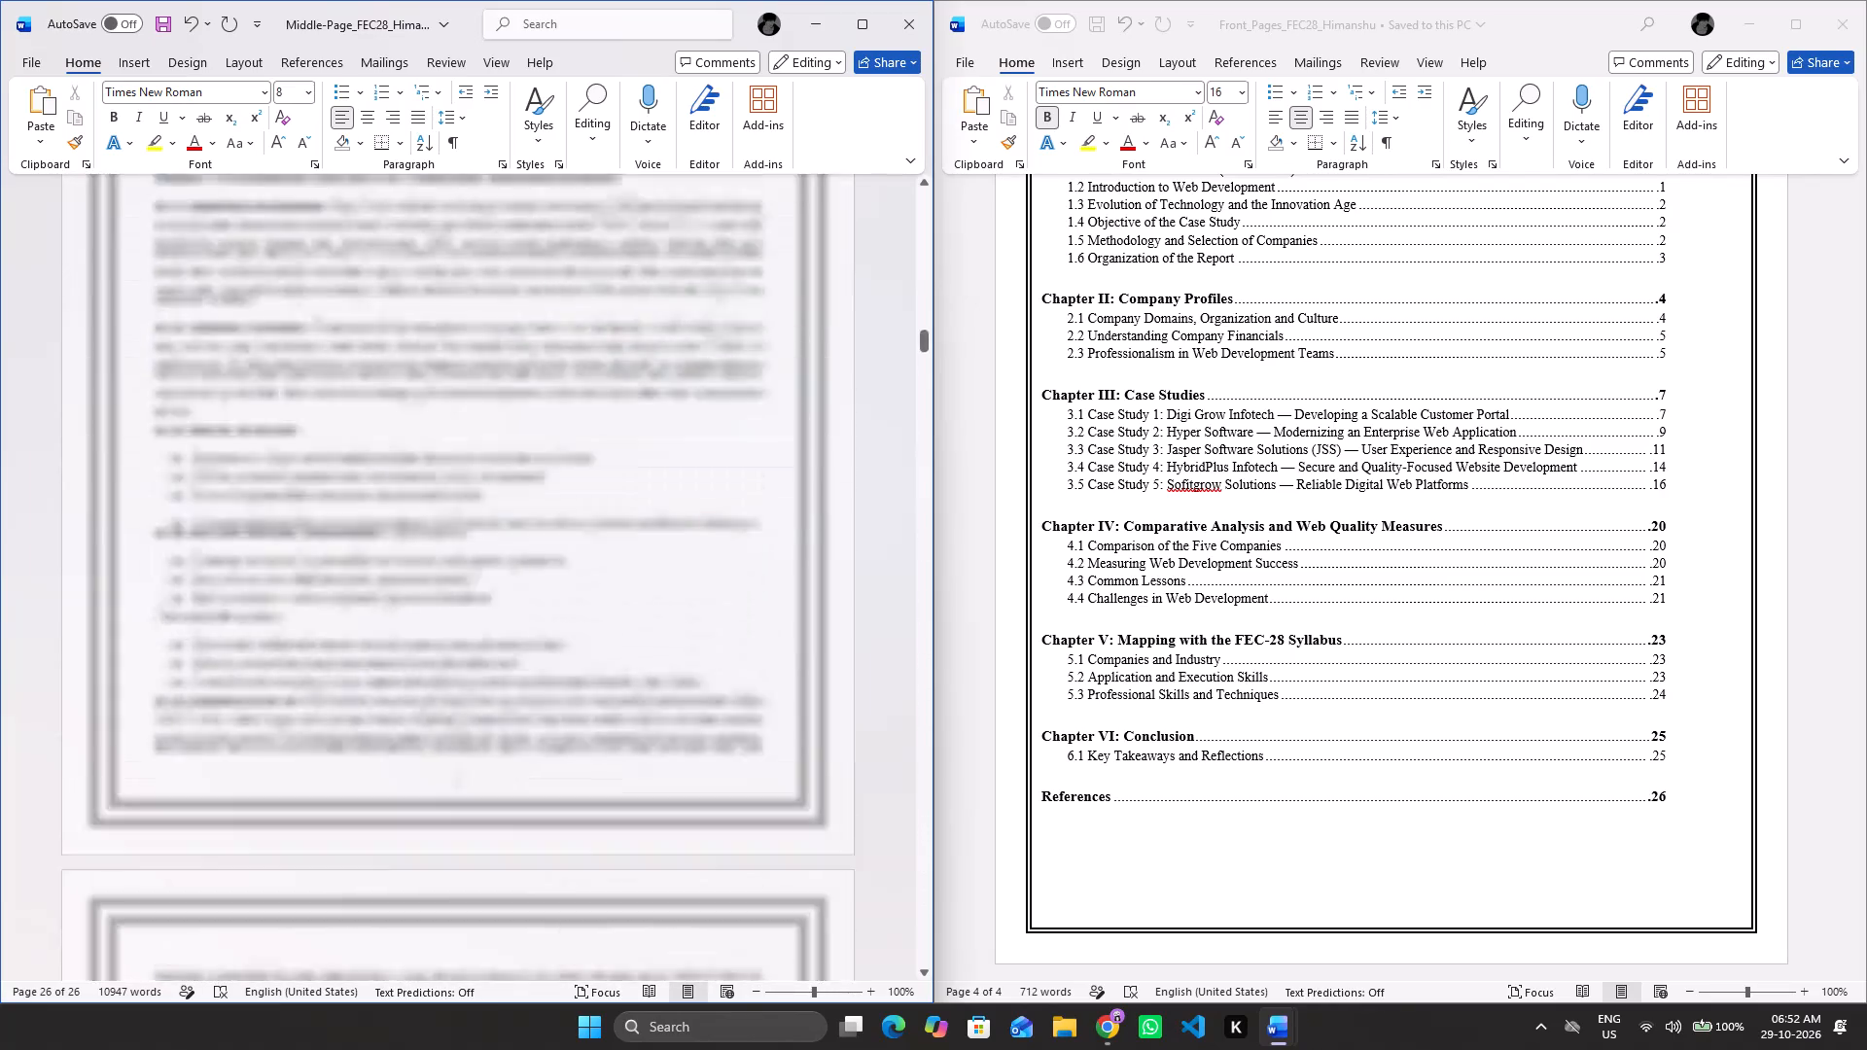
scroll(142, 381, up, 2)
ctrl+scroll(142, 381, down, 9)
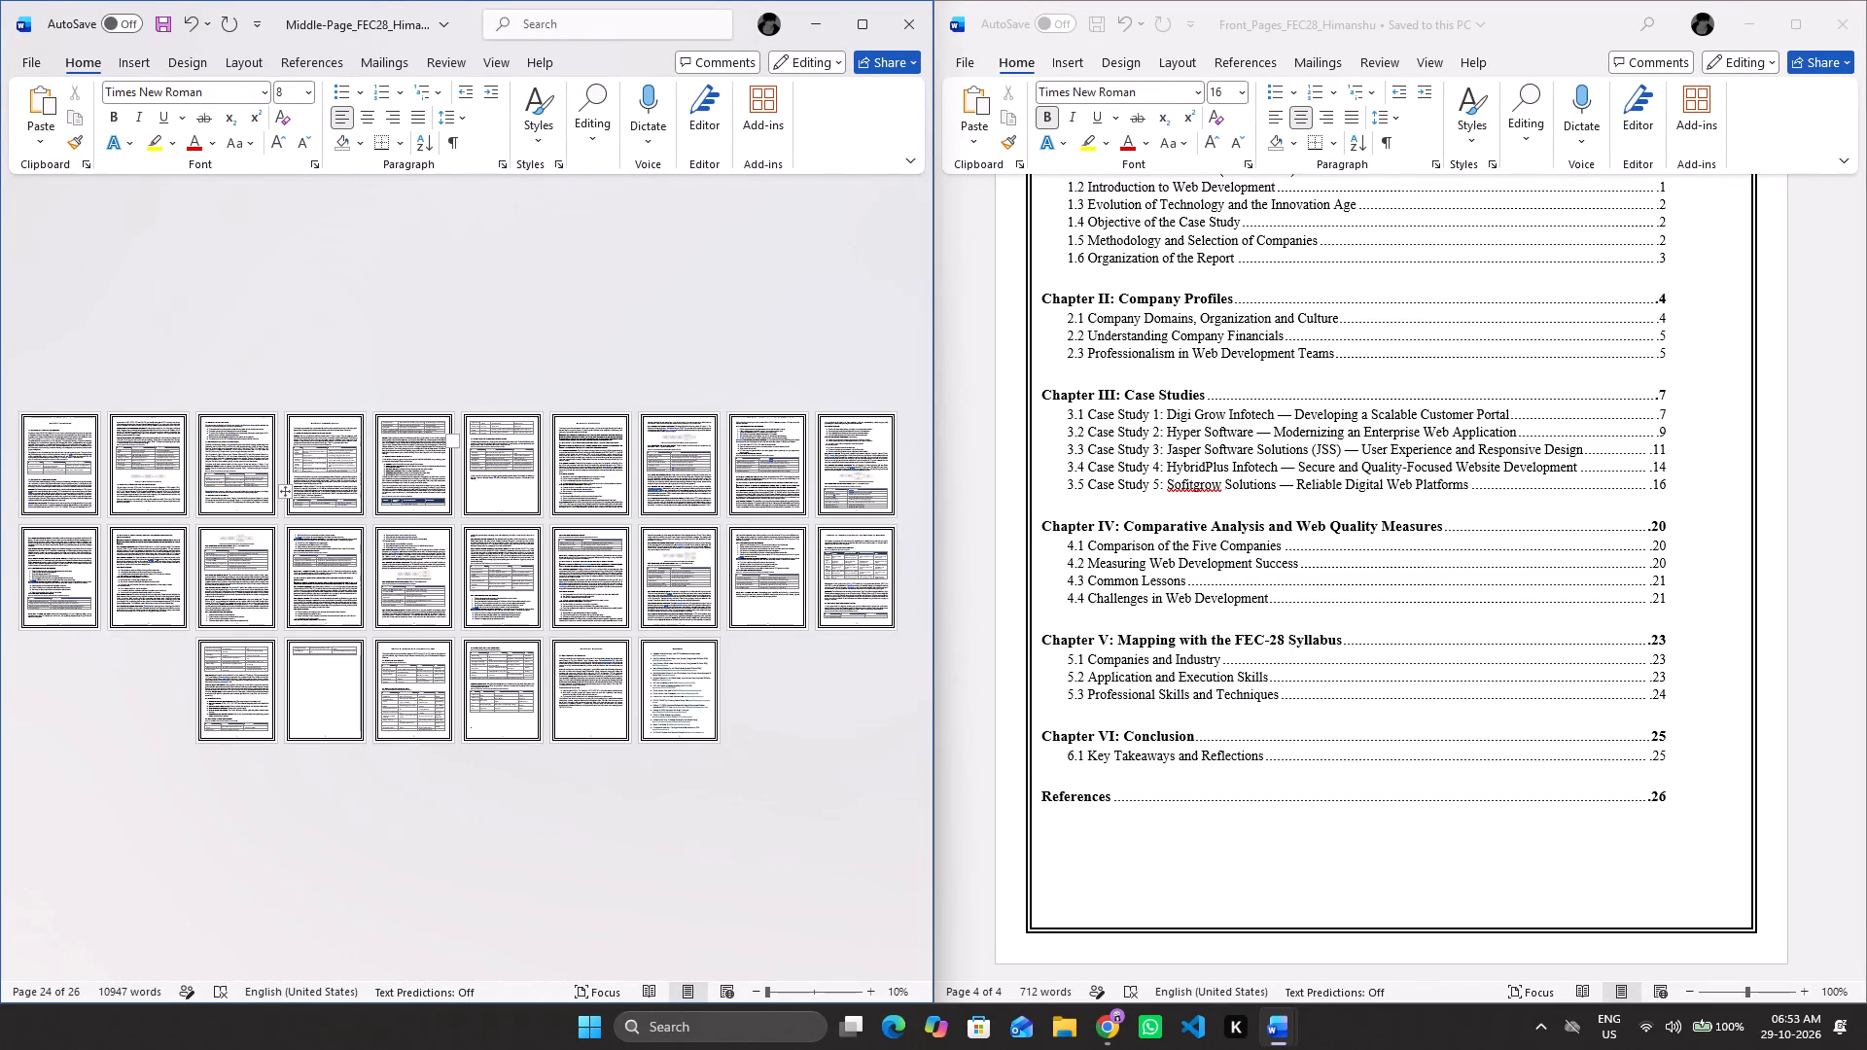
ctrl+scroll(372, 480, up, 4)
scroll(372, 480, up, 3)
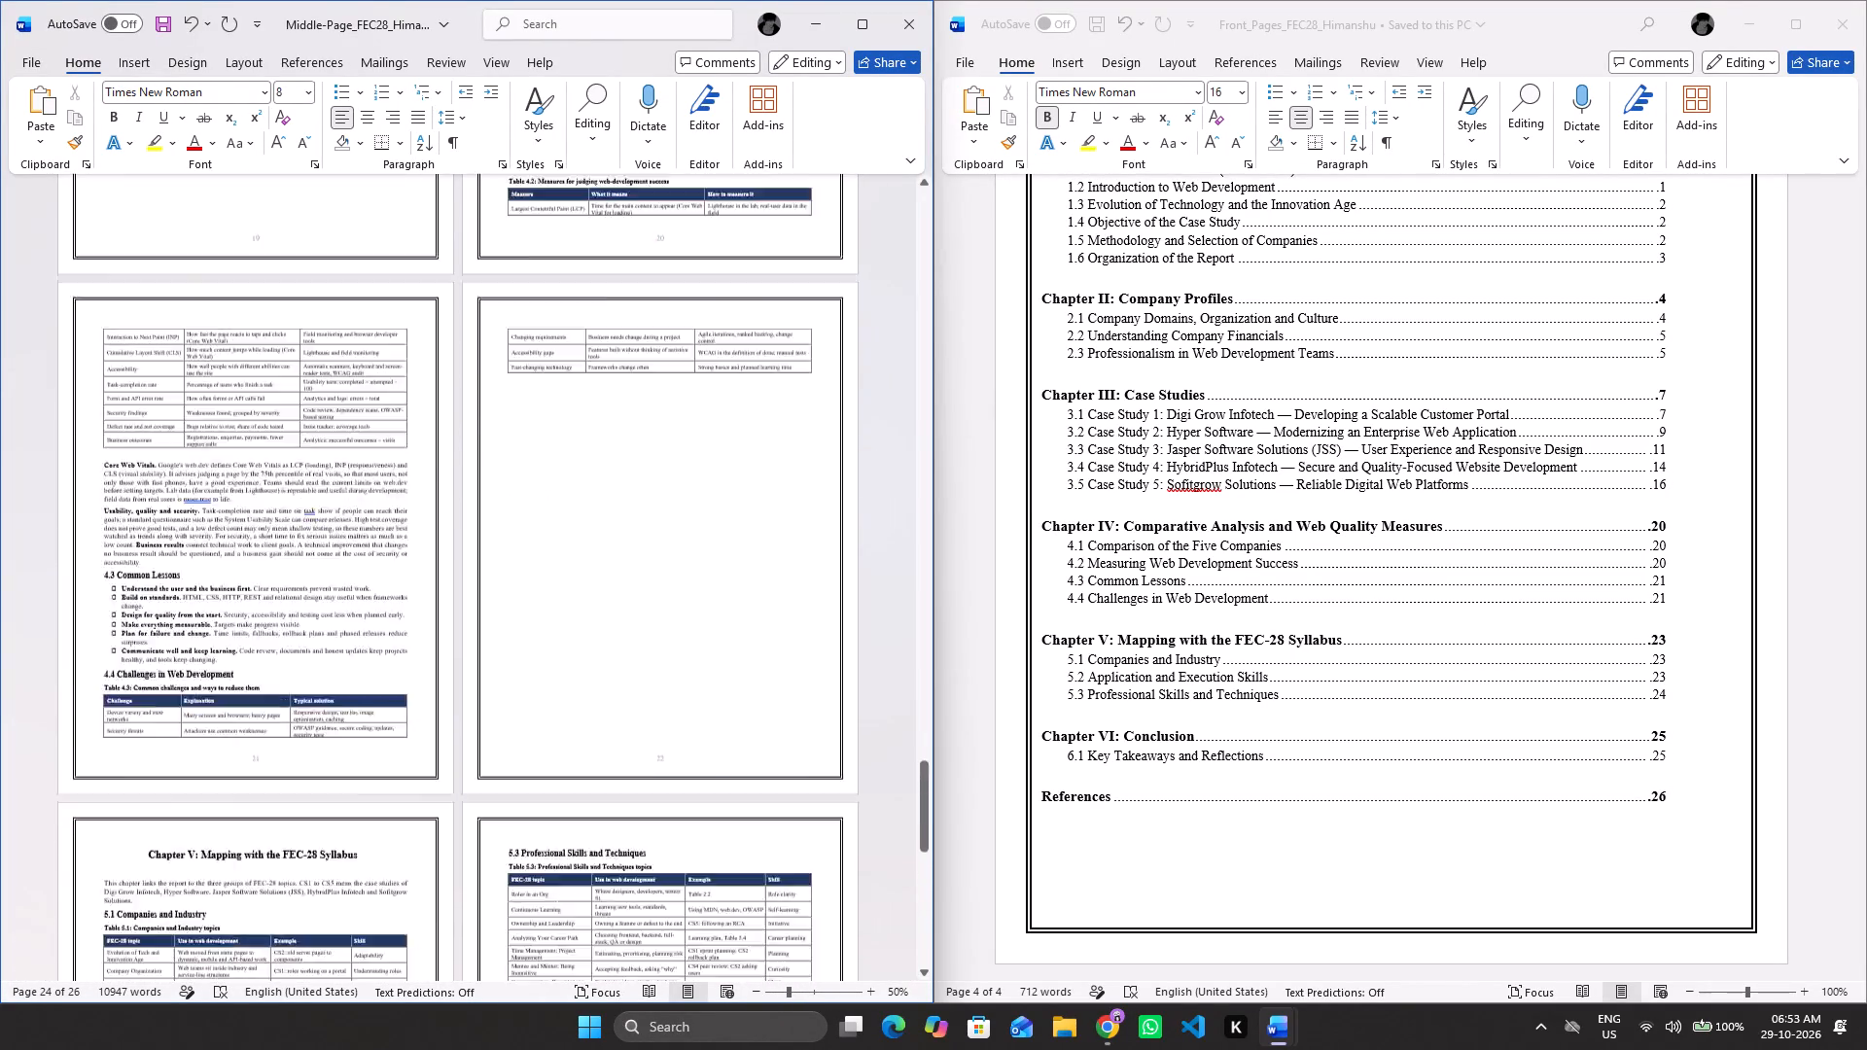
scroll(372, 480, up, 20)
scroll(372, 480, up, 5)
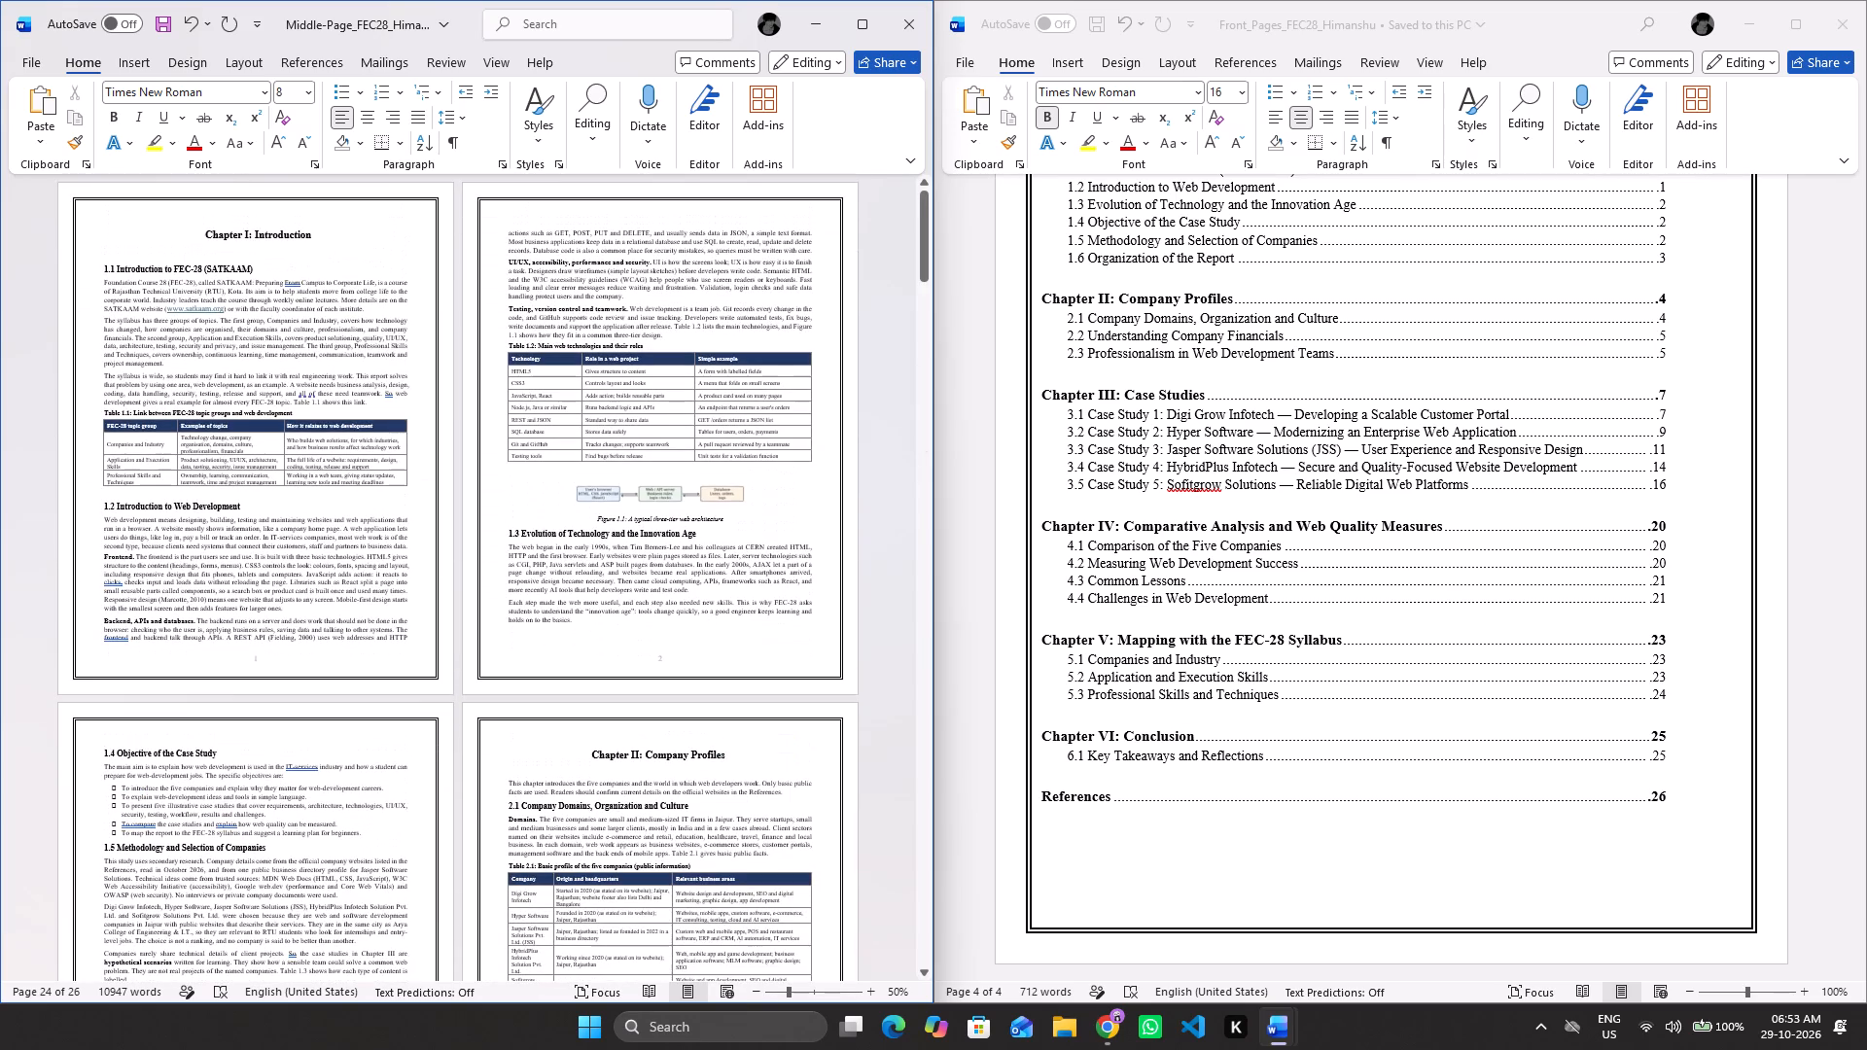
scroll(372, 480, down, 3)
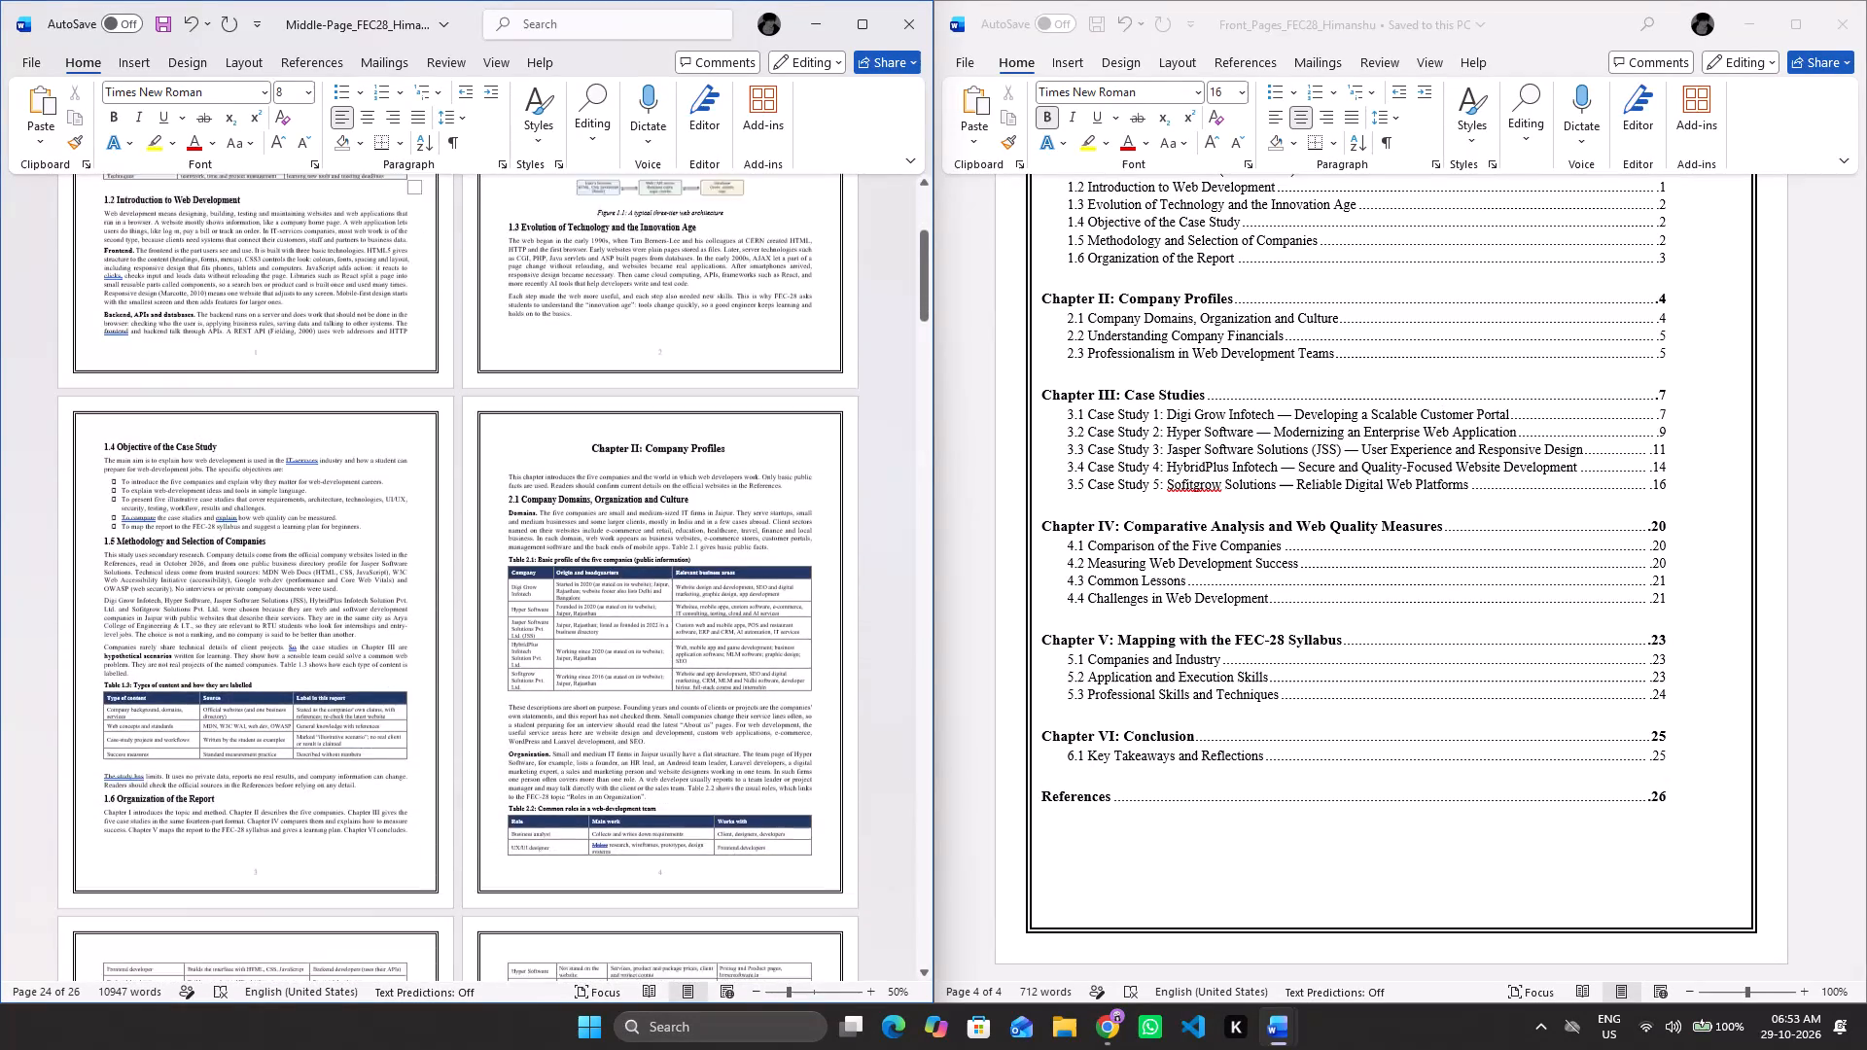
scroll(372, 480, down, 4)
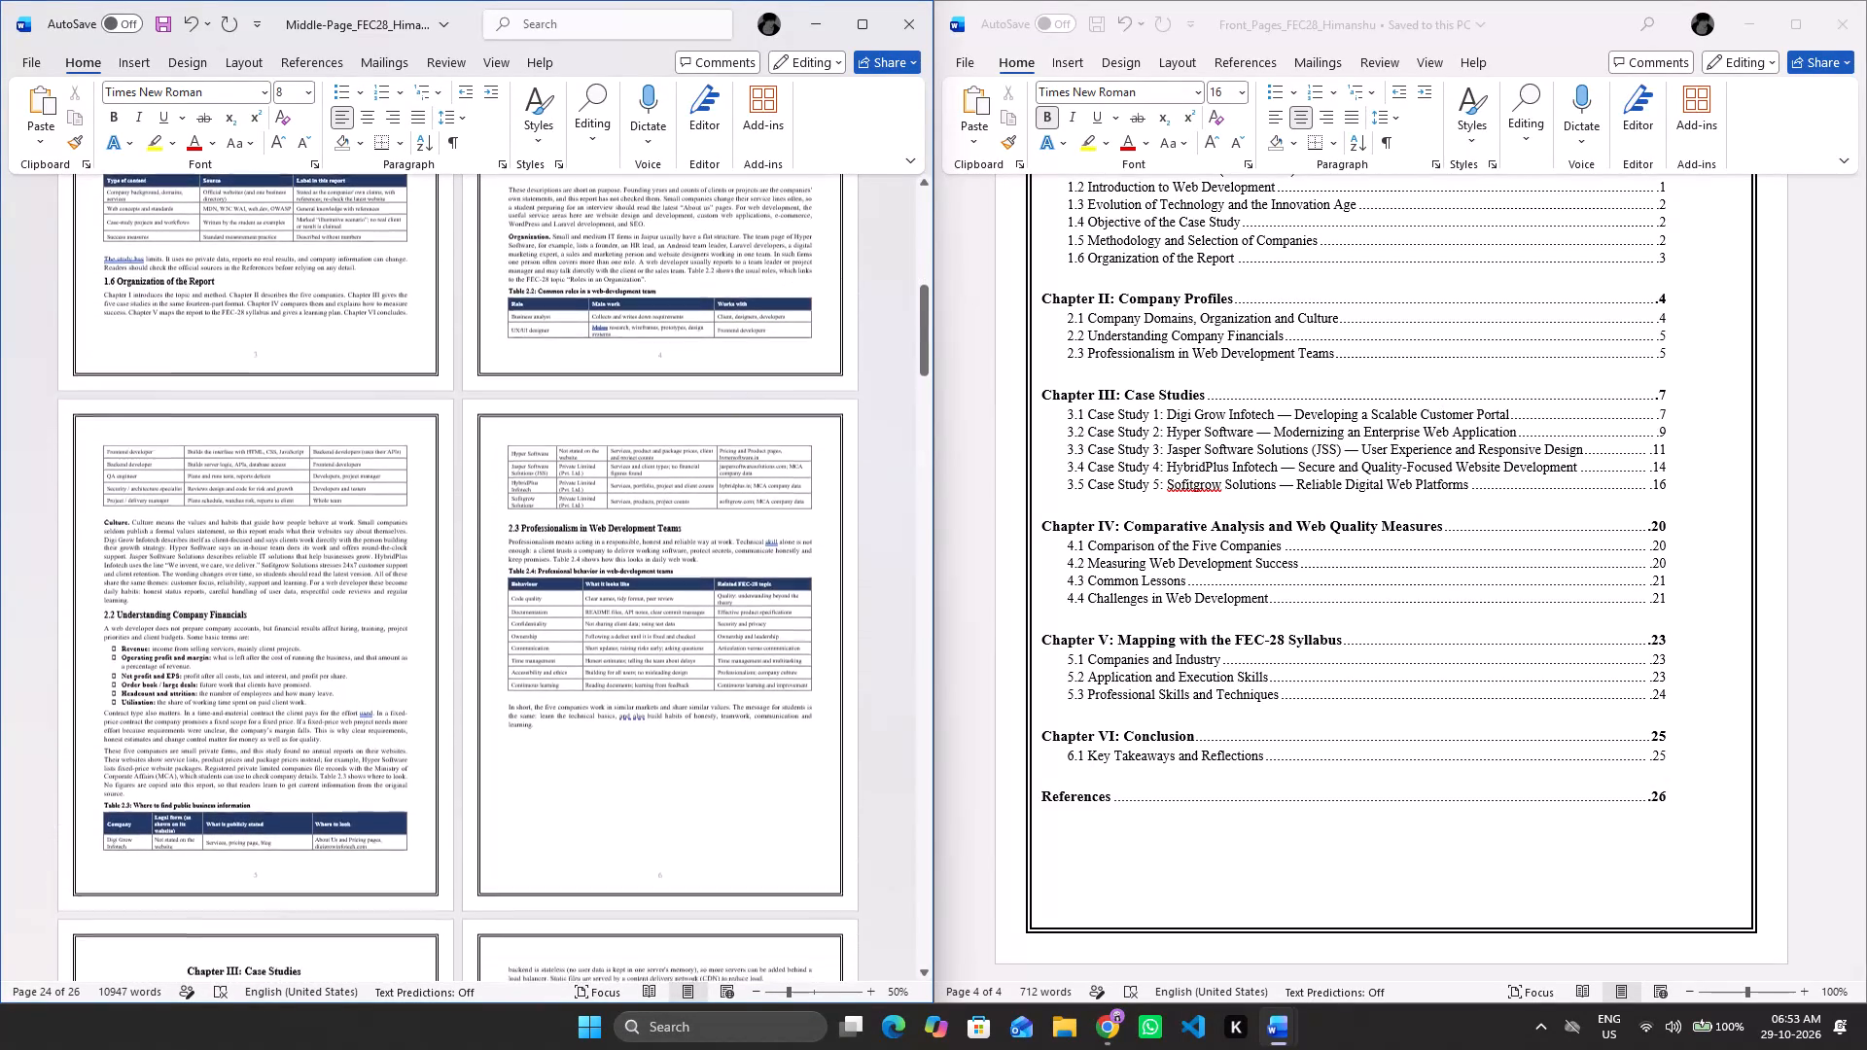
scroll(372, 480, down, 4)
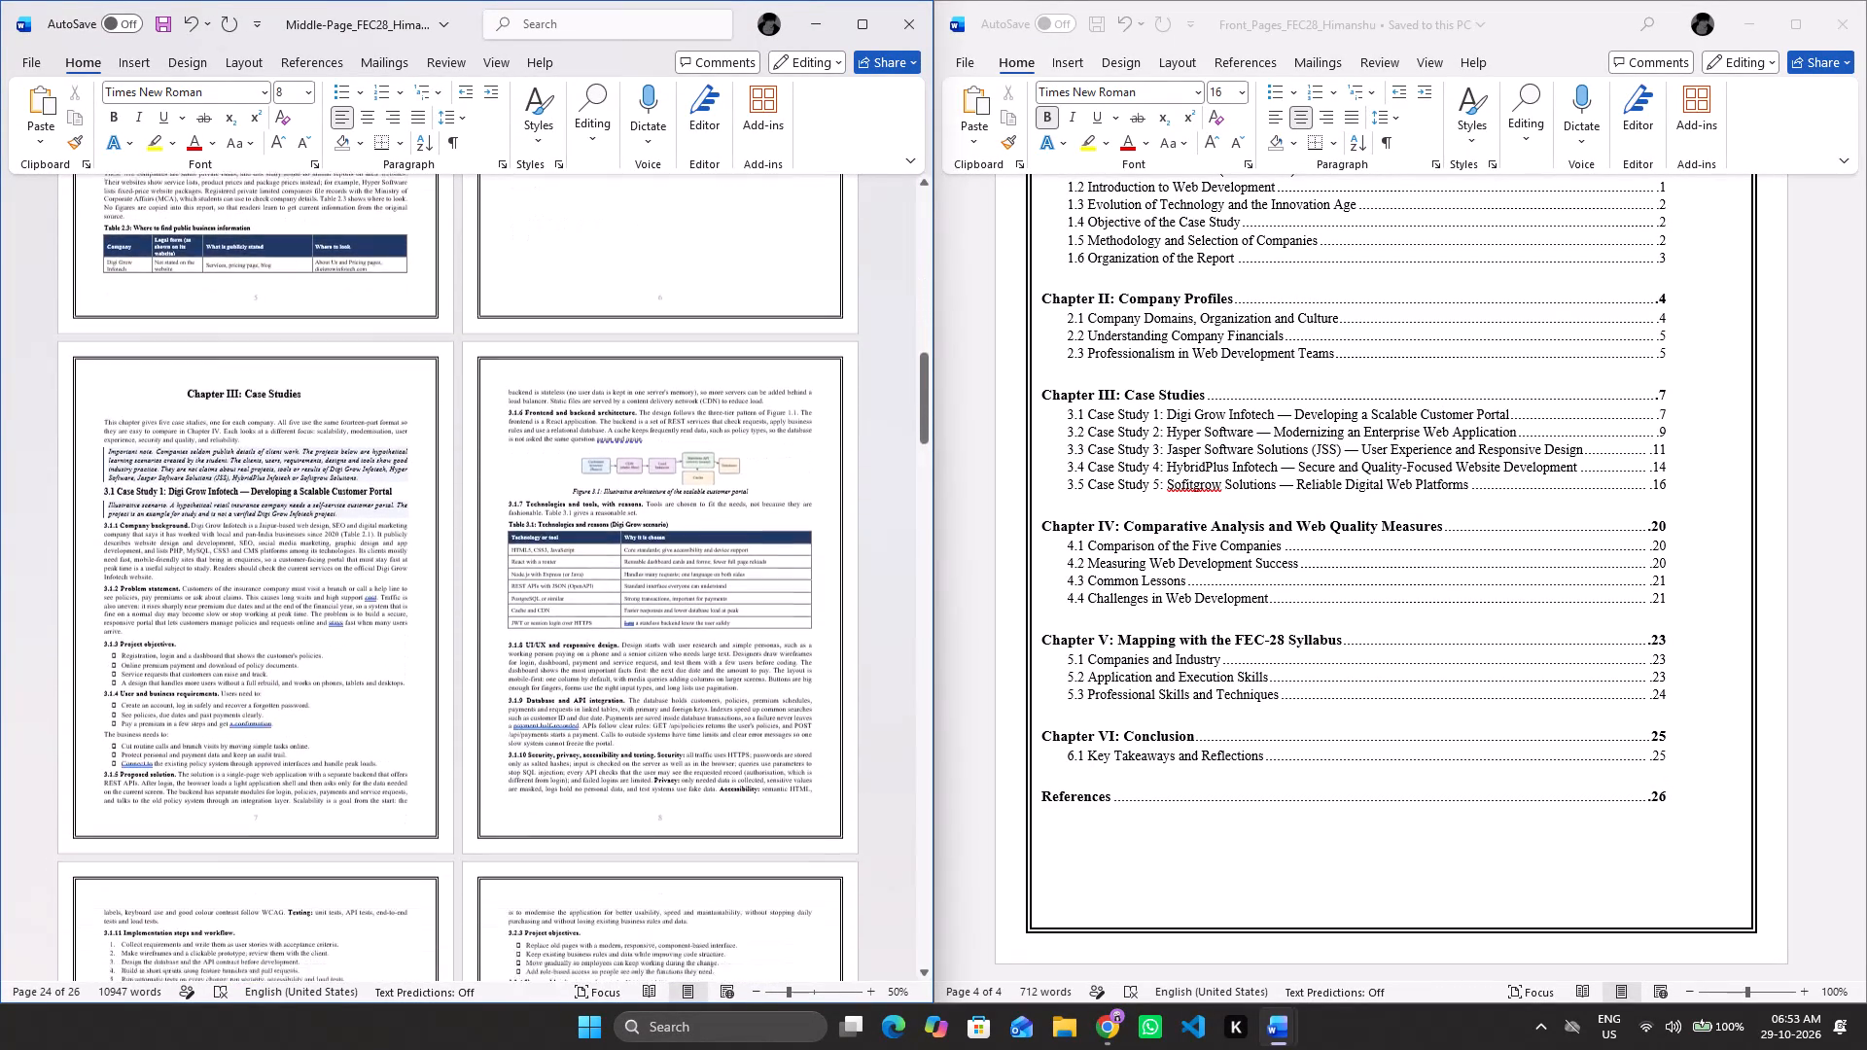
scroll(372, 480, down, 5)
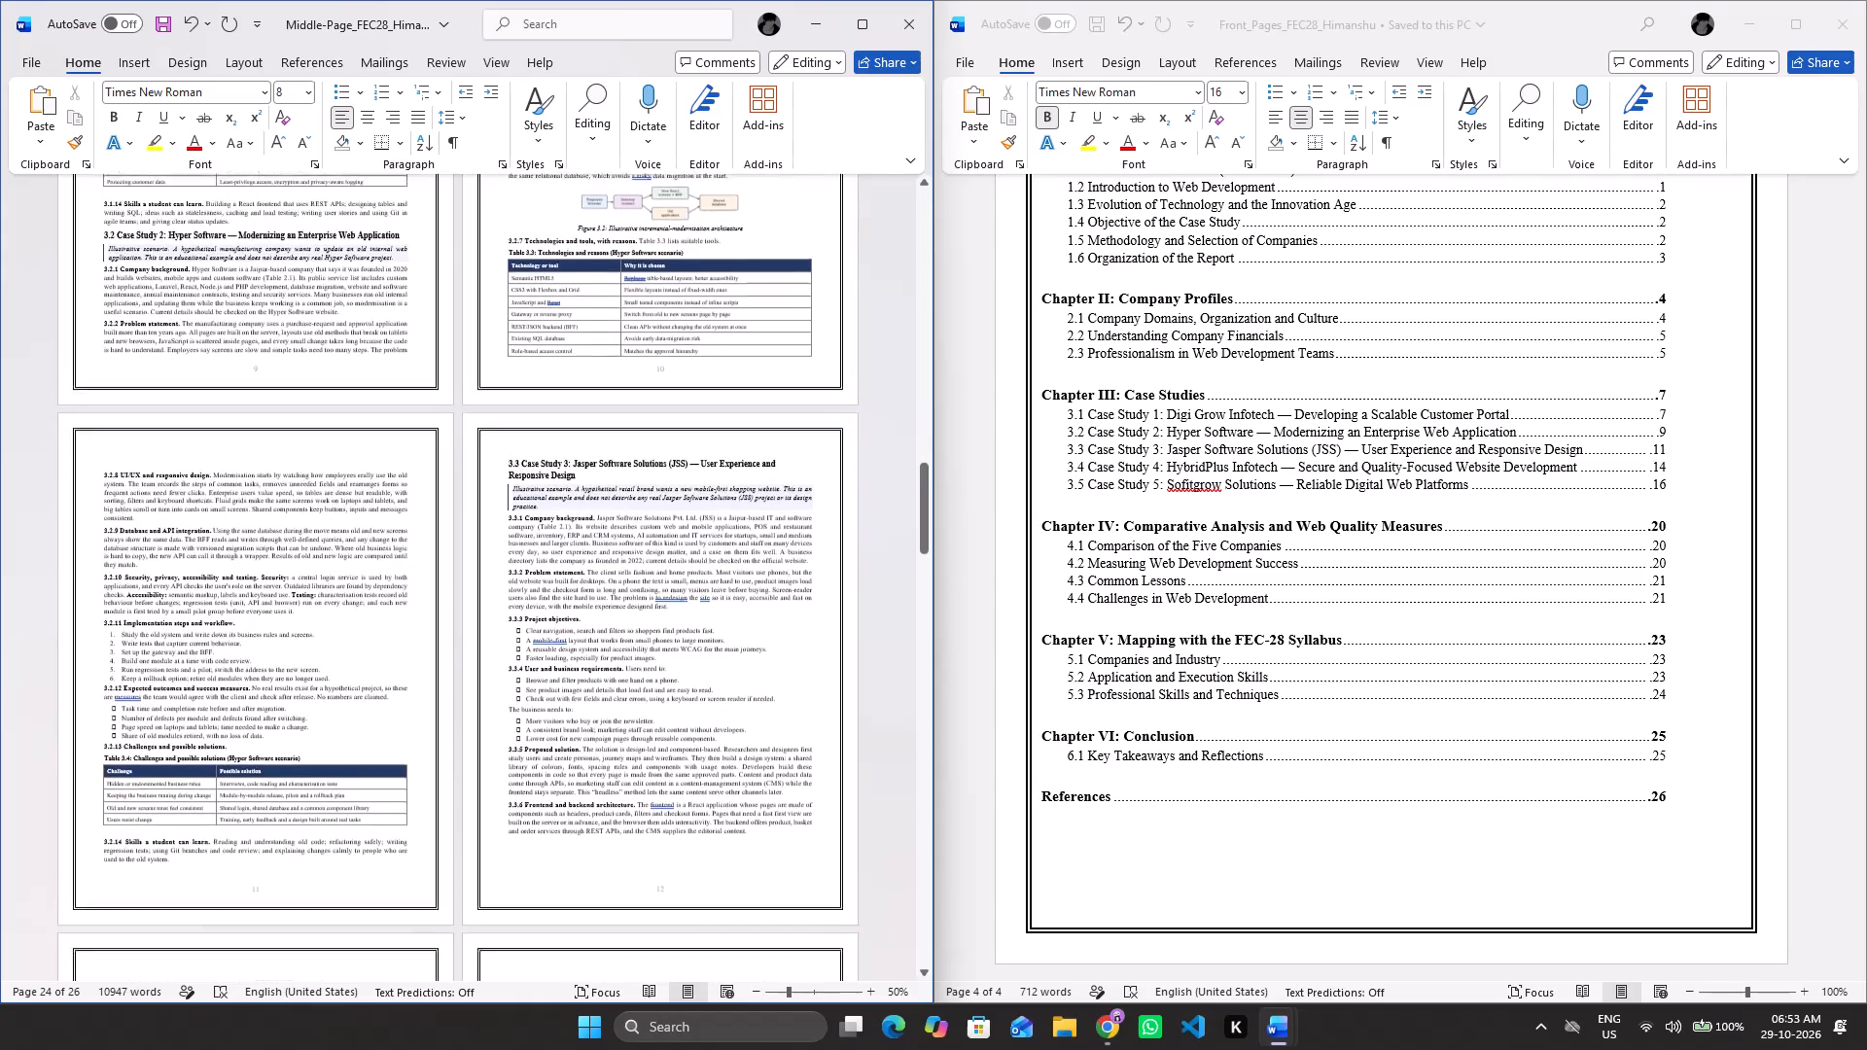
scroll(372, 480, down, 4)
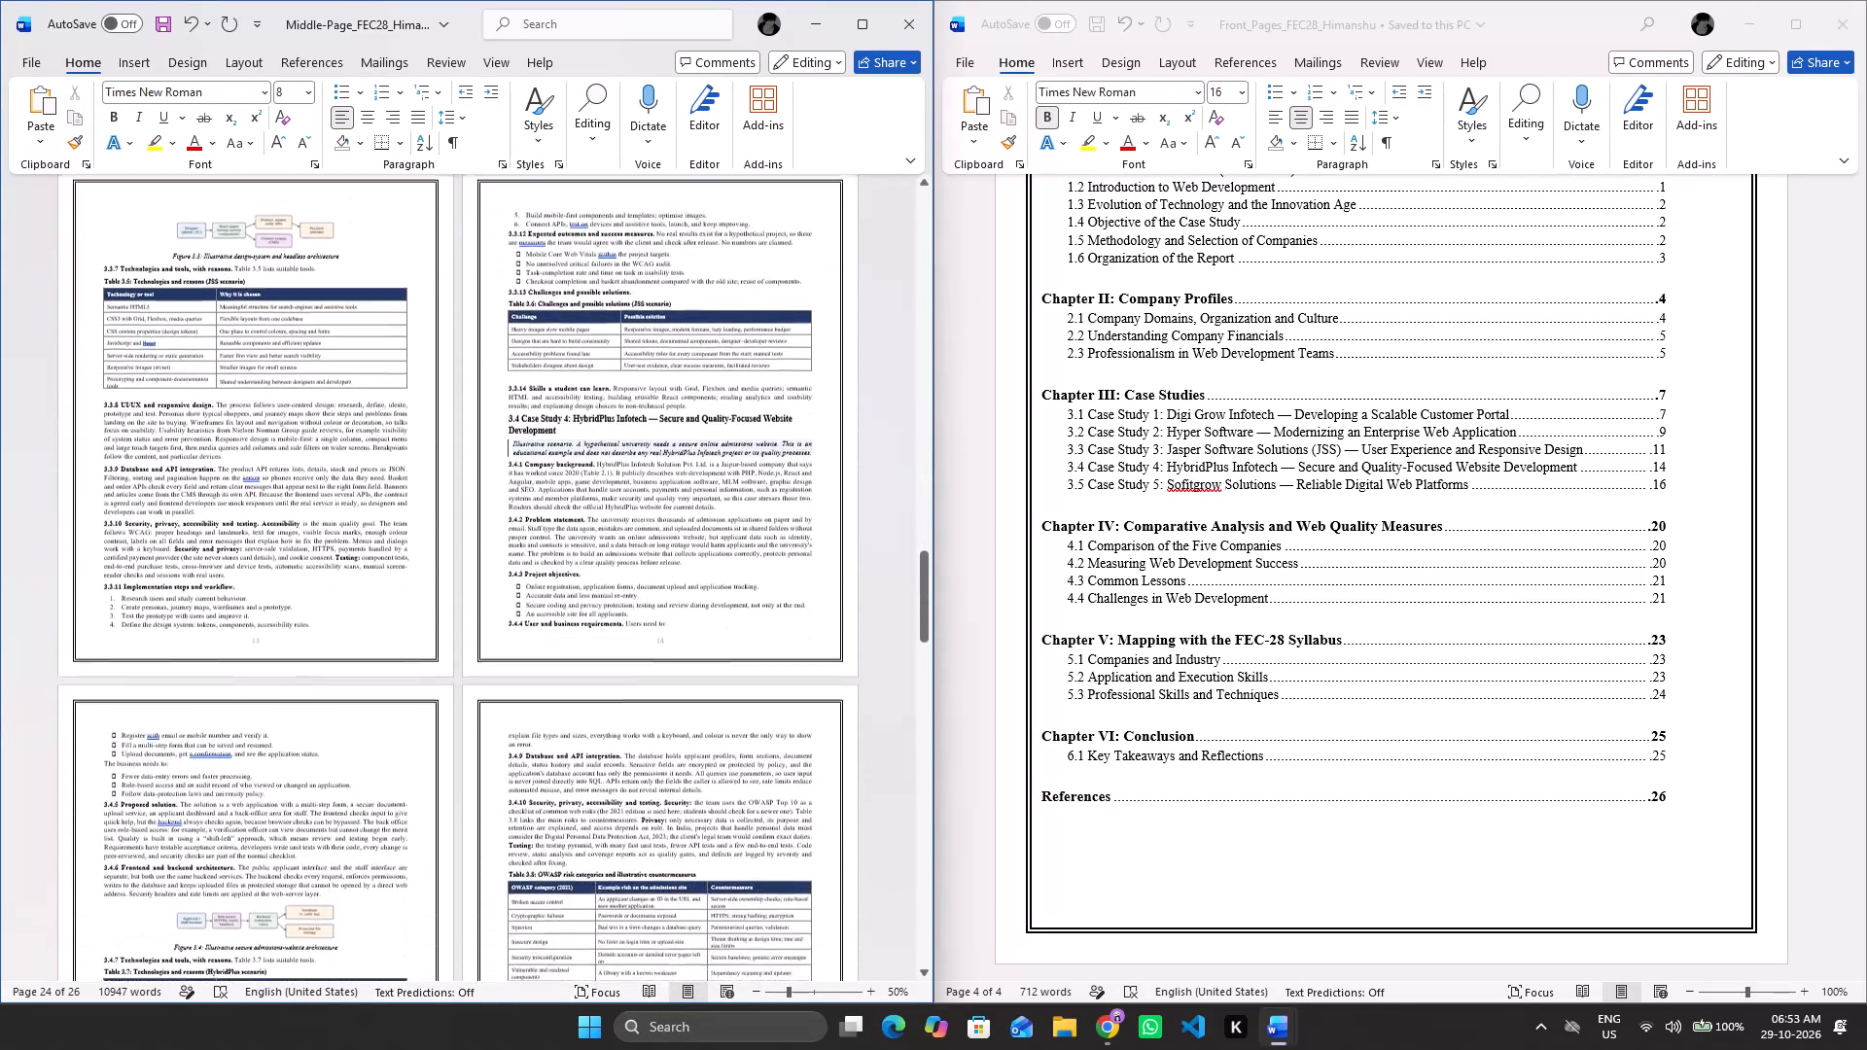
scroll(372, 480, down, 4)
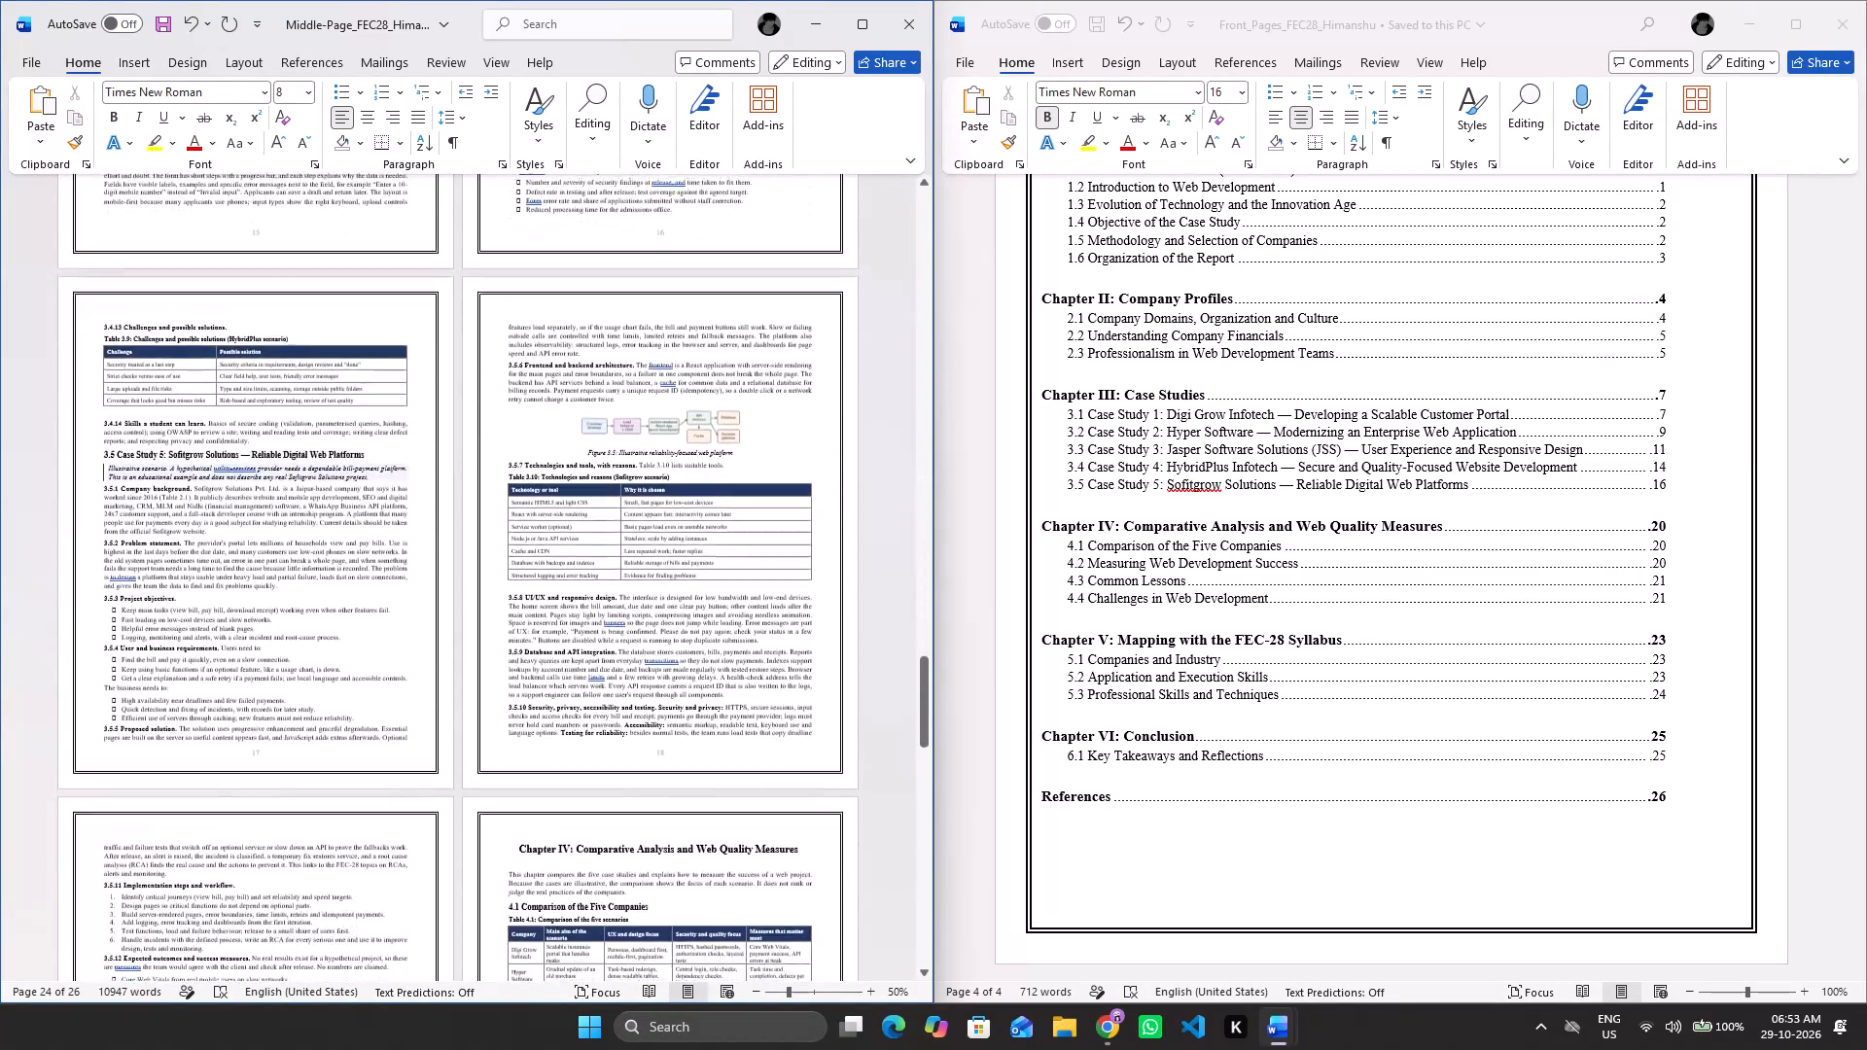
scroll(372, 480, down, 4)
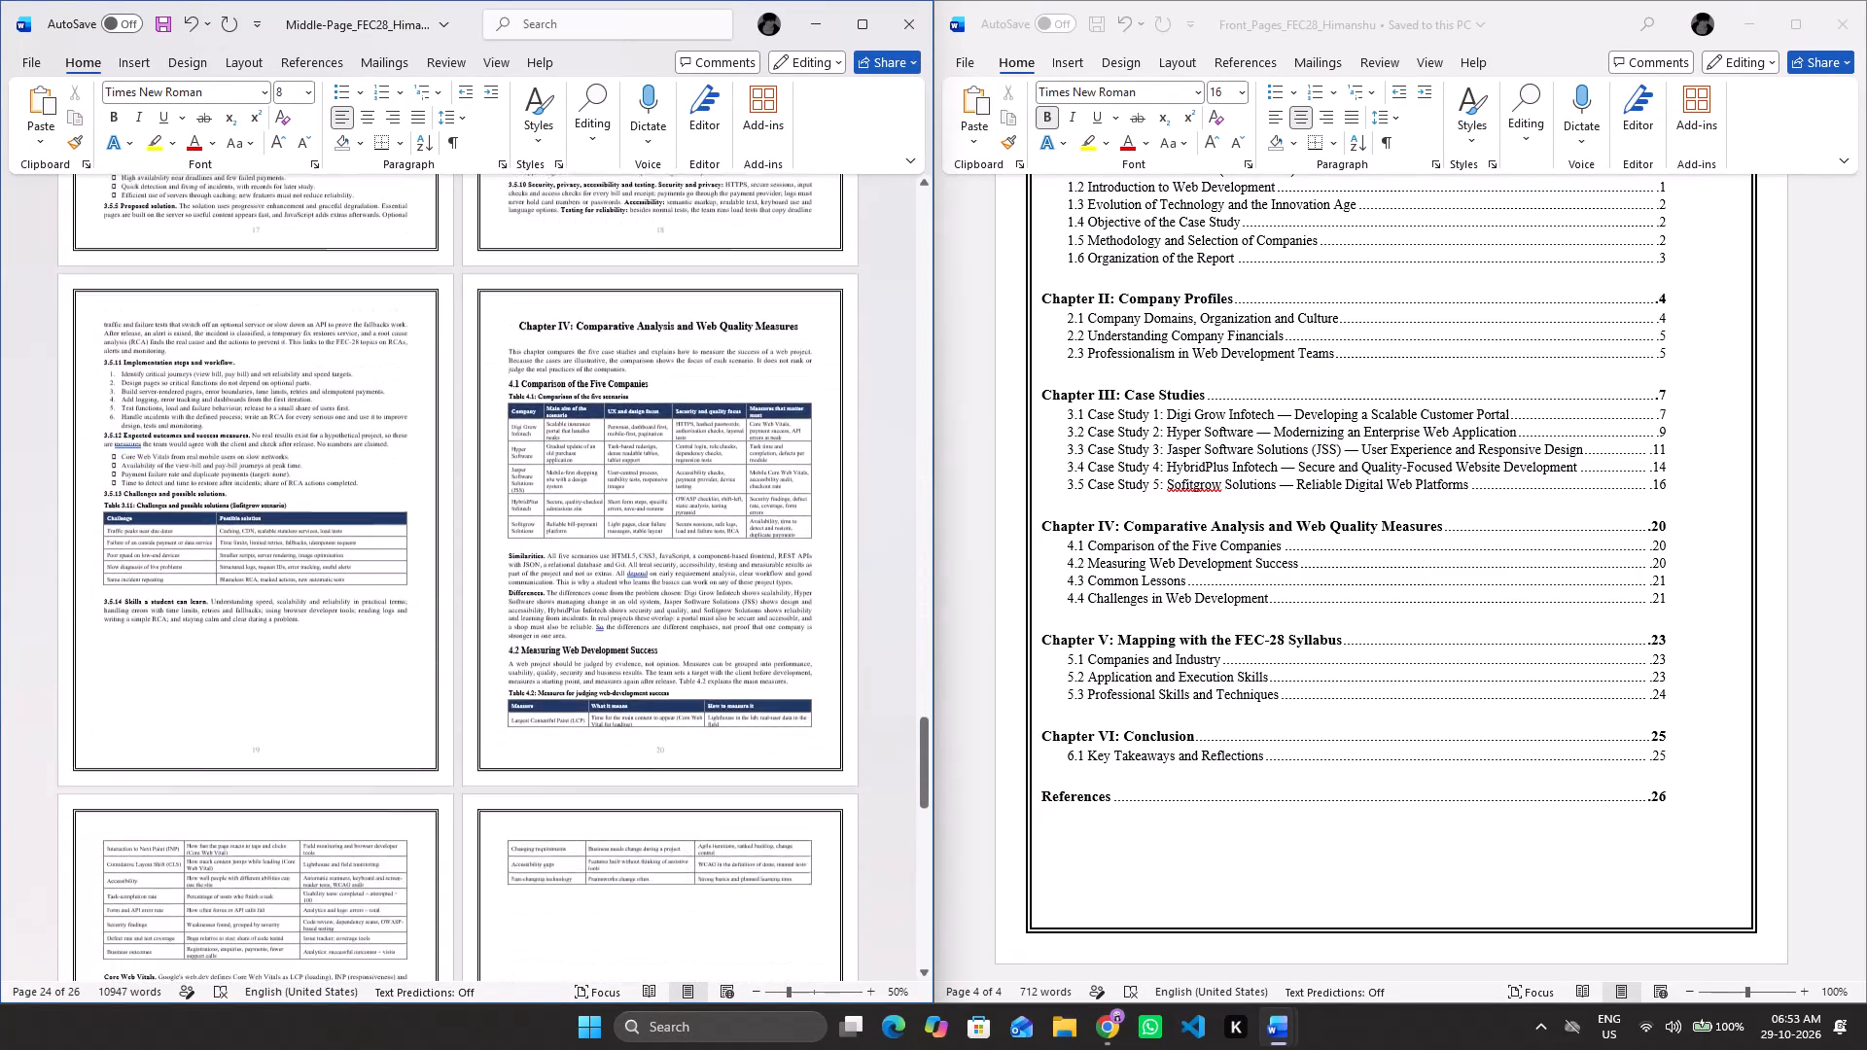
scroll(372, 480, down, 4)
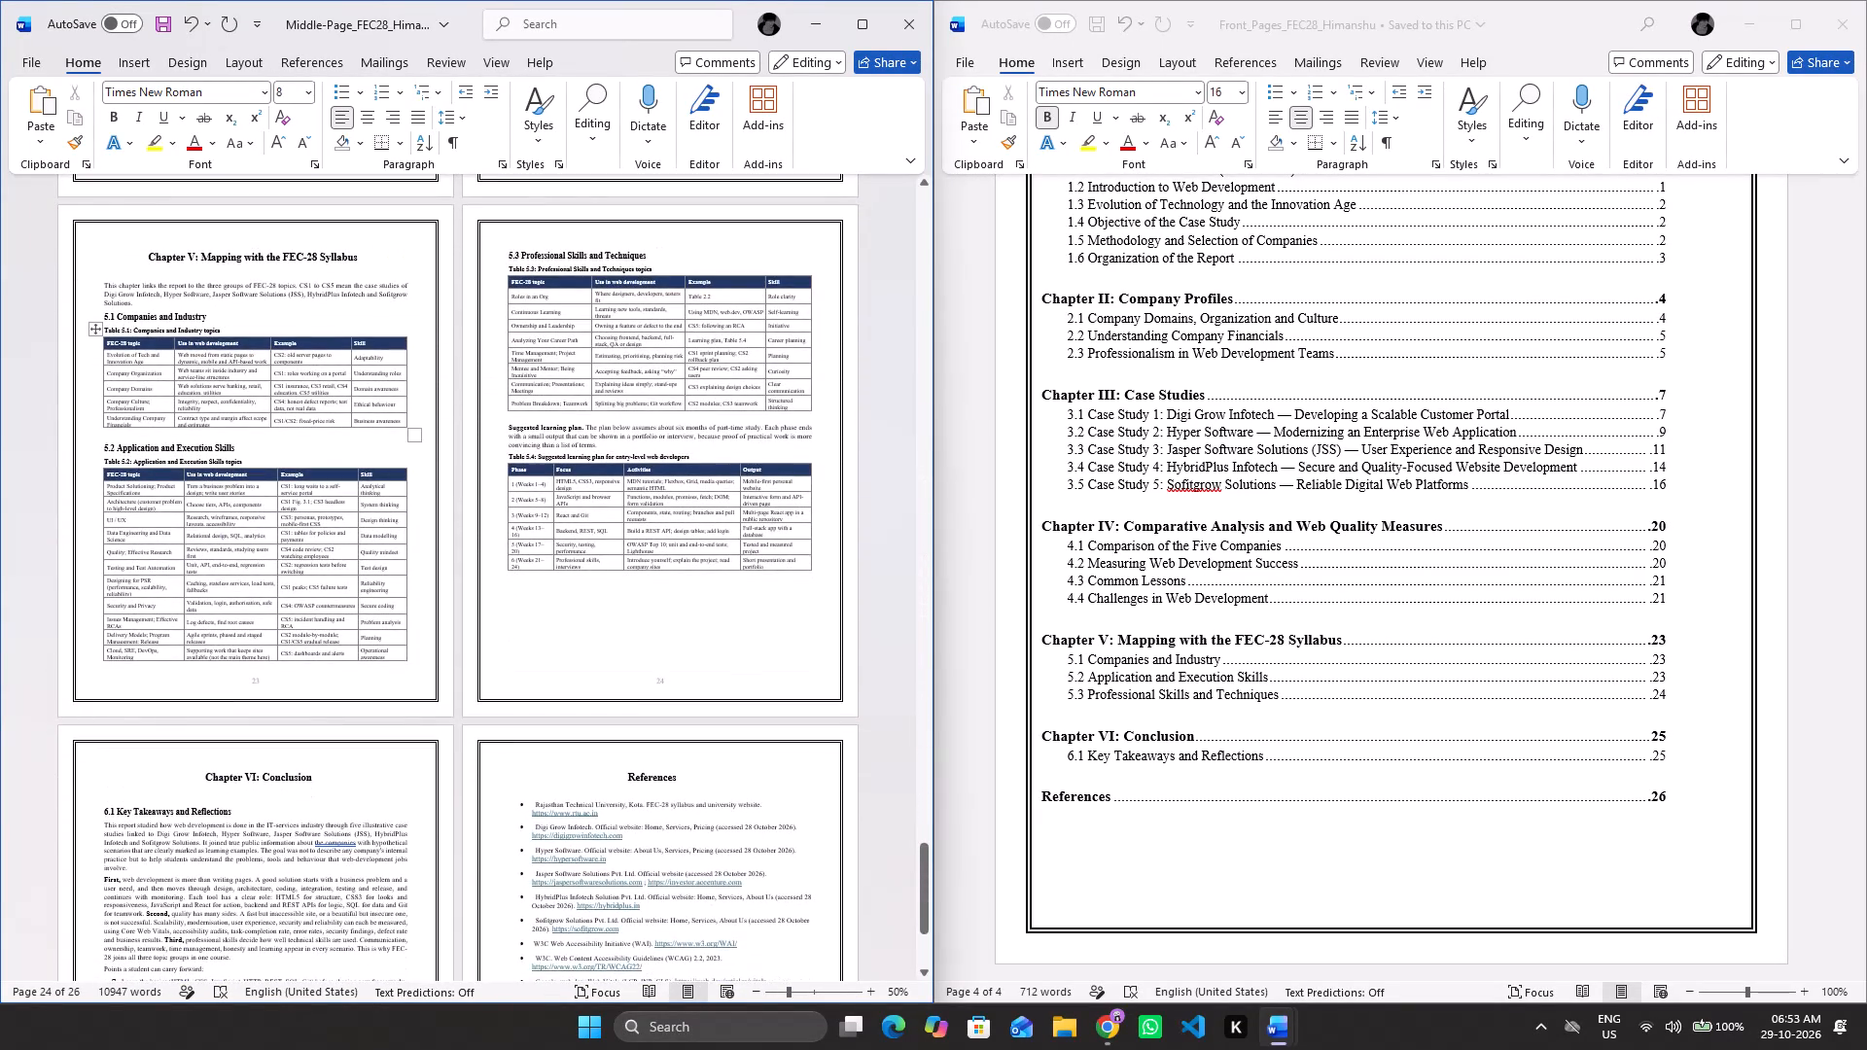
scroll(372, 480, down, 3)
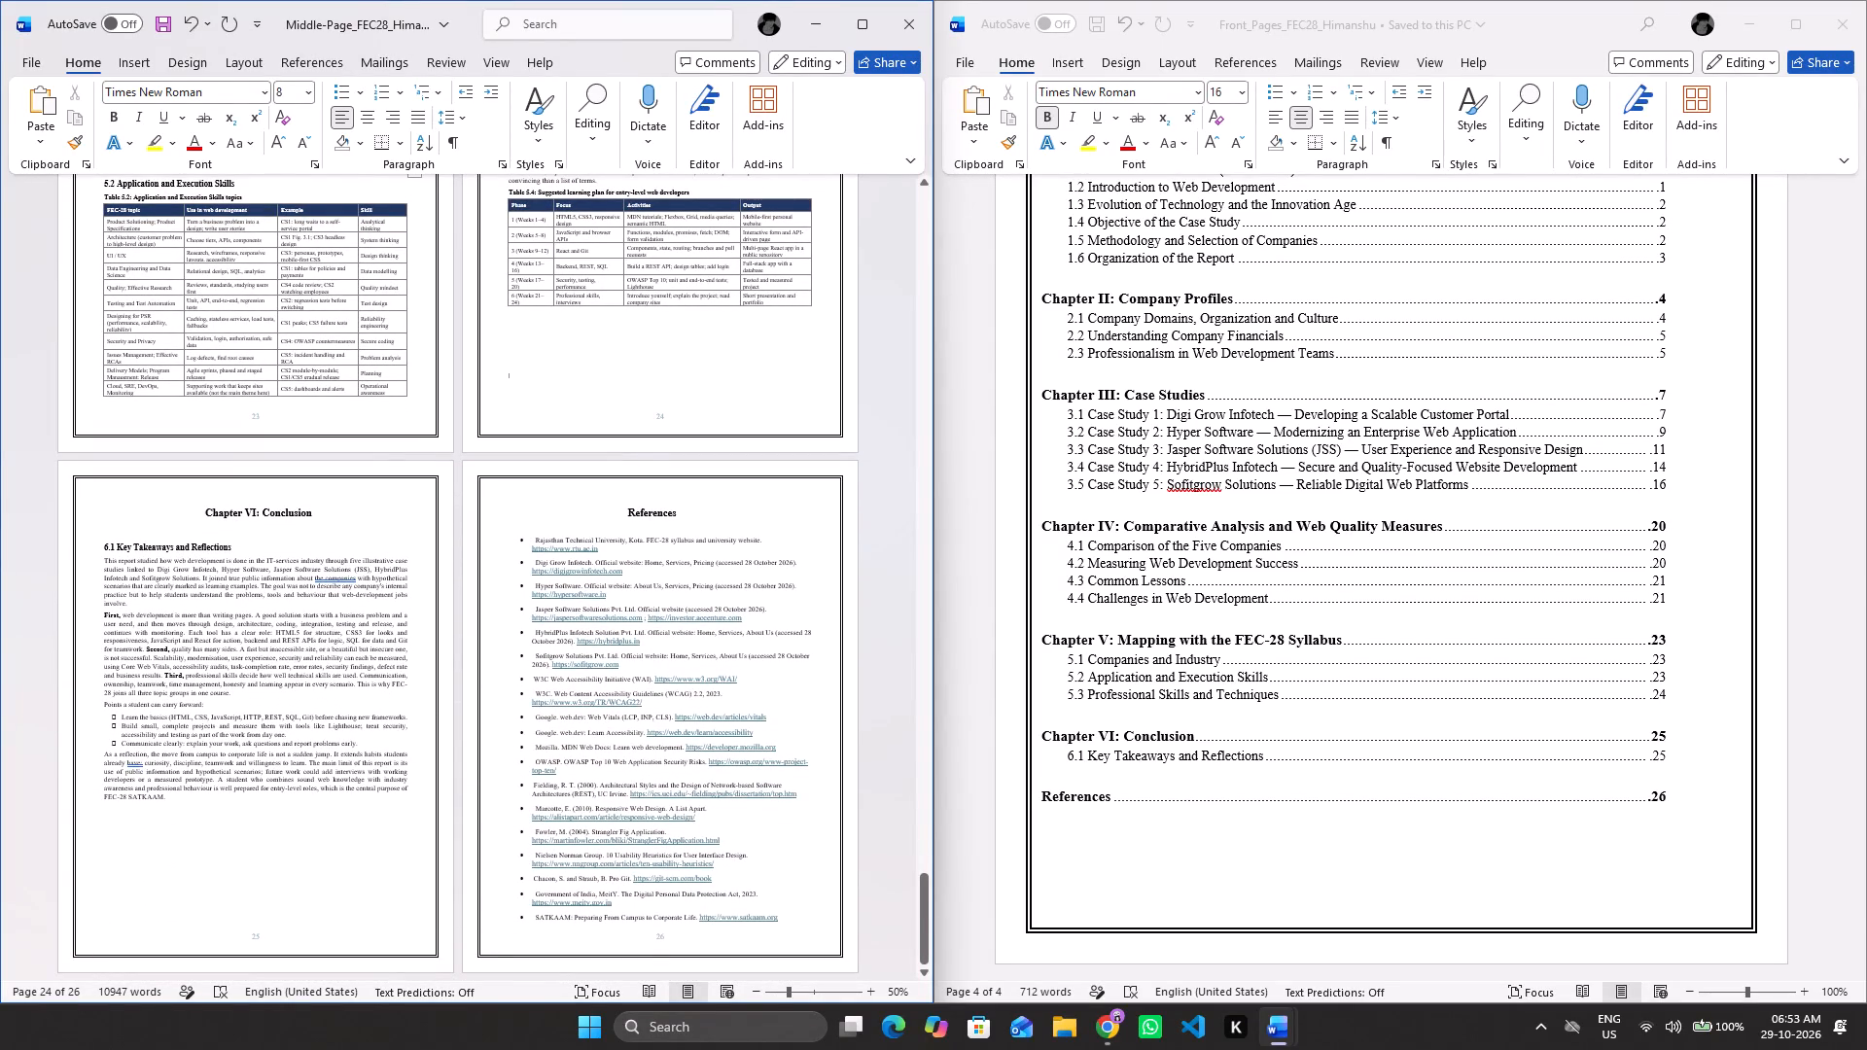
Review the middle-pages document again from the References back to Chapter I, checking page layout and section positions against the table of contents.
scroll(372, 480, up, 4)
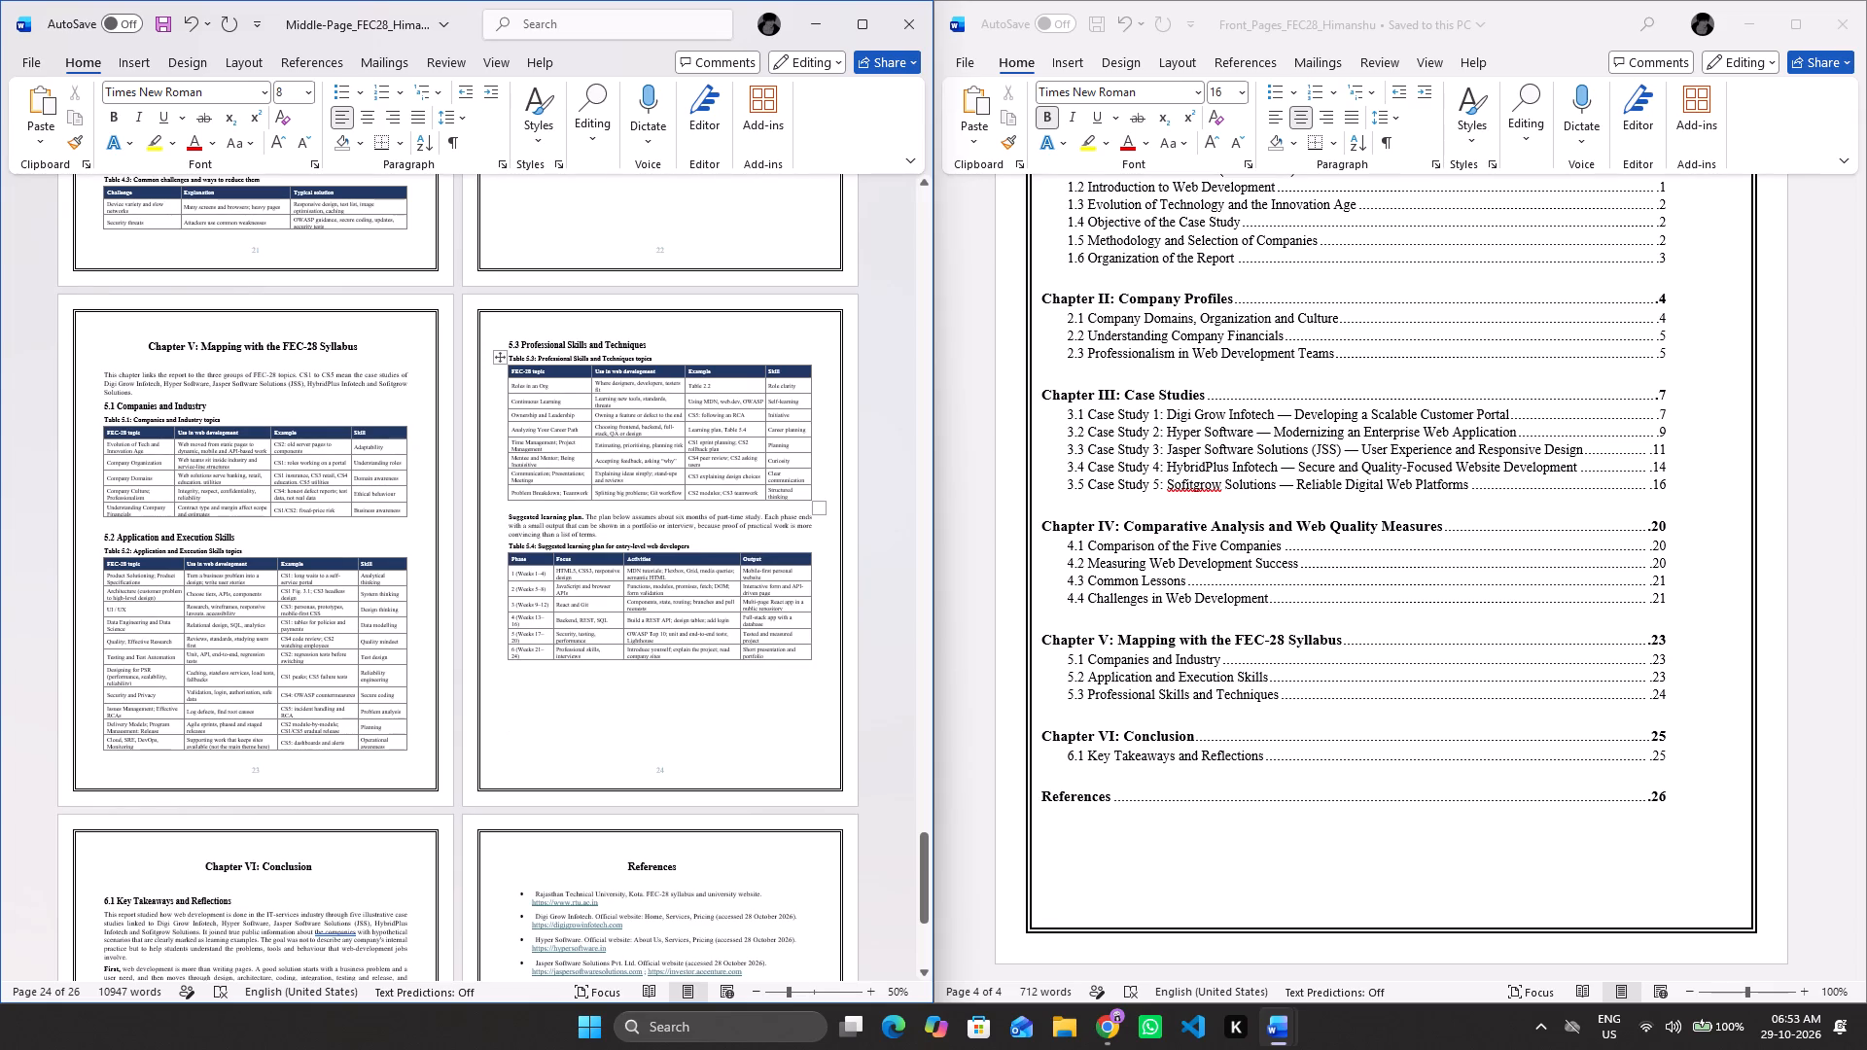
scroll(540, 424, up, 3)
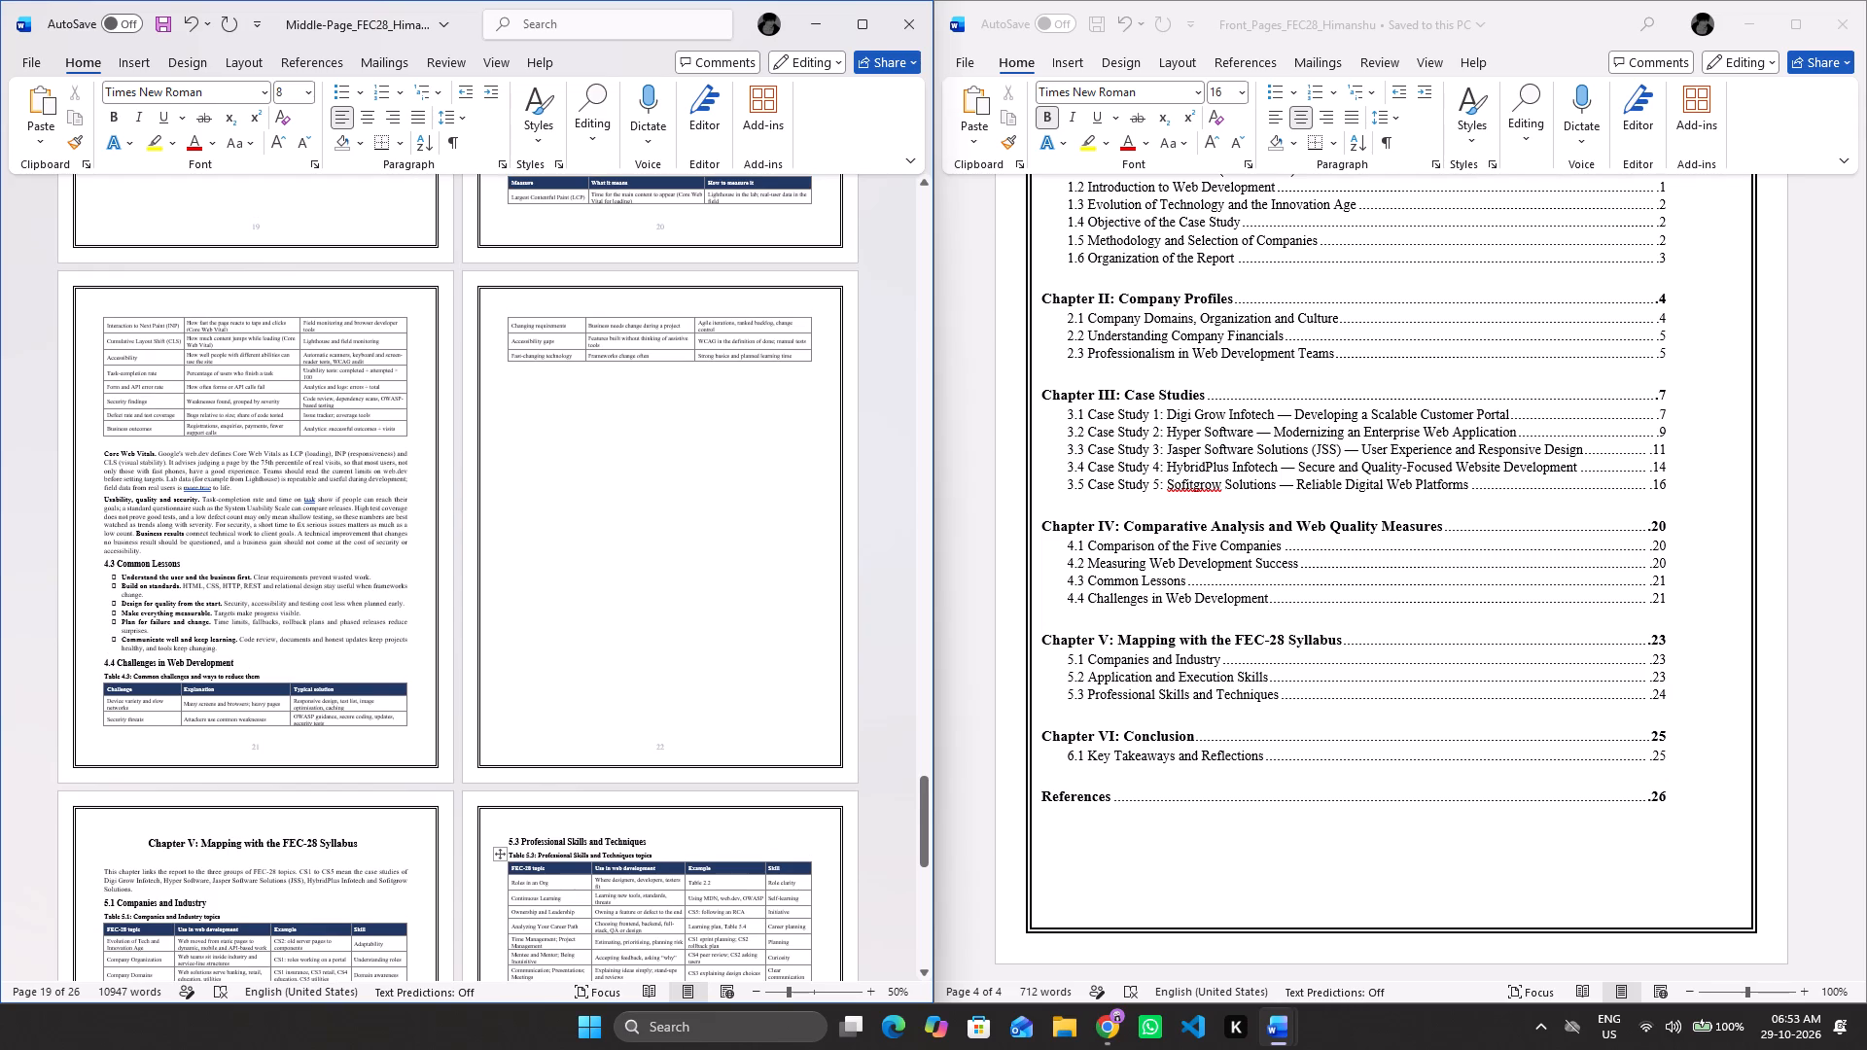
scroll(540, 424, up, 8)
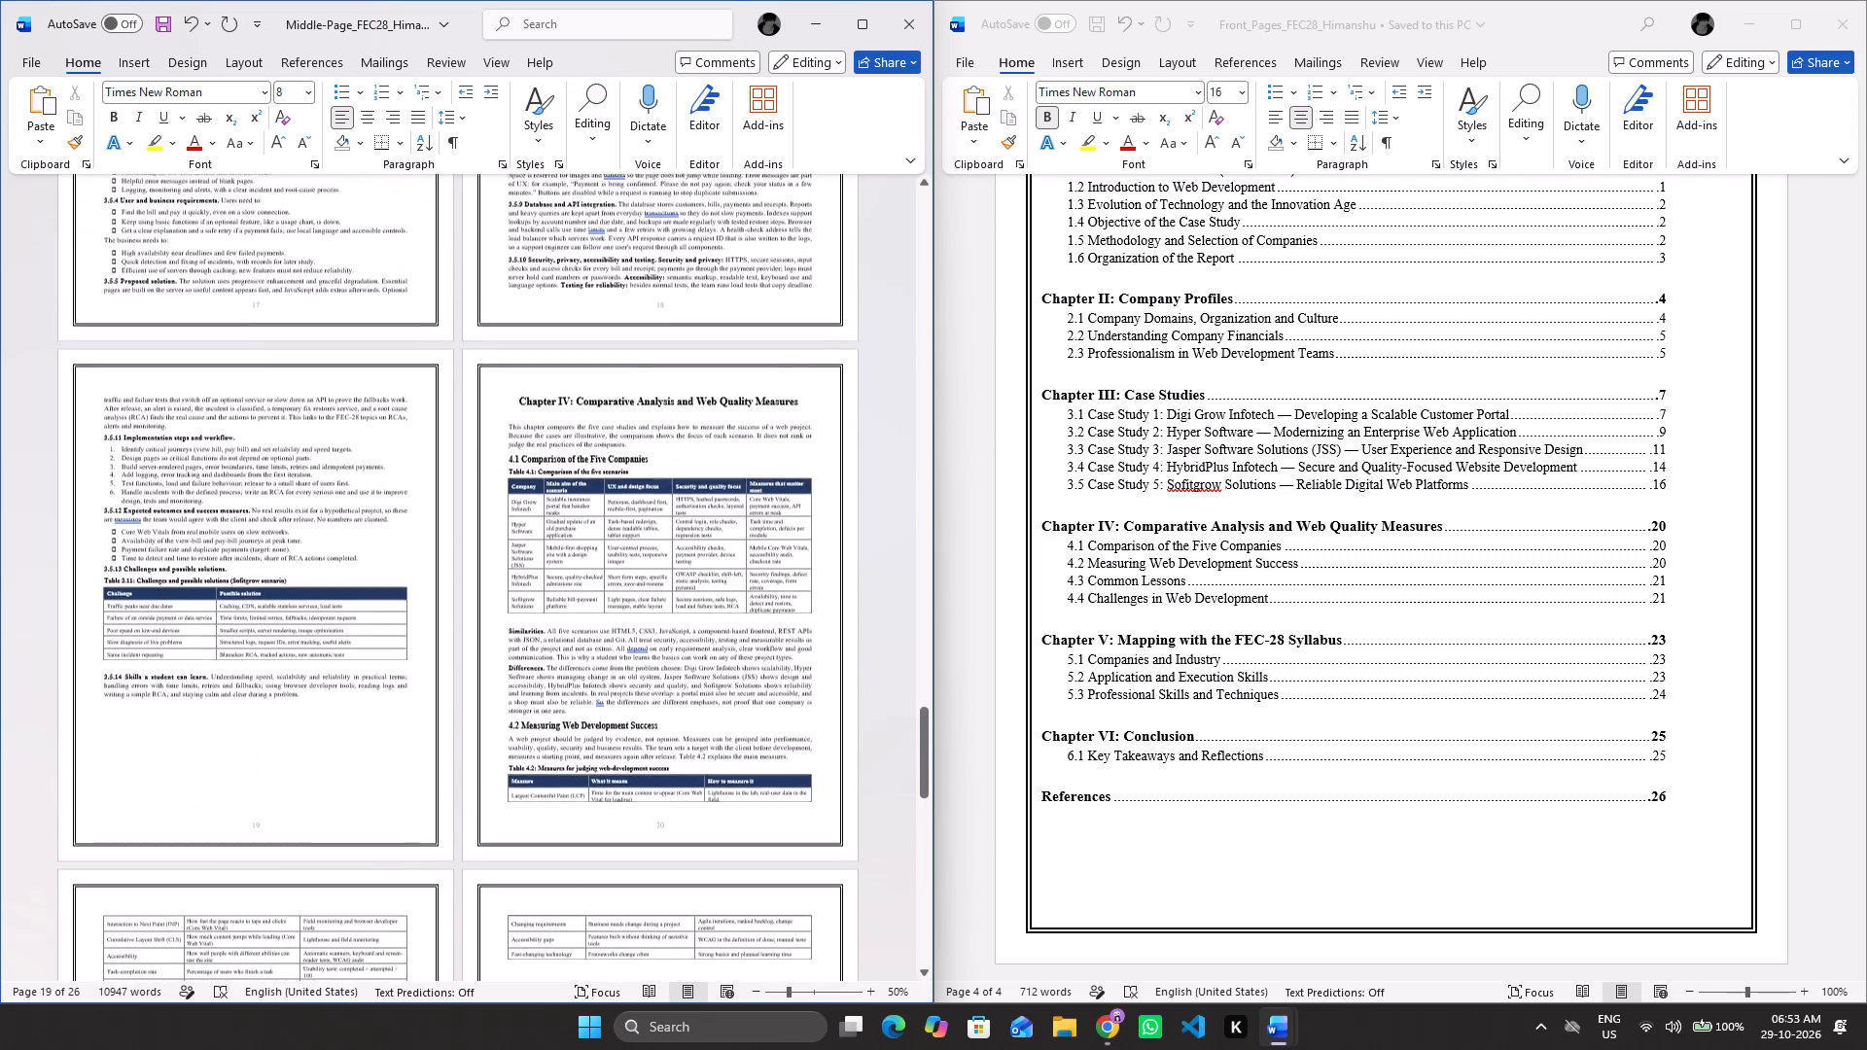
scroll(540, 424, up, 2)
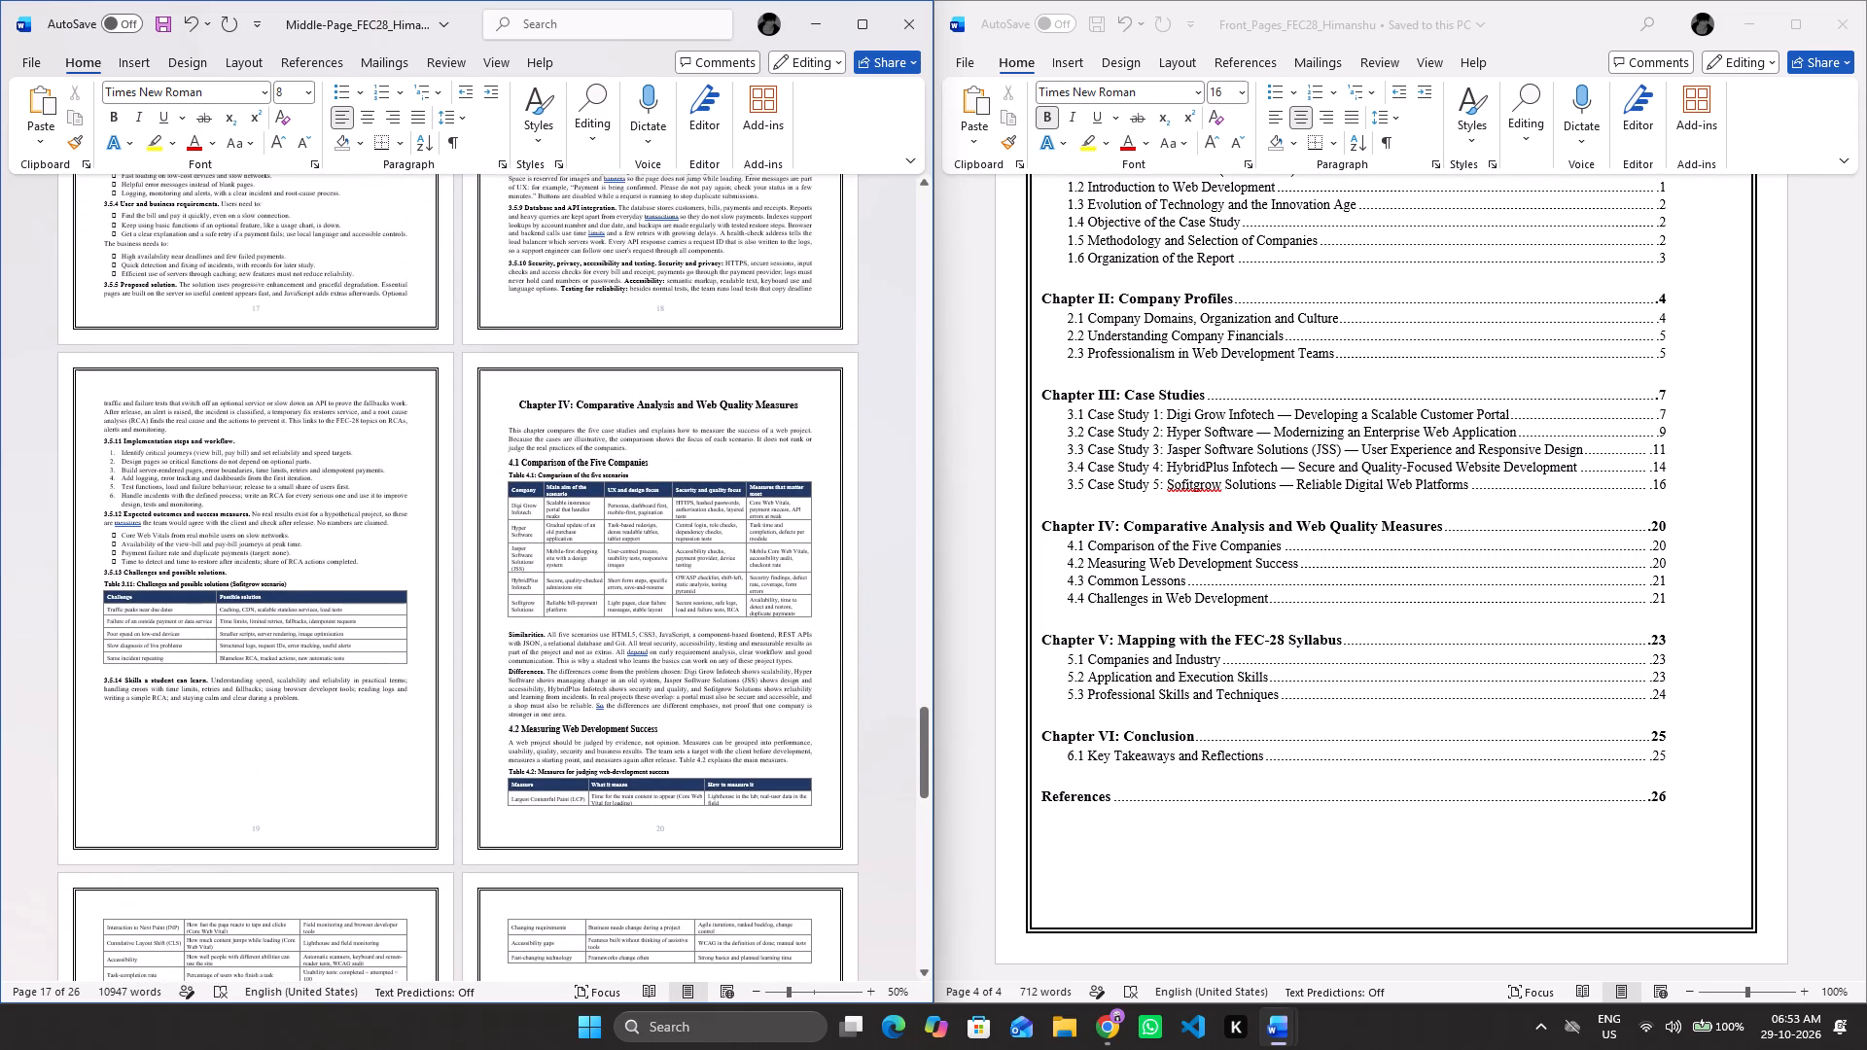
scroll(540, 424, up, 2)
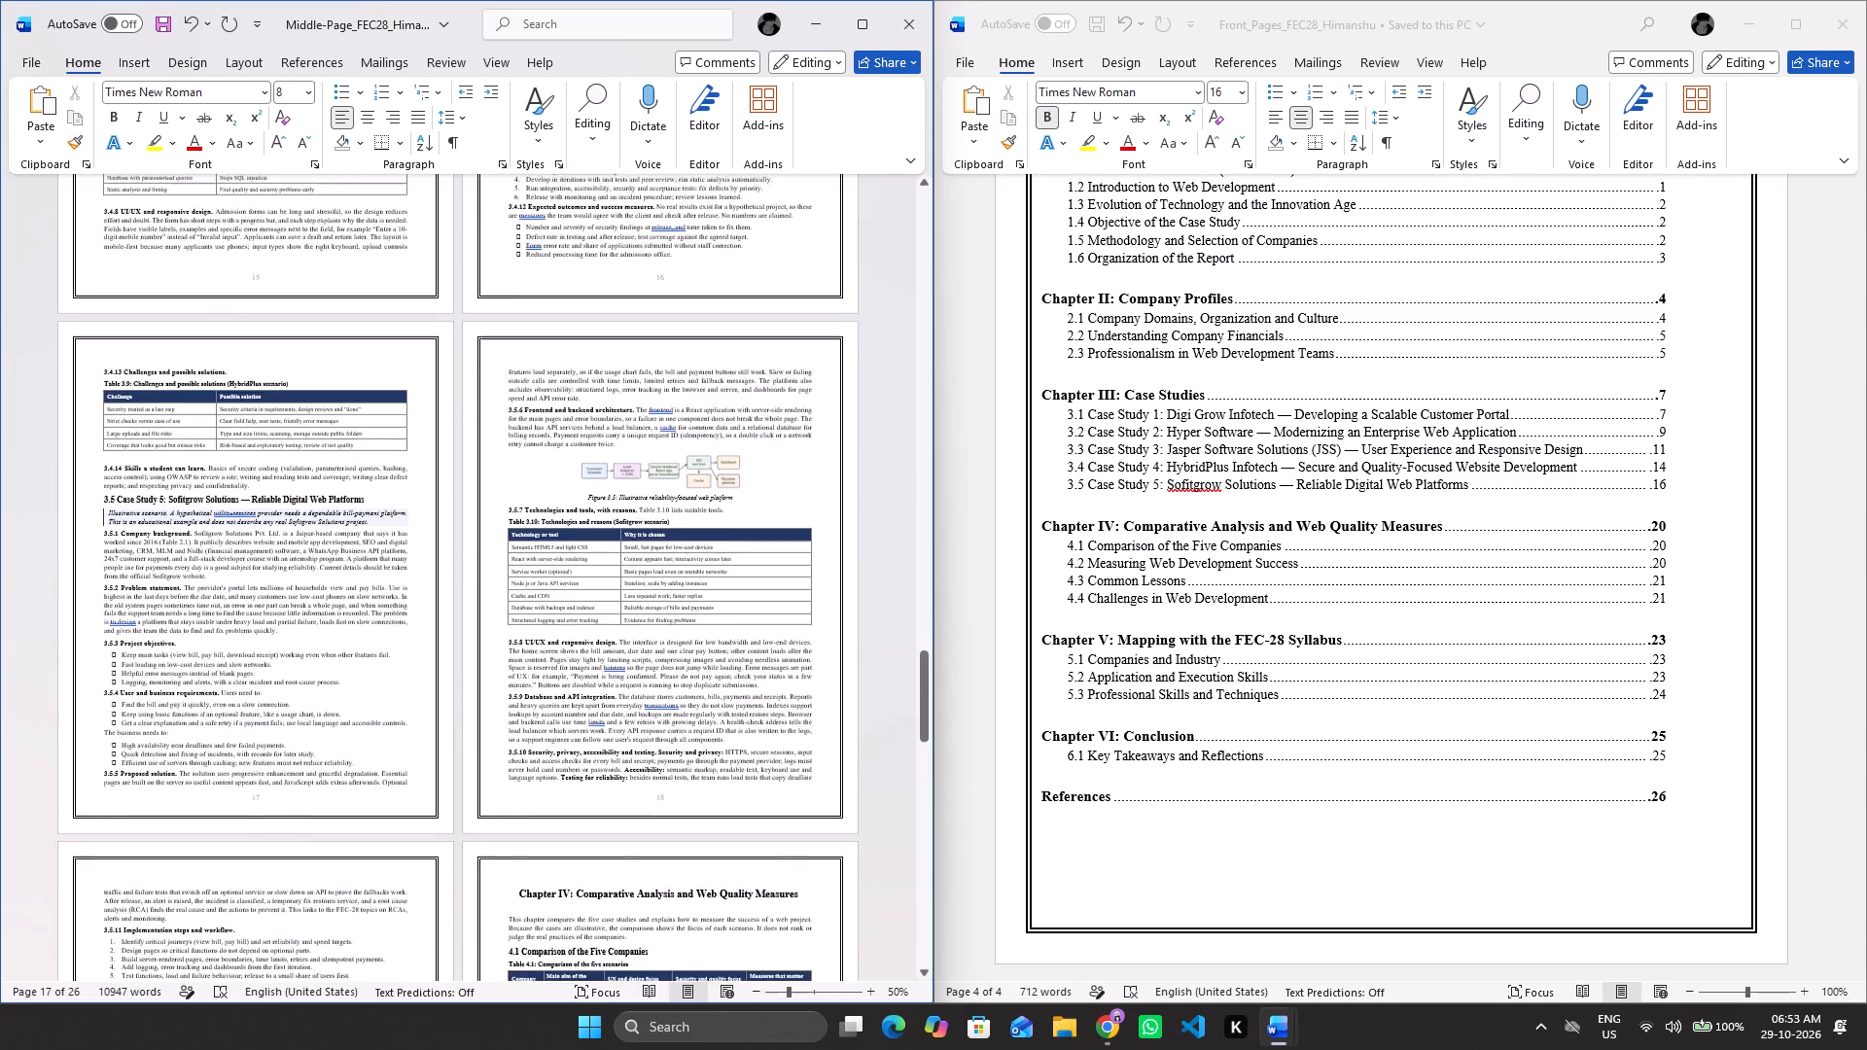
scroll(540, 424, up, 3)
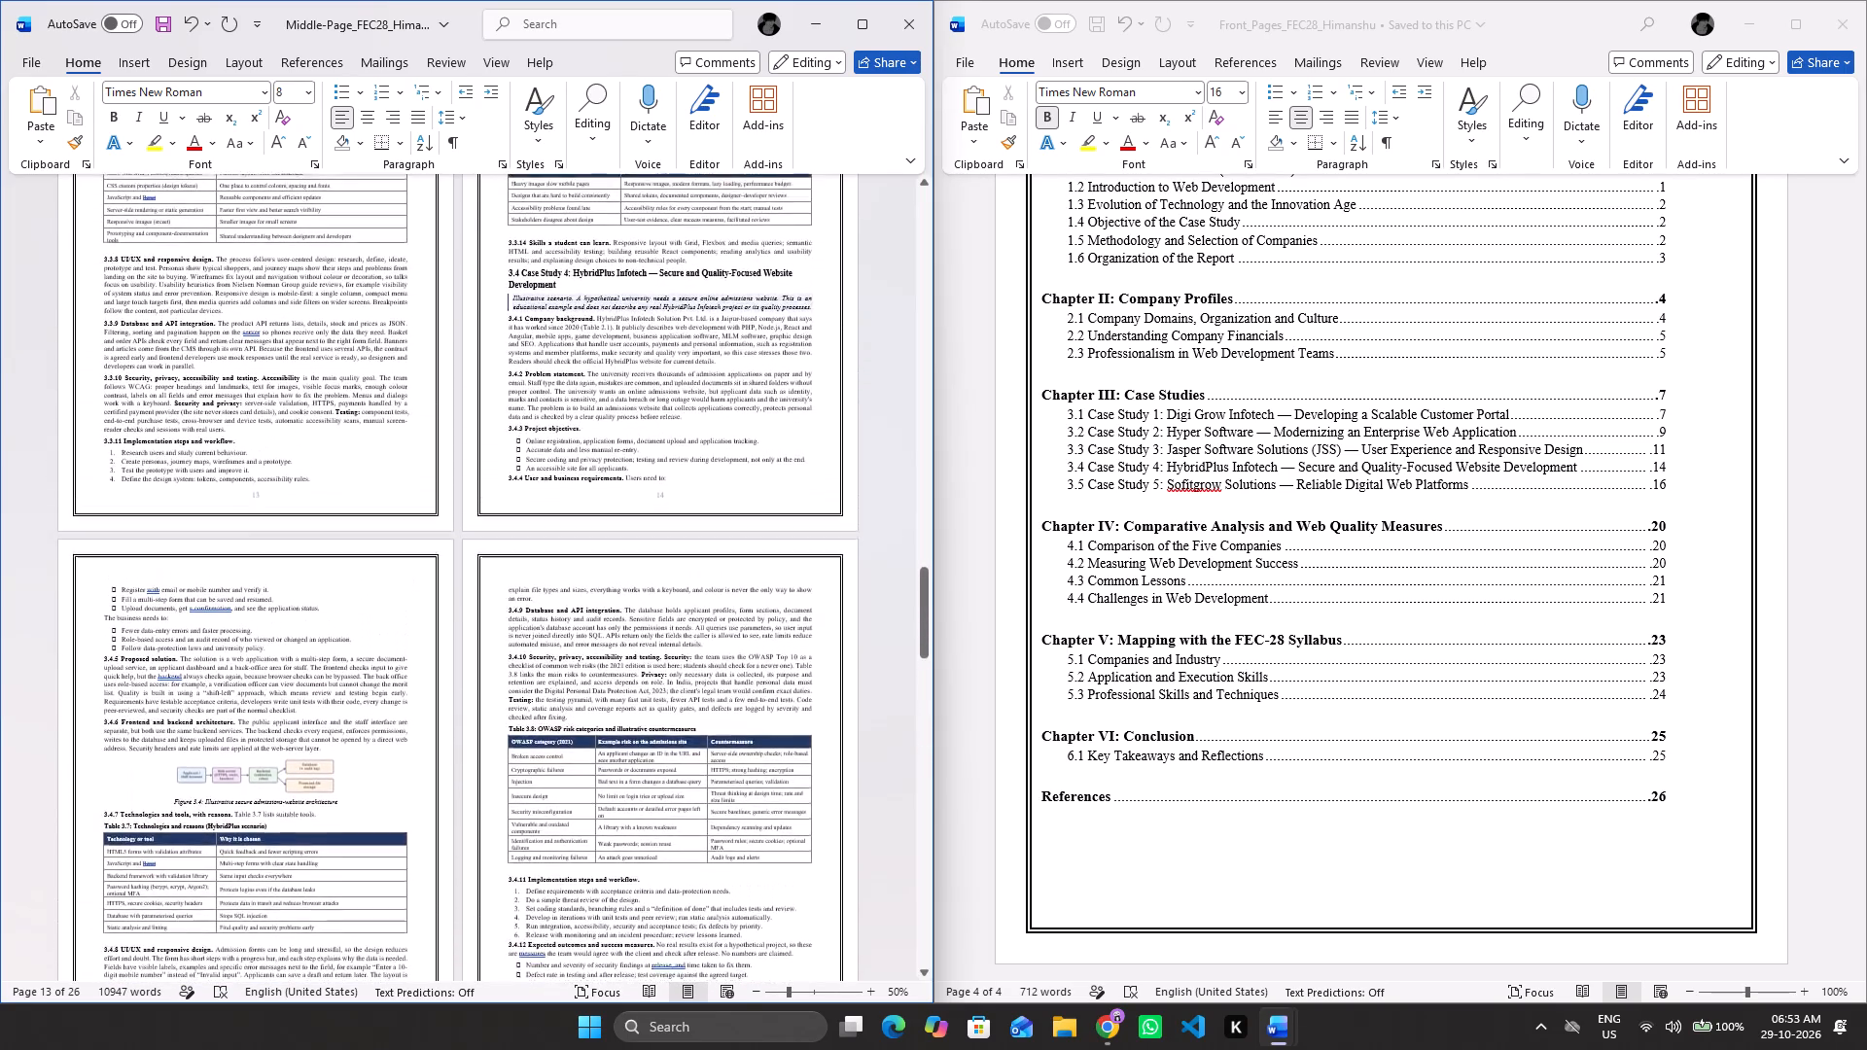
scroll(540, 424, up, 5)
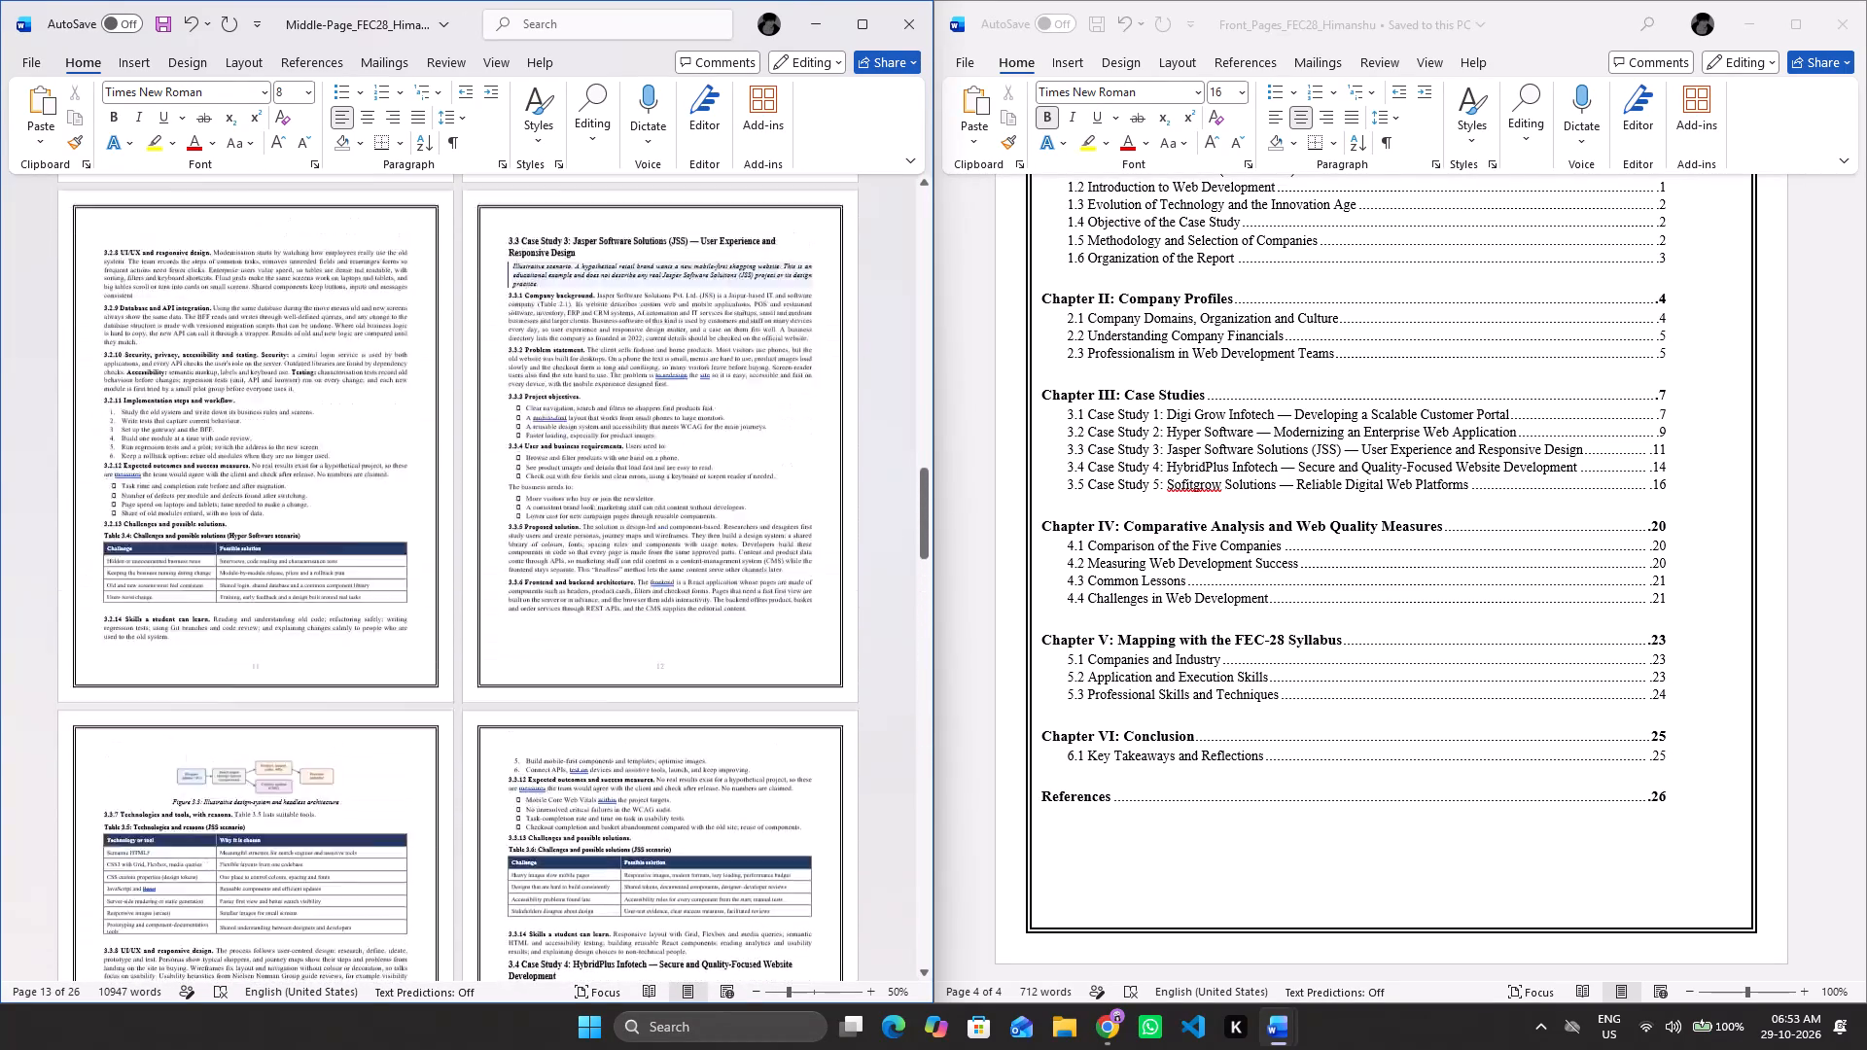
scroll(540, 424, up, 3)
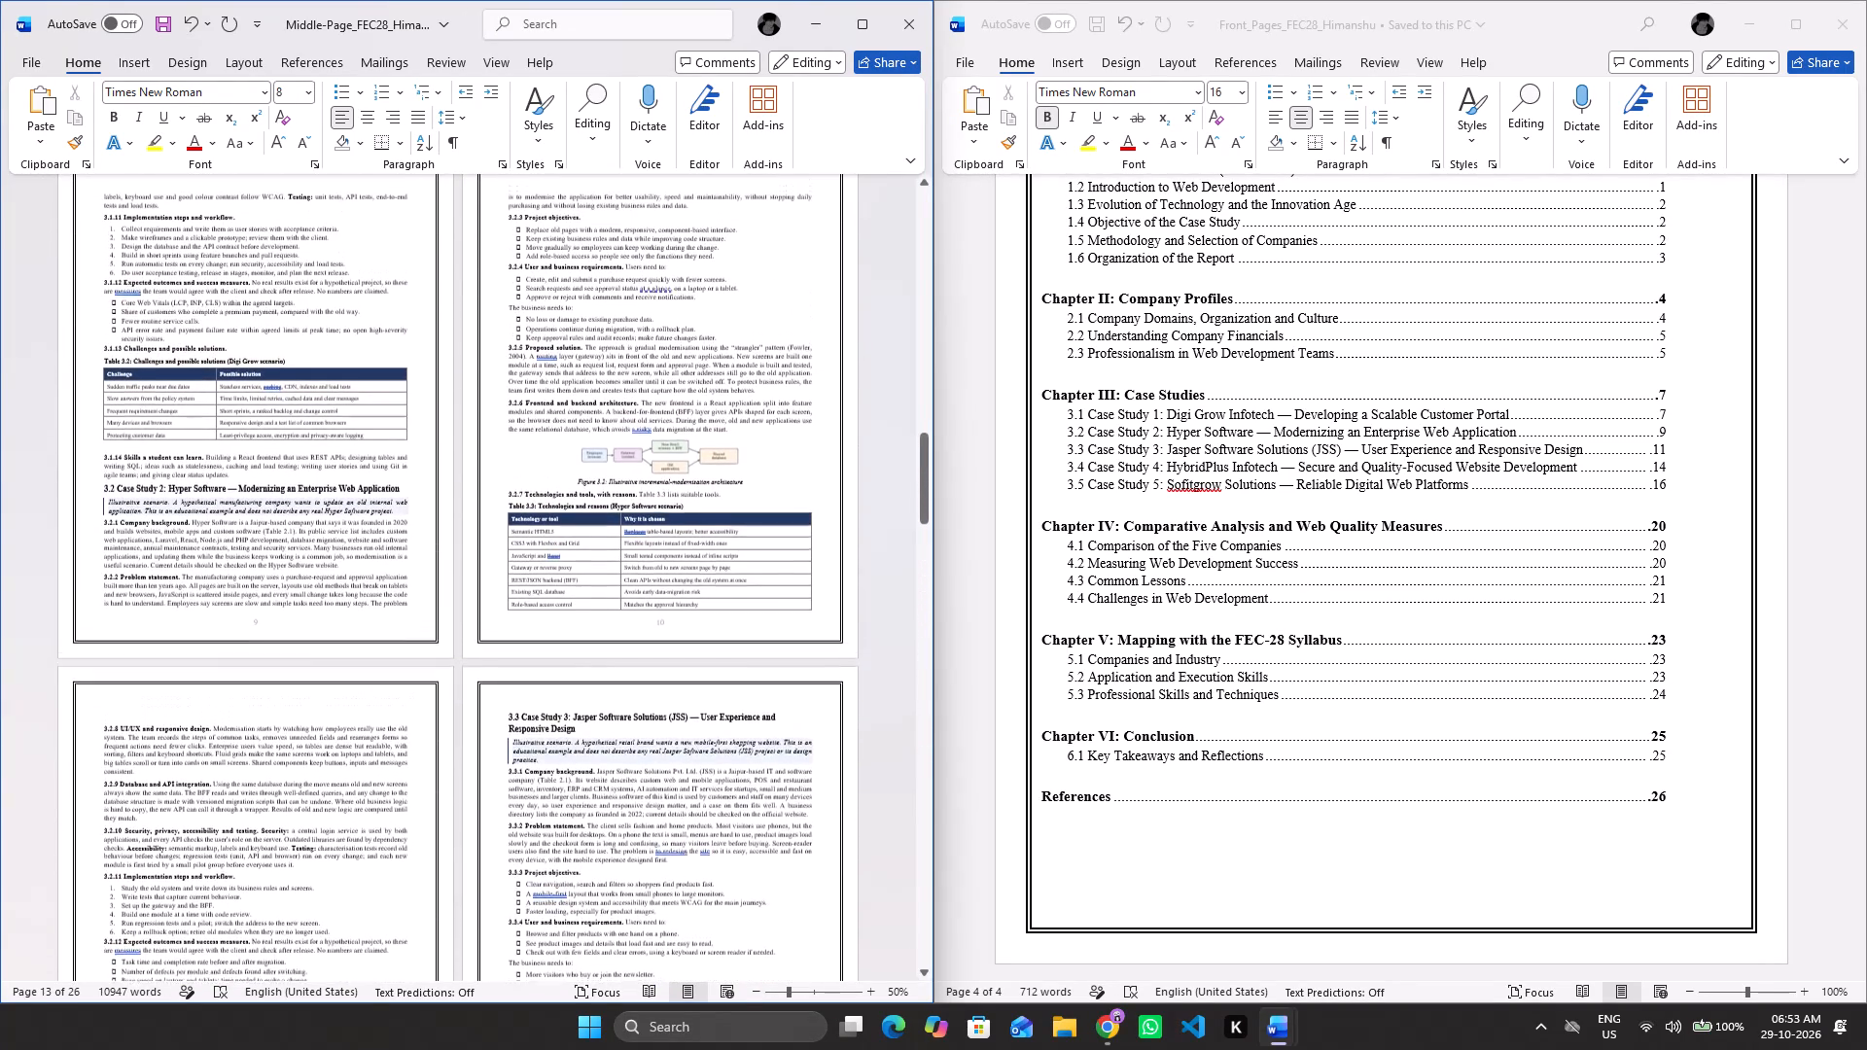
scroll(540, 424, up, 2)
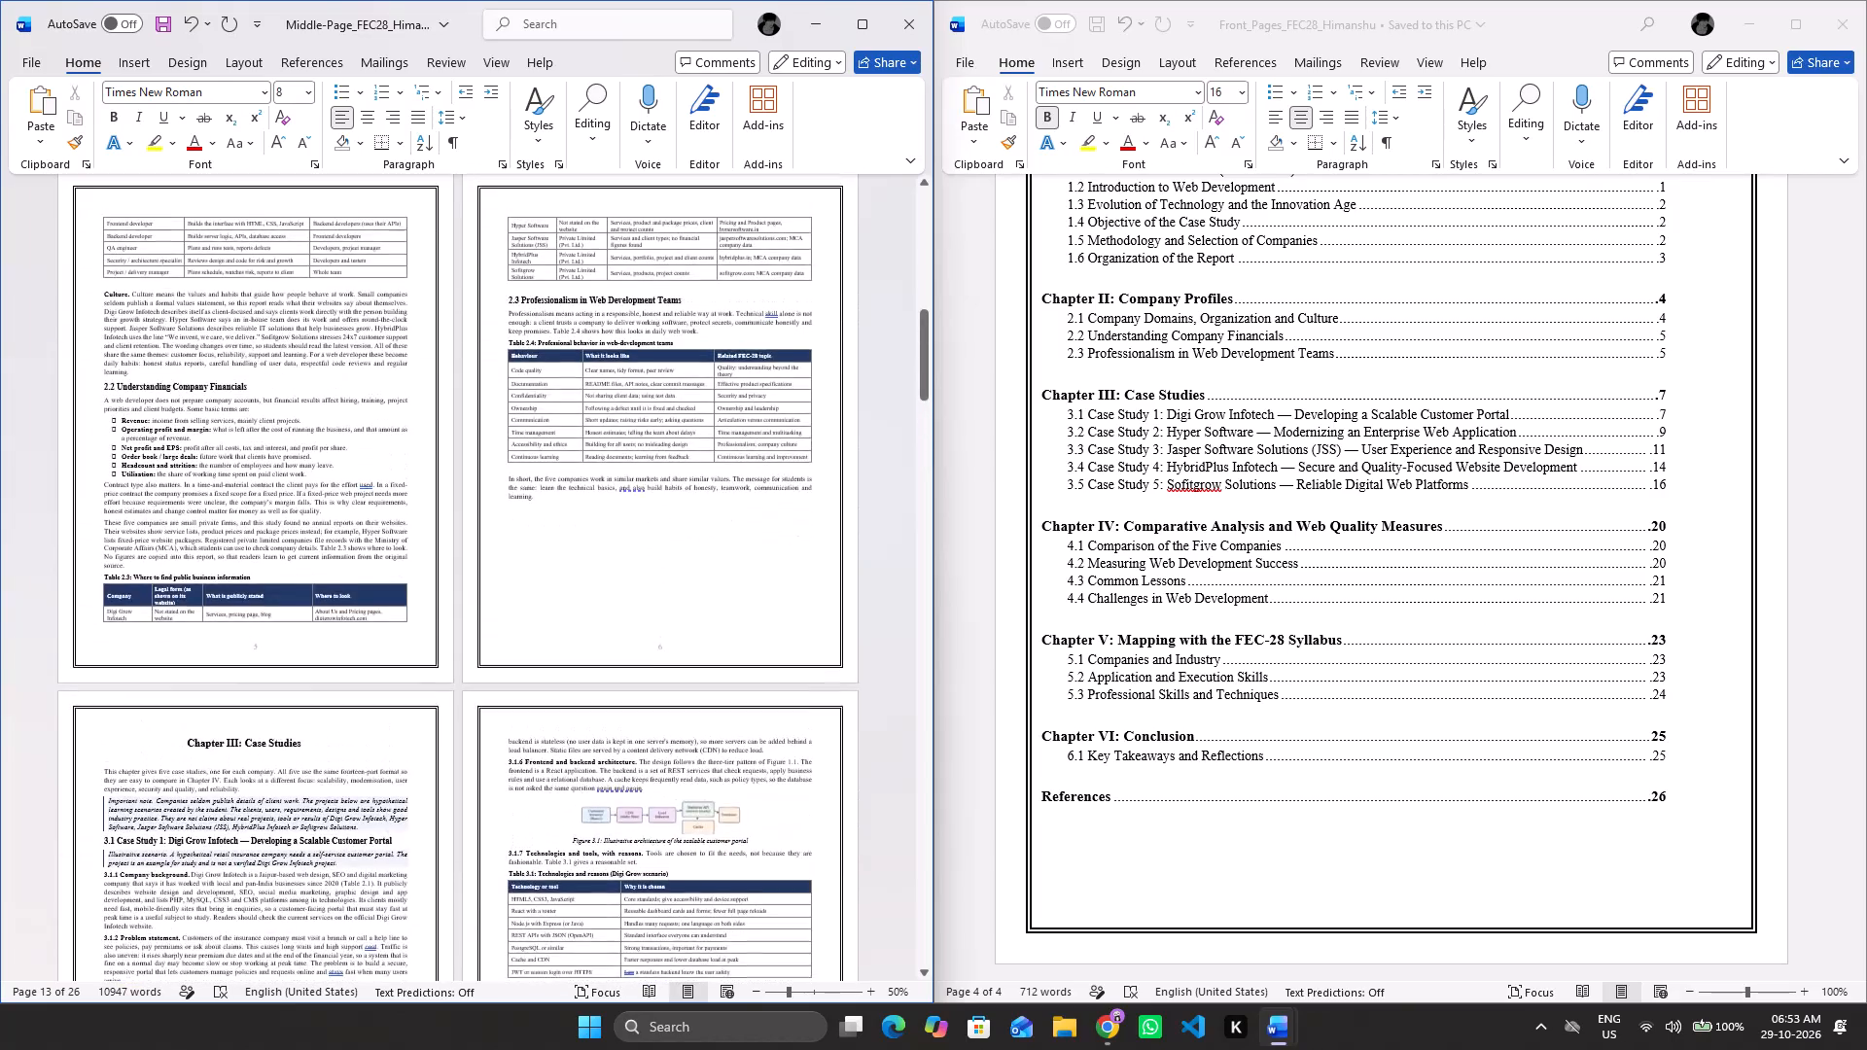
scroll(540, 424, up, 2)
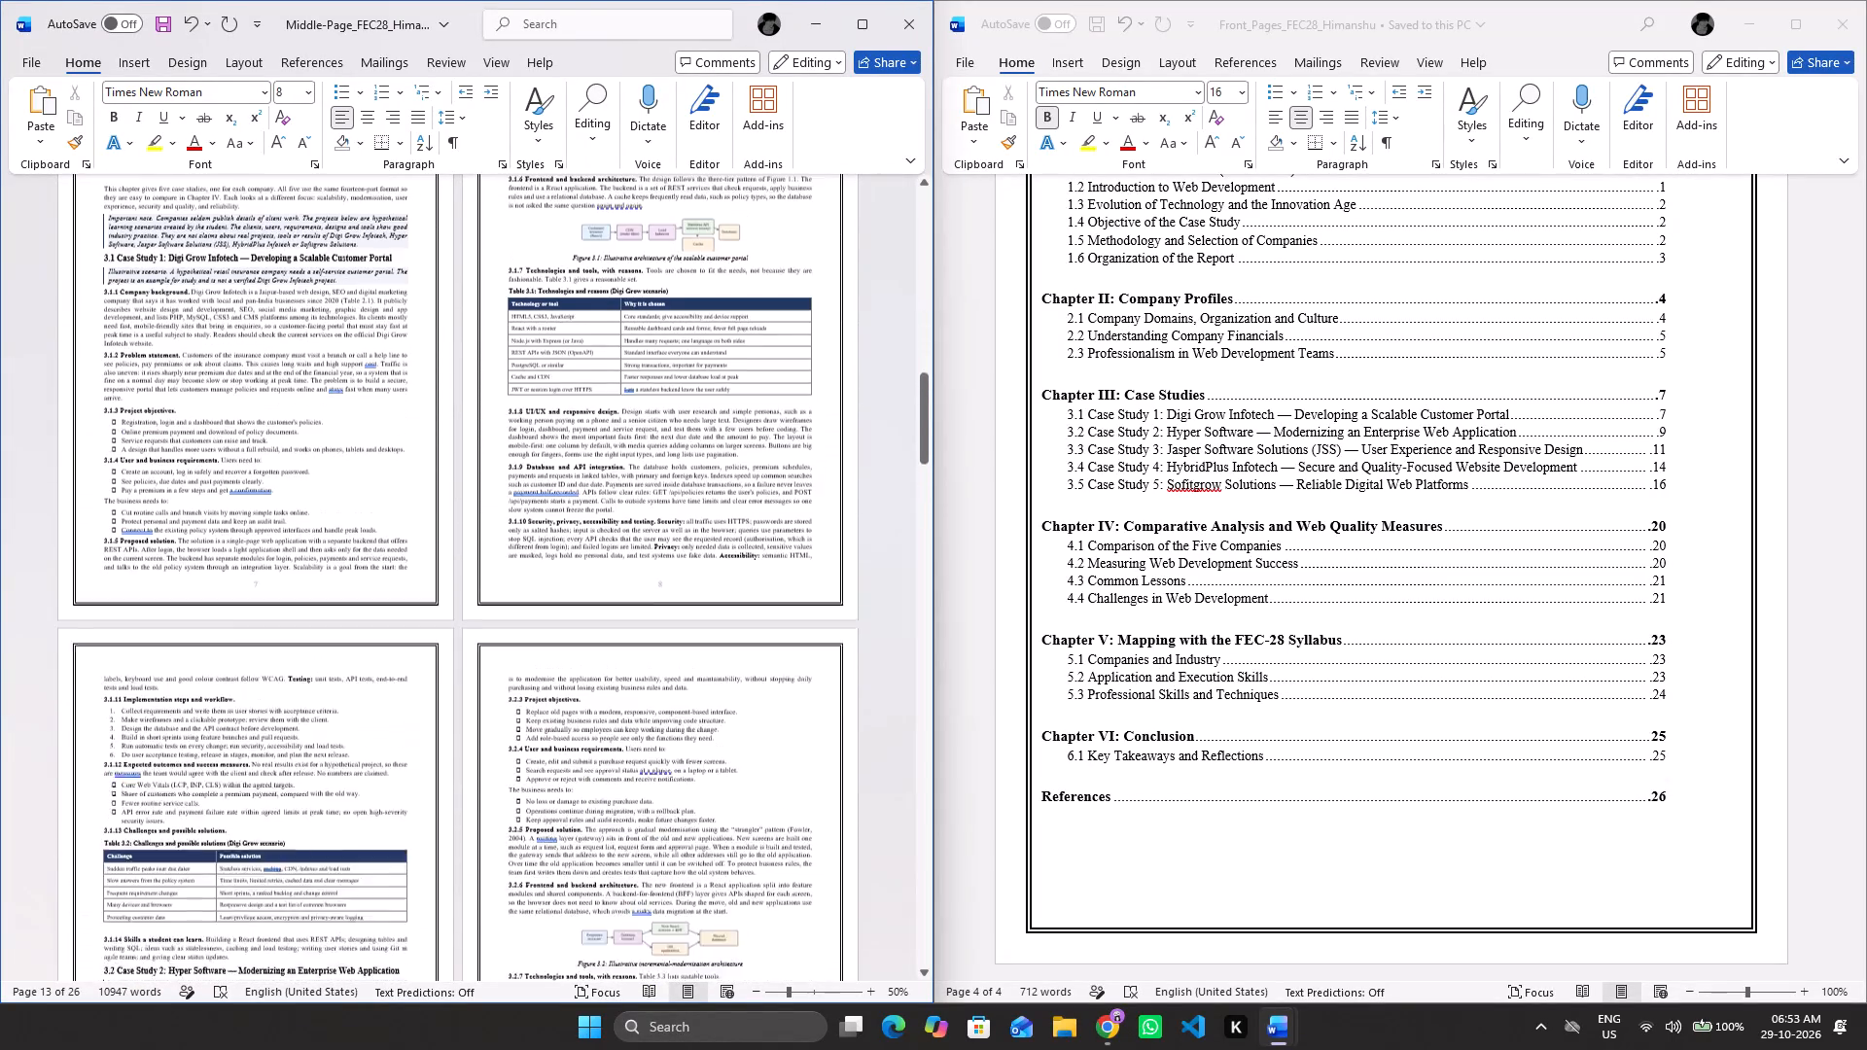
scroll(540, 424, up, 5)
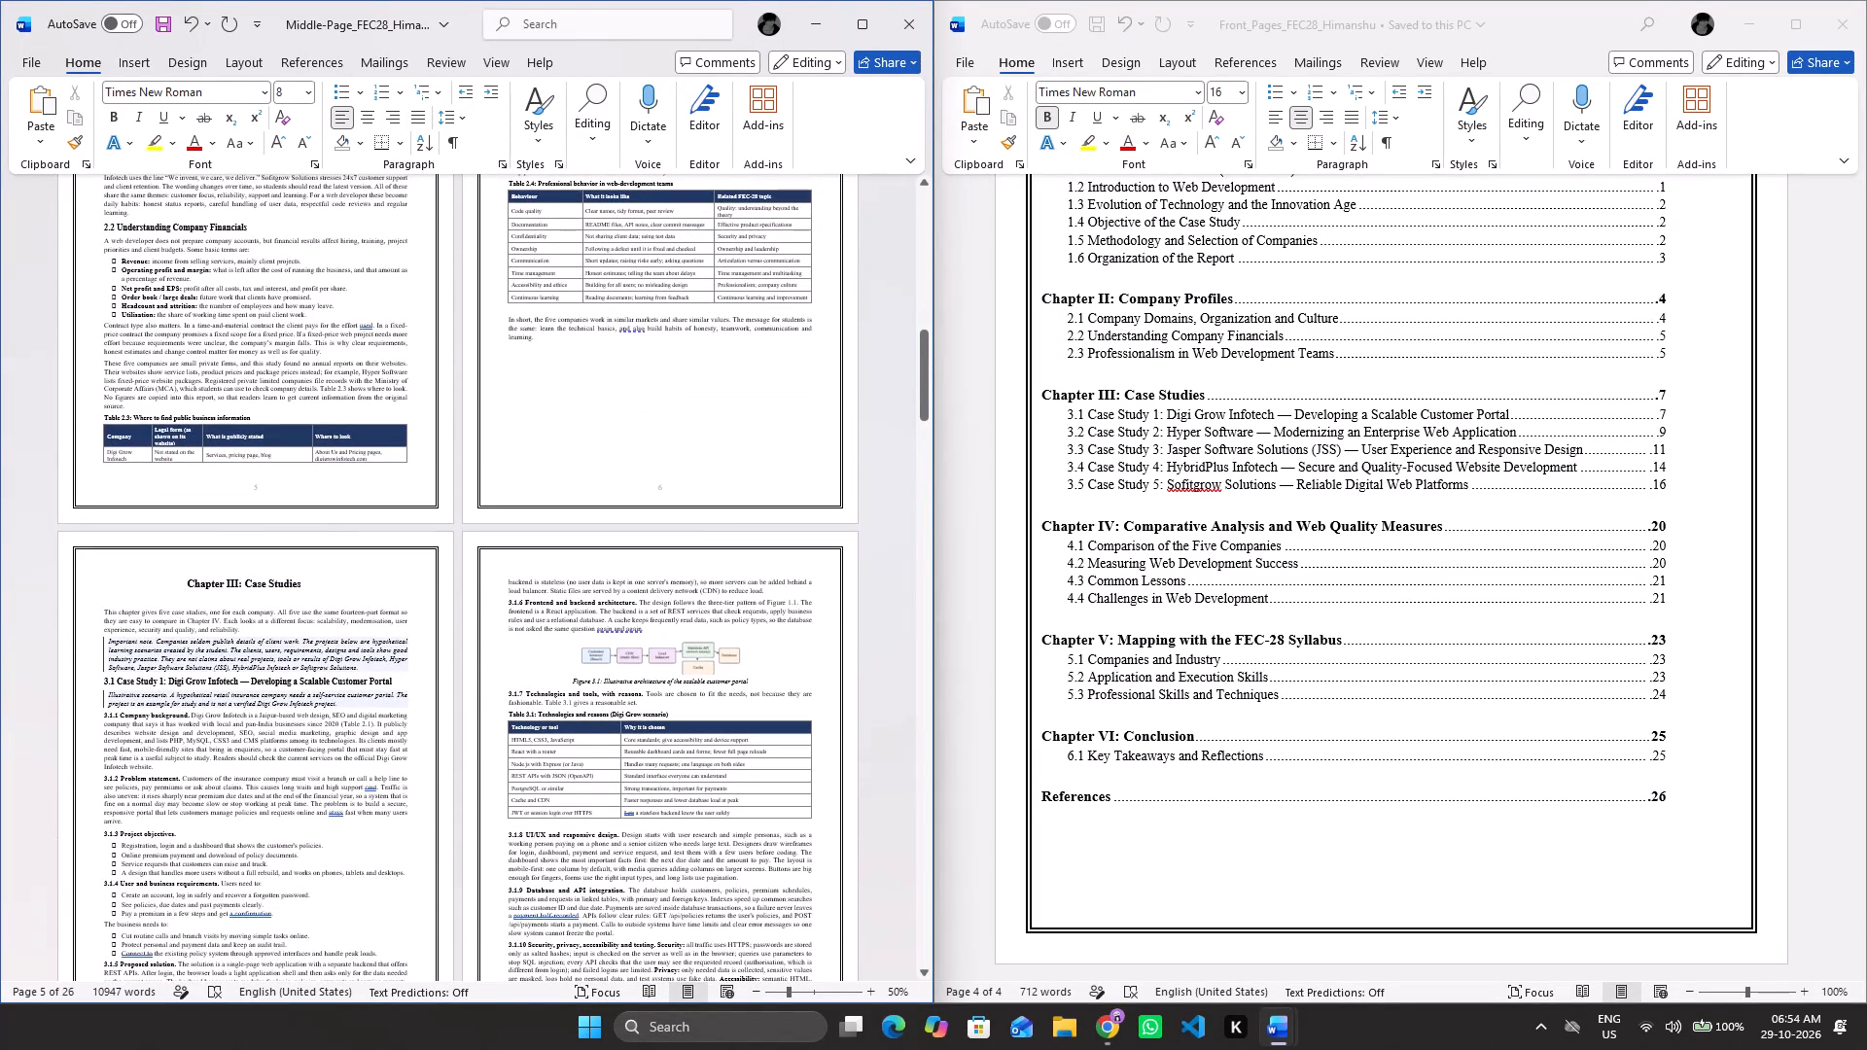
scroll(540, 424, up, 18)
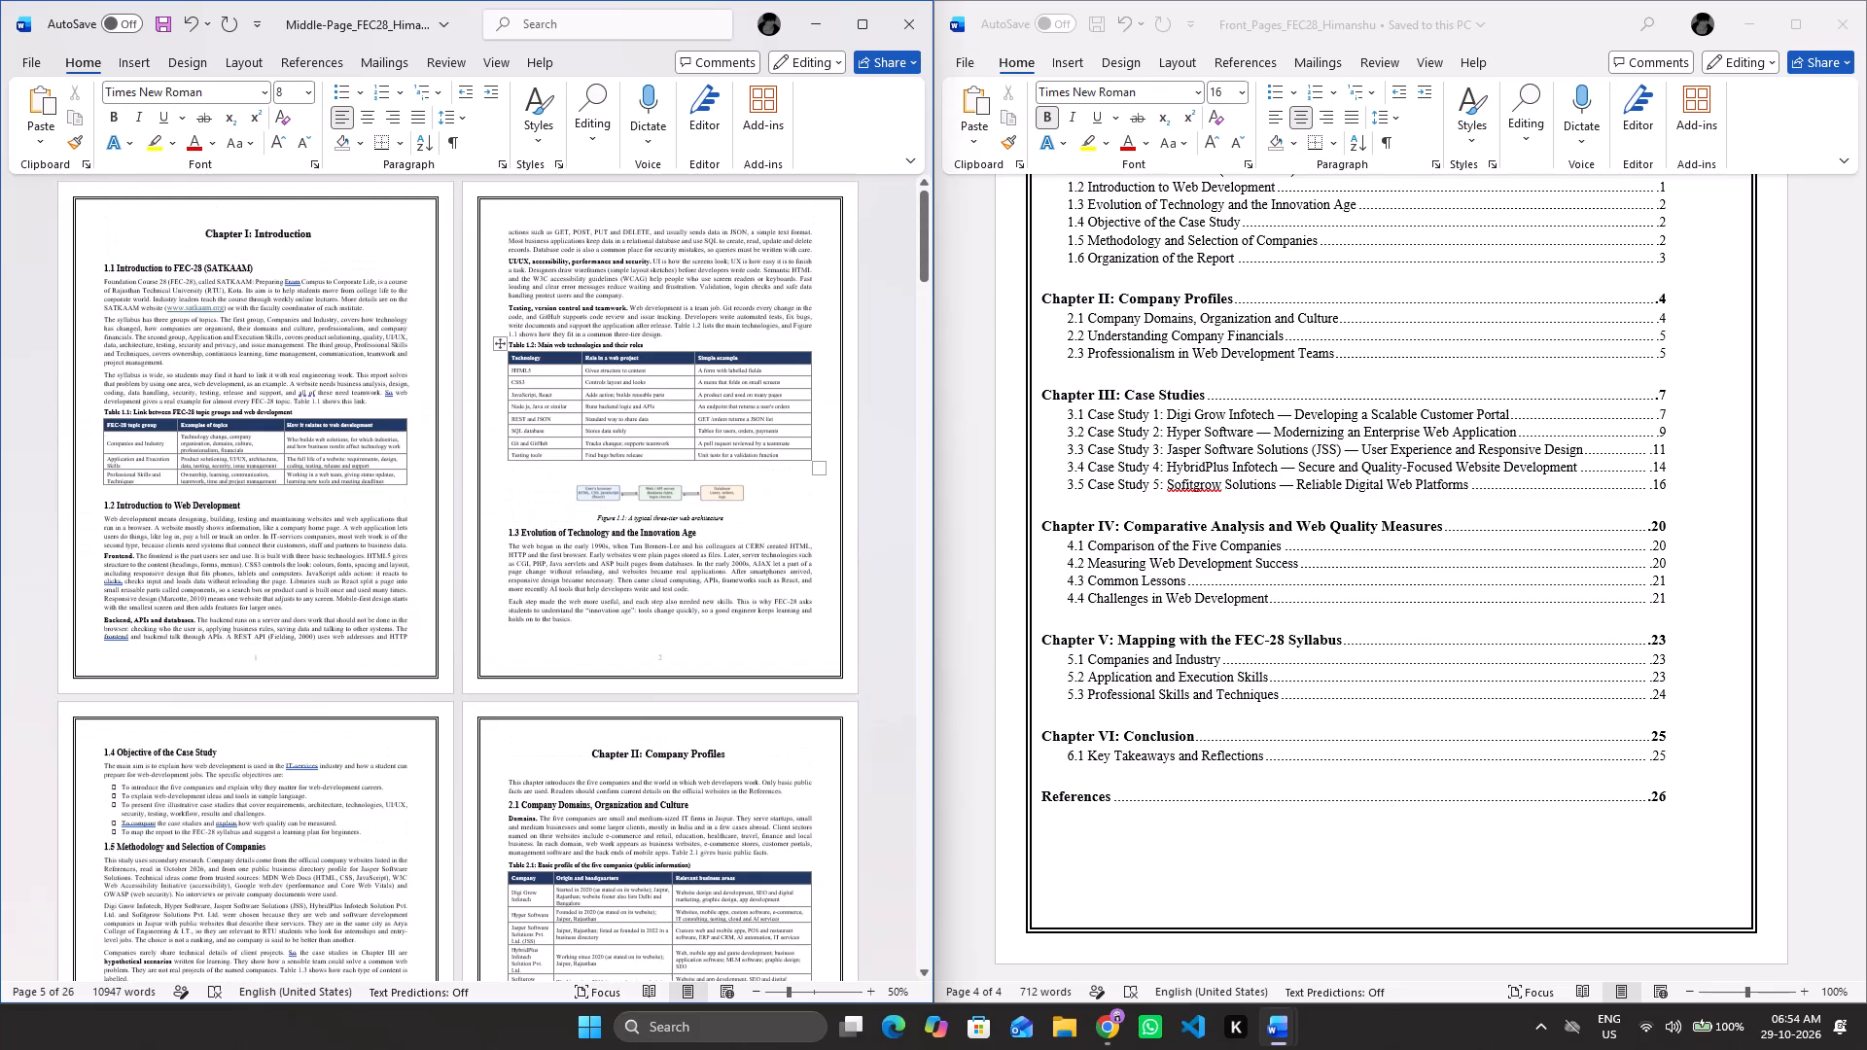
scroll(540, 424, up, 13)
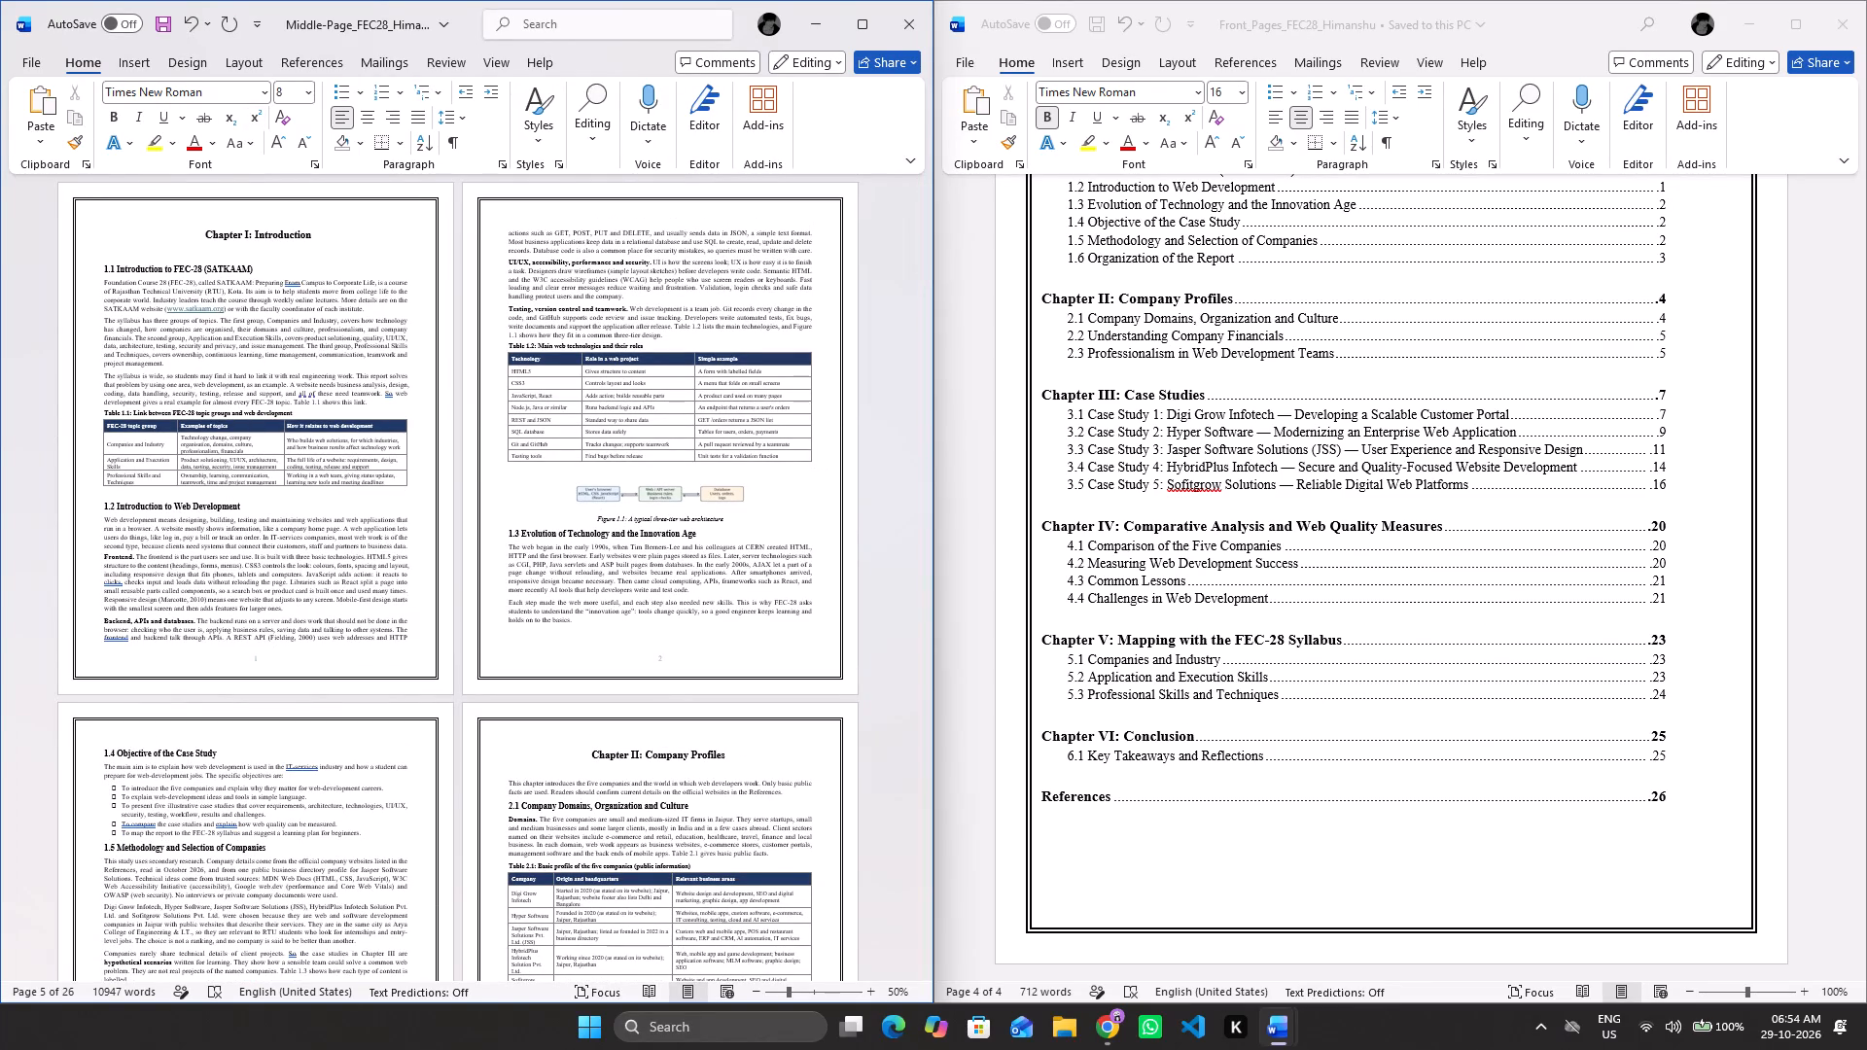
Open the file management view of the middle-pages document.
click(18, 57)
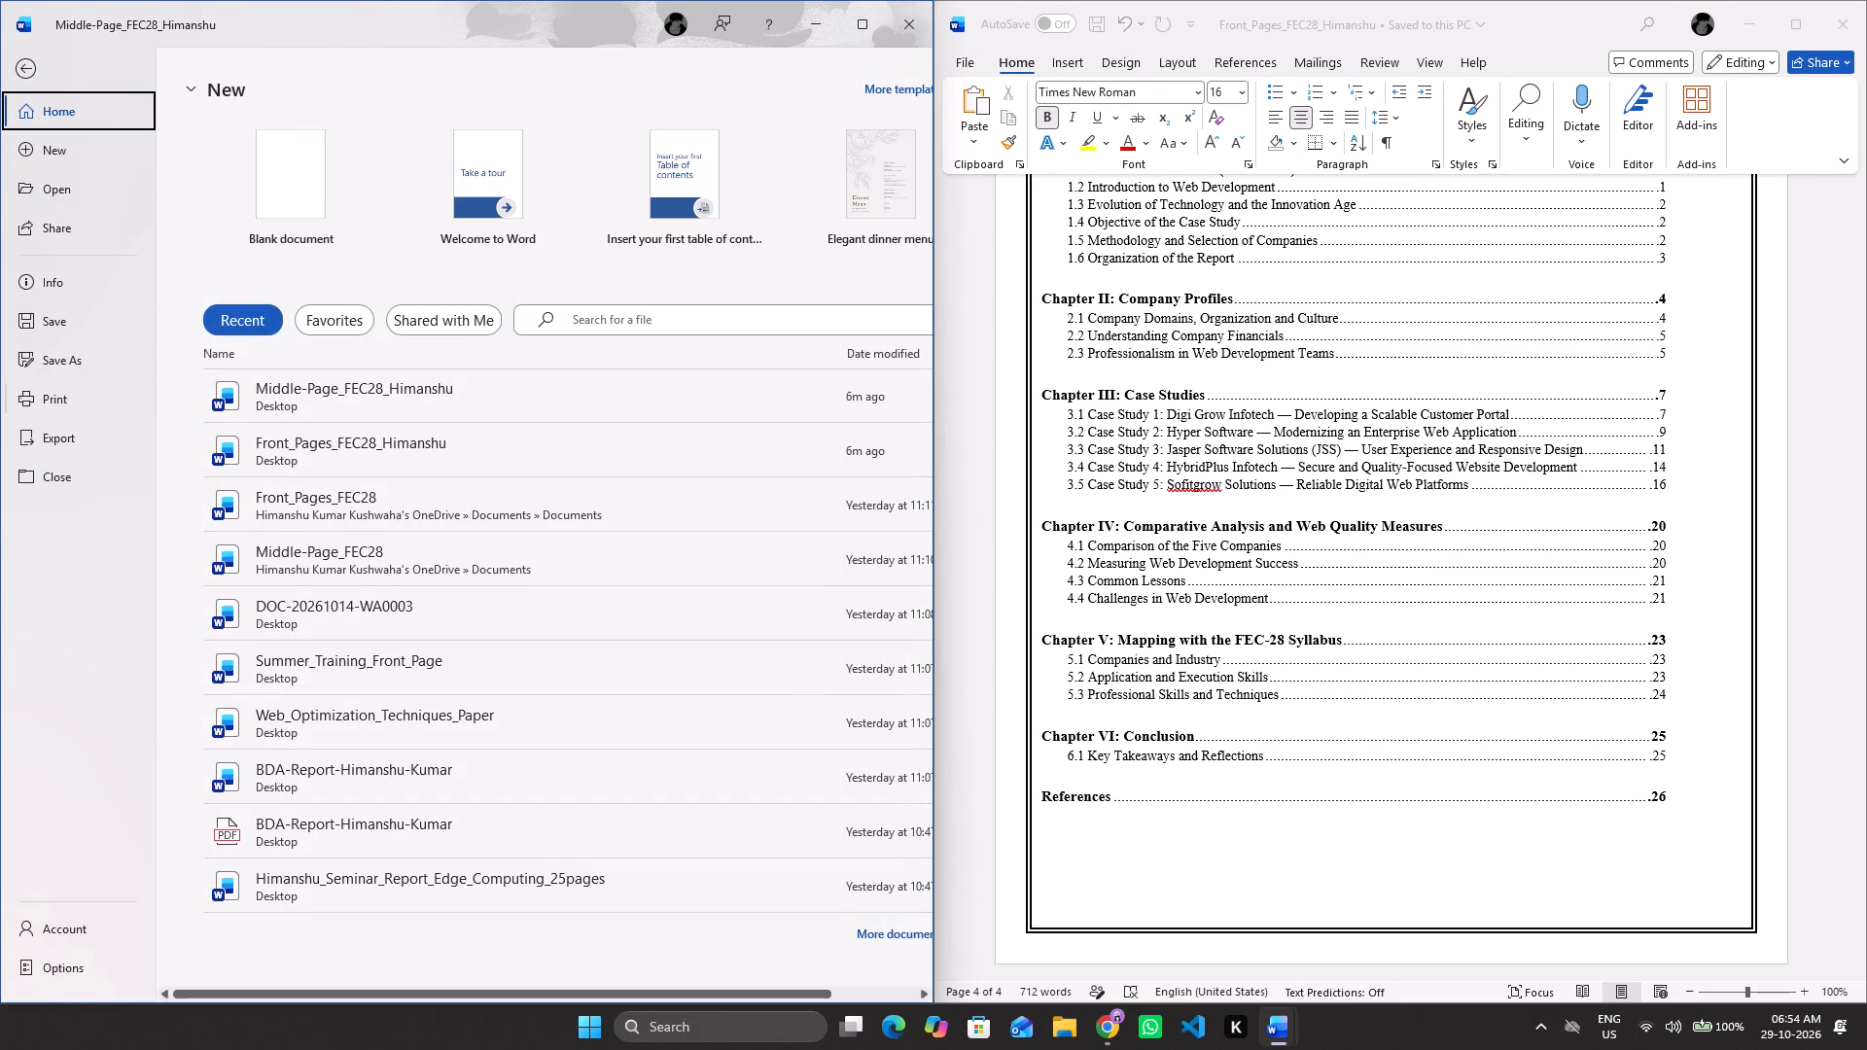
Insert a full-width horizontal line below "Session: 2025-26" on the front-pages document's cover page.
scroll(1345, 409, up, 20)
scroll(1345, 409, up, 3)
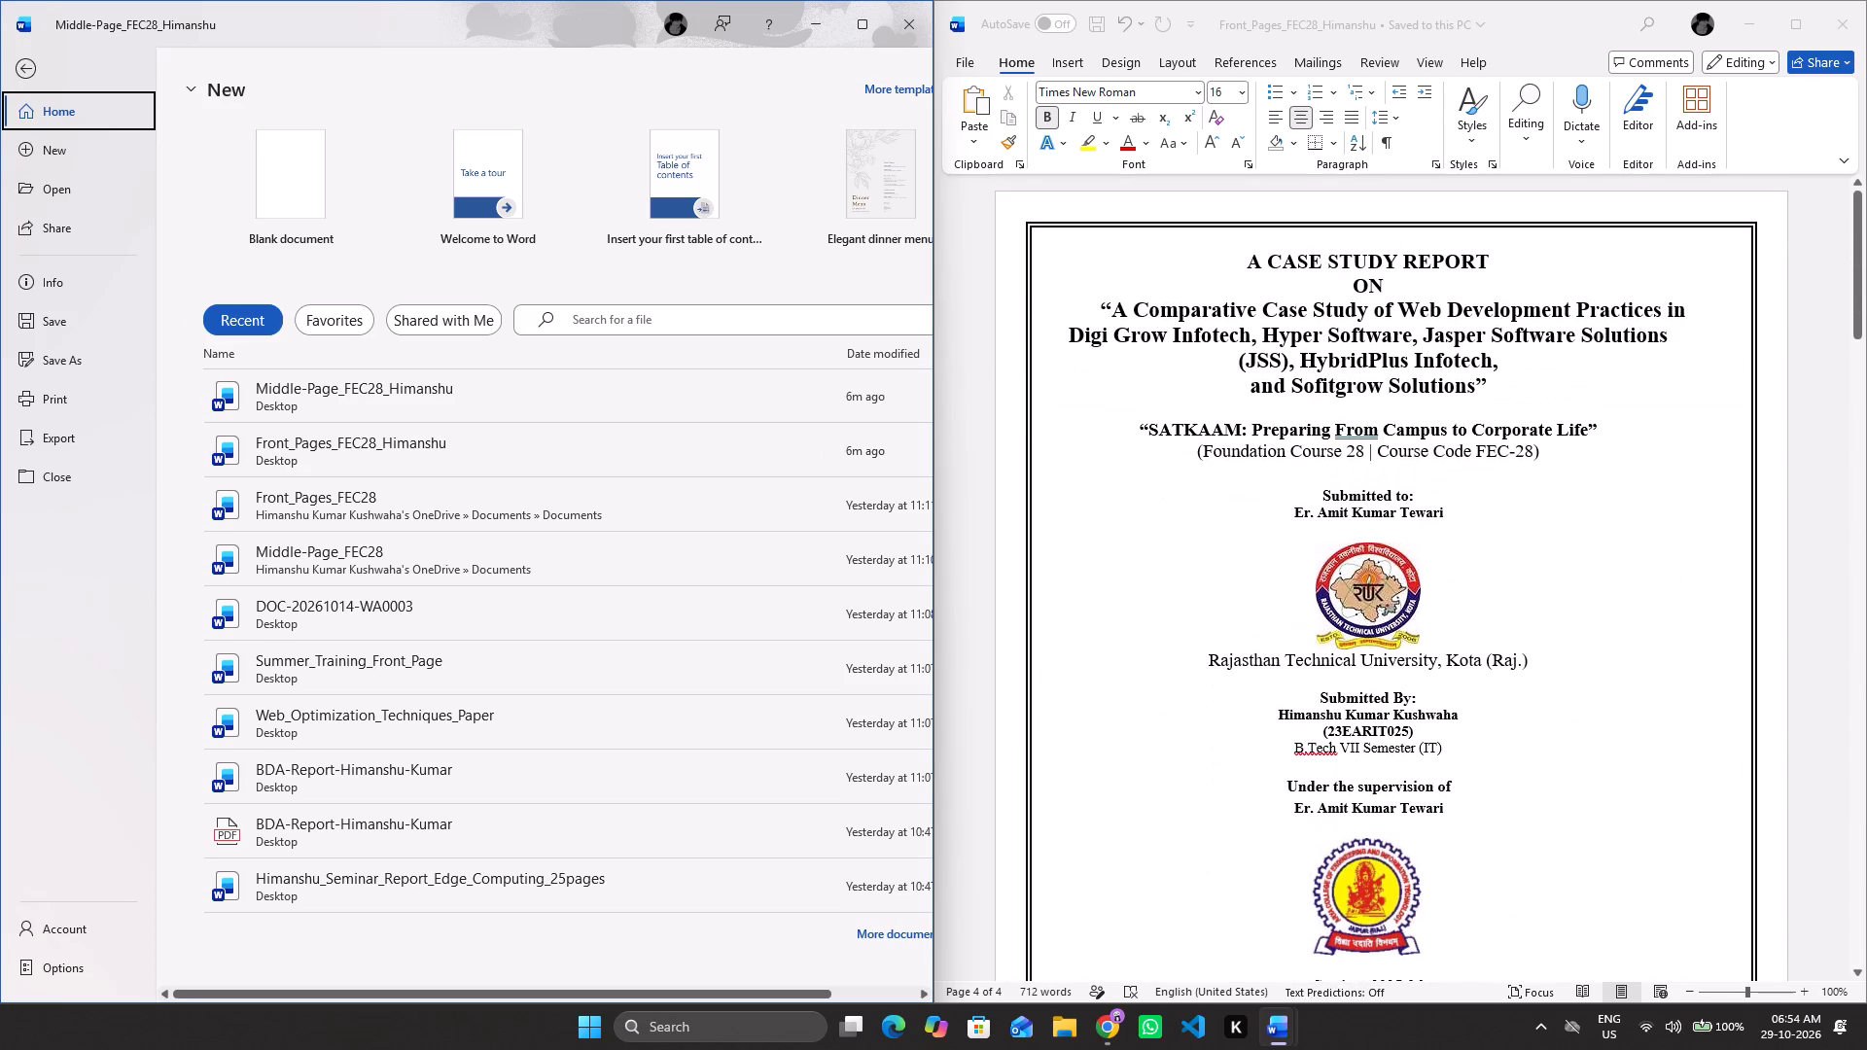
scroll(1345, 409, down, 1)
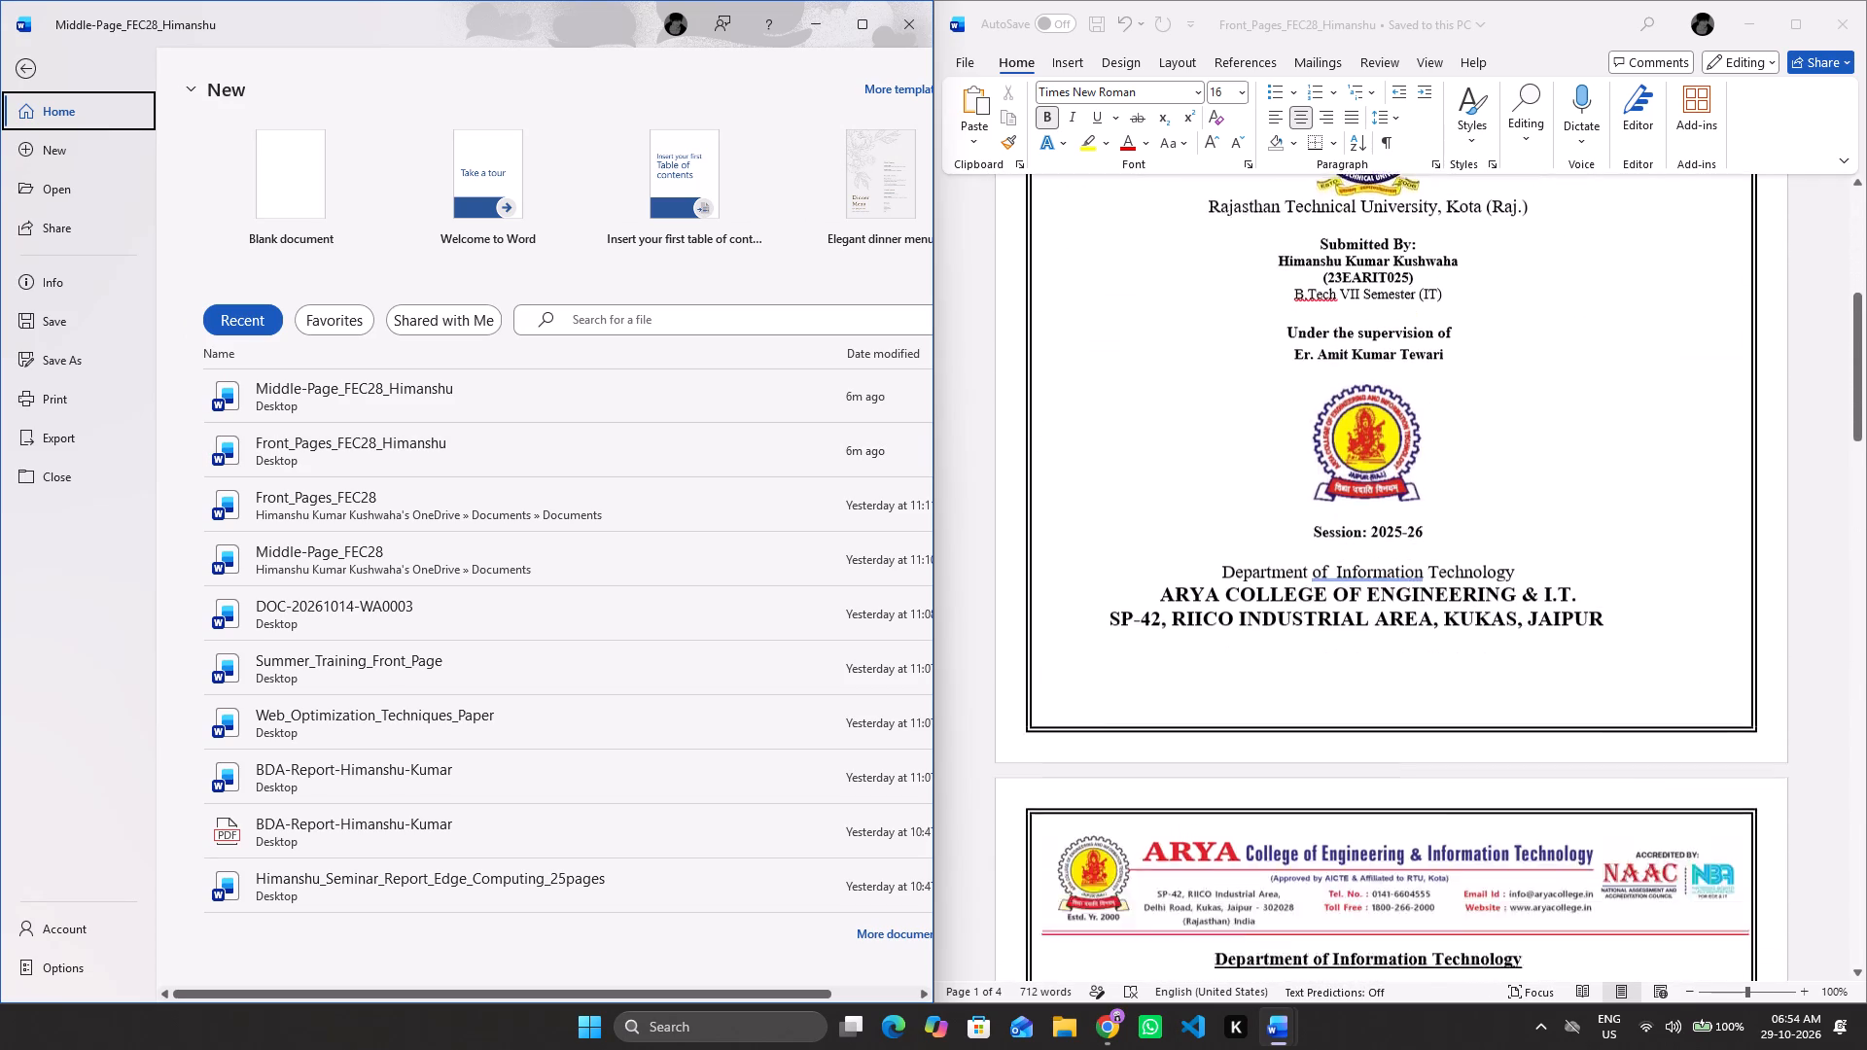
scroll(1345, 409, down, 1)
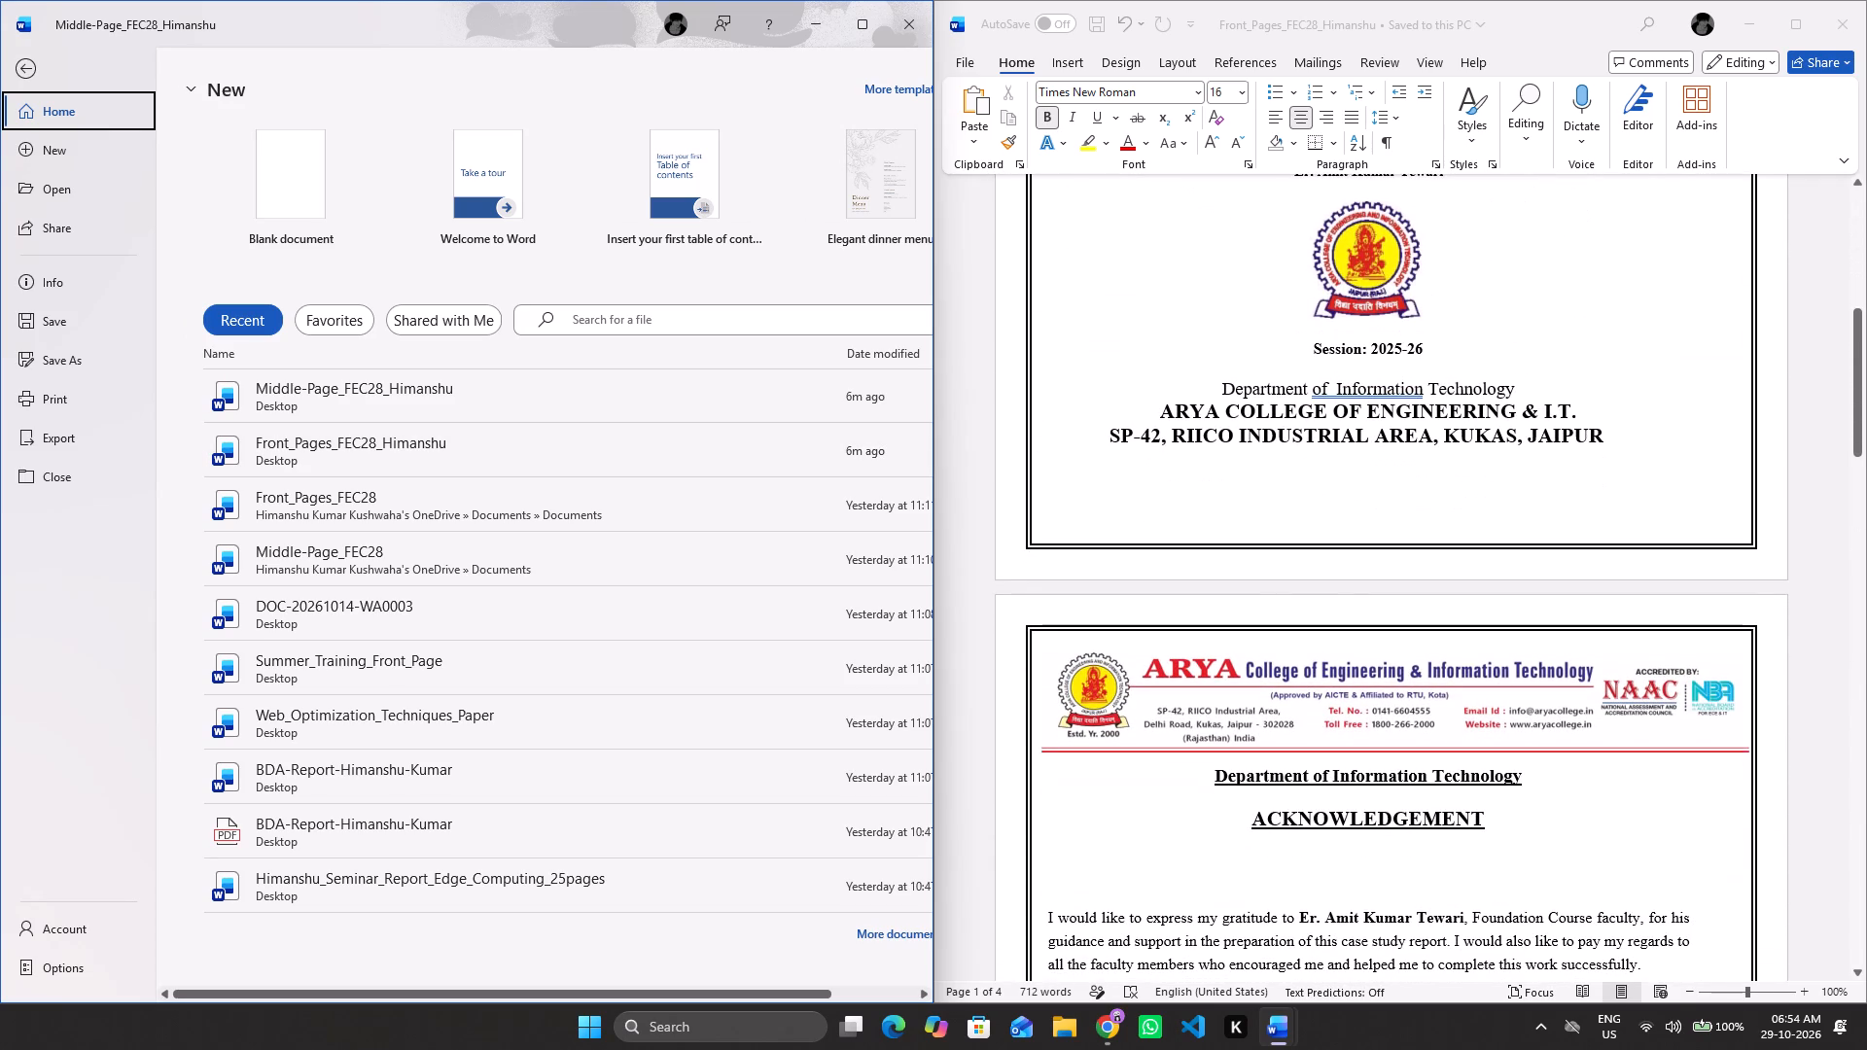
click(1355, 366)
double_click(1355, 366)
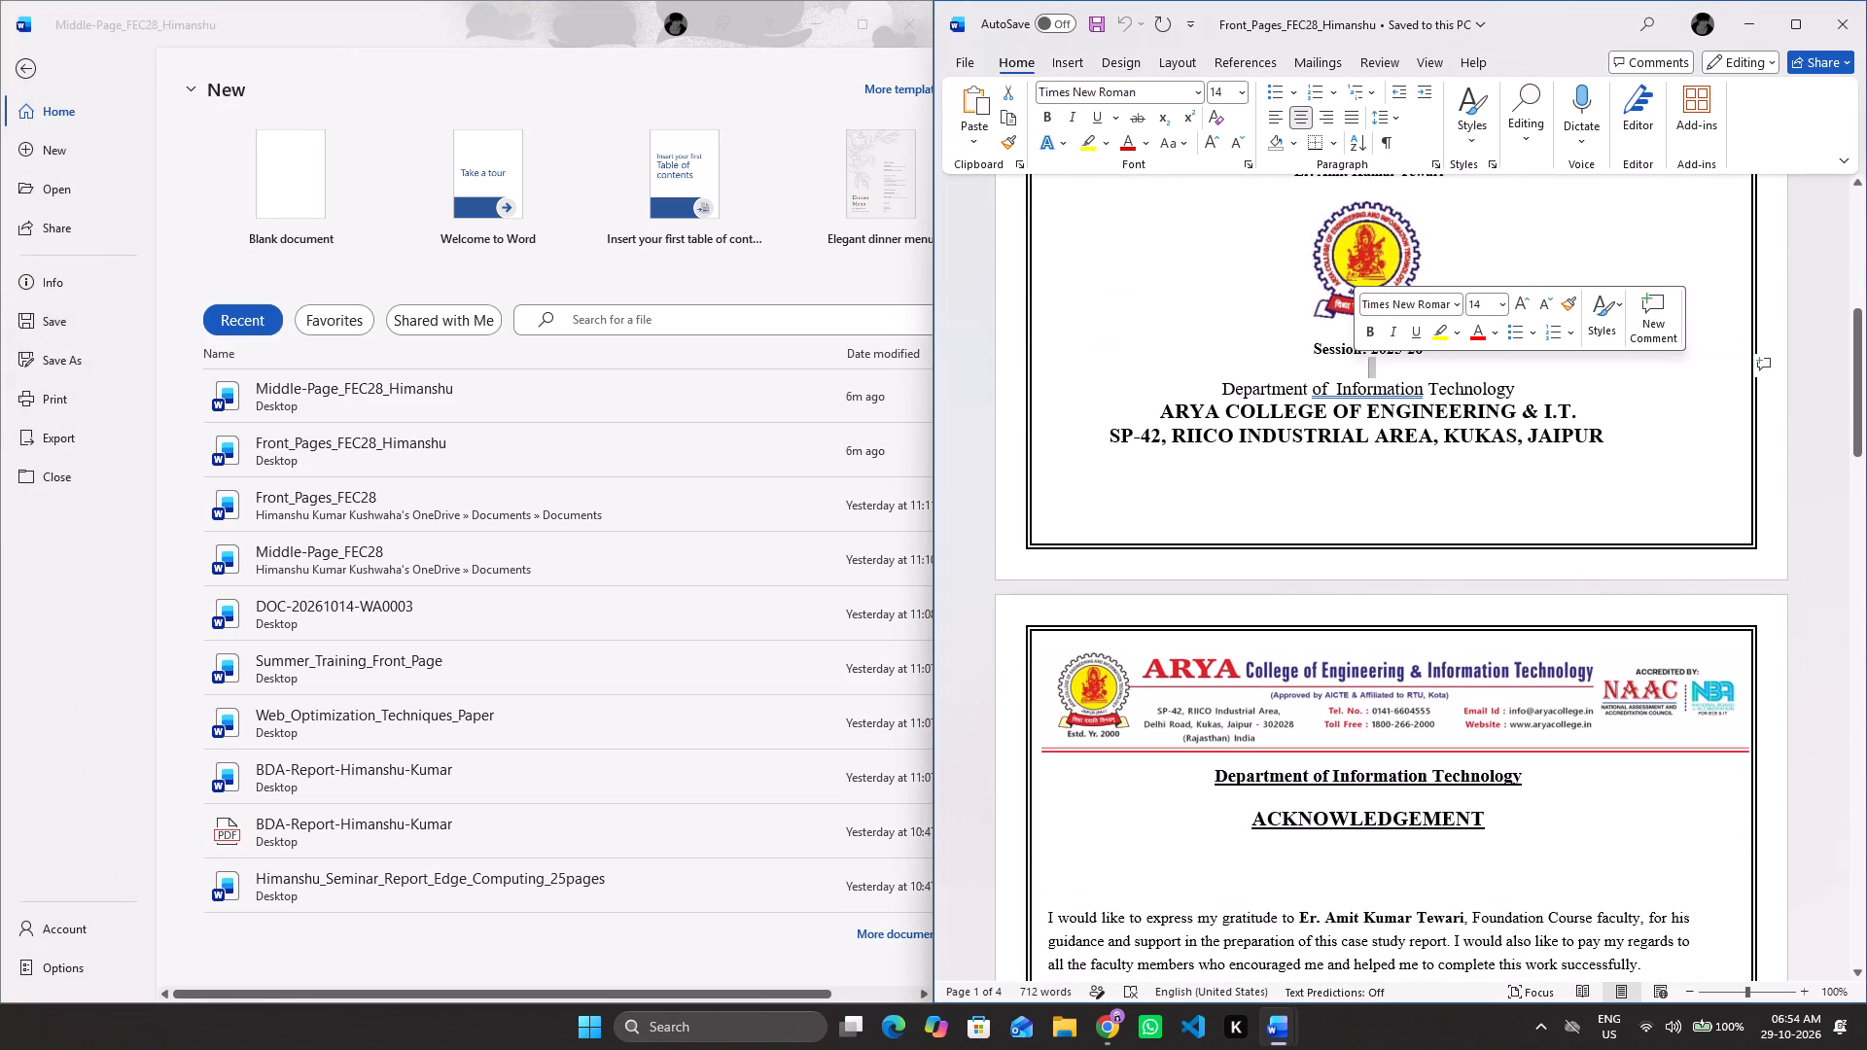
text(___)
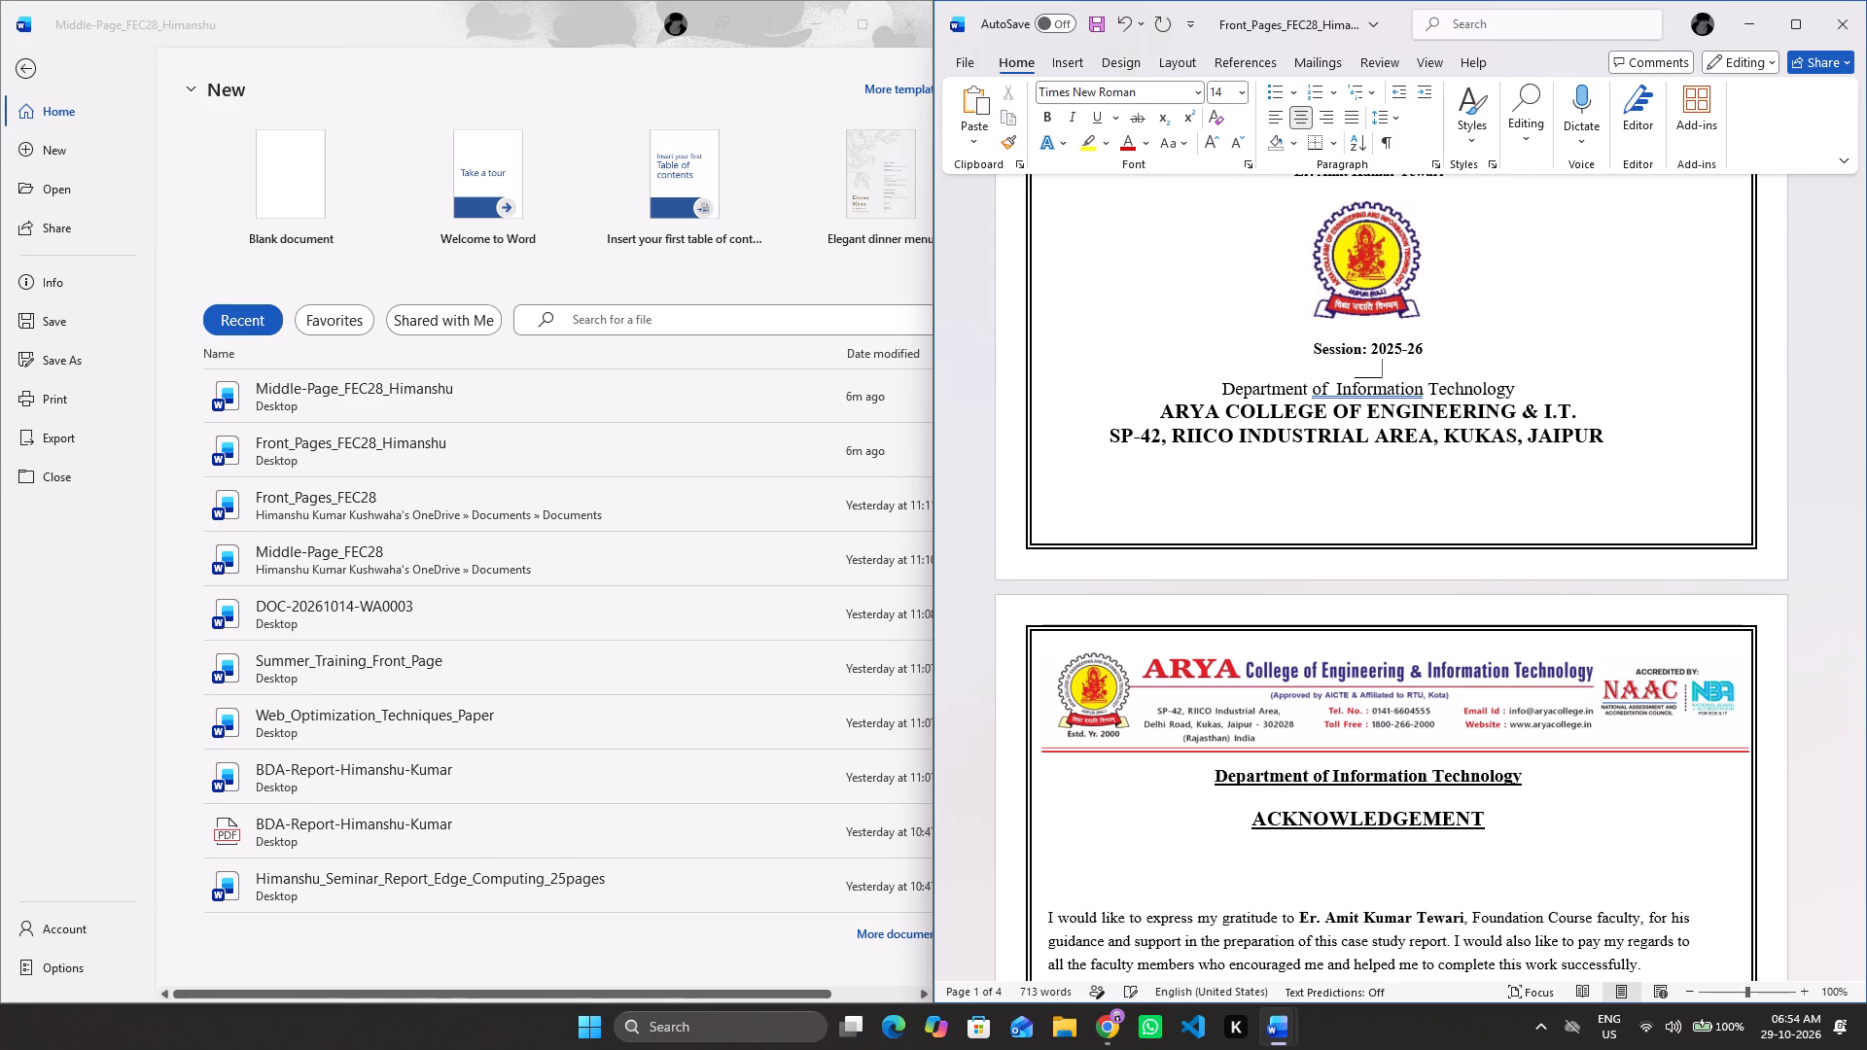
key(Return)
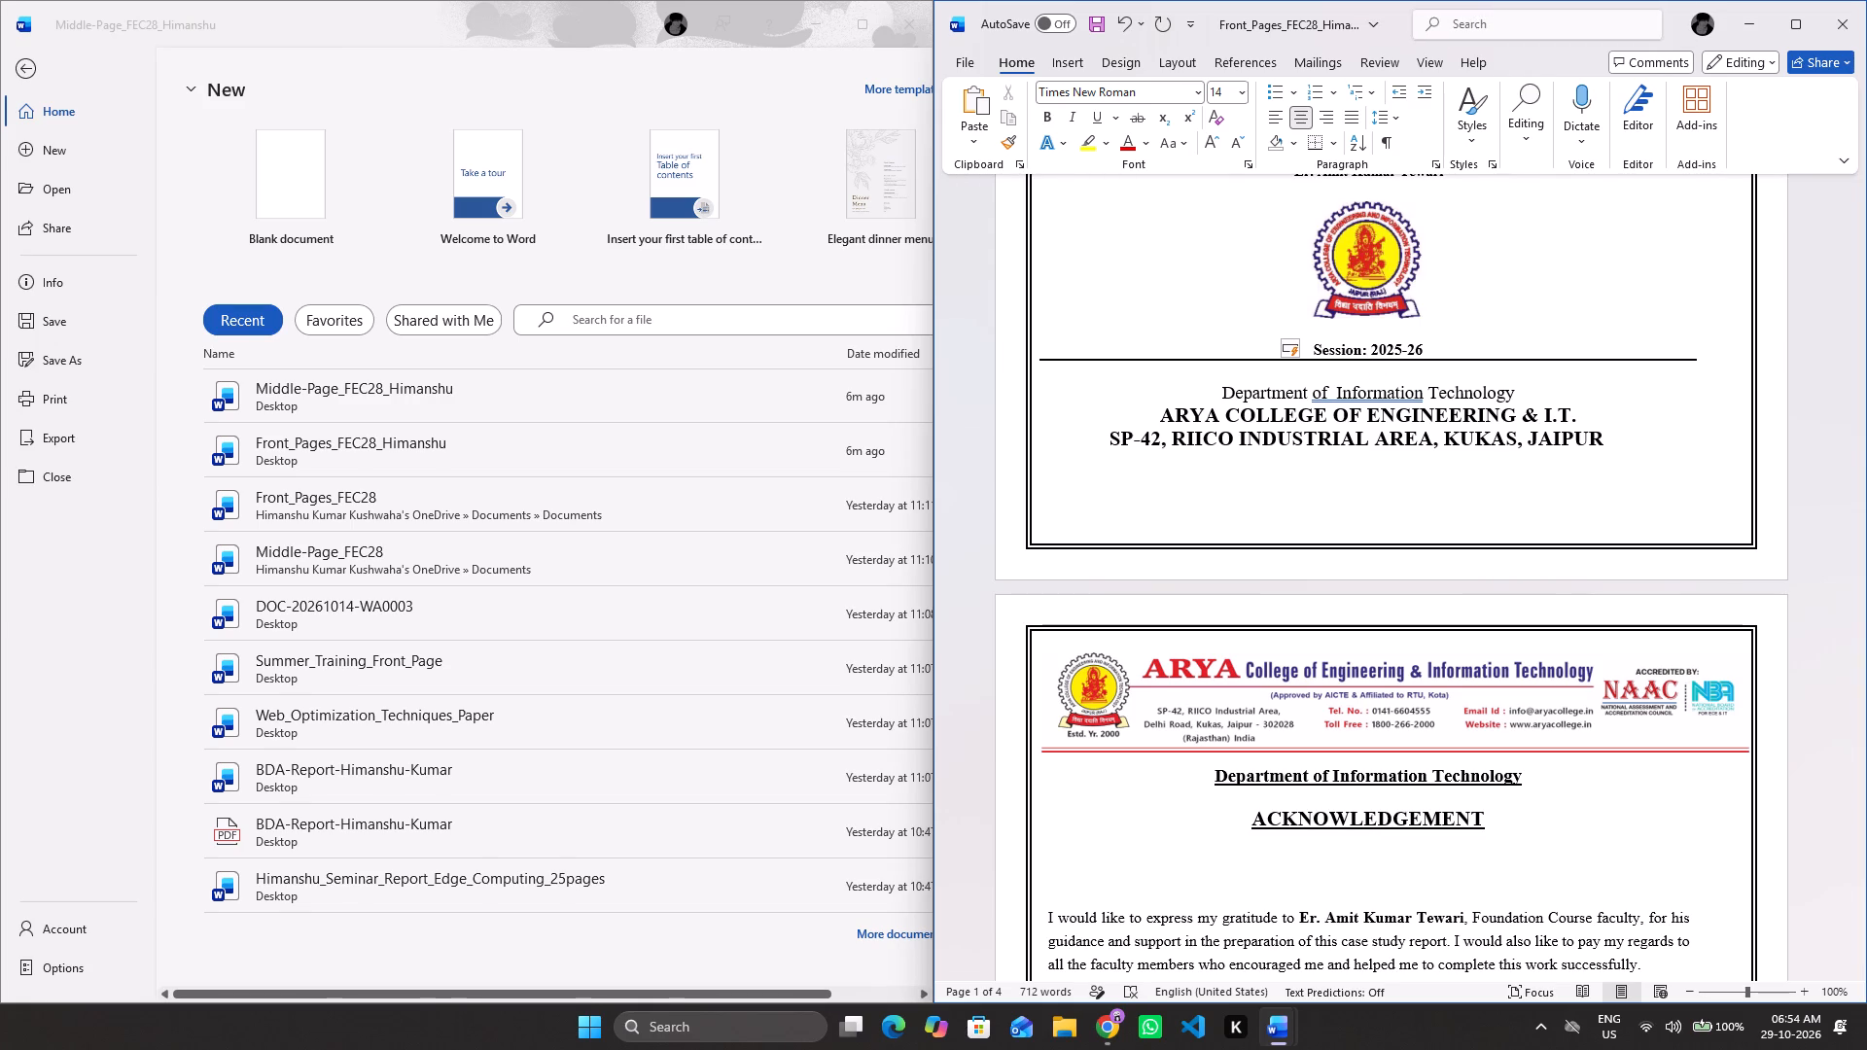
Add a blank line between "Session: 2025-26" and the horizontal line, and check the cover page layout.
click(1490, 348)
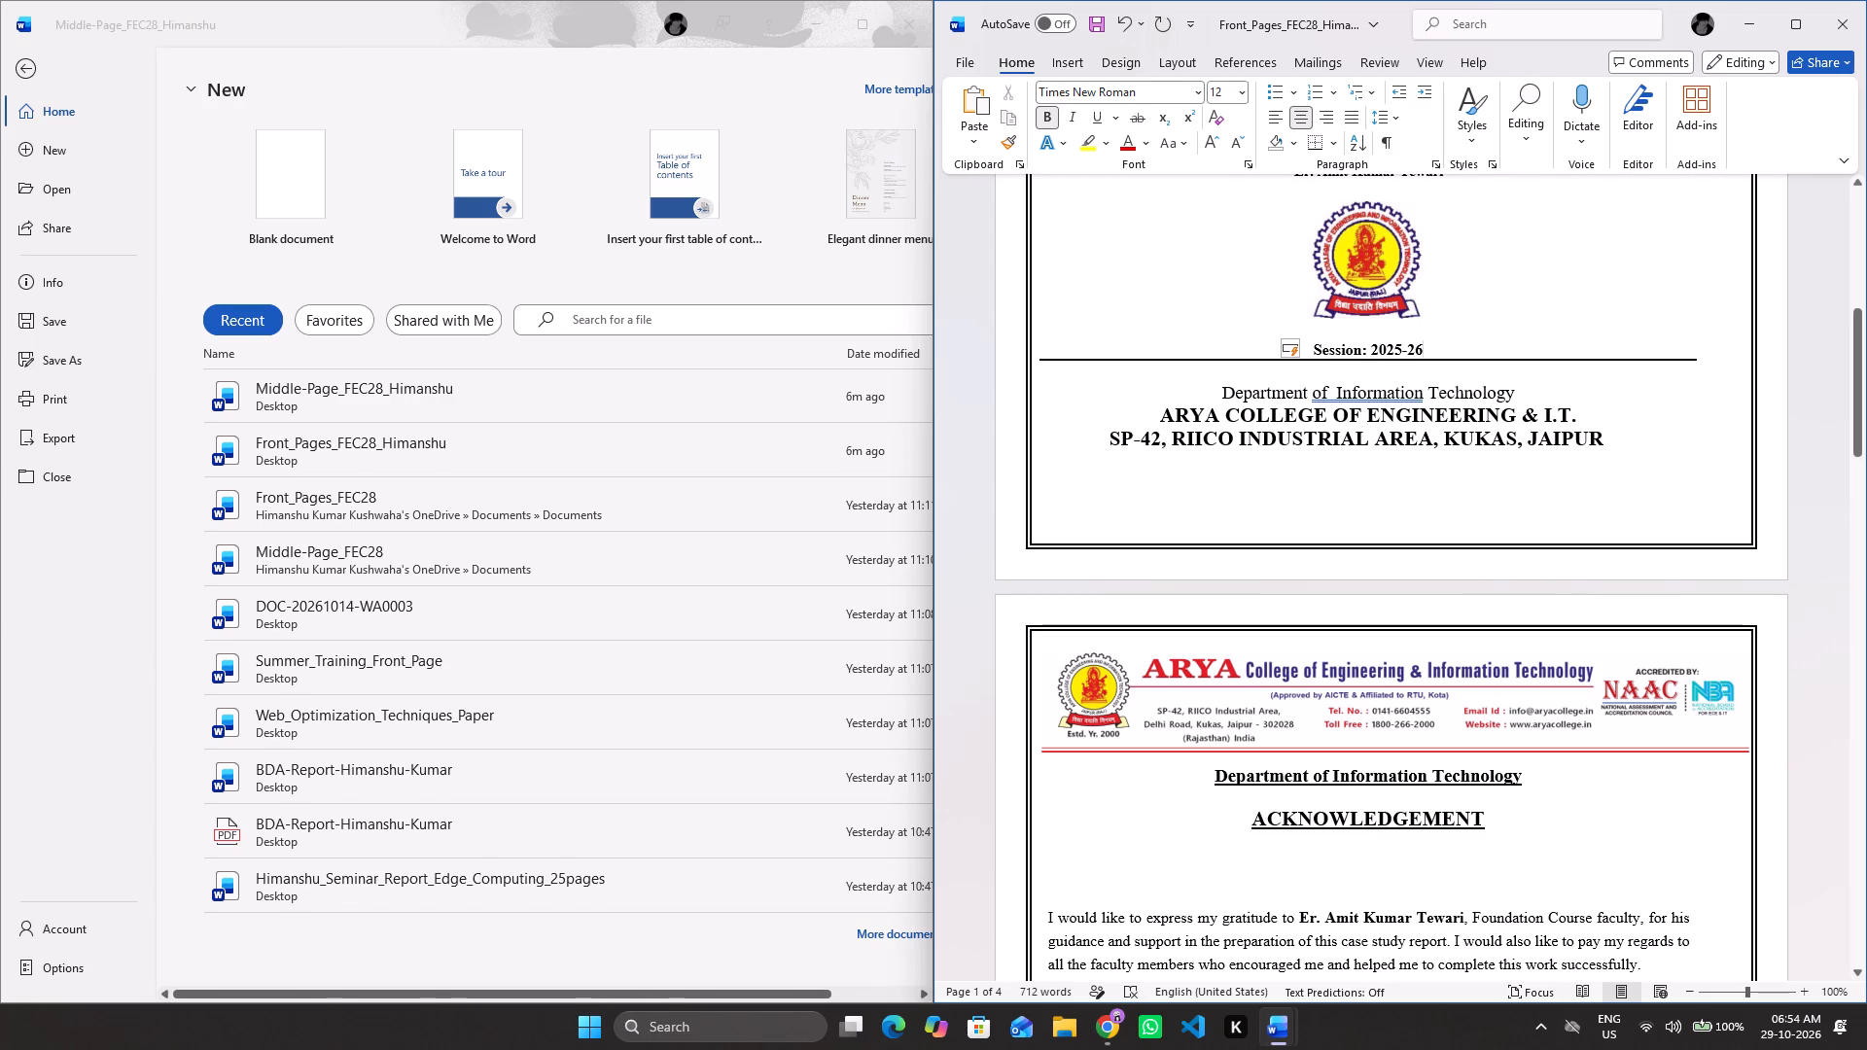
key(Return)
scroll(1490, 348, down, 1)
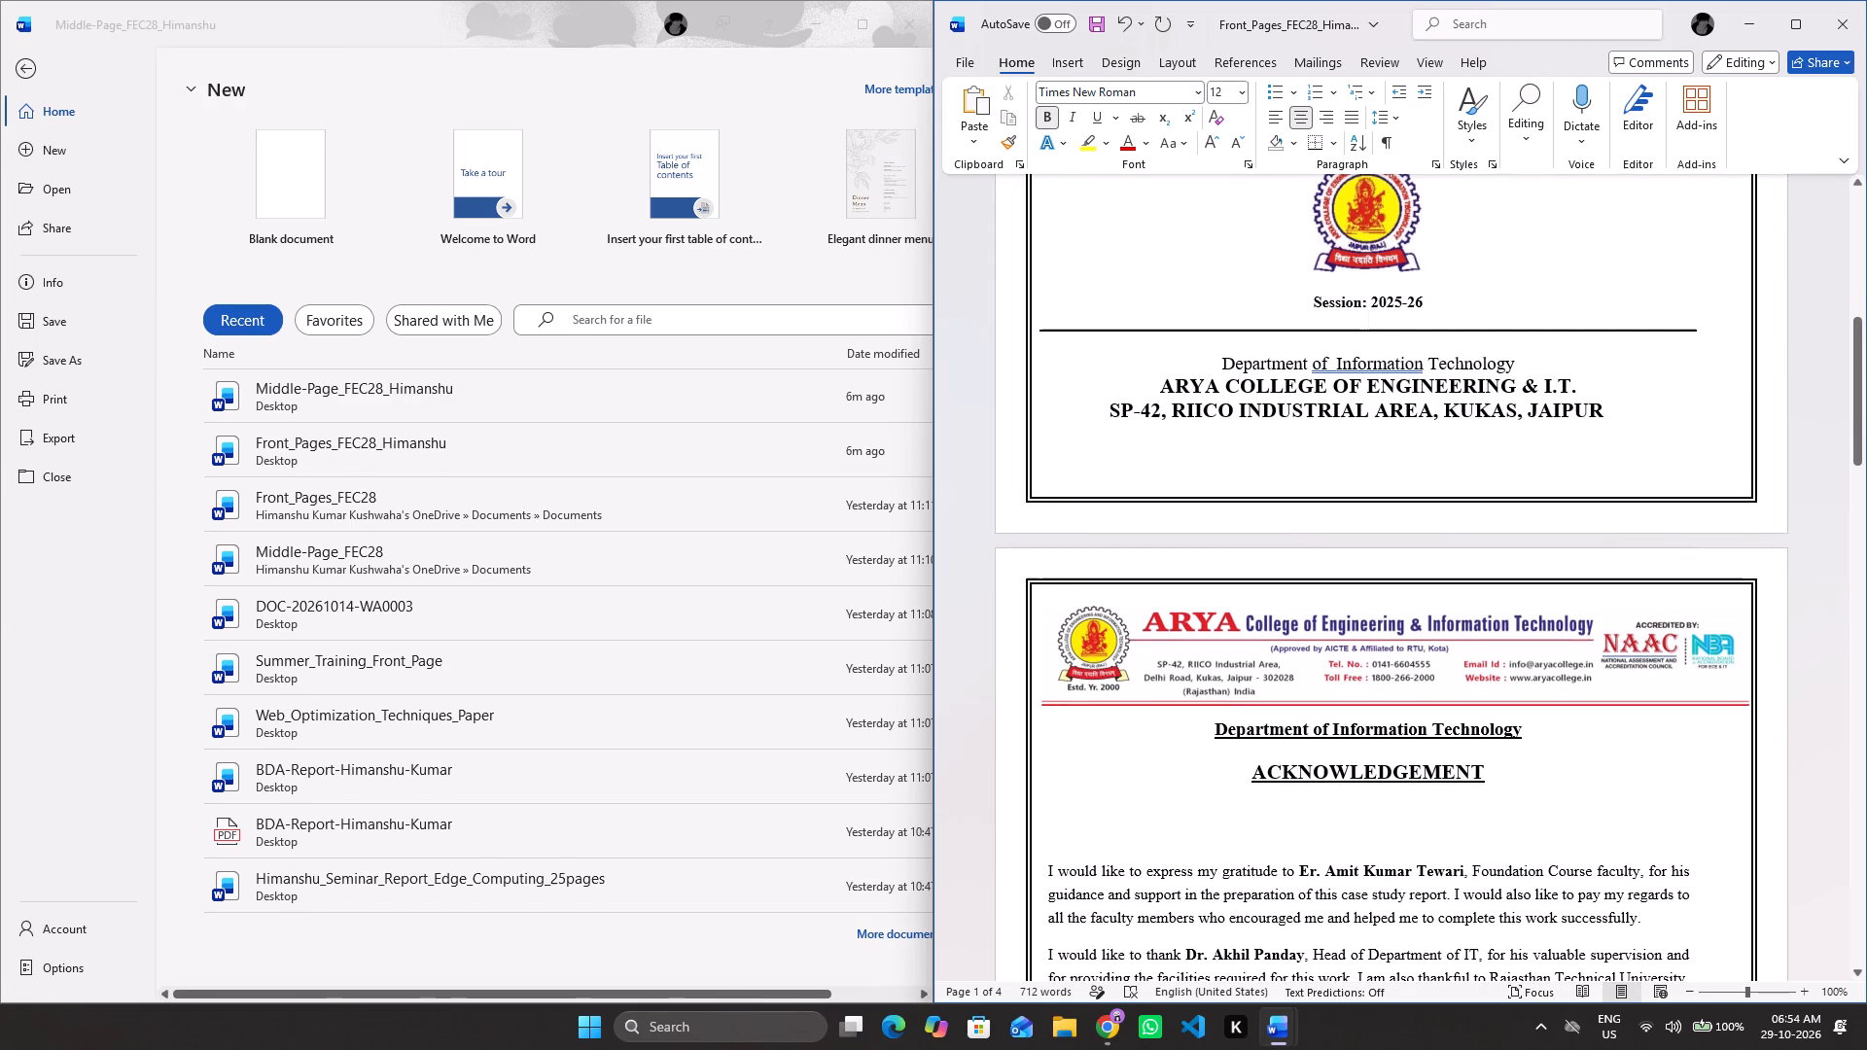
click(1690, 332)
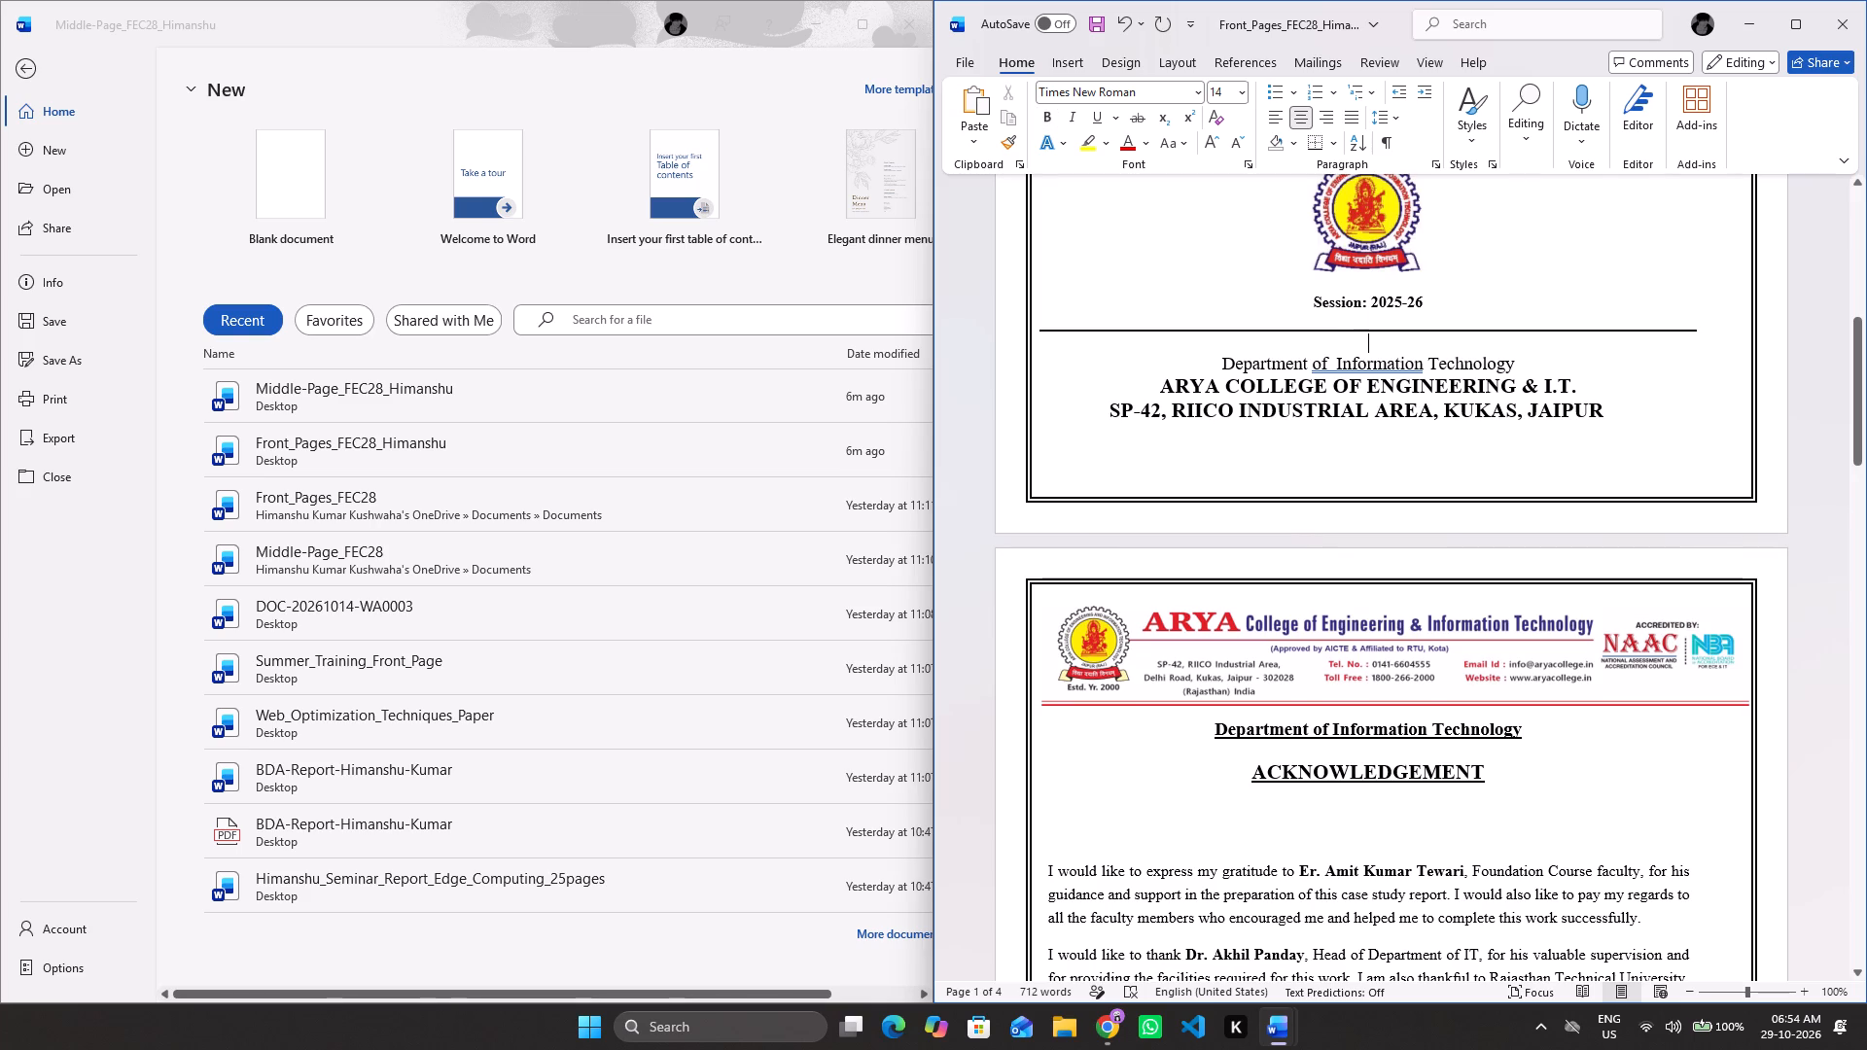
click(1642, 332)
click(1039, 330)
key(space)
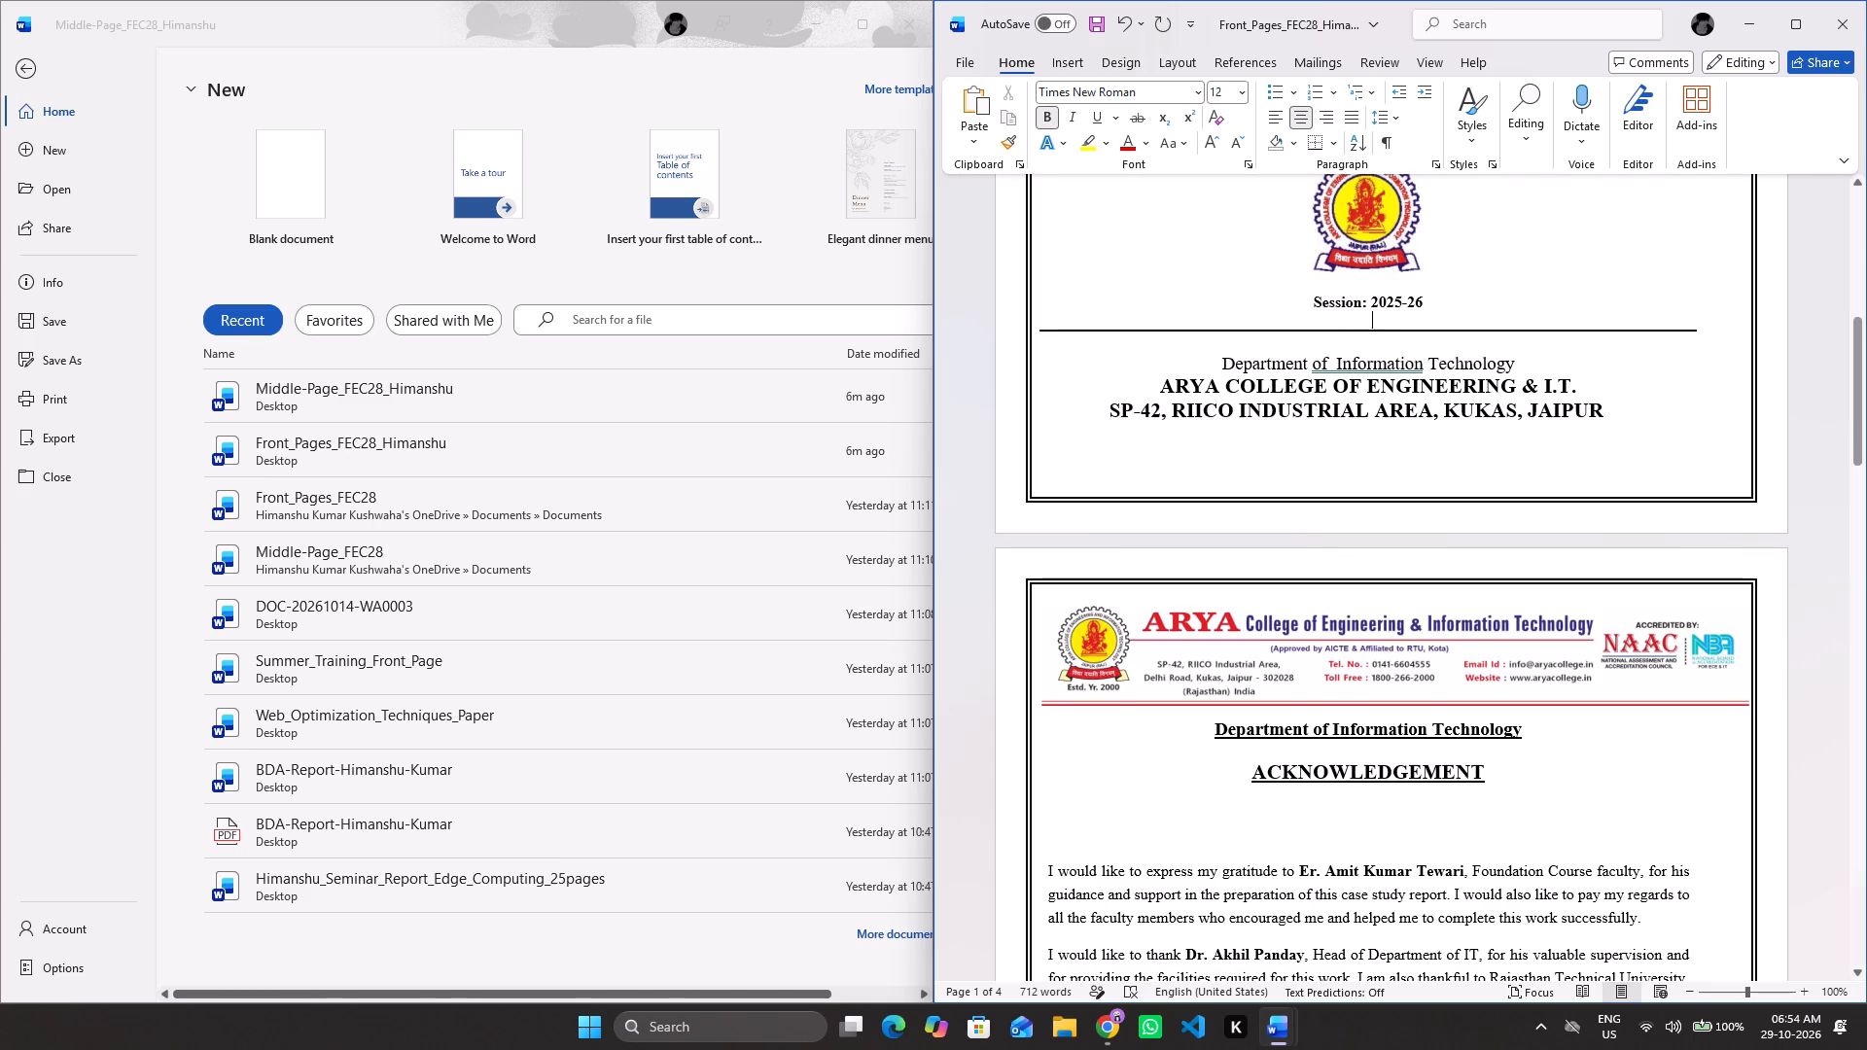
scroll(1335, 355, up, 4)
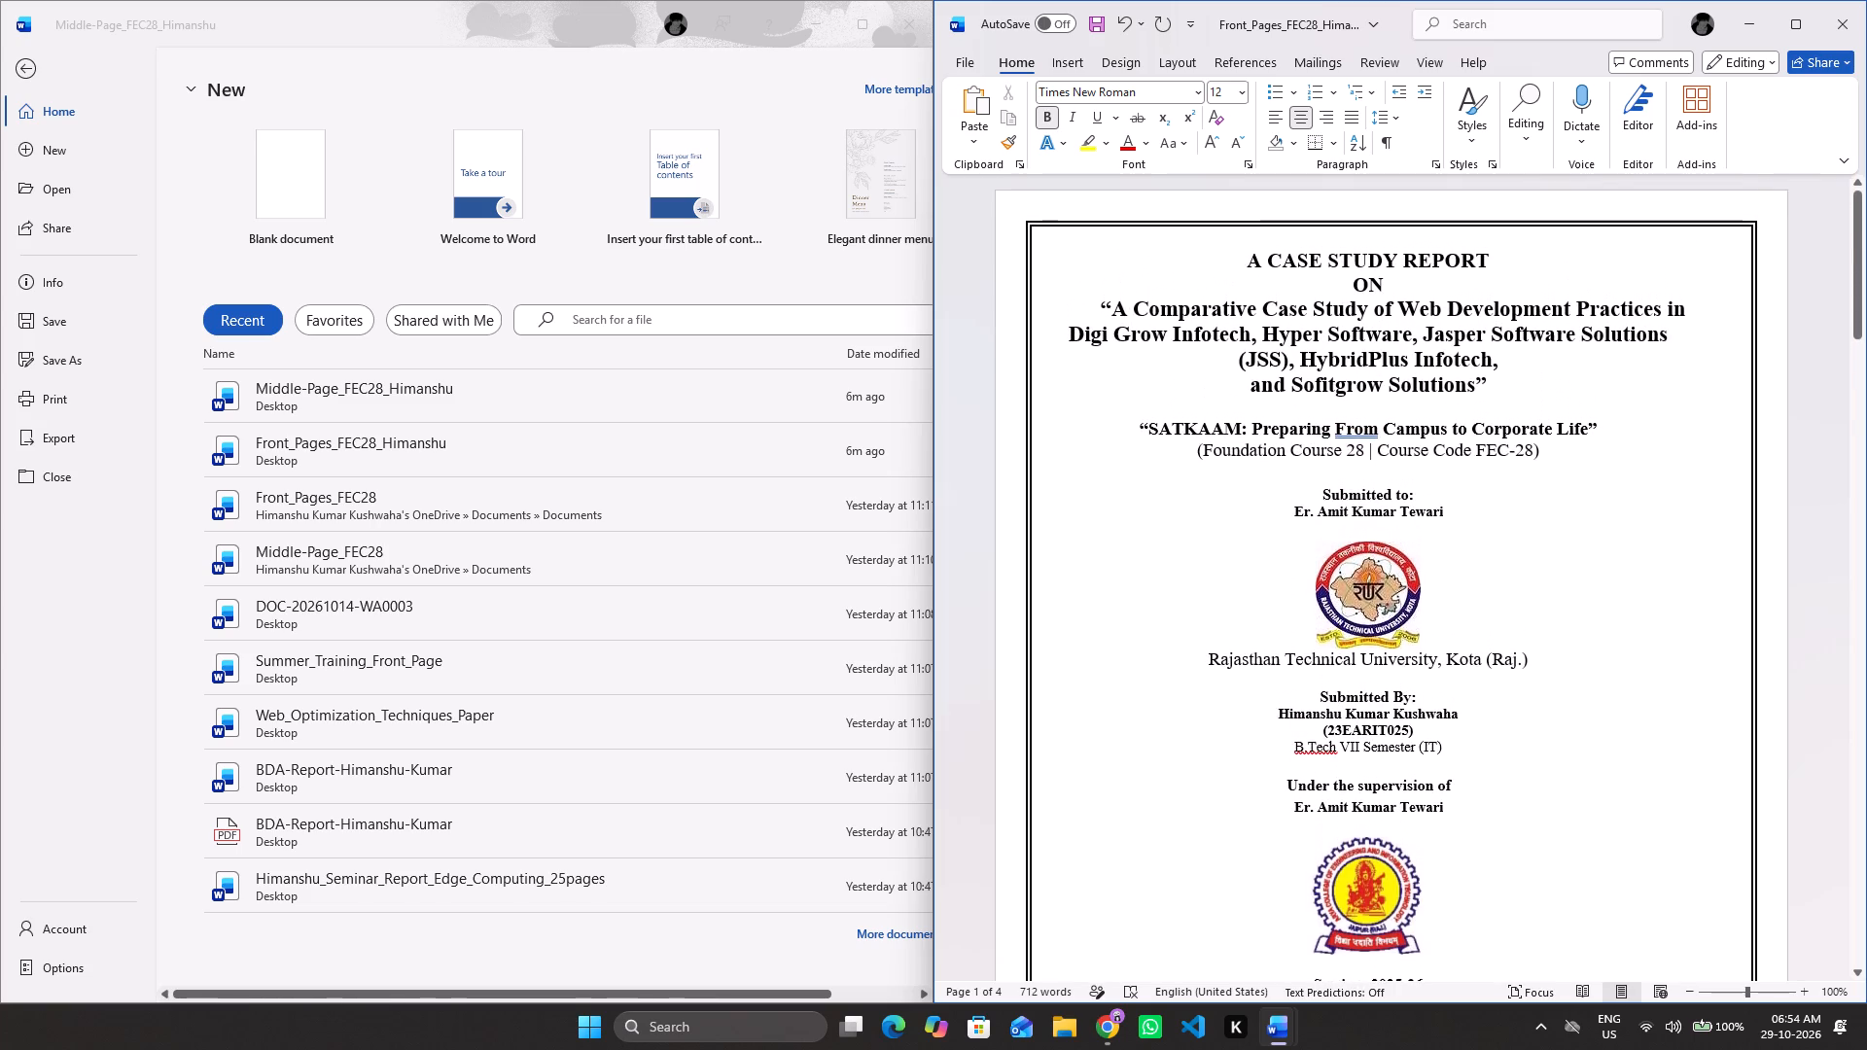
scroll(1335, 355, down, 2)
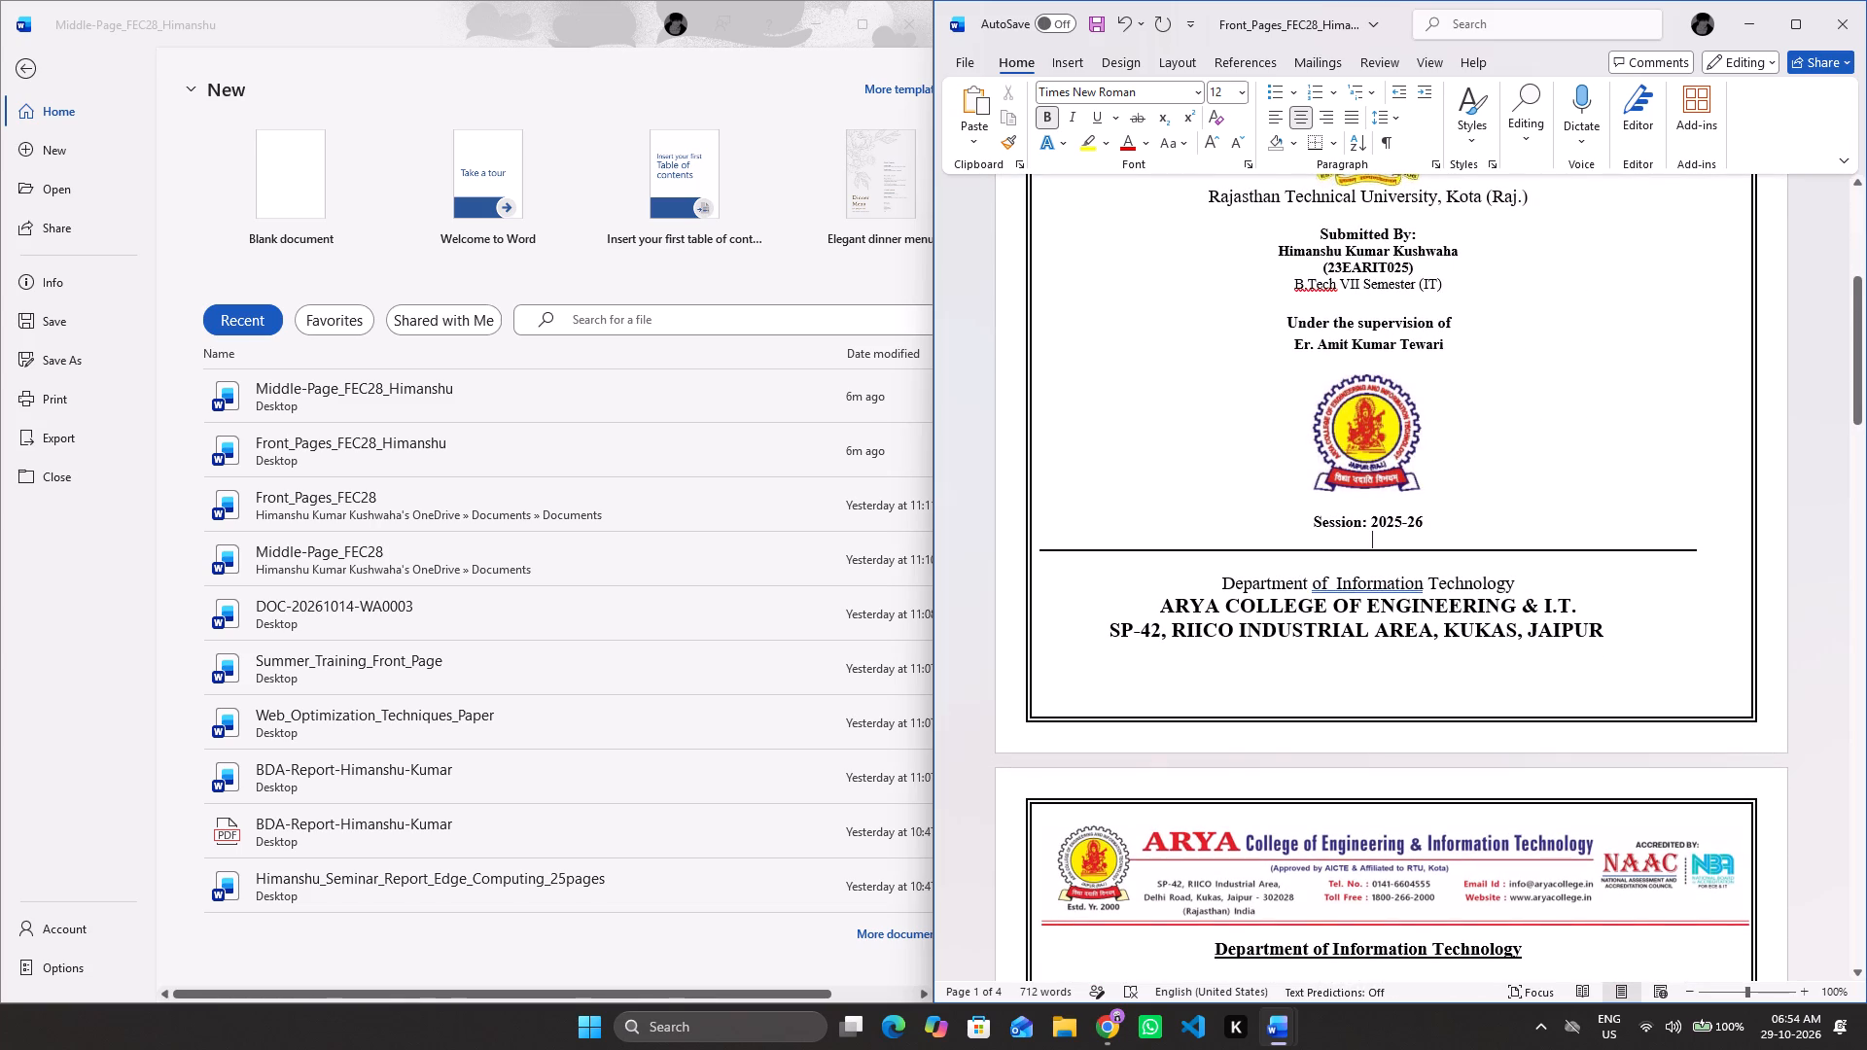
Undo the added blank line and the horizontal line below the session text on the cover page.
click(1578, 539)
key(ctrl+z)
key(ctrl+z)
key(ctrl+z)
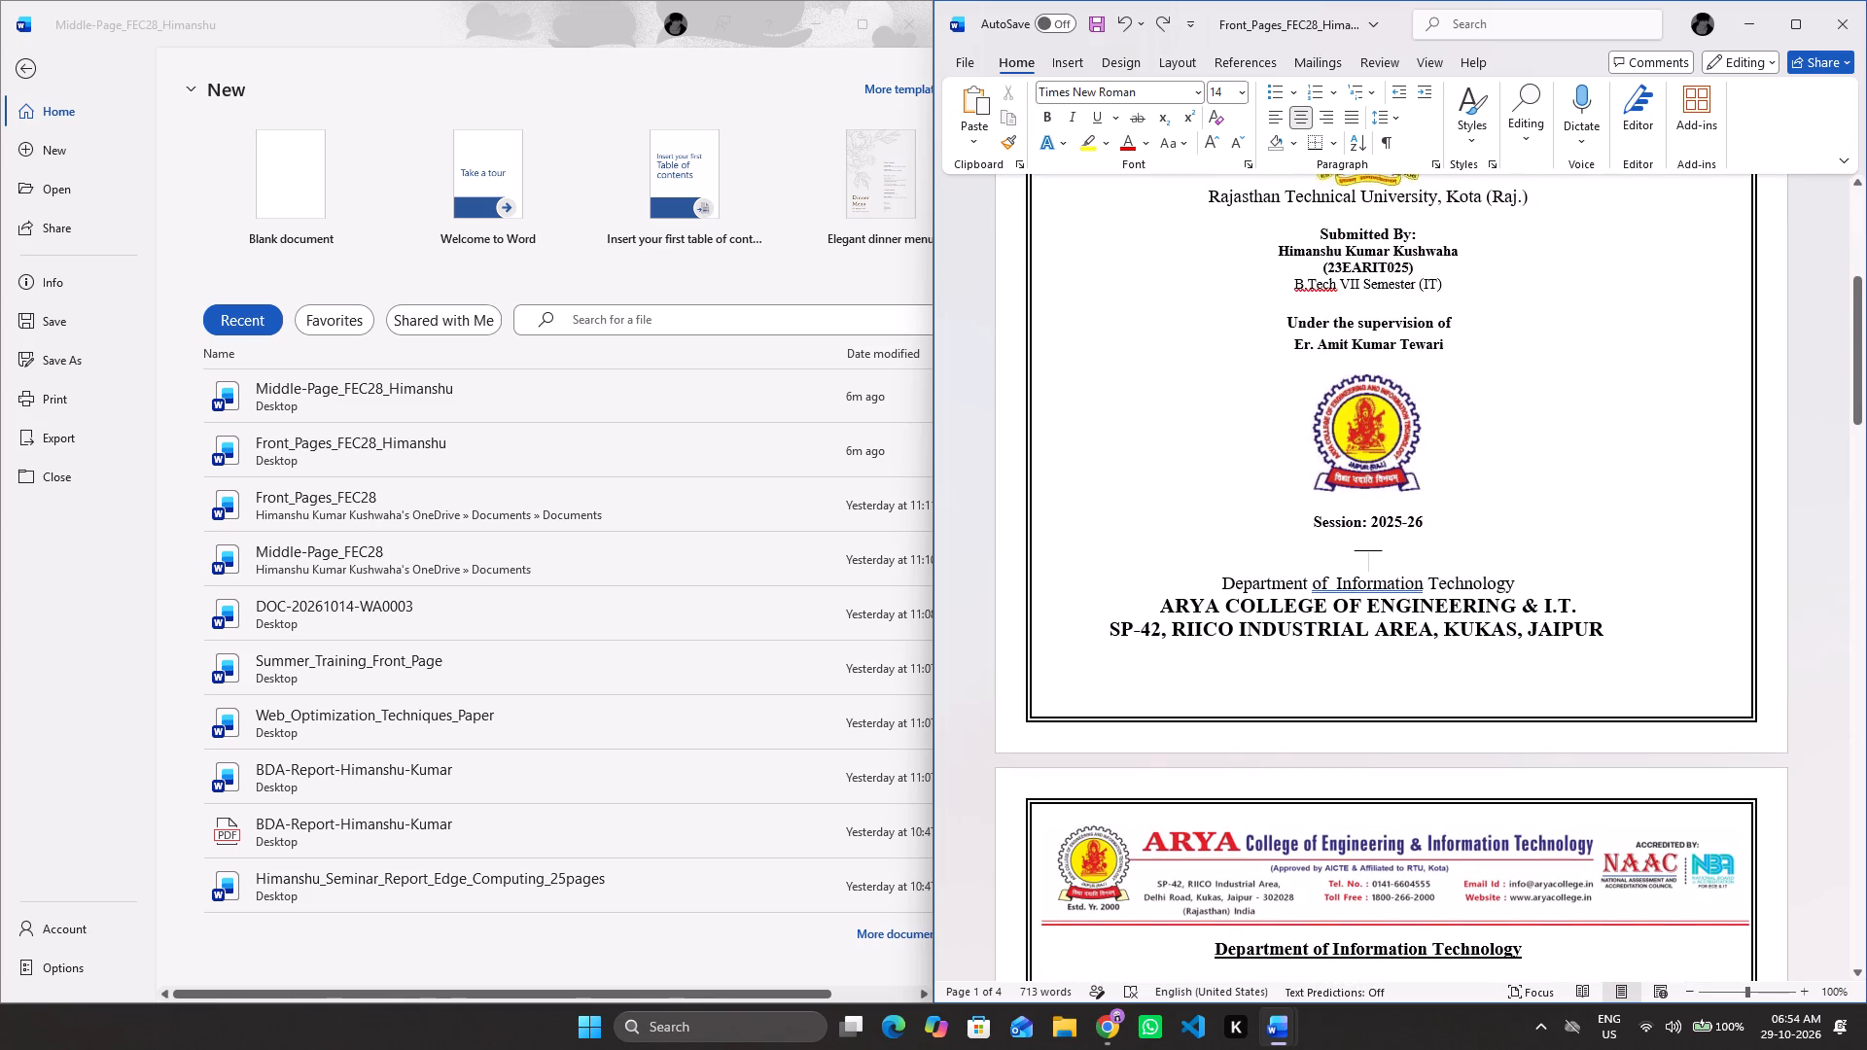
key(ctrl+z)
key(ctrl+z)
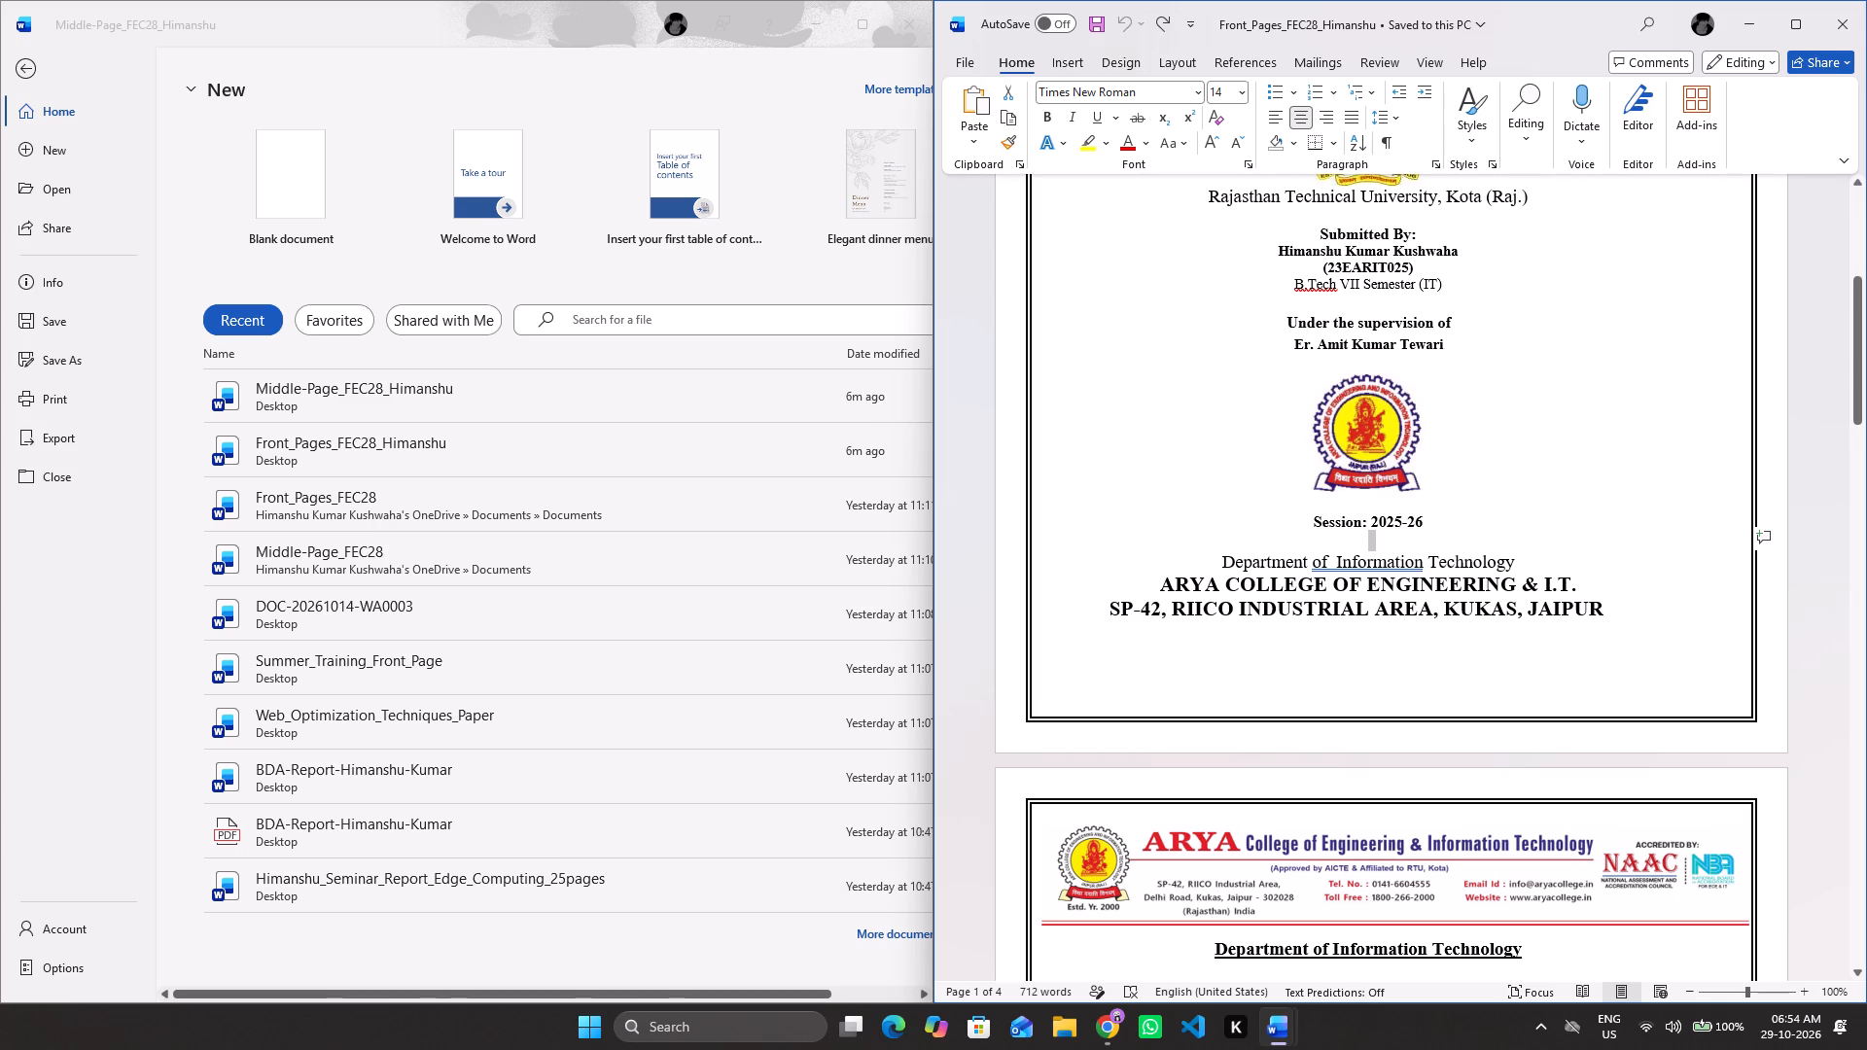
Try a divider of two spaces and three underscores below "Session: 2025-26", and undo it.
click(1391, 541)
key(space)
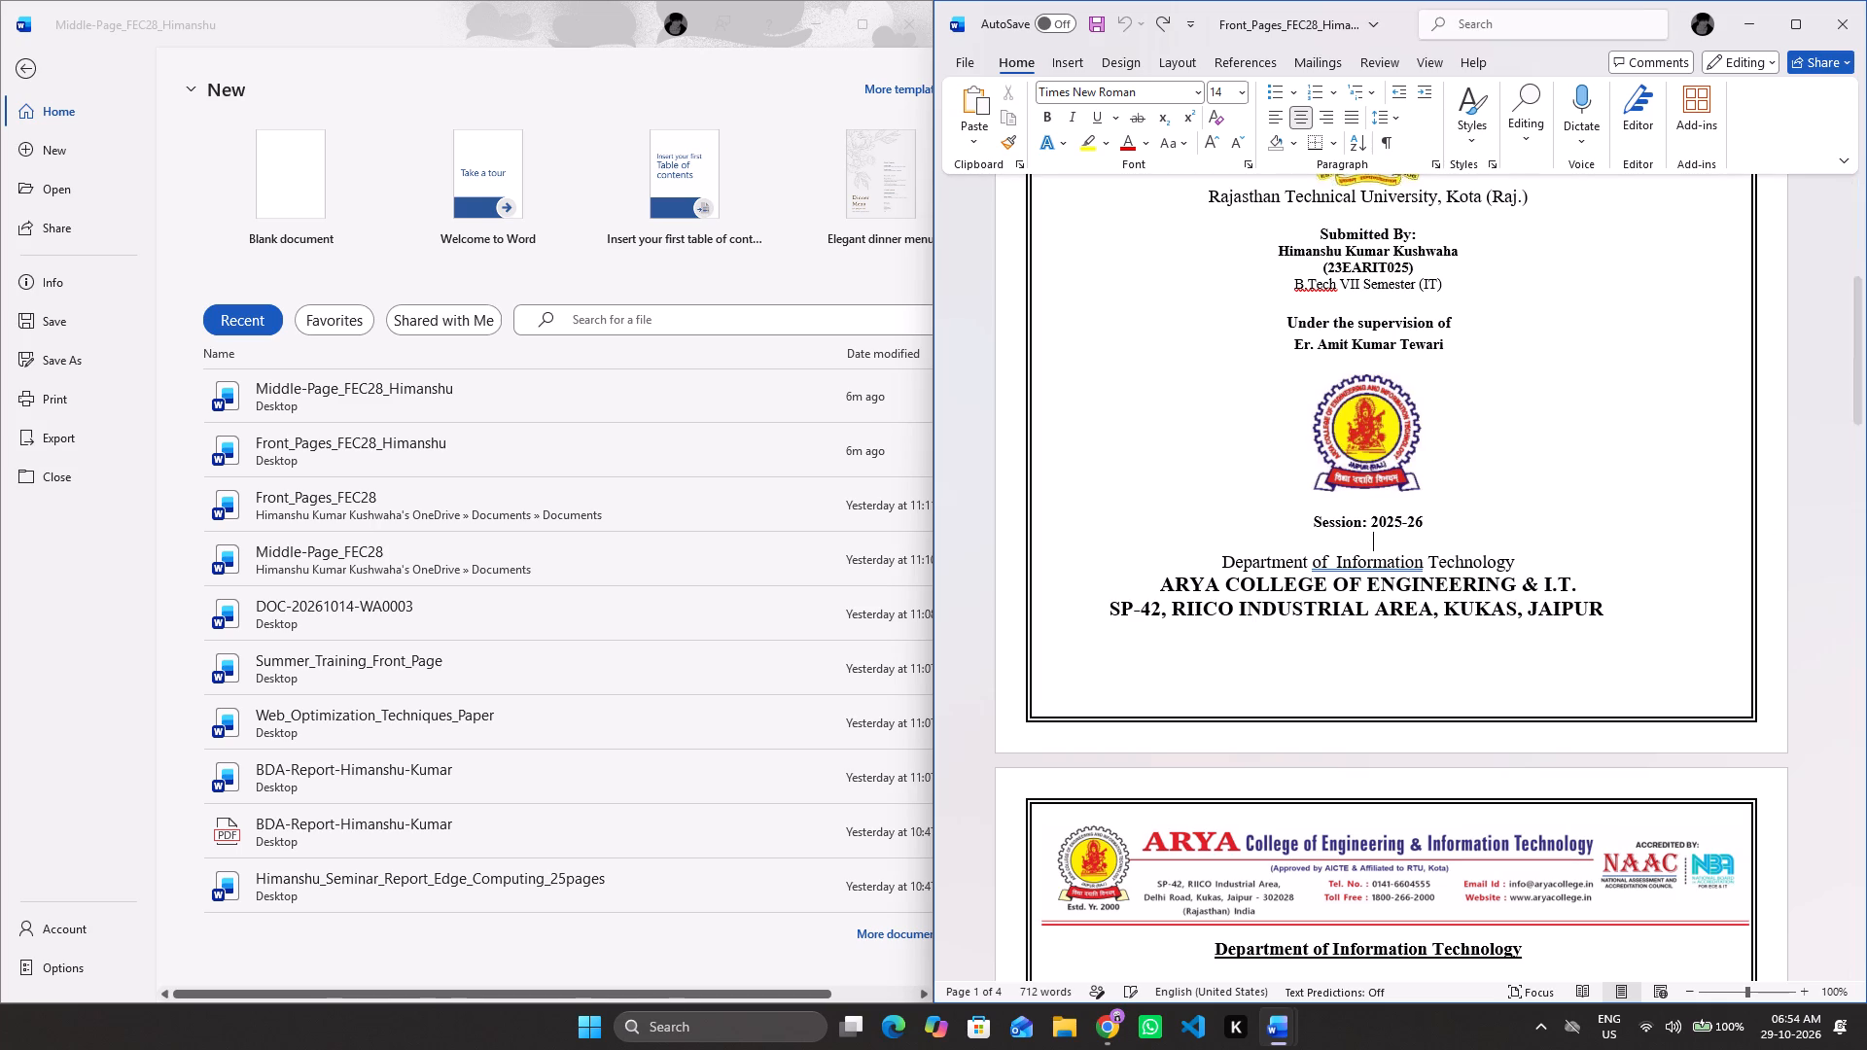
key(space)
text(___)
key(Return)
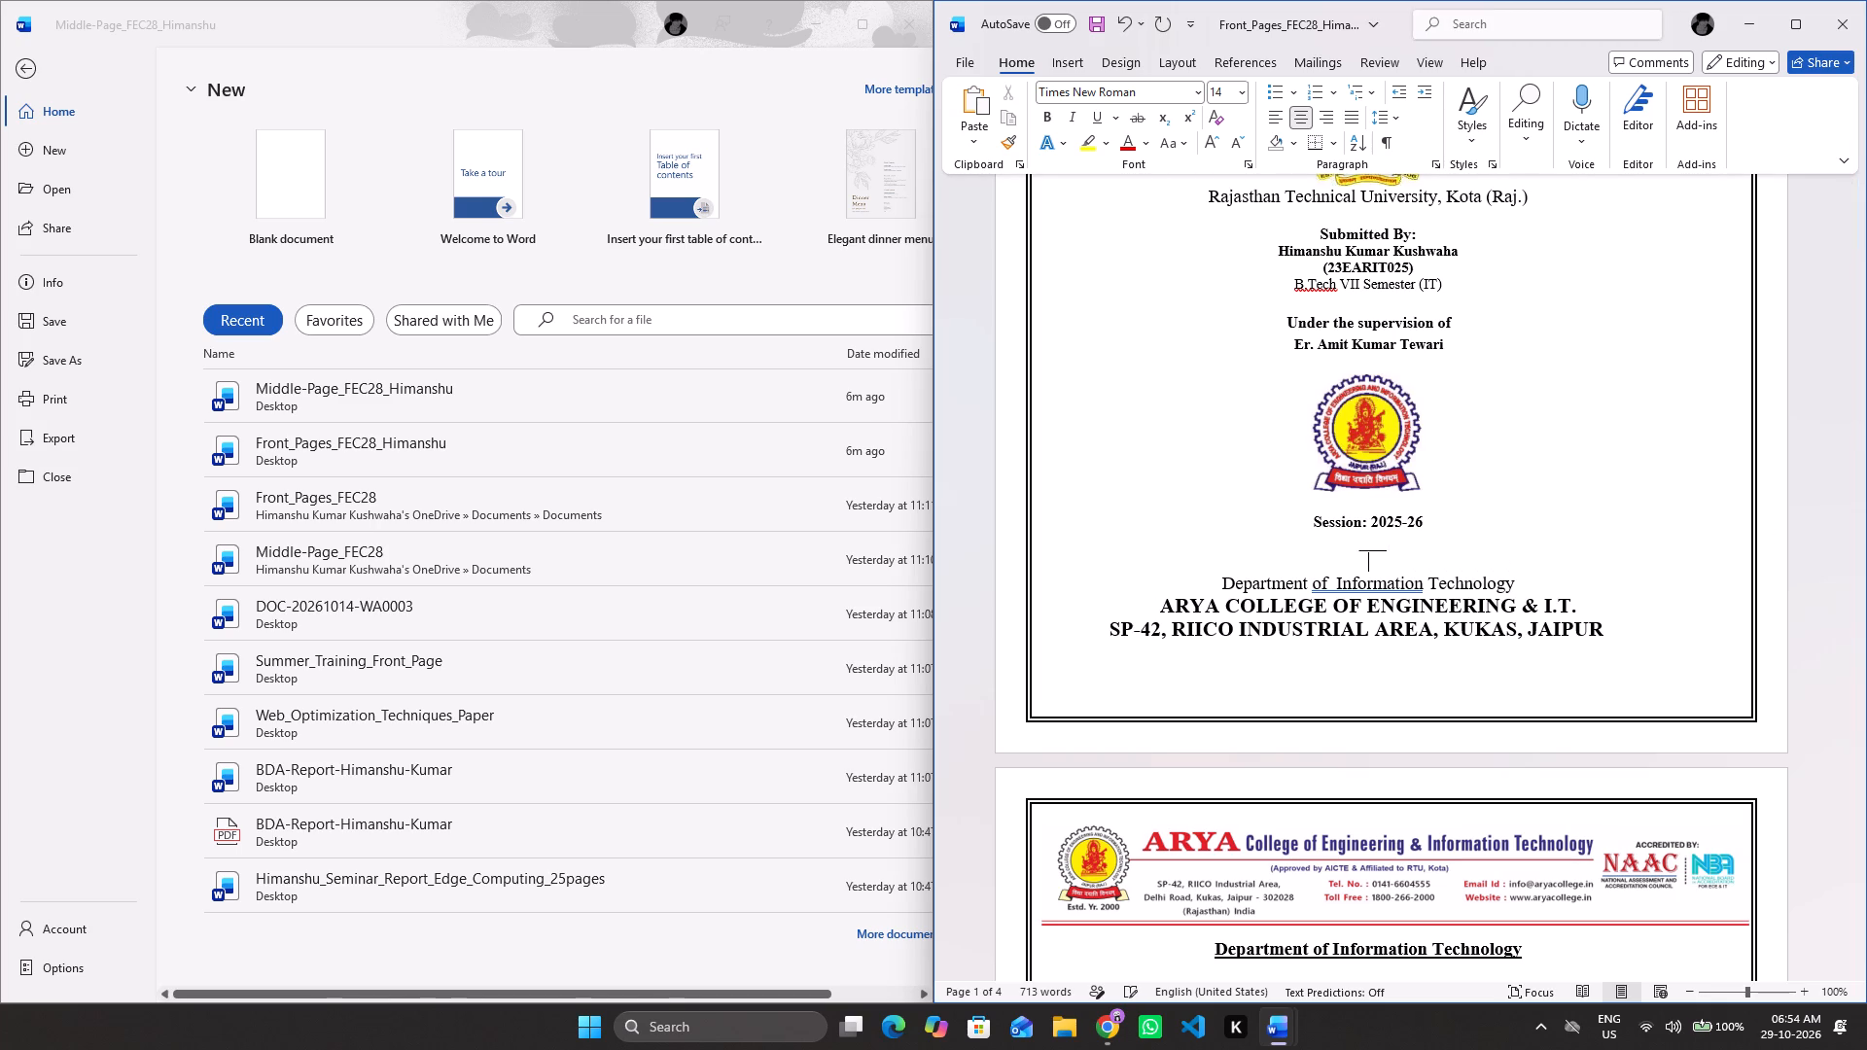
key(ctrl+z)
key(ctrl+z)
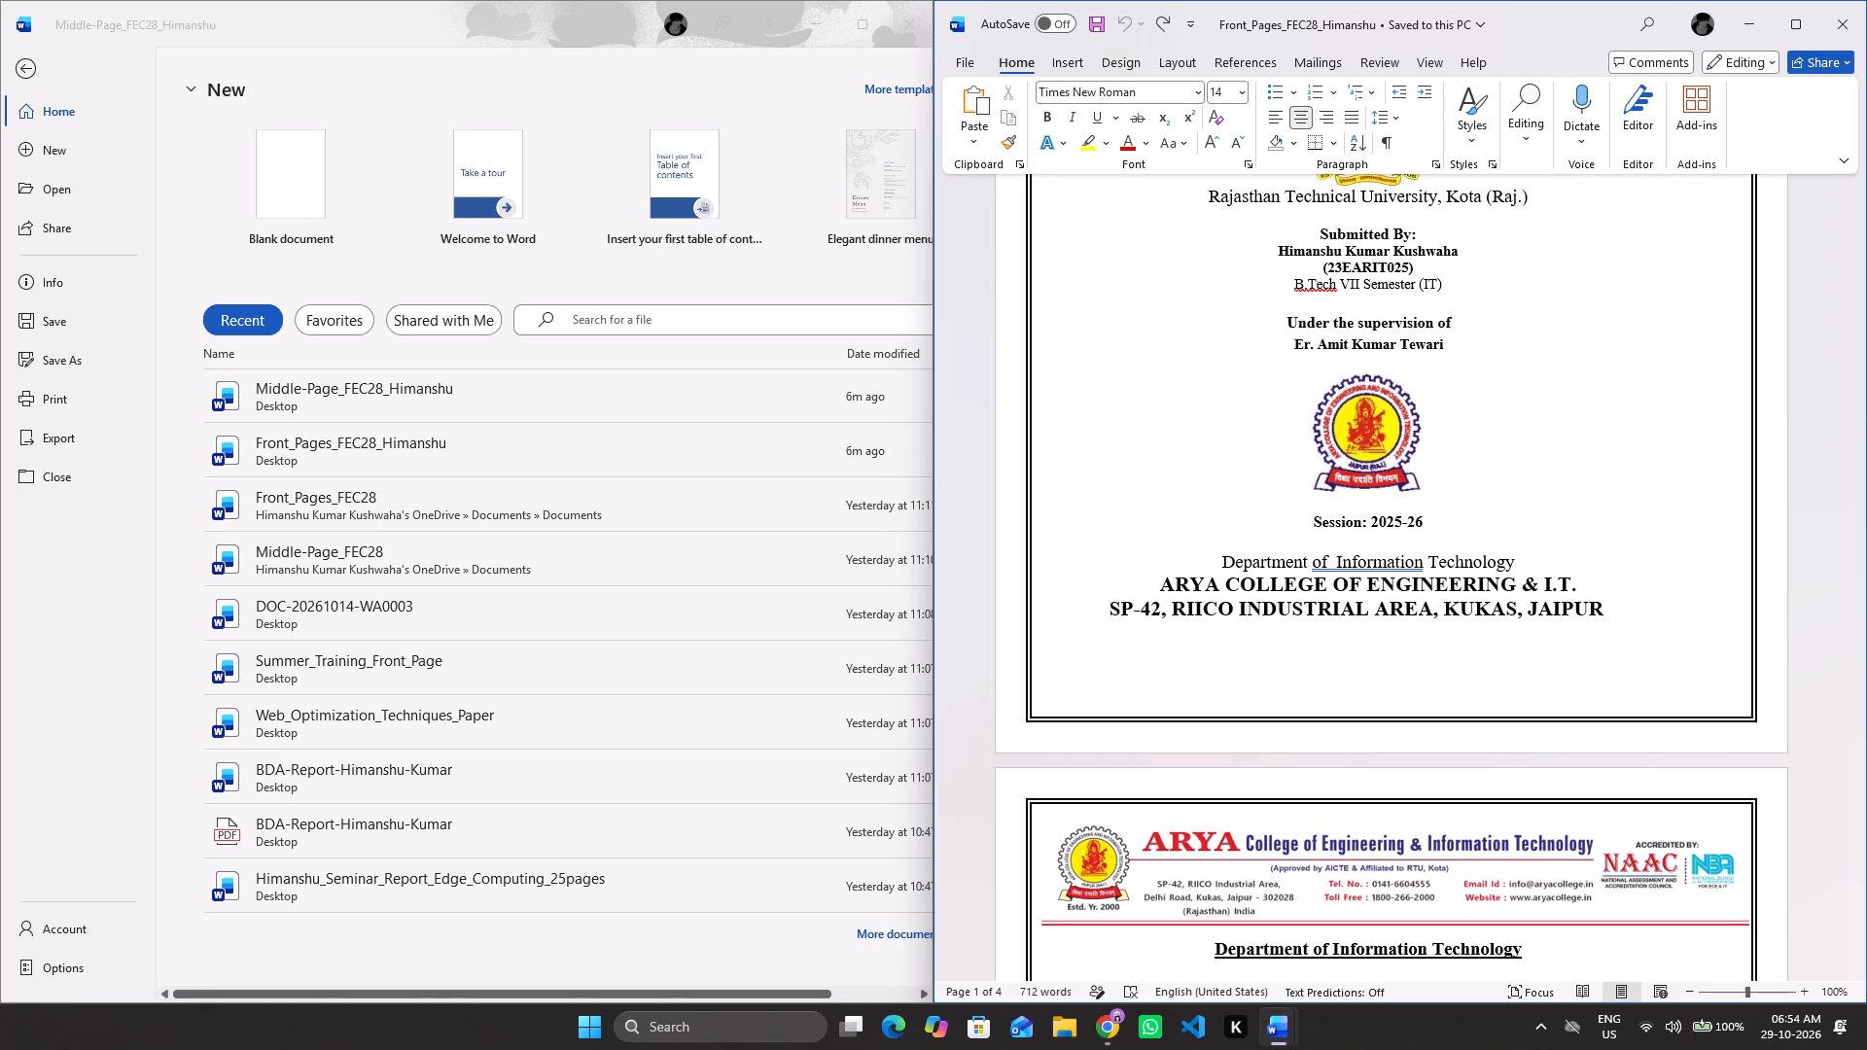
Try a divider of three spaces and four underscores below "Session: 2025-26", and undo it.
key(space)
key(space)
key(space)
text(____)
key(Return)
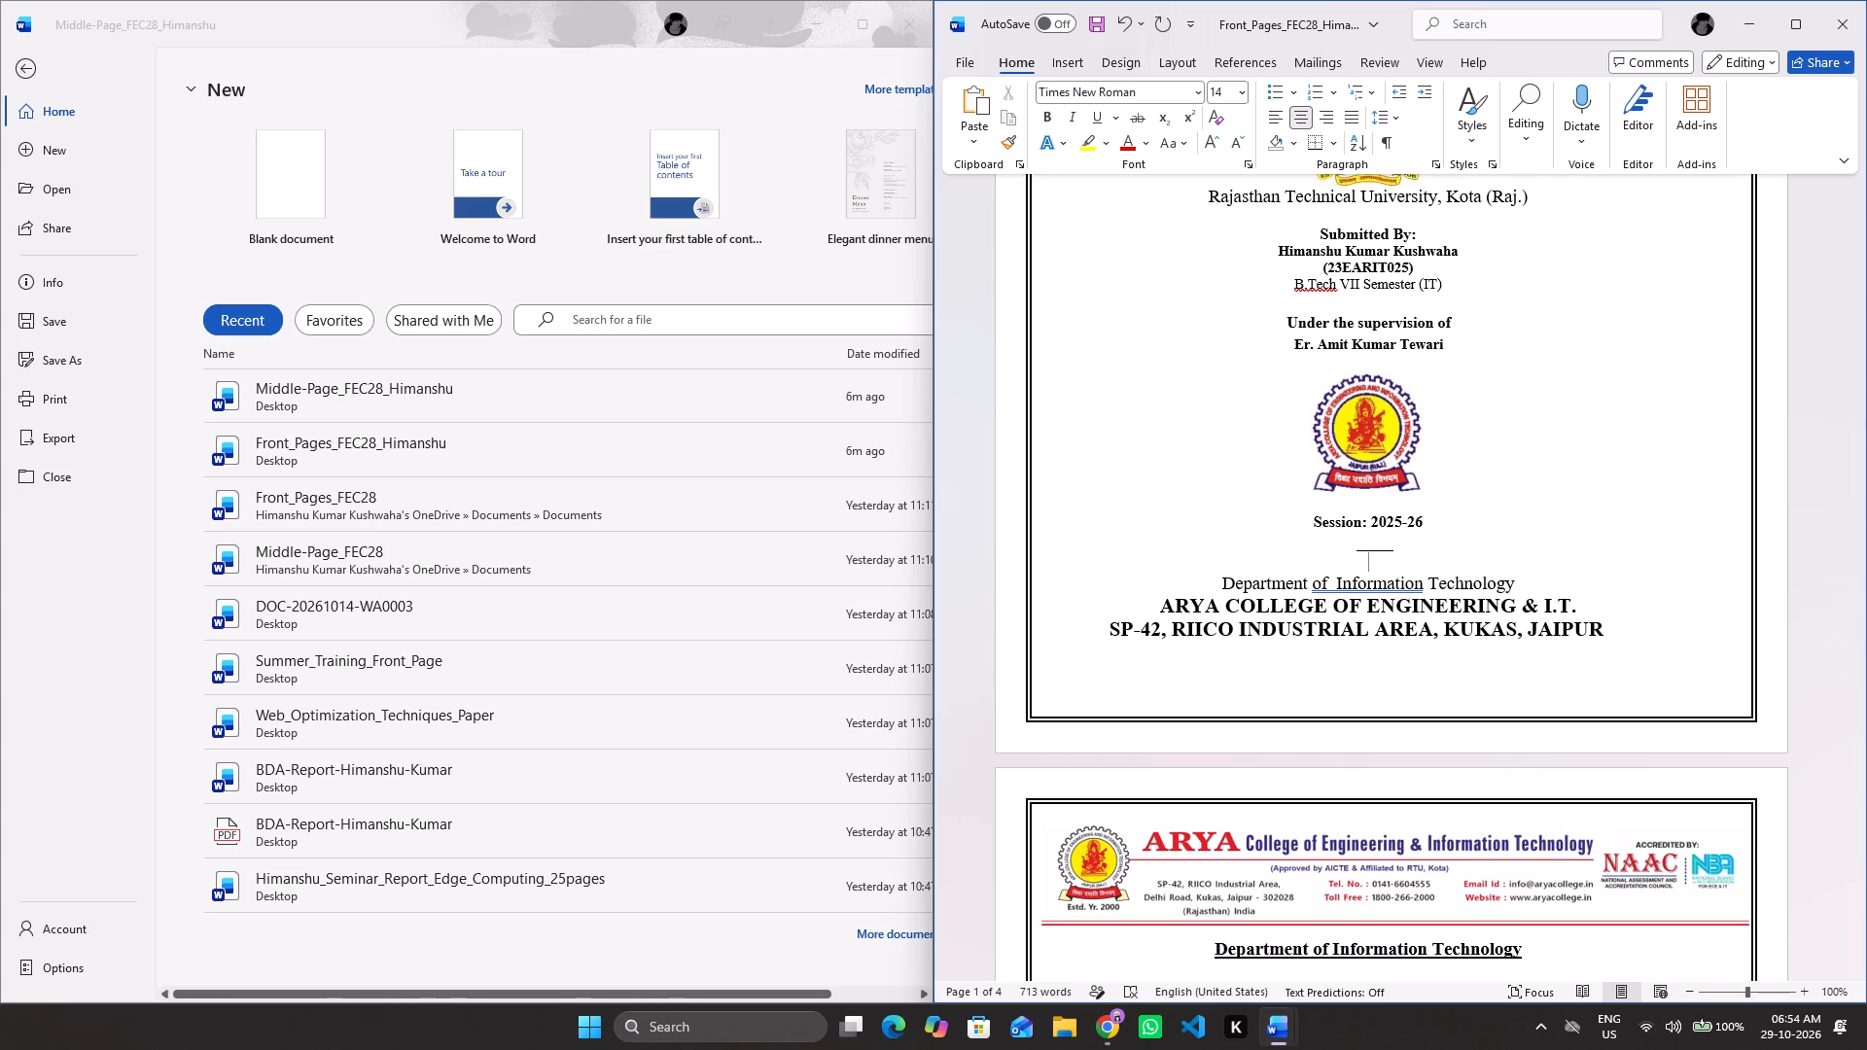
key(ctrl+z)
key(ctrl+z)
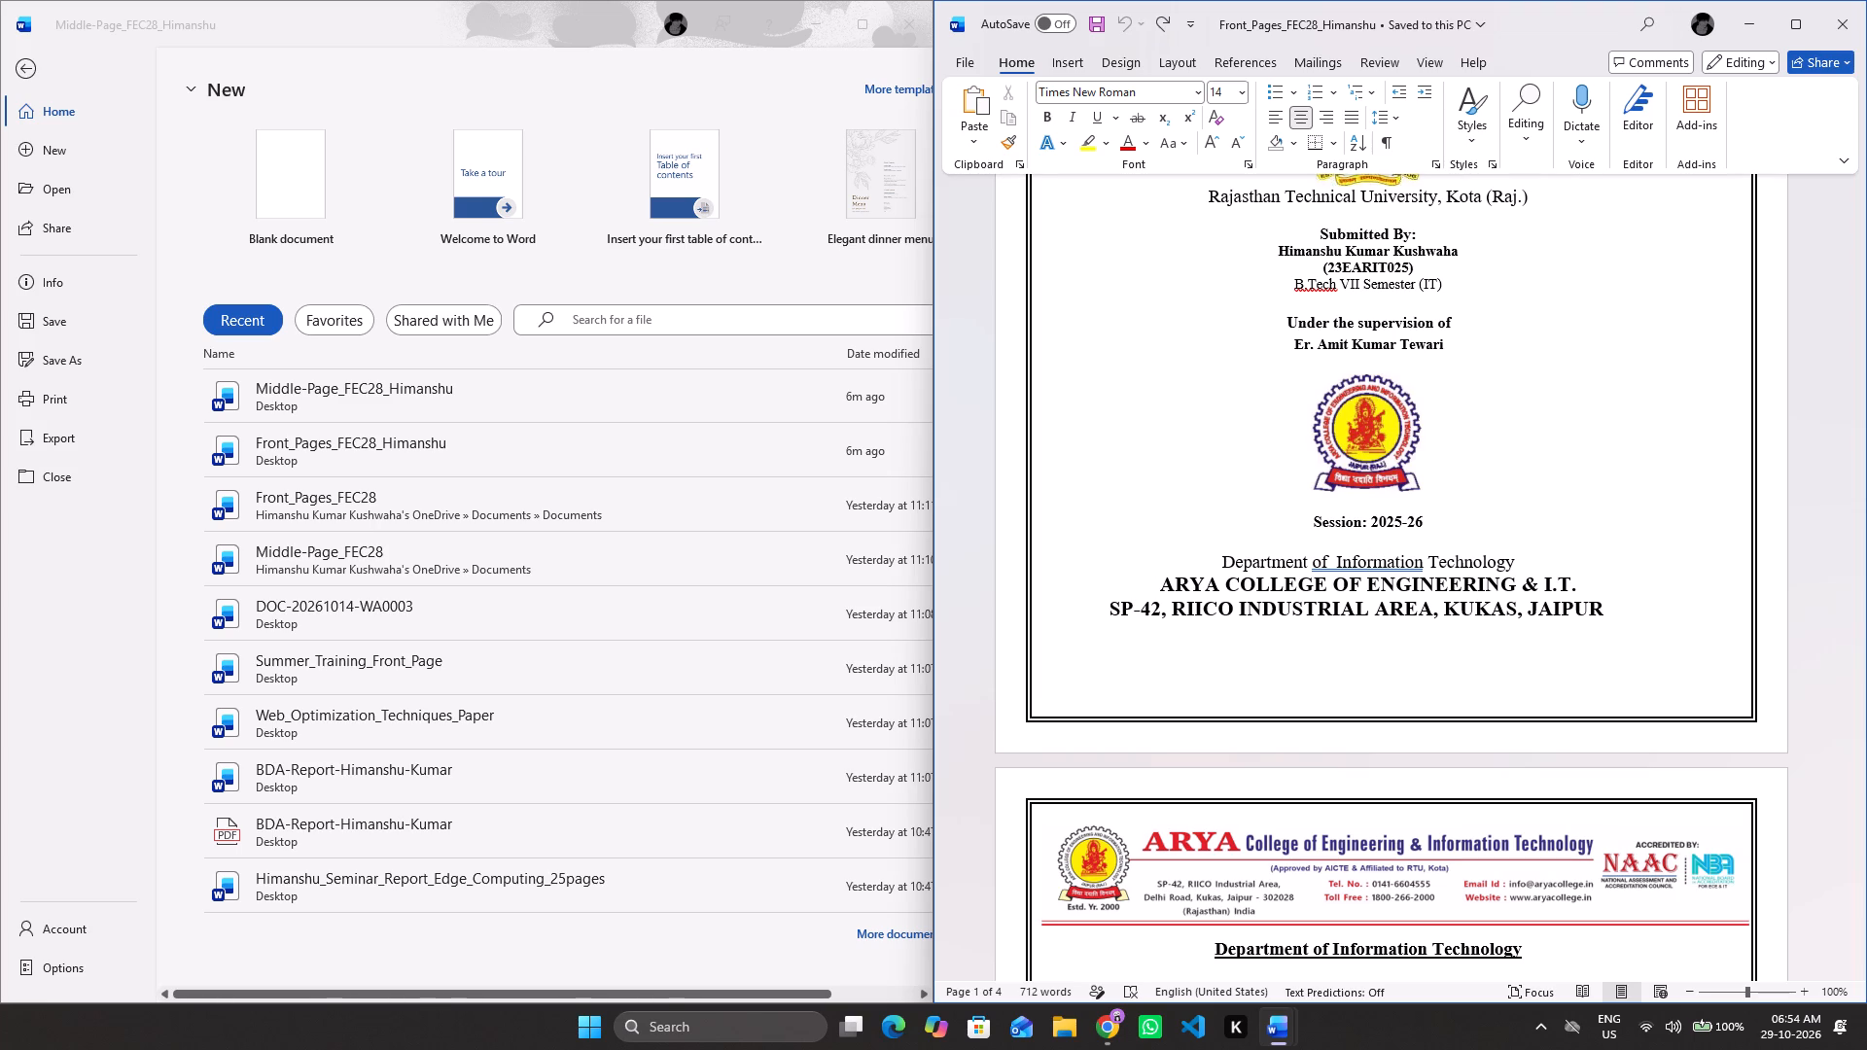
Insert a full-width horizontal line between "Session: 2025-26" and the Department of Information Technology text.
text(___)
key(Return)
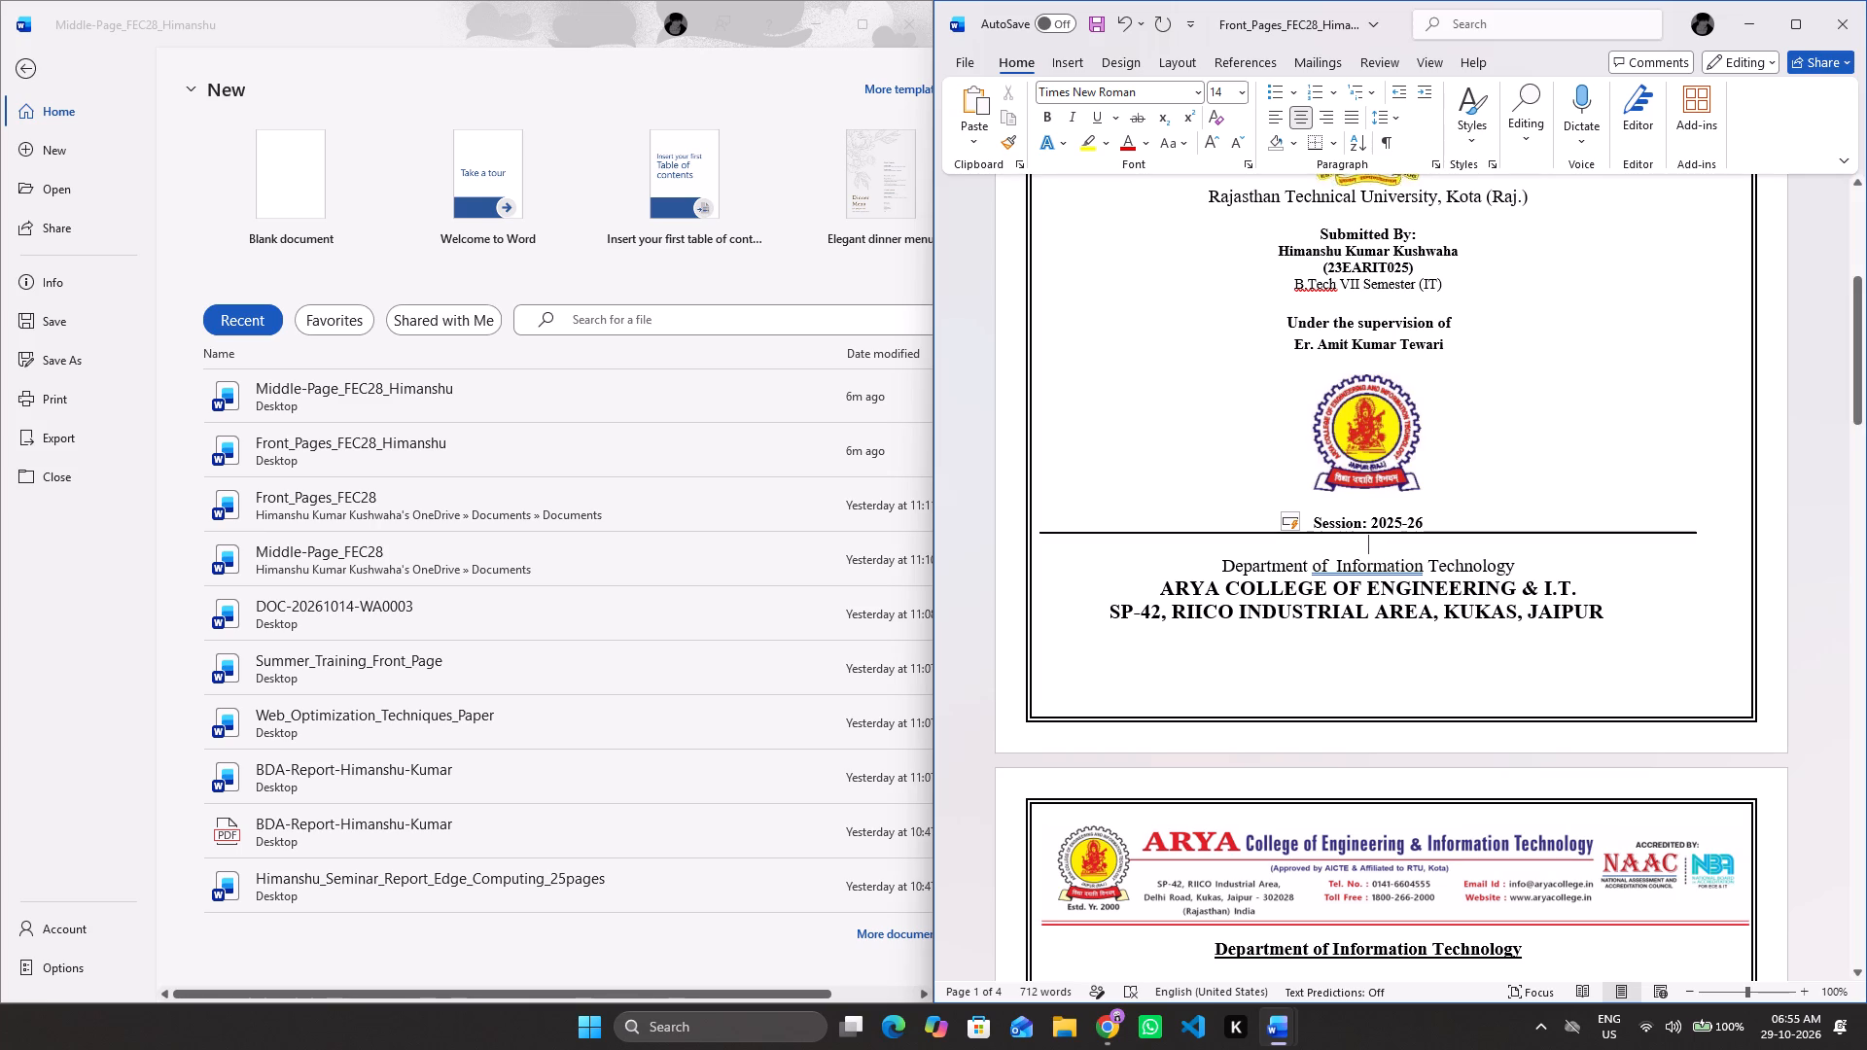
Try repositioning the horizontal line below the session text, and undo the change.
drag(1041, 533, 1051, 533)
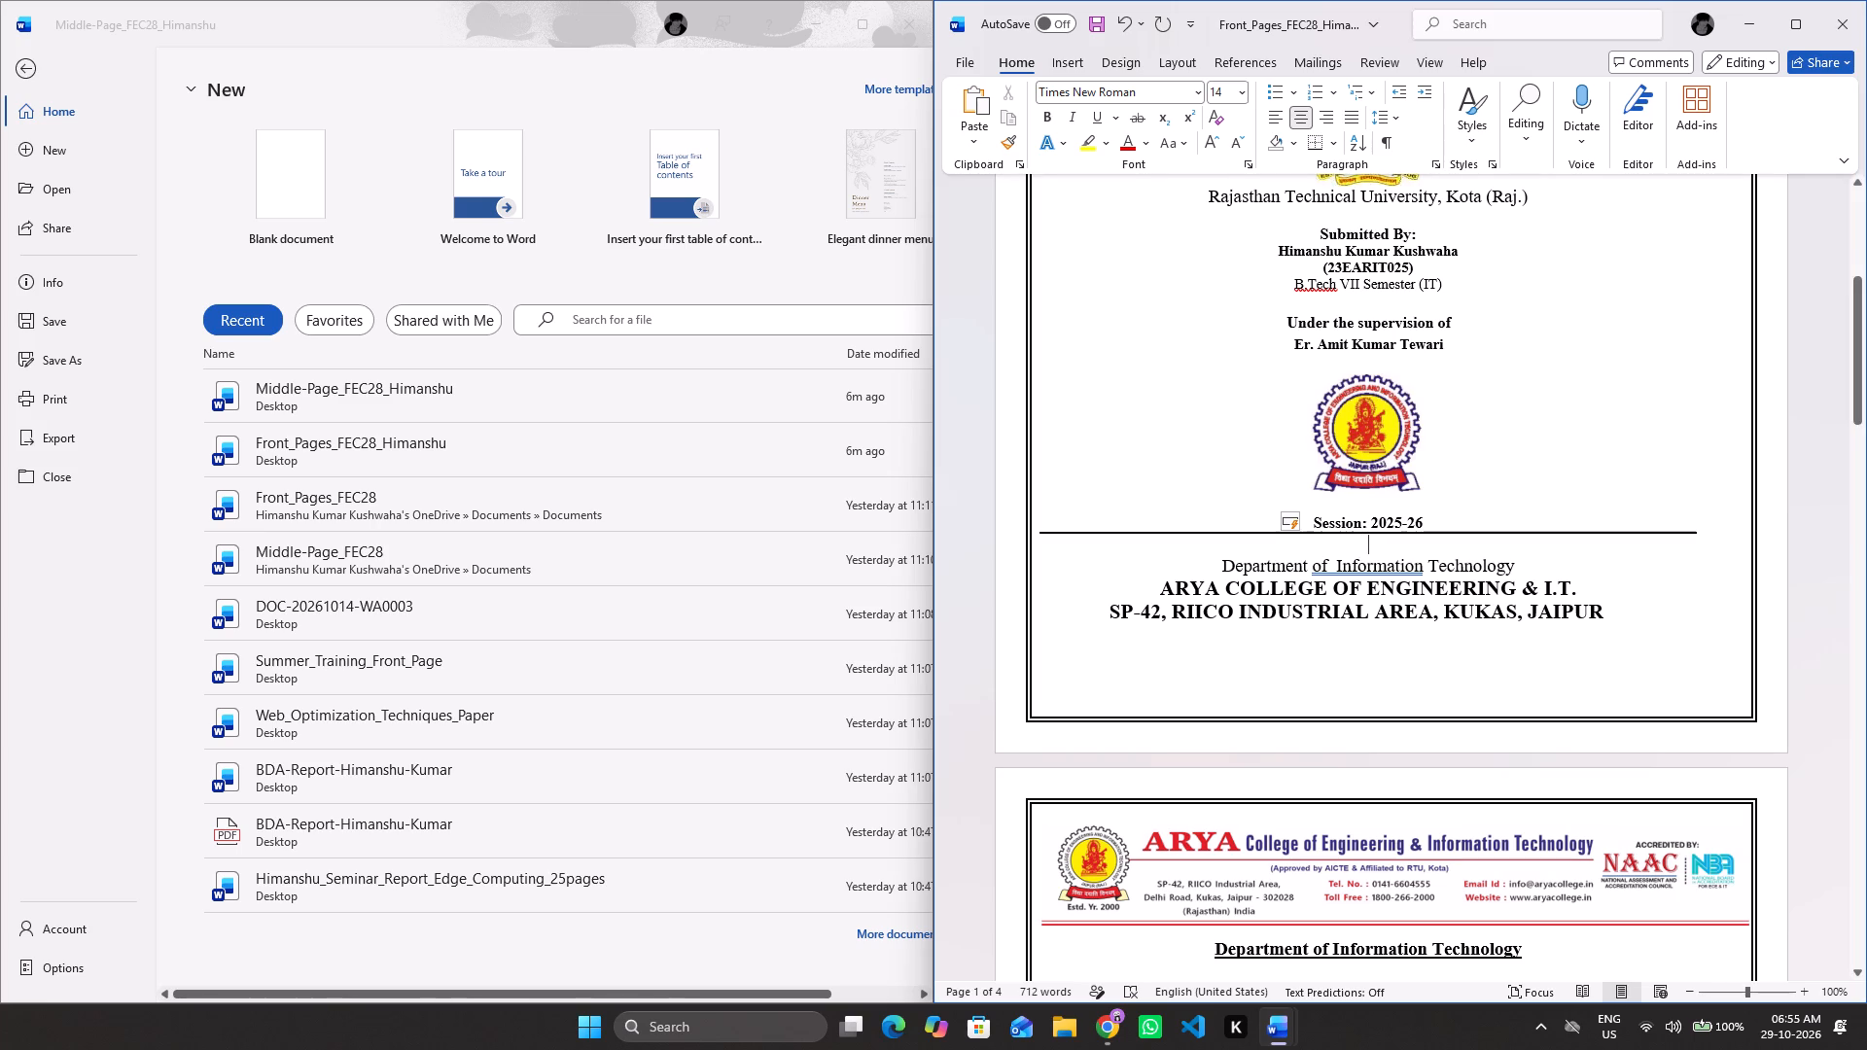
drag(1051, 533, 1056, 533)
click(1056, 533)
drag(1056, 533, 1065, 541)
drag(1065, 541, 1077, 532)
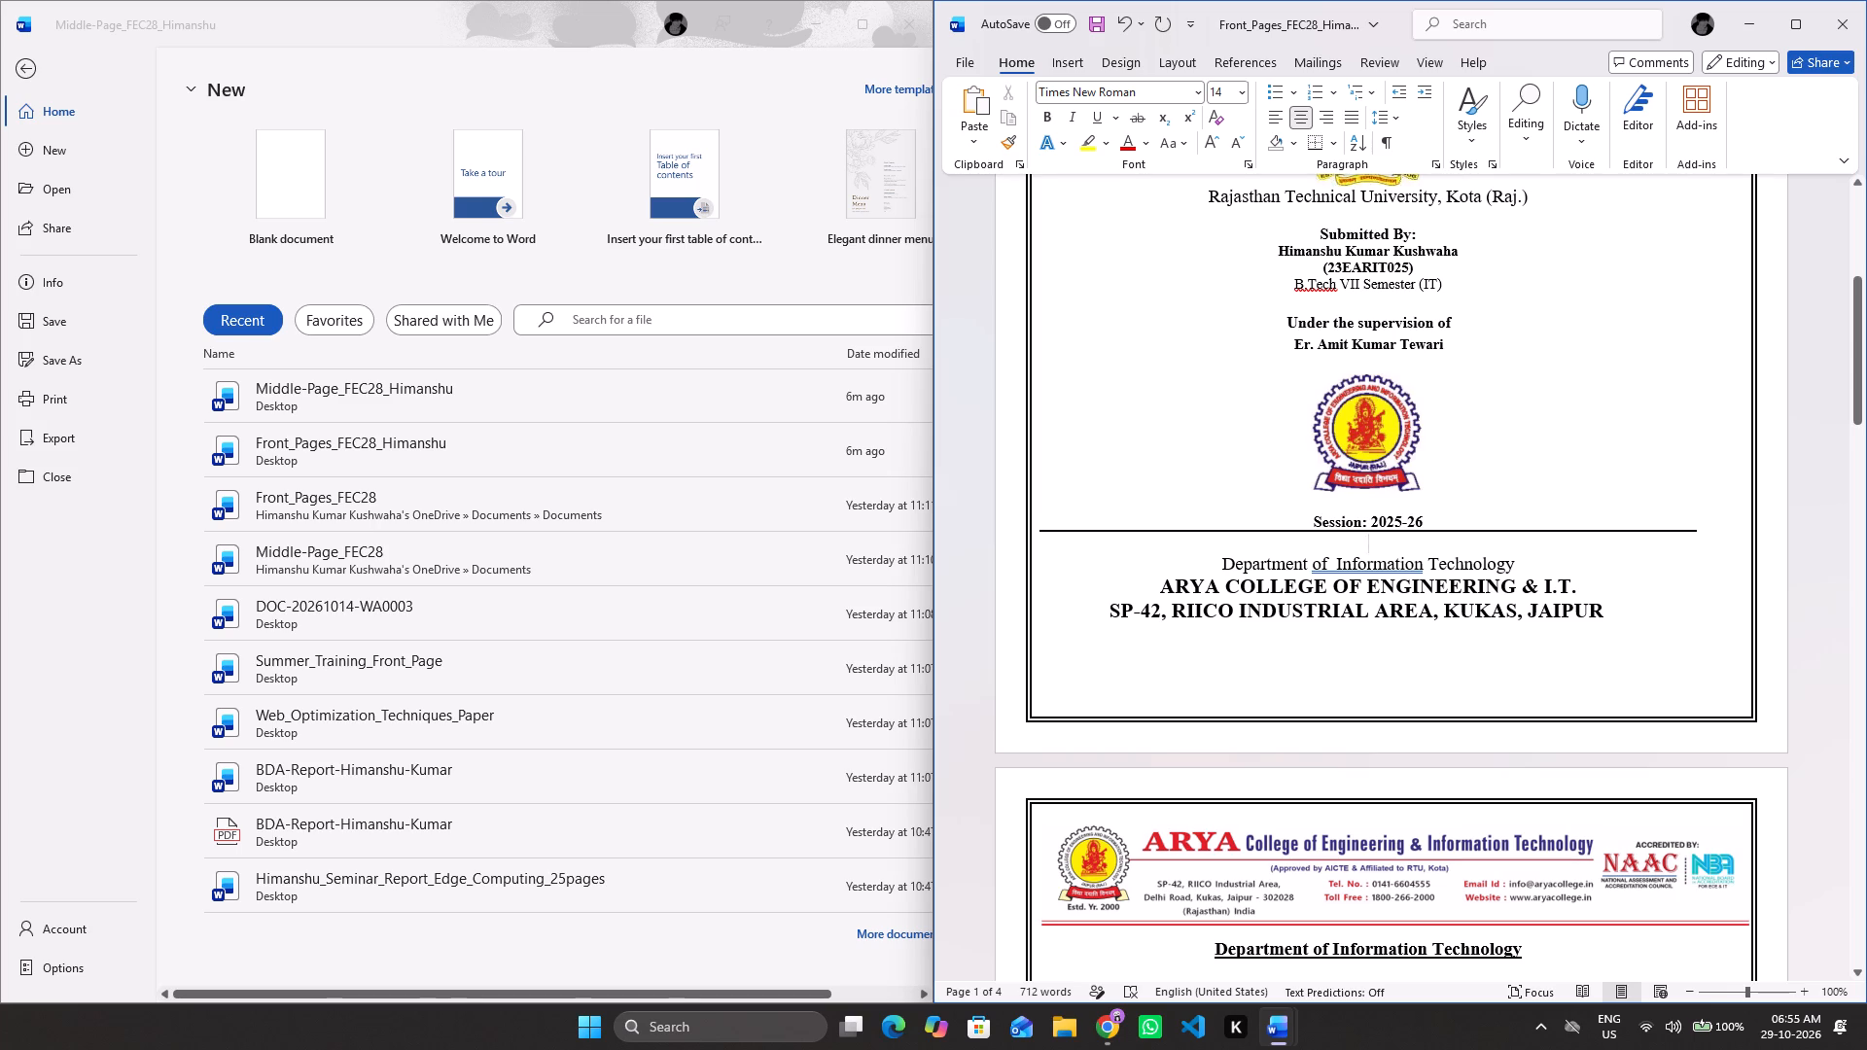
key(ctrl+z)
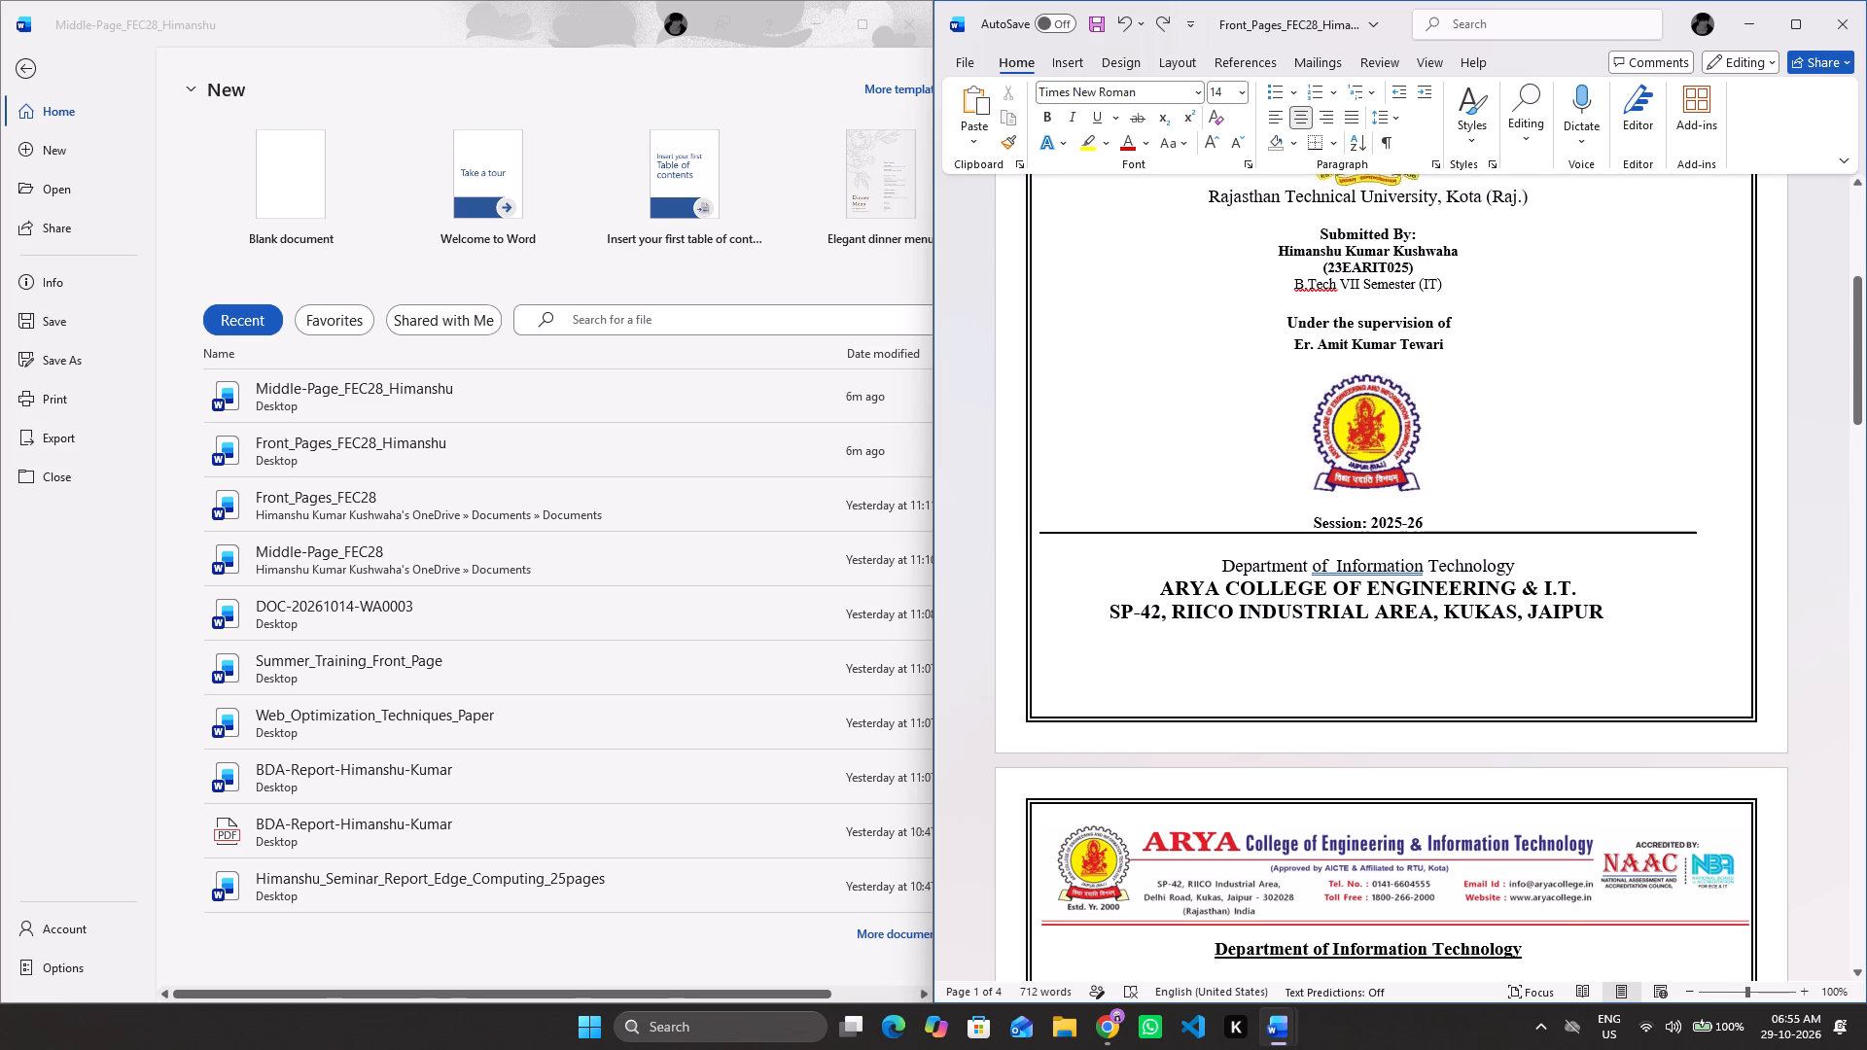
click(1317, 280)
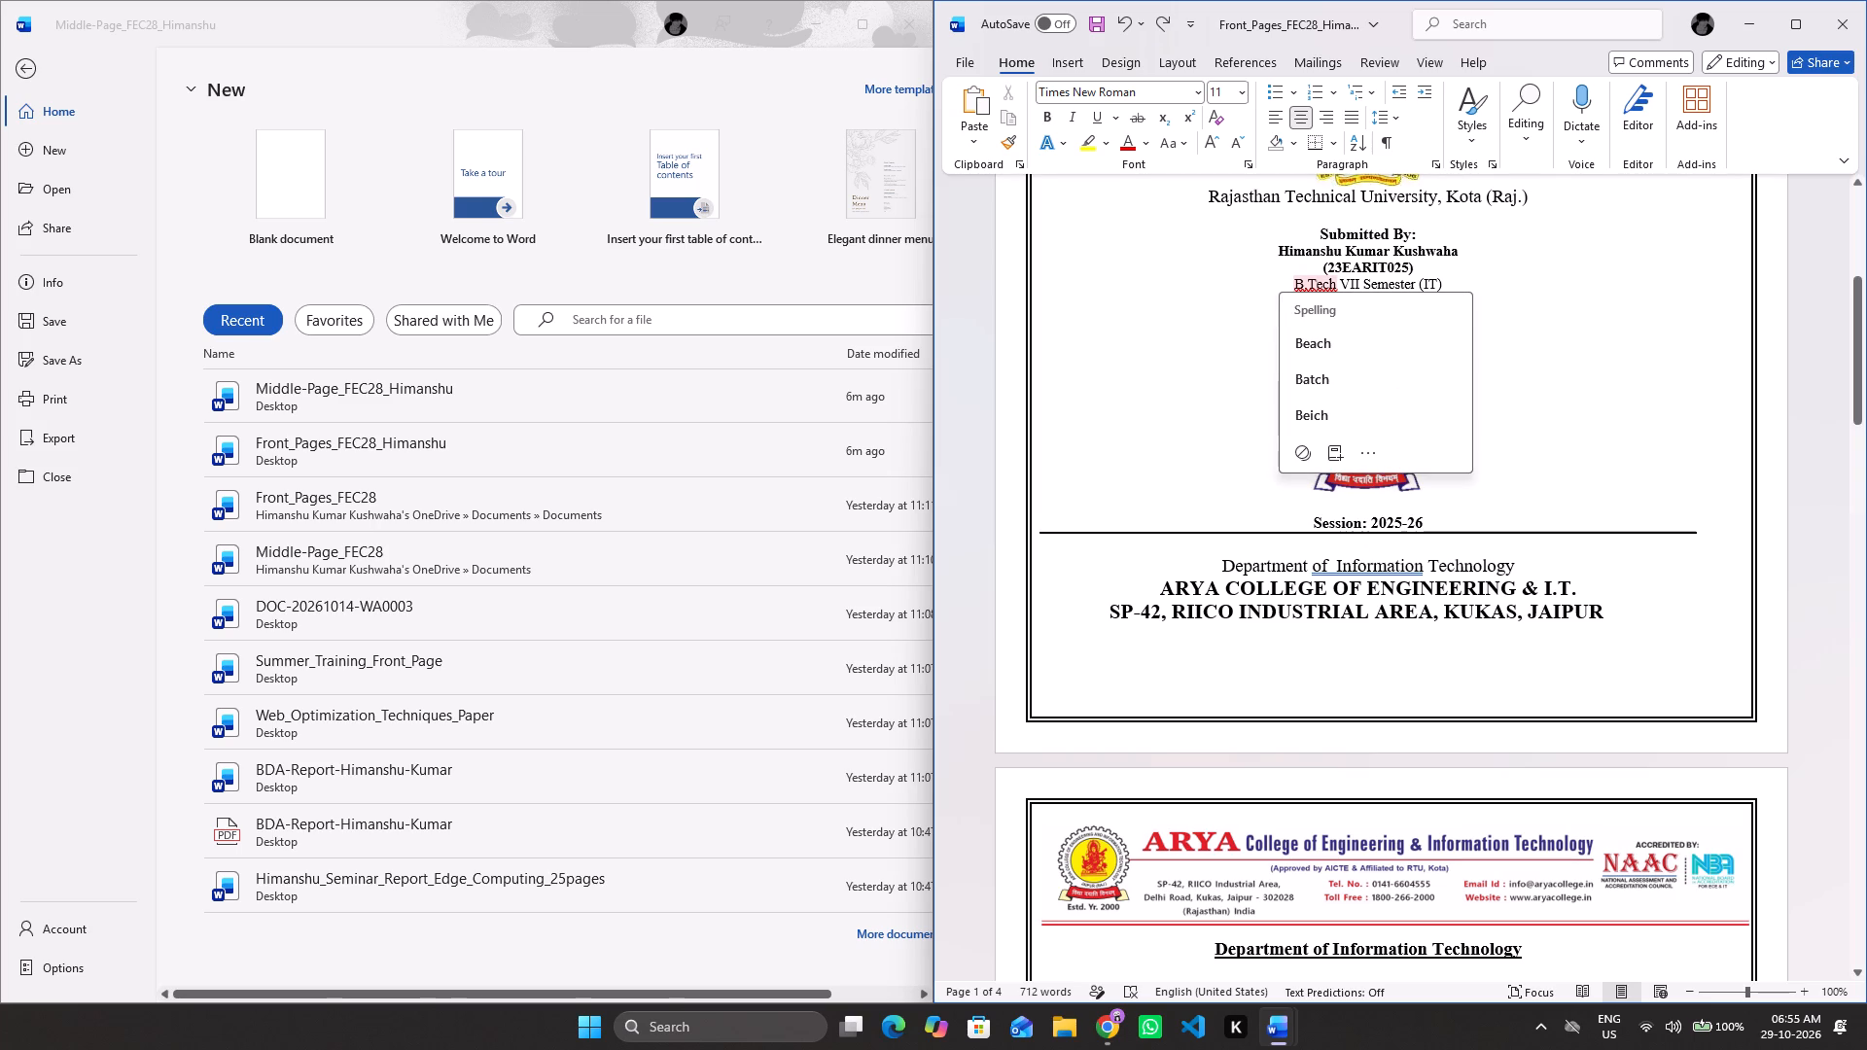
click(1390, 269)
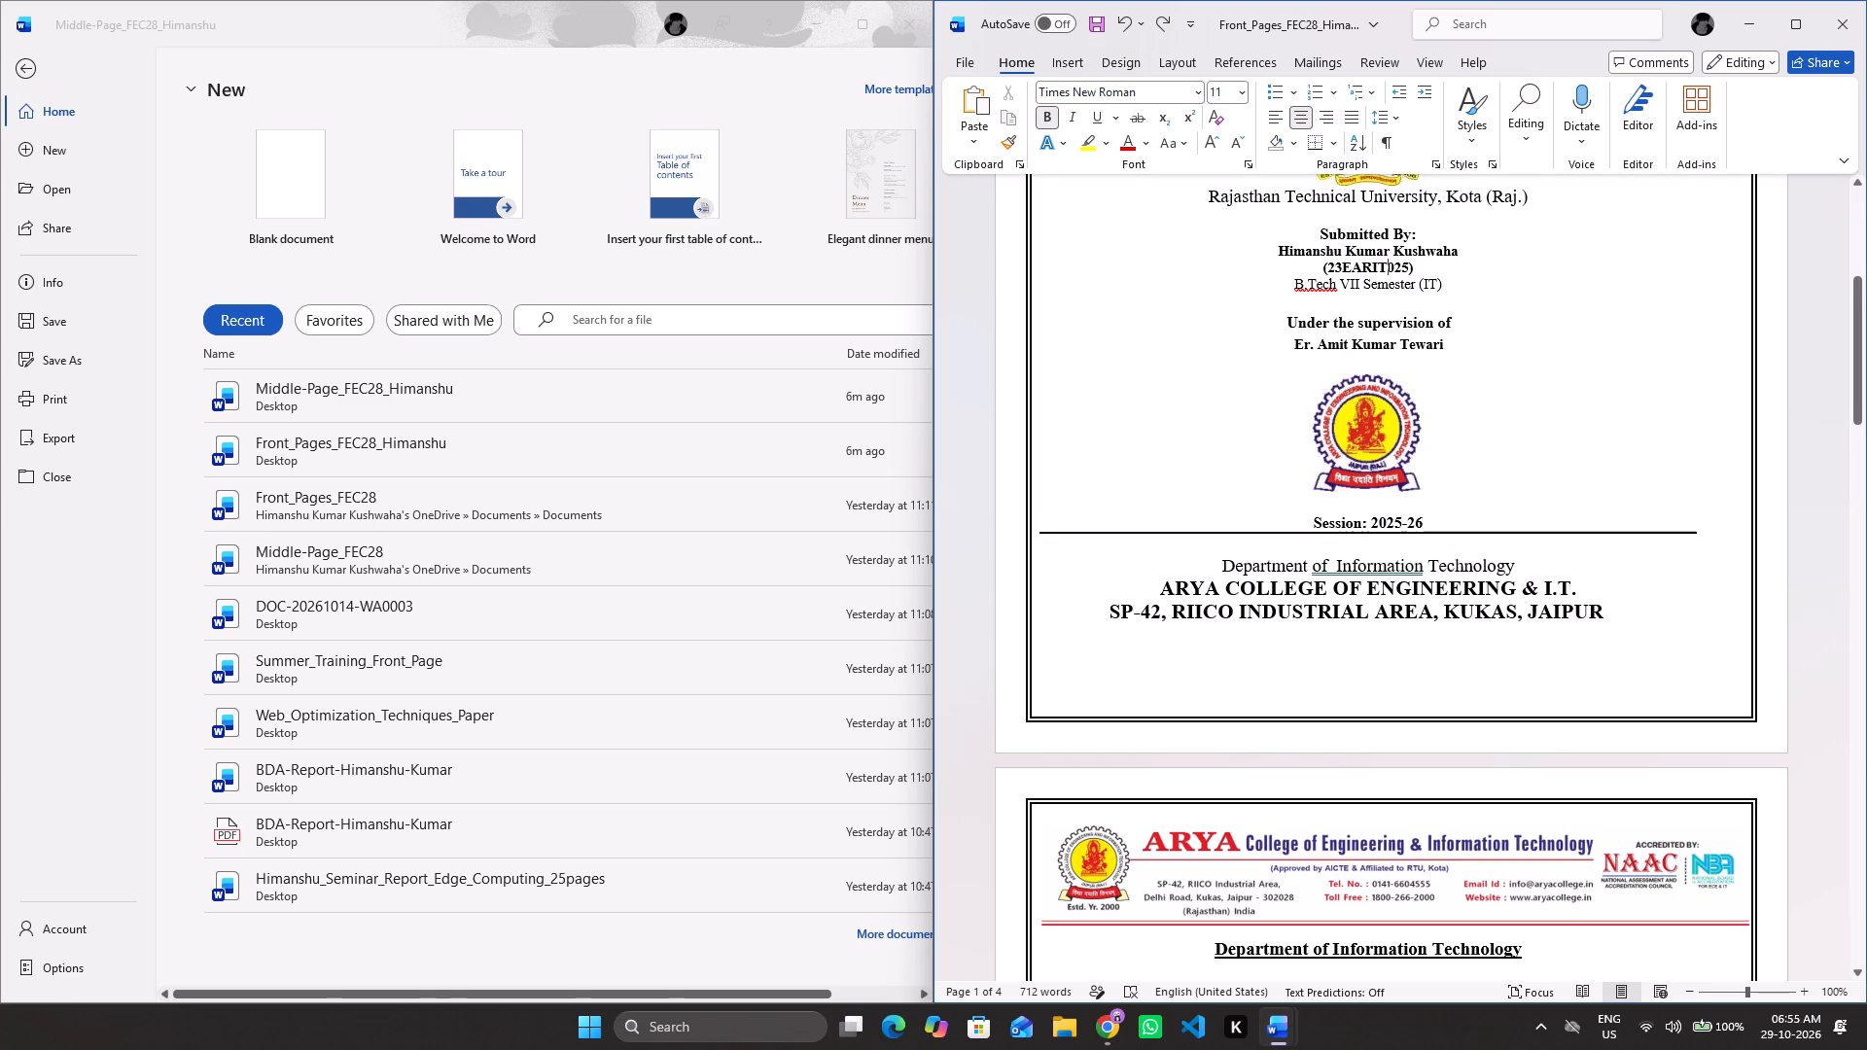
Remove the leading spaces before the report title on the cover page, keeping it centred on its own line beneath "ON".
scroll(1294, 605, up, 8)
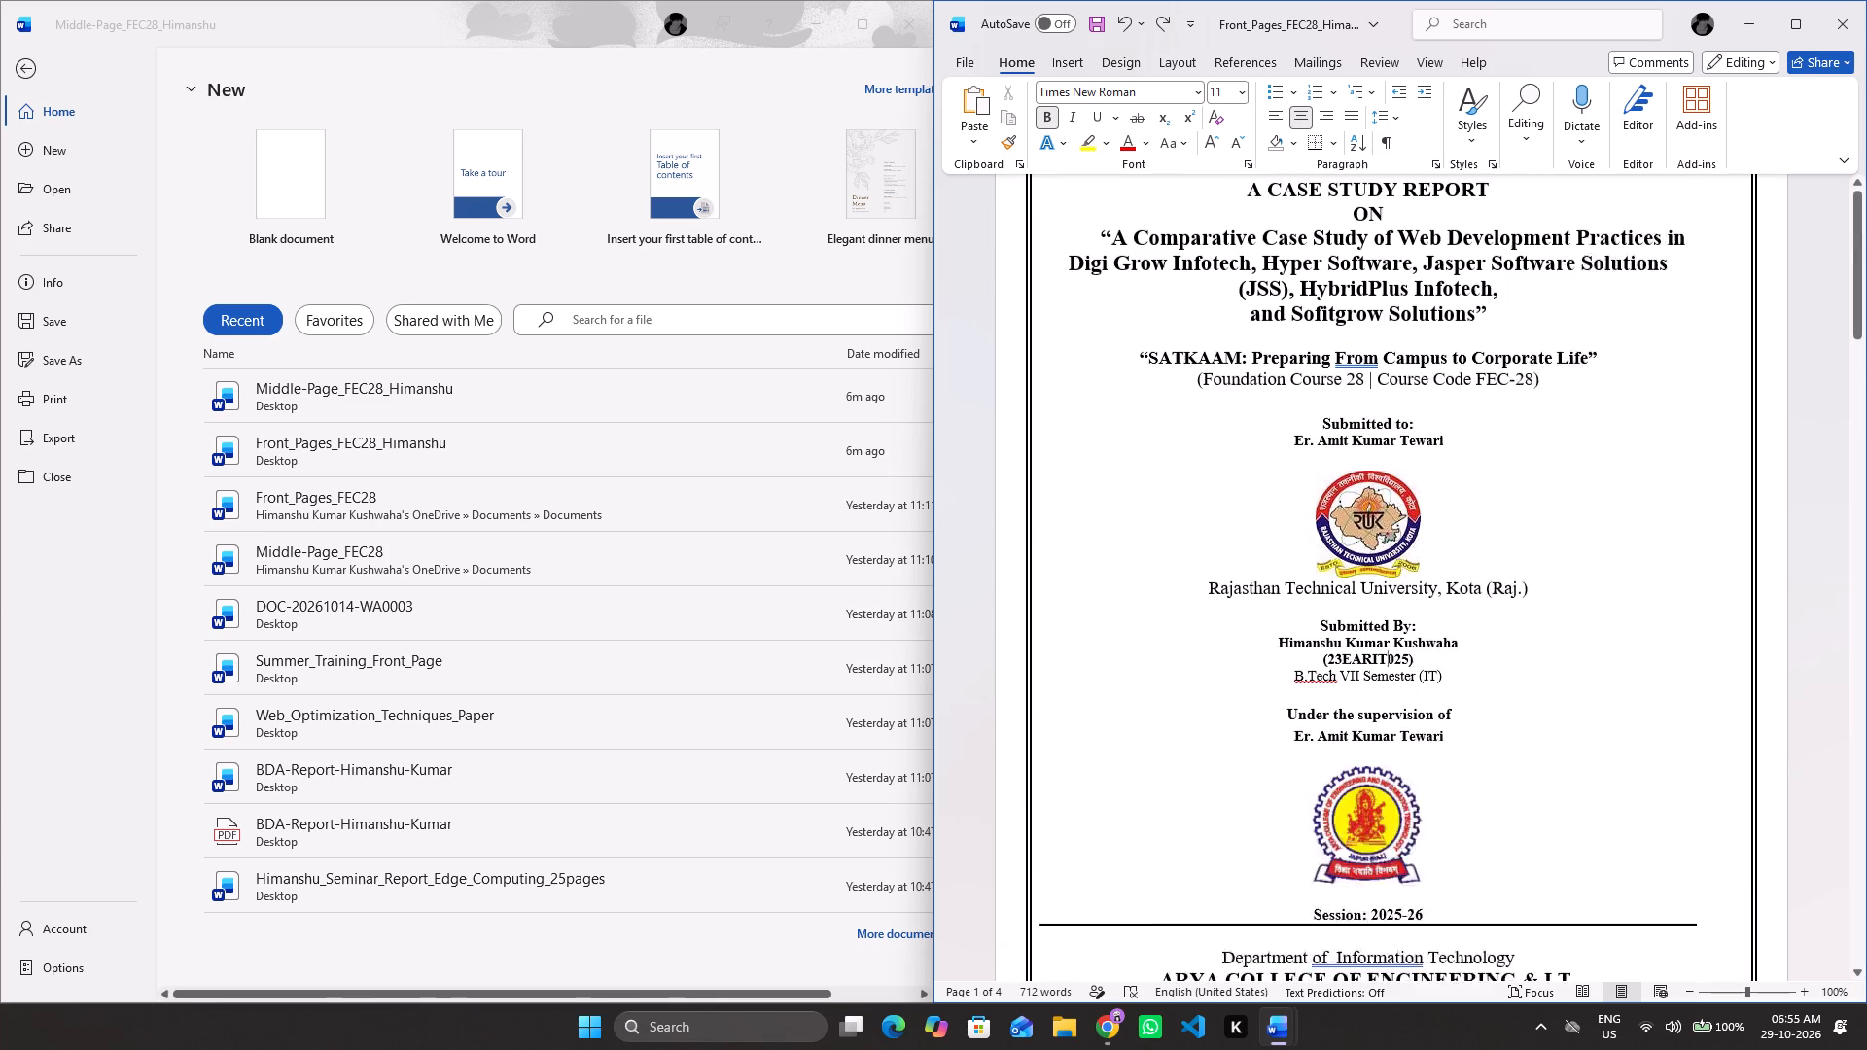
scroll(1294, 605, up, 5)
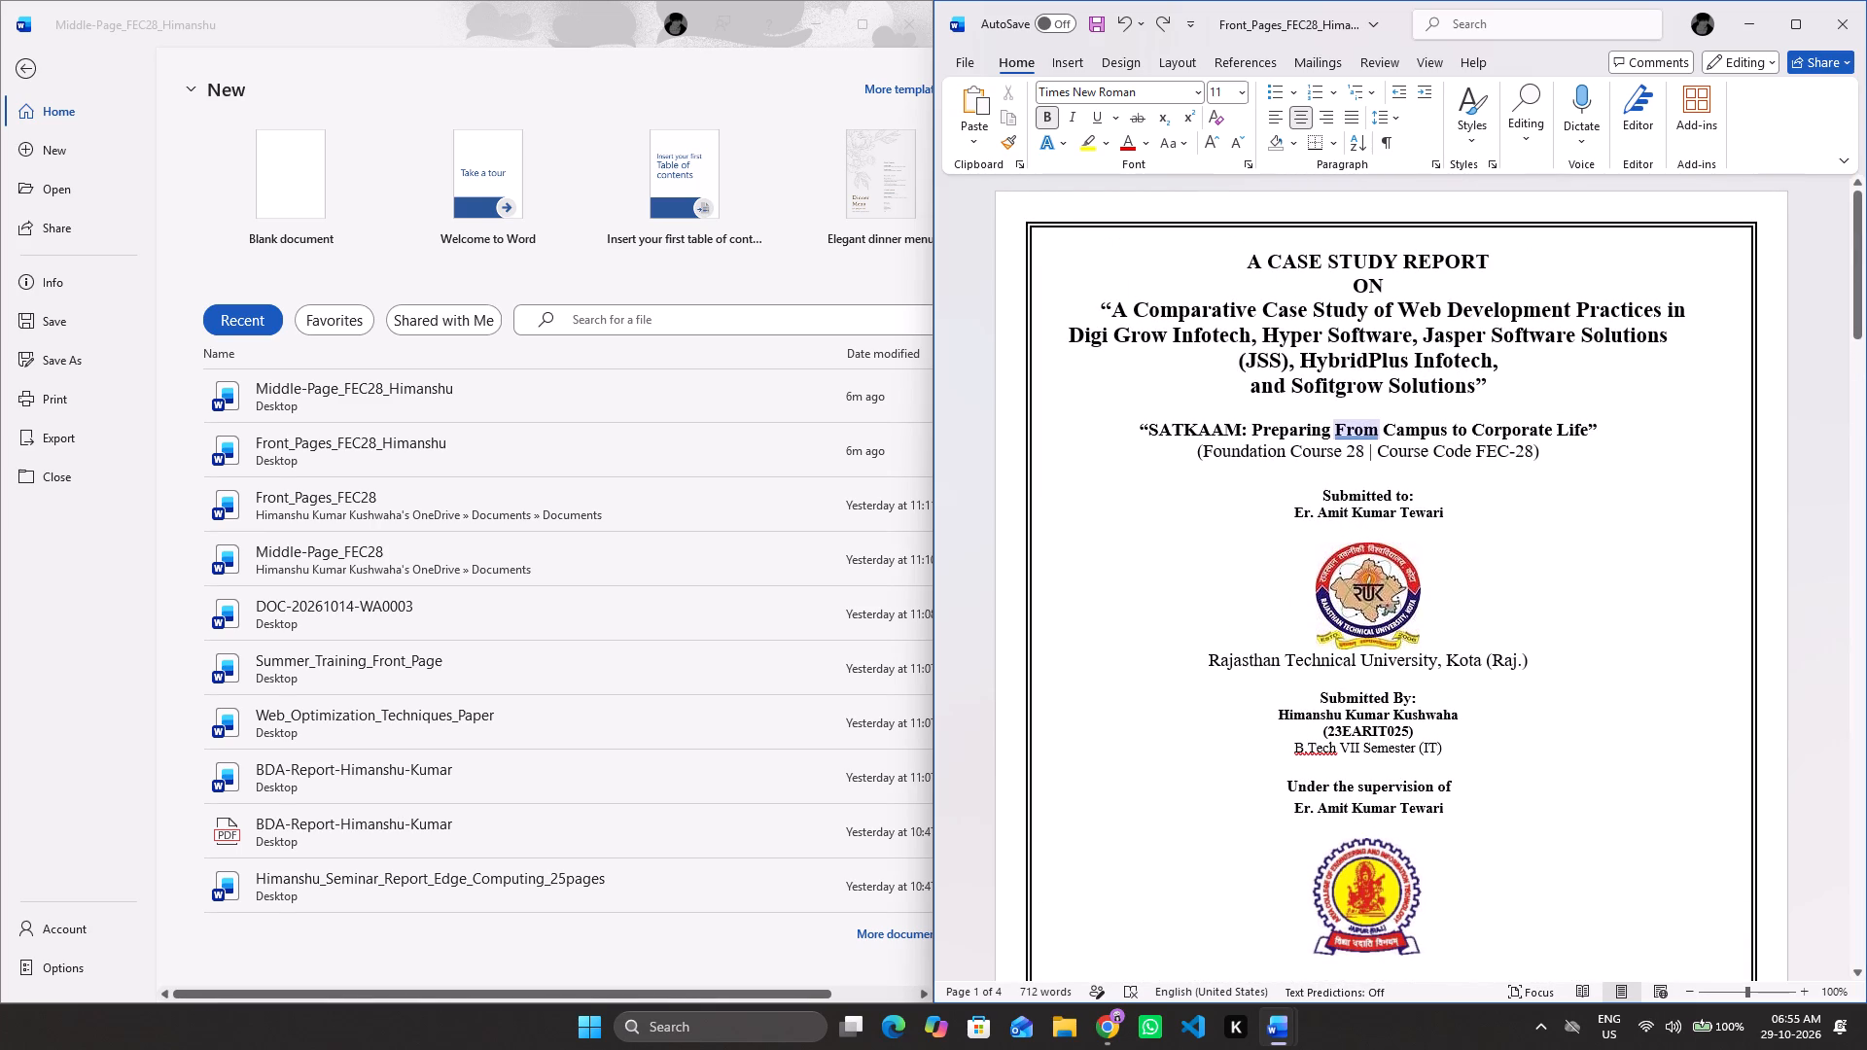
click(1680, 340)
click(1692, 308)
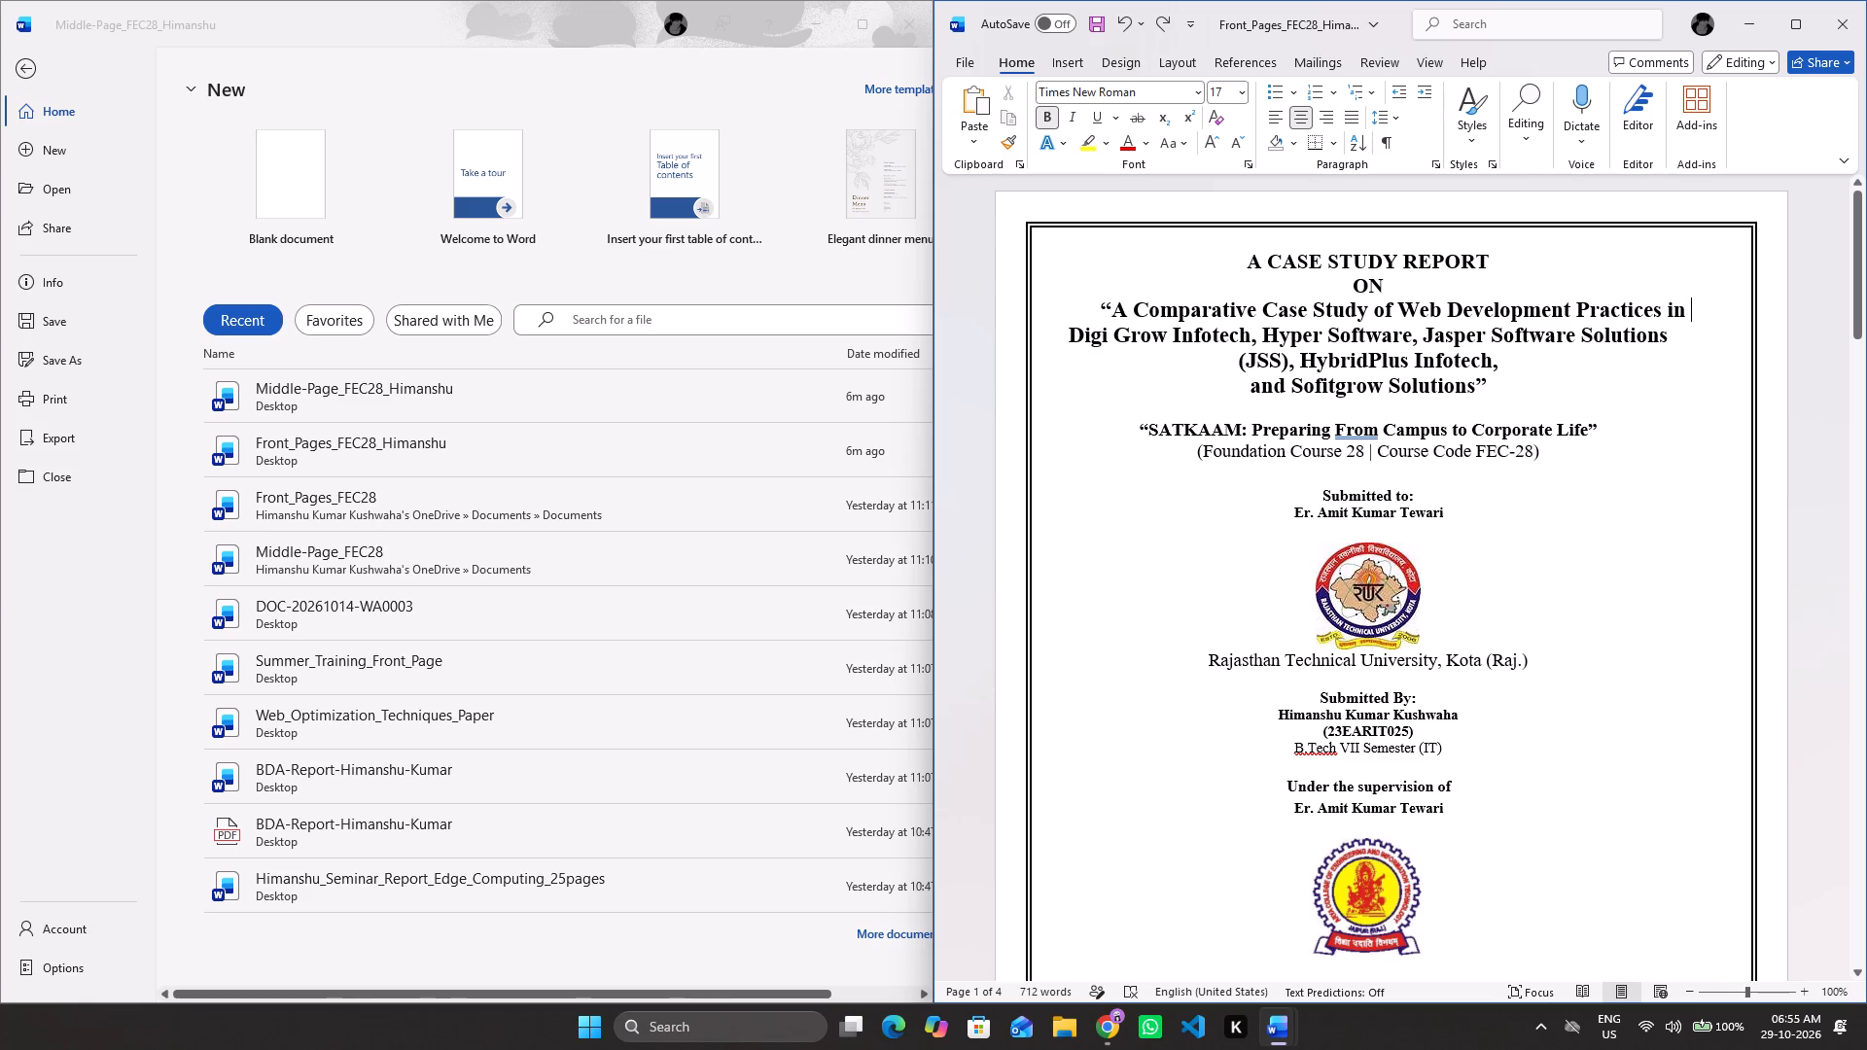
key(Delete)
click(1096, 305)
key(BackSpace)
key(BackSpace)
key(BackSpace)
key(BackSpace)
key(BackSpace)
key(BackSpace)
key(BackSpace)
key(BackSpace)
key(BackSpace)
key(BackSpace)
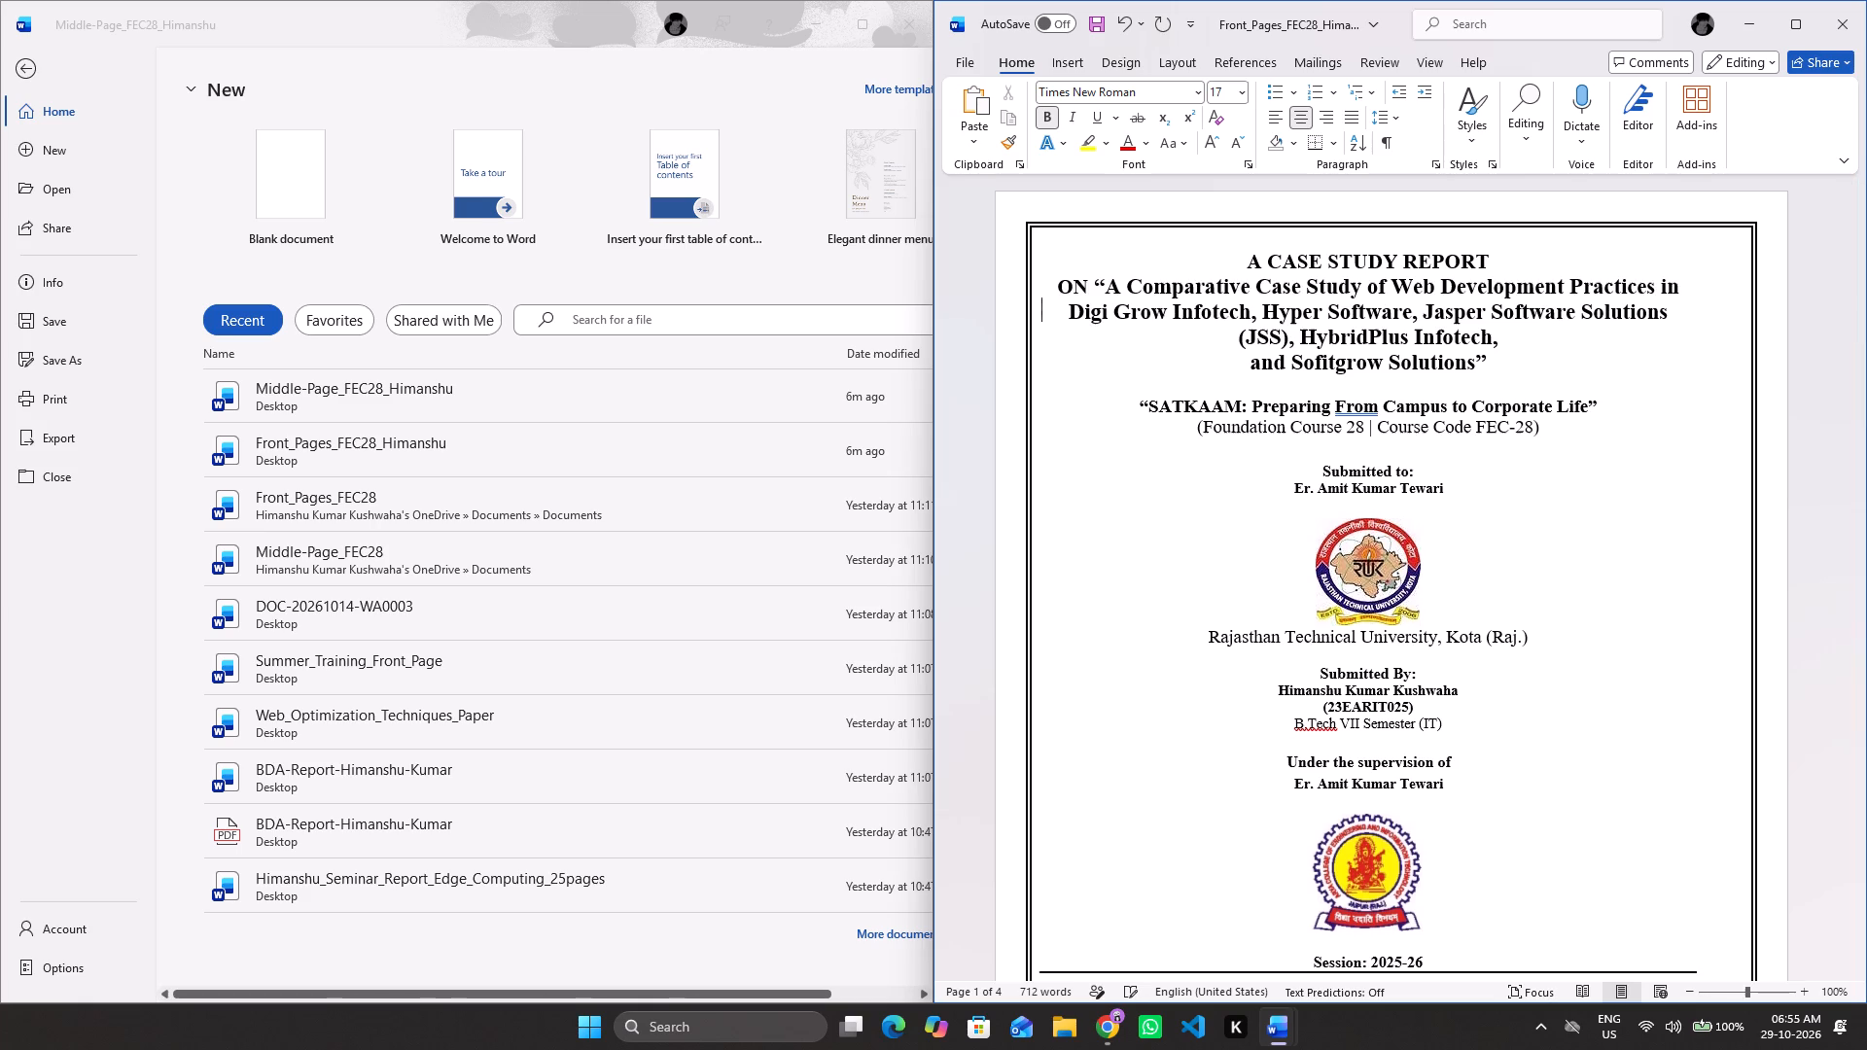
key(Return)
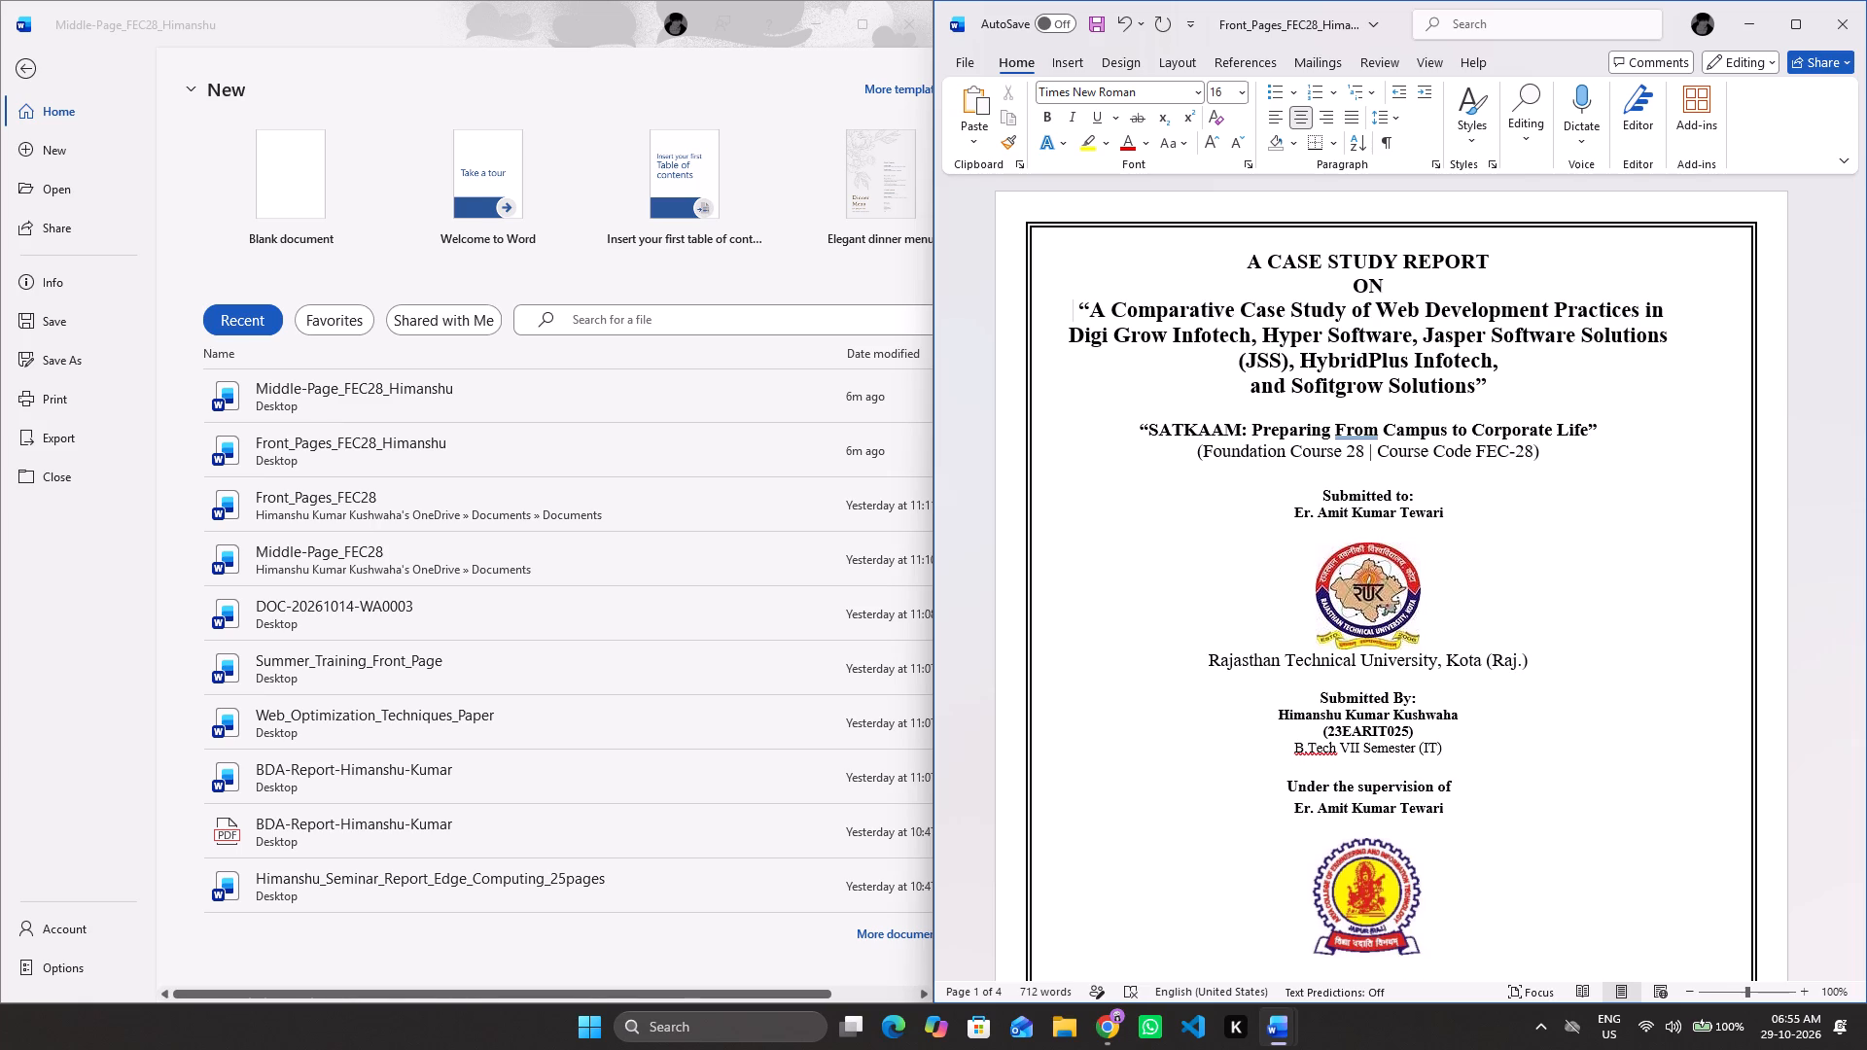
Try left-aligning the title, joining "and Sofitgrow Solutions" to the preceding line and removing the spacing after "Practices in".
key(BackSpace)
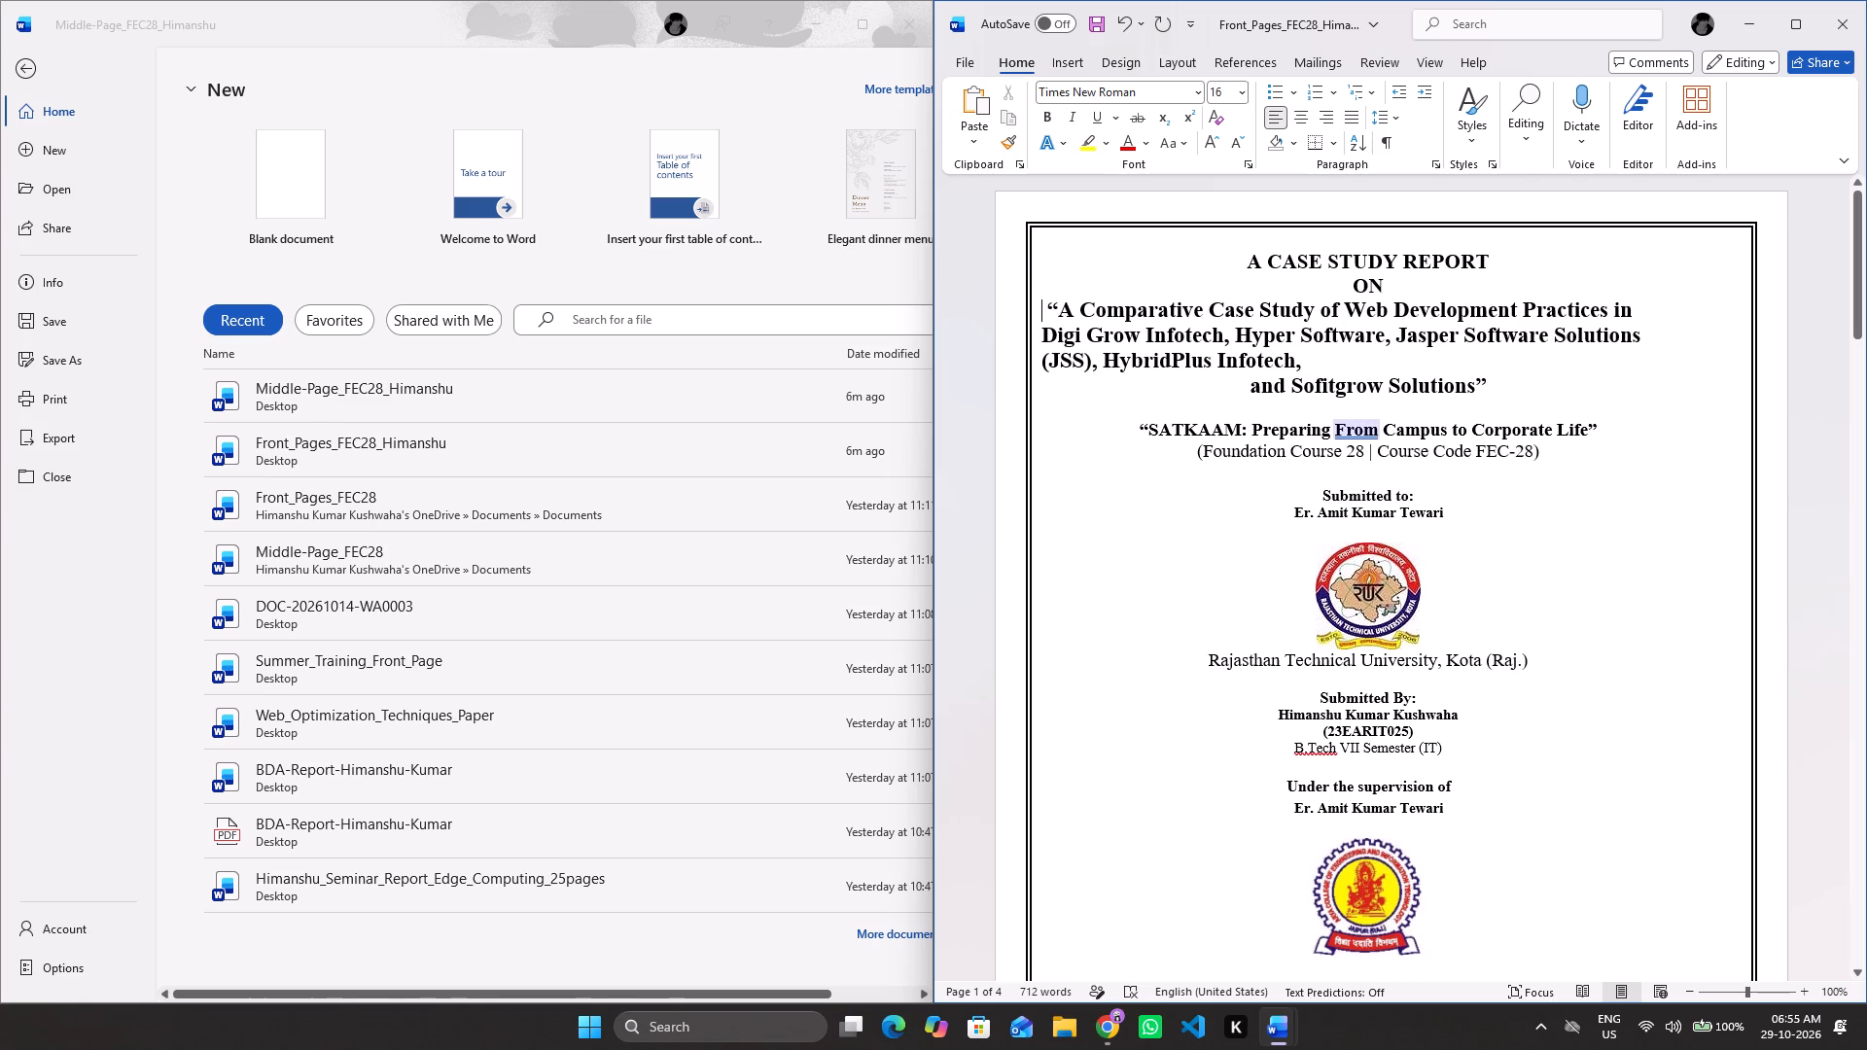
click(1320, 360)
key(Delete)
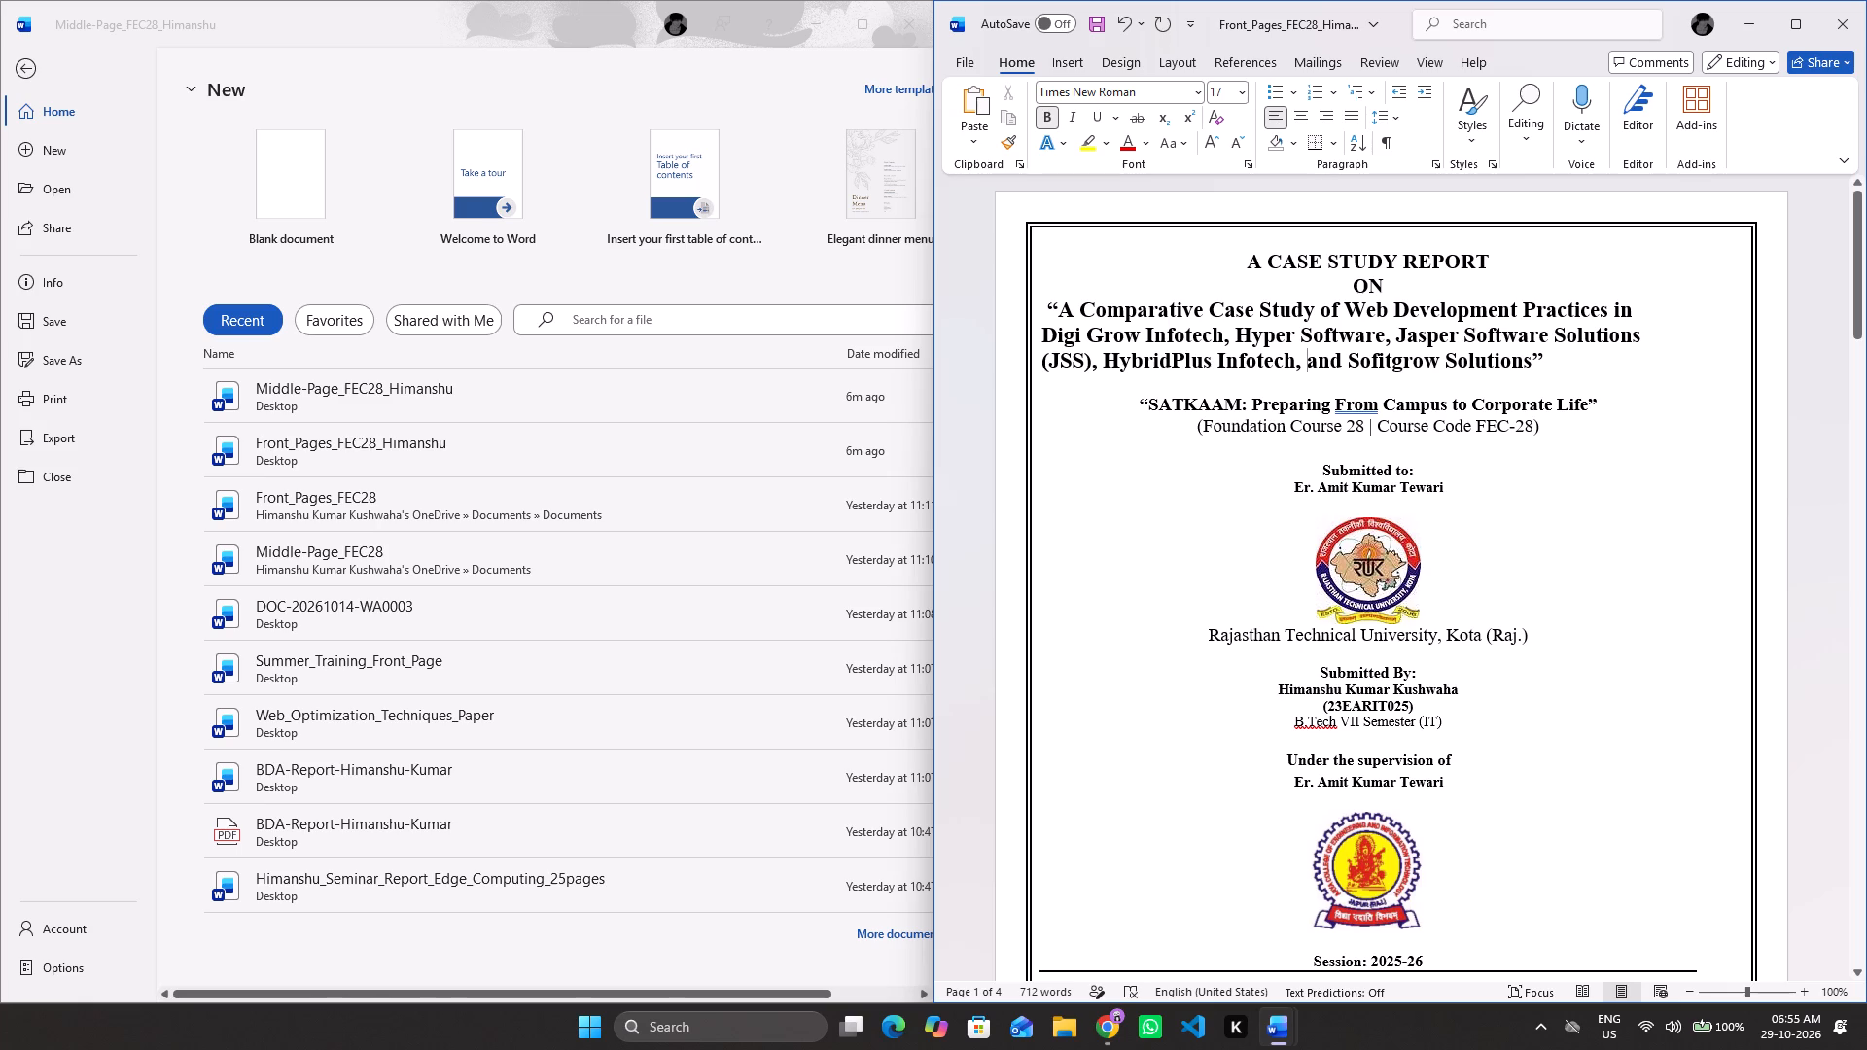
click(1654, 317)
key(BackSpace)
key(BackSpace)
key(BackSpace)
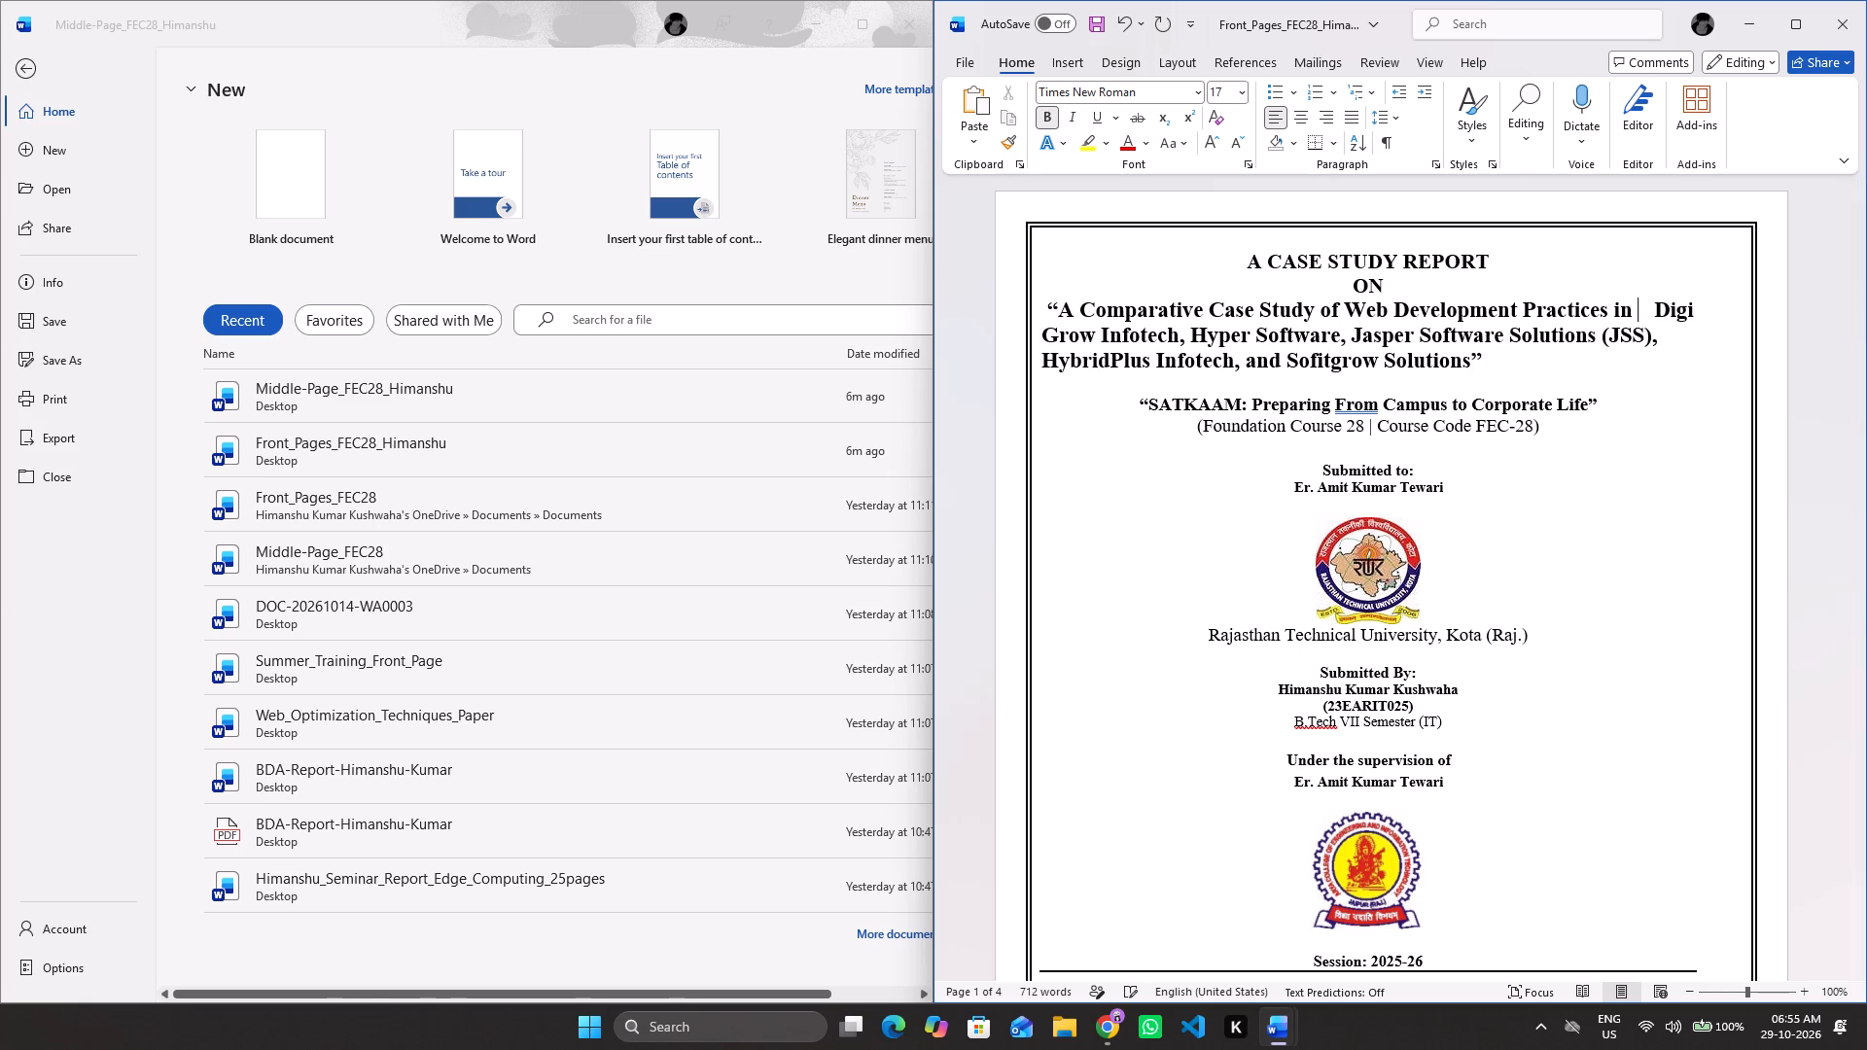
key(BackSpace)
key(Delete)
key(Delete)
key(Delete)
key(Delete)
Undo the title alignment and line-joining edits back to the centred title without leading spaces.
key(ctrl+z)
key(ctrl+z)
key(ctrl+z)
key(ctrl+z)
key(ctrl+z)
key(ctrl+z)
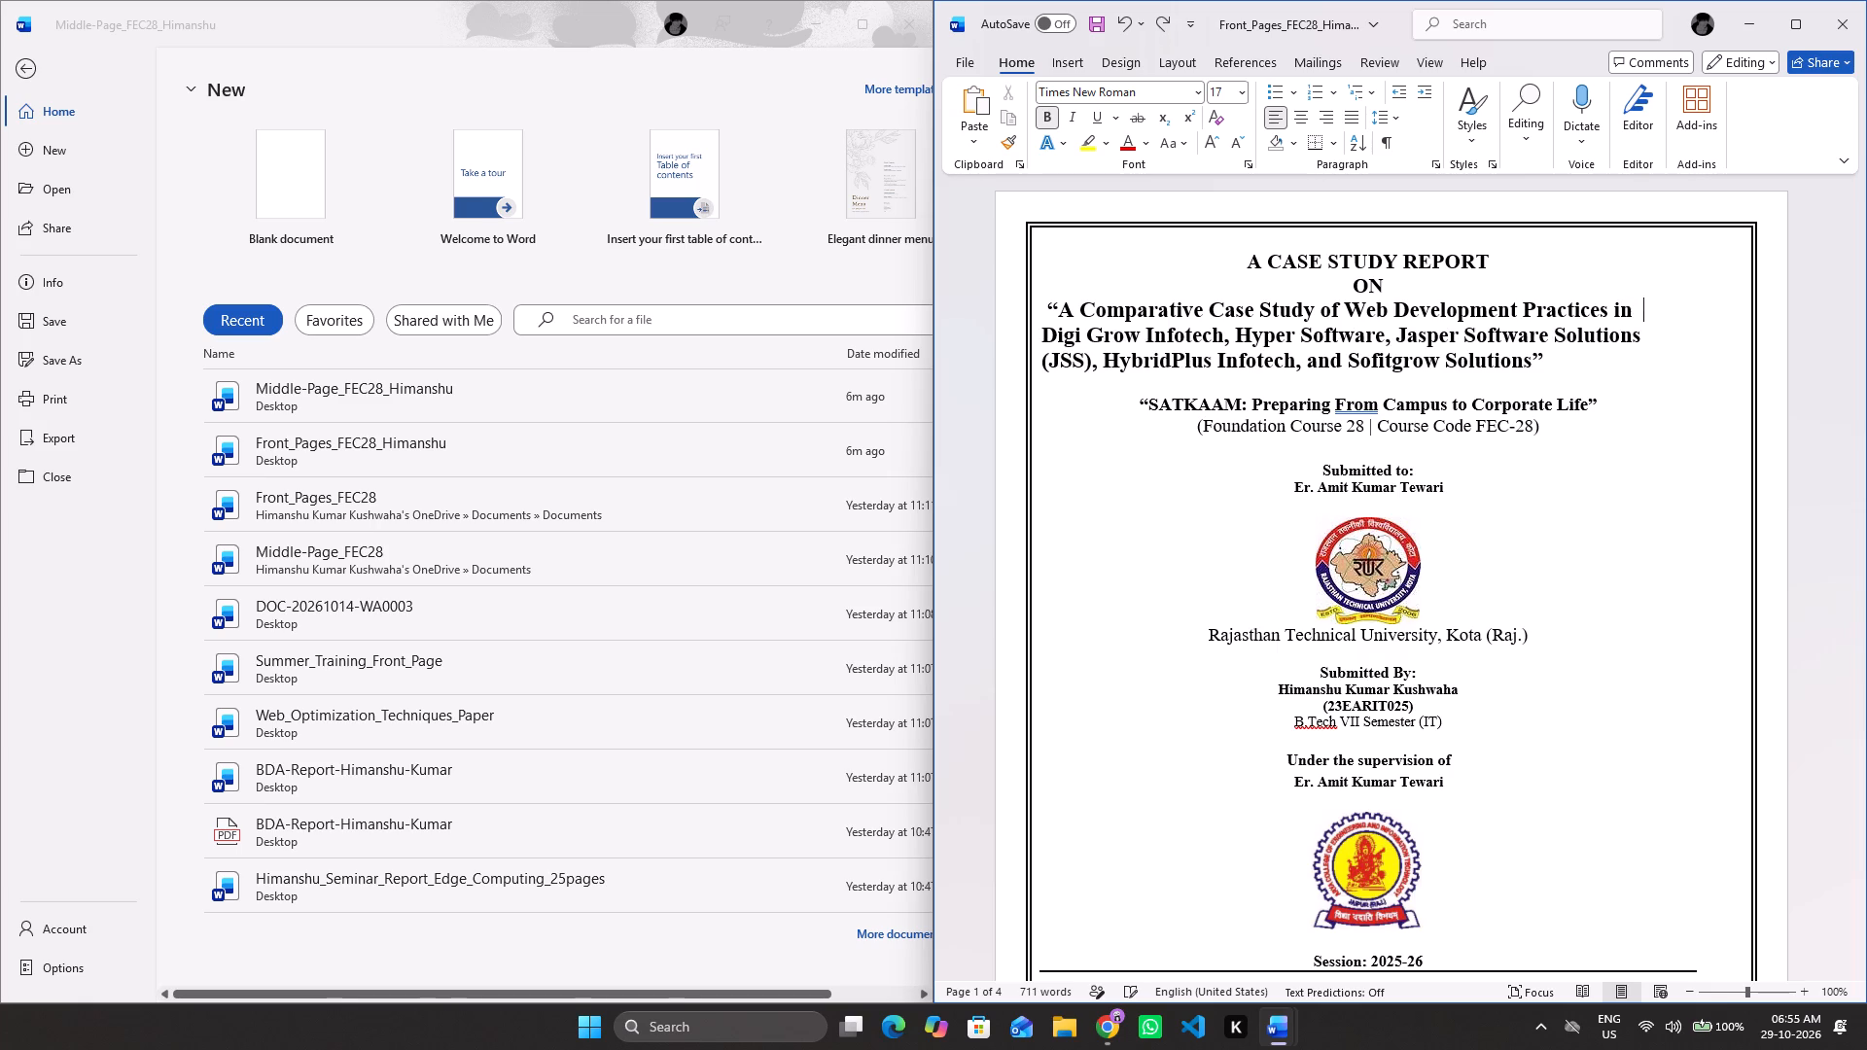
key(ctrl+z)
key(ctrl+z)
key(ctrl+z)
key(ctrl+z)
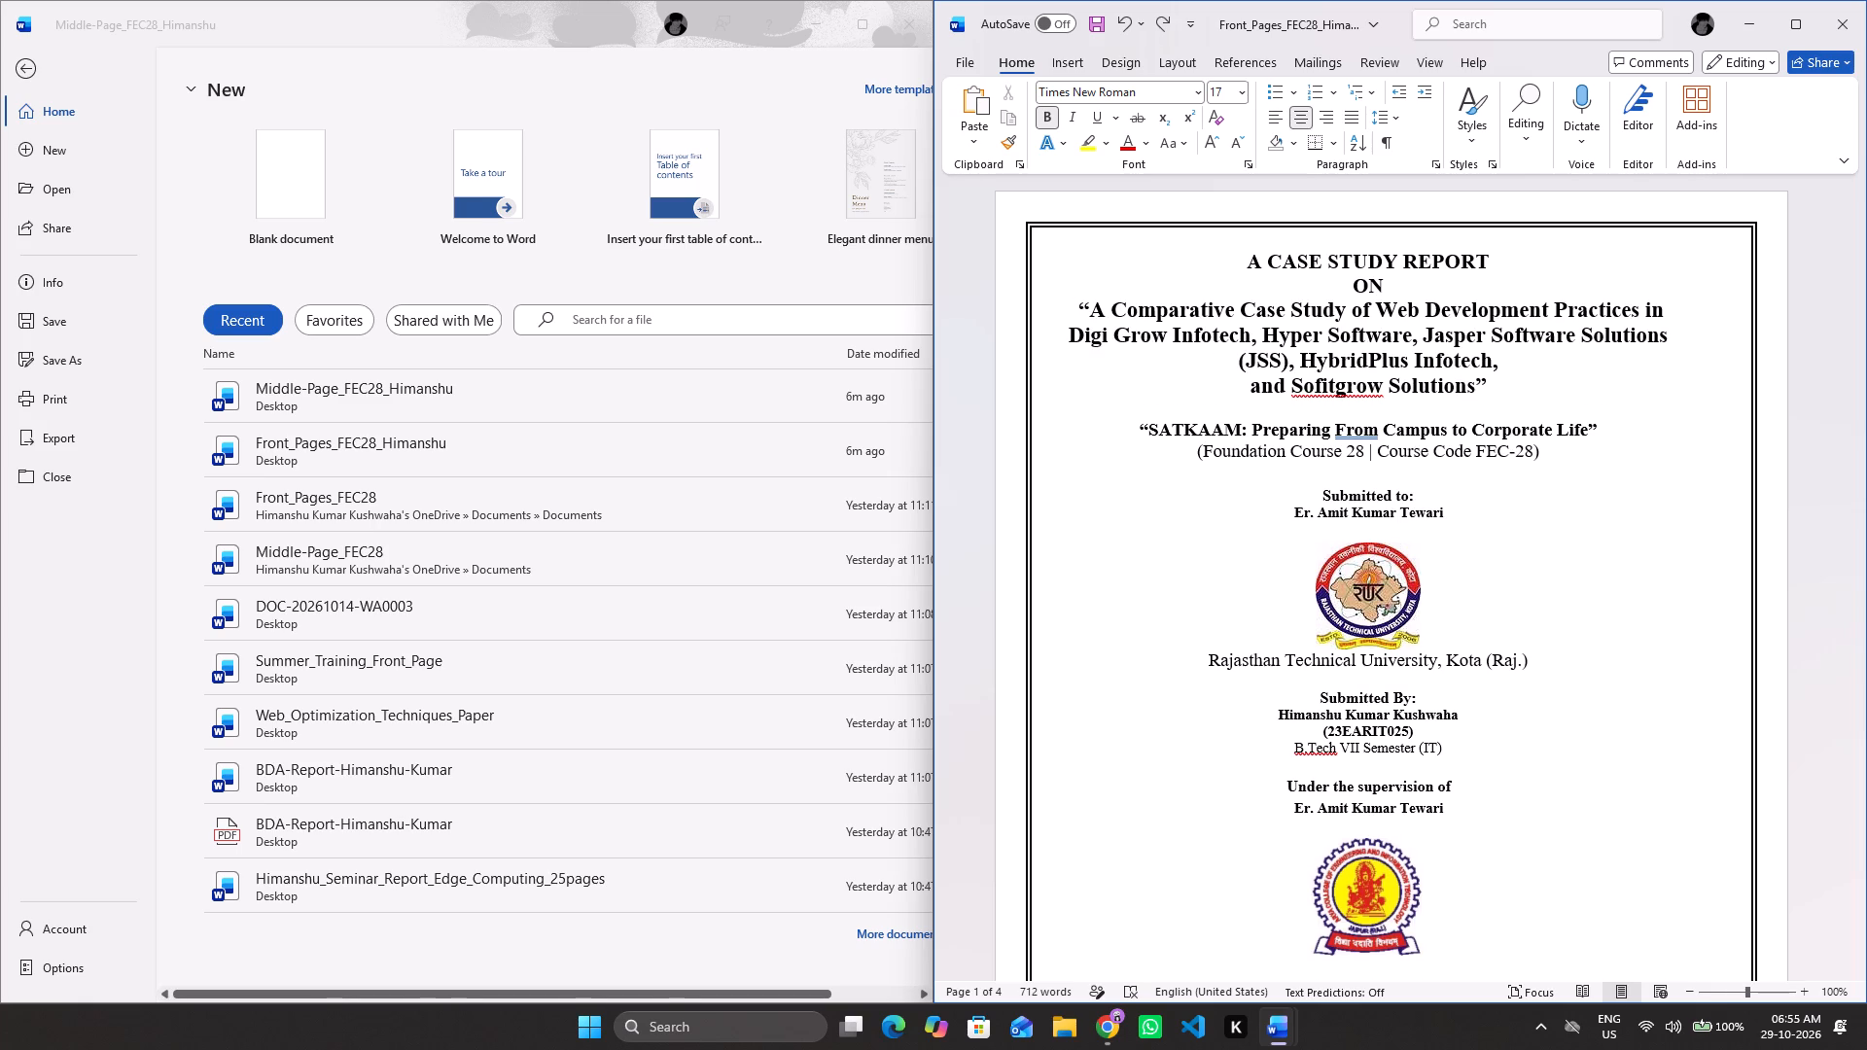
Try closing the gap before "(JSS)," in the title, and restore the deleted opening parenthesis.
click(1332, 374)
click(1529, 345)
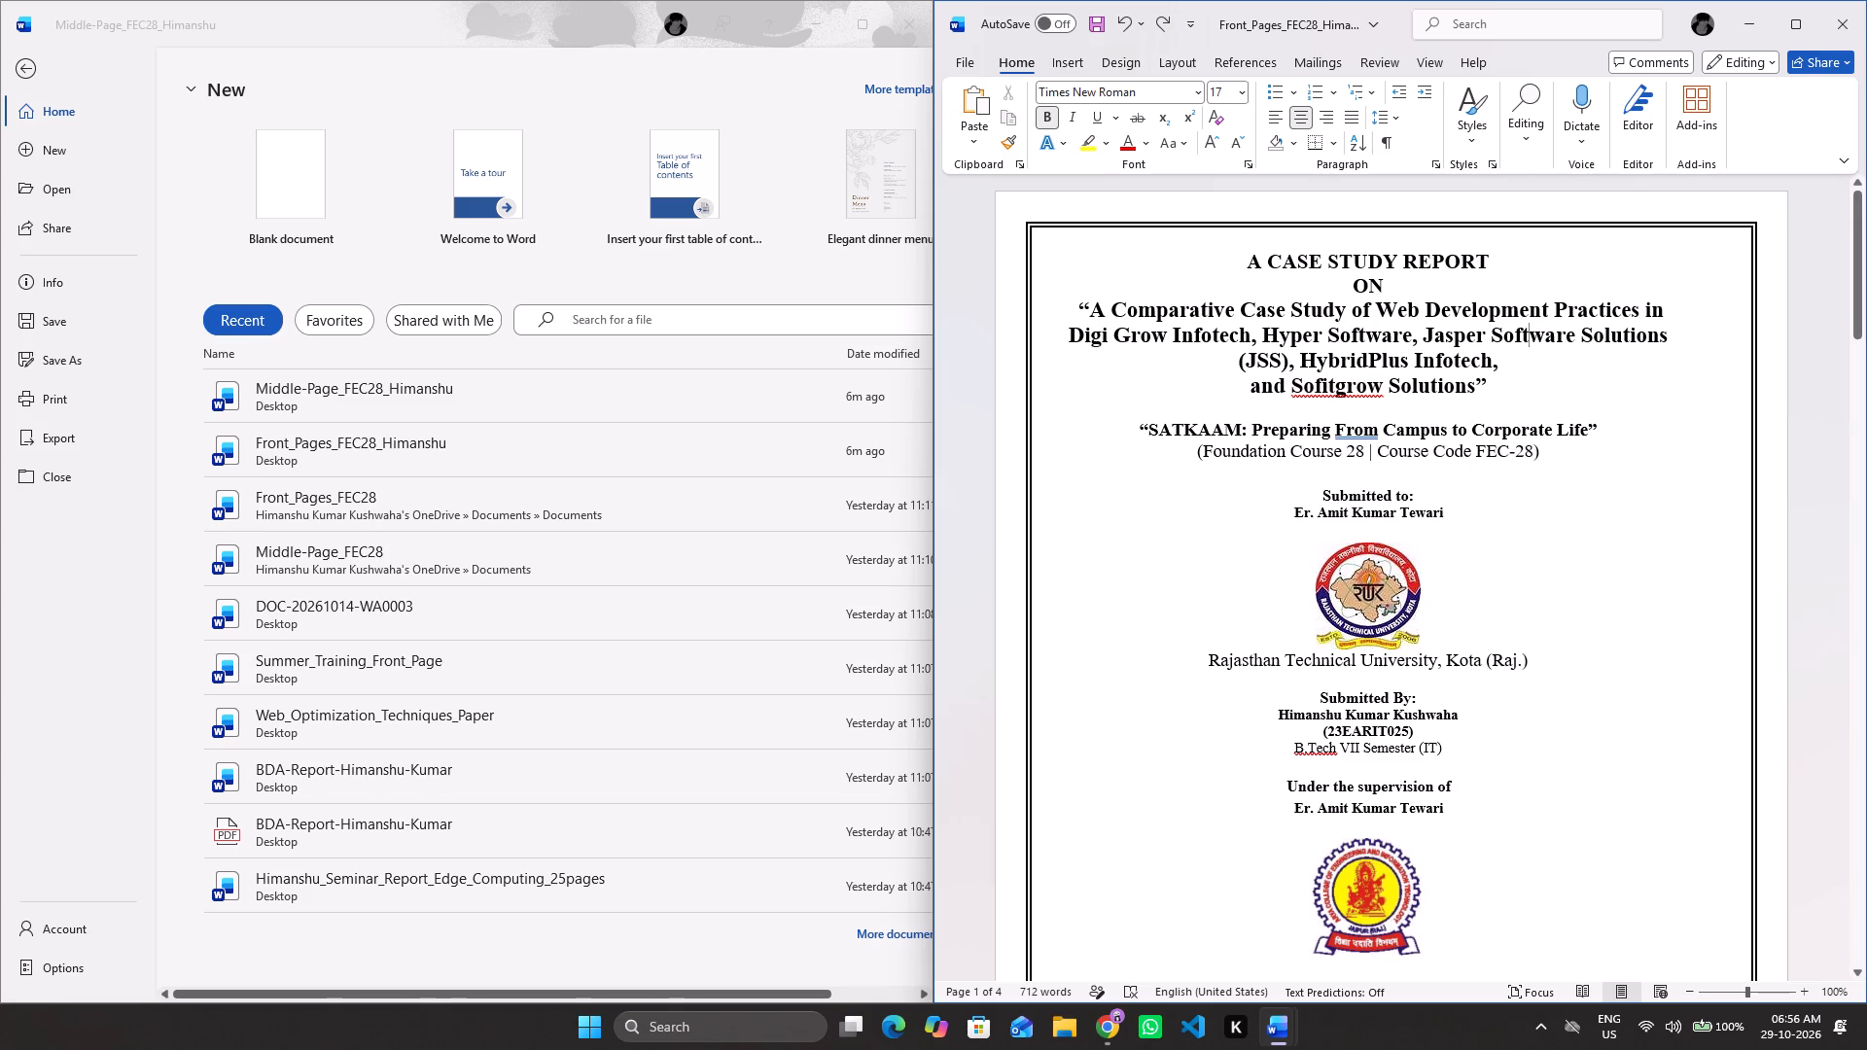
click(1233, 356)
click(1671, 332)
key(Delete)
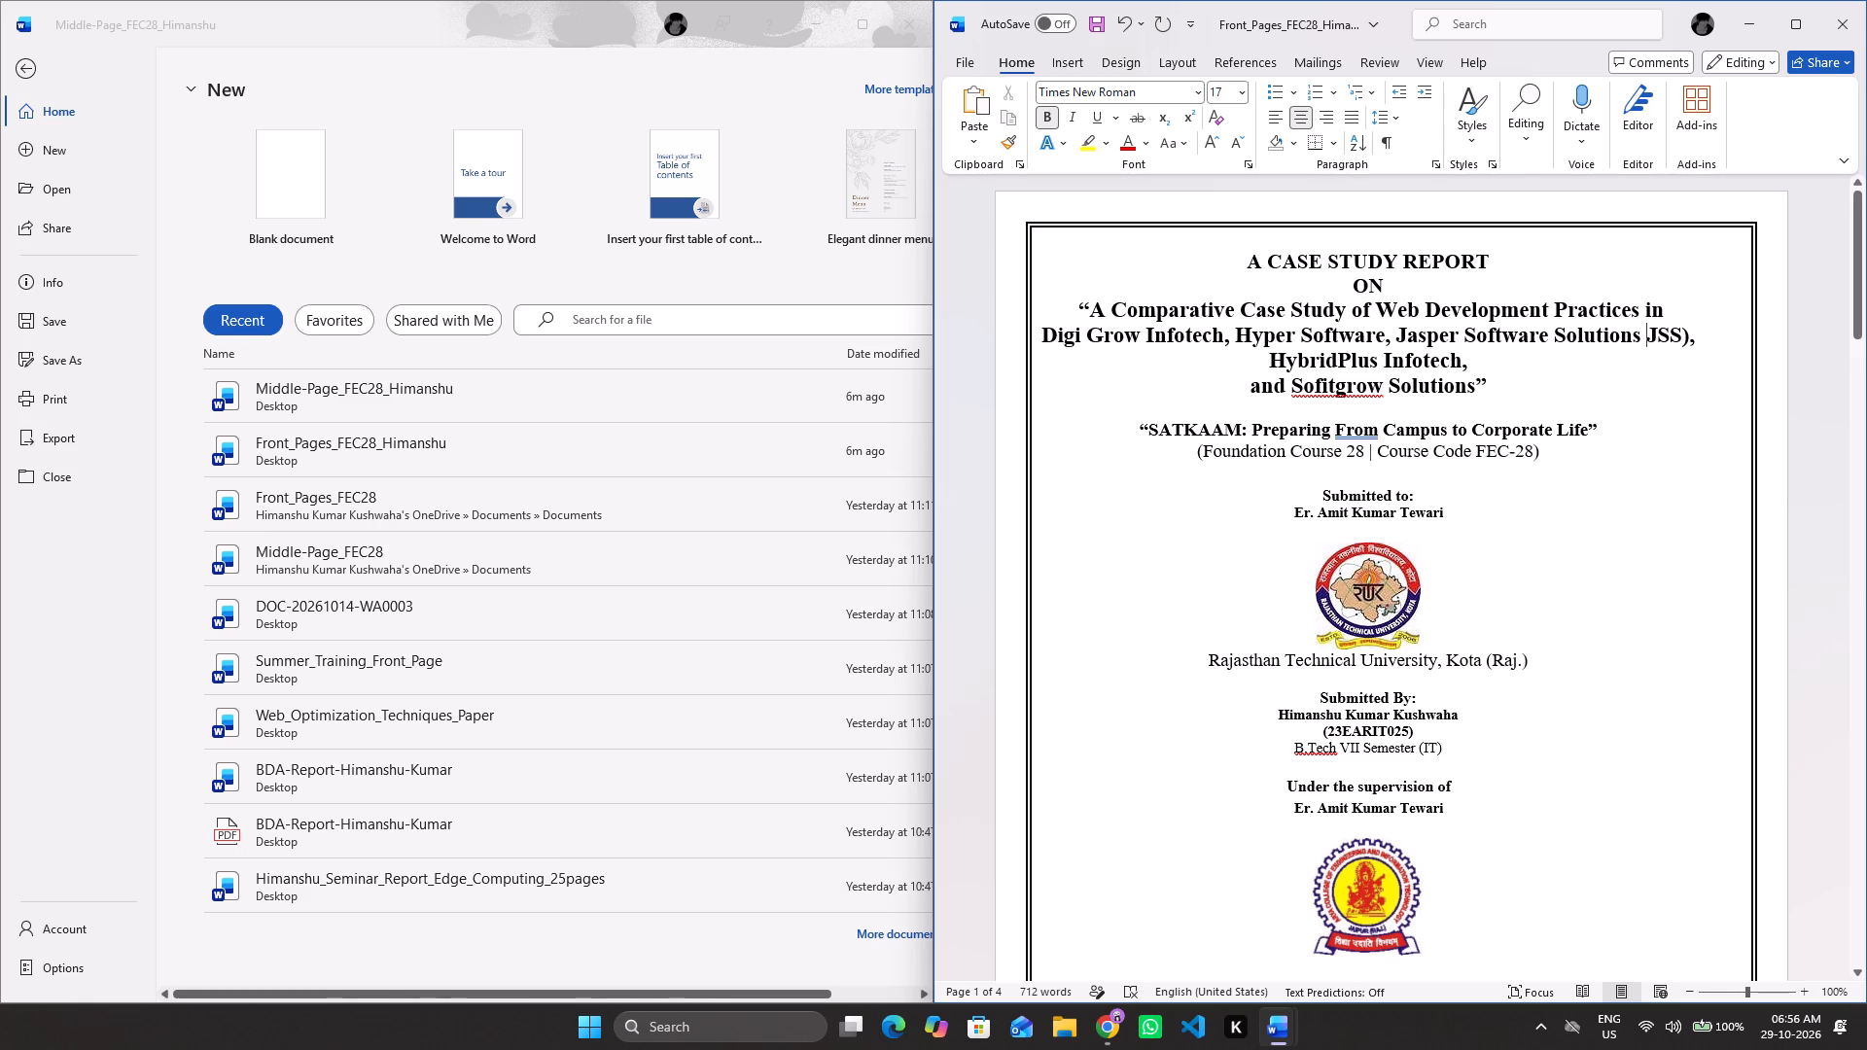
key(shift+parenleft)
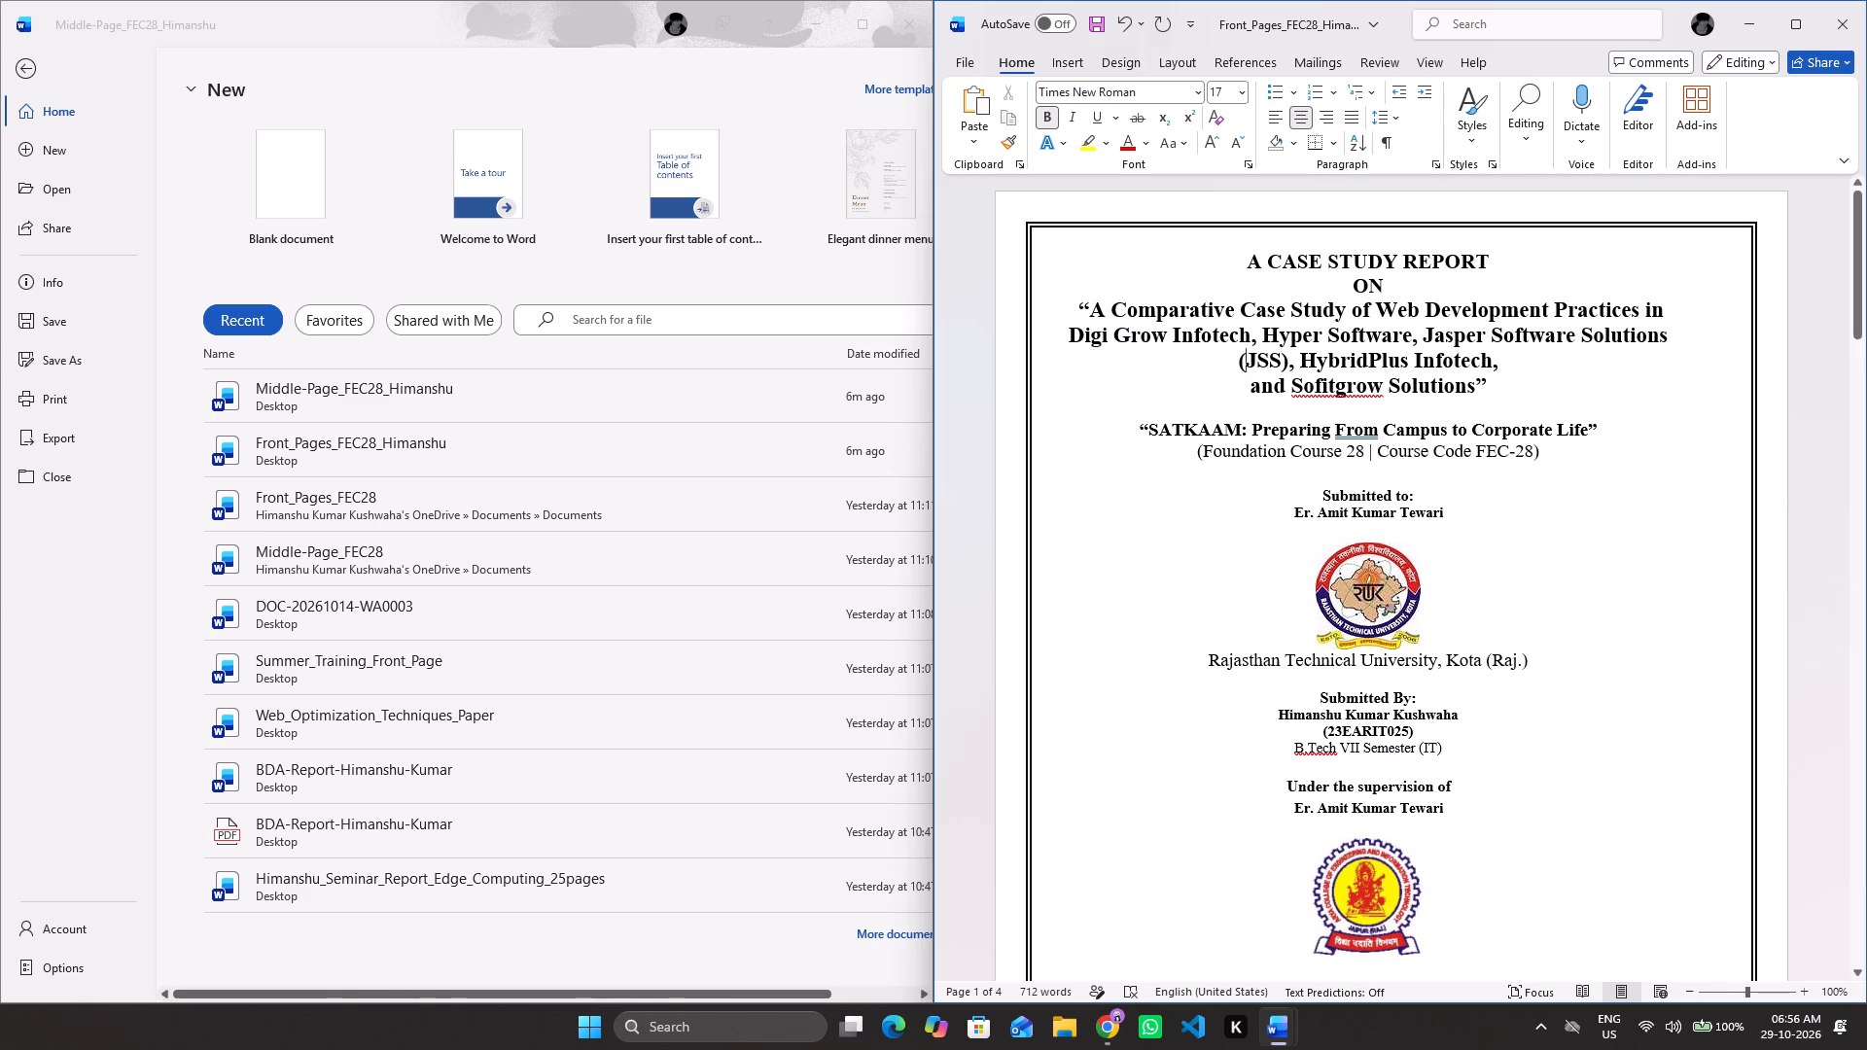
Join "and Sofitgrow Solutions" onto the title line ending in "HybridPlus Infotech,".
click(1520, 358)
key(Delete)
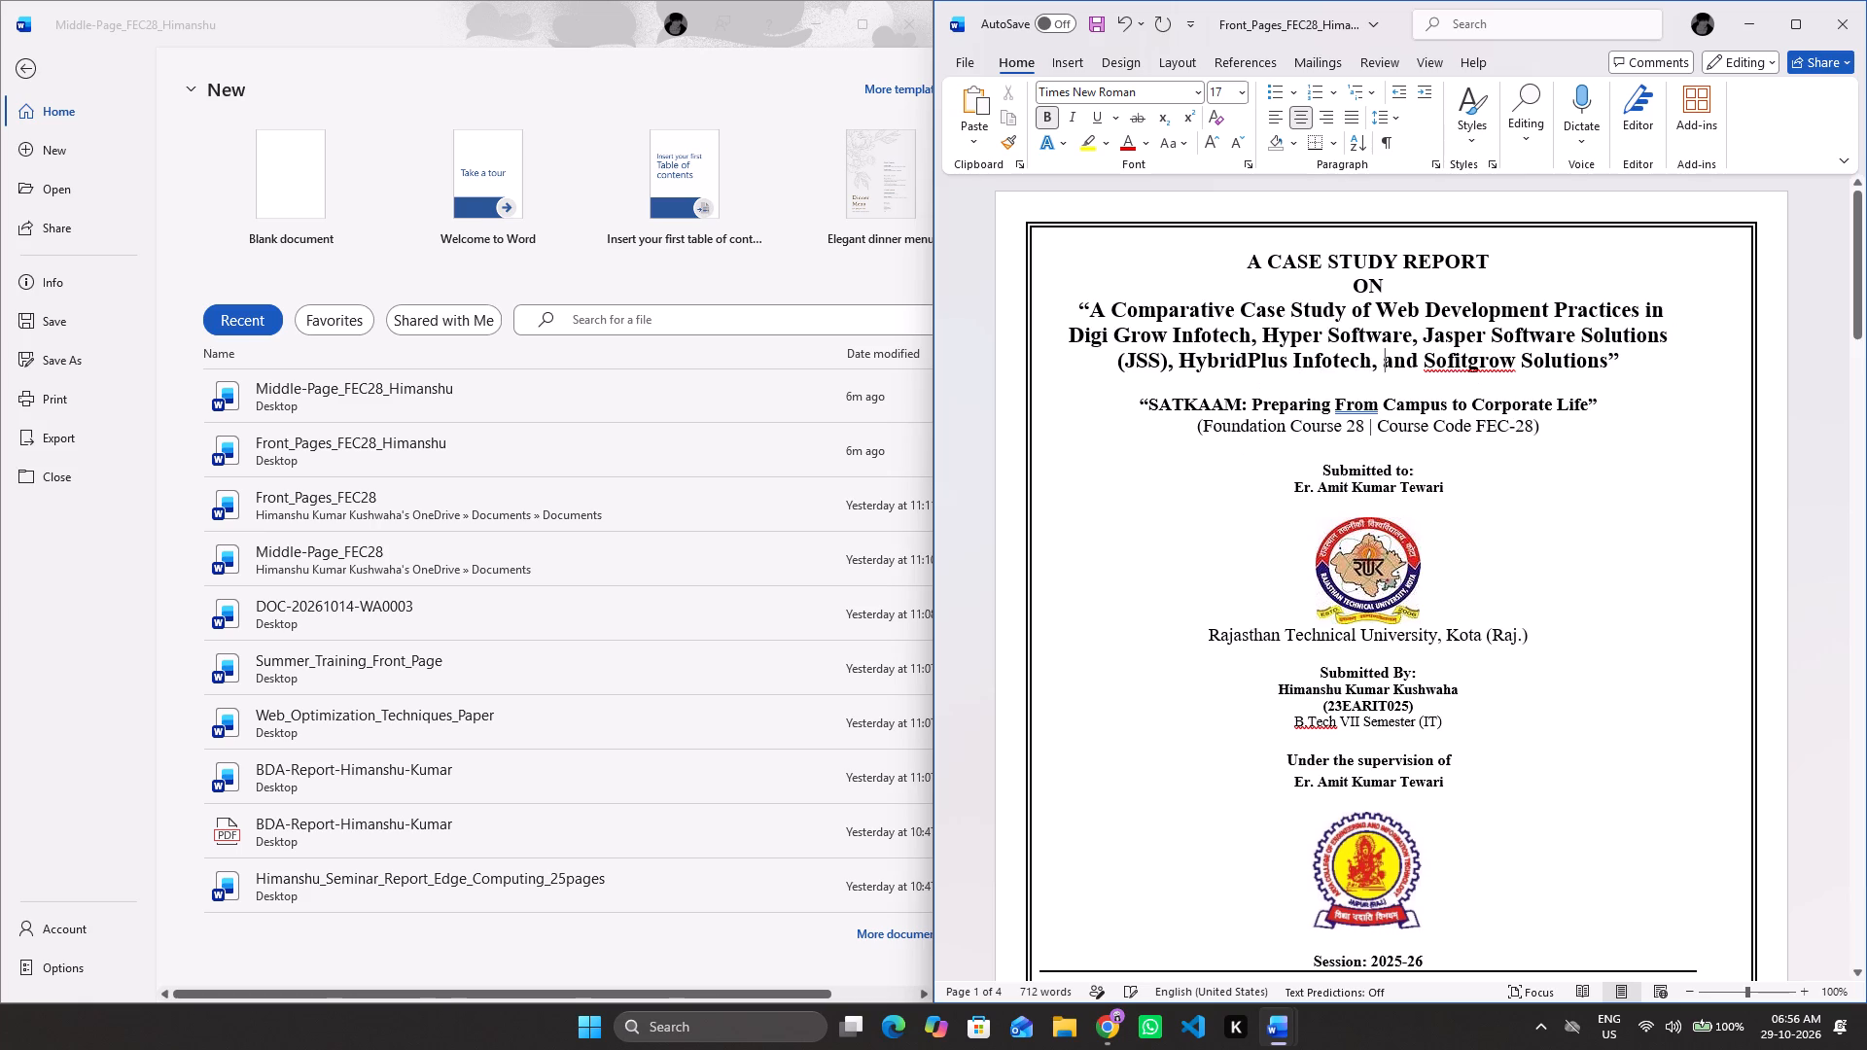
click(1625, 361)
click(1618, 505)
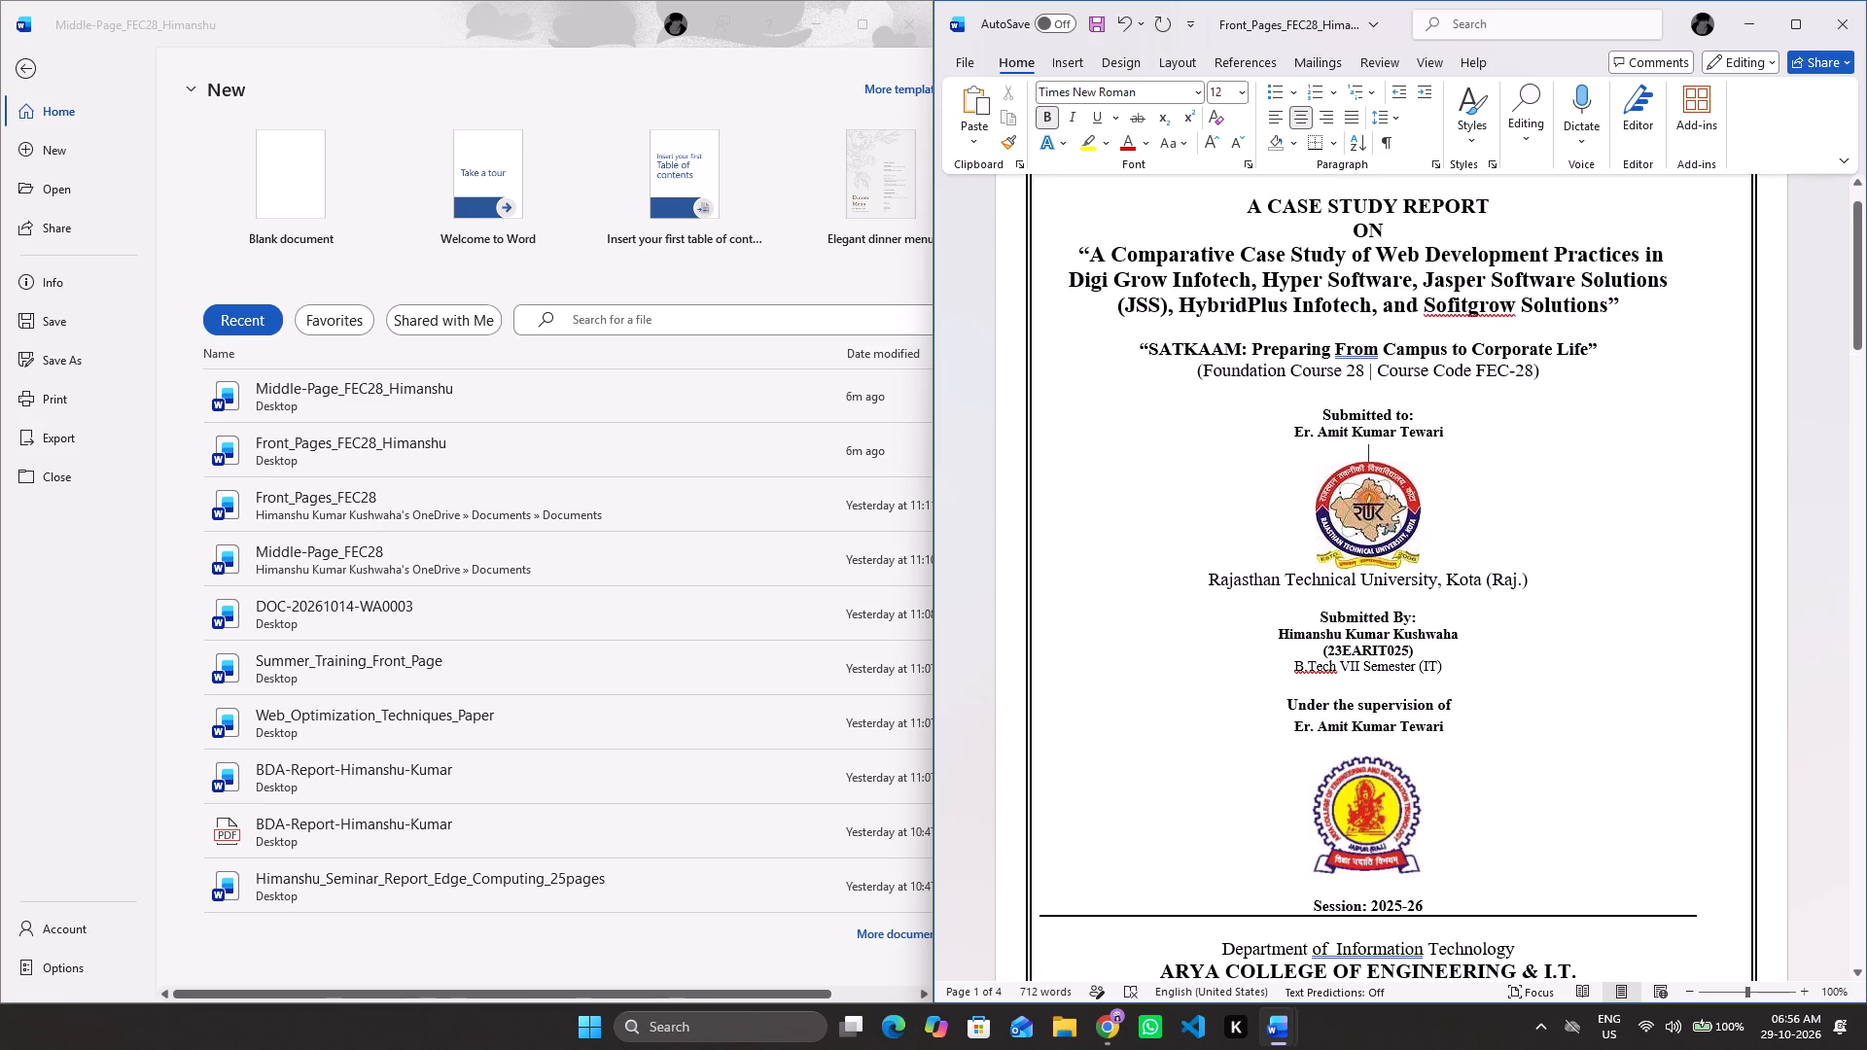
Add an empty line after "Session: 2025-26" to separate it from the horizontal line on the cover page.
scroll(1618, 505, down, 1)
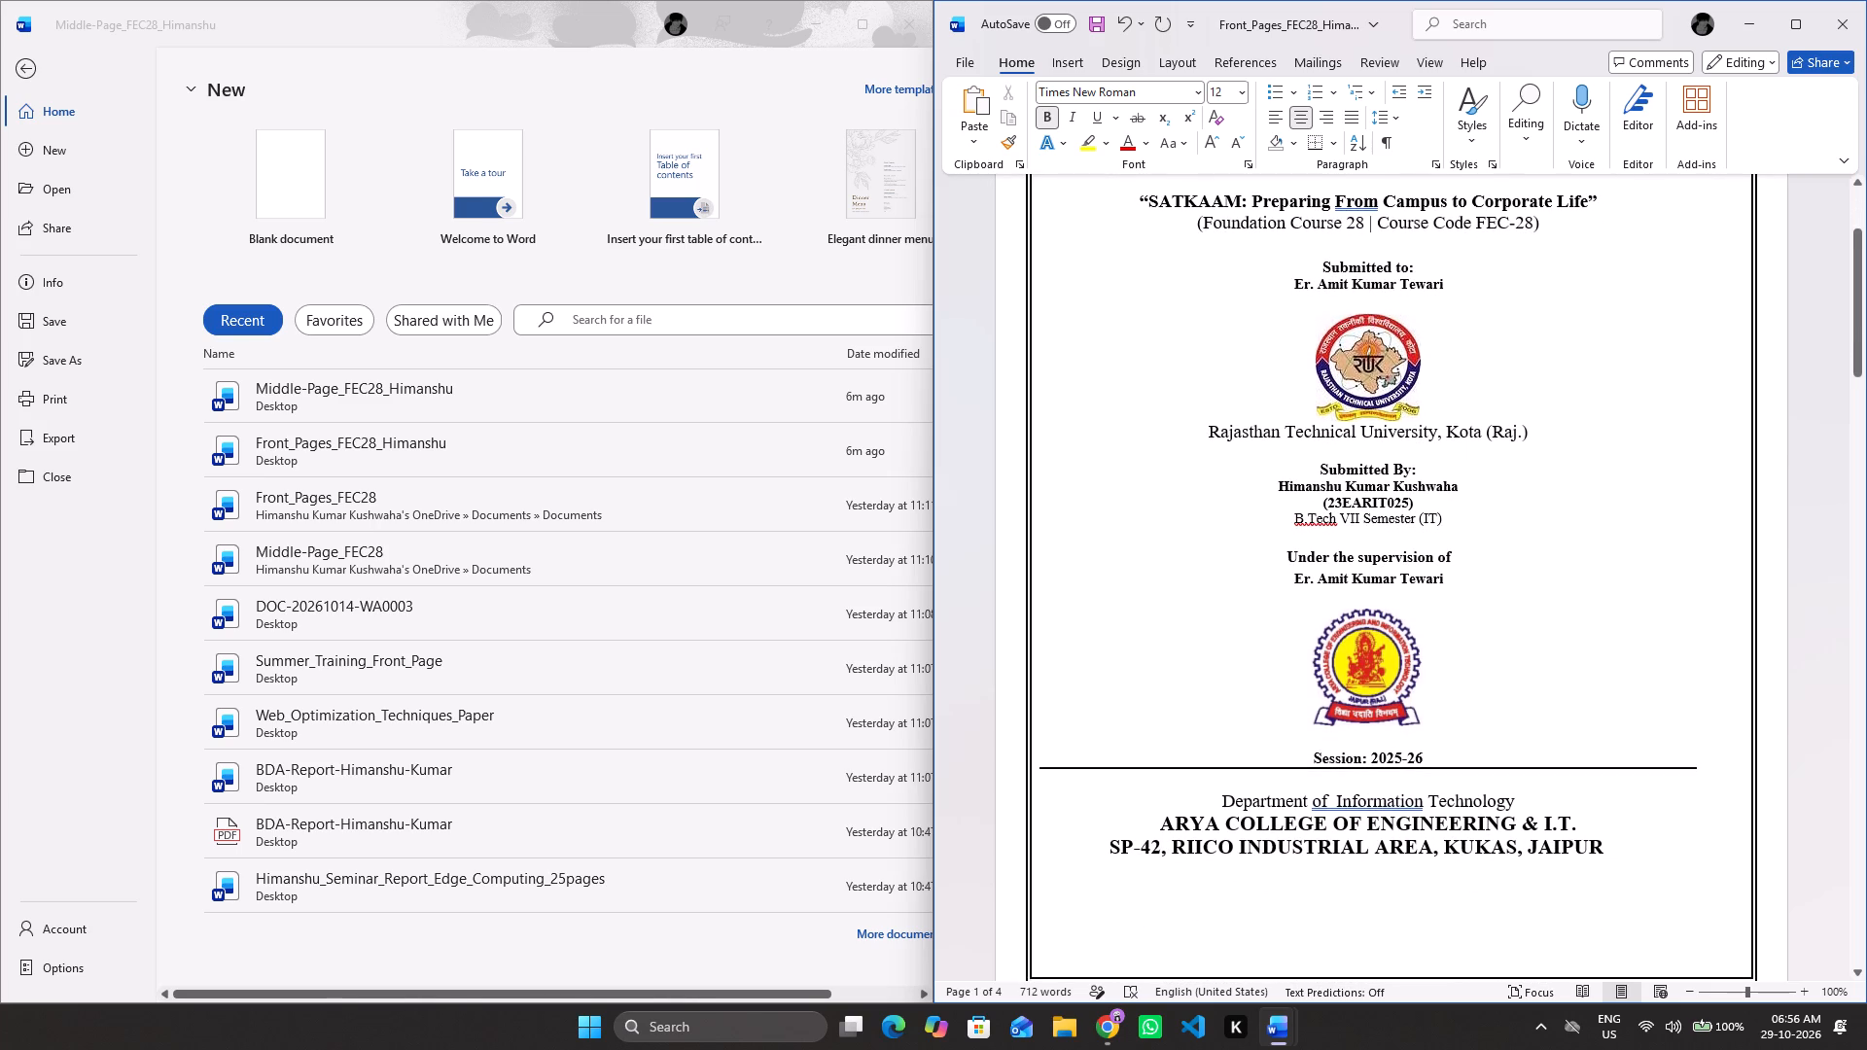
scroll(1461, 544, down, 2)
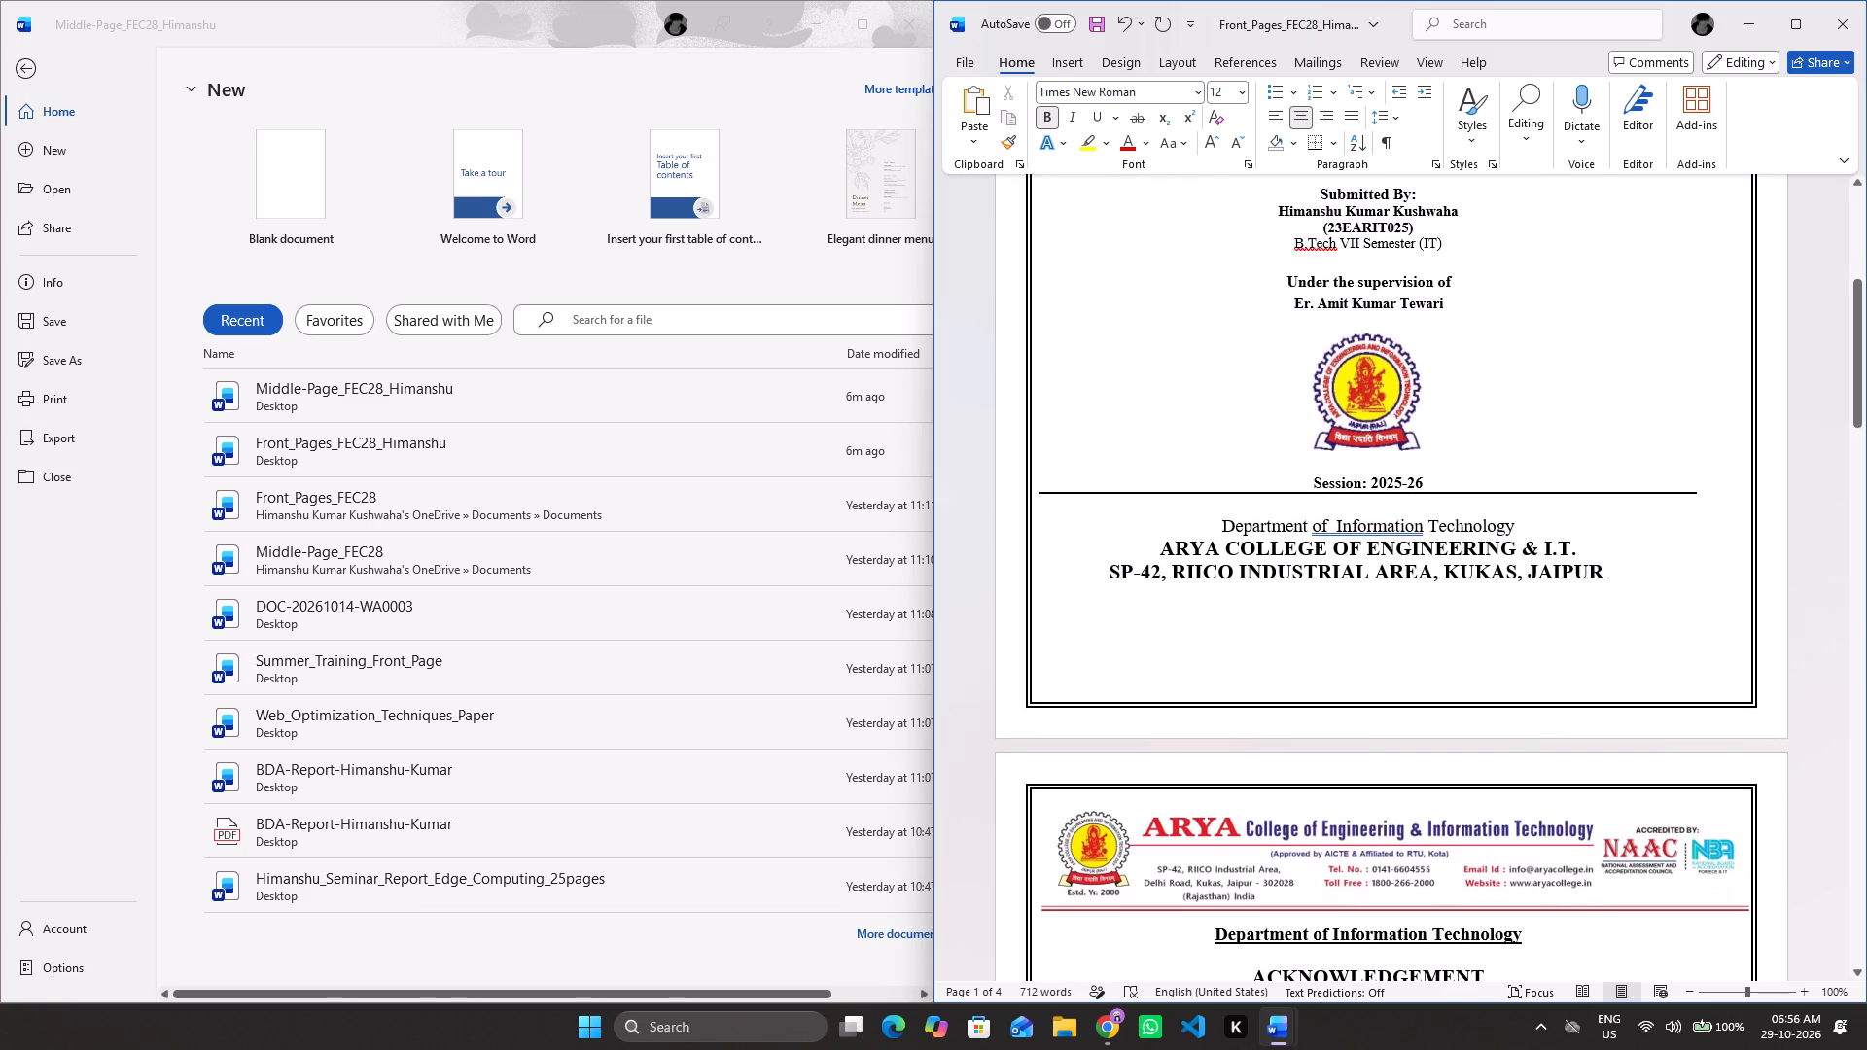
click(1489, 477)
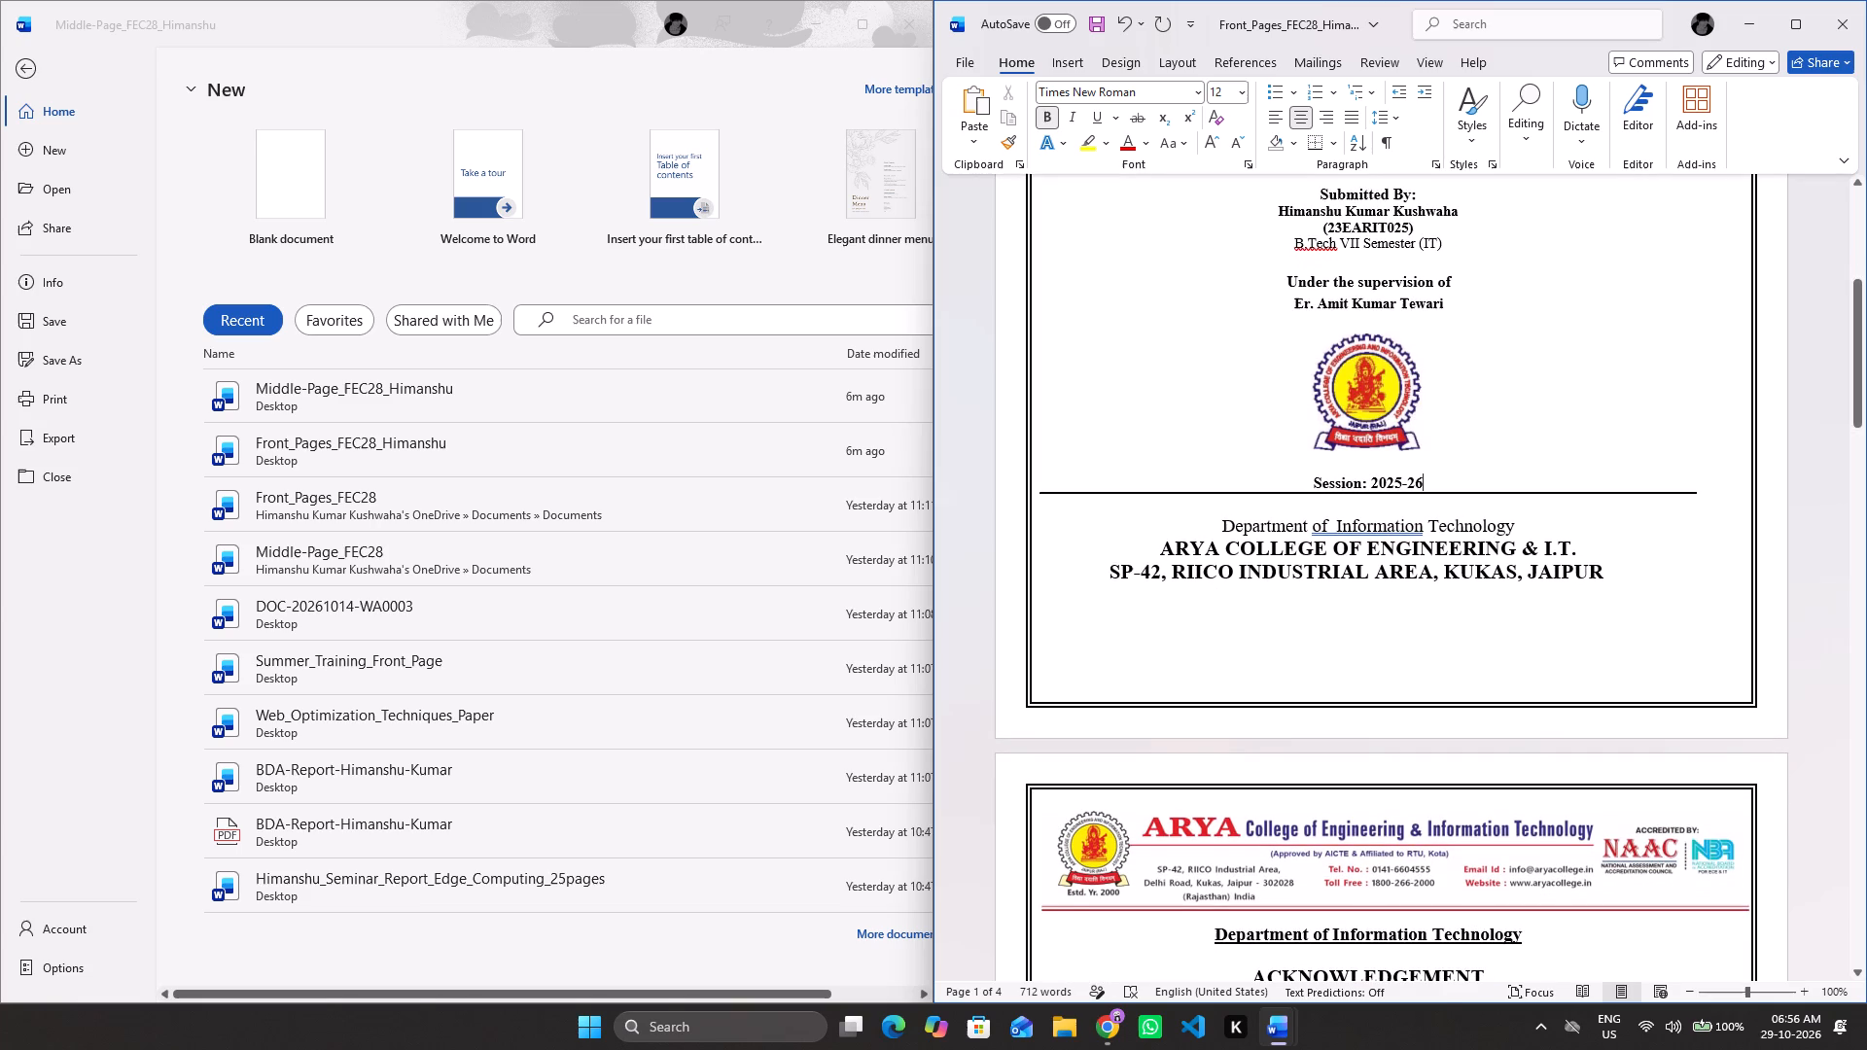
key(Return)
Review the Acknowledgement page's text and the spelling suggestions for the split word "initiat".
scroll(1418, 572, down, 1)
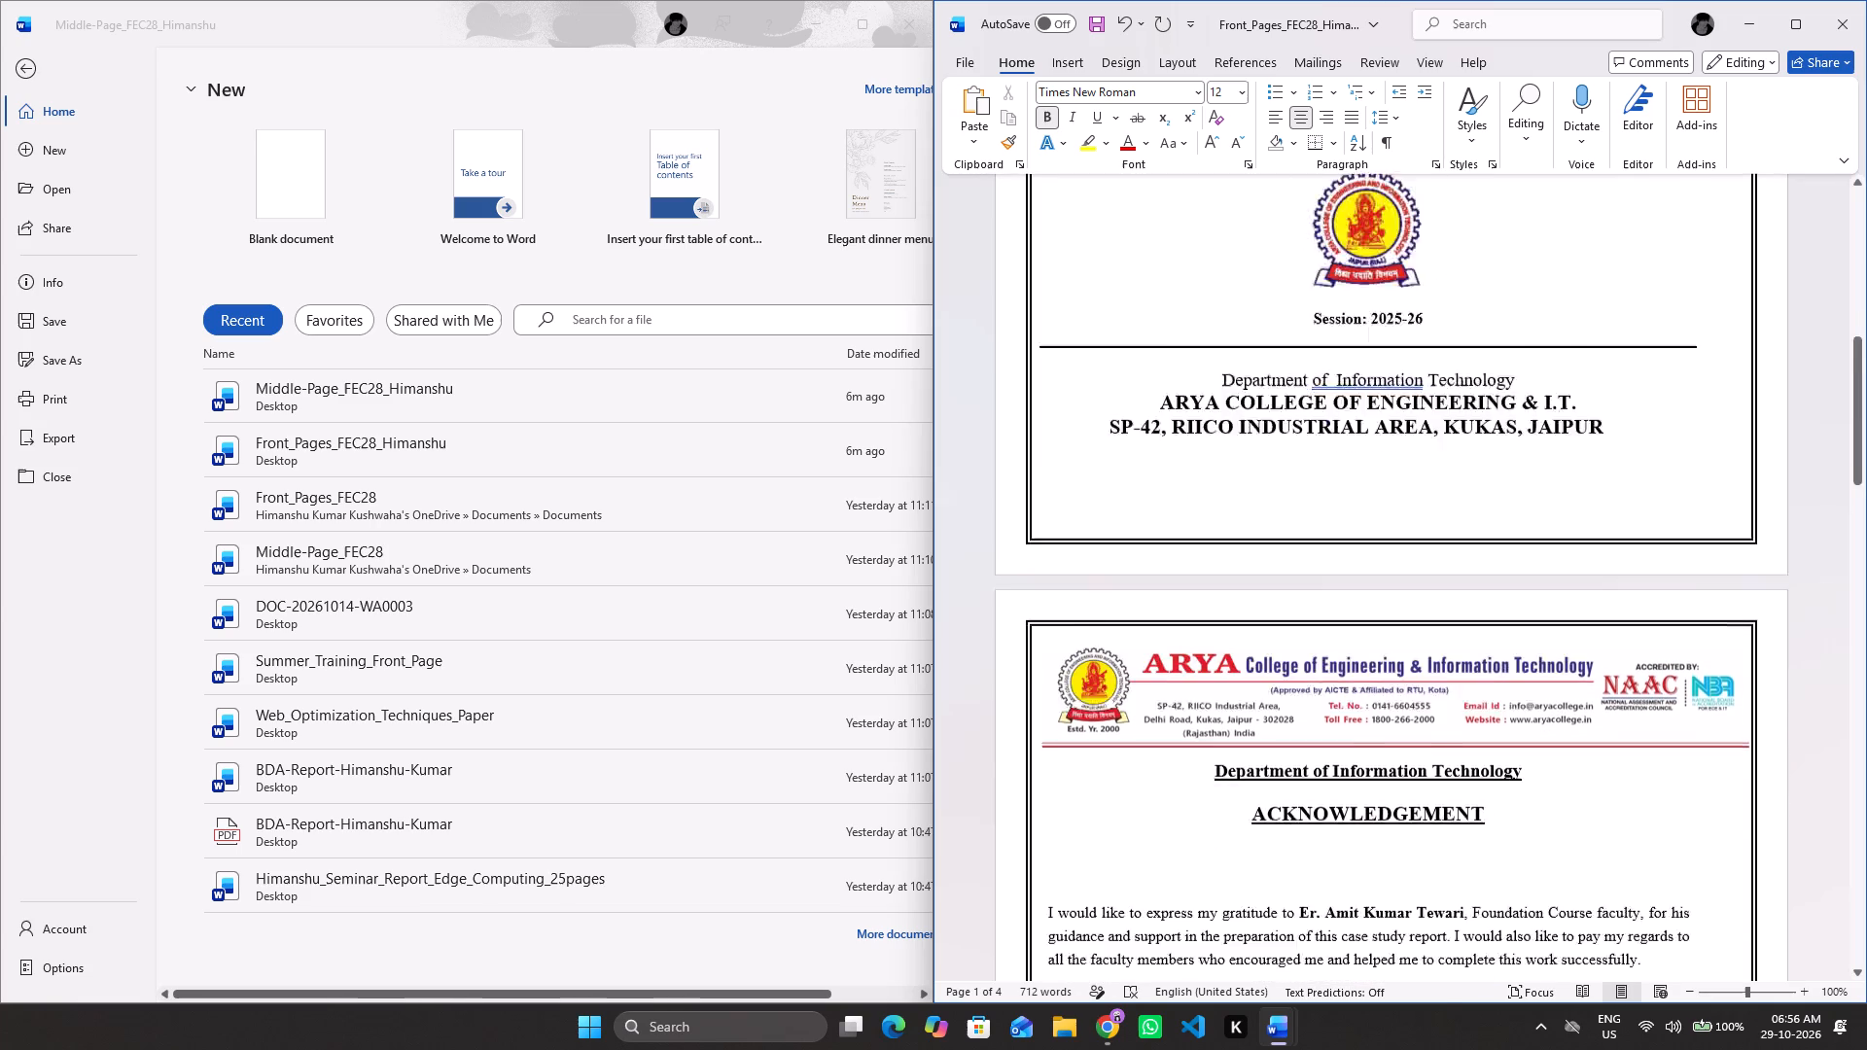
scroll(1418, 572, down, 1)
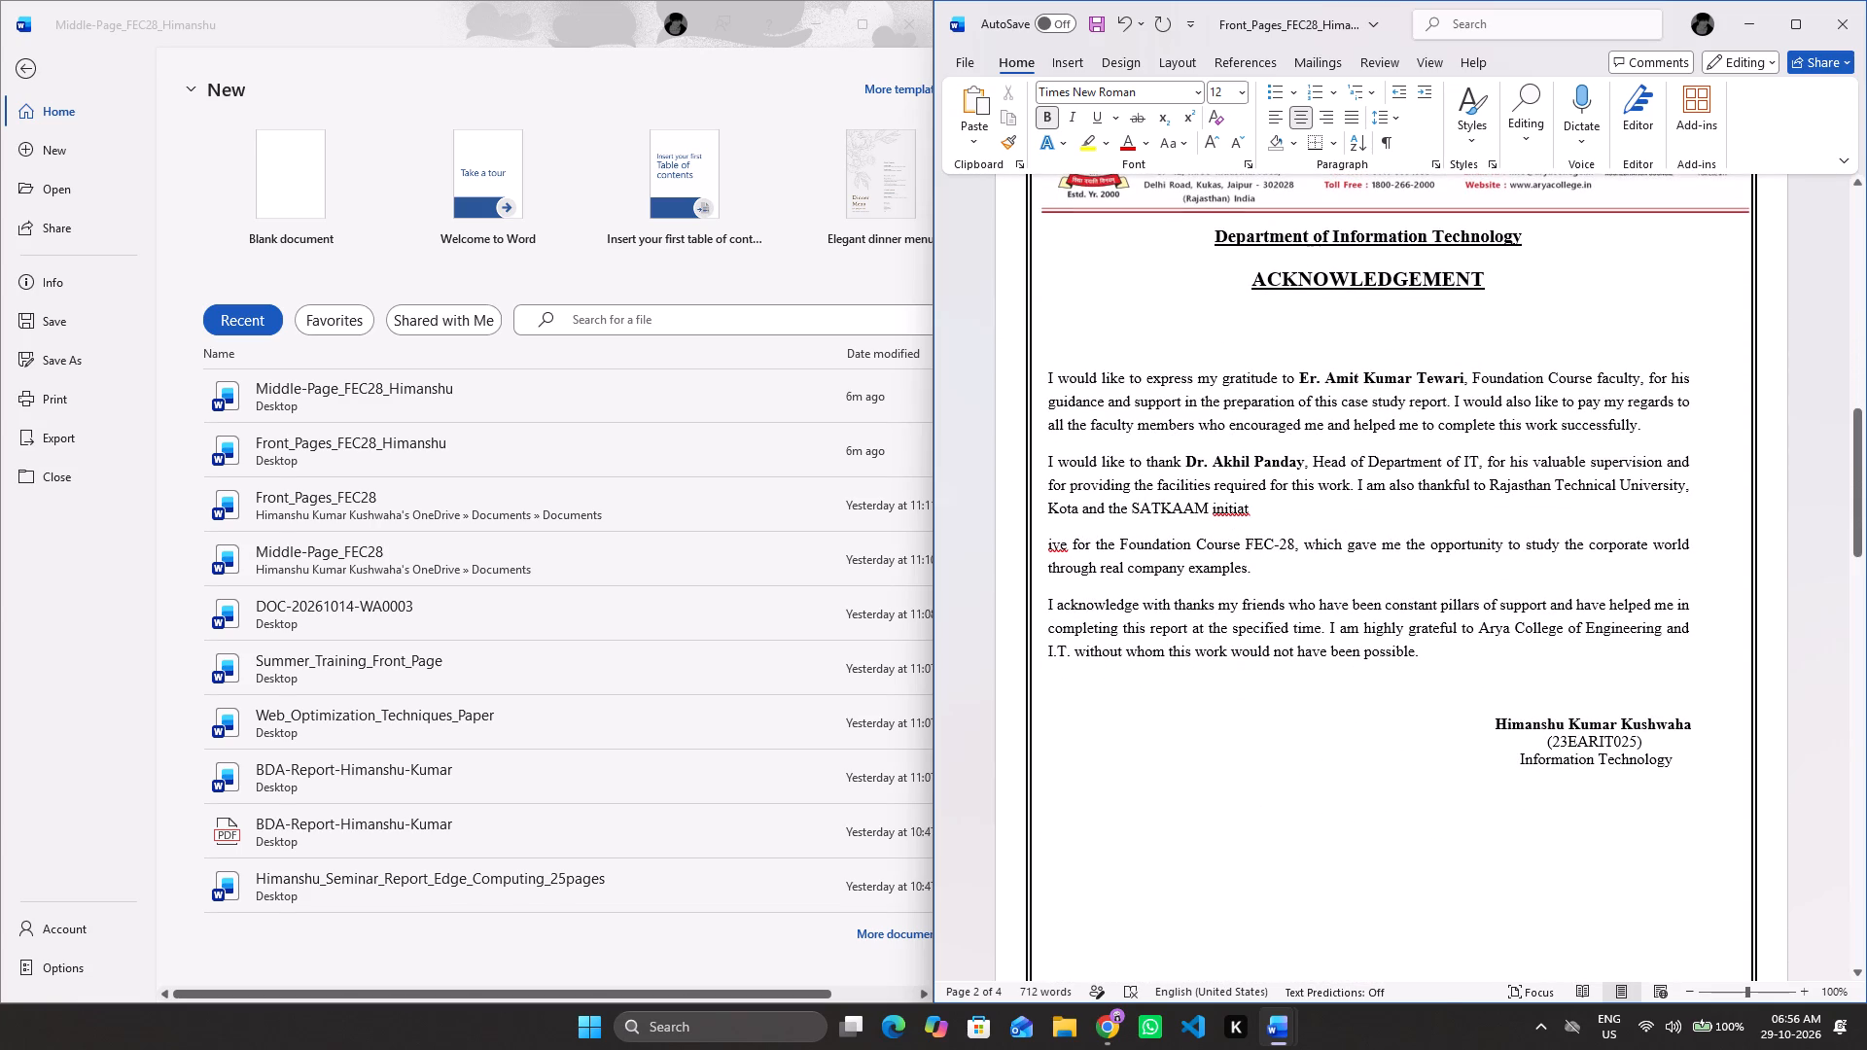
click(1228, 507)
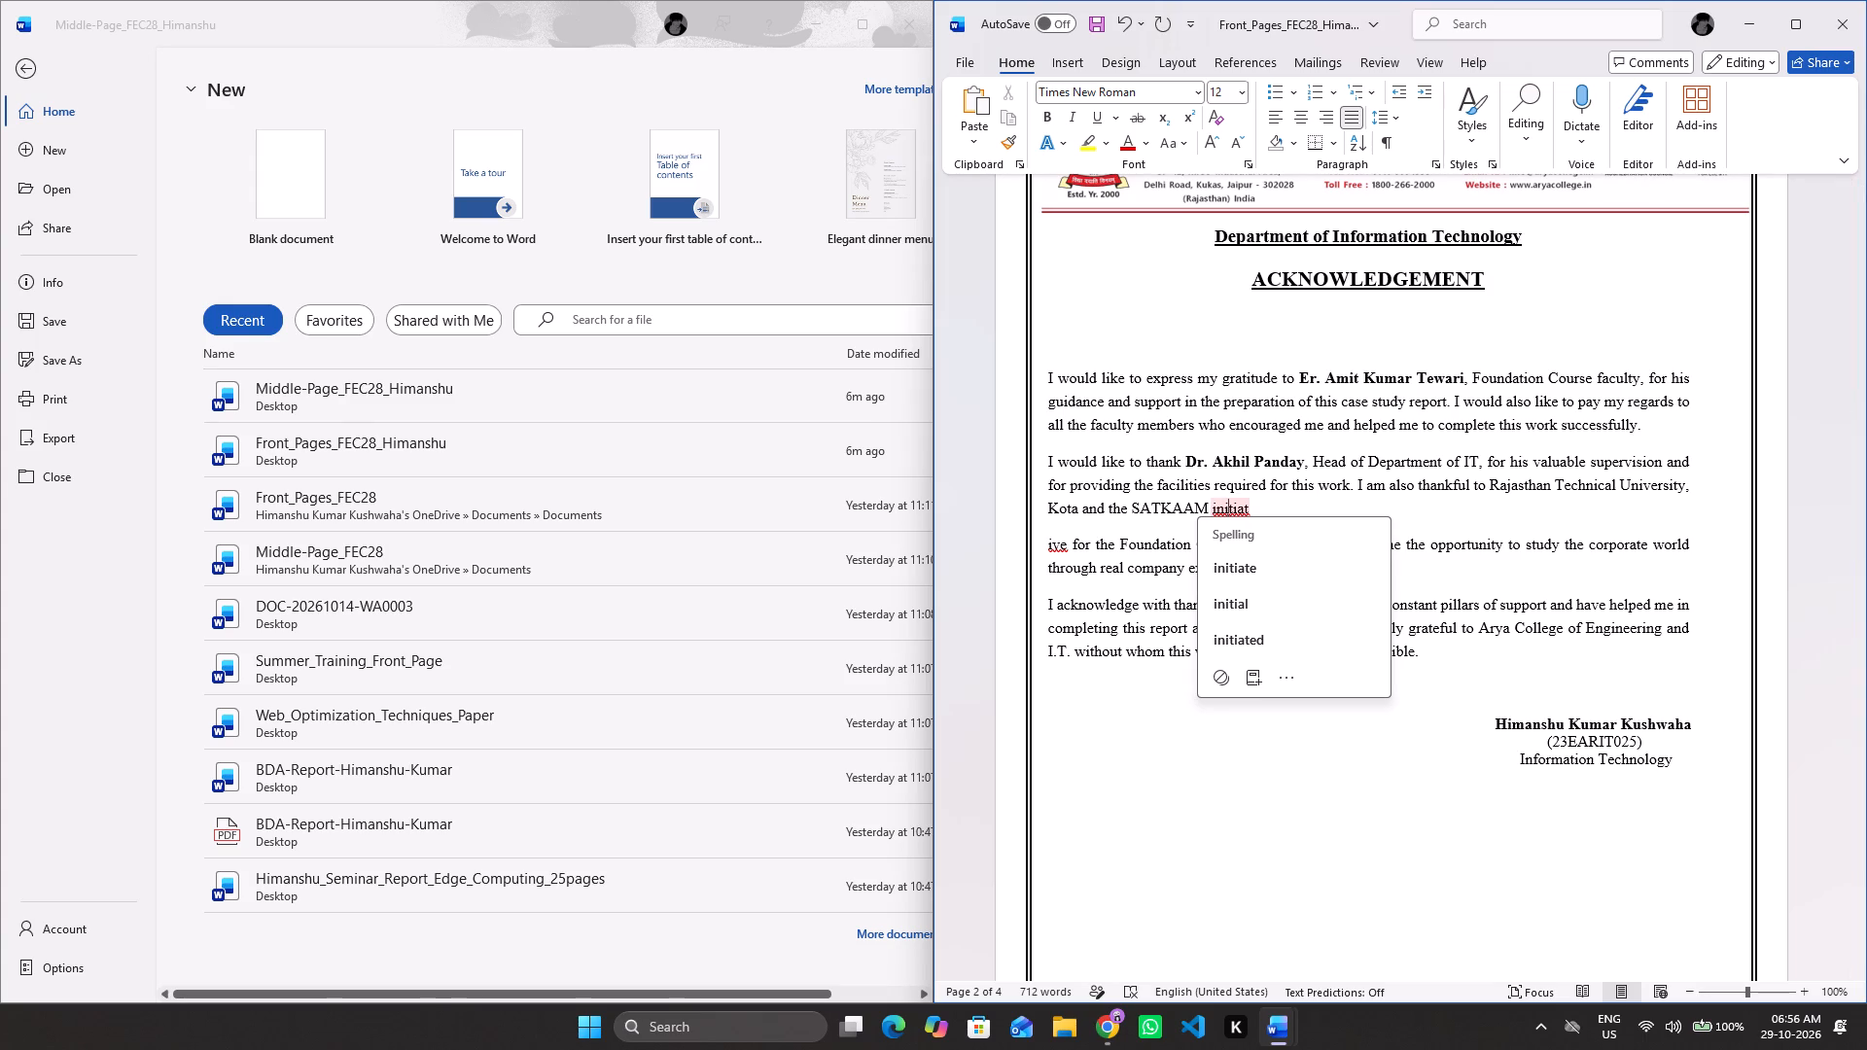
click(769, 73)
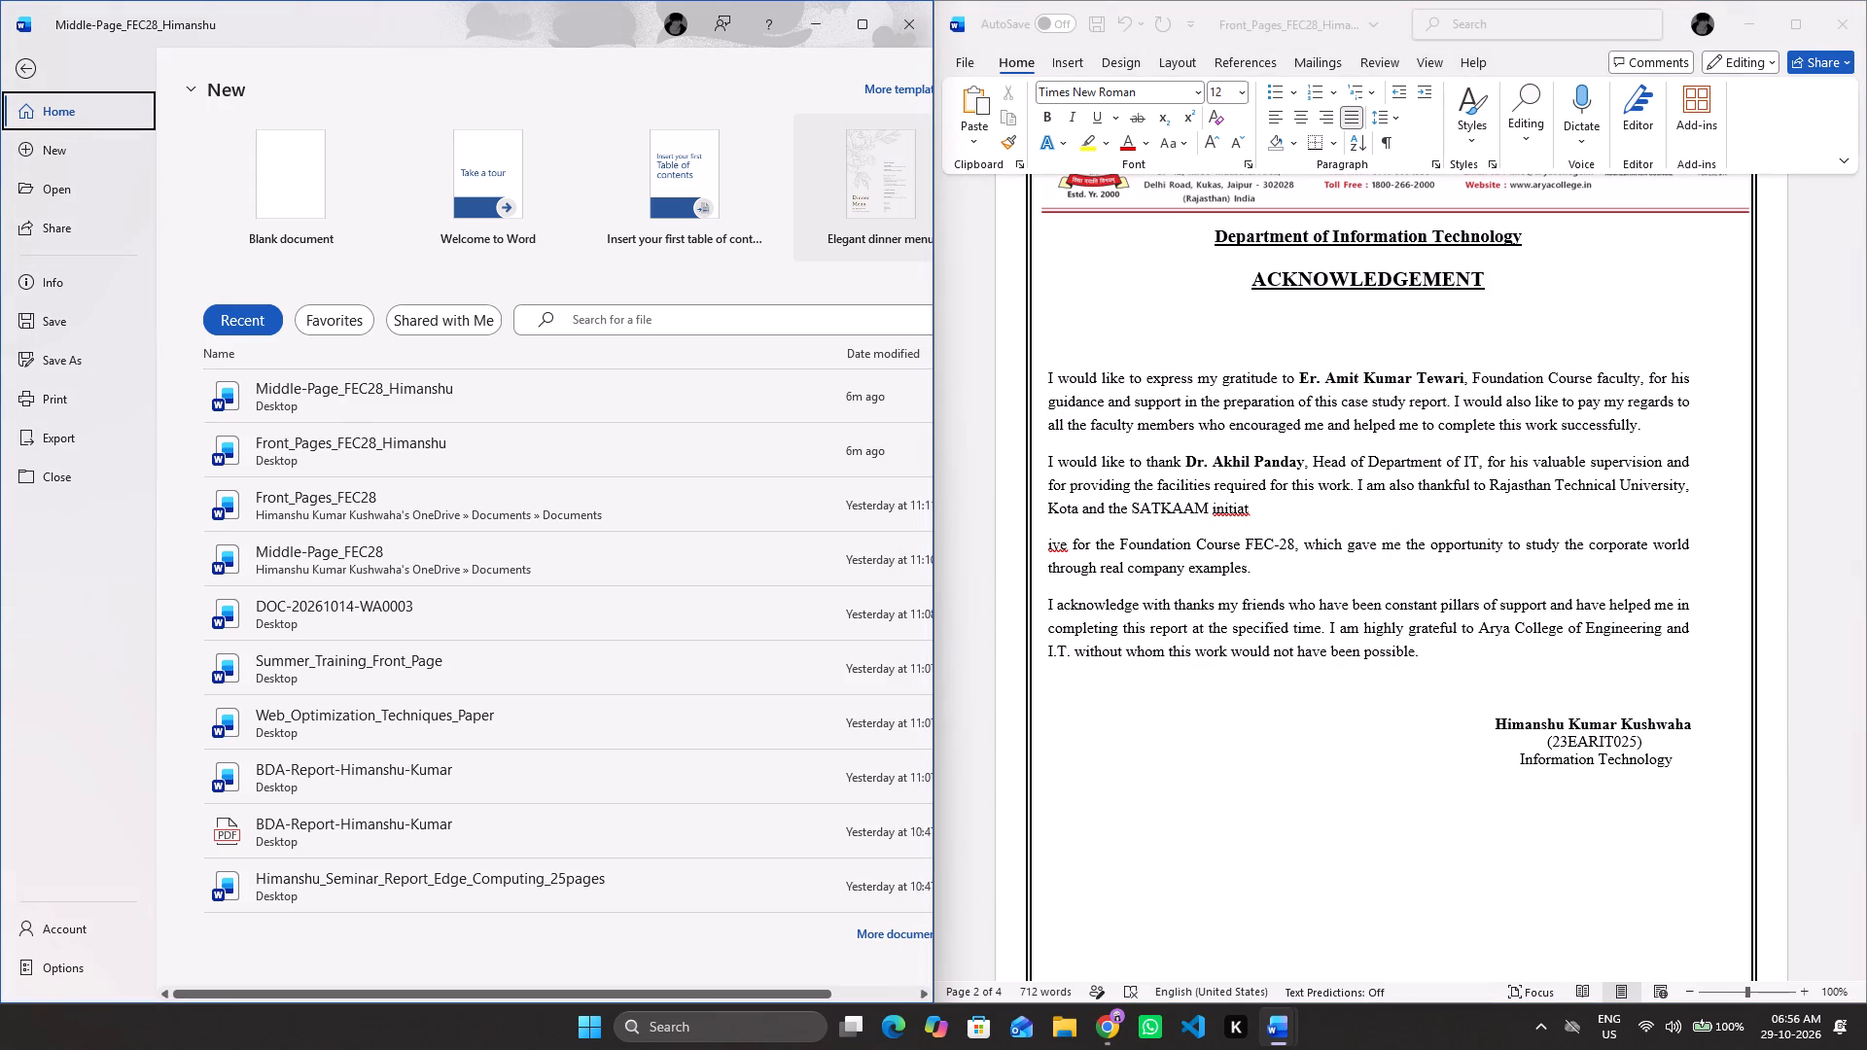
scroll(1500, 648, up, 1)
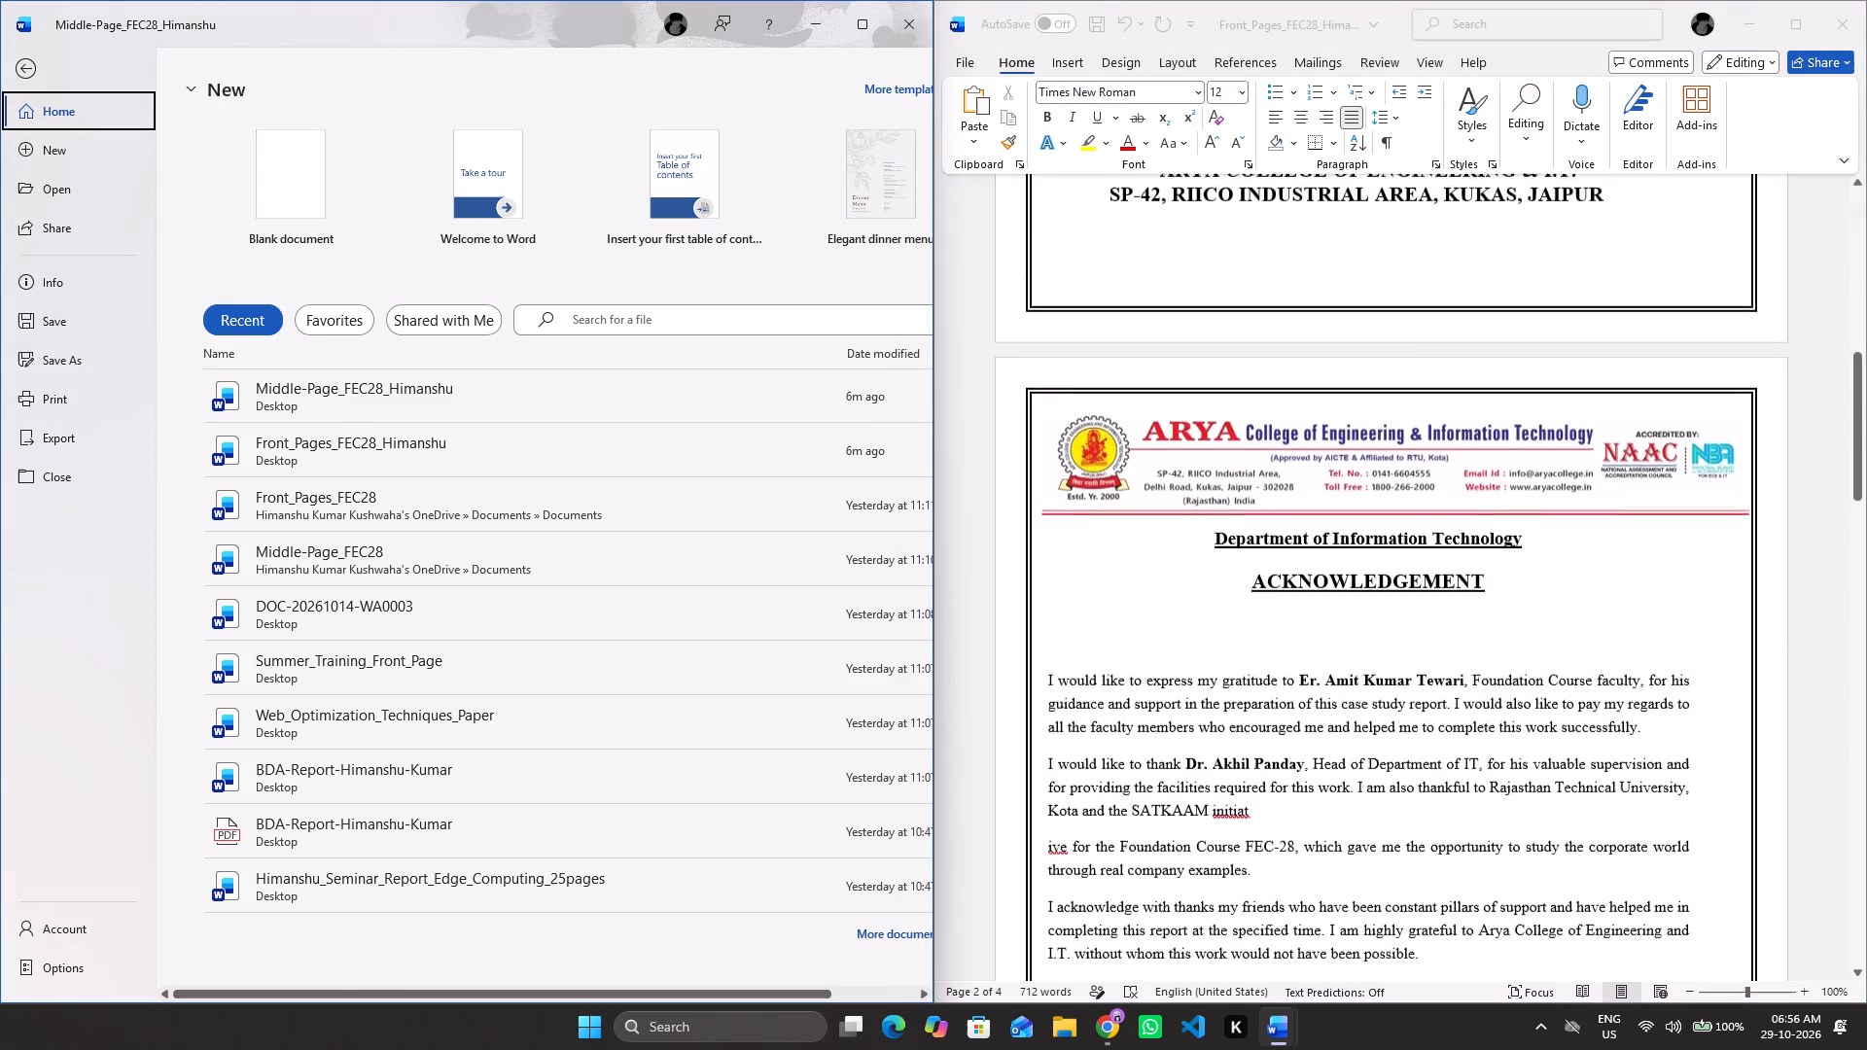
scroll(1500, 648, up, 1)
scroll(1500, 648, down, 2)
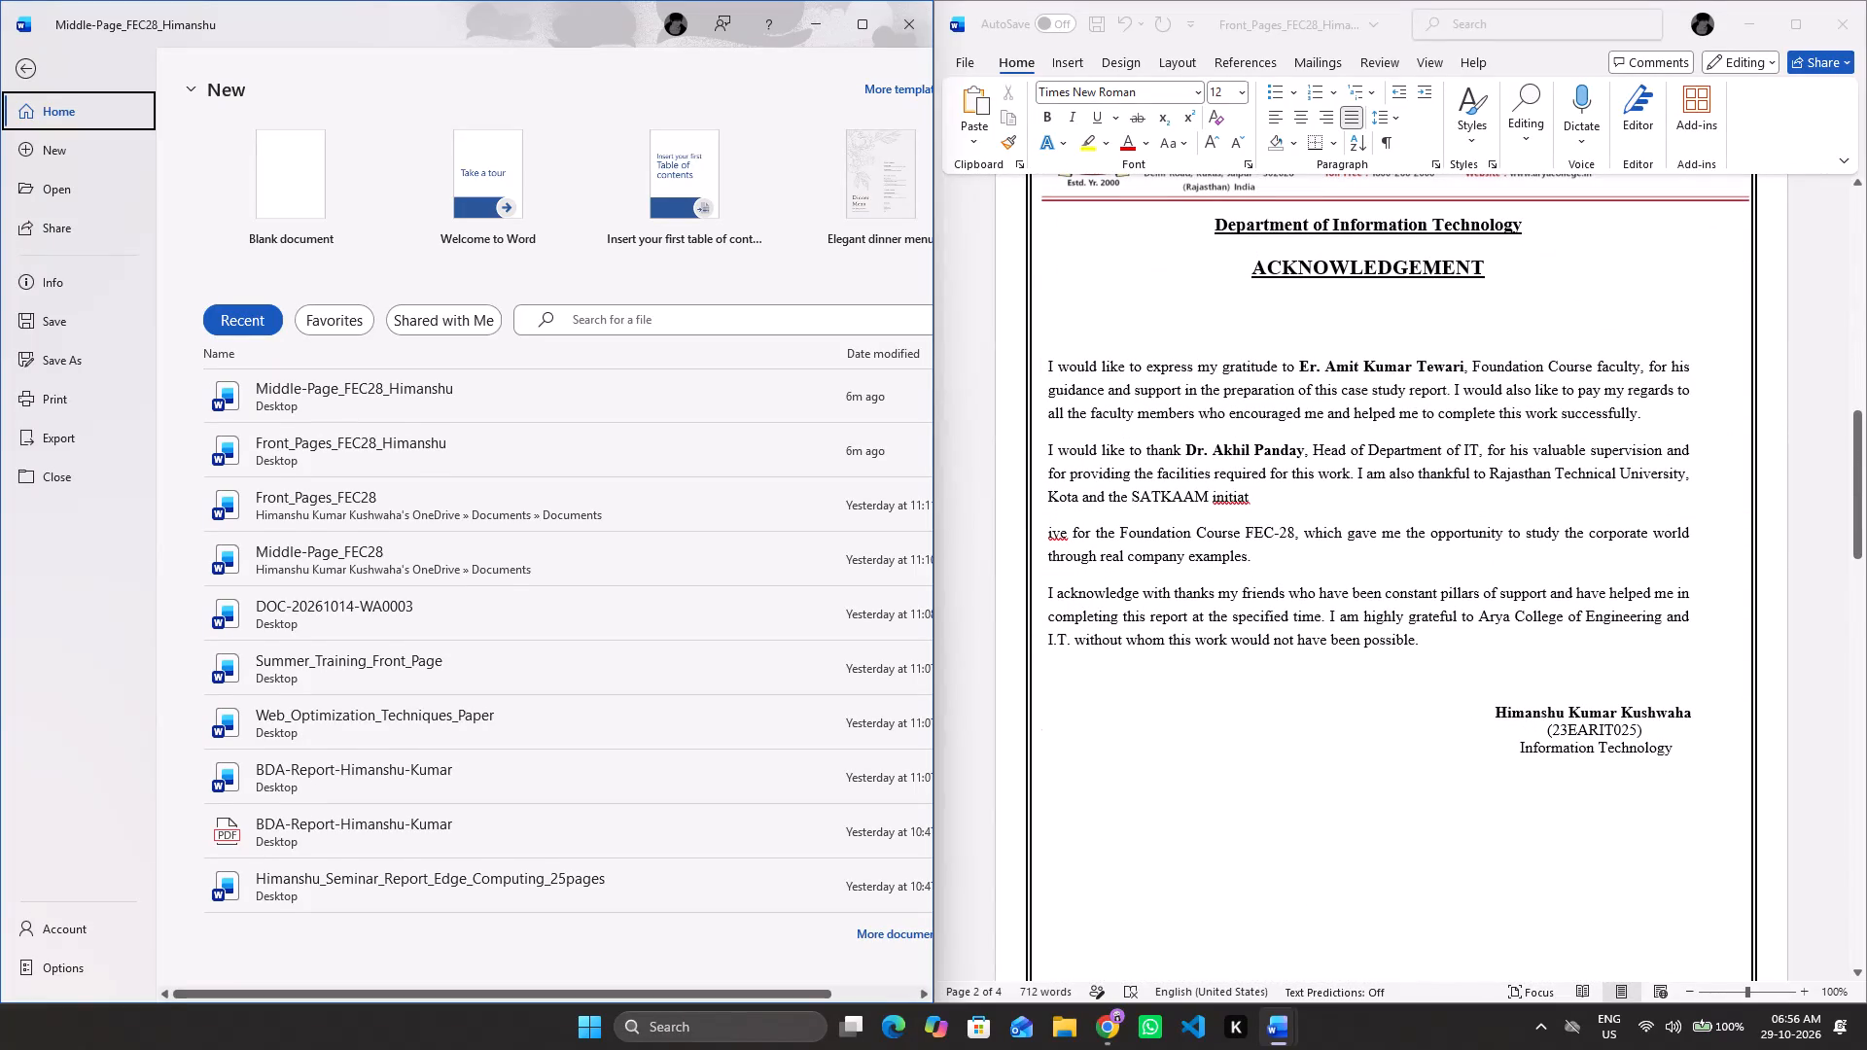
Right-align the three-line signature block with the student's name, roll number and department at the end of the Acknowledgement page.
click(1676, 744)
drag(1676, 744, 1578, 753)
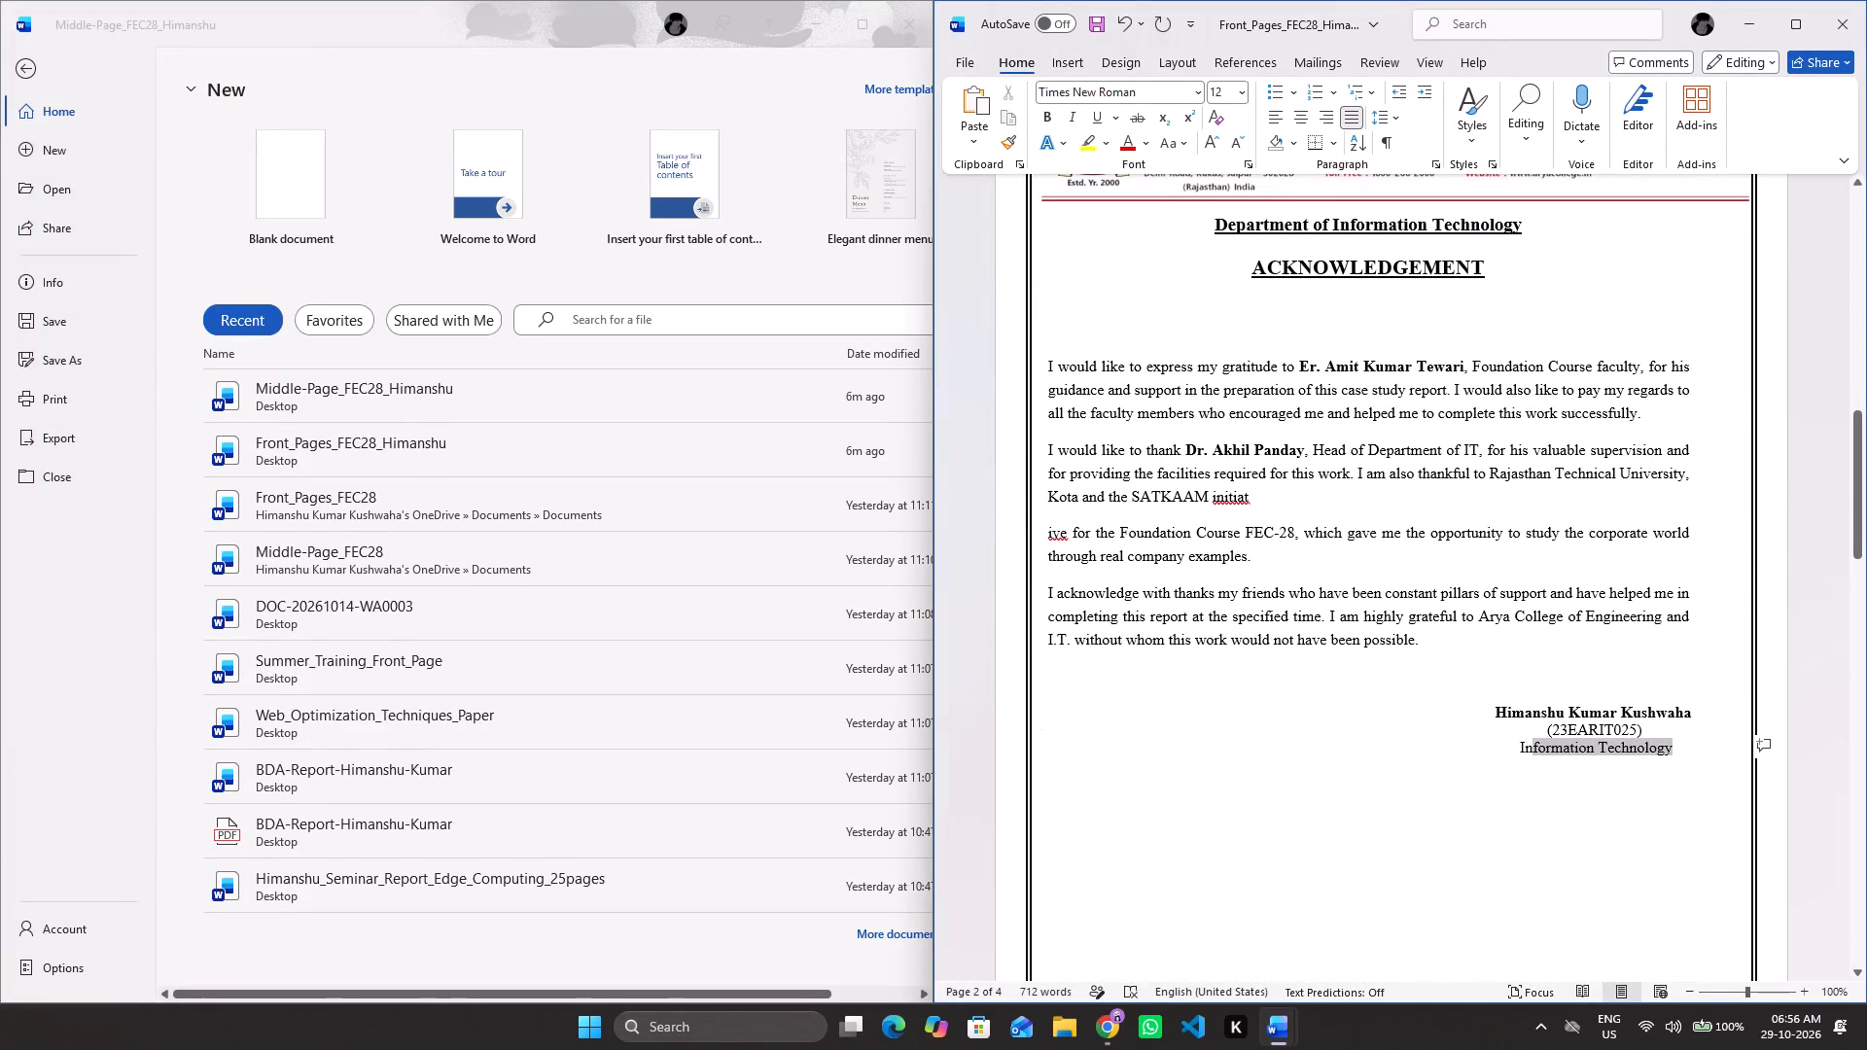
drag(1578, 753, 1556, 751)
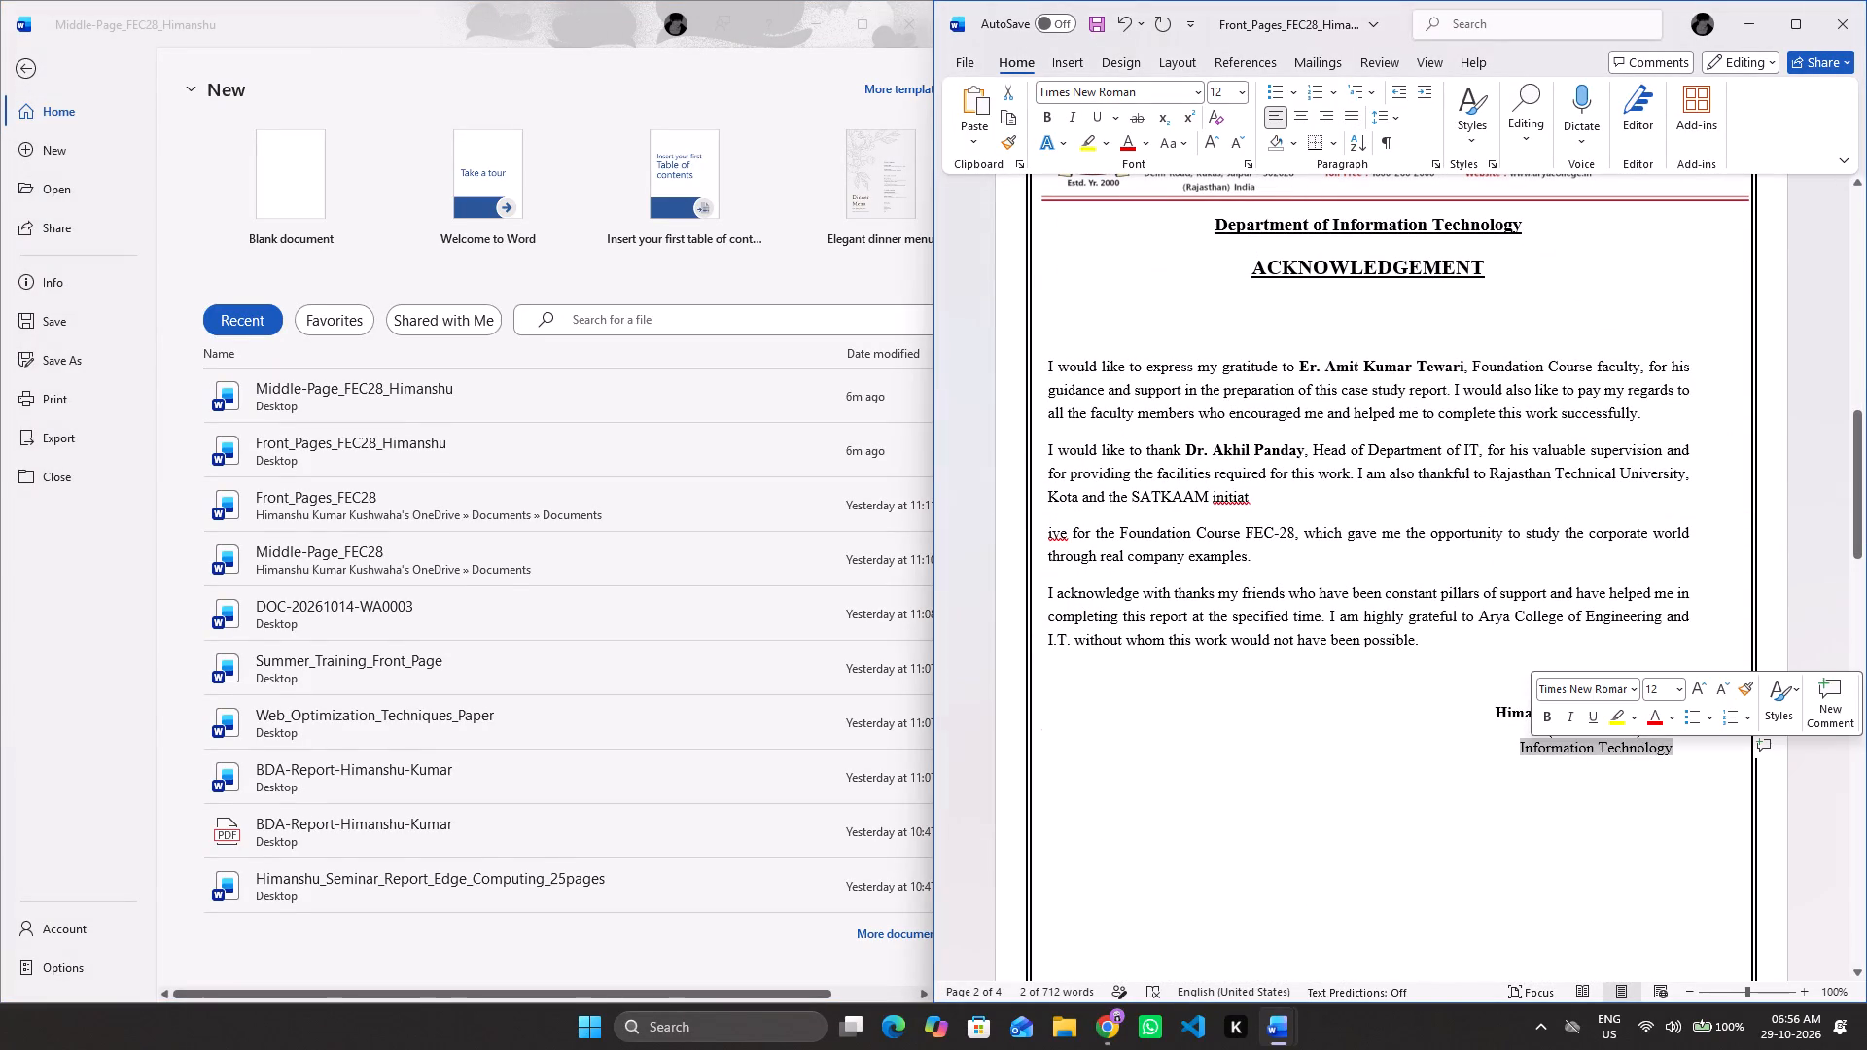
click(1481, 711)
drag(1481, 711, 1670, 767)
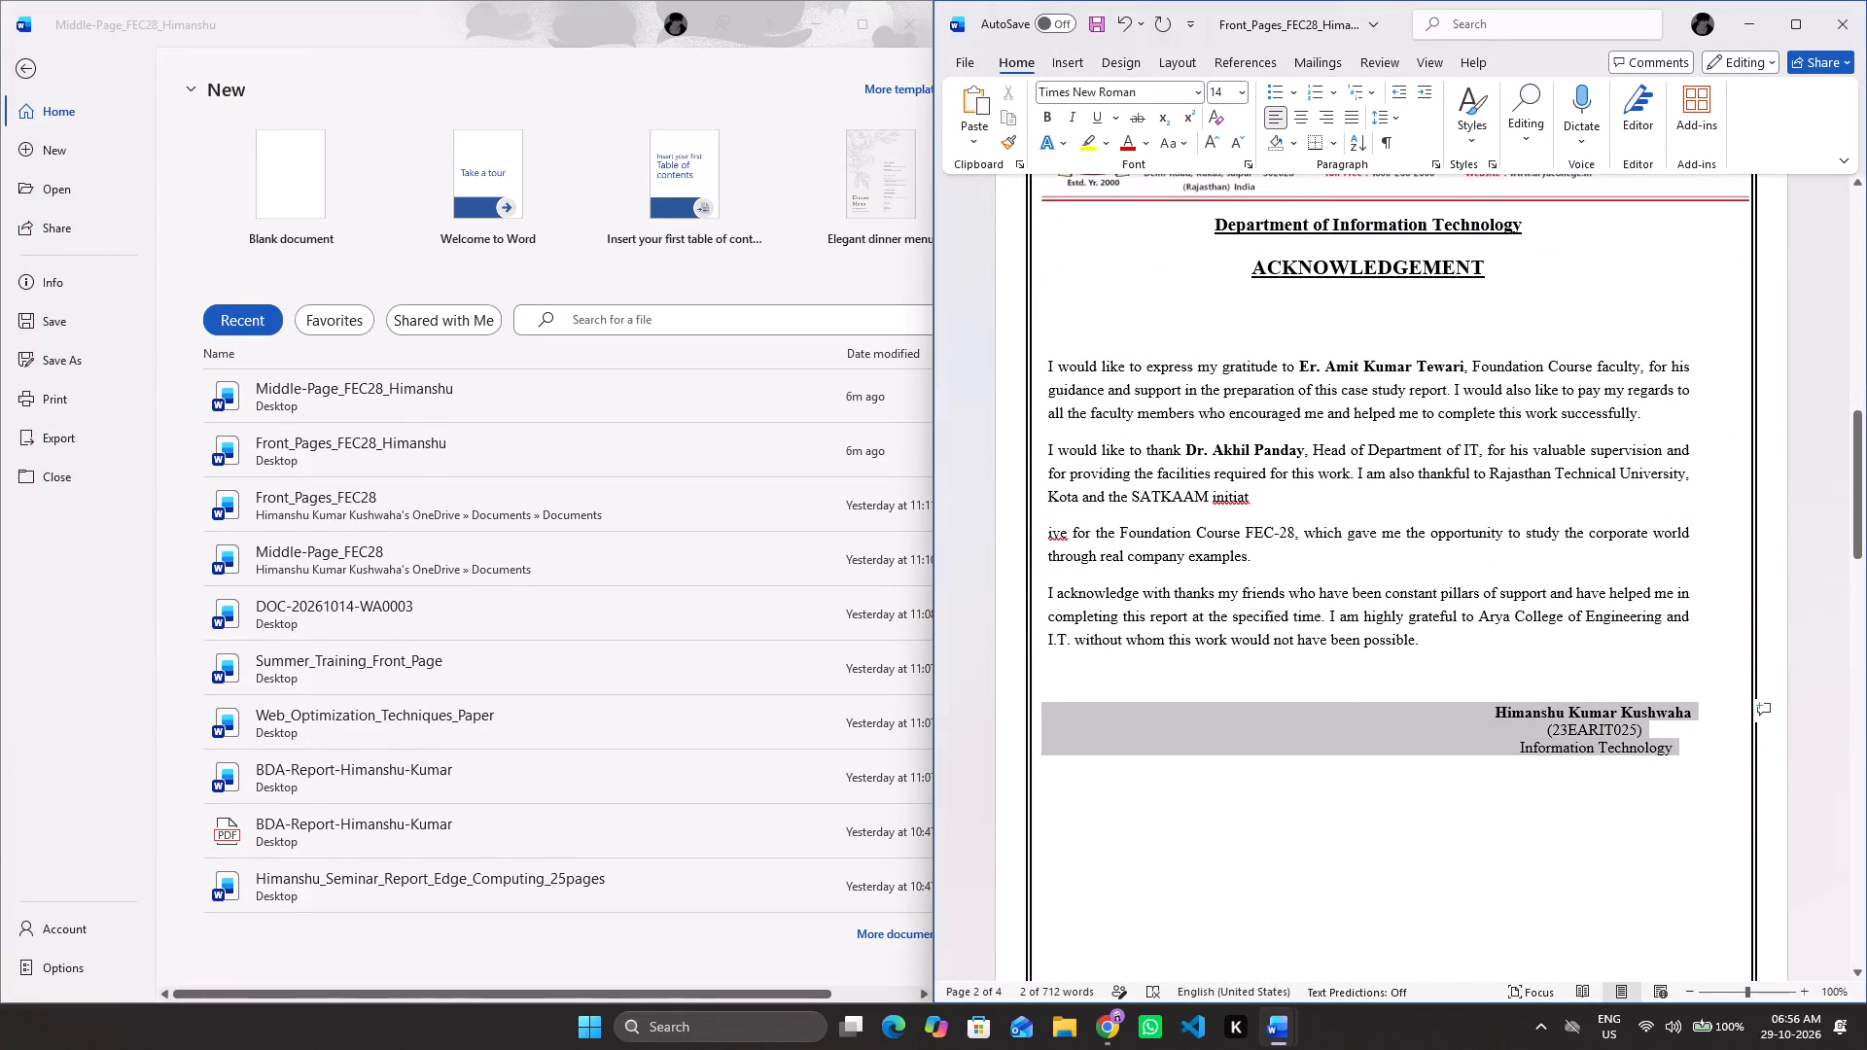
drag(1670, 767, 1674, 767)
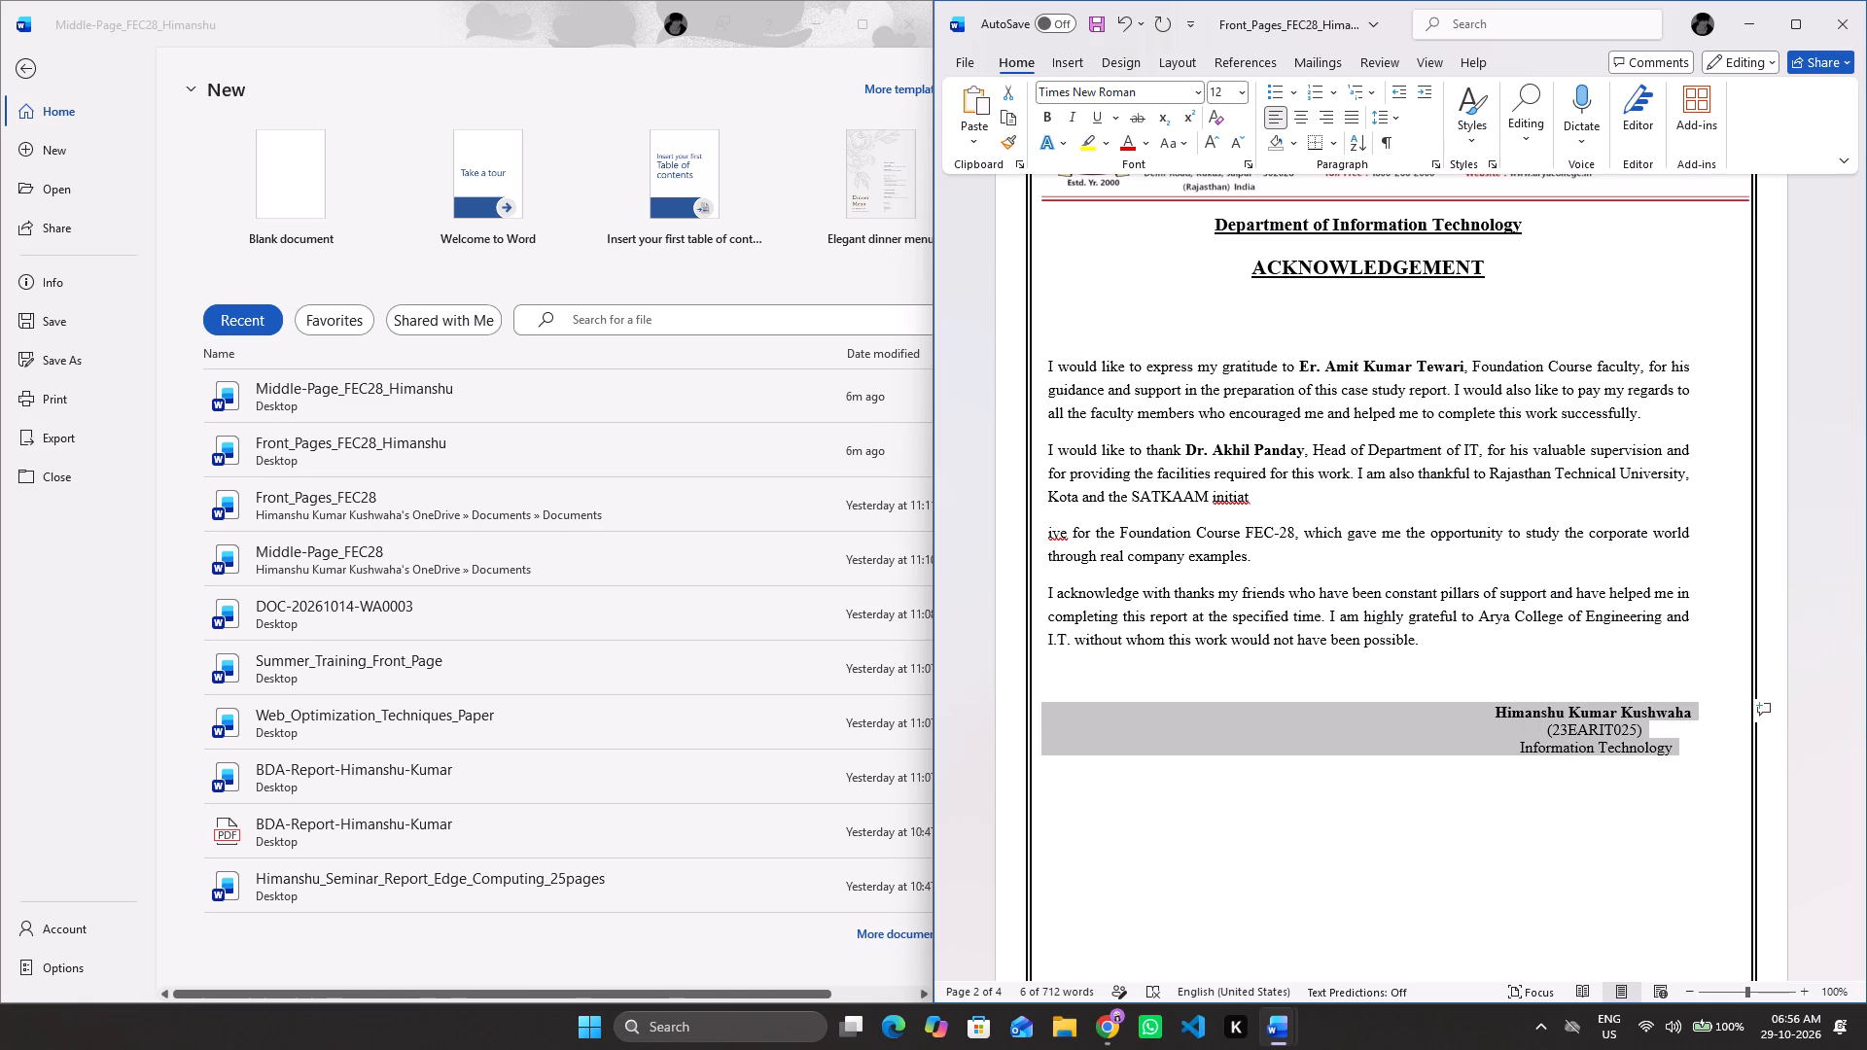
click(1324, 114)
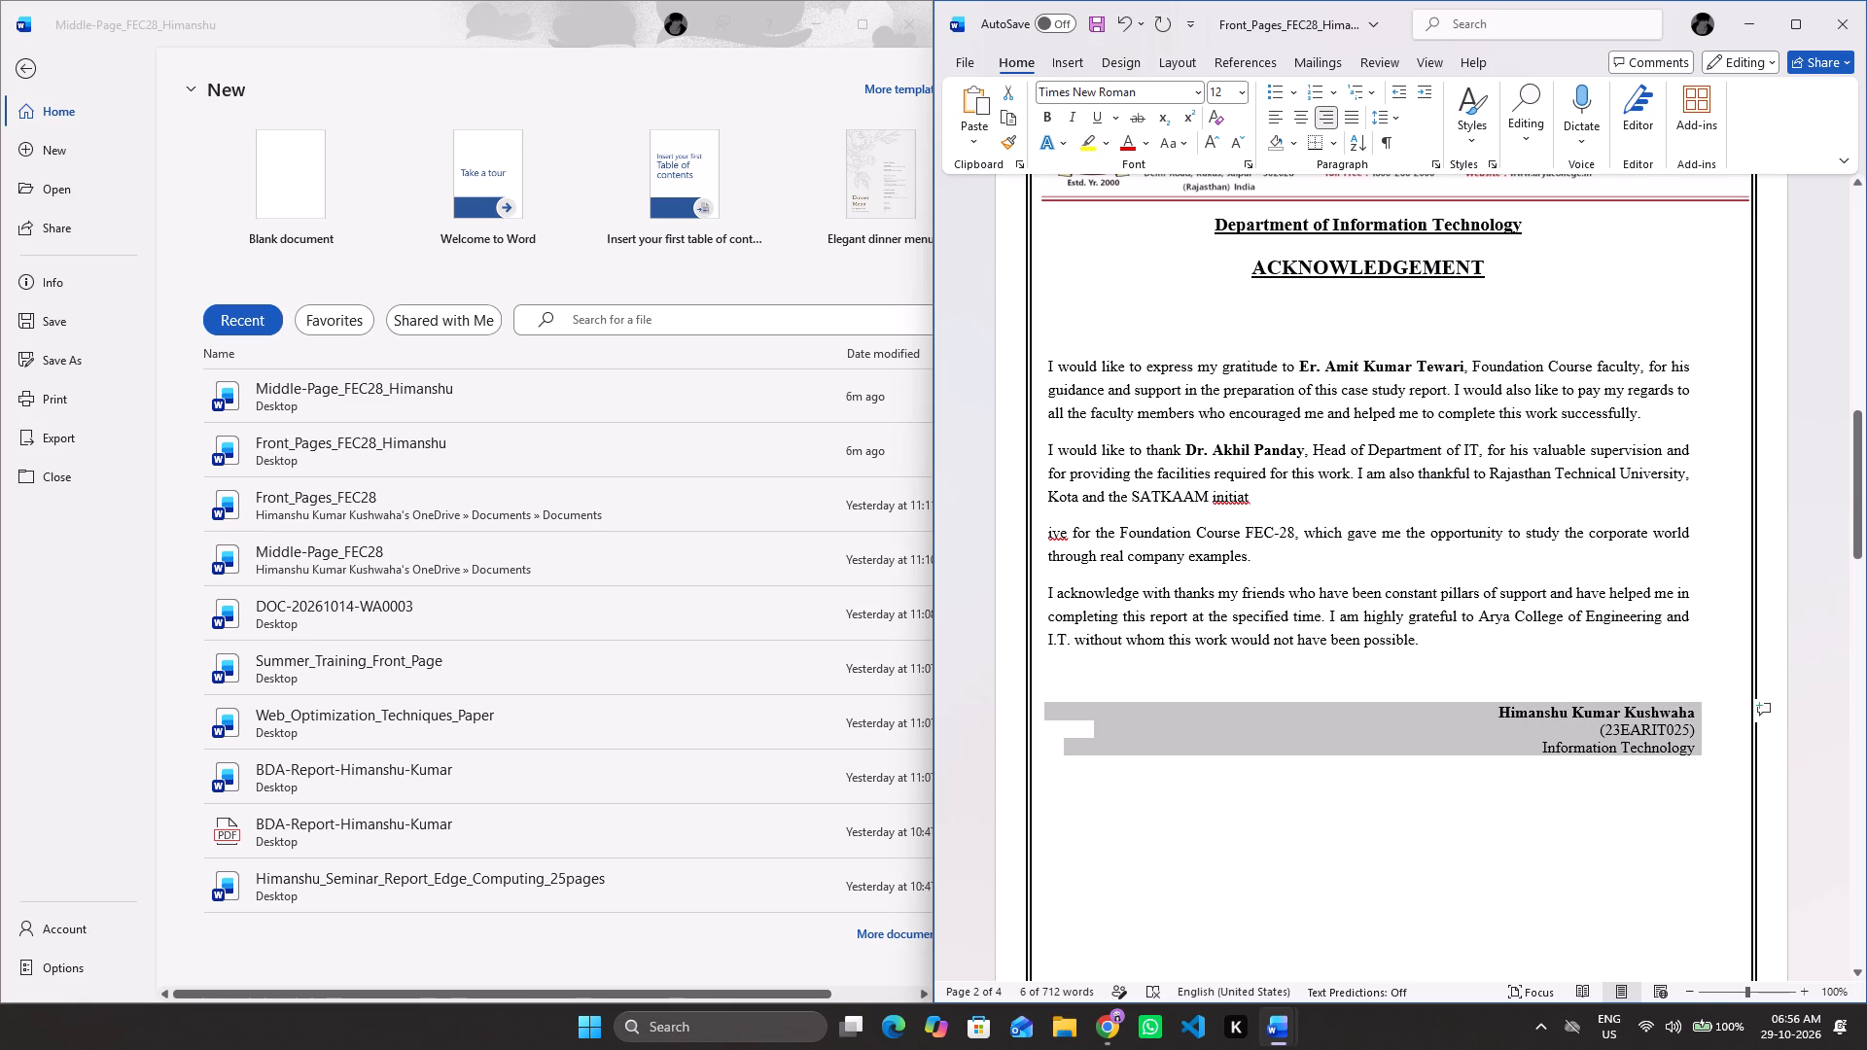
click(1472, 628)
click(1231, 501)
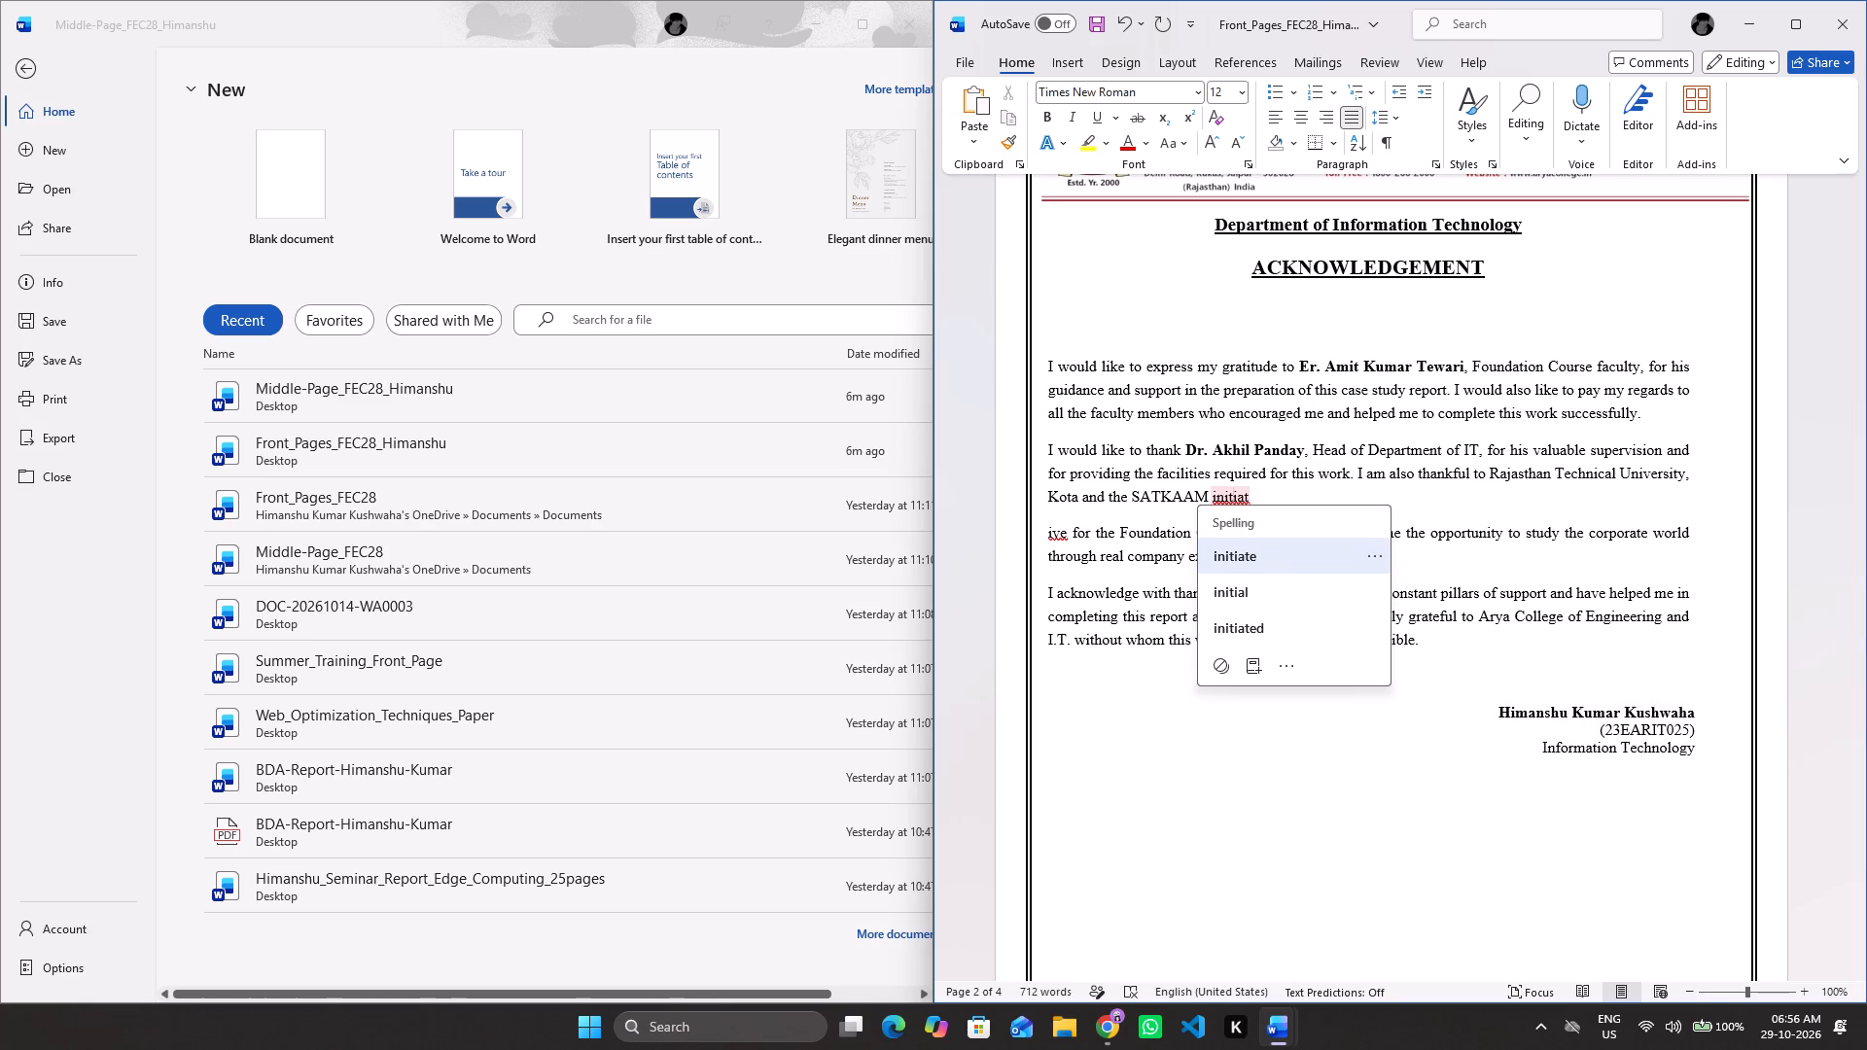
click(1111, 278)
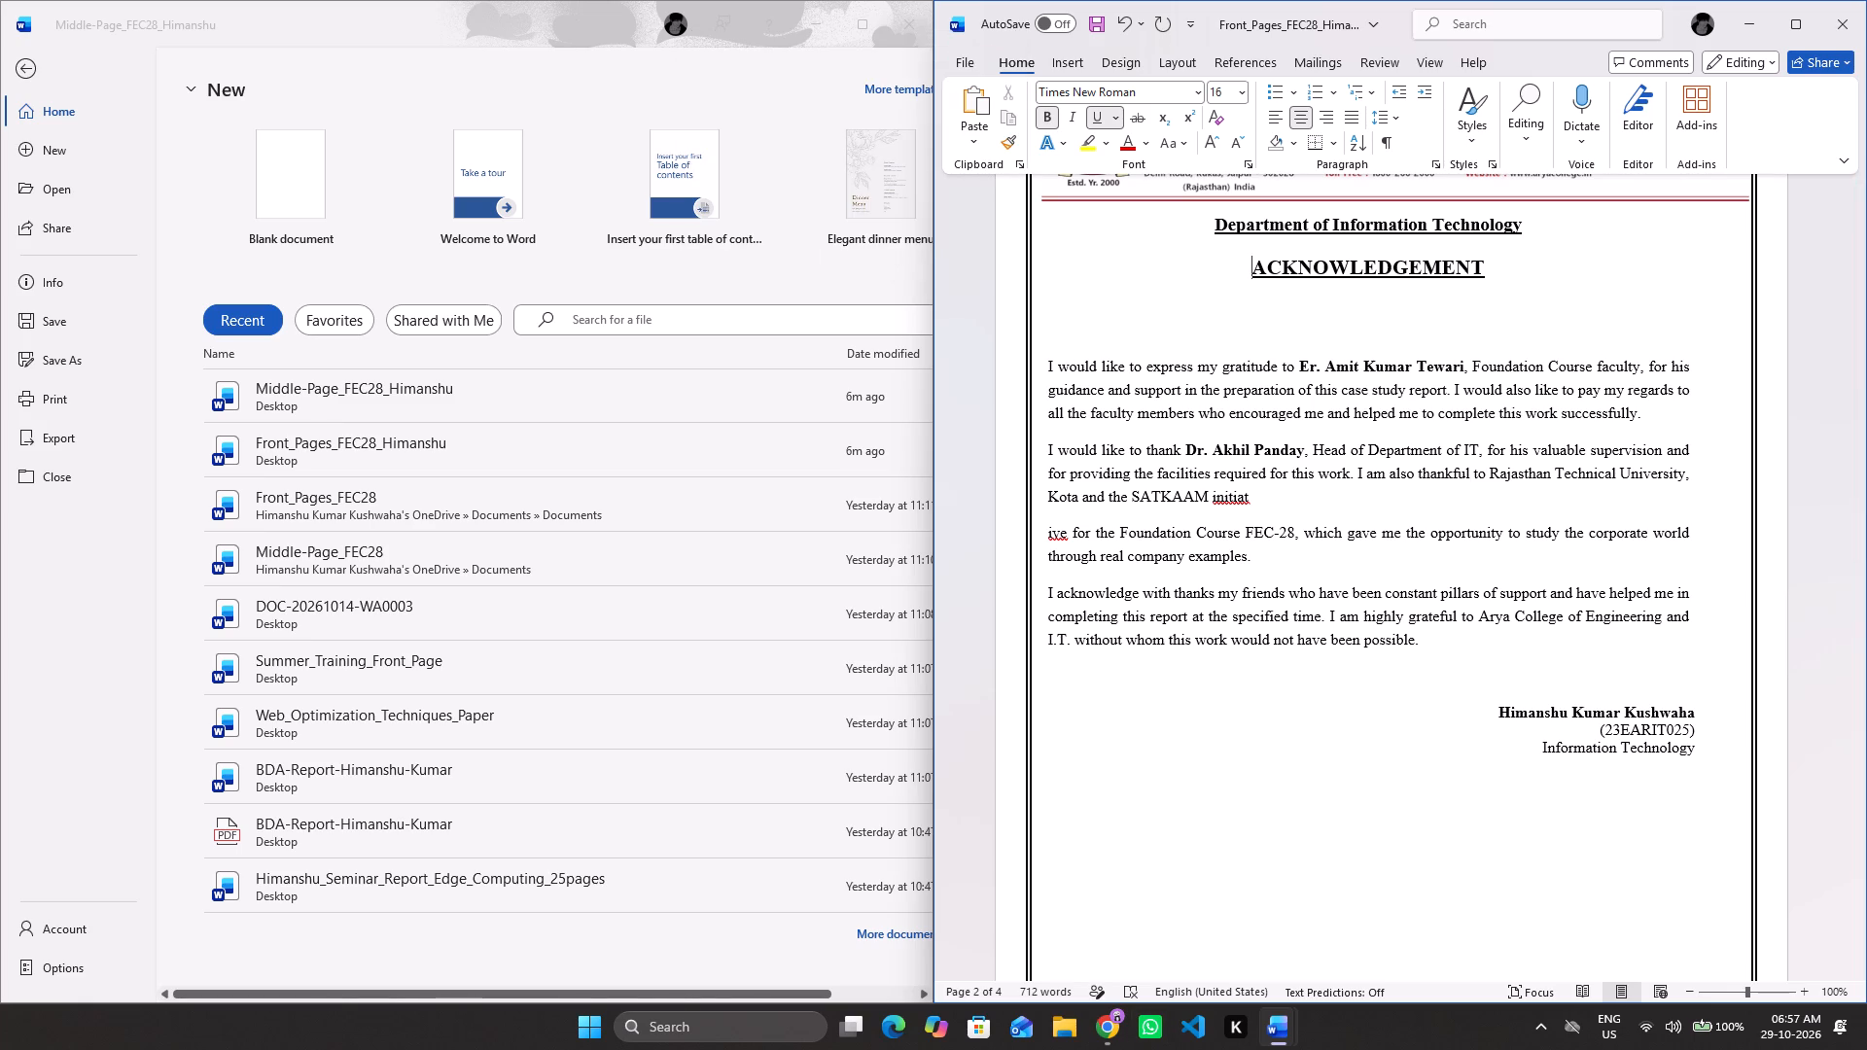
Save the Middle-Page FEC28 document to the Desktop as a Word Document under its existing name, and minimise its window.
click(64, 354)
click(61, 361)
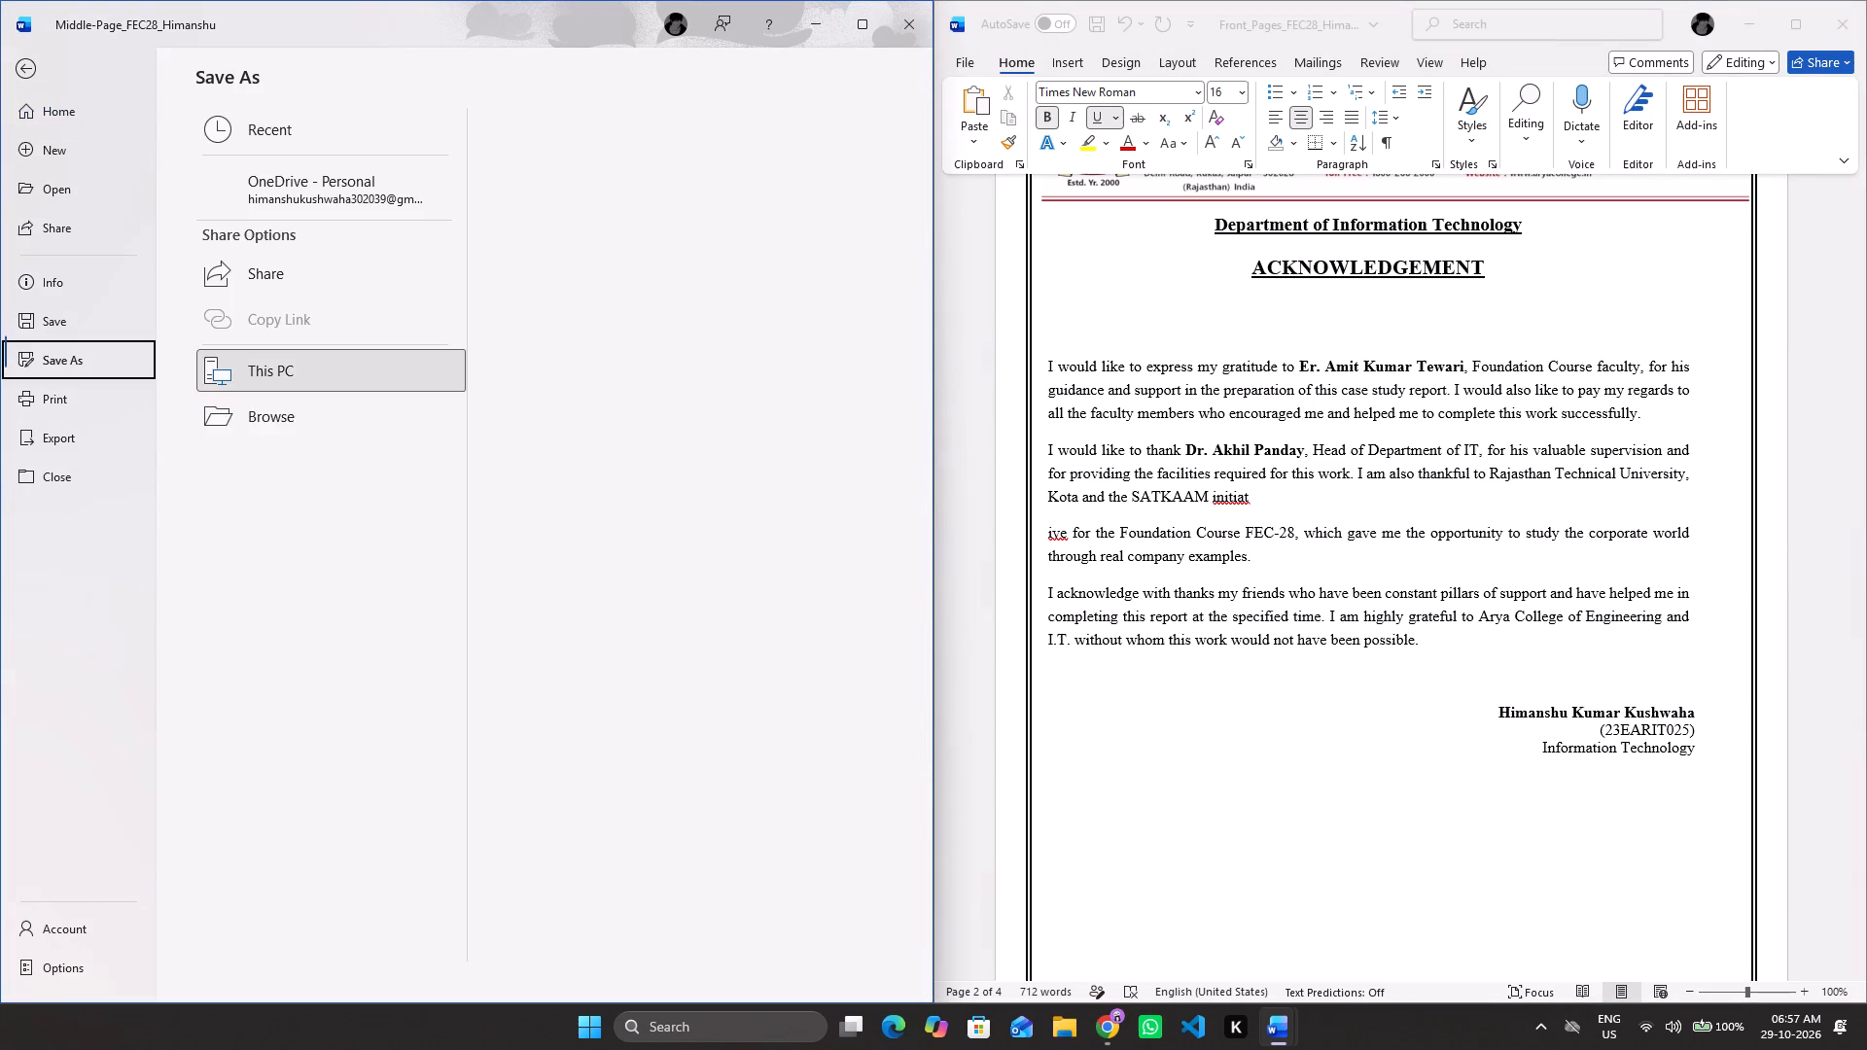
click(286, 455)
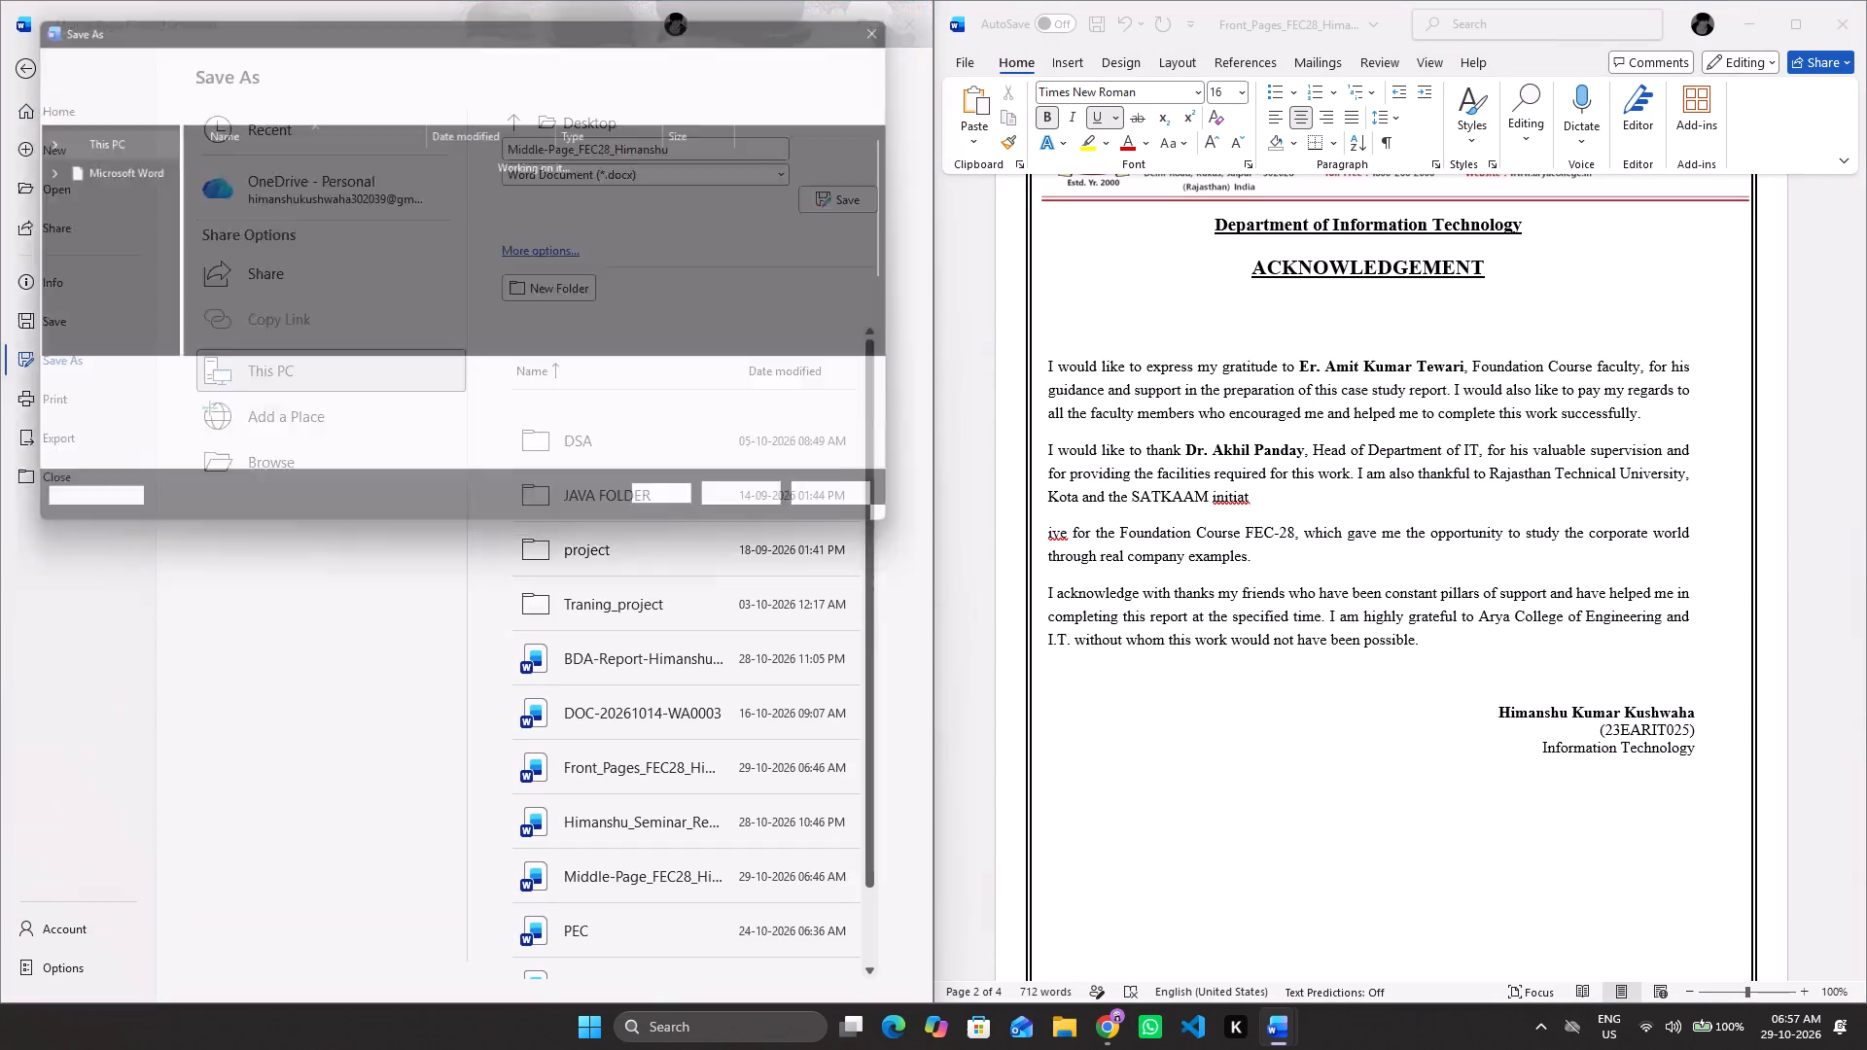
scroll(72, 166, up, 9)
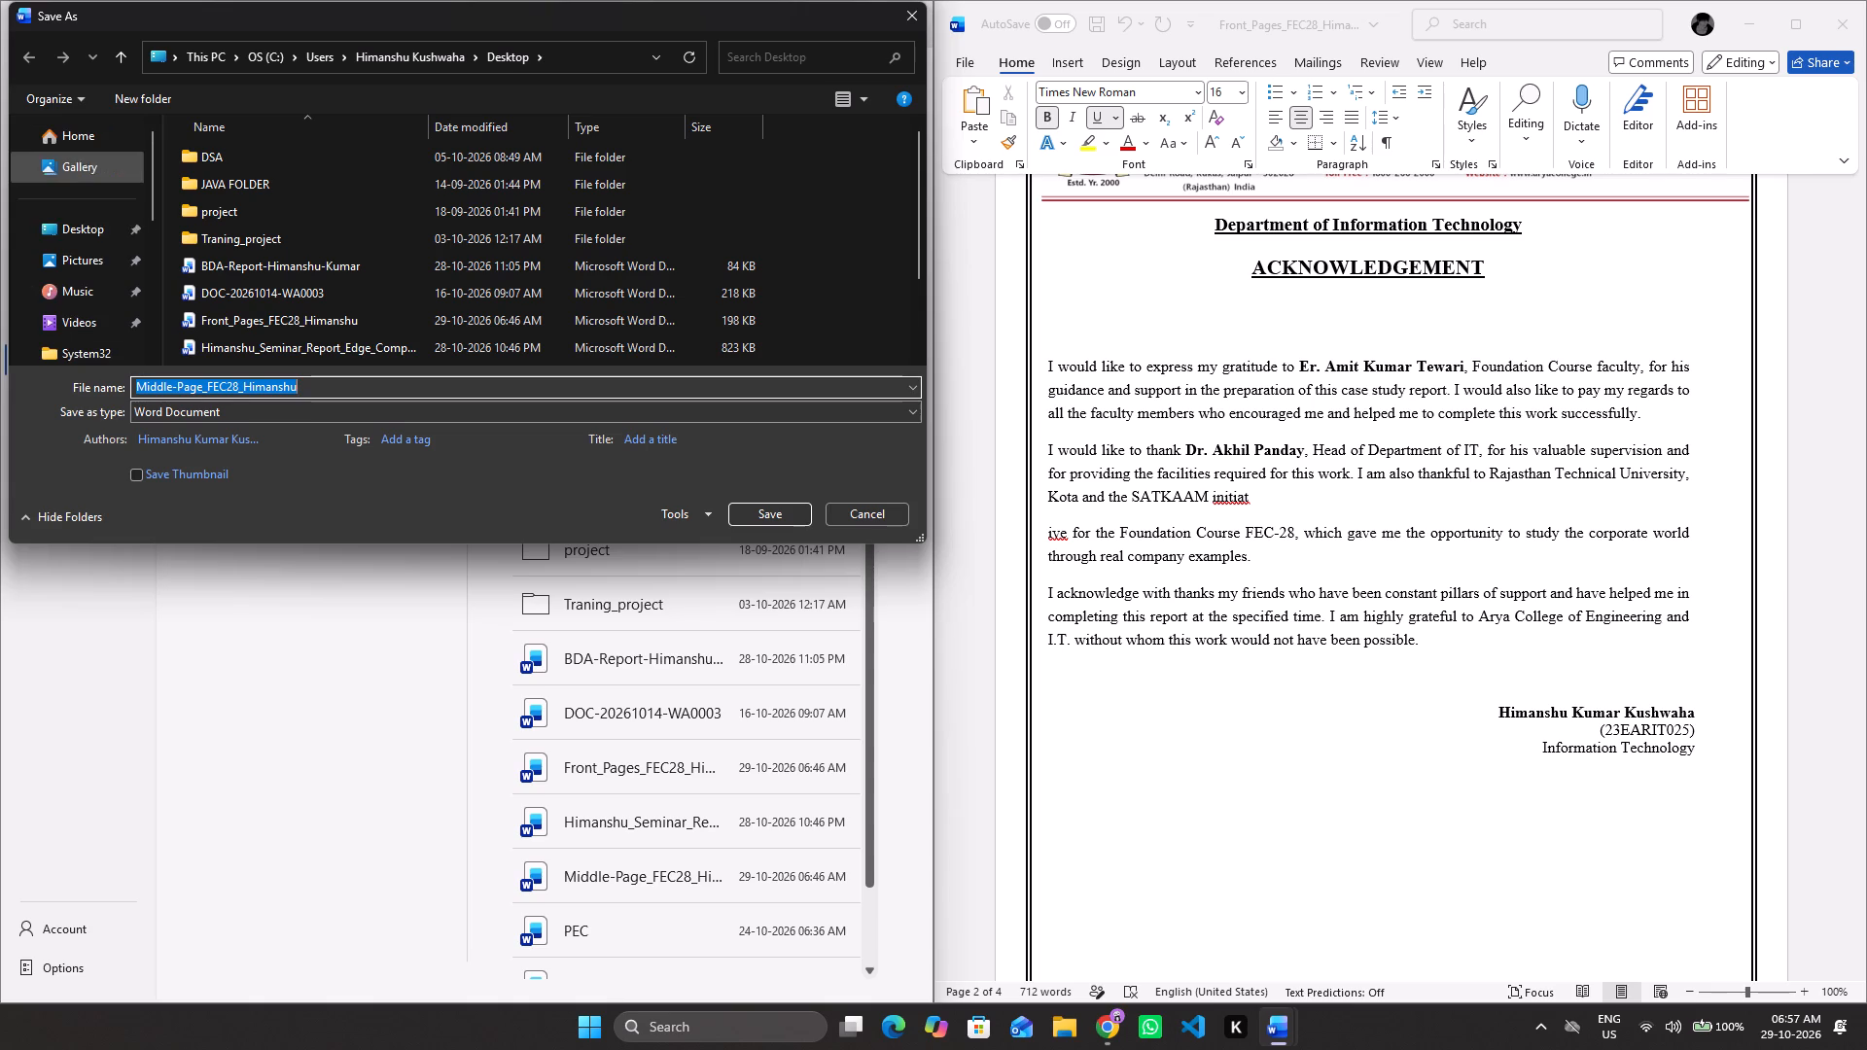
click(78, 233)
click(756, 507)
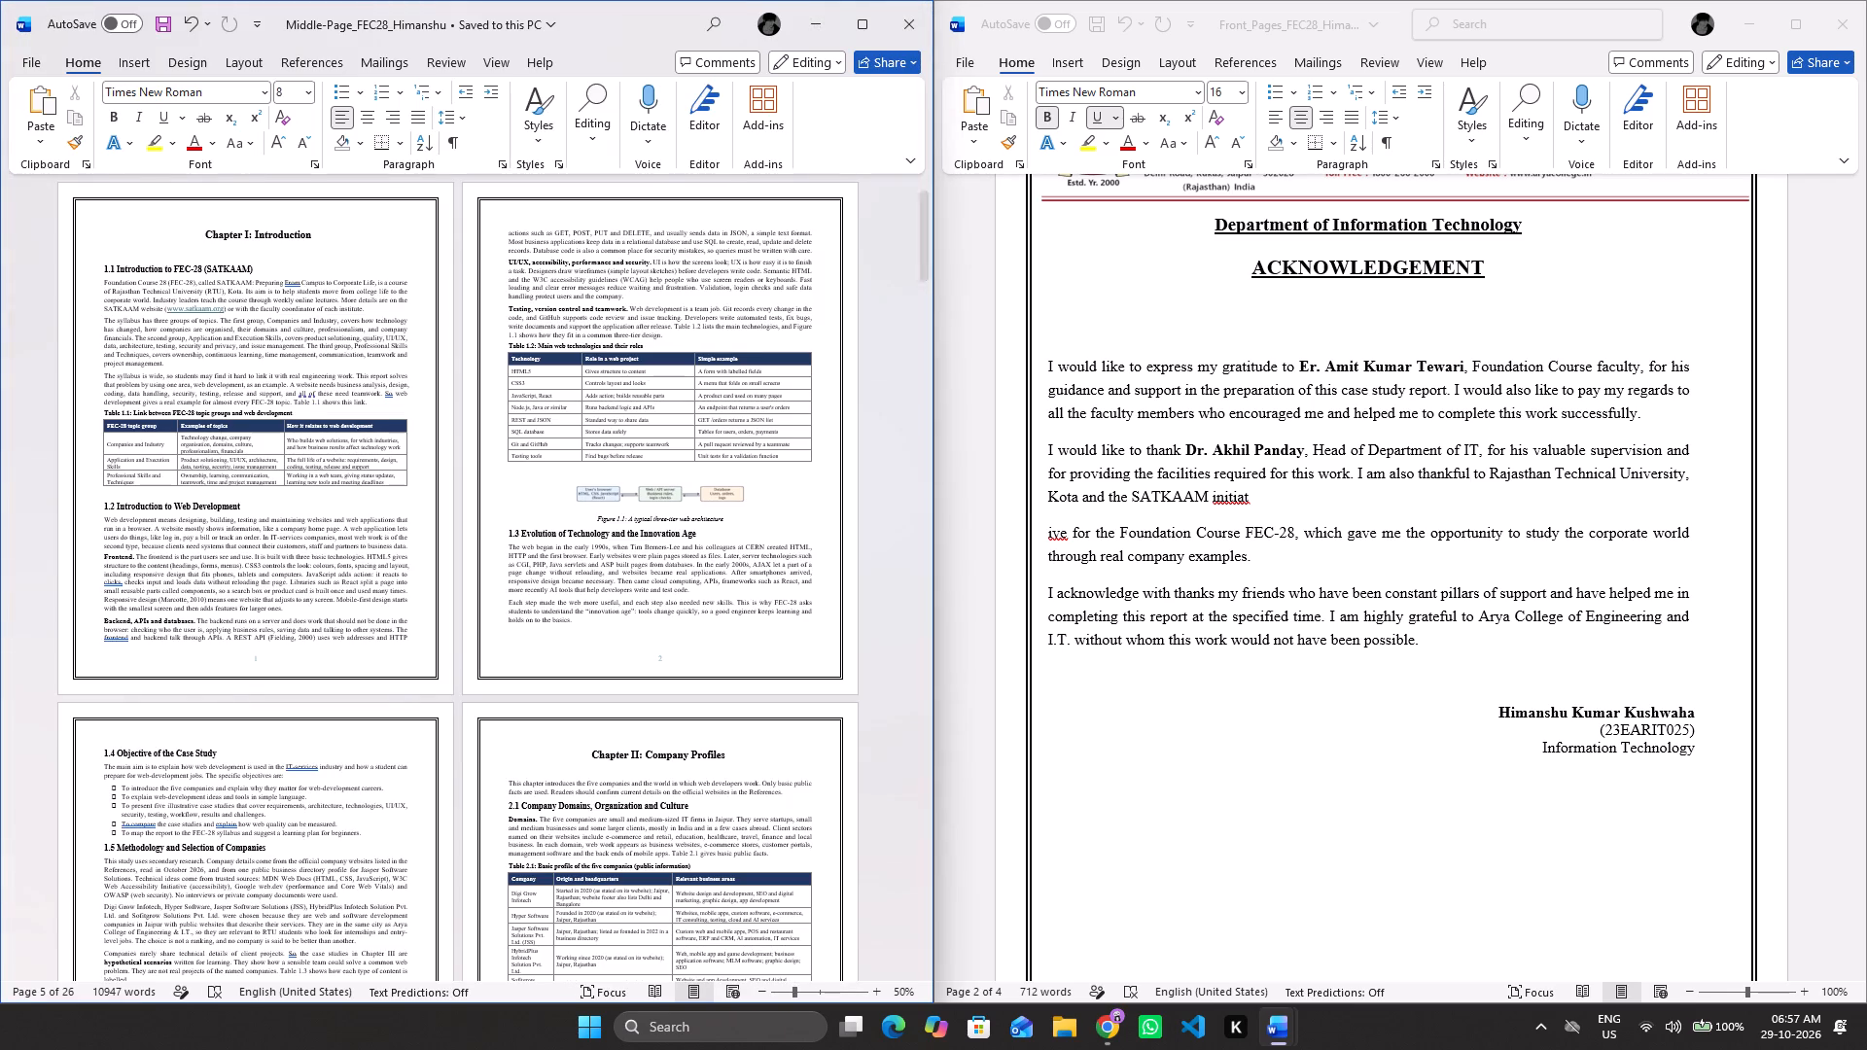
click(824, 6)
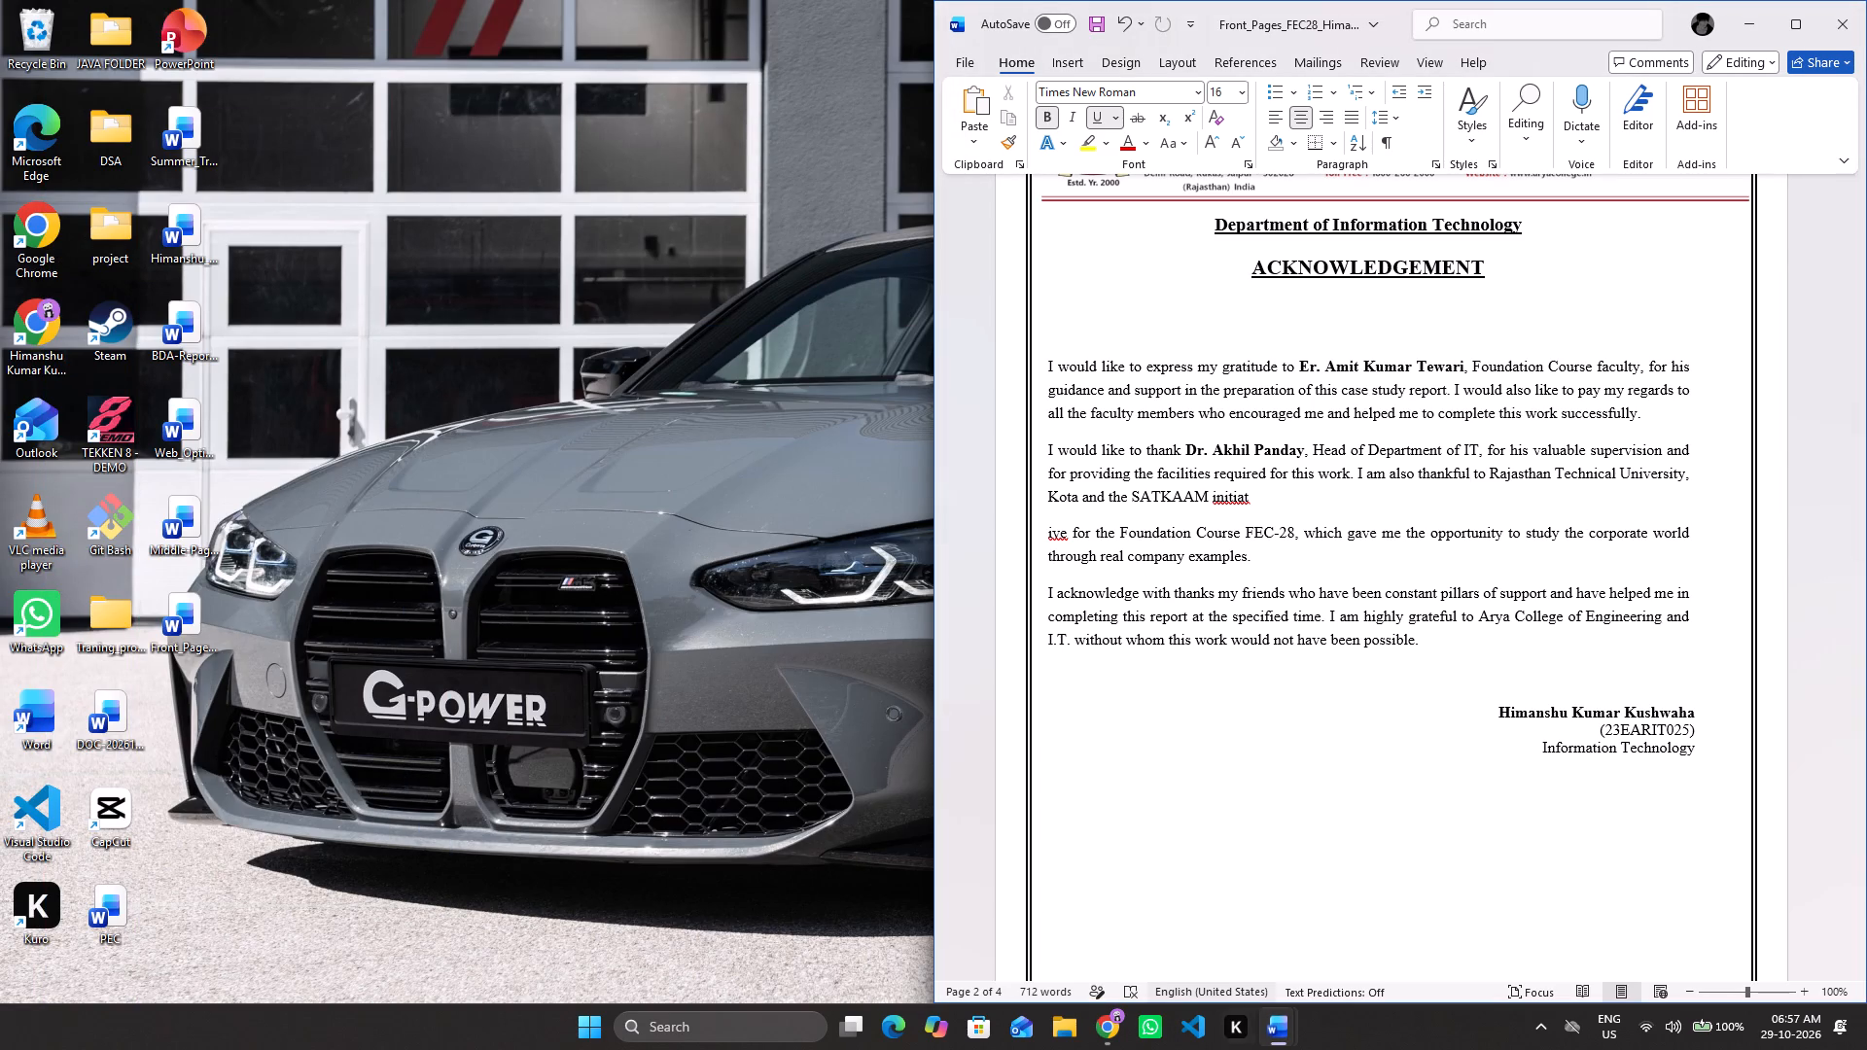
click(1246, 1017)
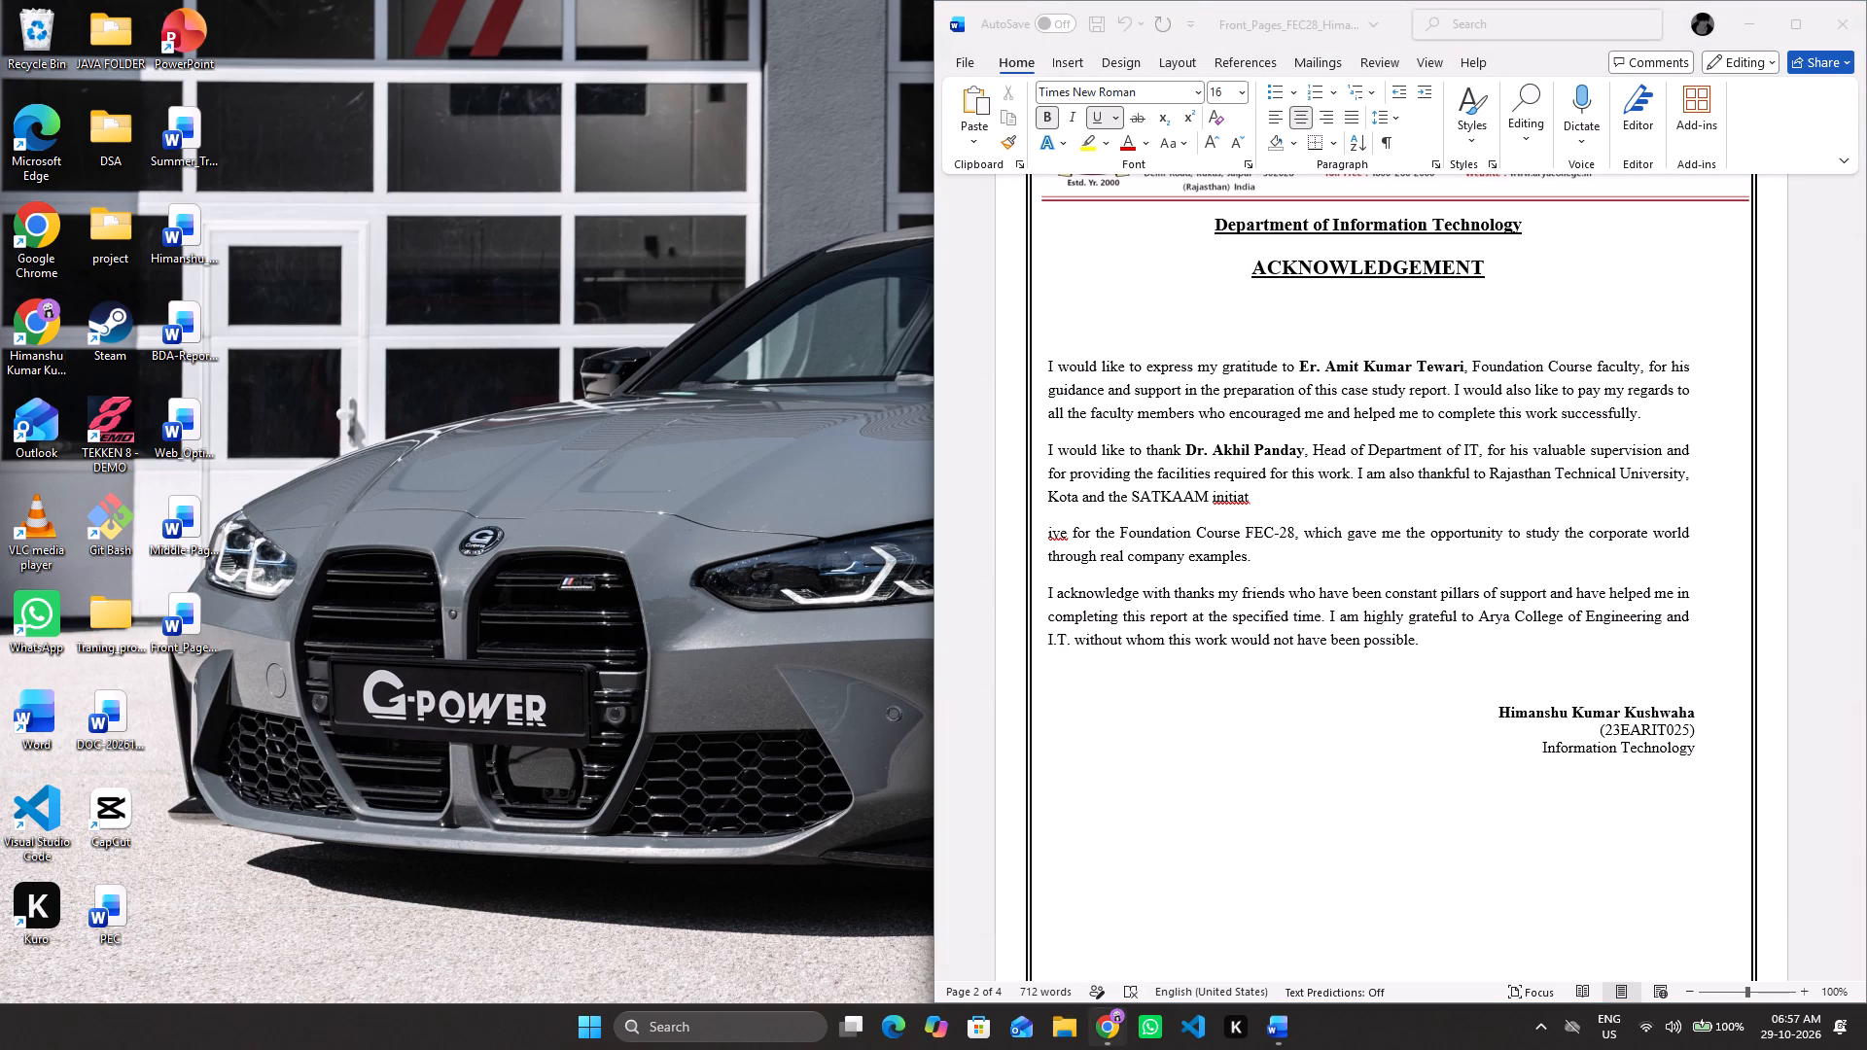
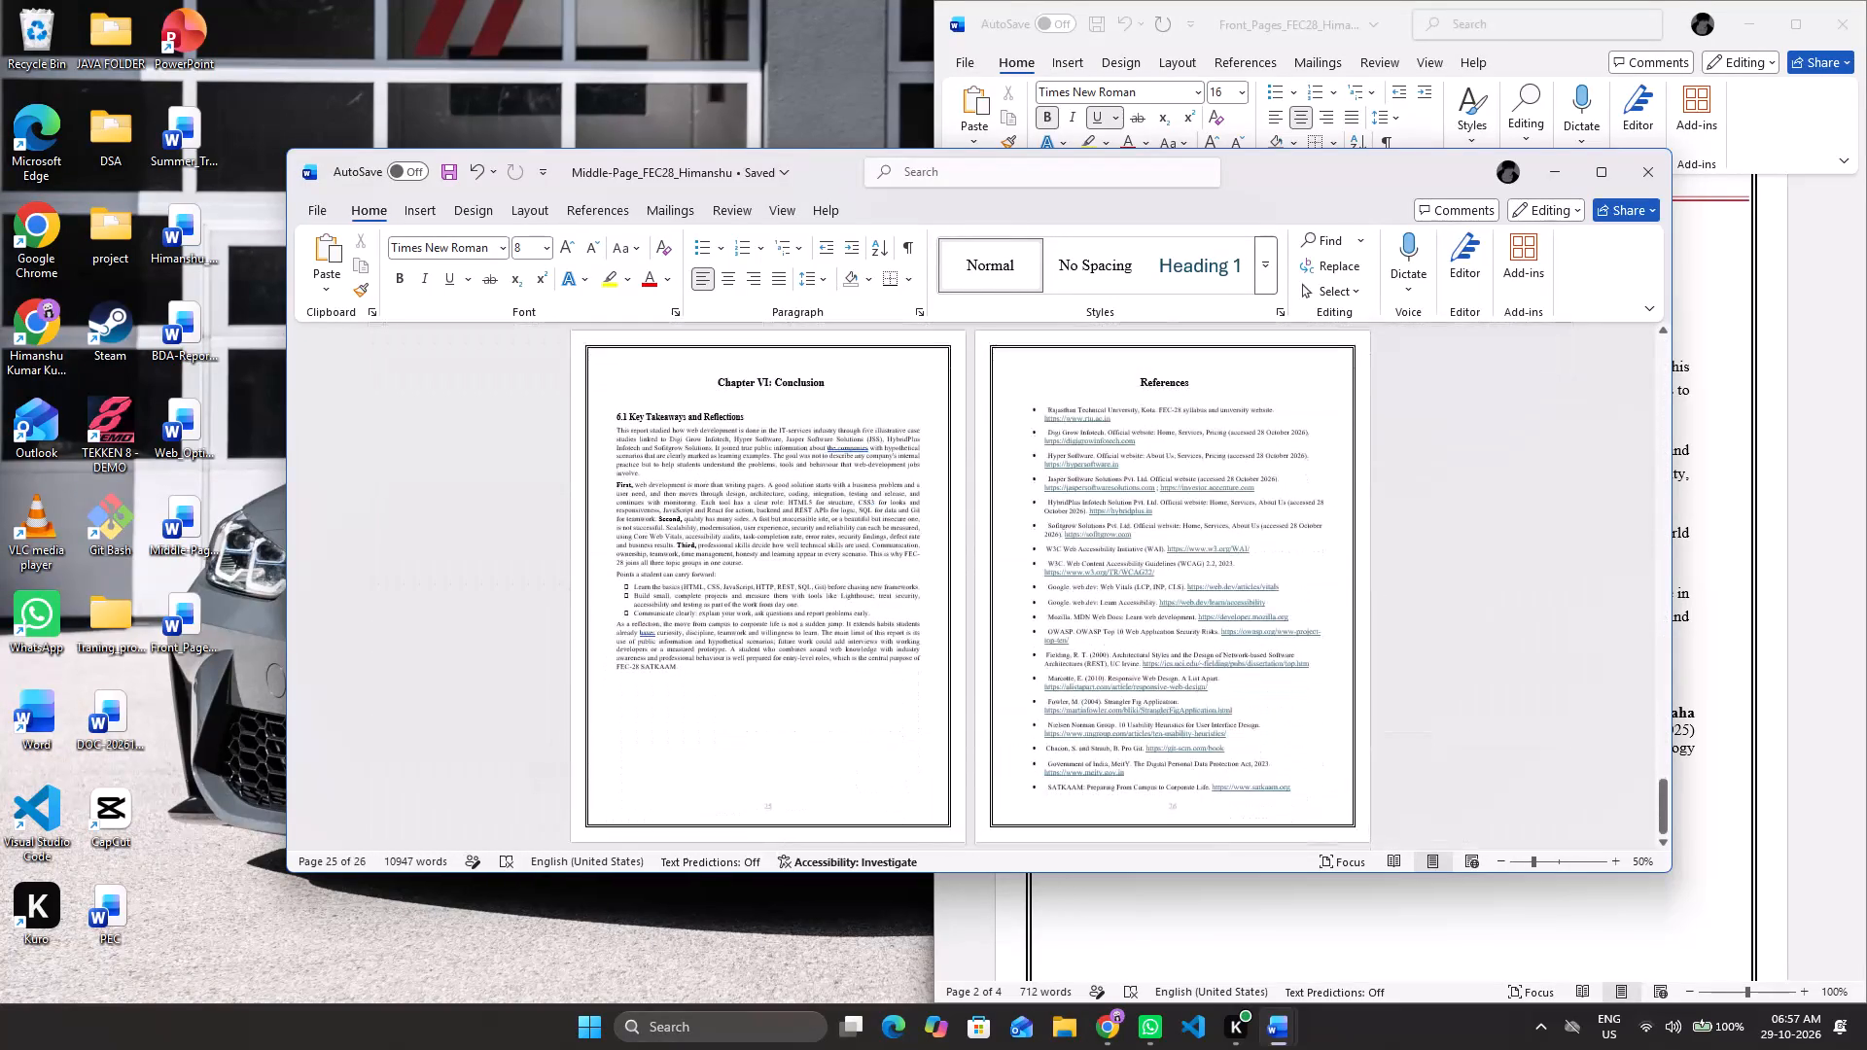
Close the saved Middle-Page FEC28 document, keeping the Front_Pages FEC28 document open at its Acknowledgement page.
scroll(589, 543, up, 8)
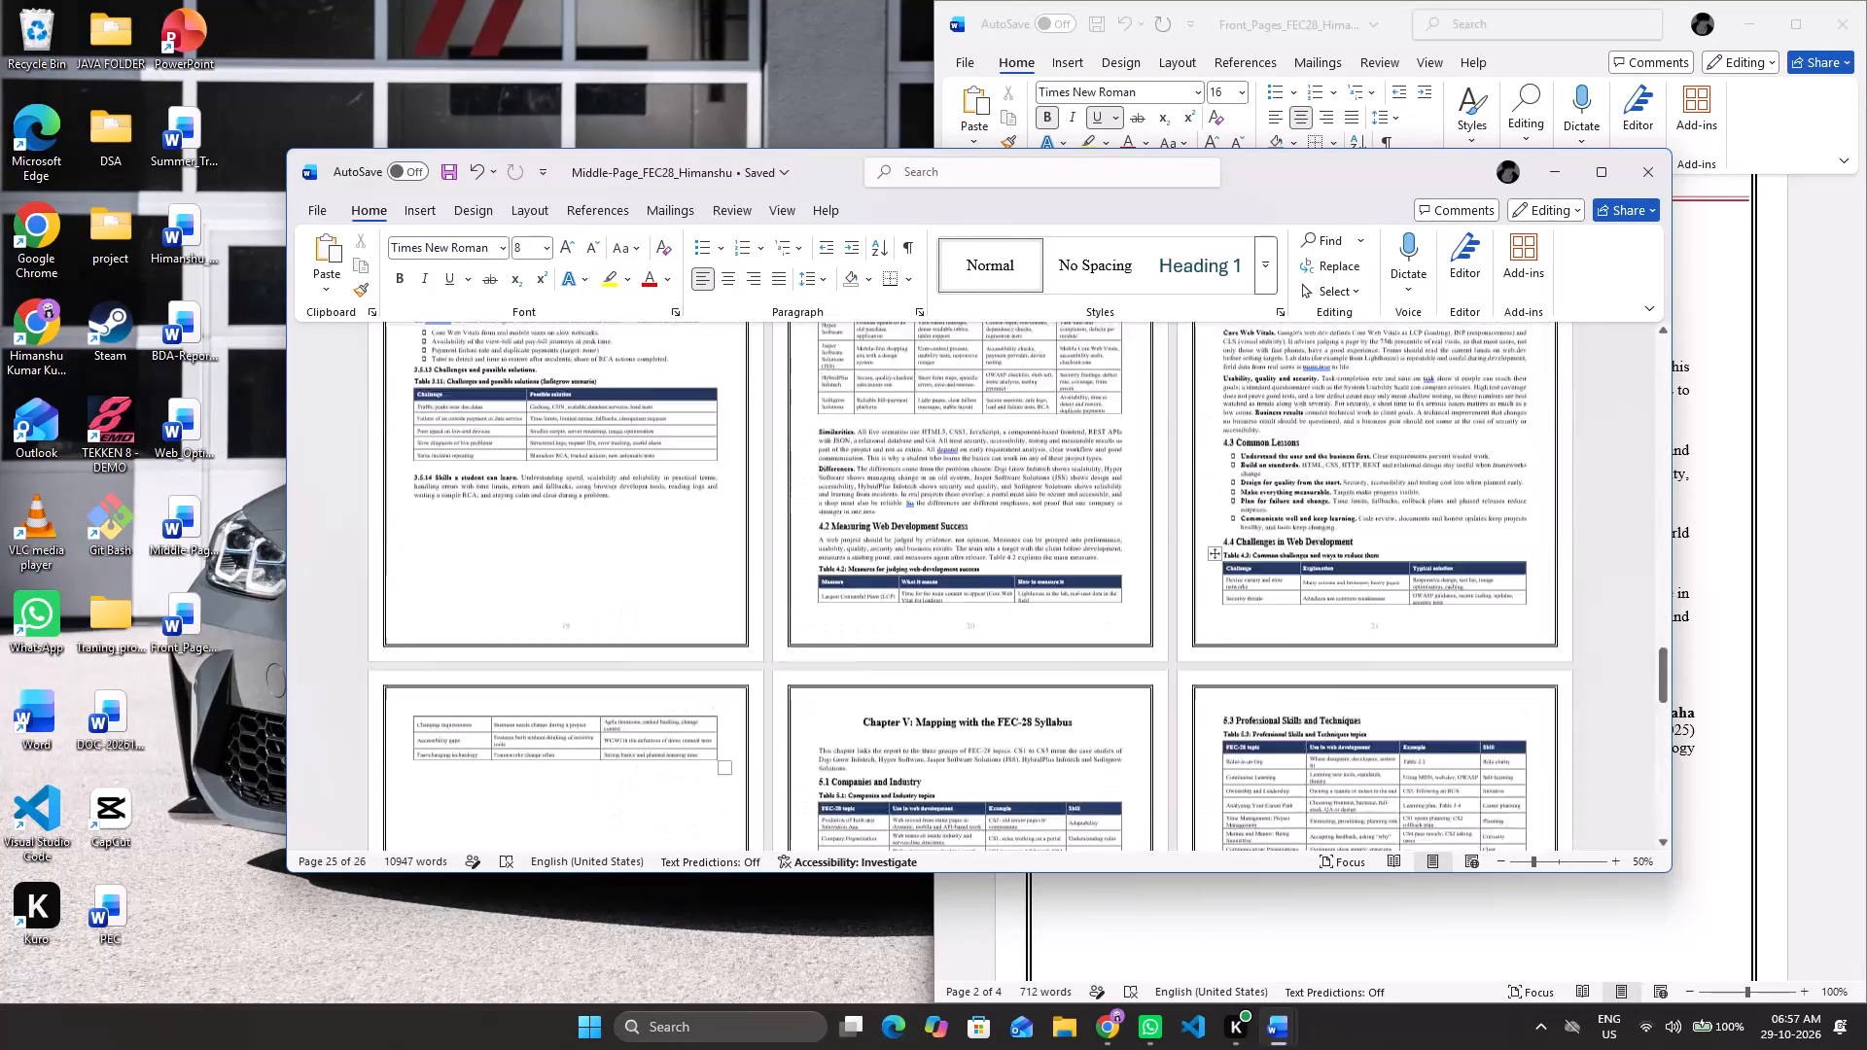
scroll(589, 543, up, 20)
scroll(589, 543, up, 1)
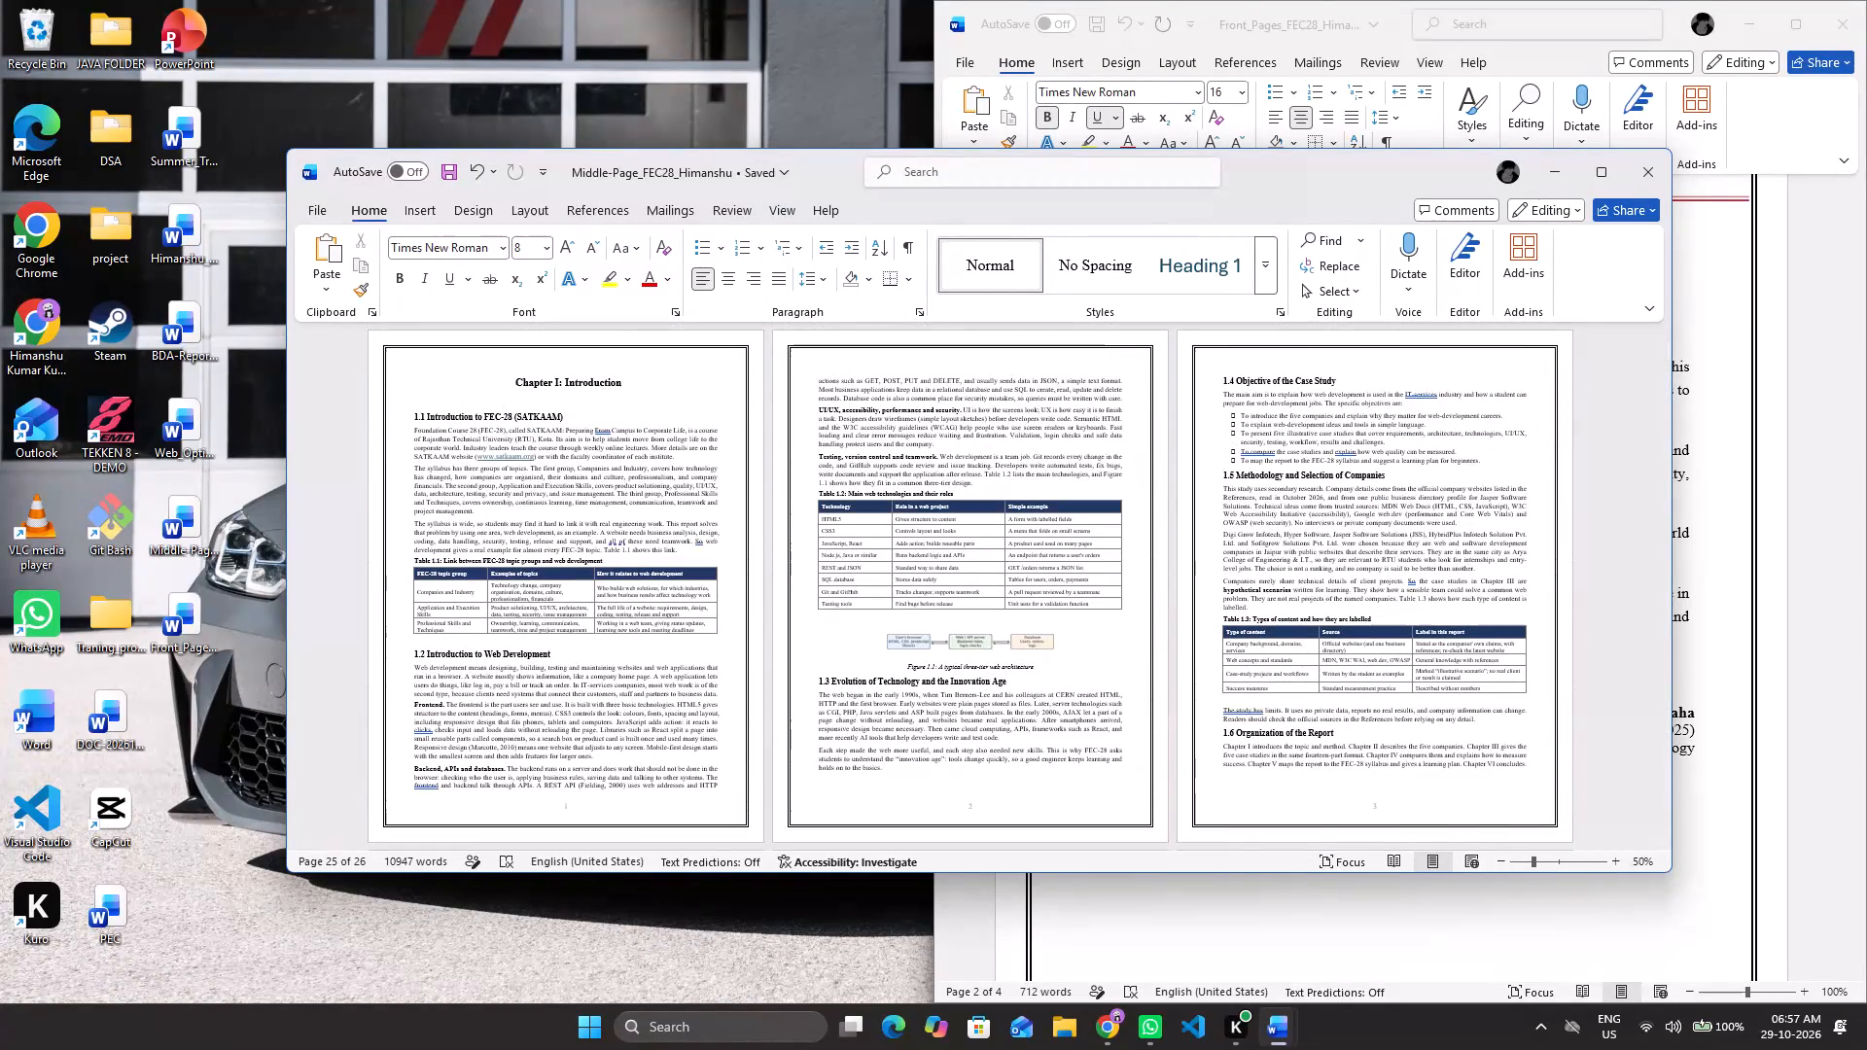
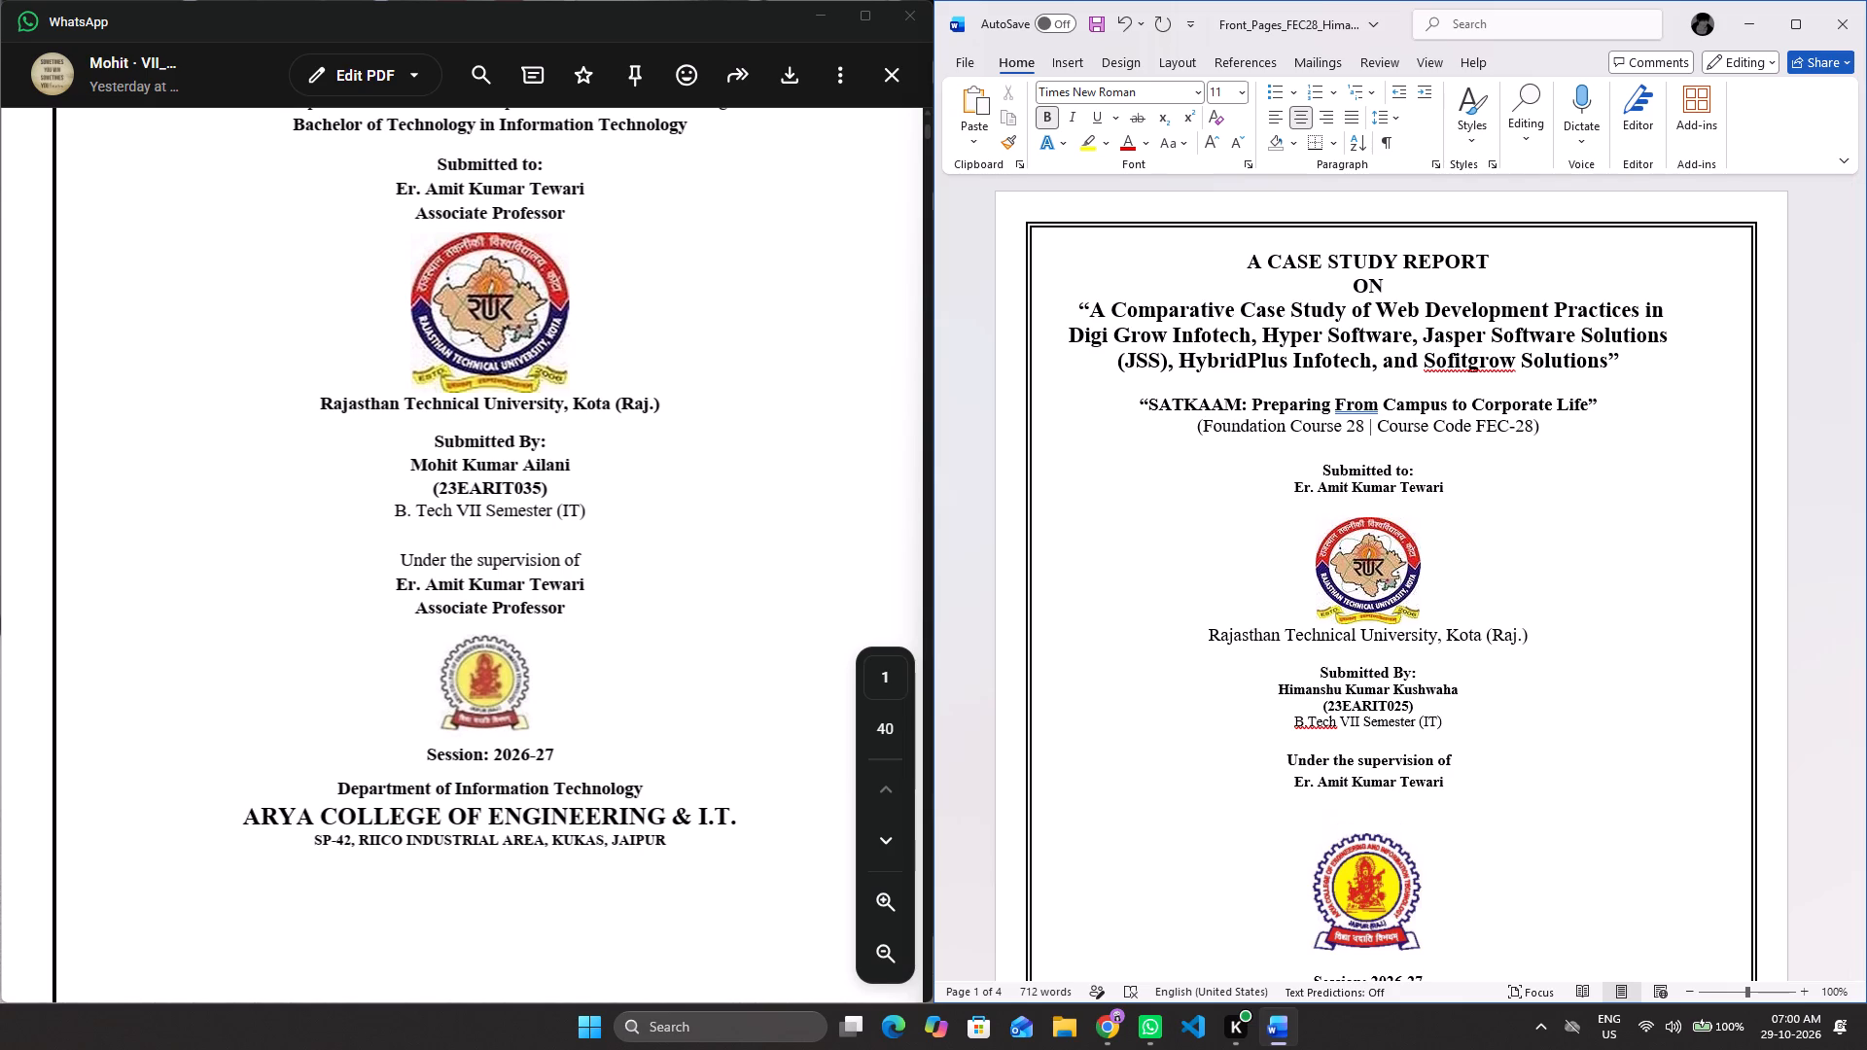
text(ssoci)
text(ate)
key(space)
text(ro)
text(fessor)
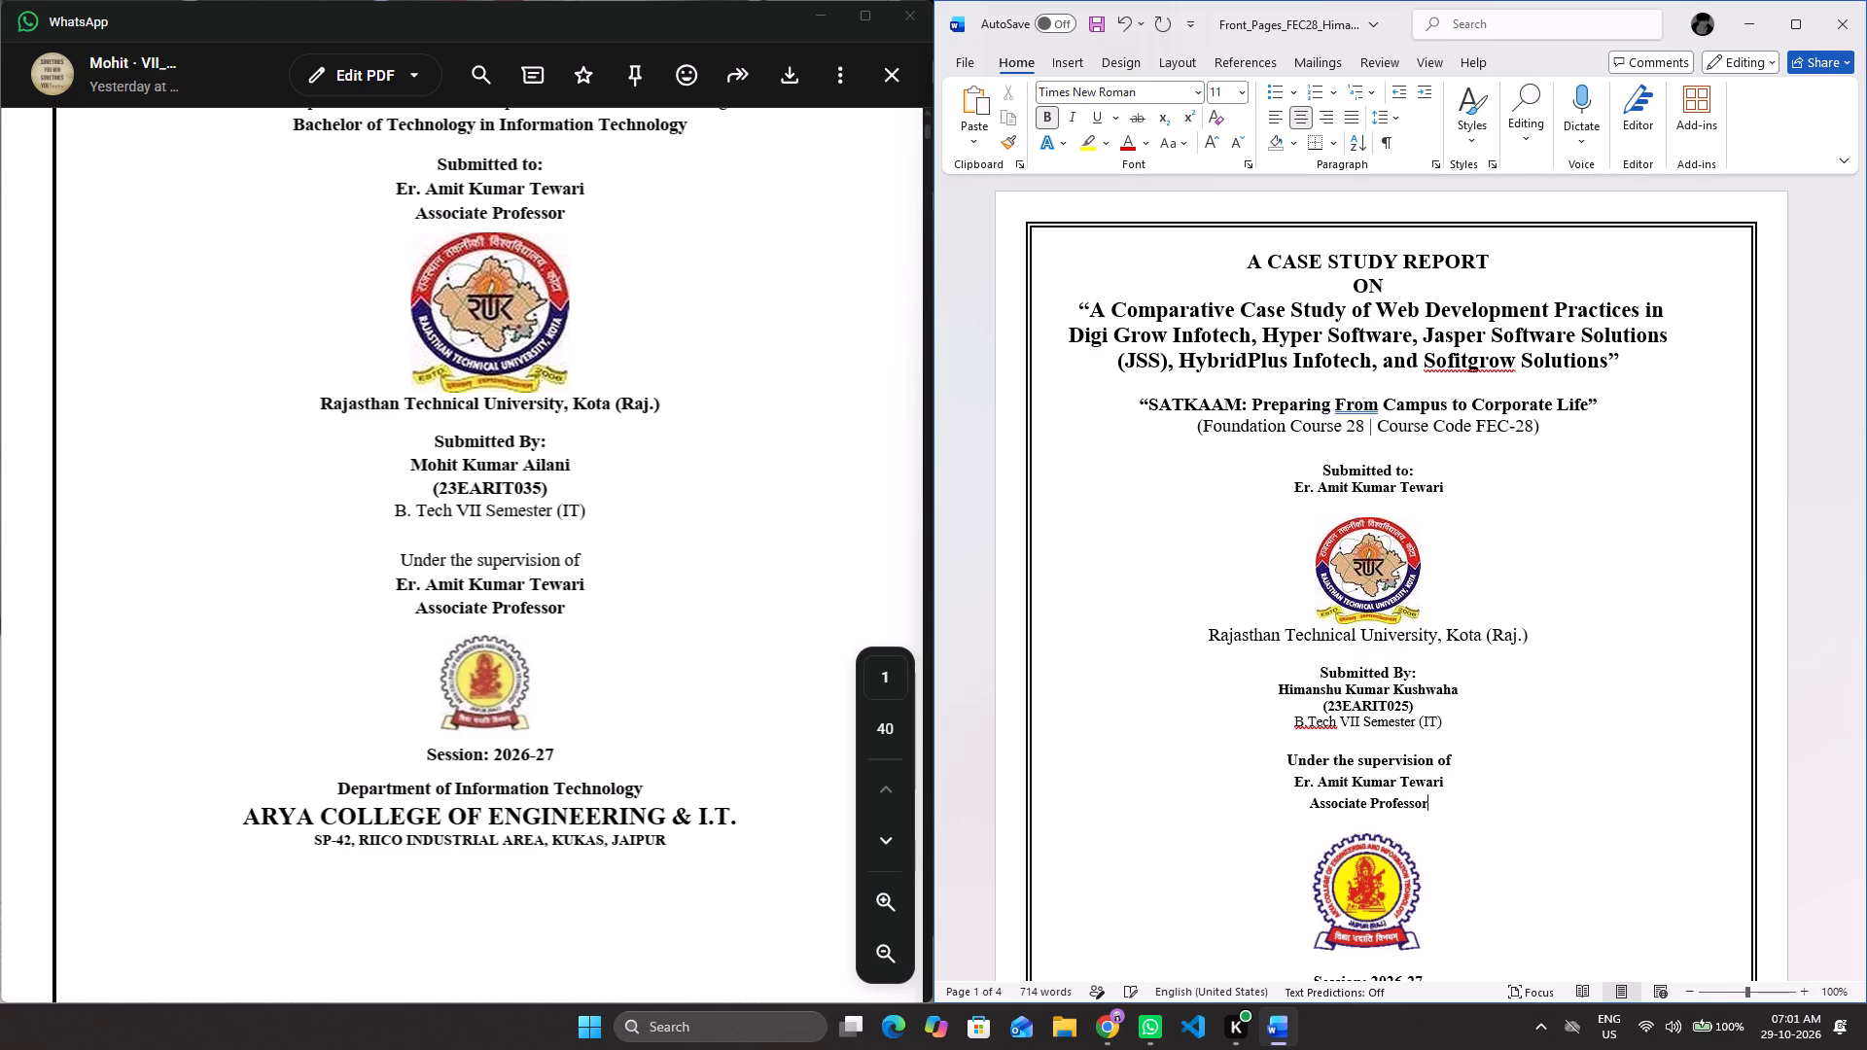
Remove the bold formatting from the "Under the supervision of" line on the cover page.
click(1310, 721)
click(1482, 718)
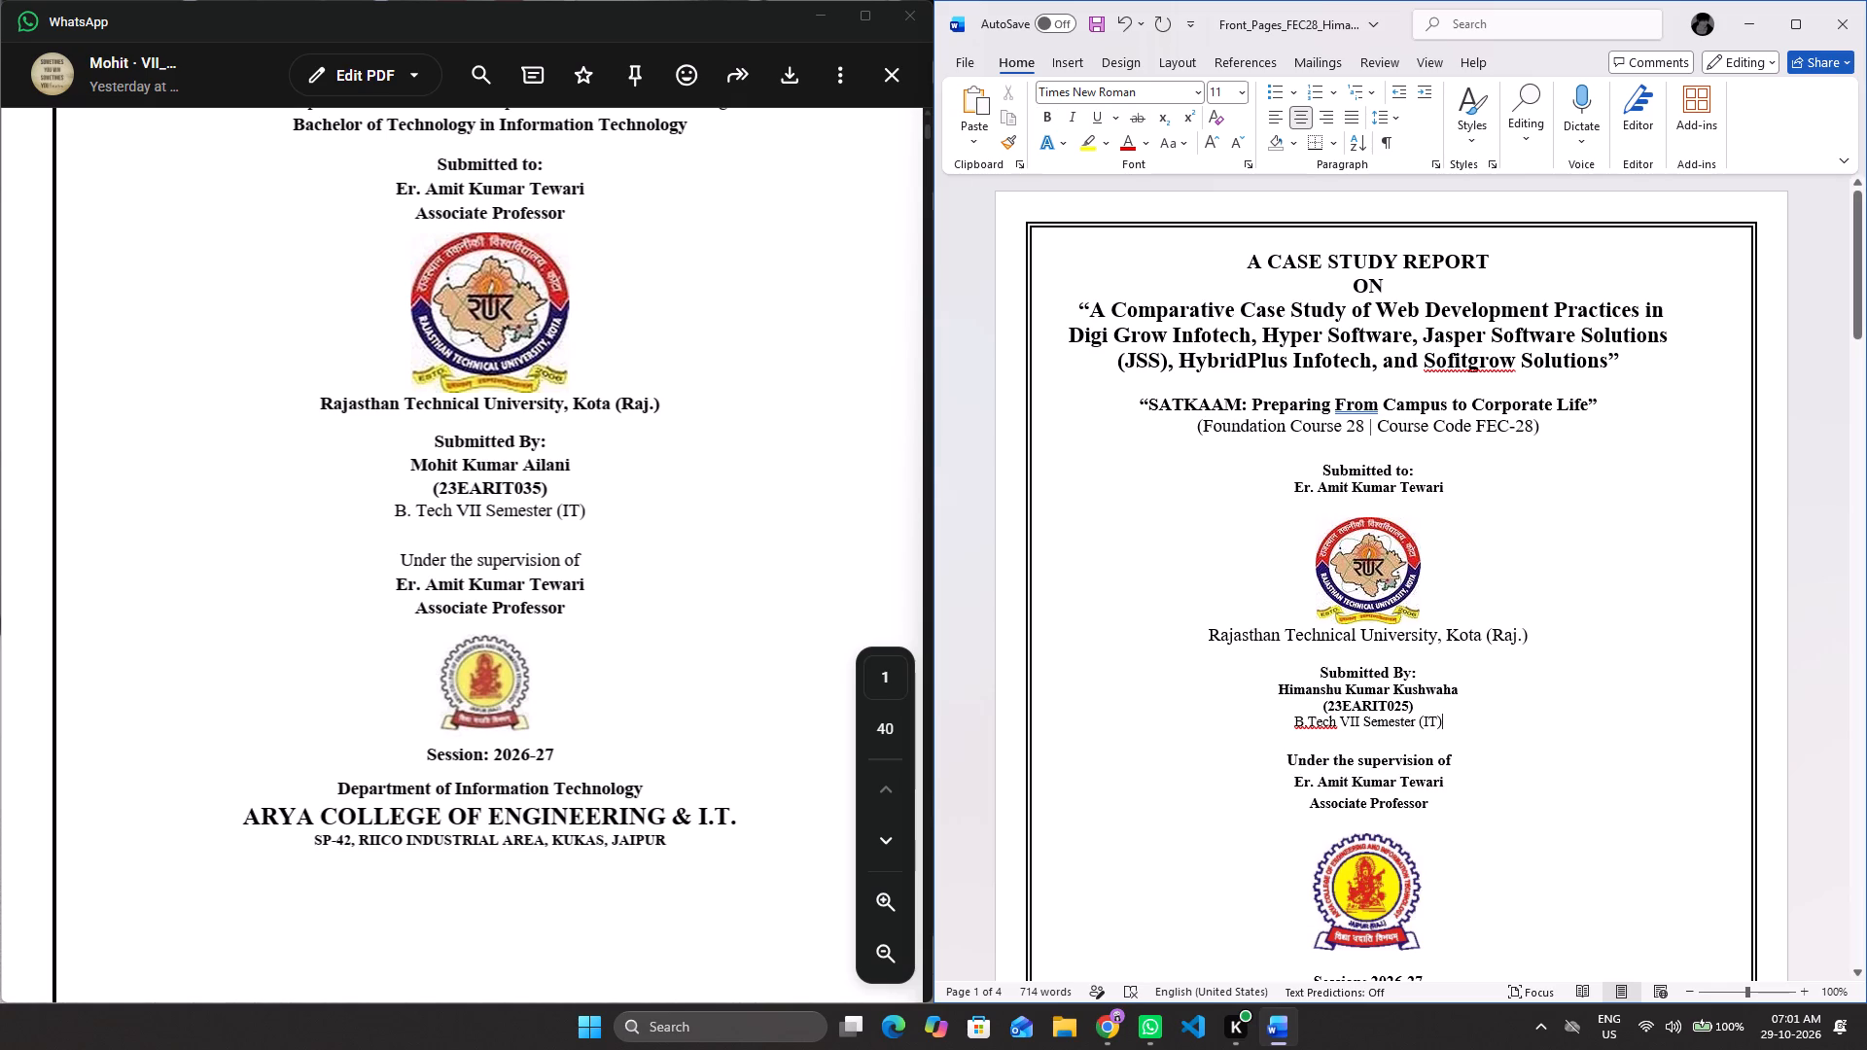
drag(1286, 764, 1458, 771)
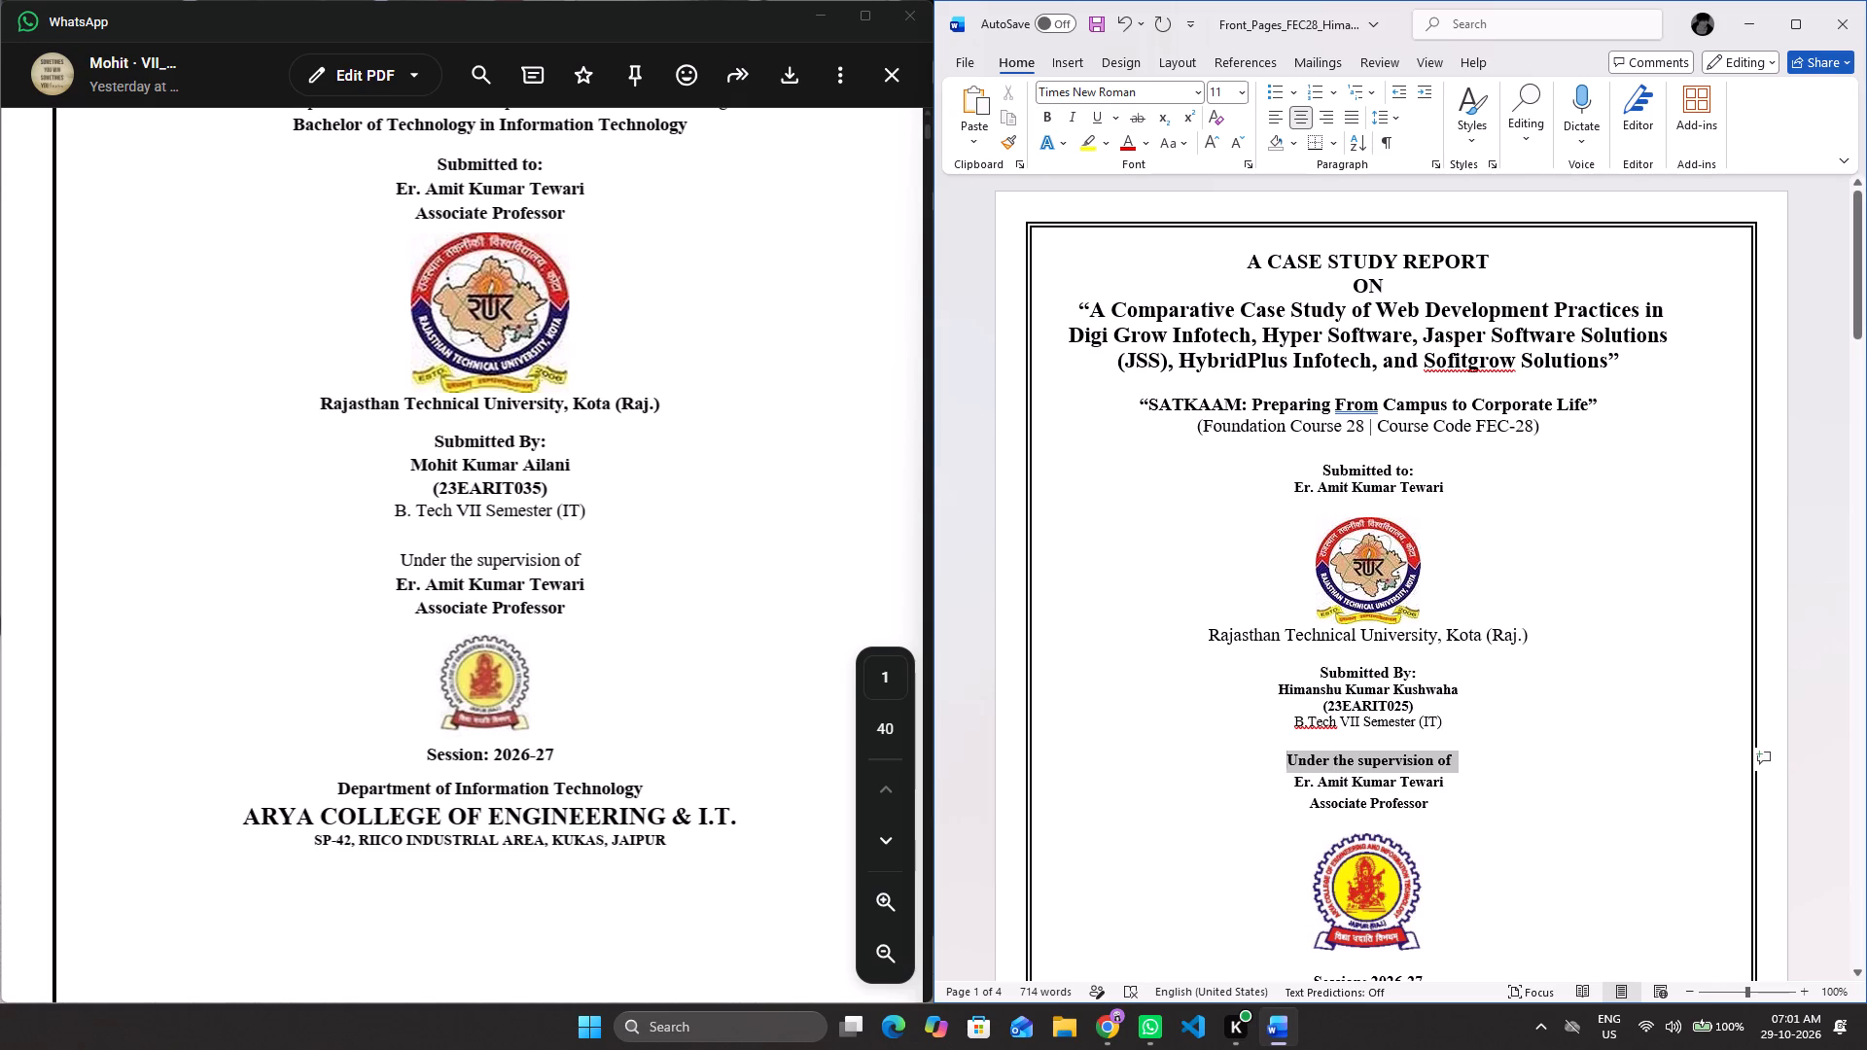
drag(1458, 771, 1462, 765)
click(1481, 727)
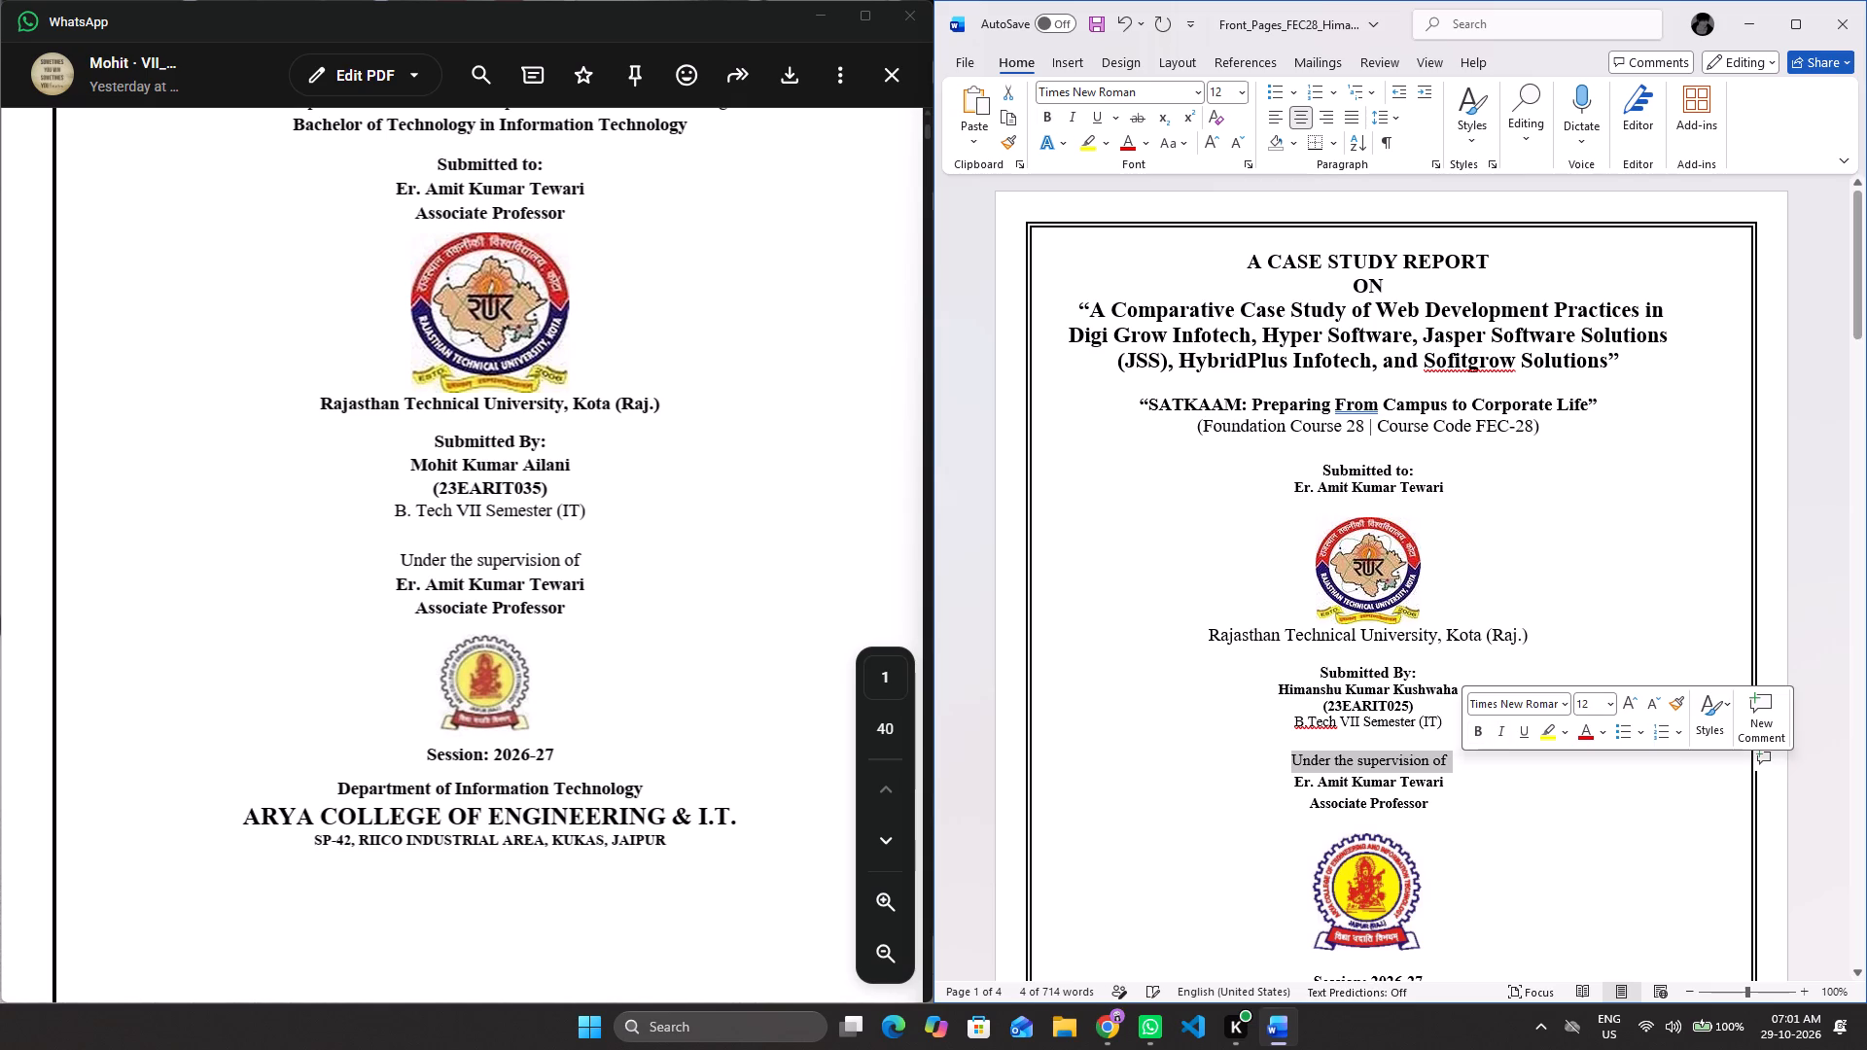
click(1484, 785)
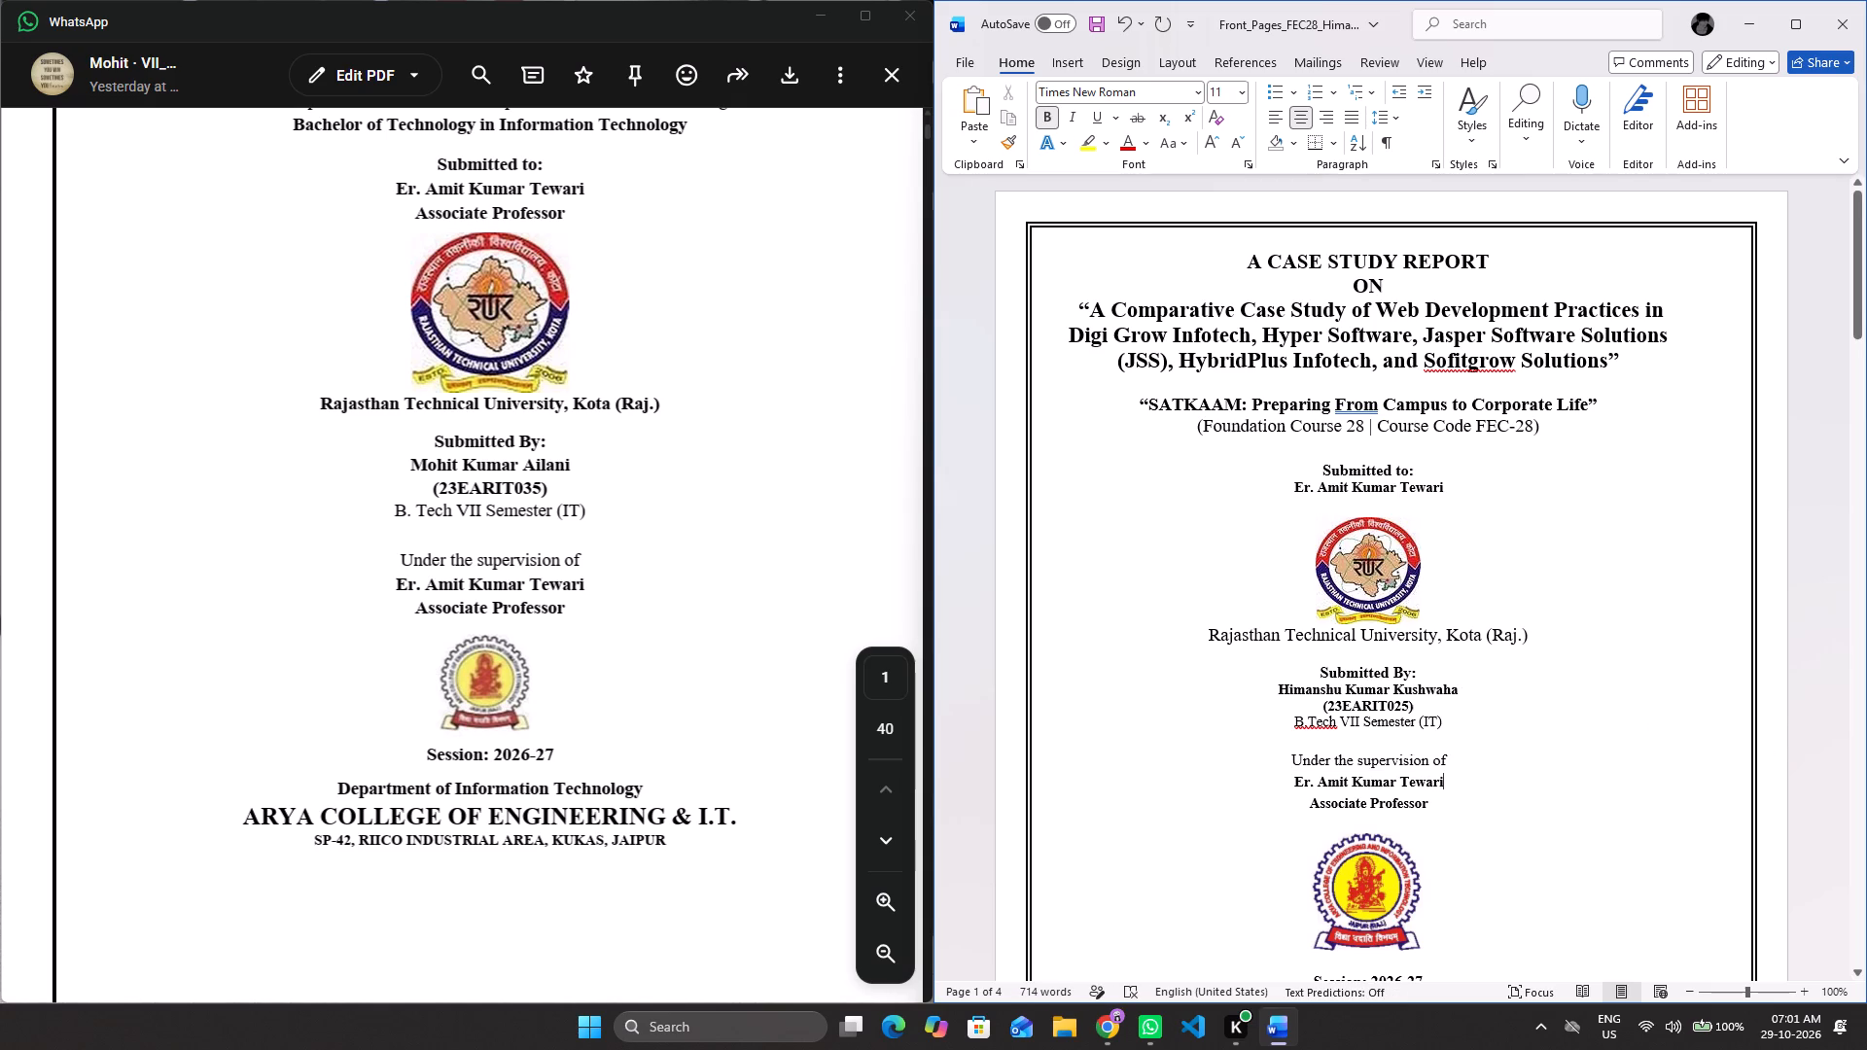
Select the college address line "SP-42, RIICO INDUSTRIAL AREA, KUKAS, JAIPUR" at the end of the cover page.
scroll(1471, 761, down, 2)
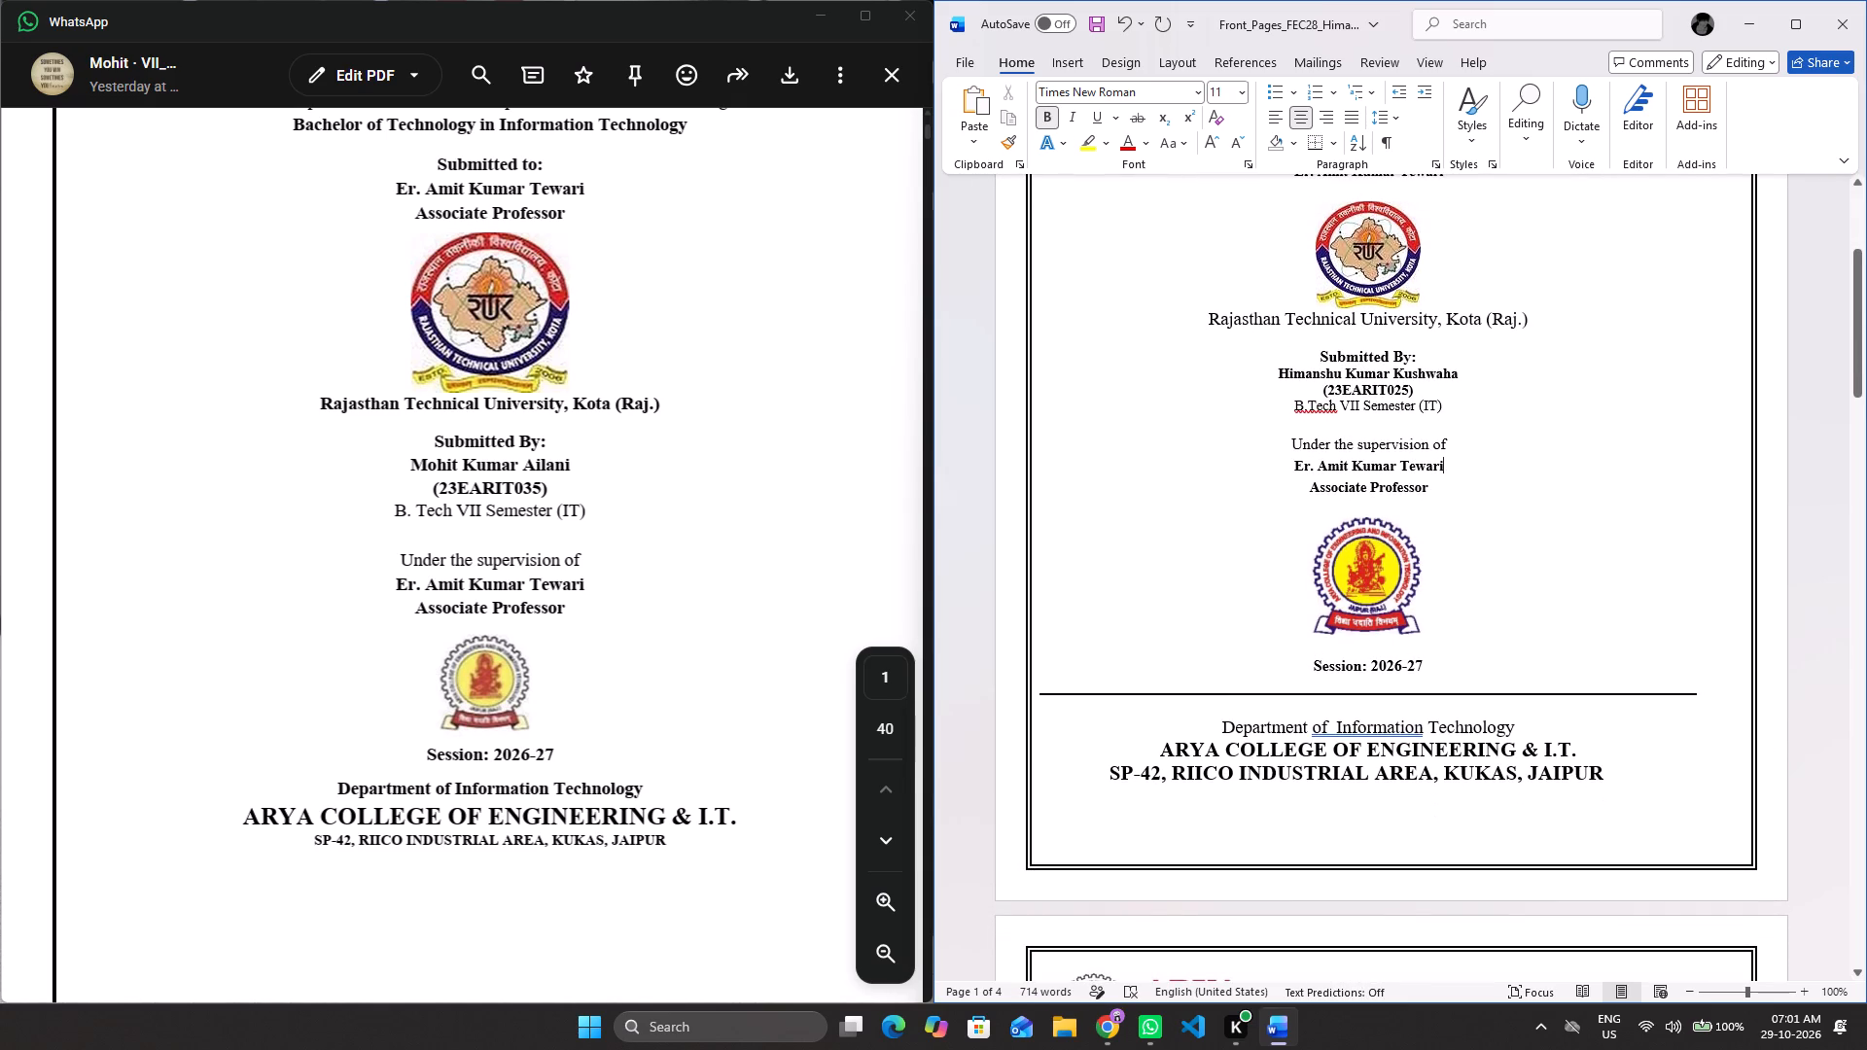
click(1384, 724)
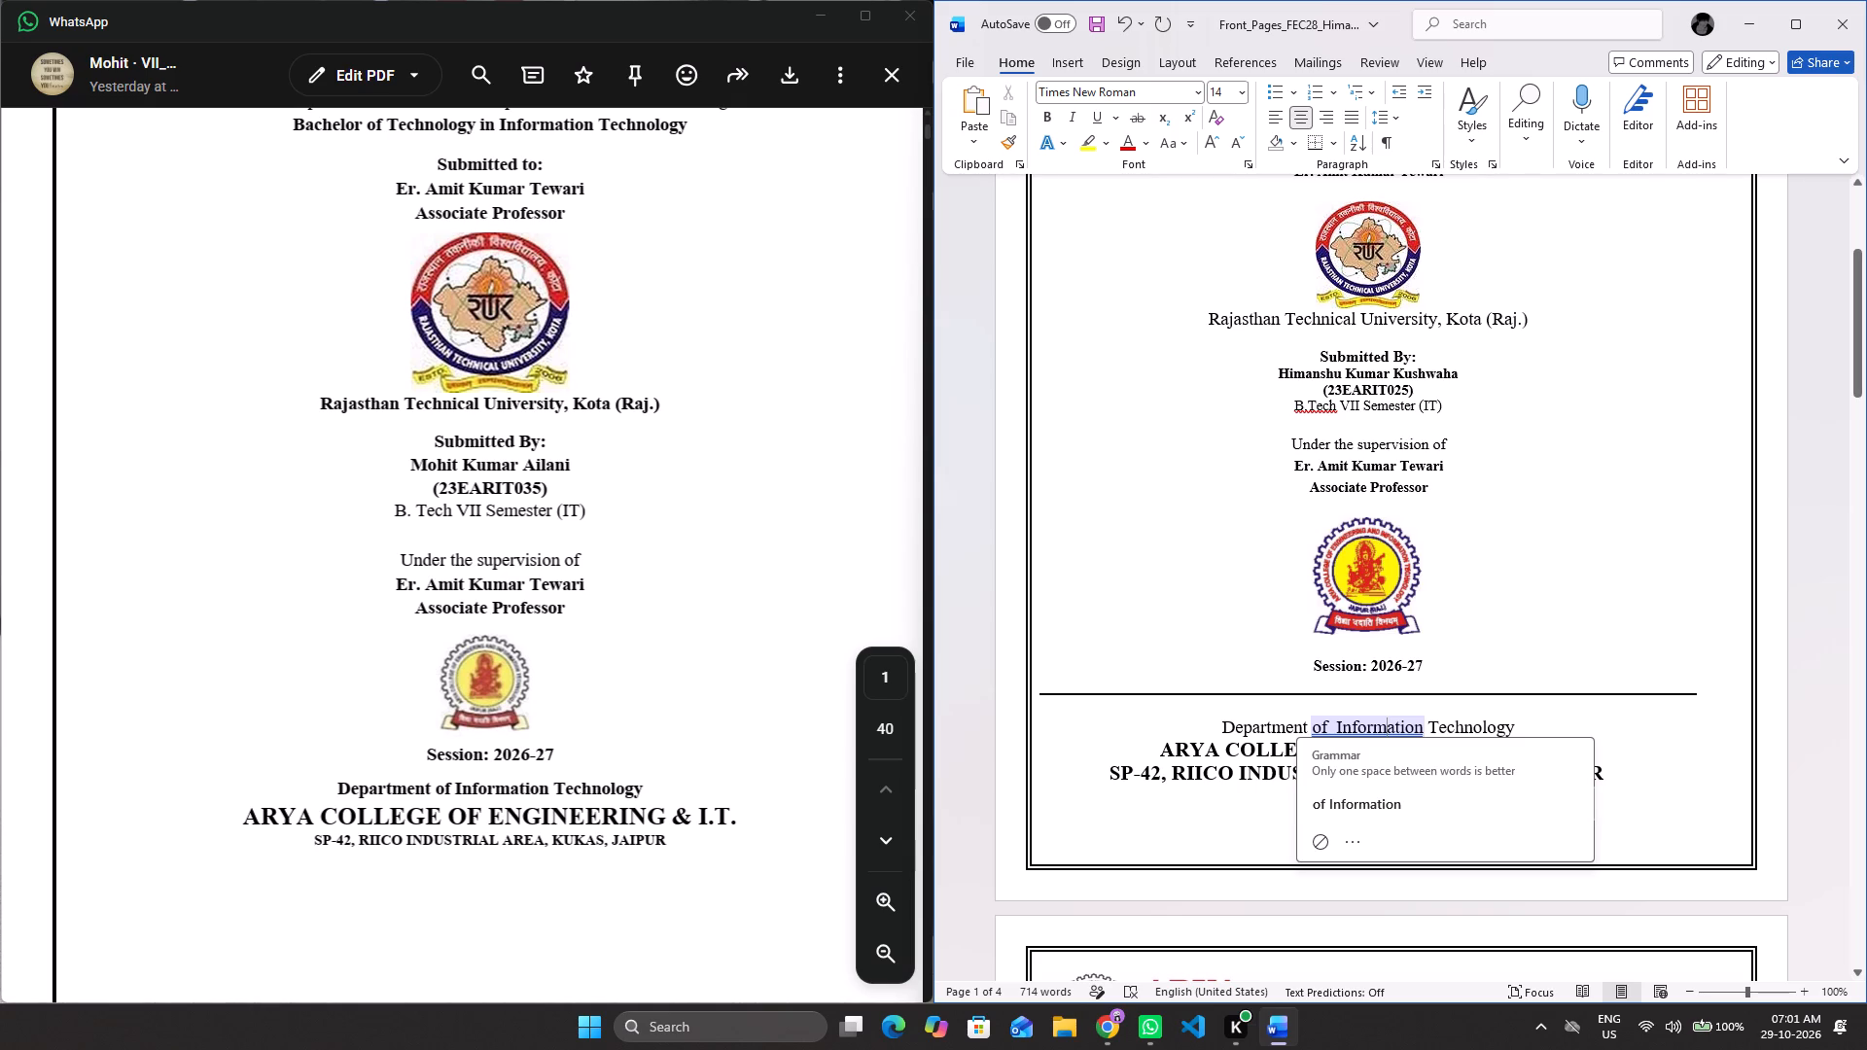
click(1437, 683)
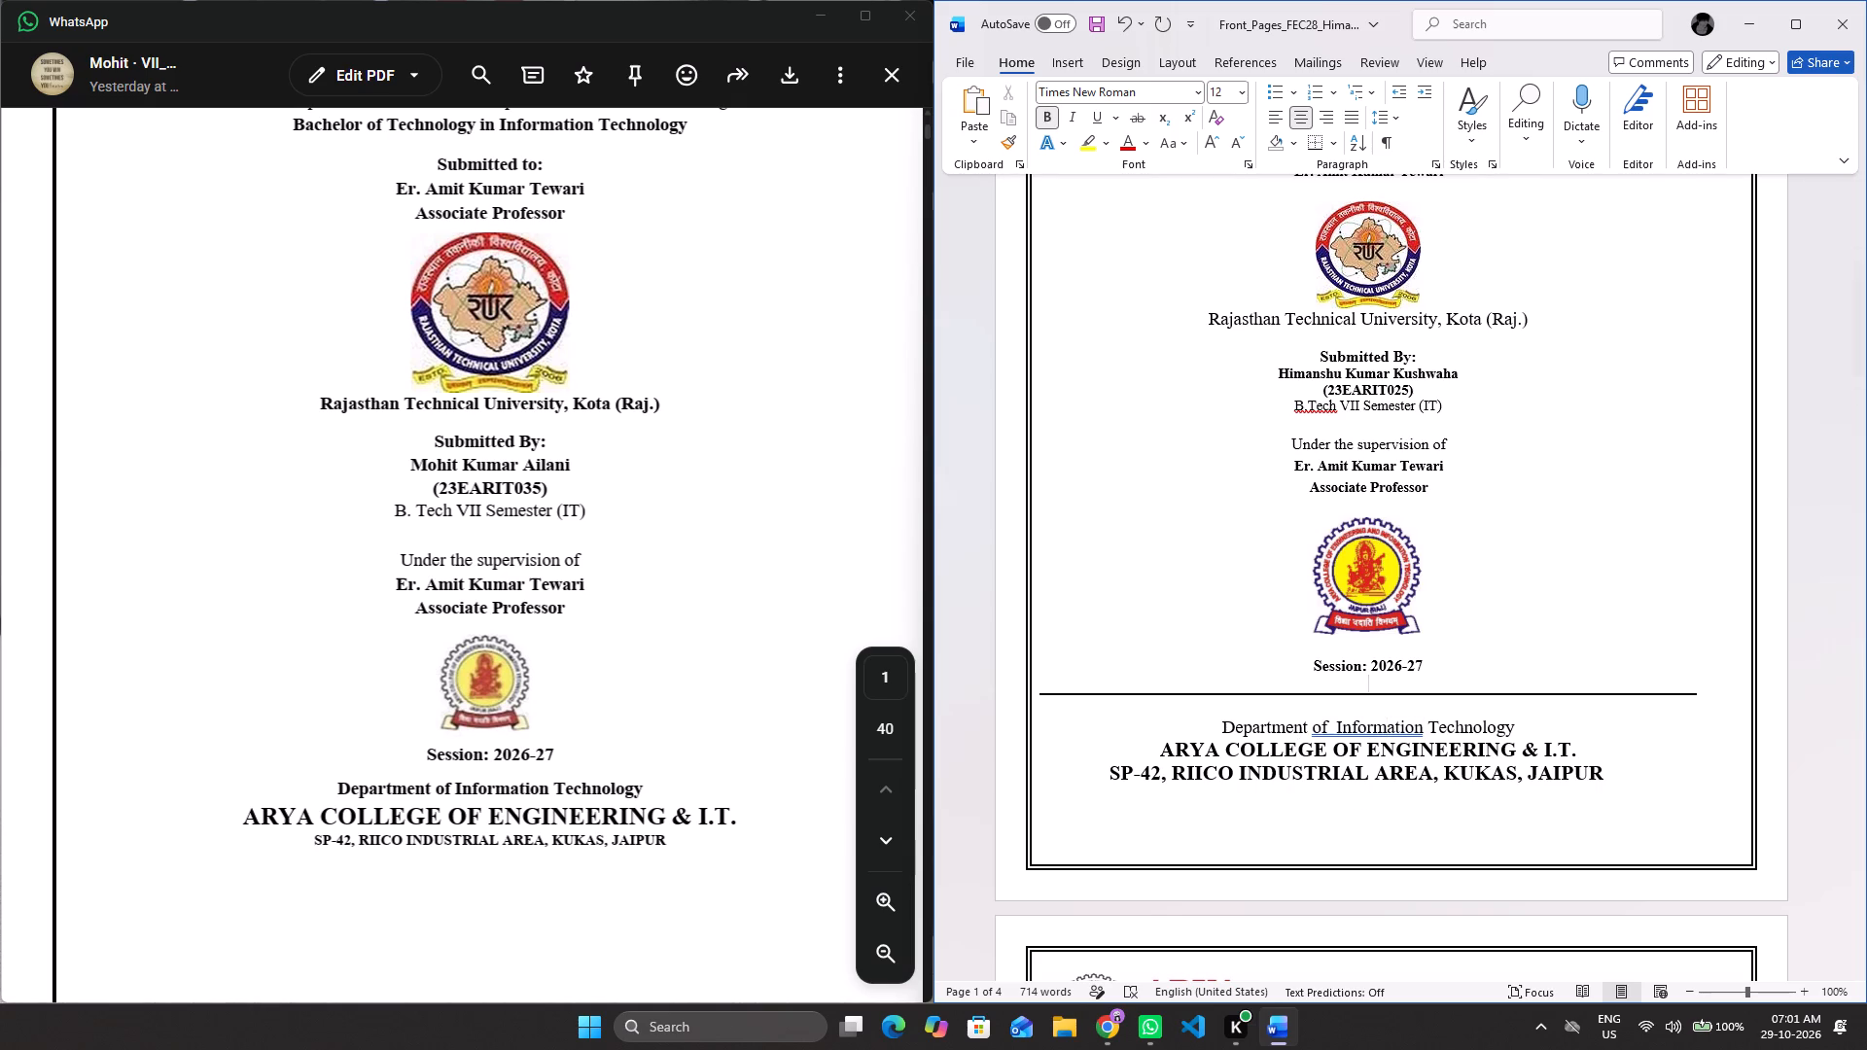
scroll(670, 632, down, 1)
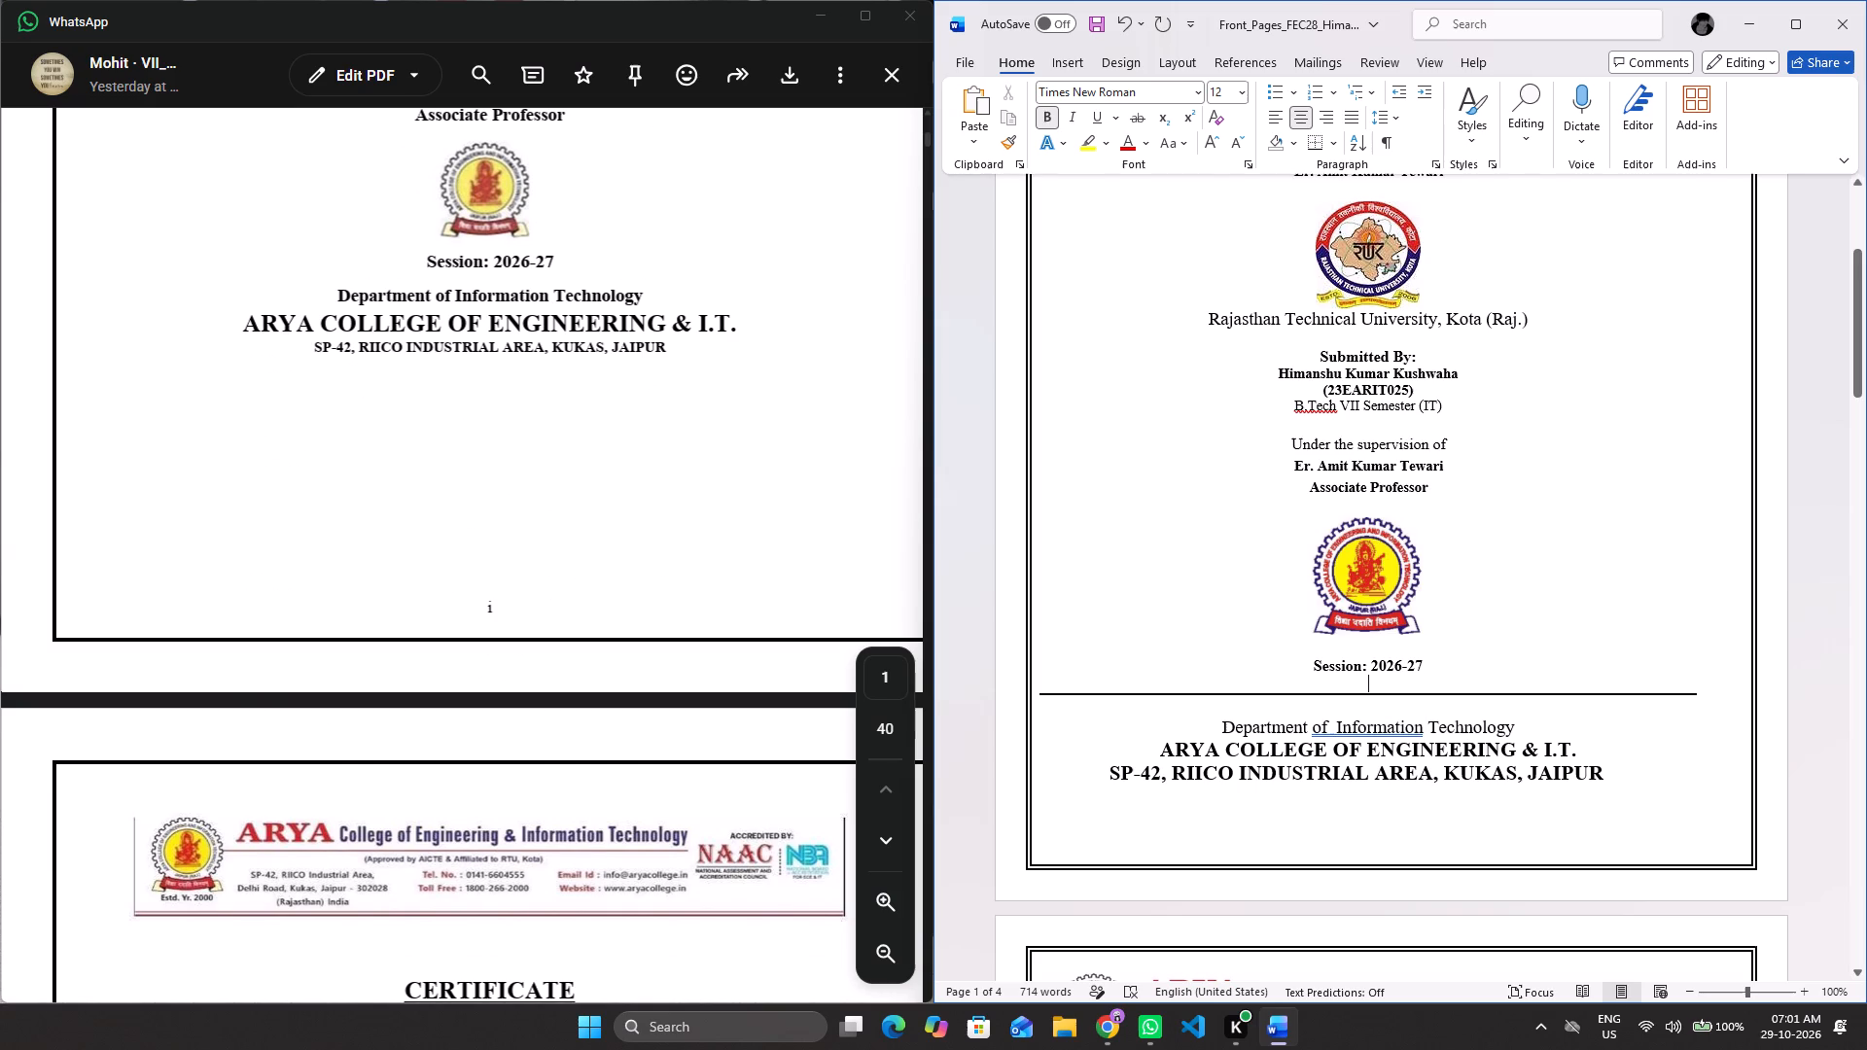
drag(1104, 776, 1566, 779)
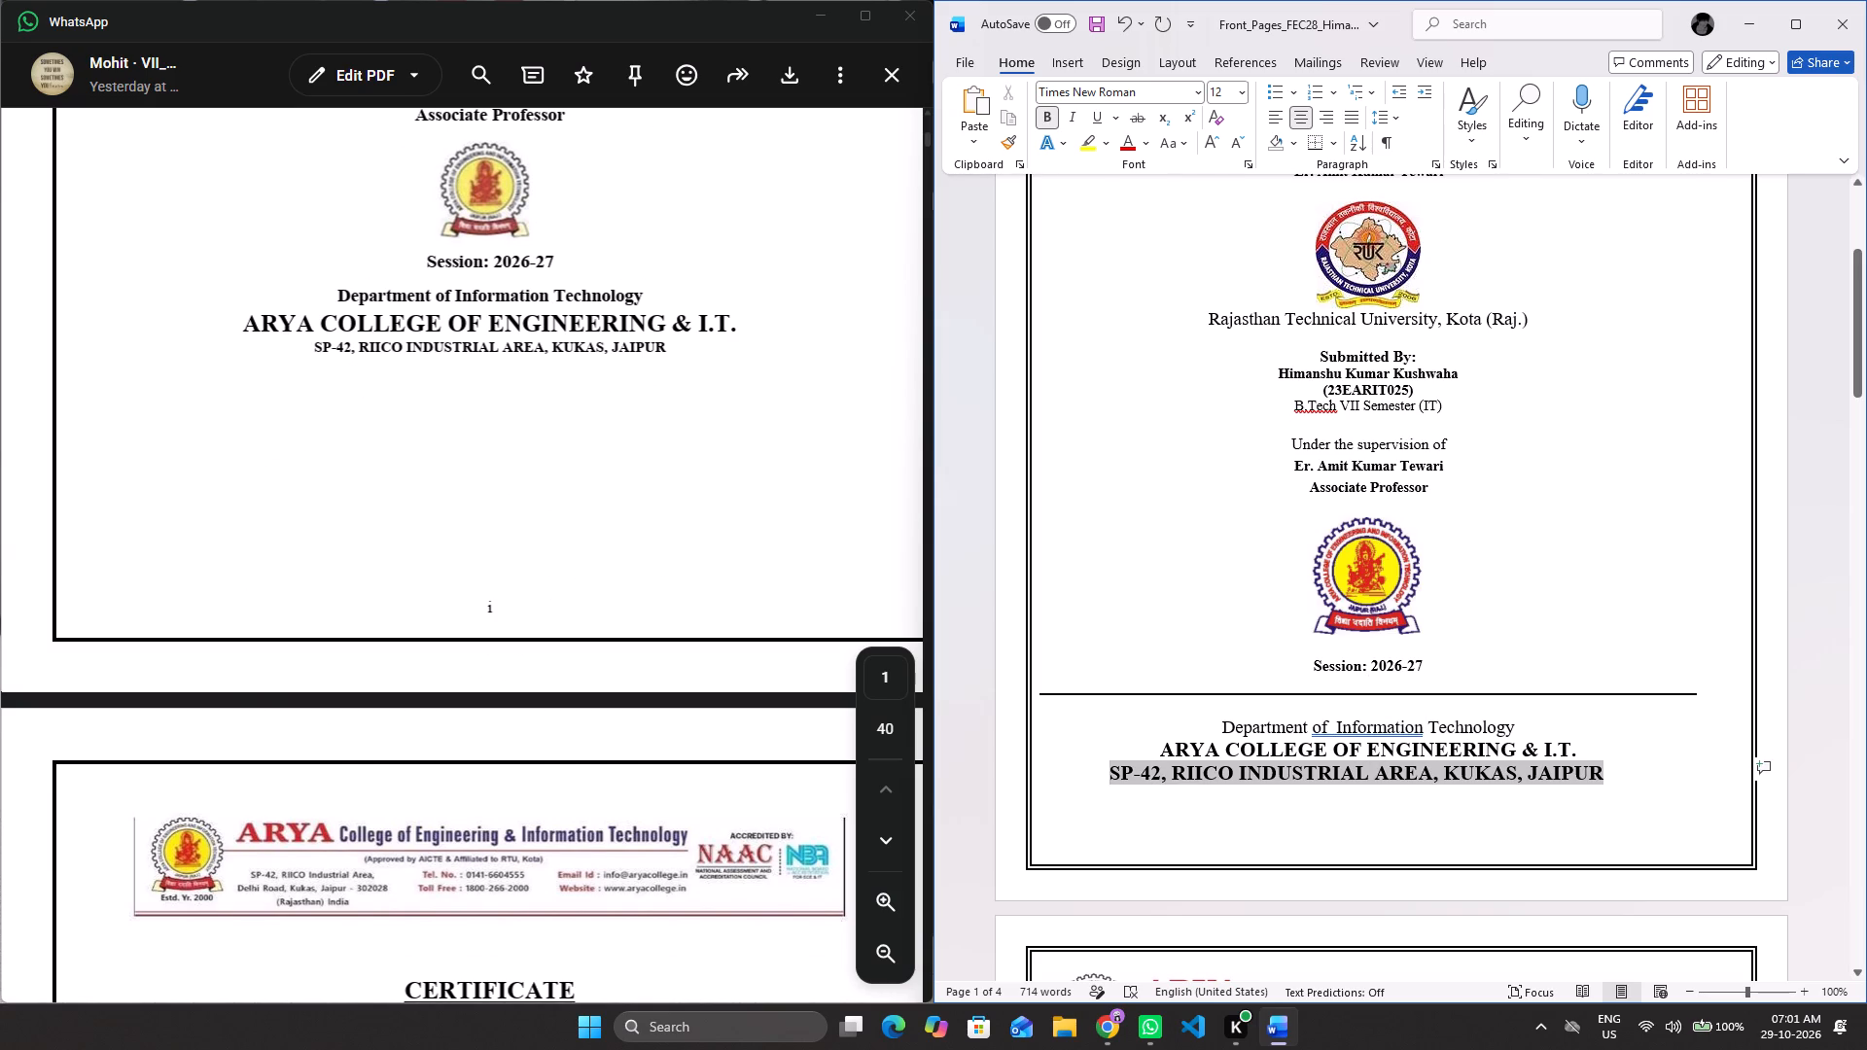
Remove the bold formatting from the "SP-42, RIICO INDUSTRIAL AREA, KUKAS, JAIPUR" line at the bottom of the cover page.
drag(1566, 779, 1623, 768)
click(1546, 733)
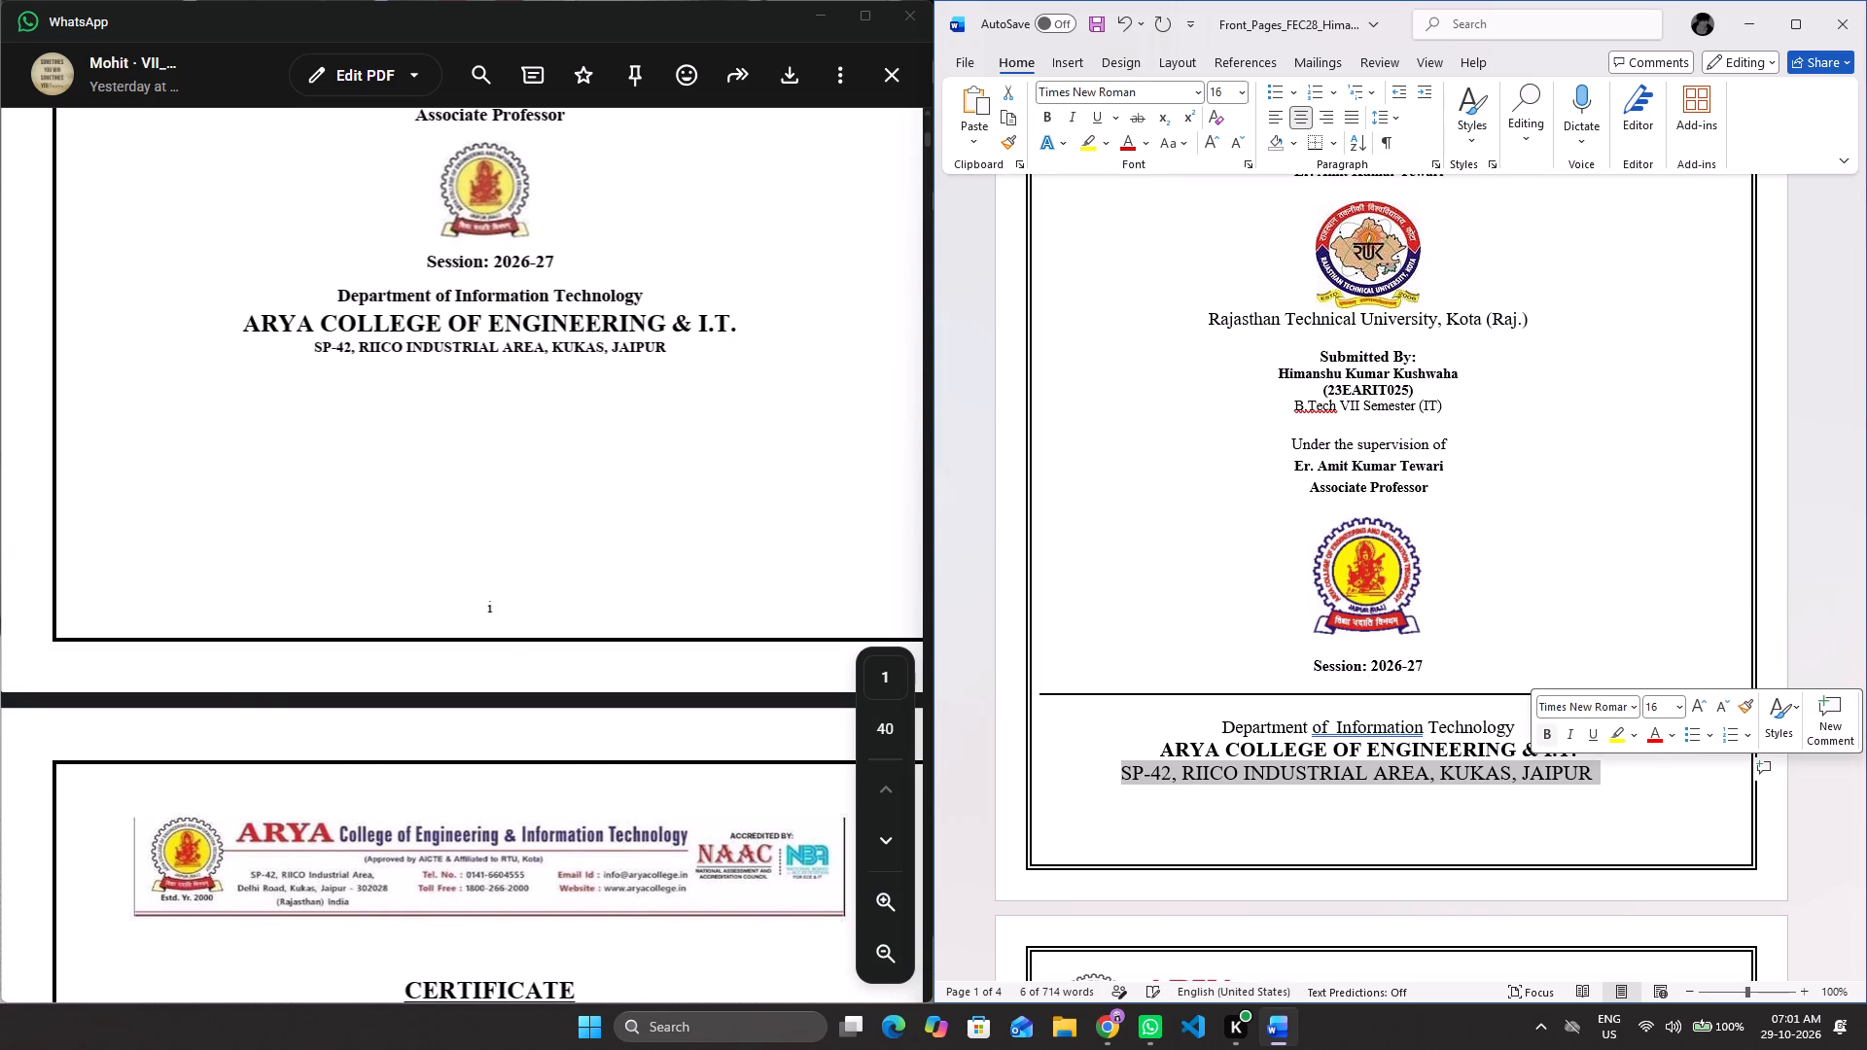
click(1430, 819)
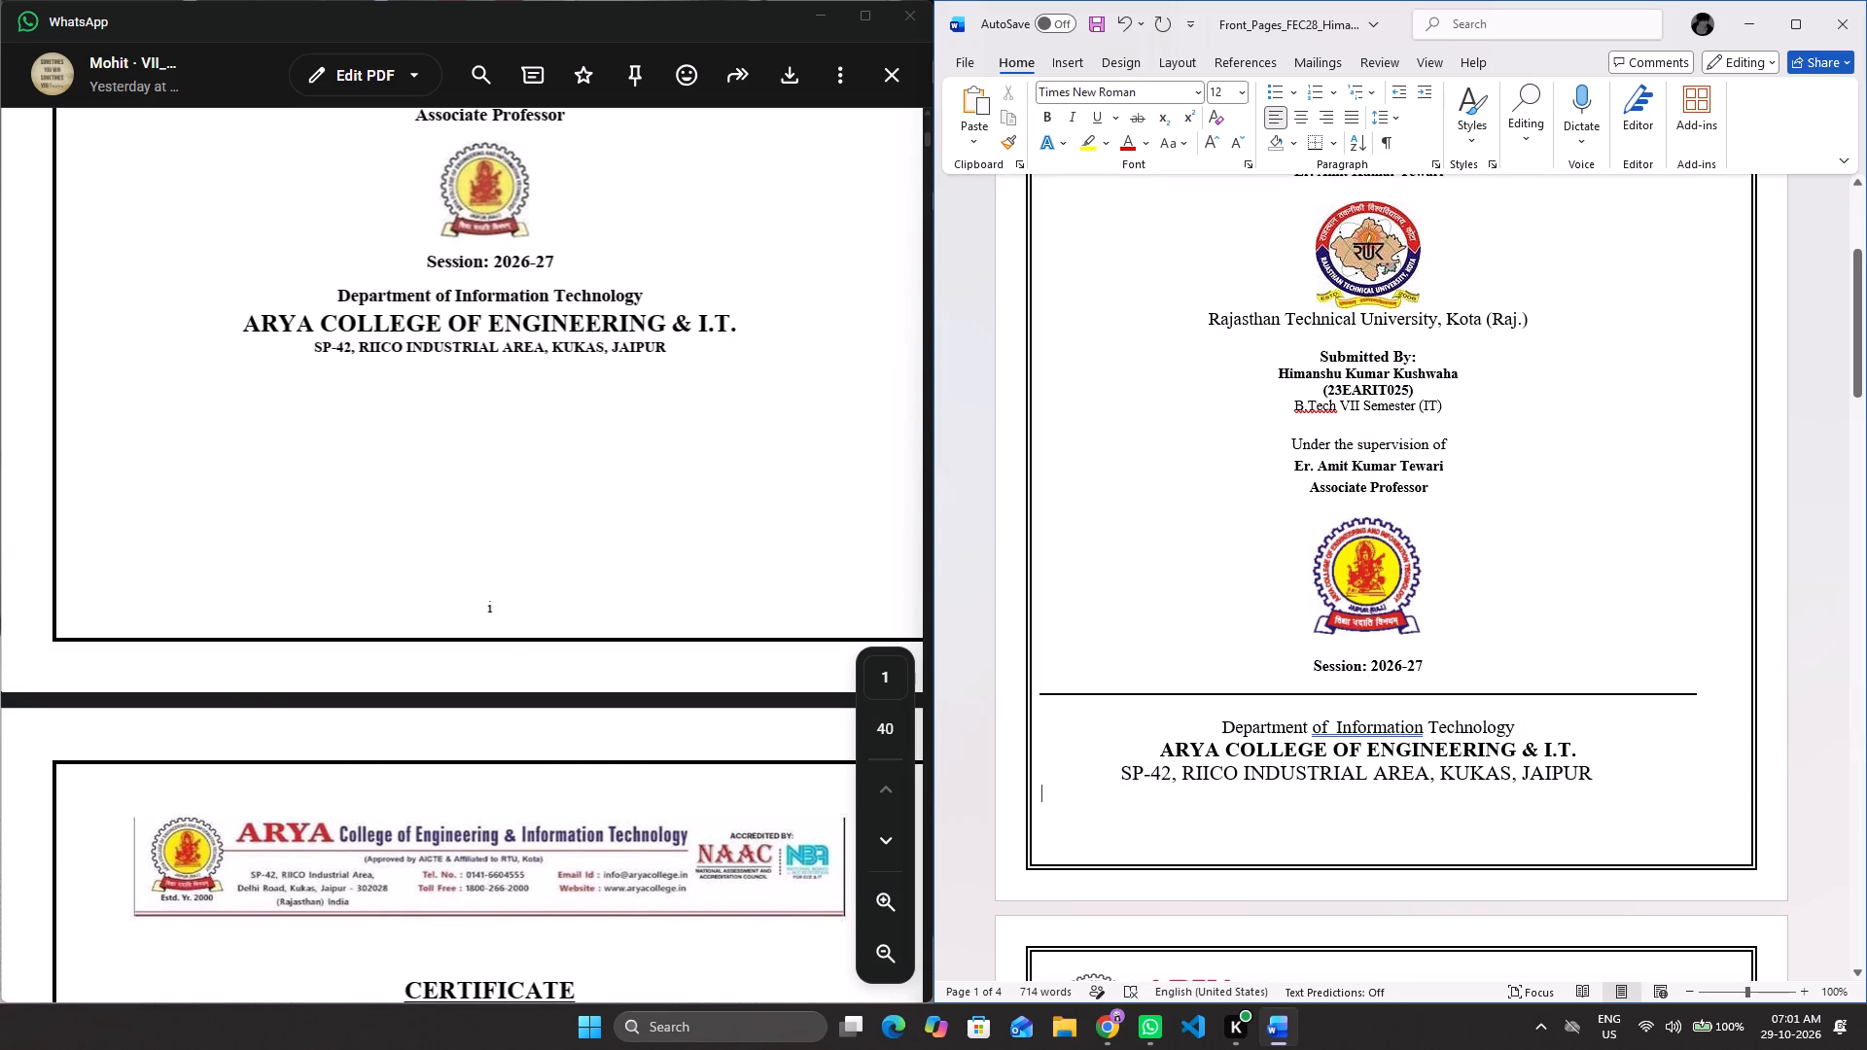
Set the "SP-42, RIICO INDUSTRIAL AREA, KUKAS, JAIPUR" address line on the cover page to 12 pt and bold.
click(1116, 764)
drag(1115, 771, 1391, 747)
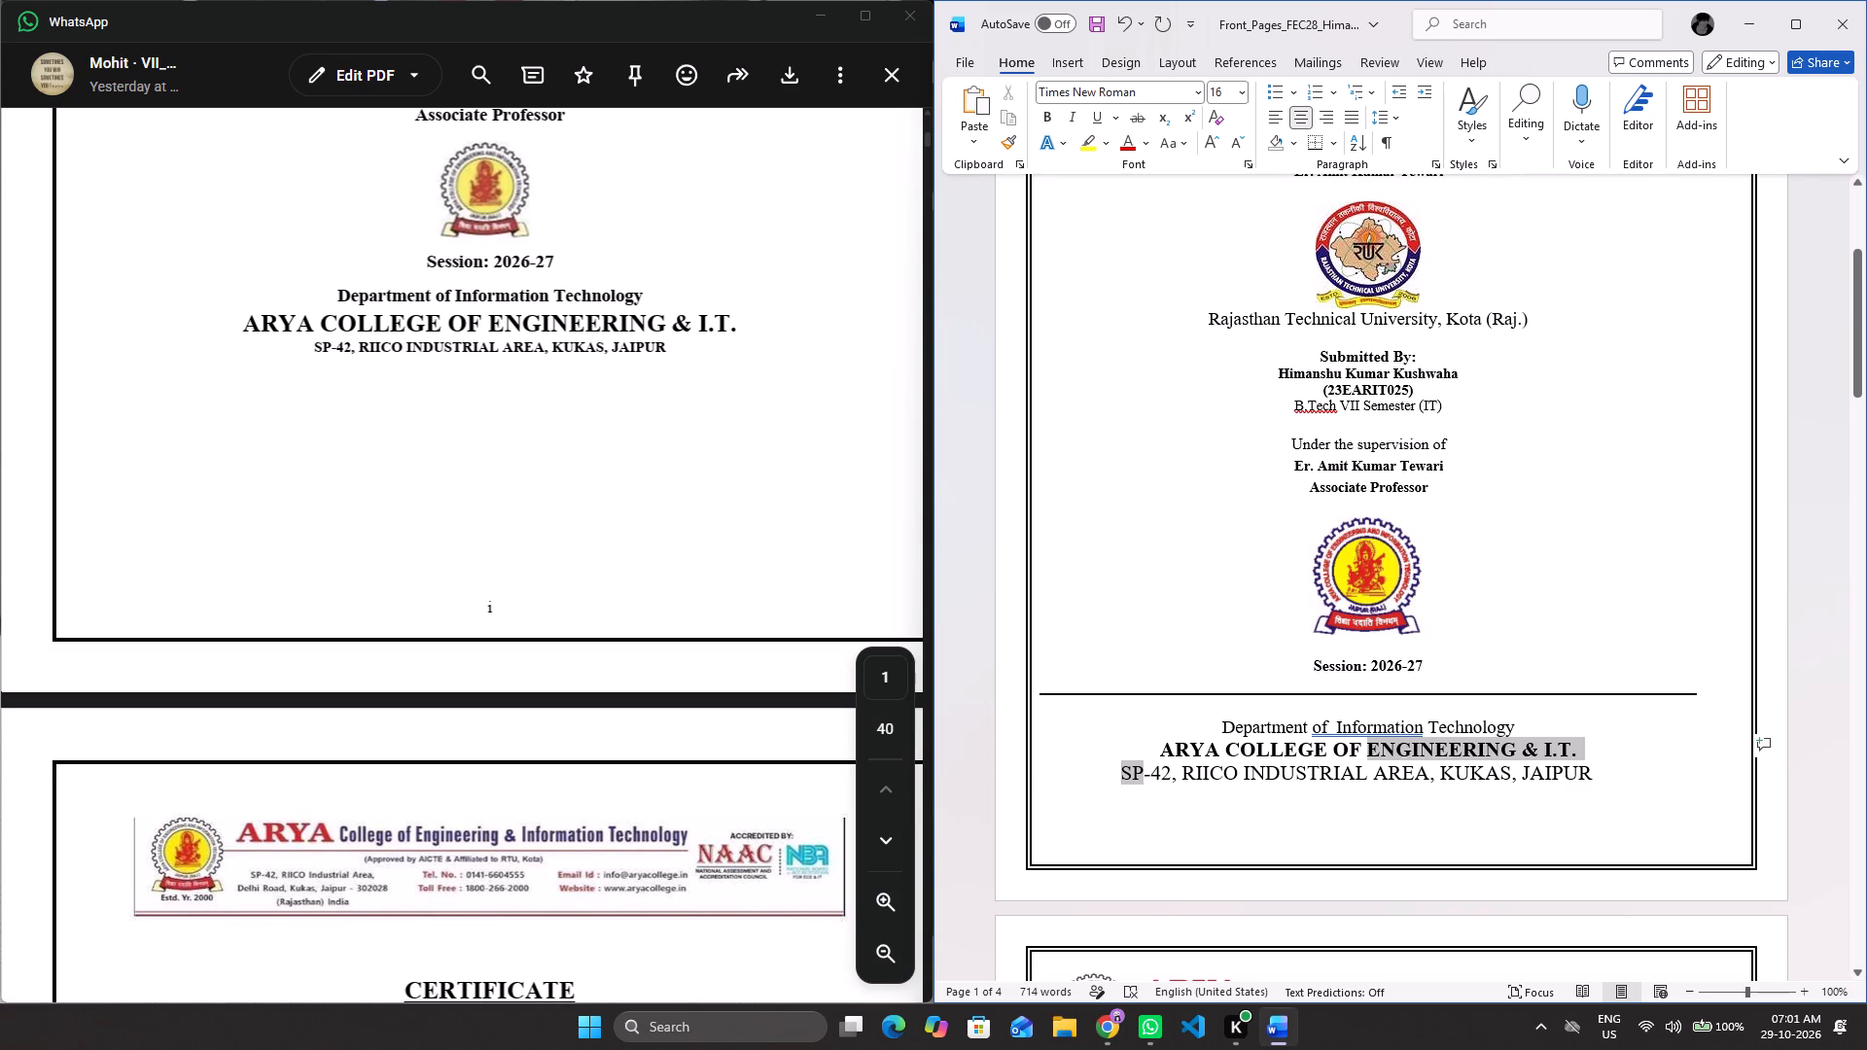
drag(1391, 747, 1592, 770)
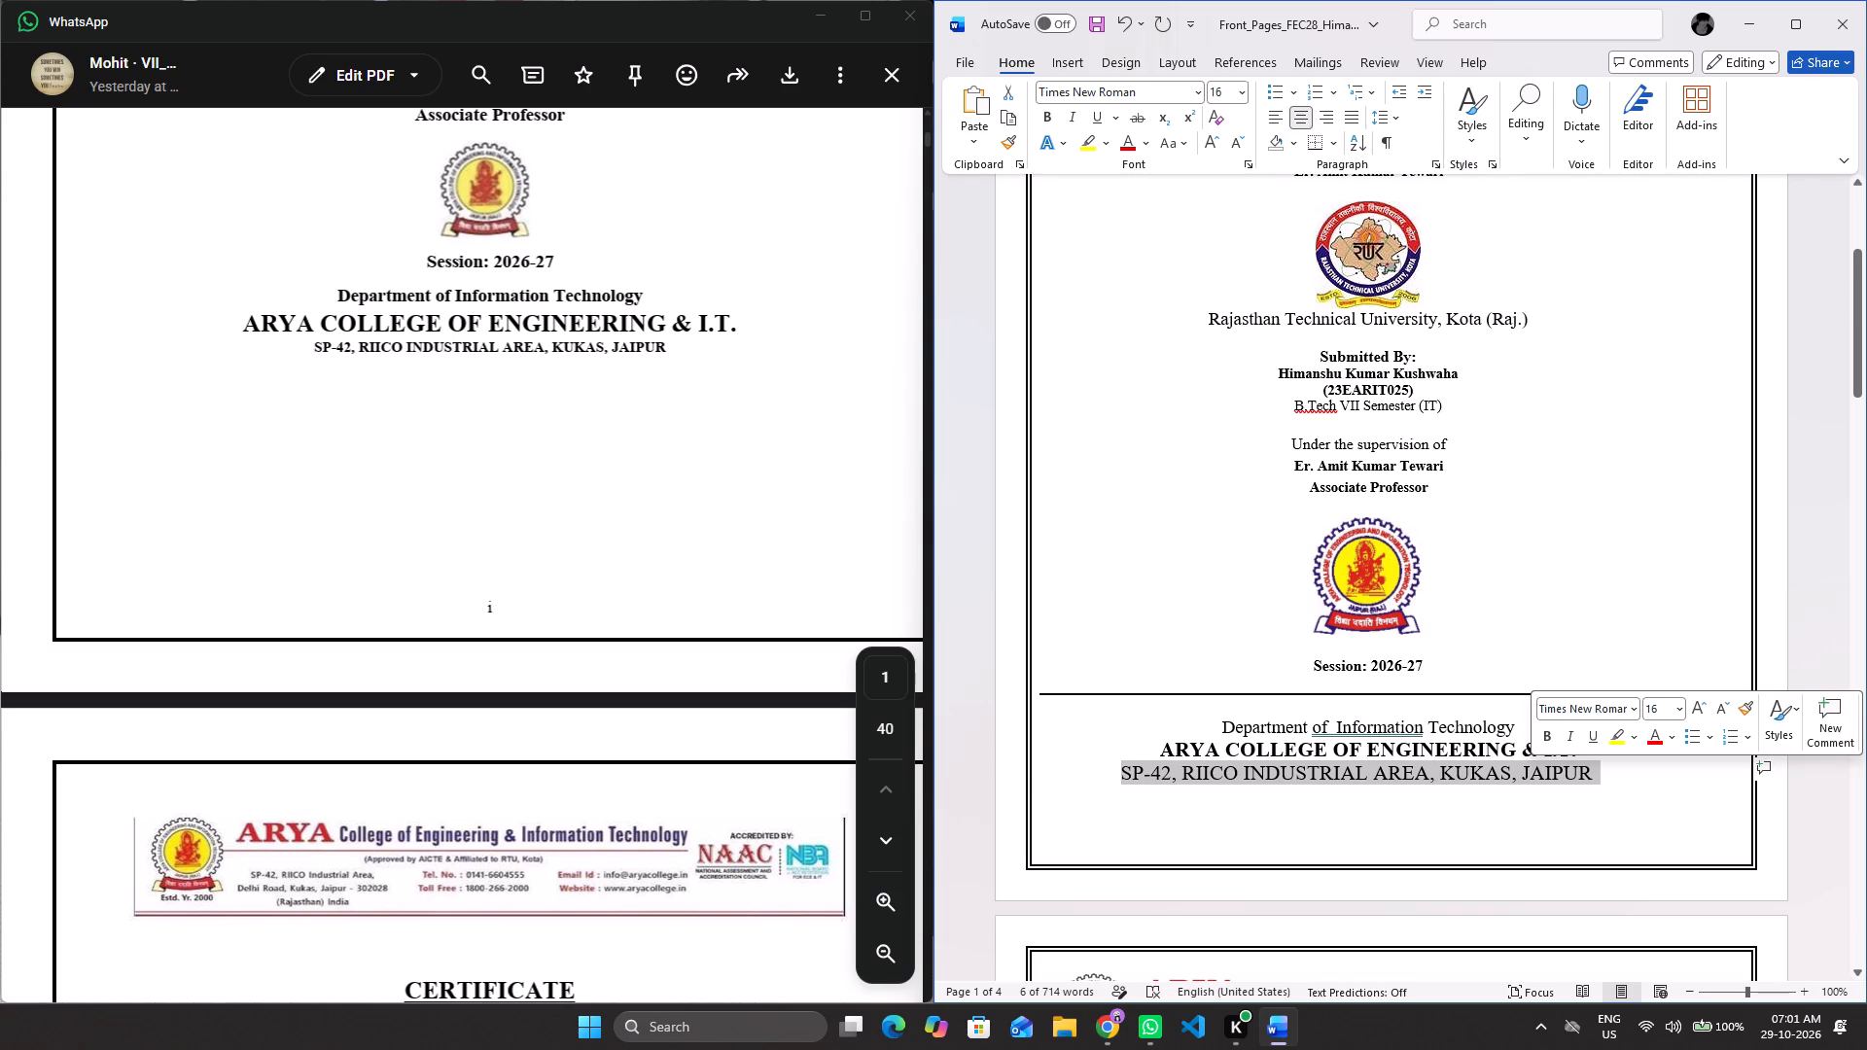
click(1674, 712)
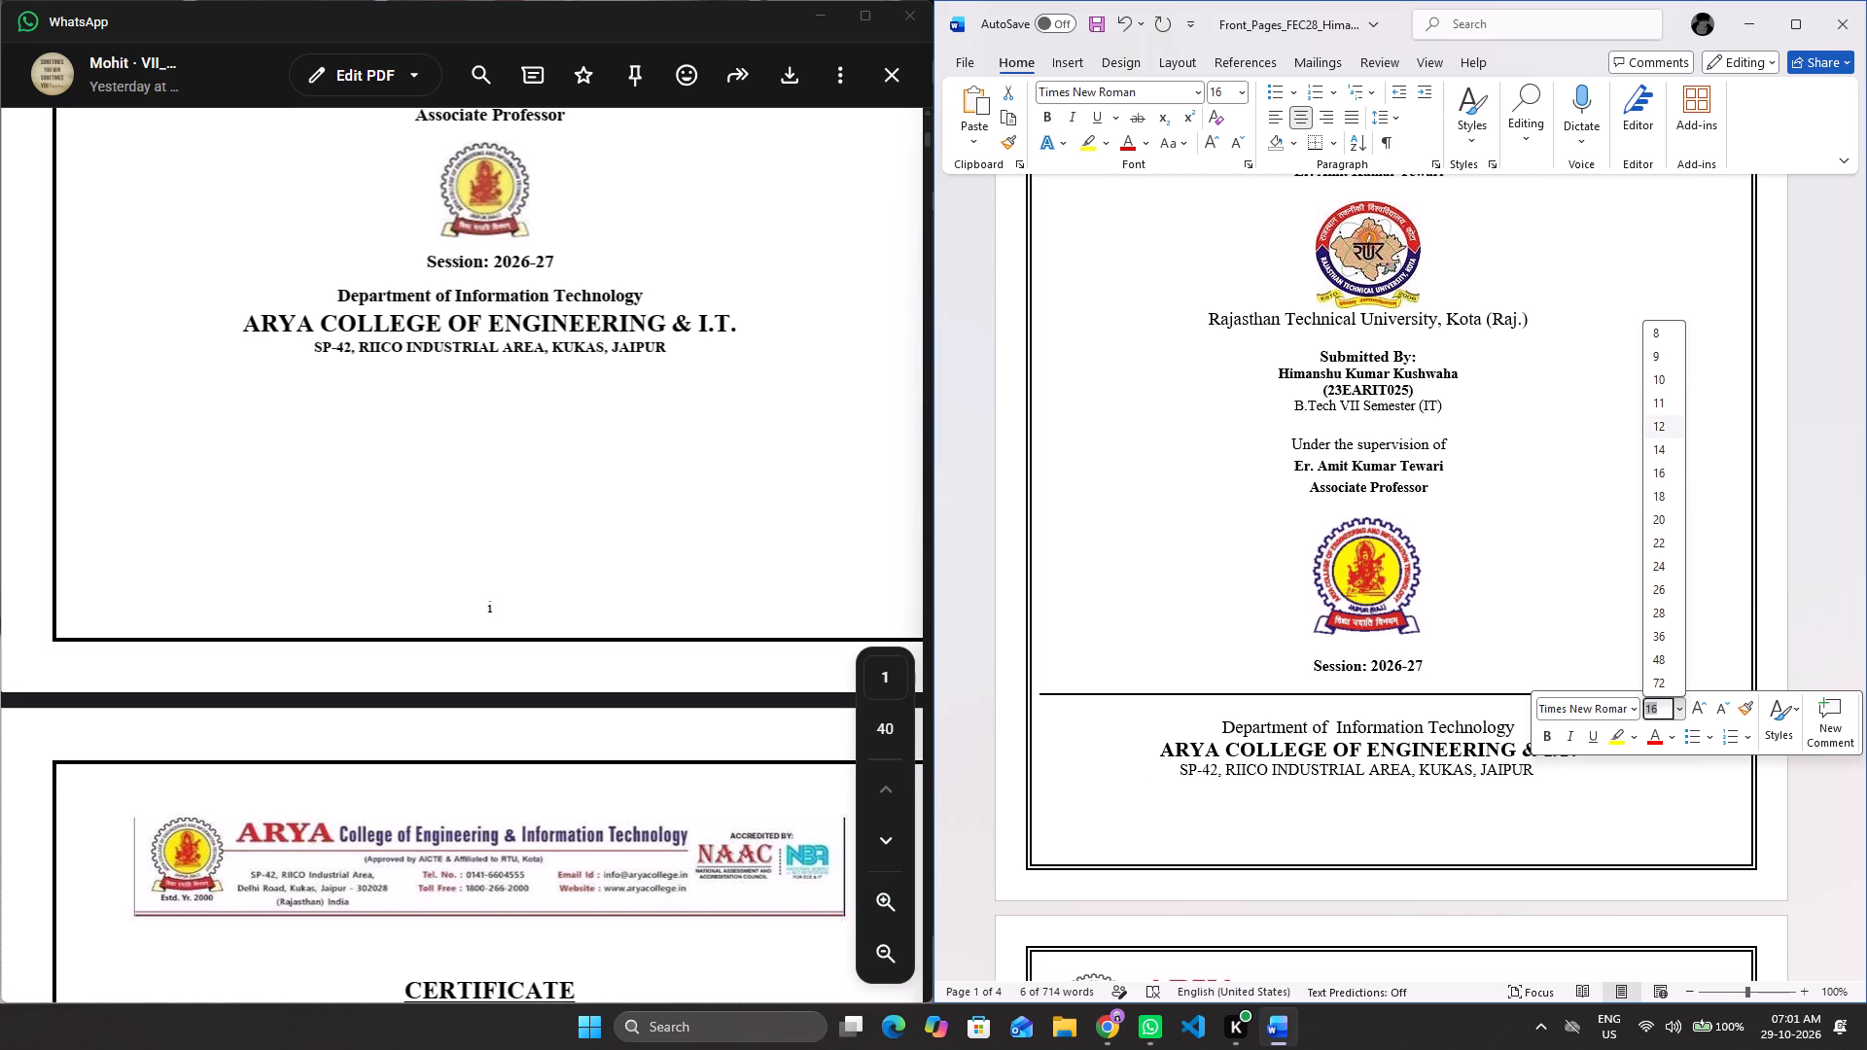
click(1660, 433)
click(1549, 724)
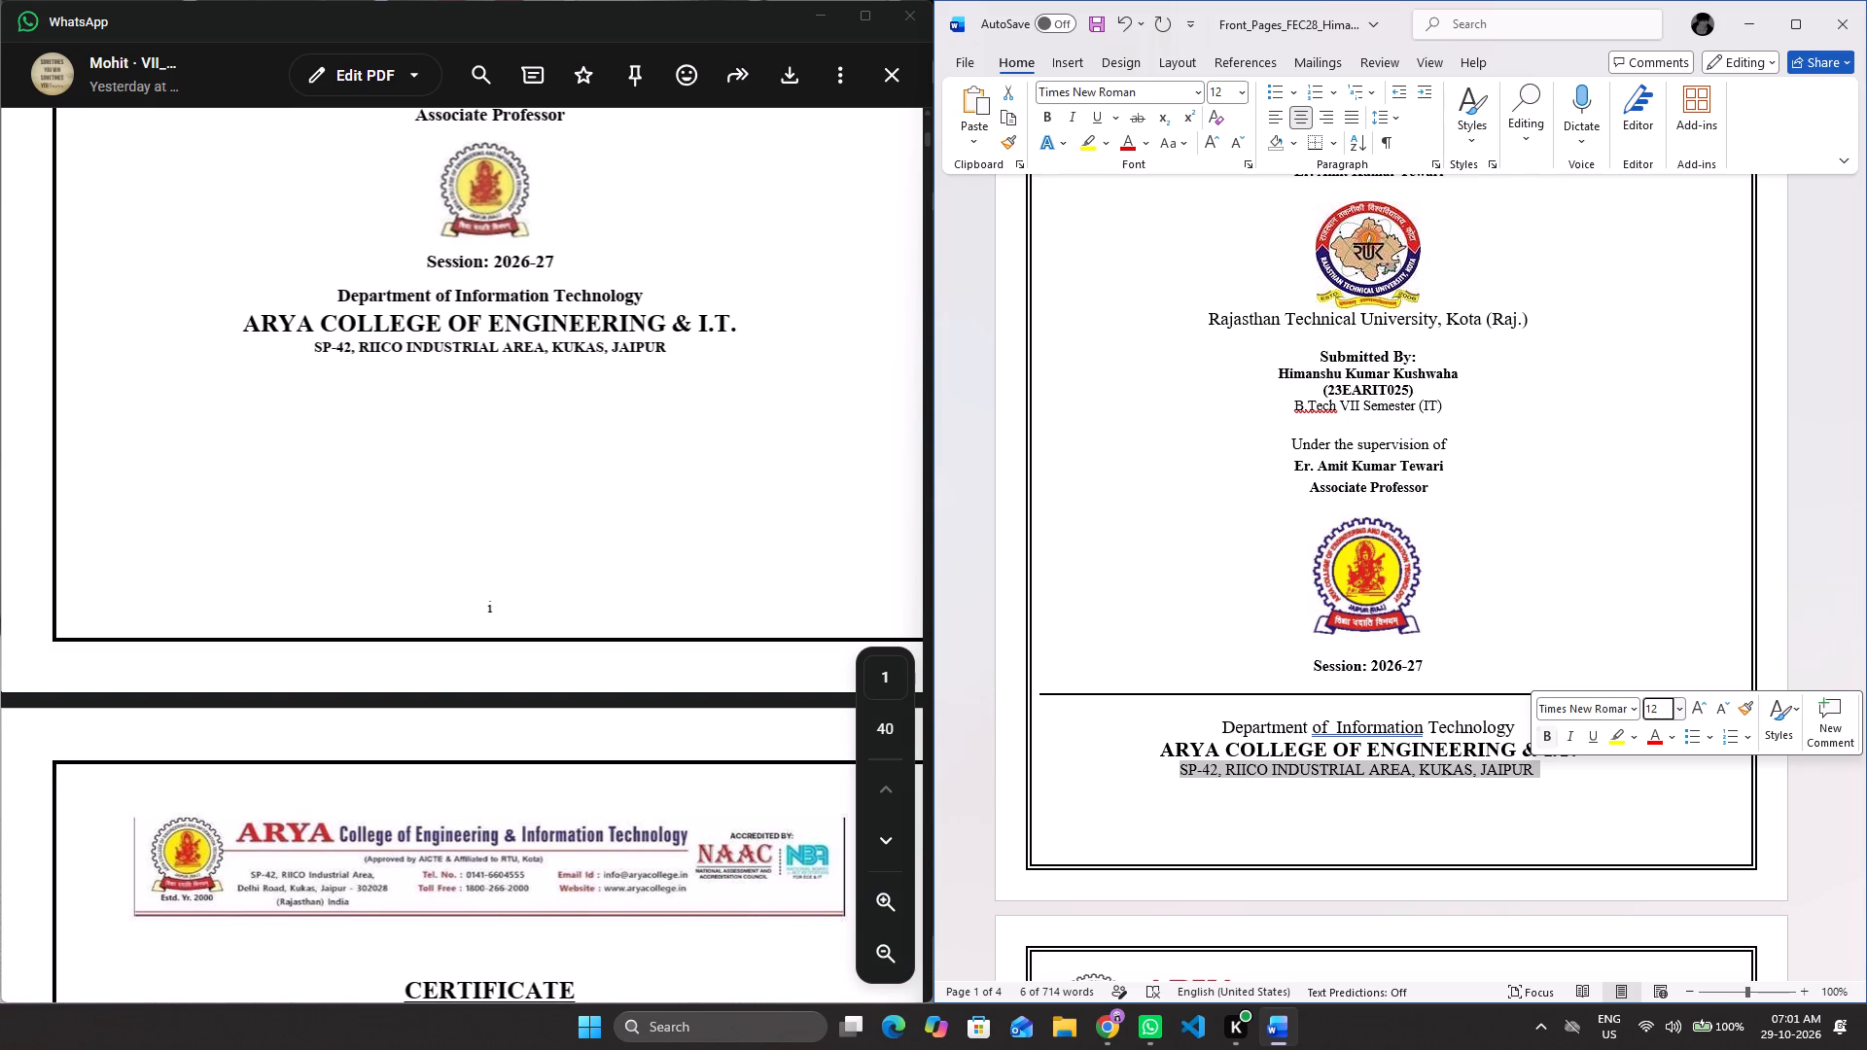
click(1549, 739)
Make the "Department of Information Technology" line on the cover page bold.
drag(1220, 733, 1413, 719)
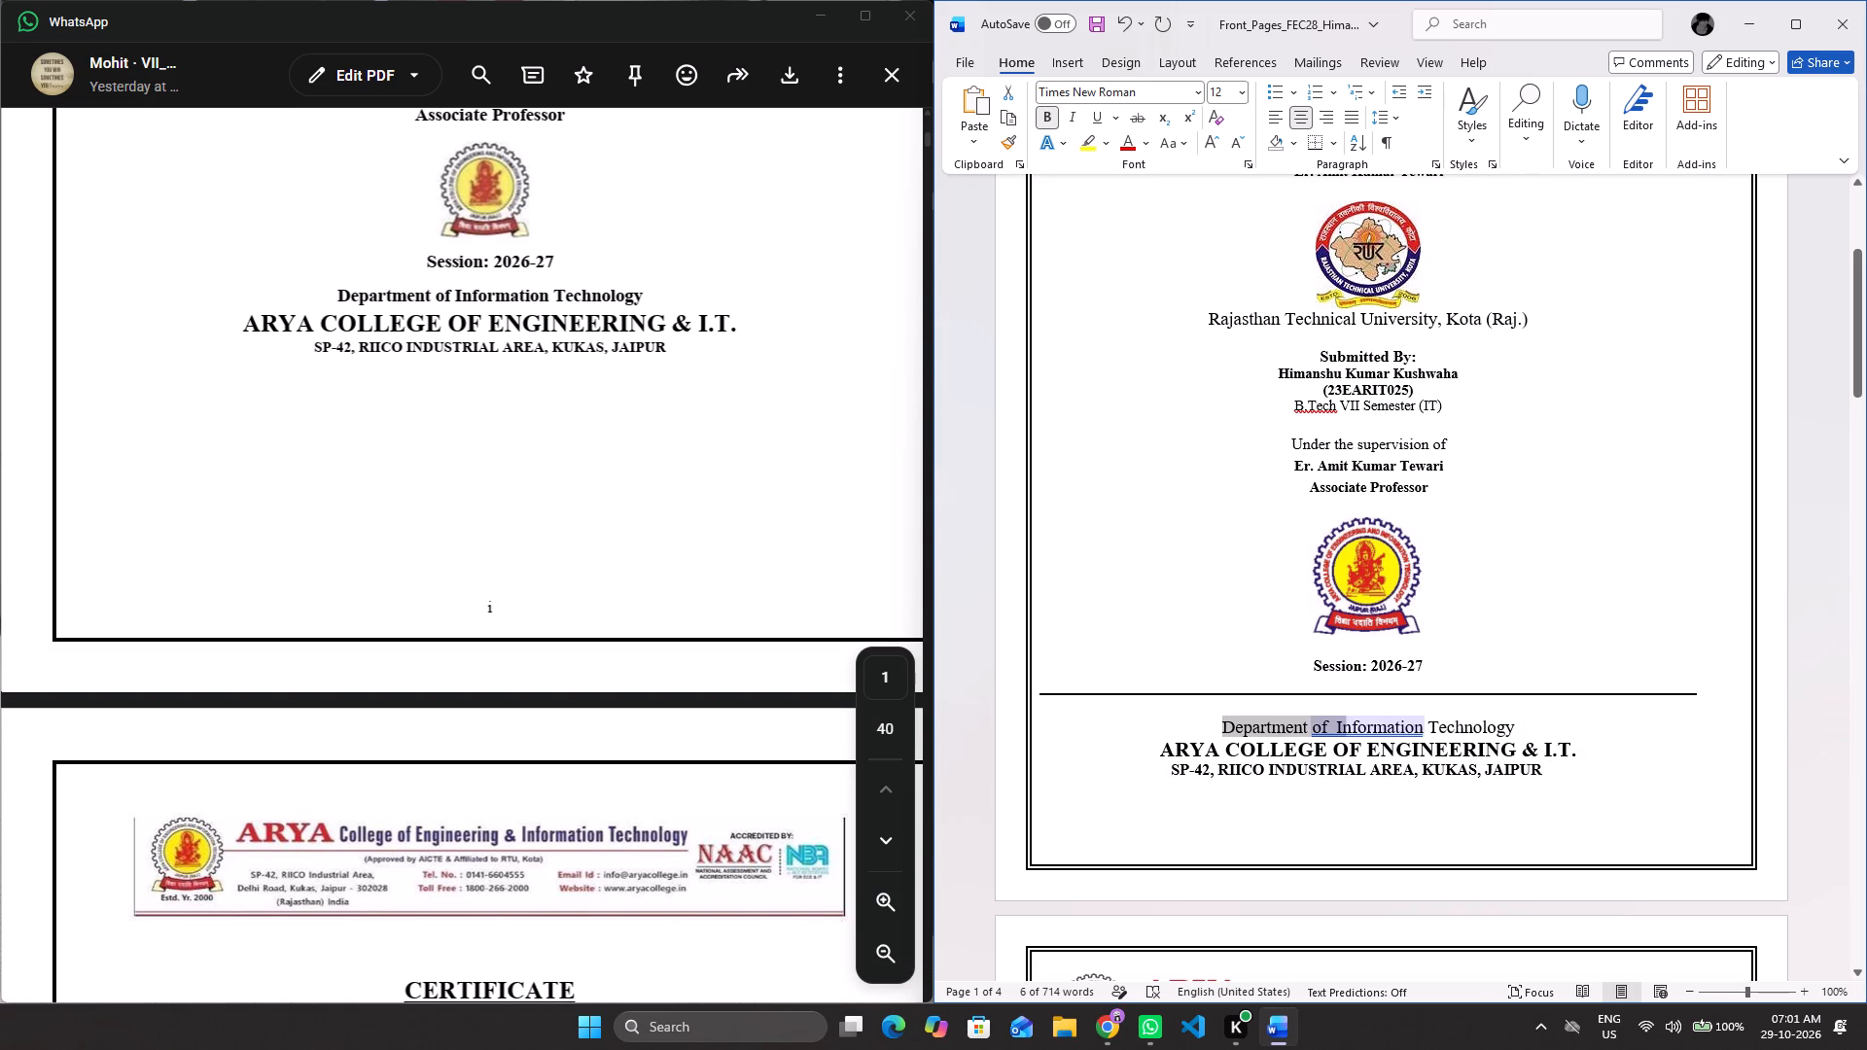
drag(1413, 719, 1531, 724)
click(1543, 684)
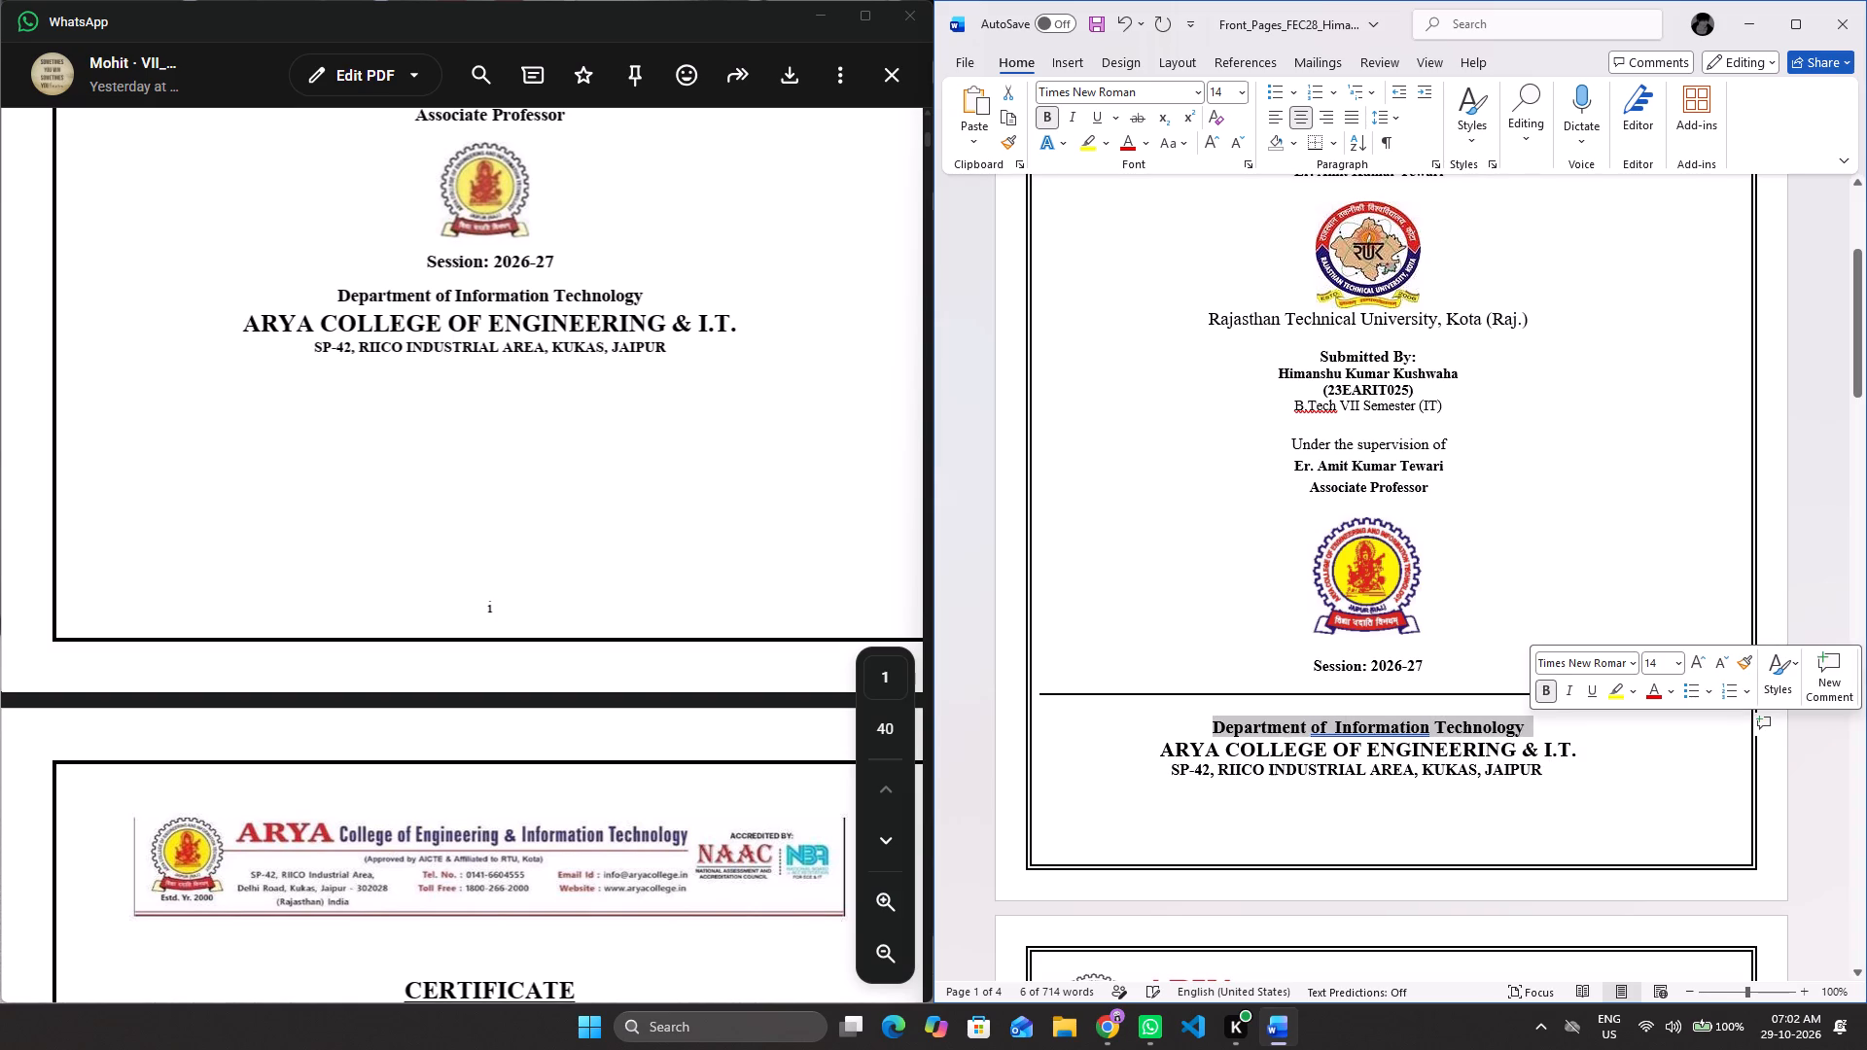
click(1549, 633)
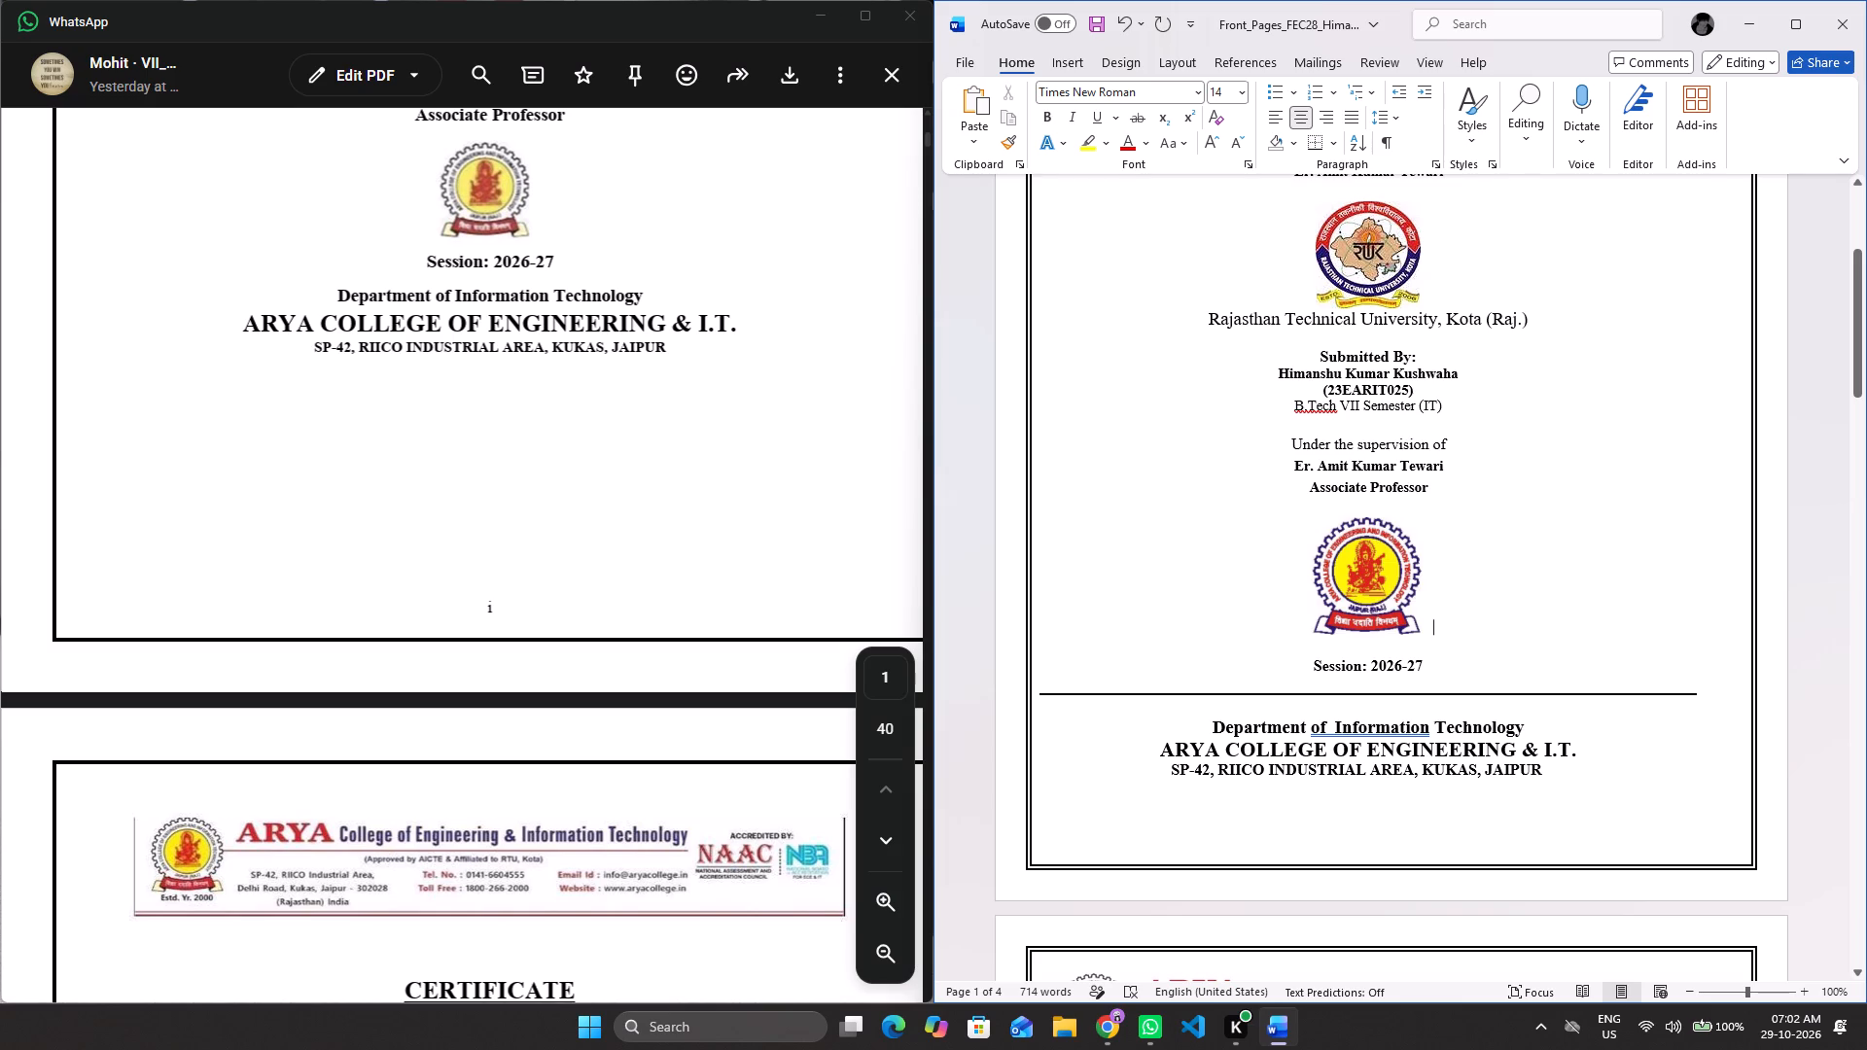
Set the font size of the "ARYA COLLEGE OF ENGINEERING & I.T." line to 18 pt.
drag(1155, 749, 1329, 747)
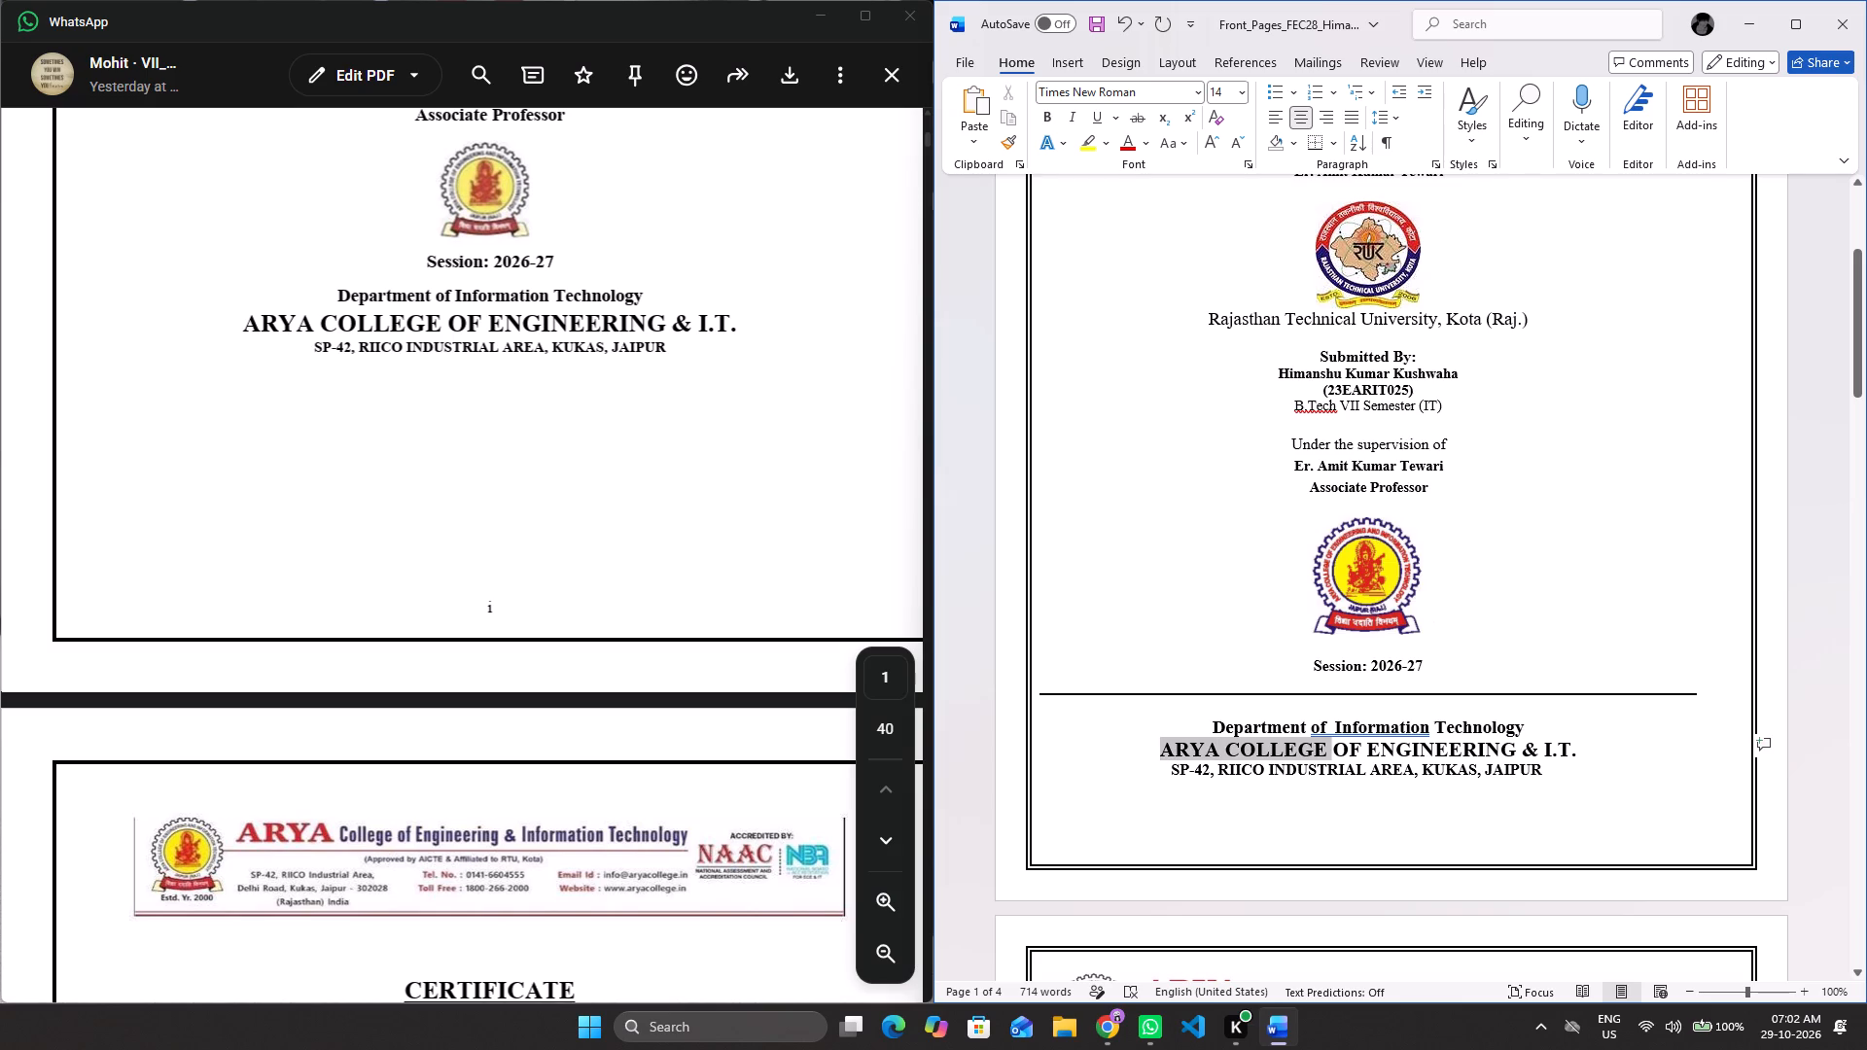
drag(1329, 747, 1622, 749)
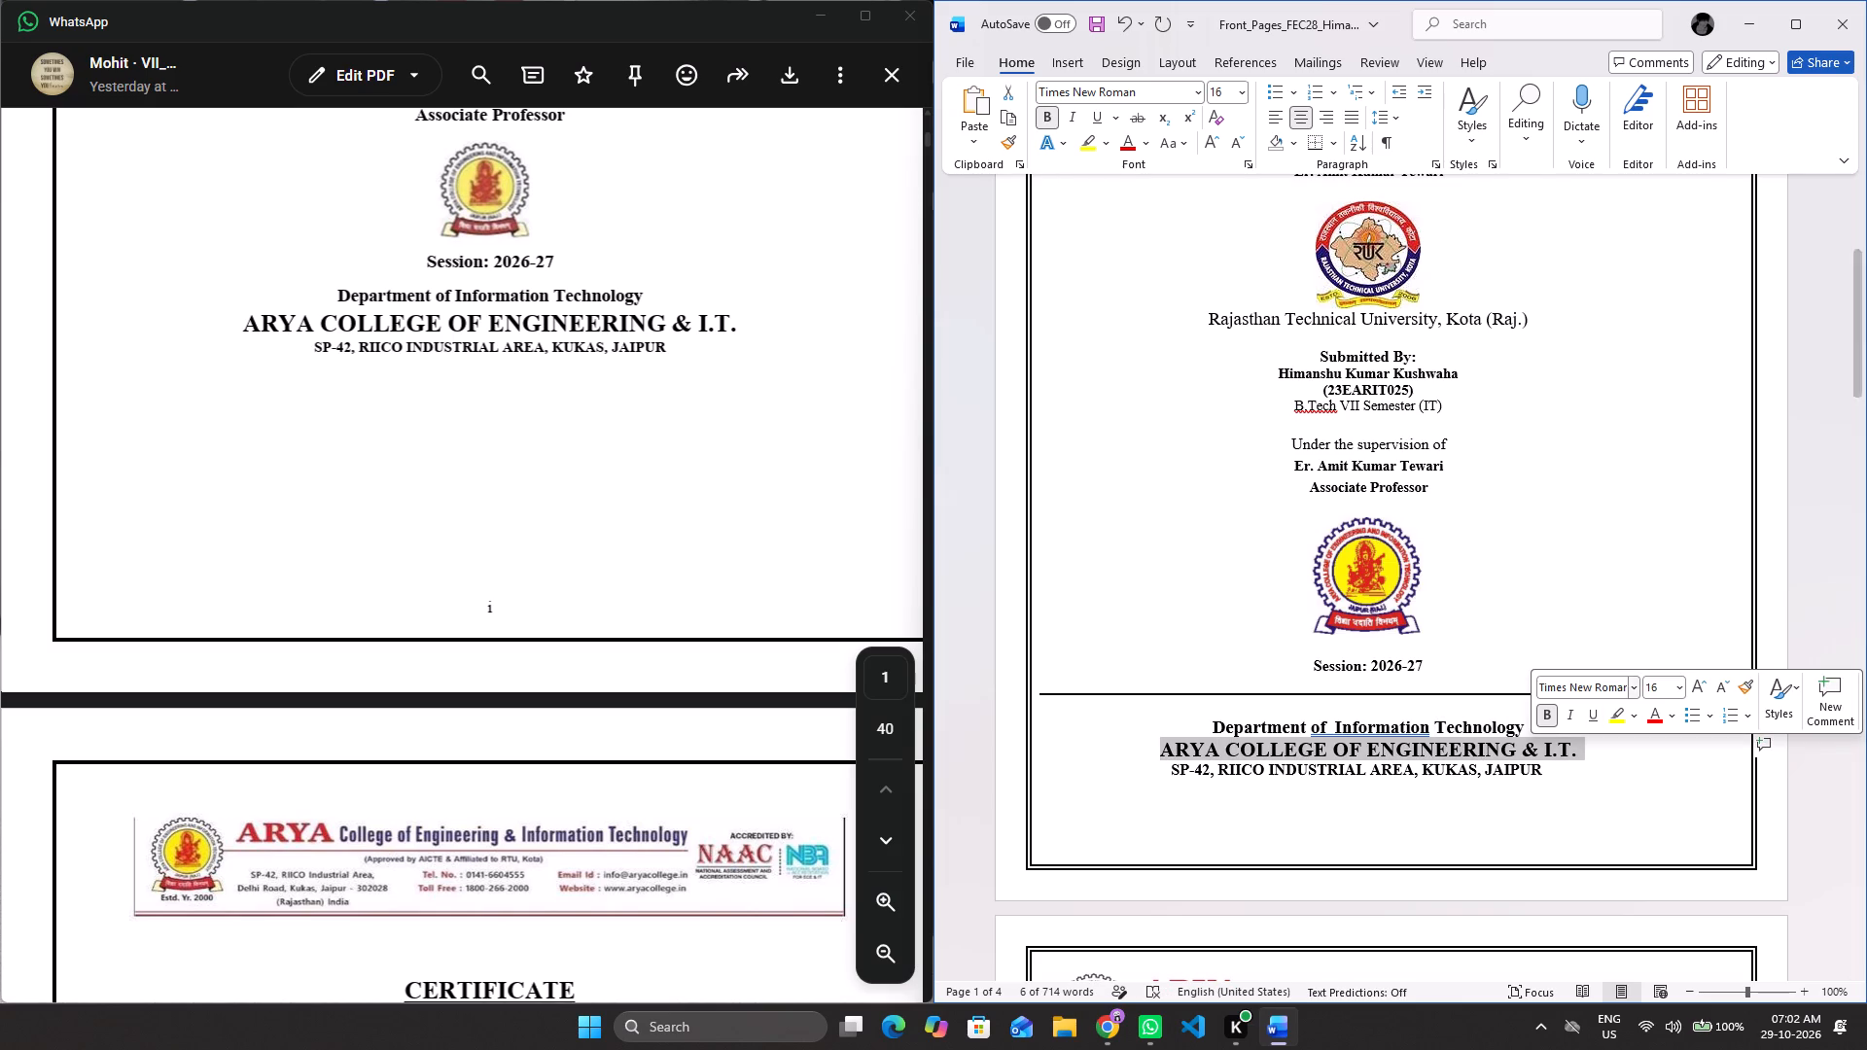
click(1685, 693)
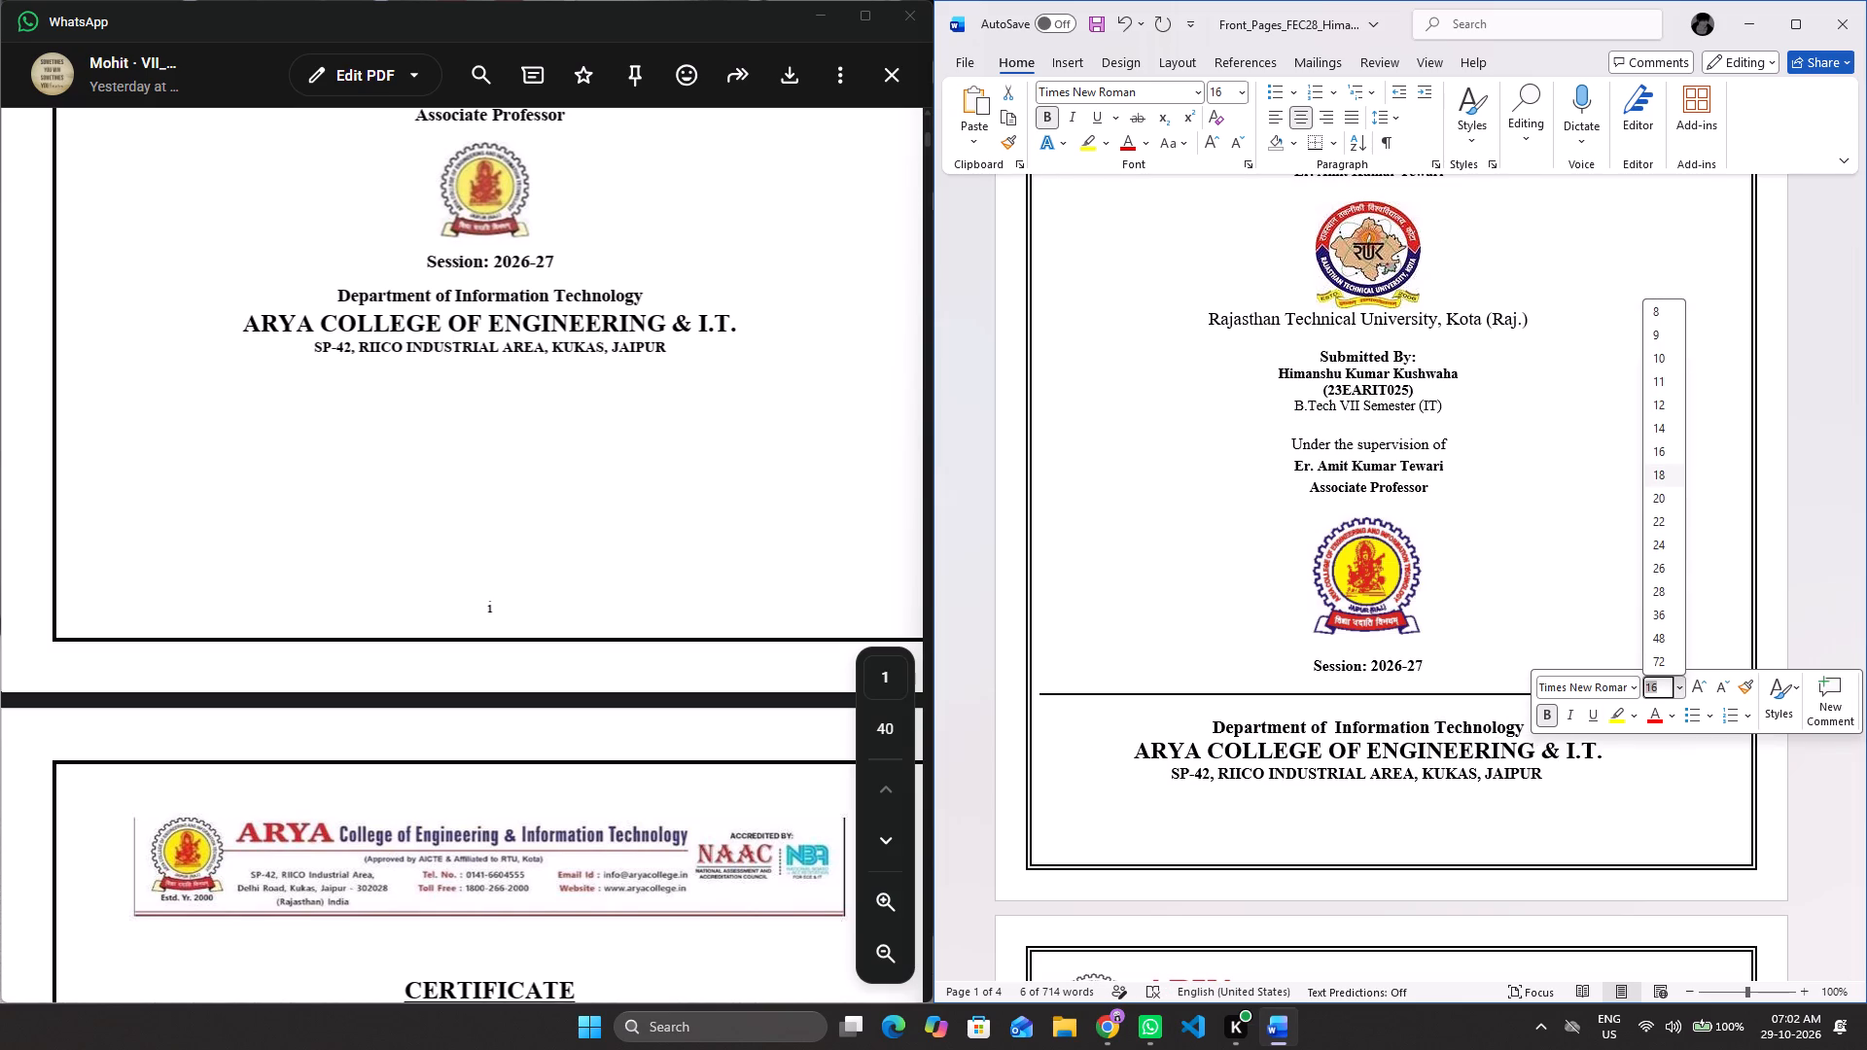
click(1666, 480)
click(1584, 477)
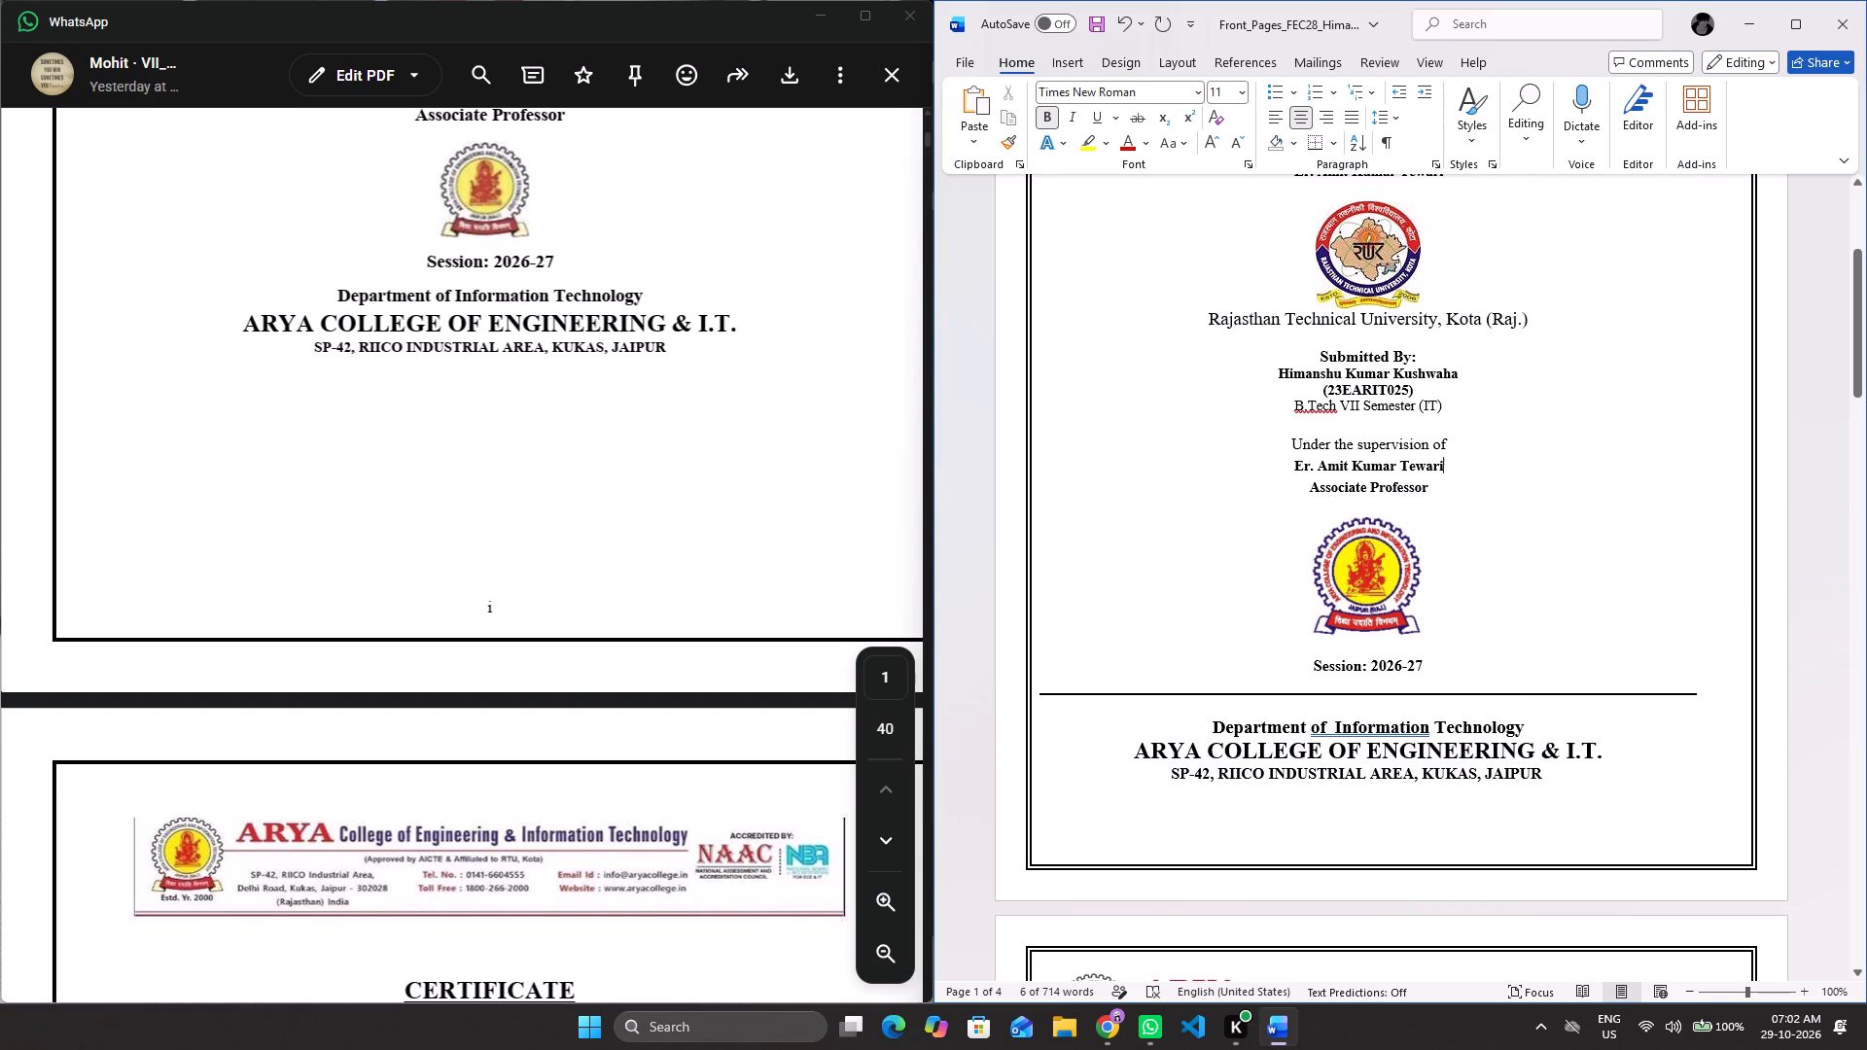
Compare the cover with the reference PDF's cover and make the "Rajasthan Technical University, Kota (Raj.)" line bold.
scroll(1584, 477, up, 1)
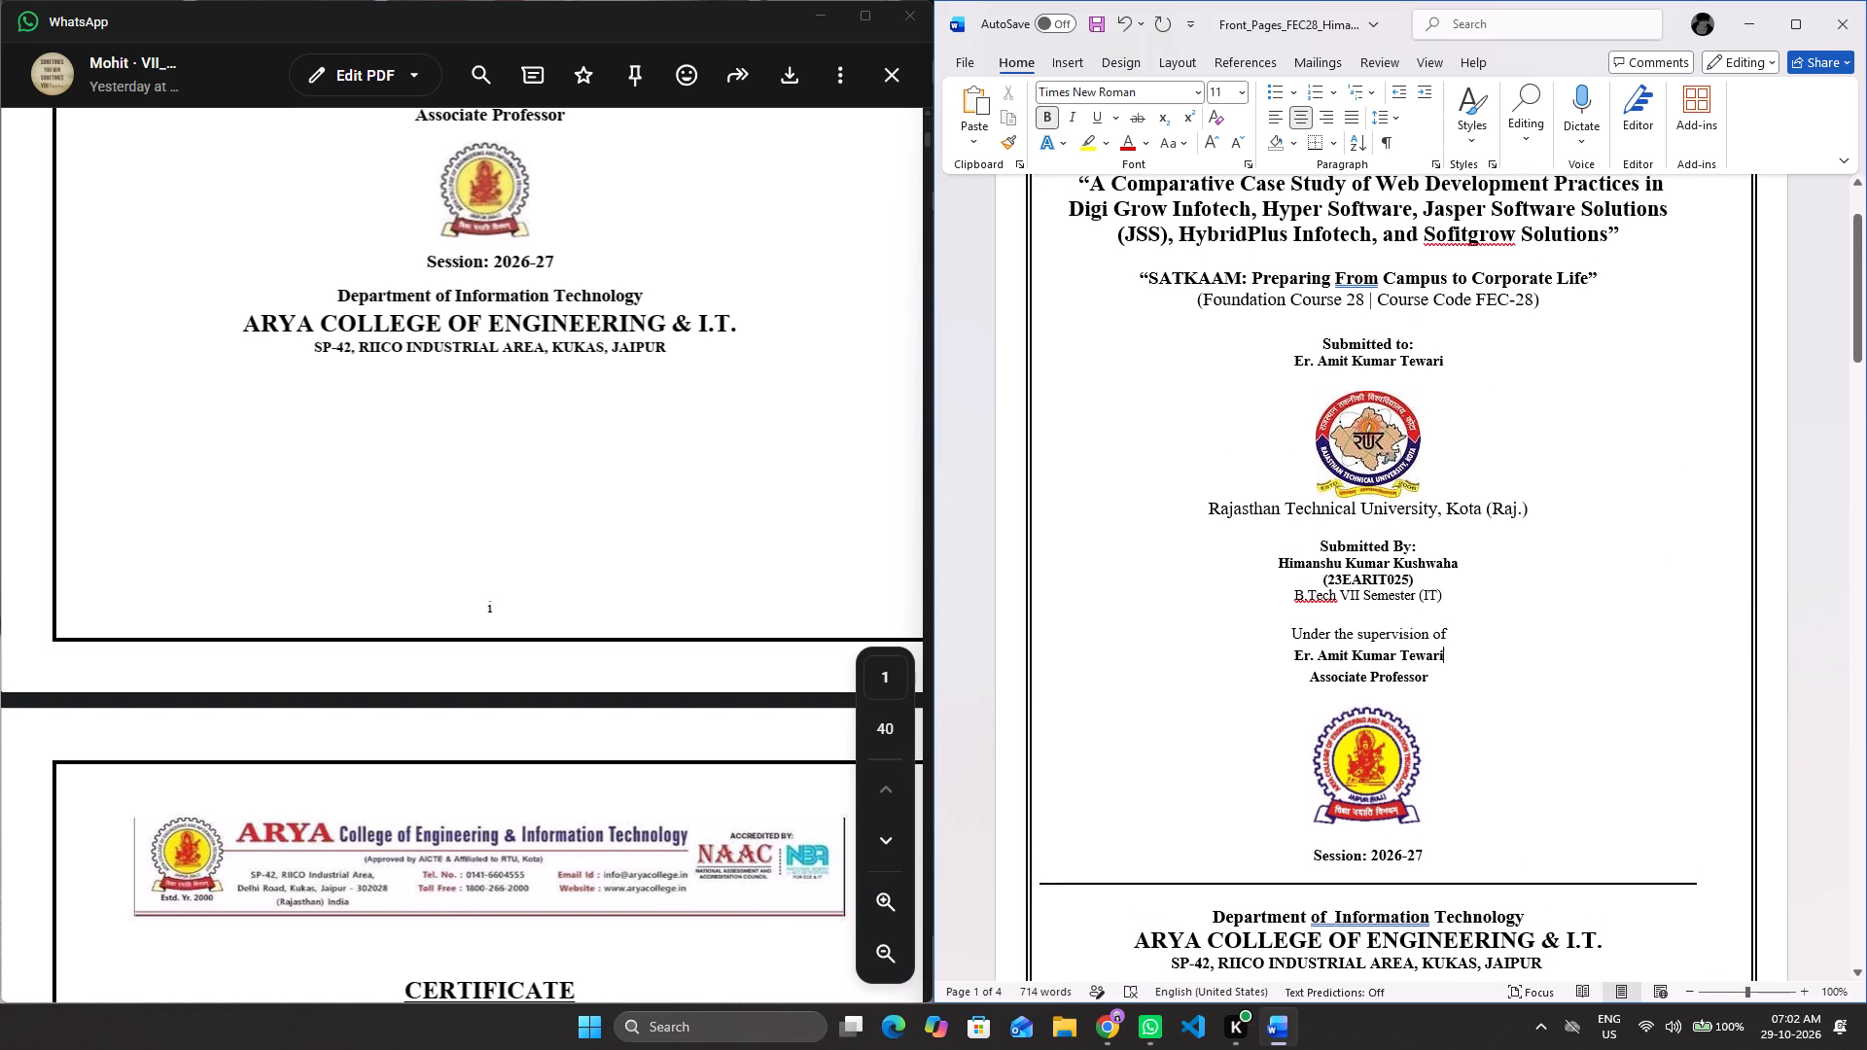
scroll(697, 426, up, 1)
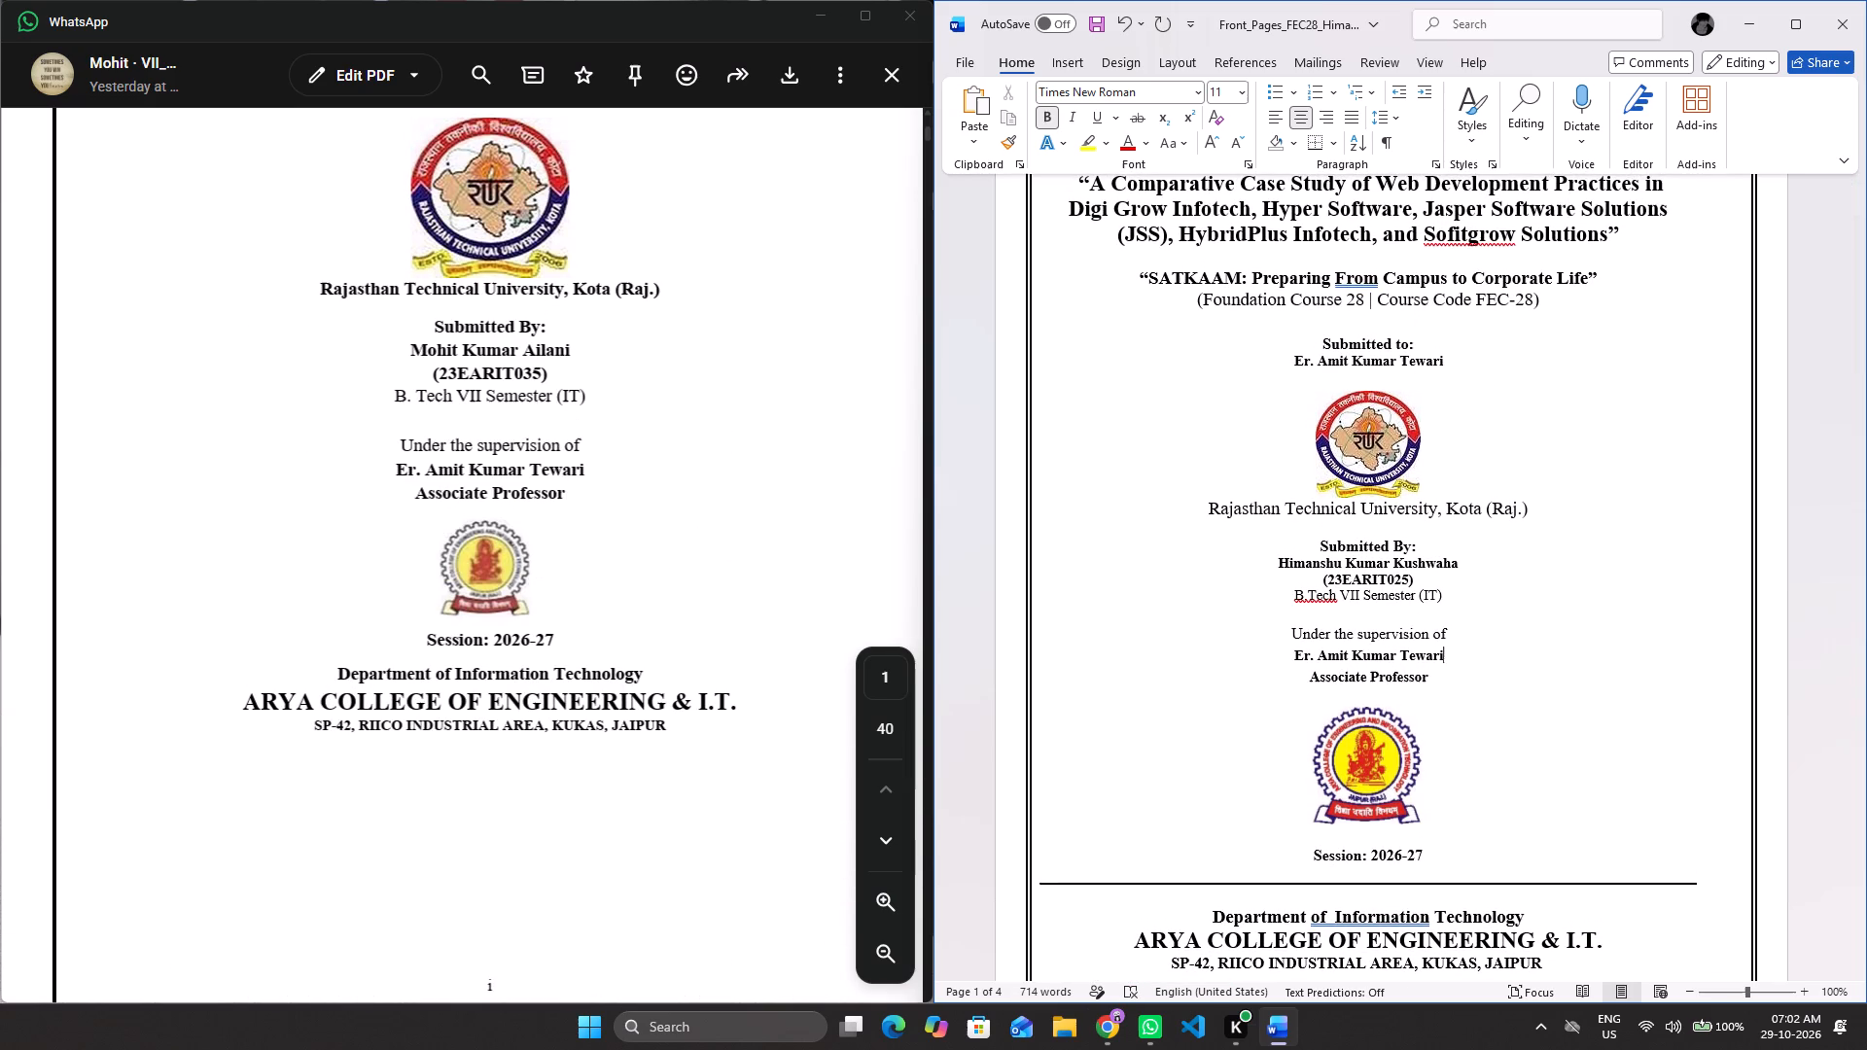
scroll(697, 426, up, 1)
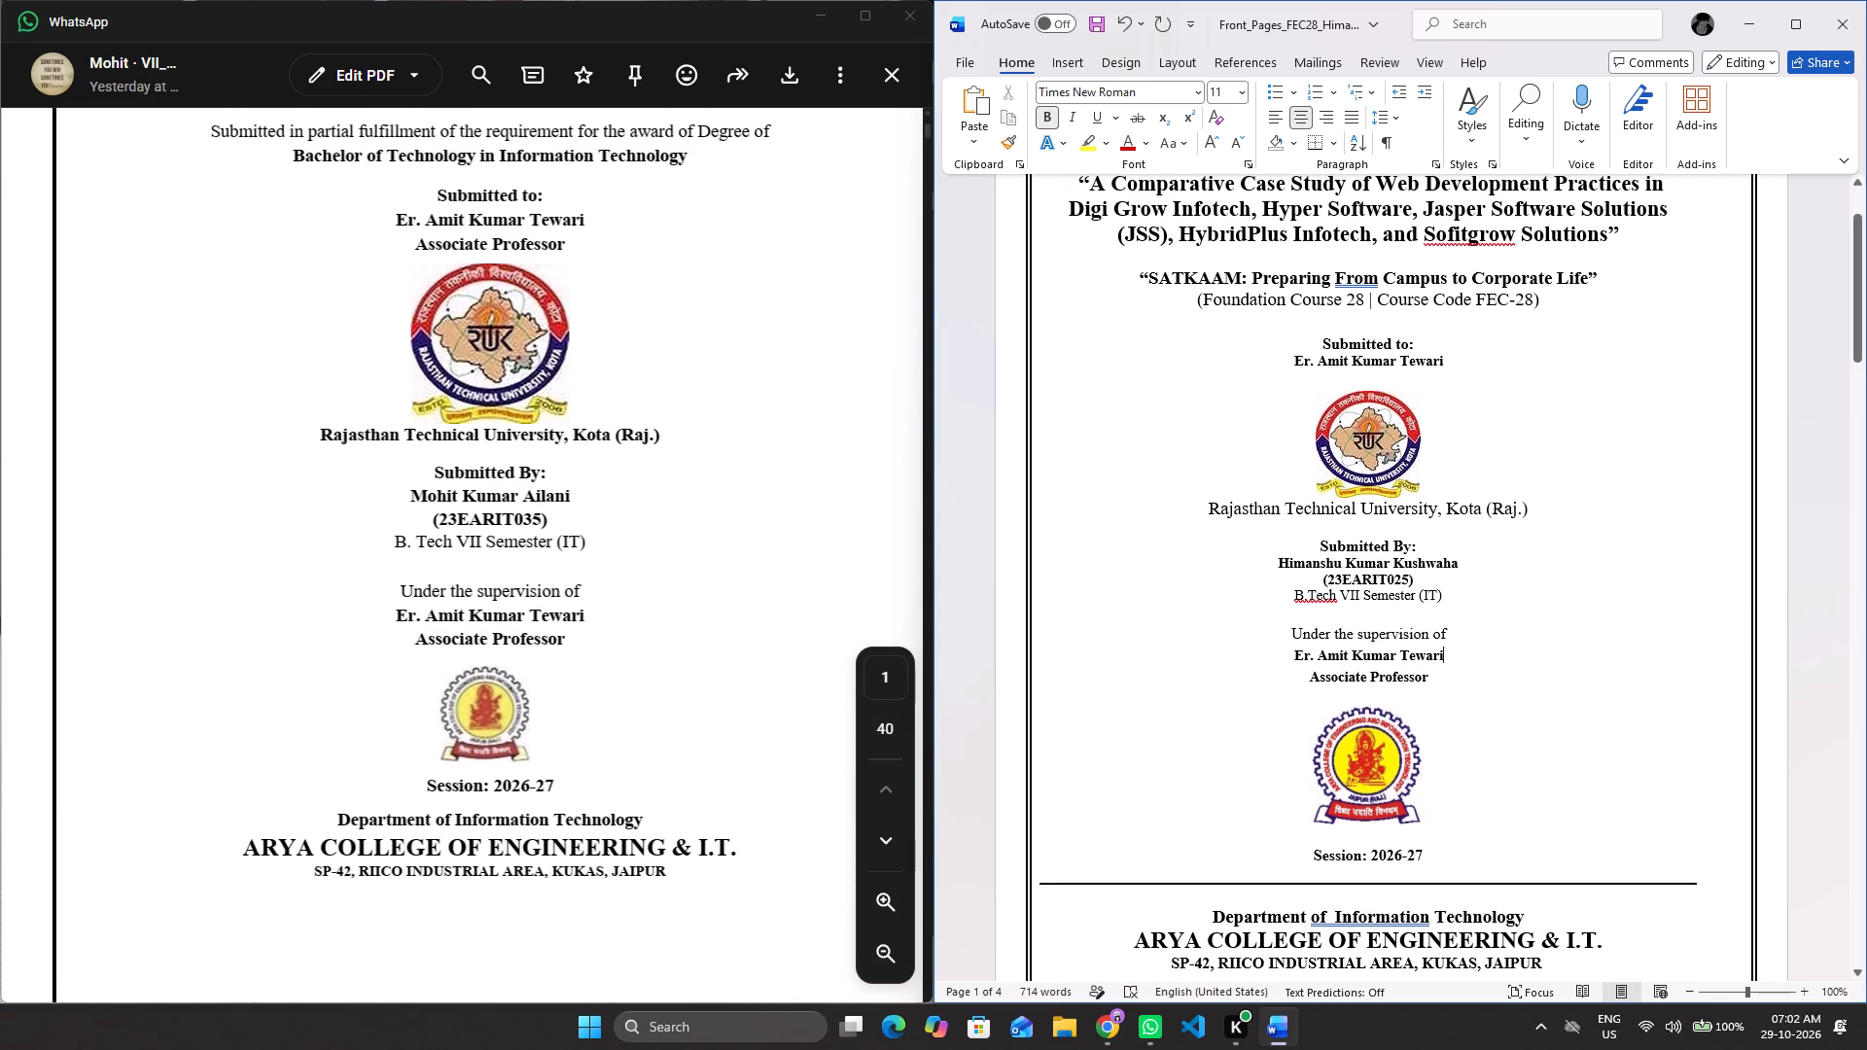
drag(1194, 510, 1571, 514)
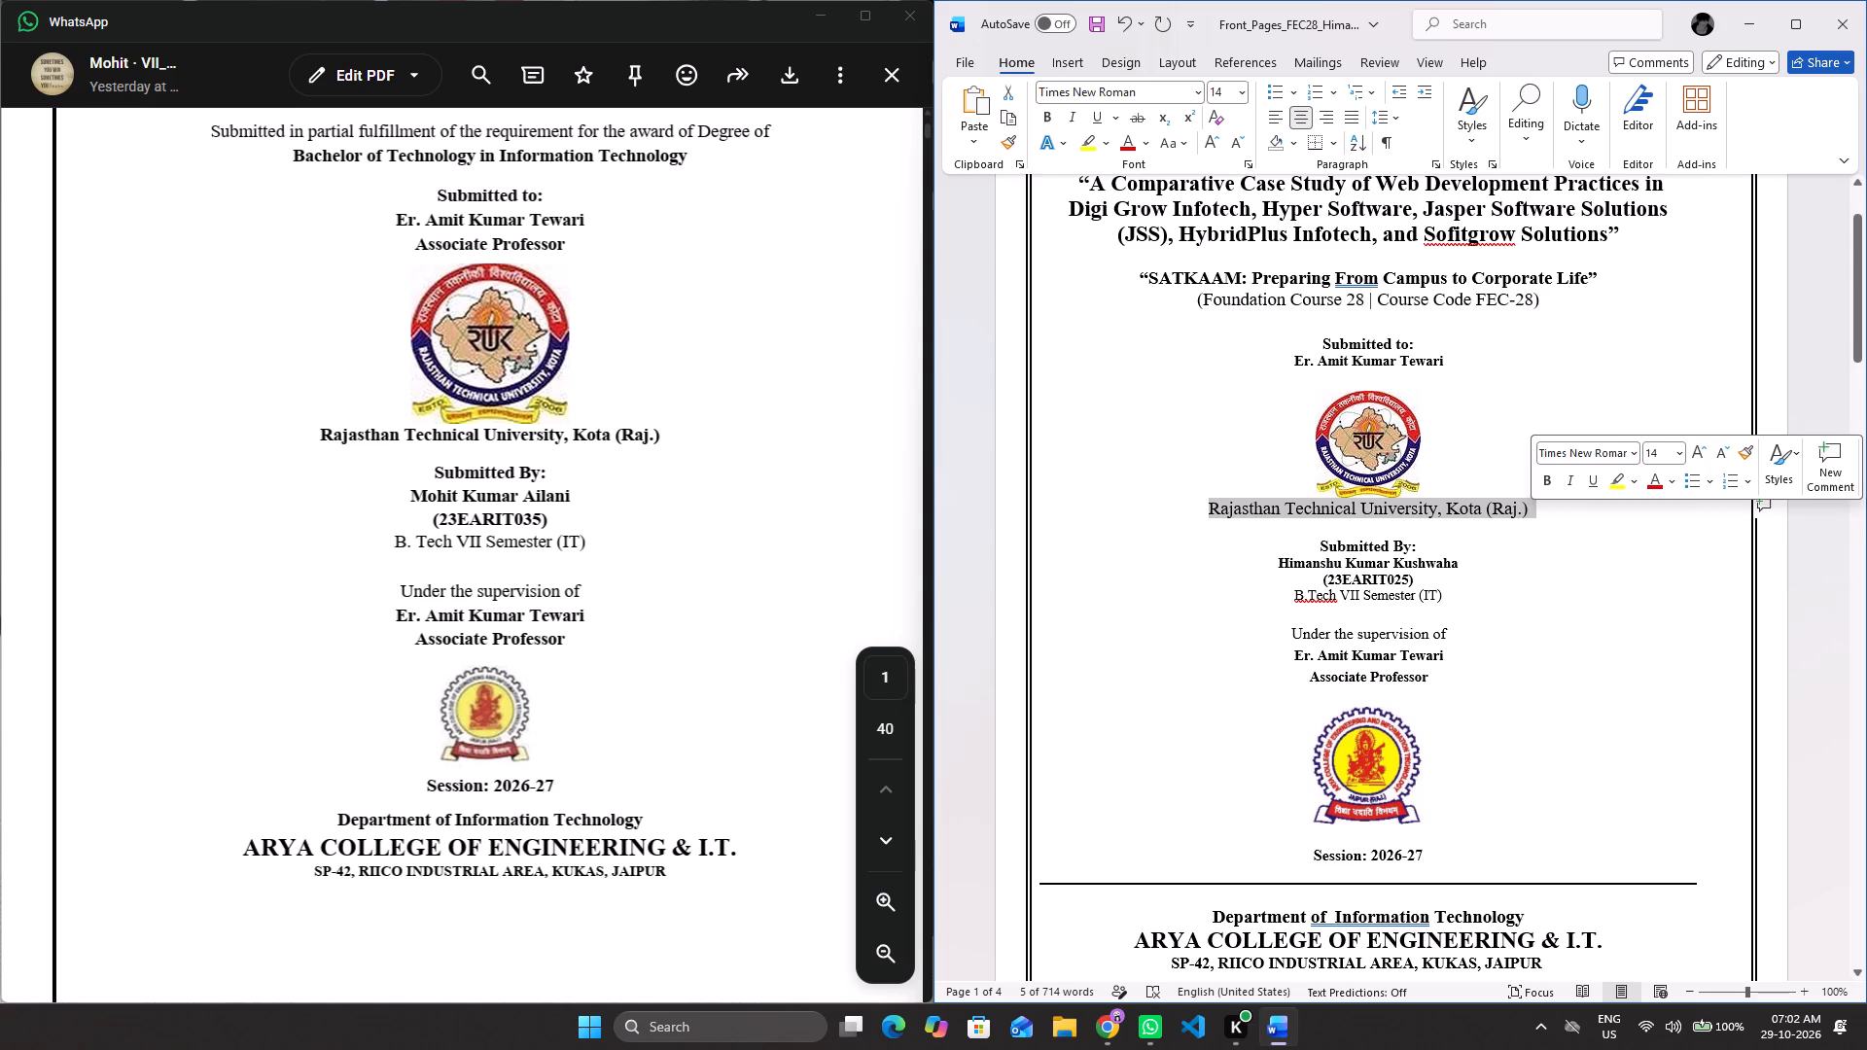
click(1547, 480)
click(1545, 565)
Copy "Associate Professor" from the supervision block to a new line below the professor's name under "Submitted to:".
scroll(1545, 565, up, 1)
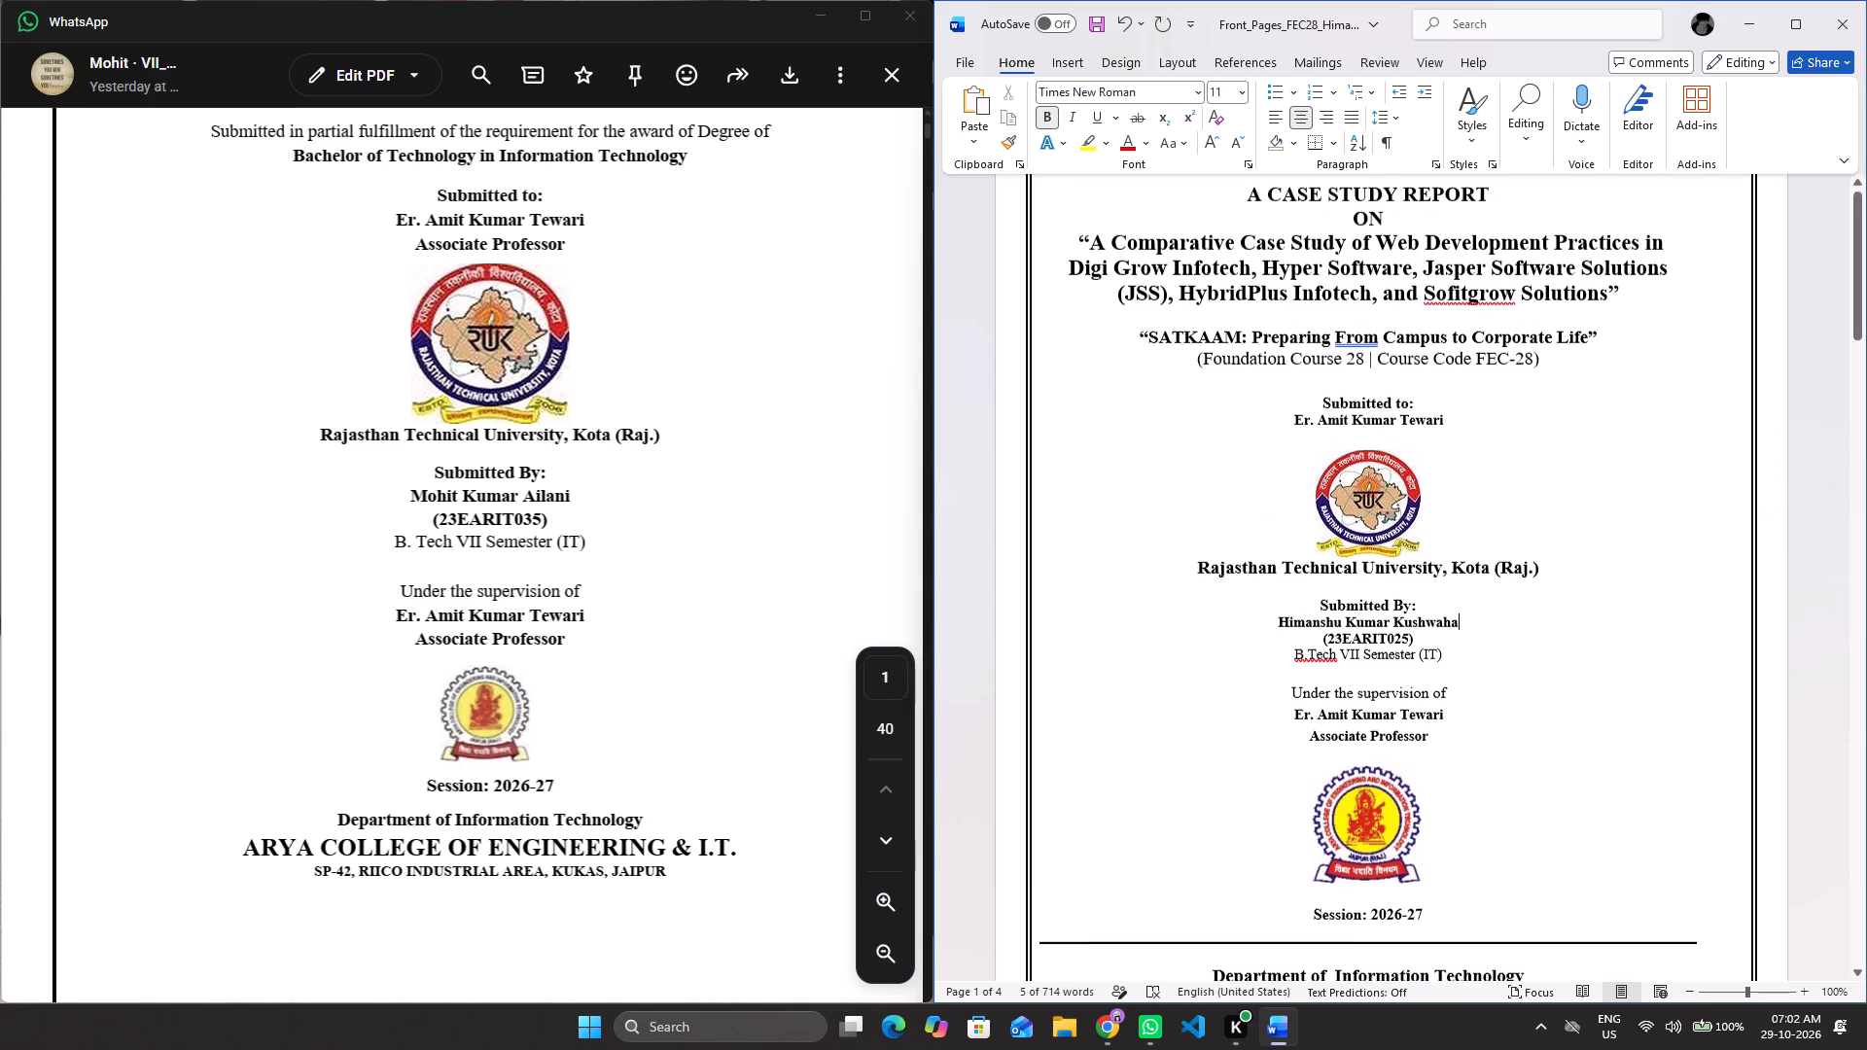
scroll(1545, 565, up, 1)
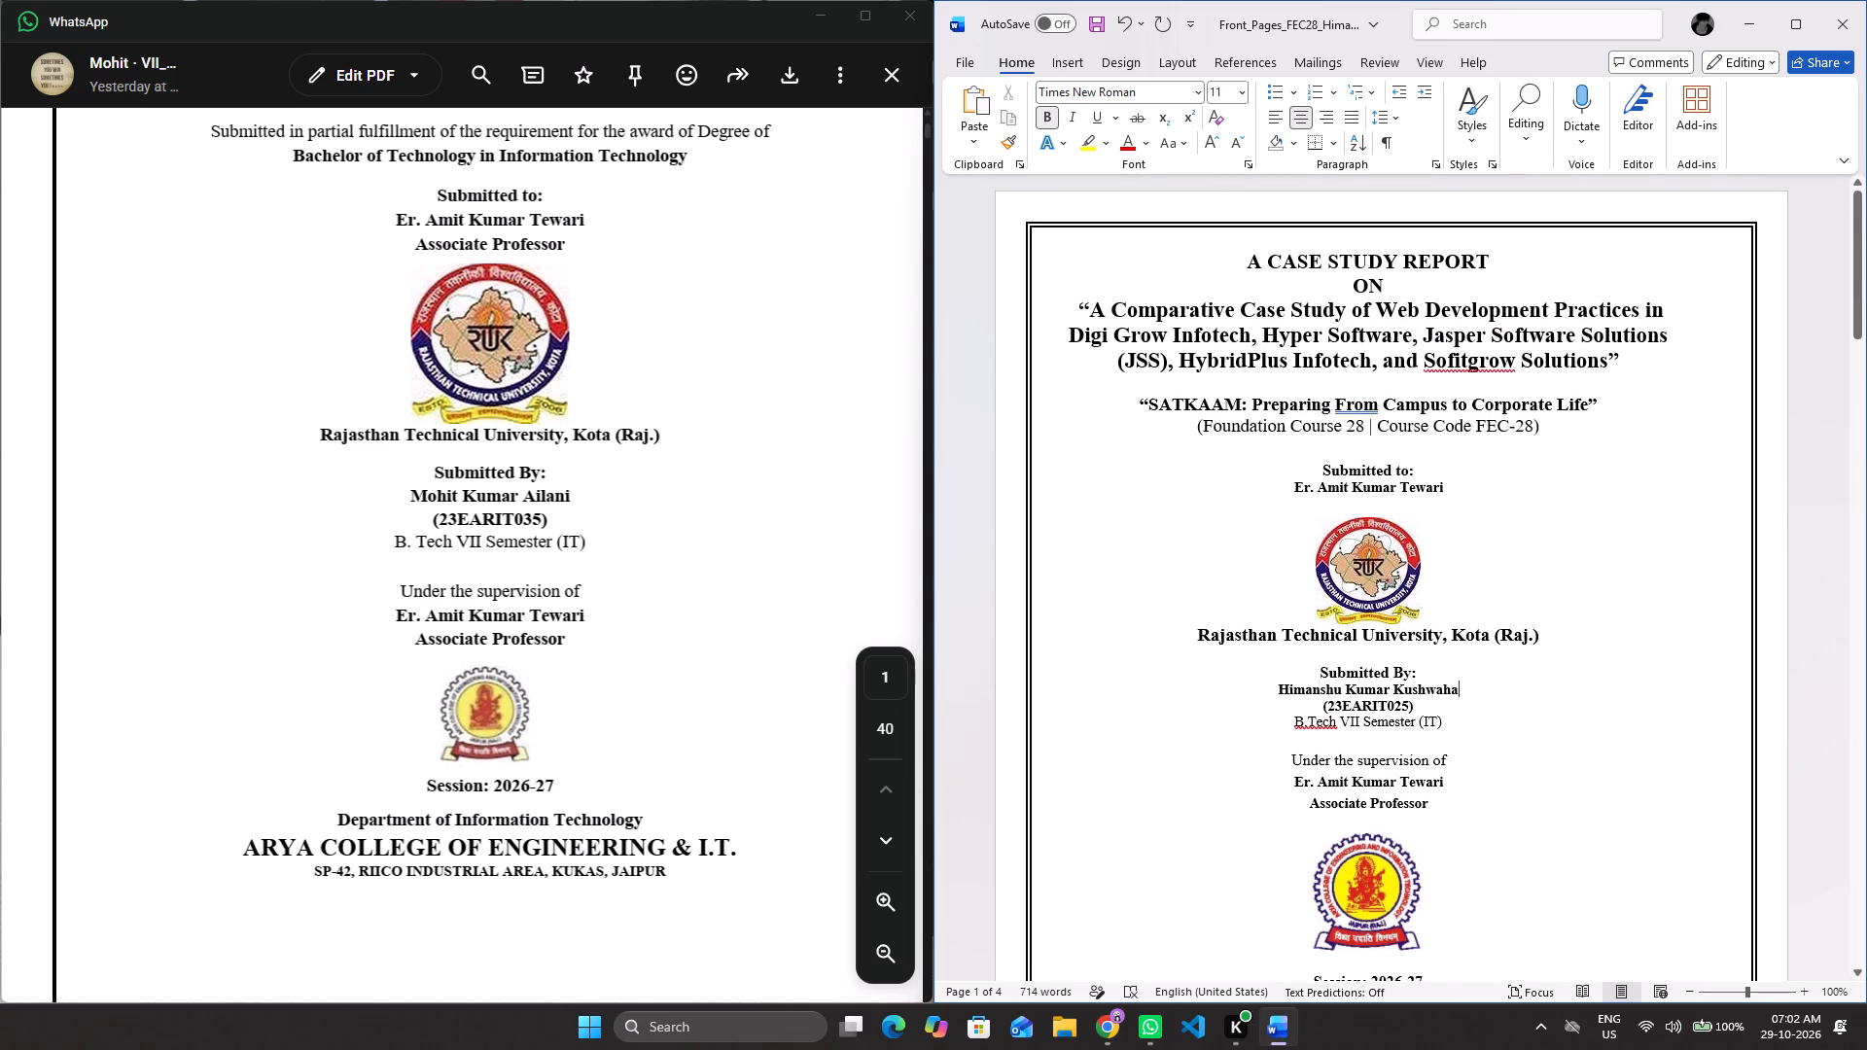
drag(1304, 807, 1347, 806)
drag(1347, 806, 1440, 804)
key(ctrl+c)
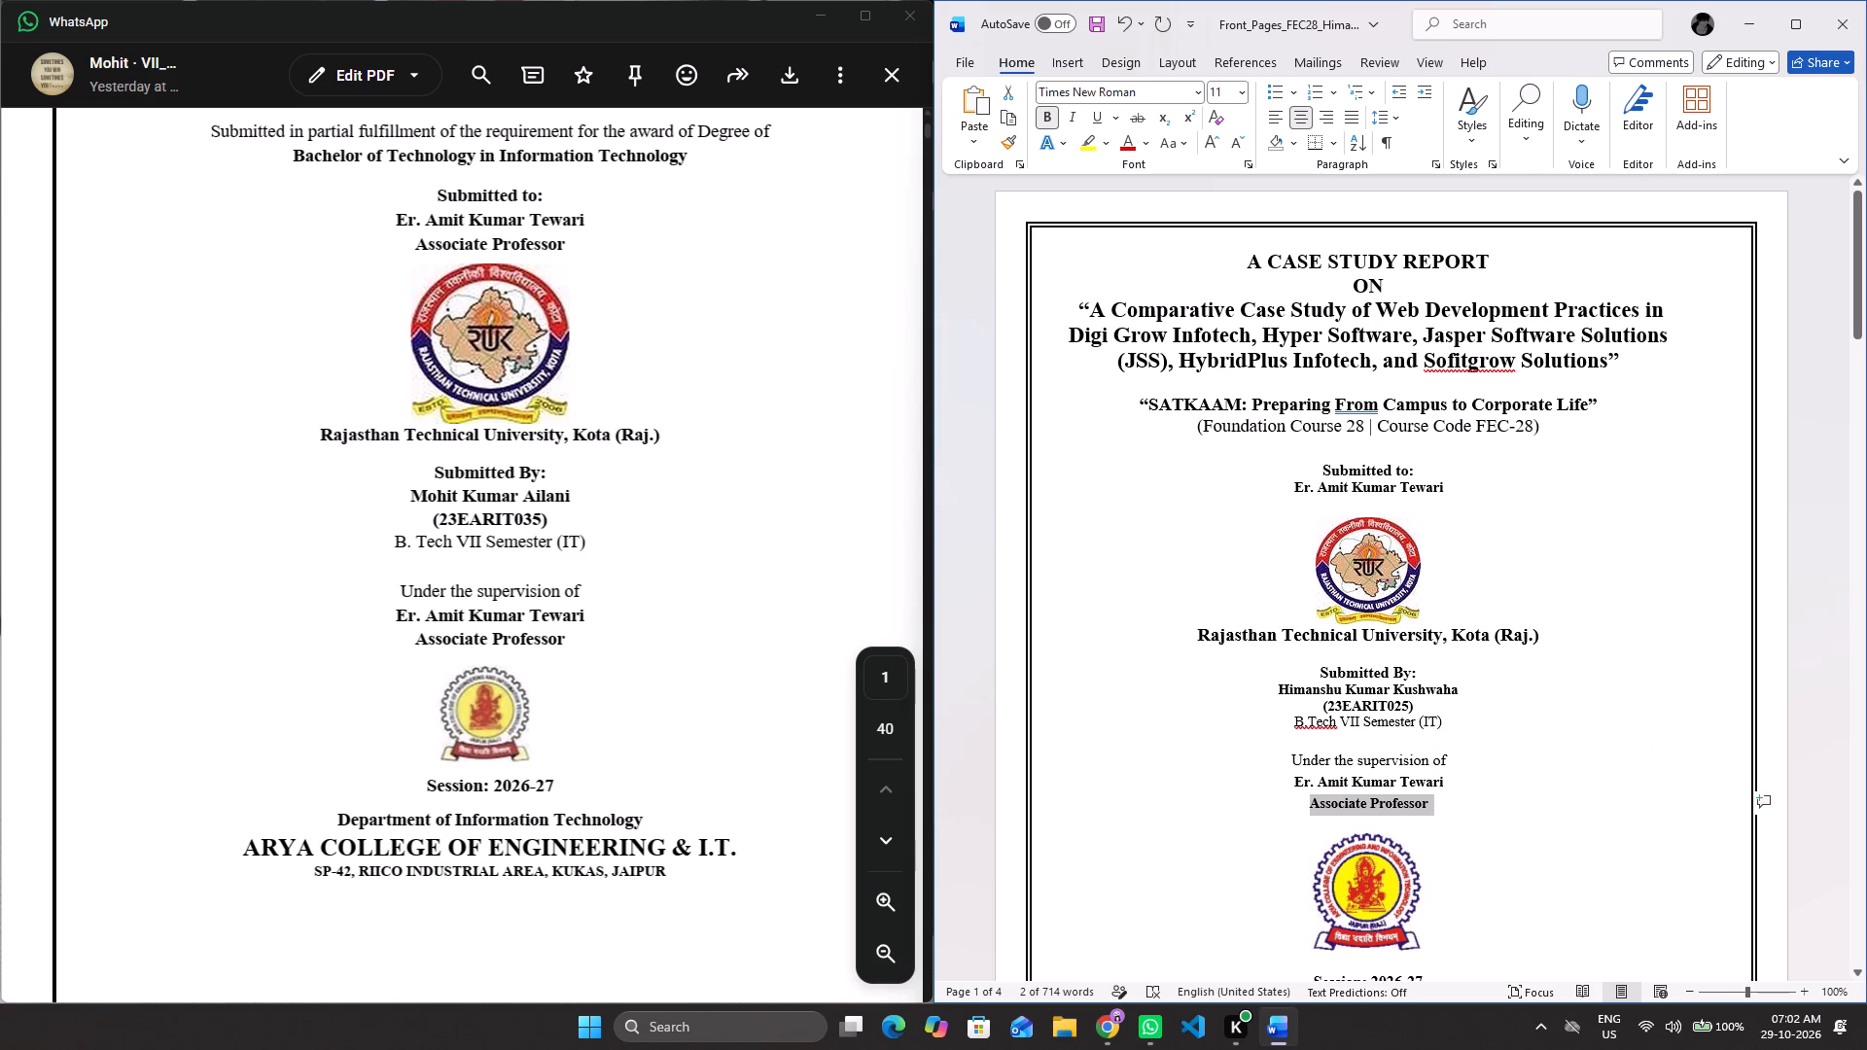
click(1447, 490)
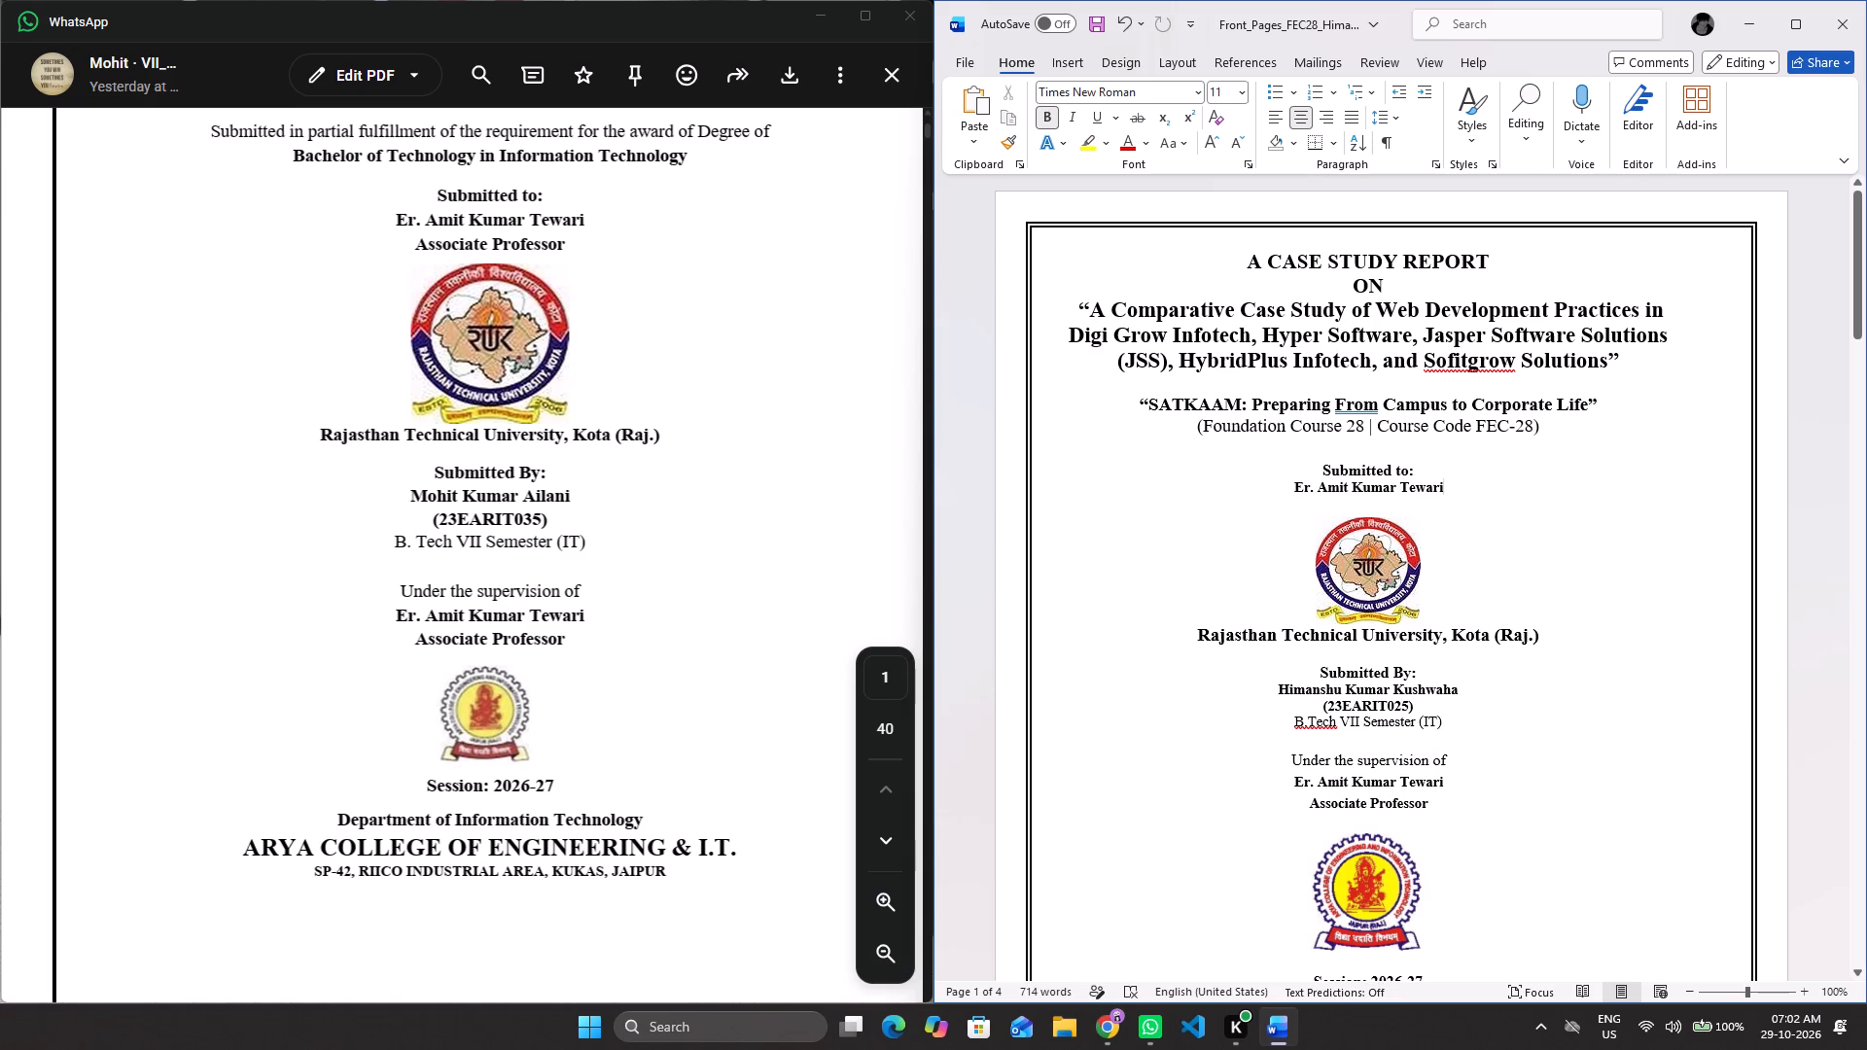
key(Return)
key(ctrl+v)
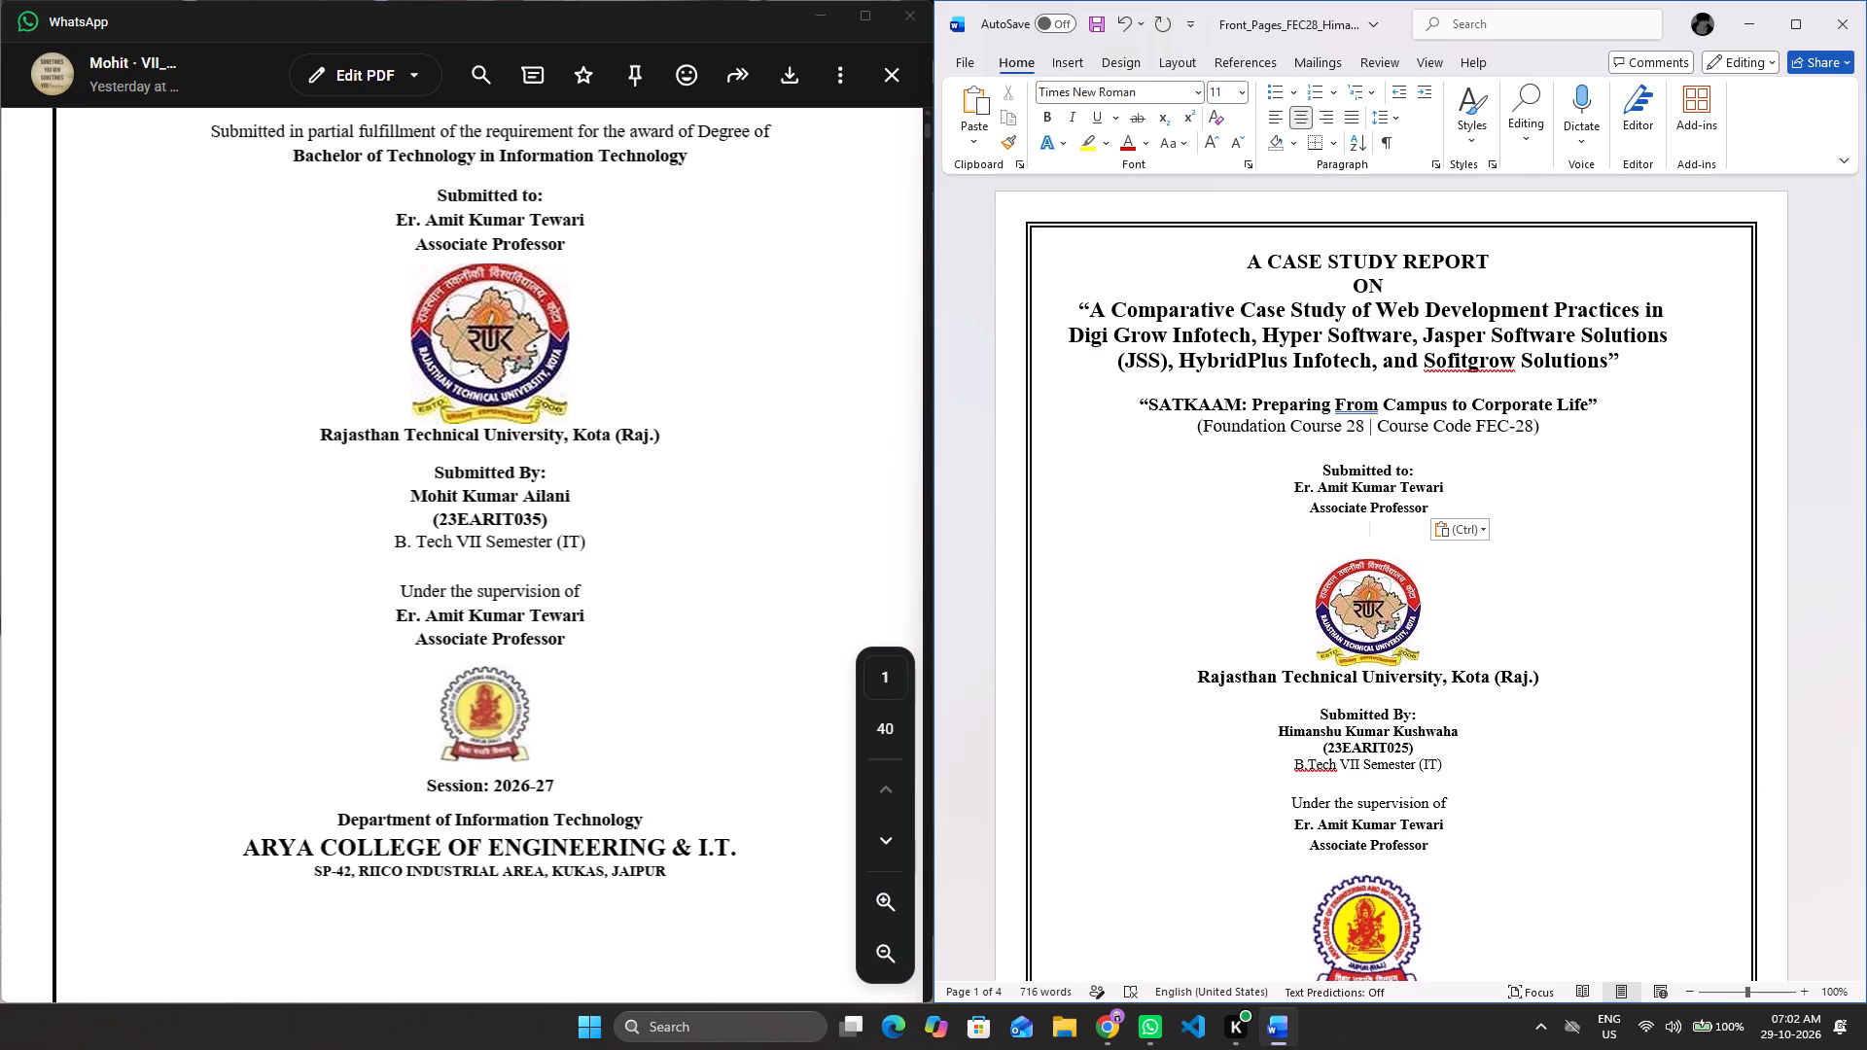
key(Delete)
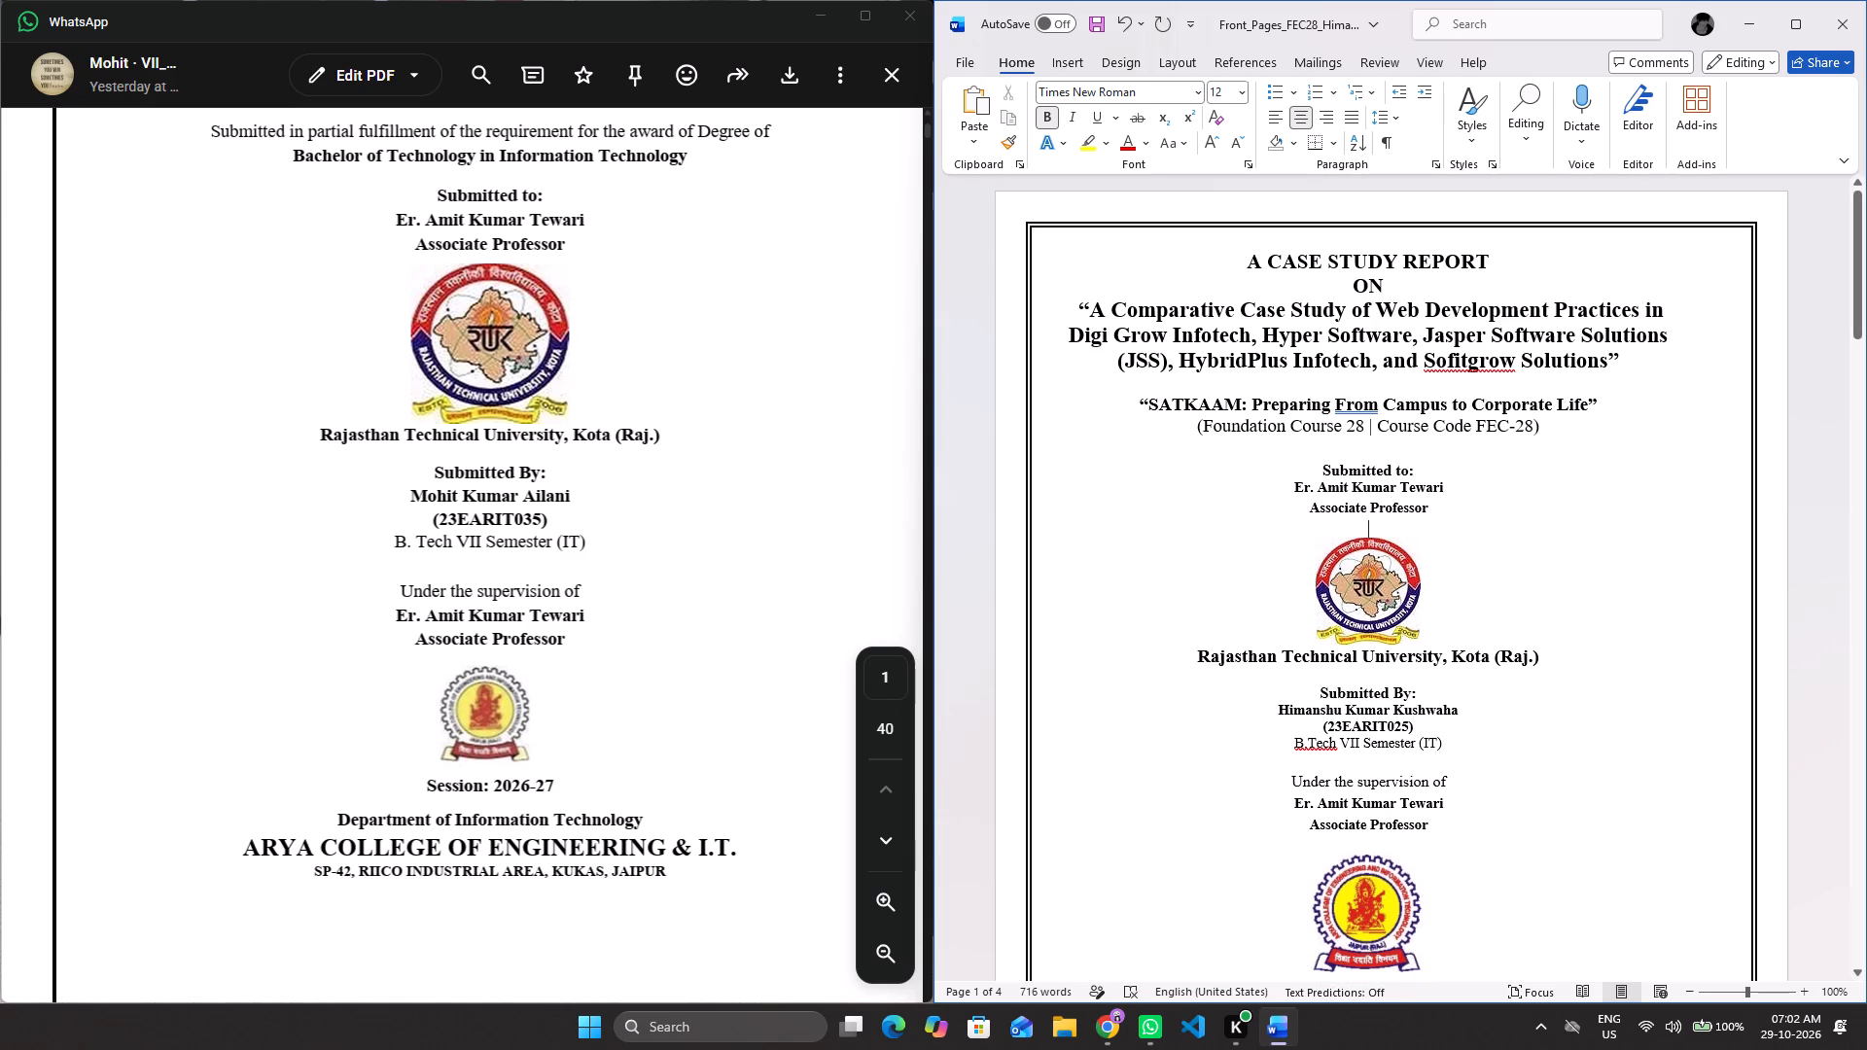
key(BackSpace)
key(Delete)
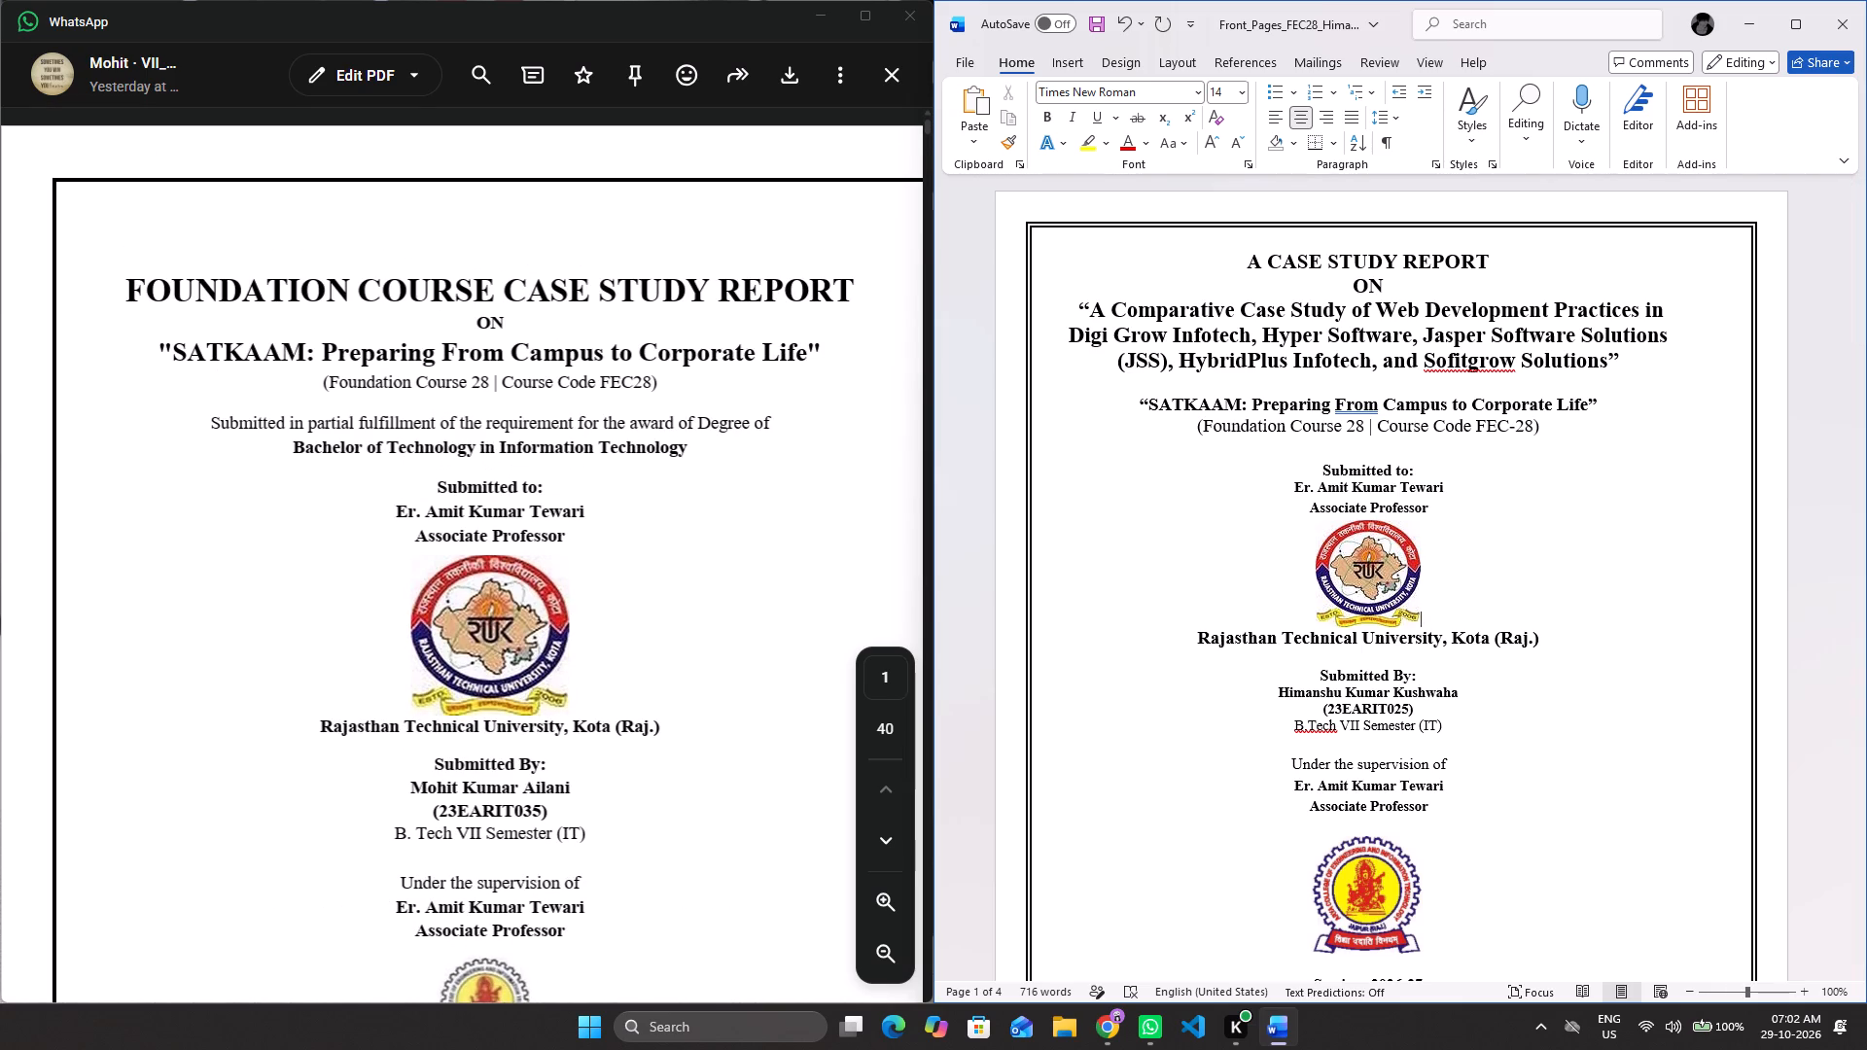
drag(1138, 404, 1601, 404)
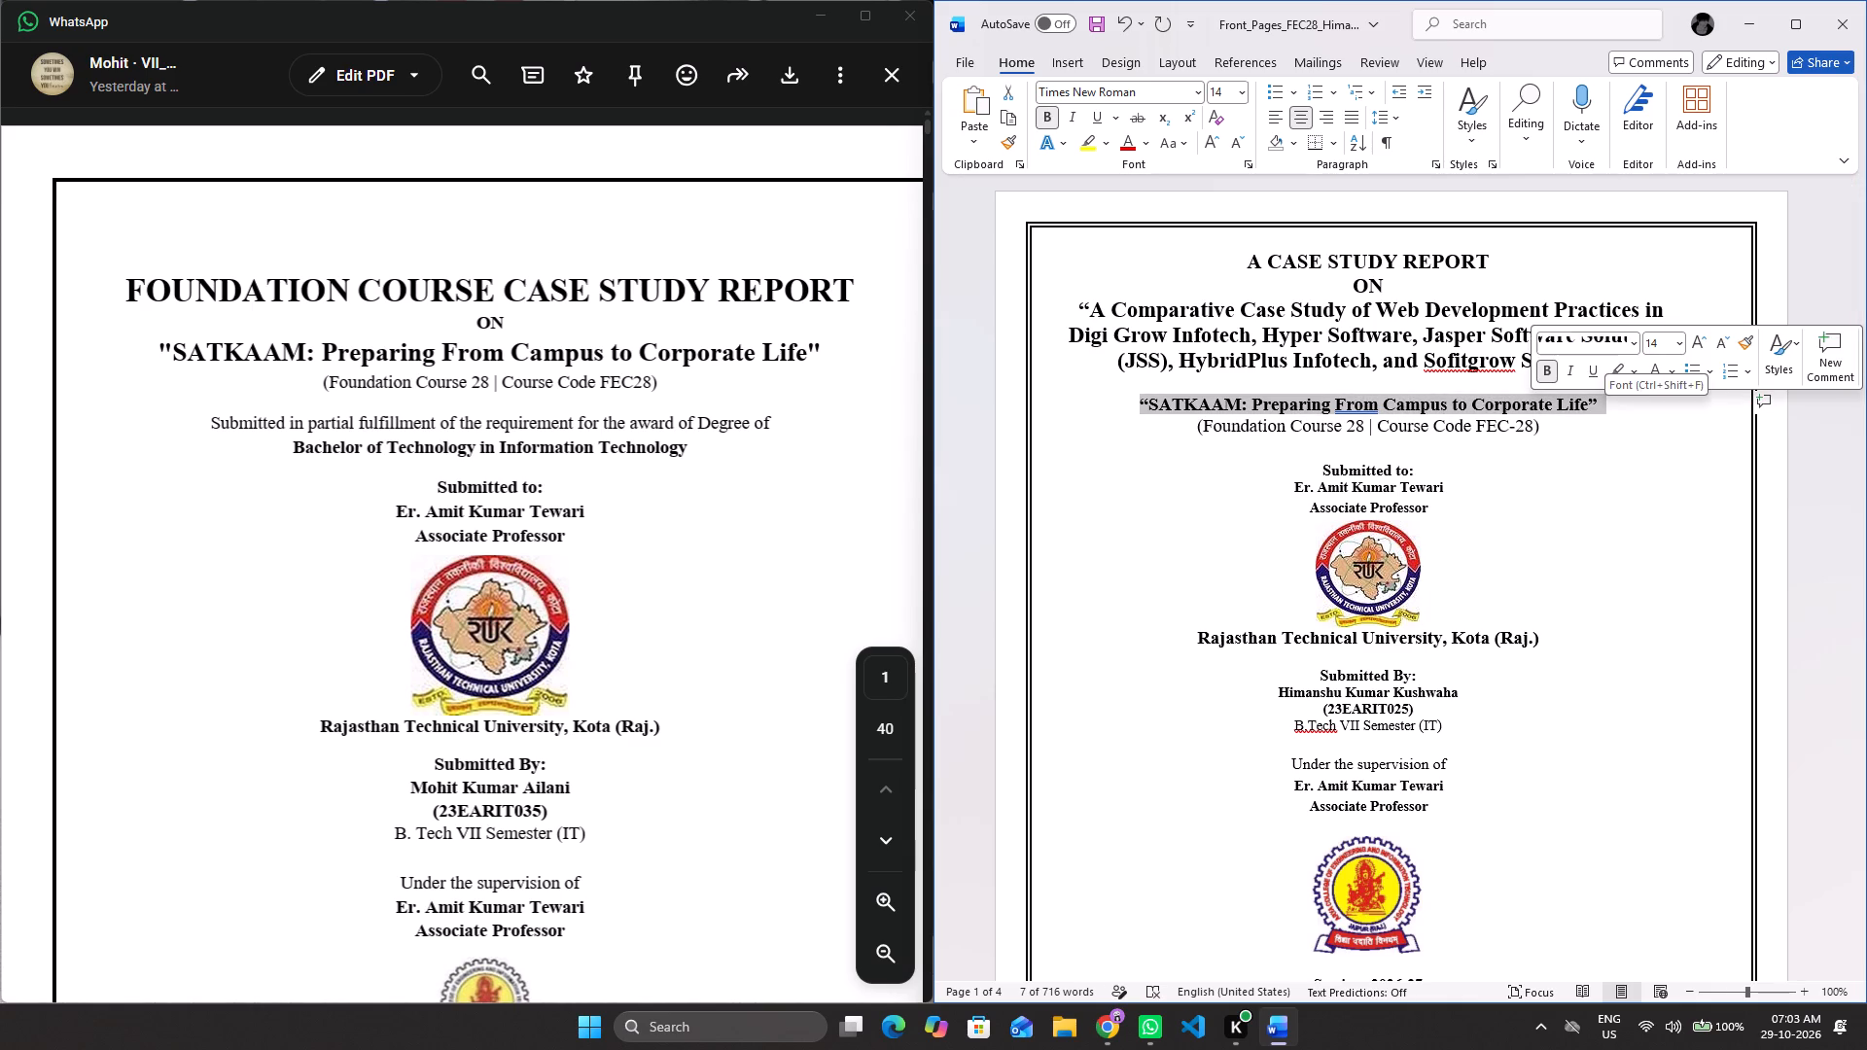
click(1685, 342)
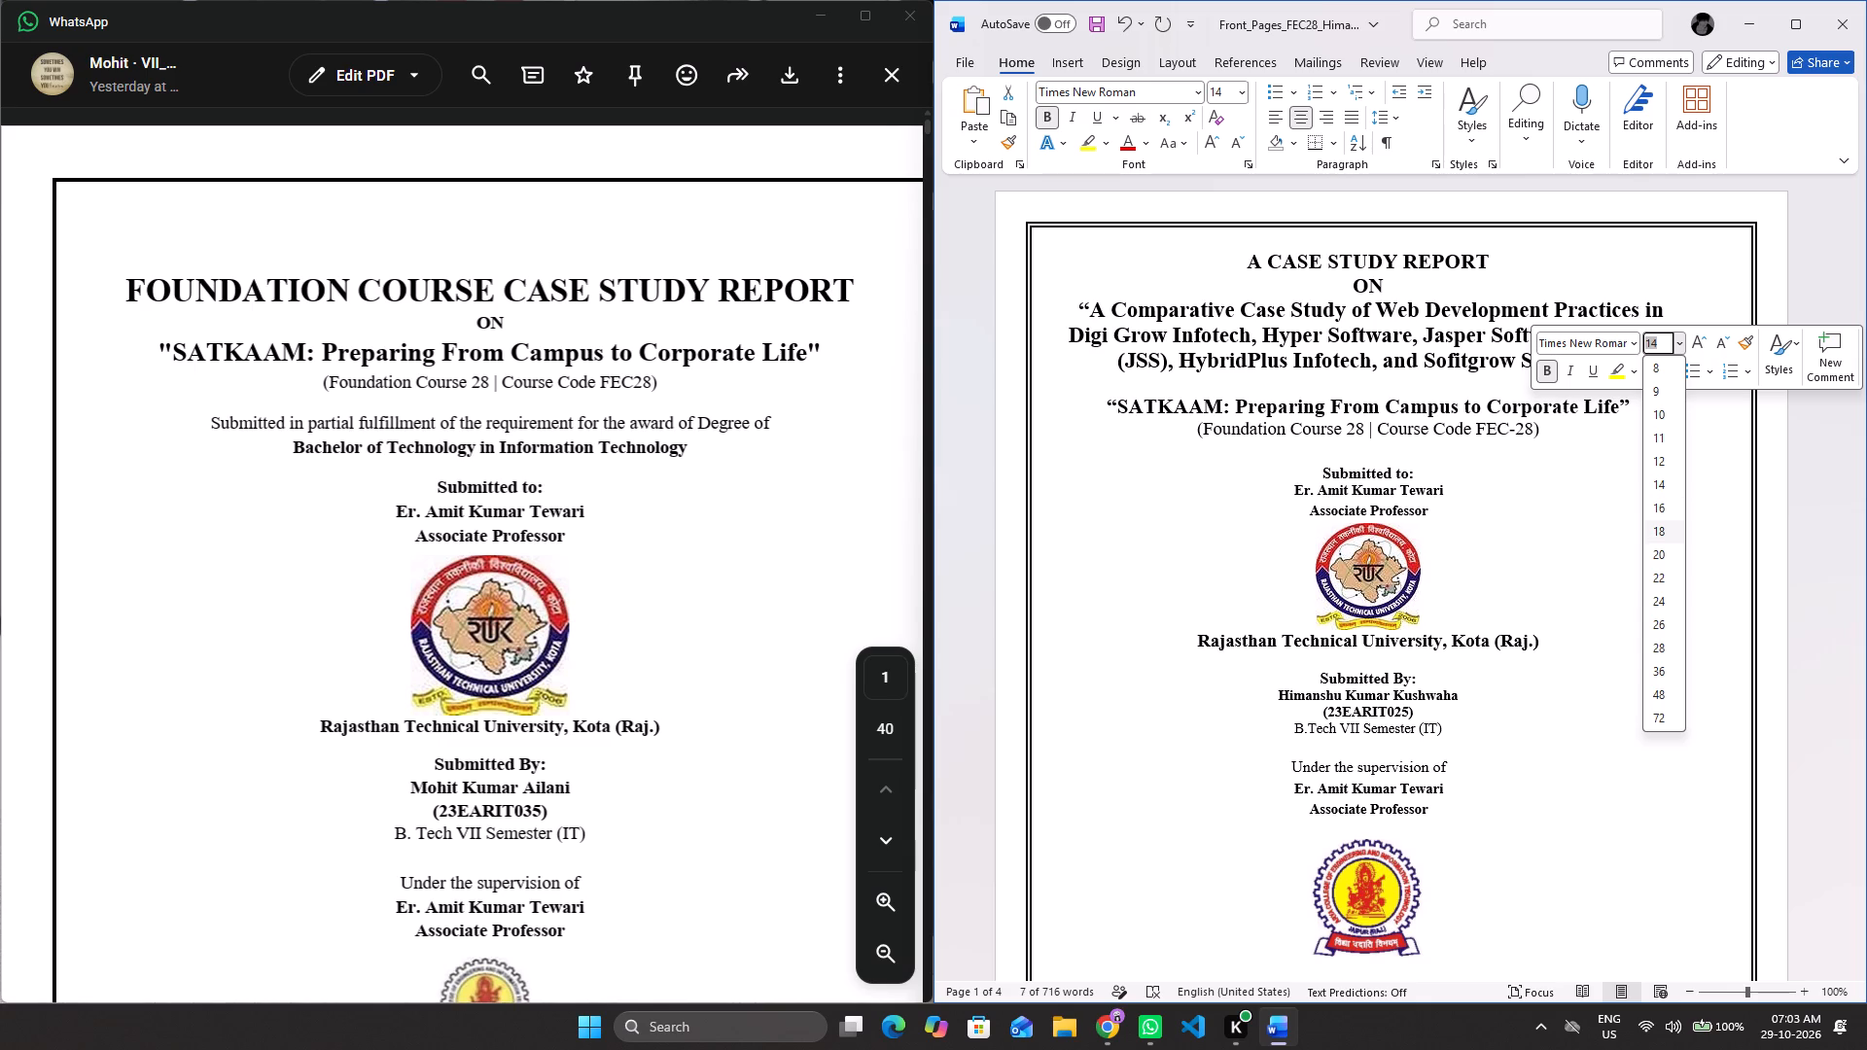
Set the "SATKAAM: Preparing From Campus to Corporate Life" title line to 18 pt.
click(1666, 528)
click(1614, 448)
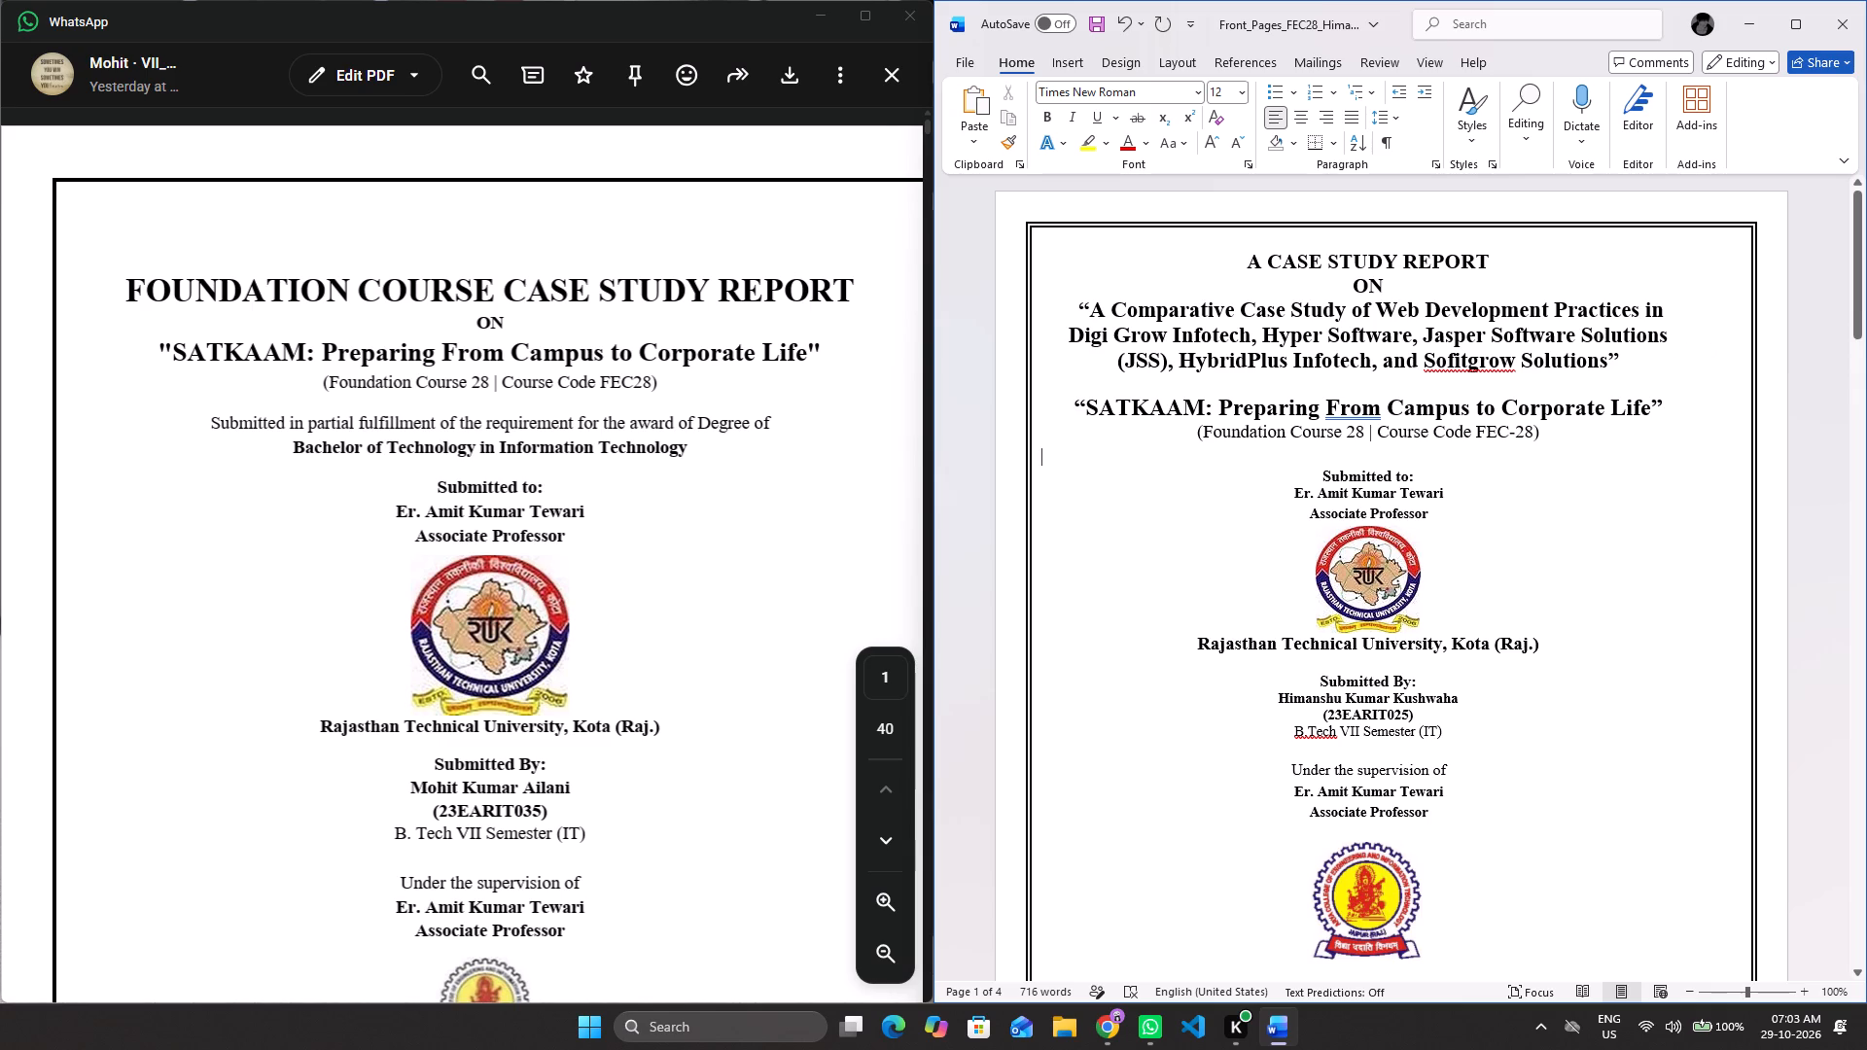
Replace the opening "A" of the cover heading "A CASE STUDY REPORT" with "FOUNDATION".
click(1262, 259)
key(BackSpace)
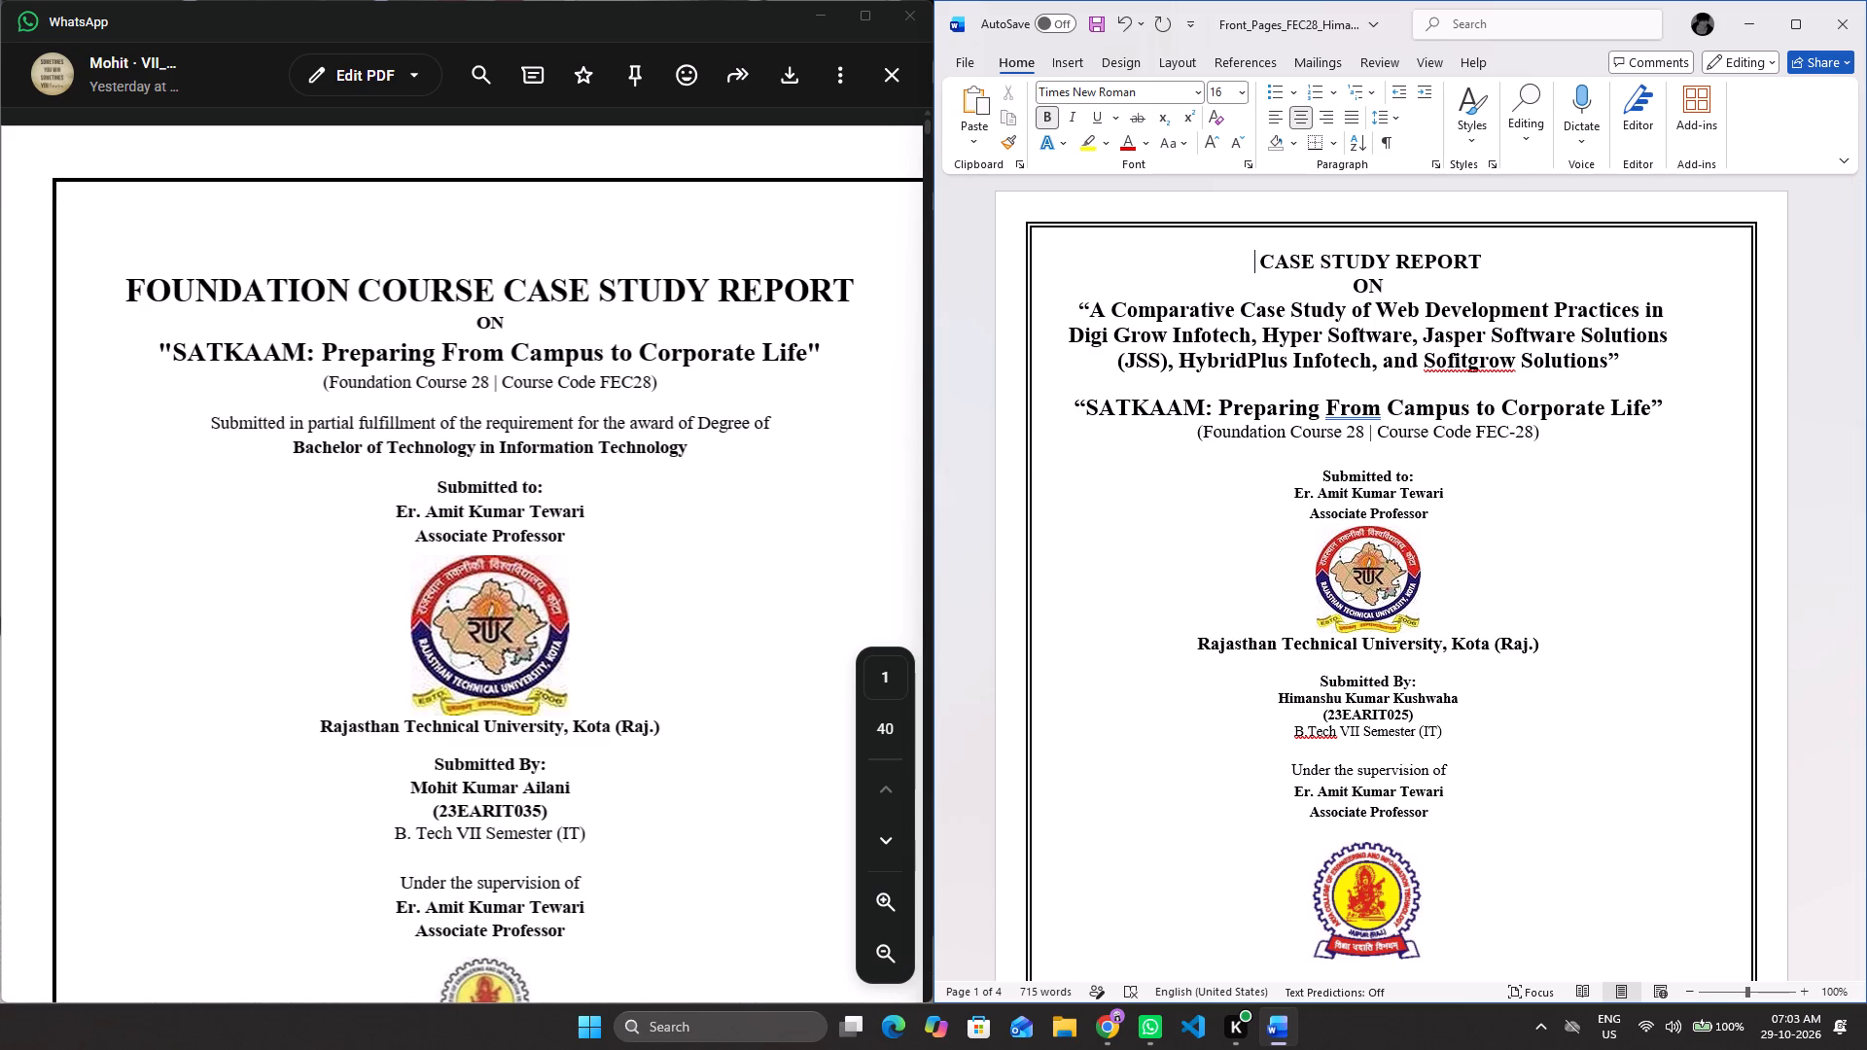
key(f)
text(ou)
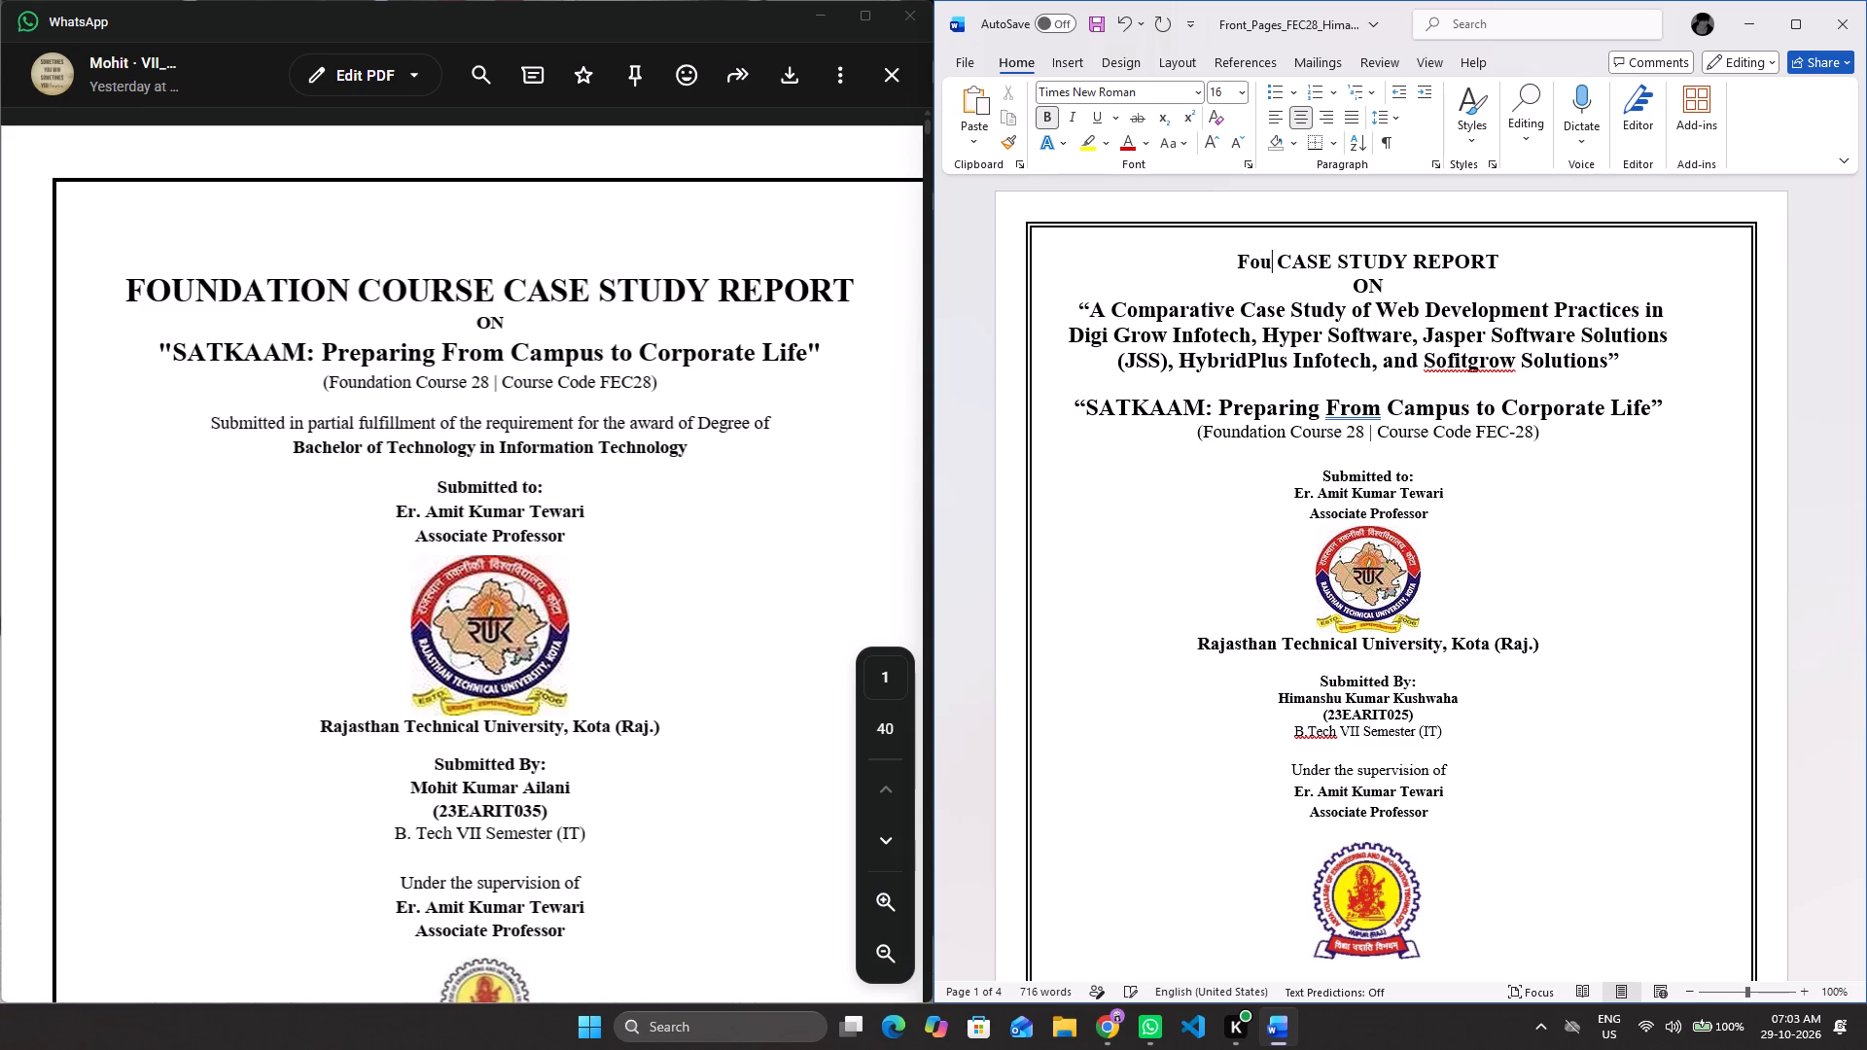
text(nd)
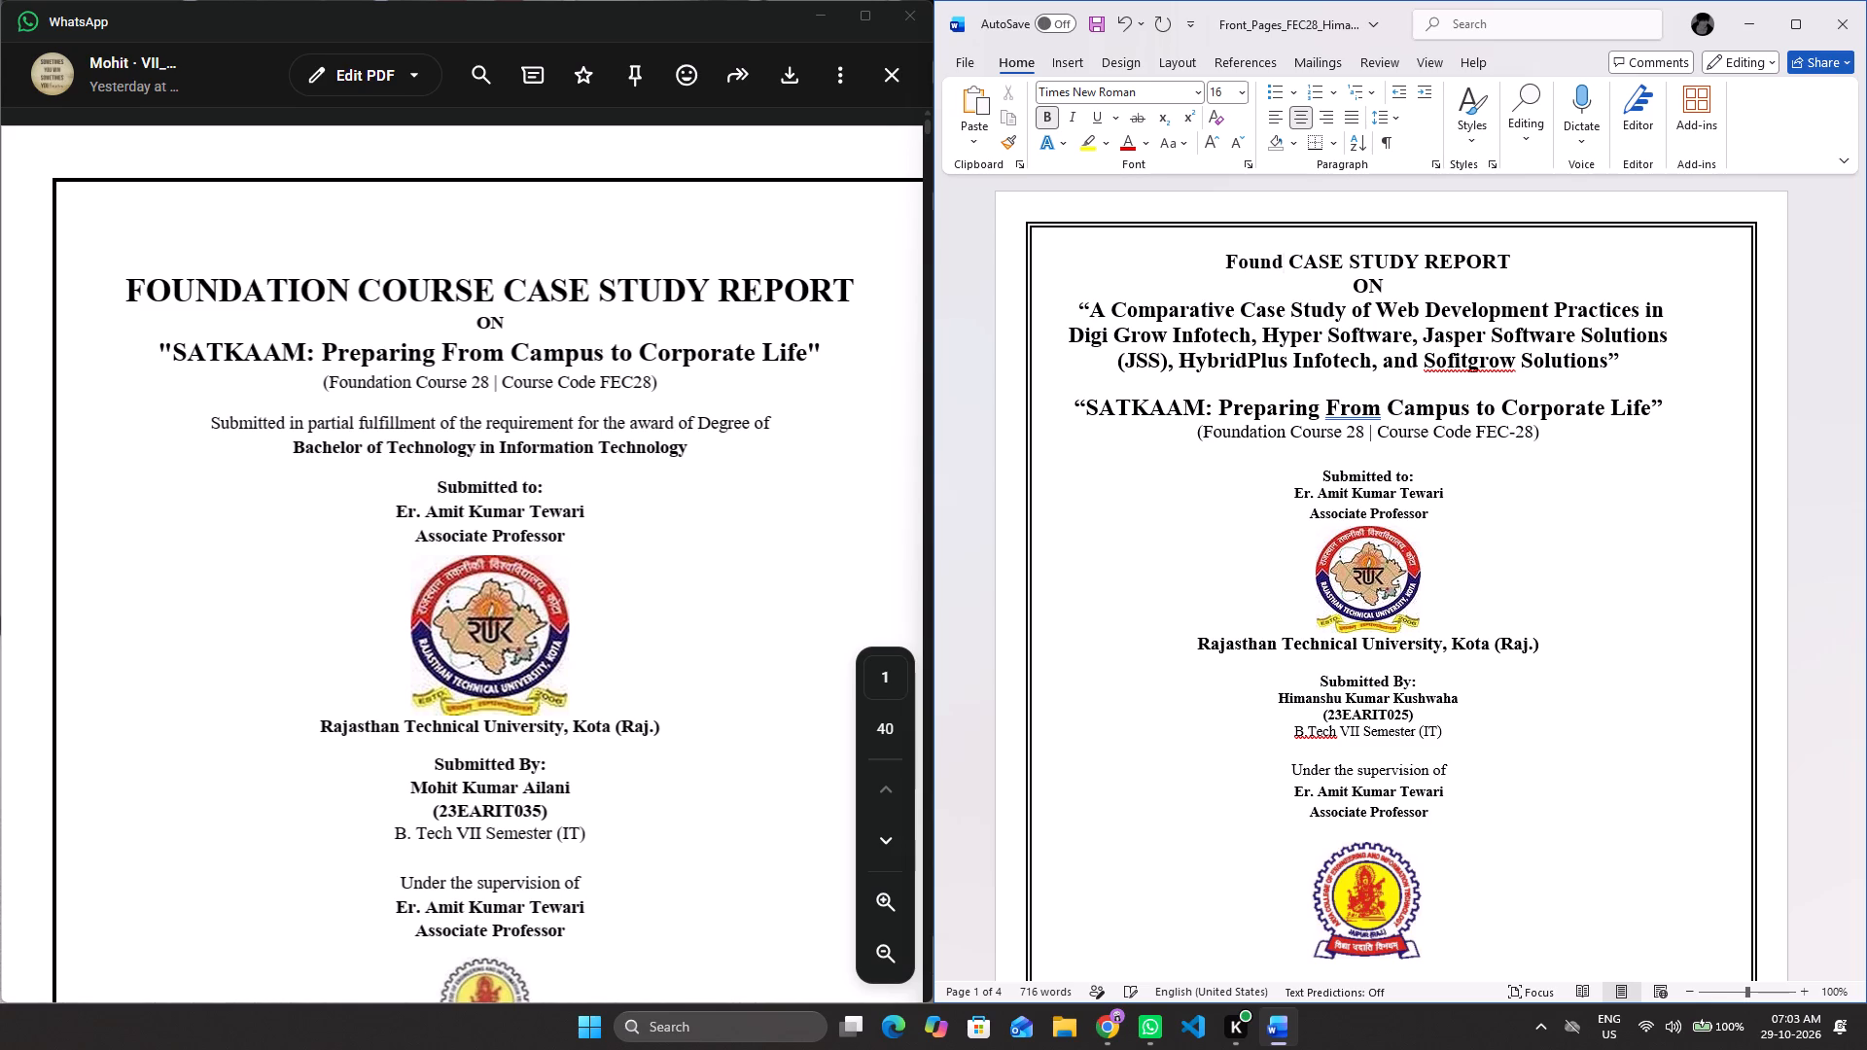
key(BackSpace)
key(BackSpace)
key(BackSpace)
key(BackSpace)
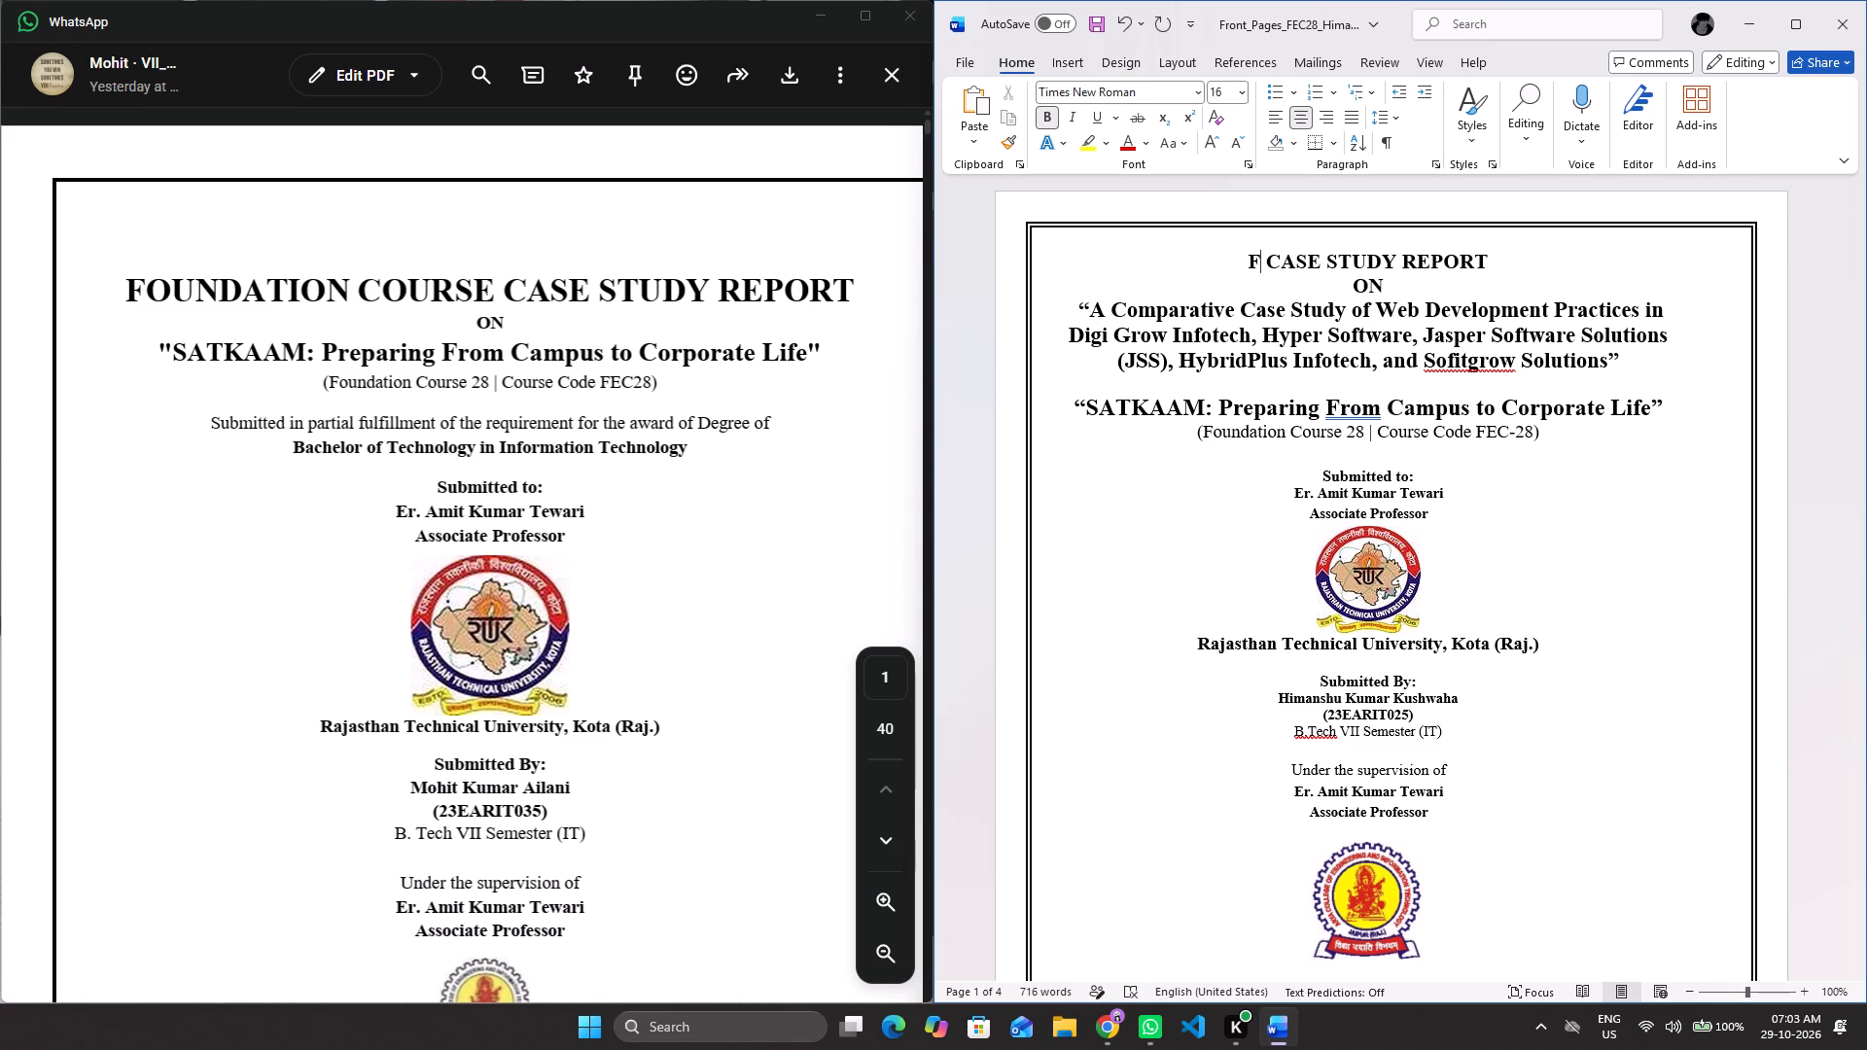
text(OUN)
text(DATION)
key(space)
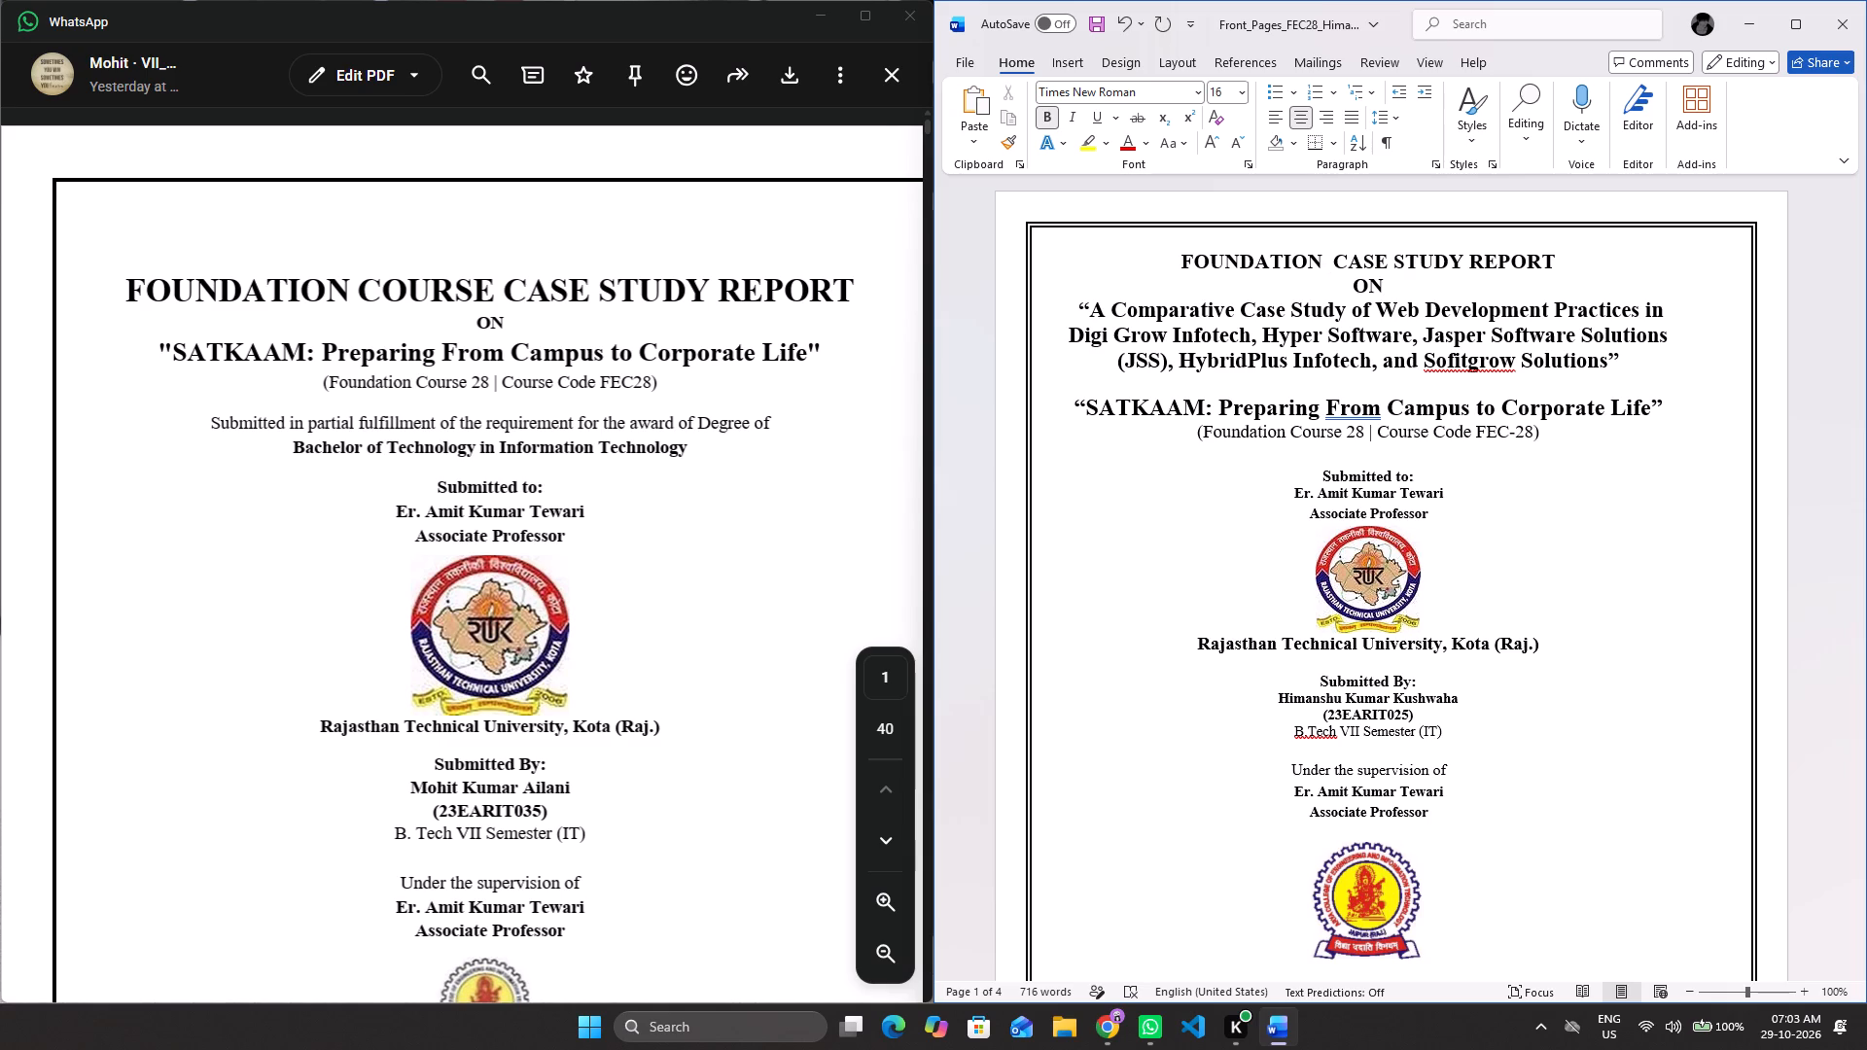
key(BackSpace)
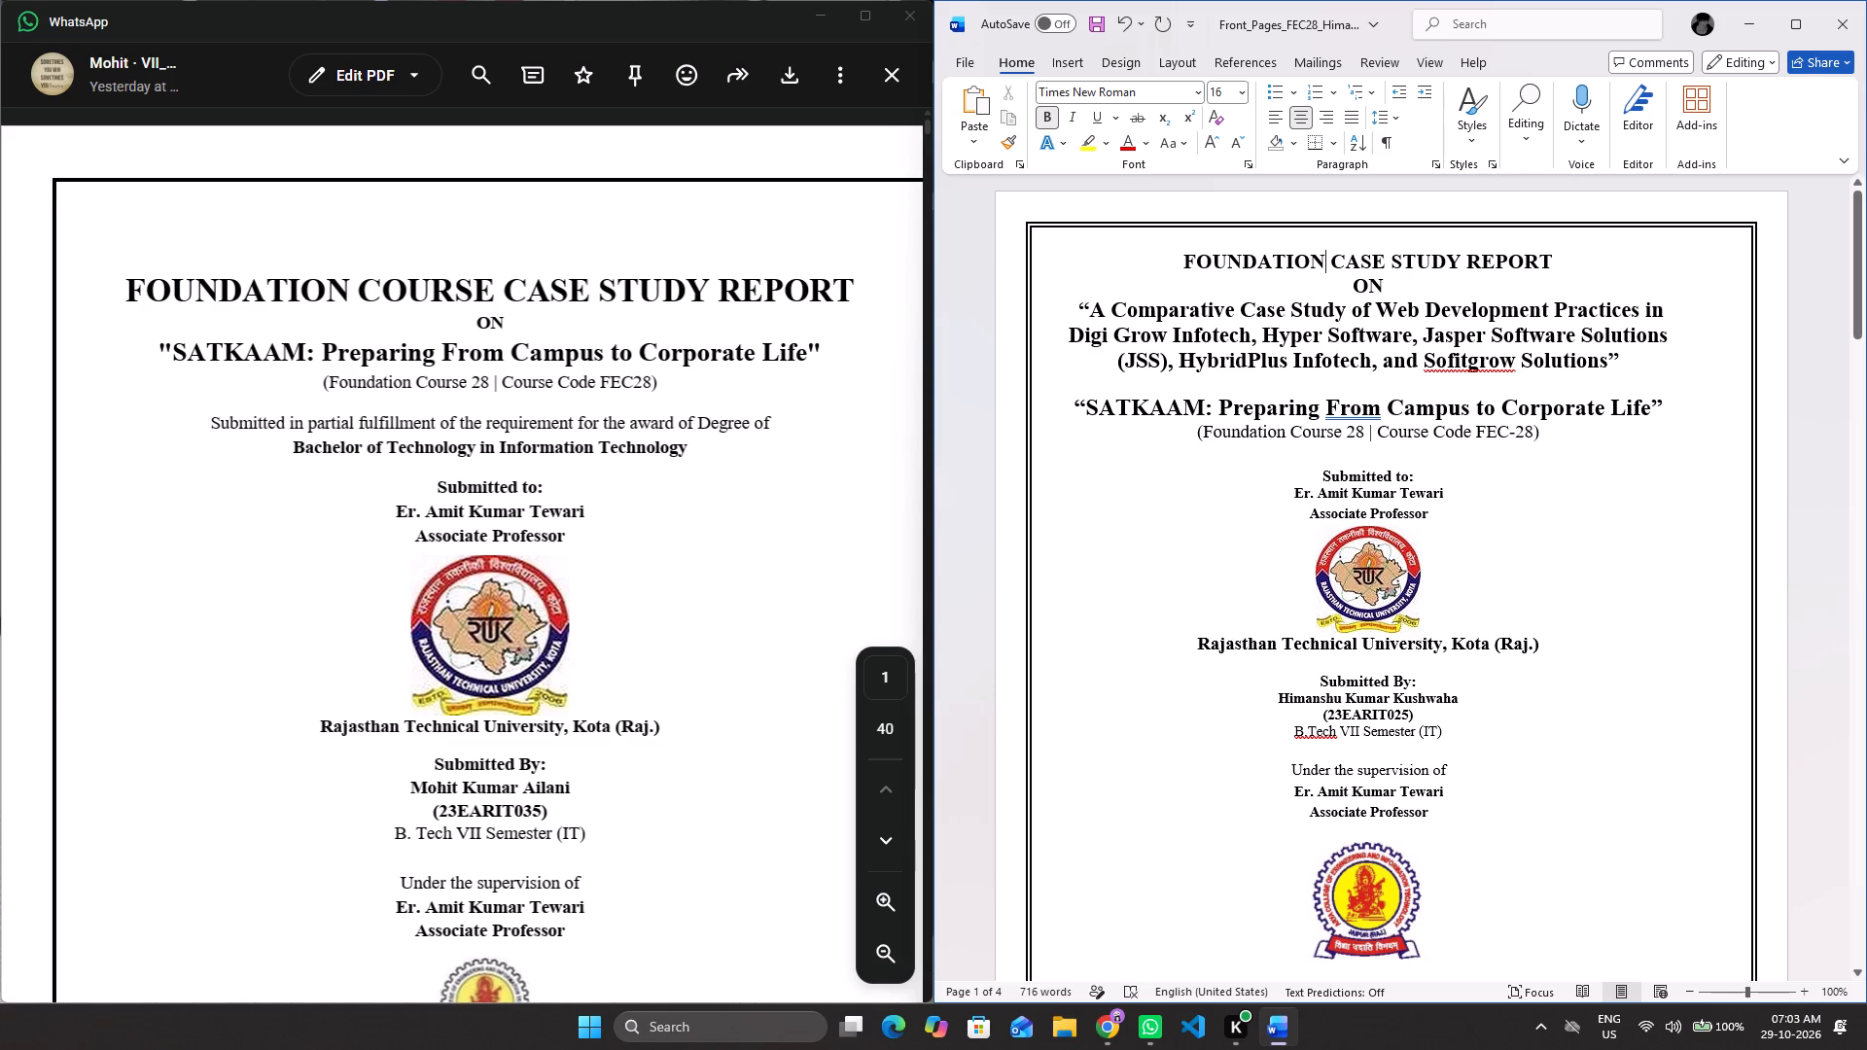
Change the word "CASE" to "COURSE" after "FOUNDATION" in the cover heading.
click(1358, 261)
key(BackSpace)
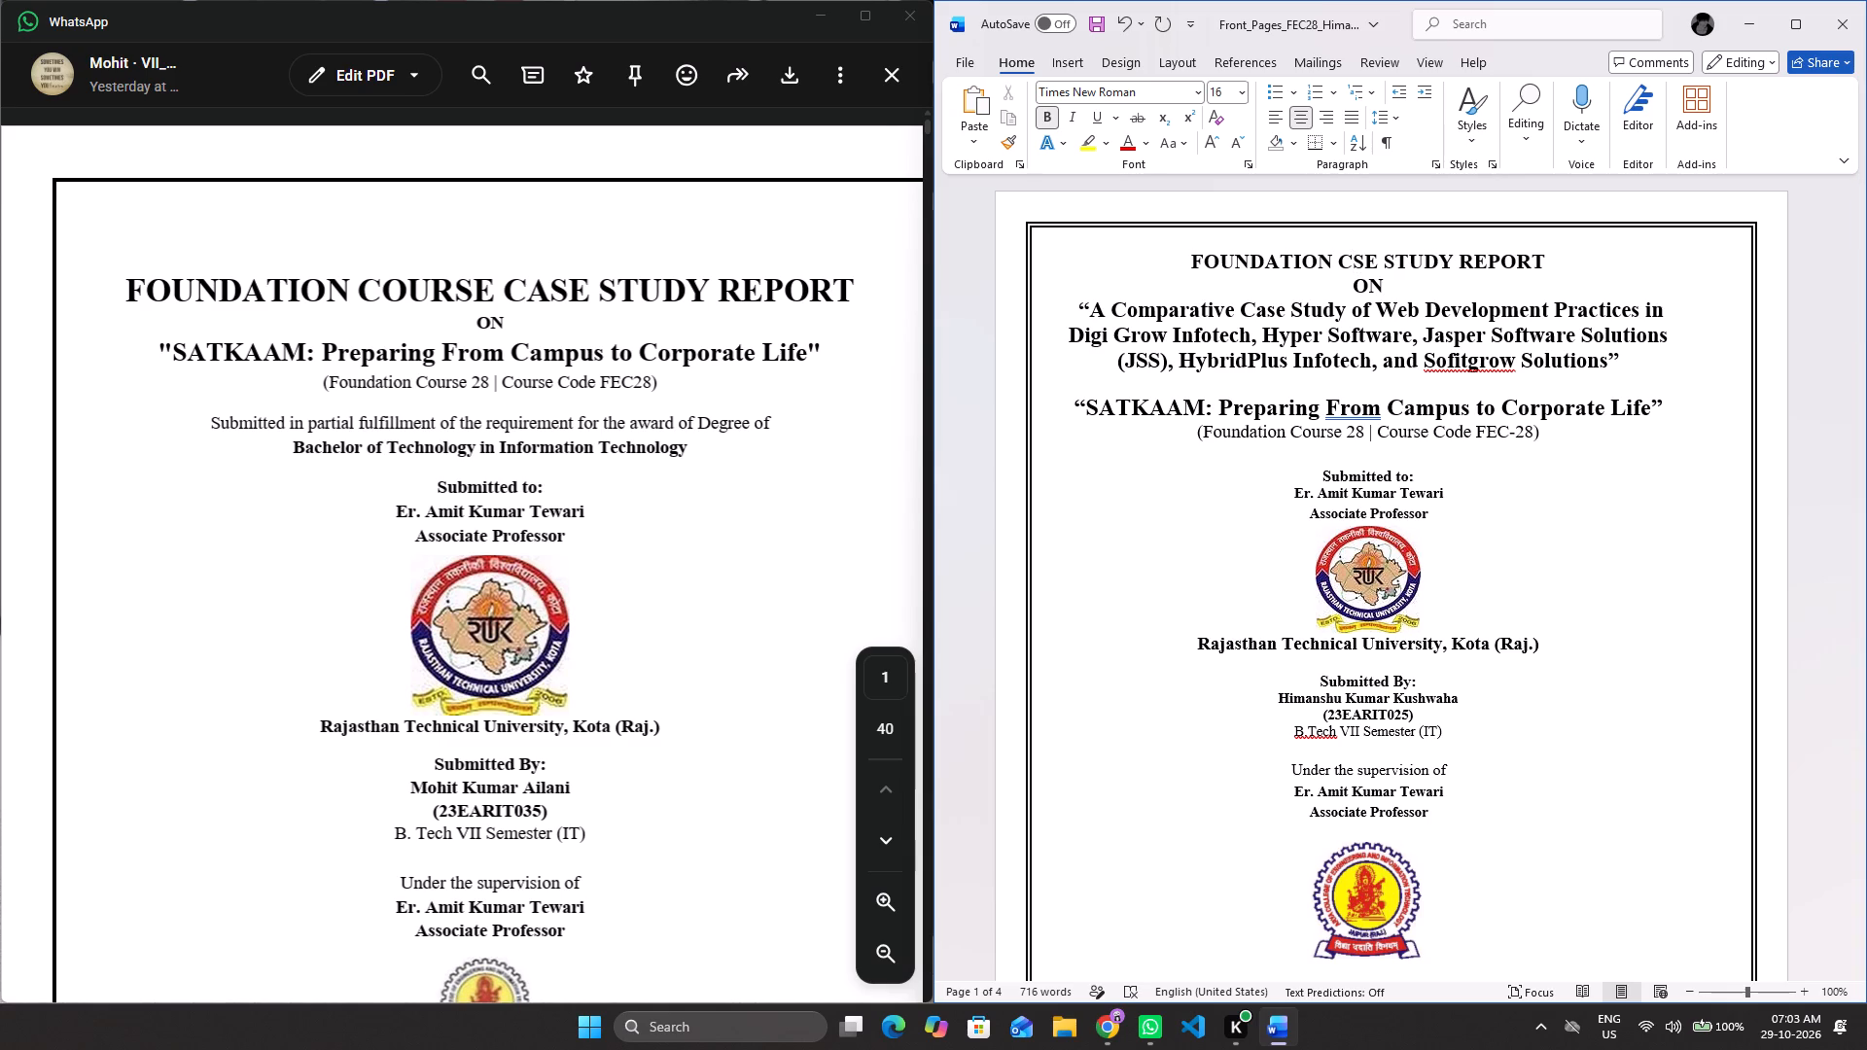
text(OU)
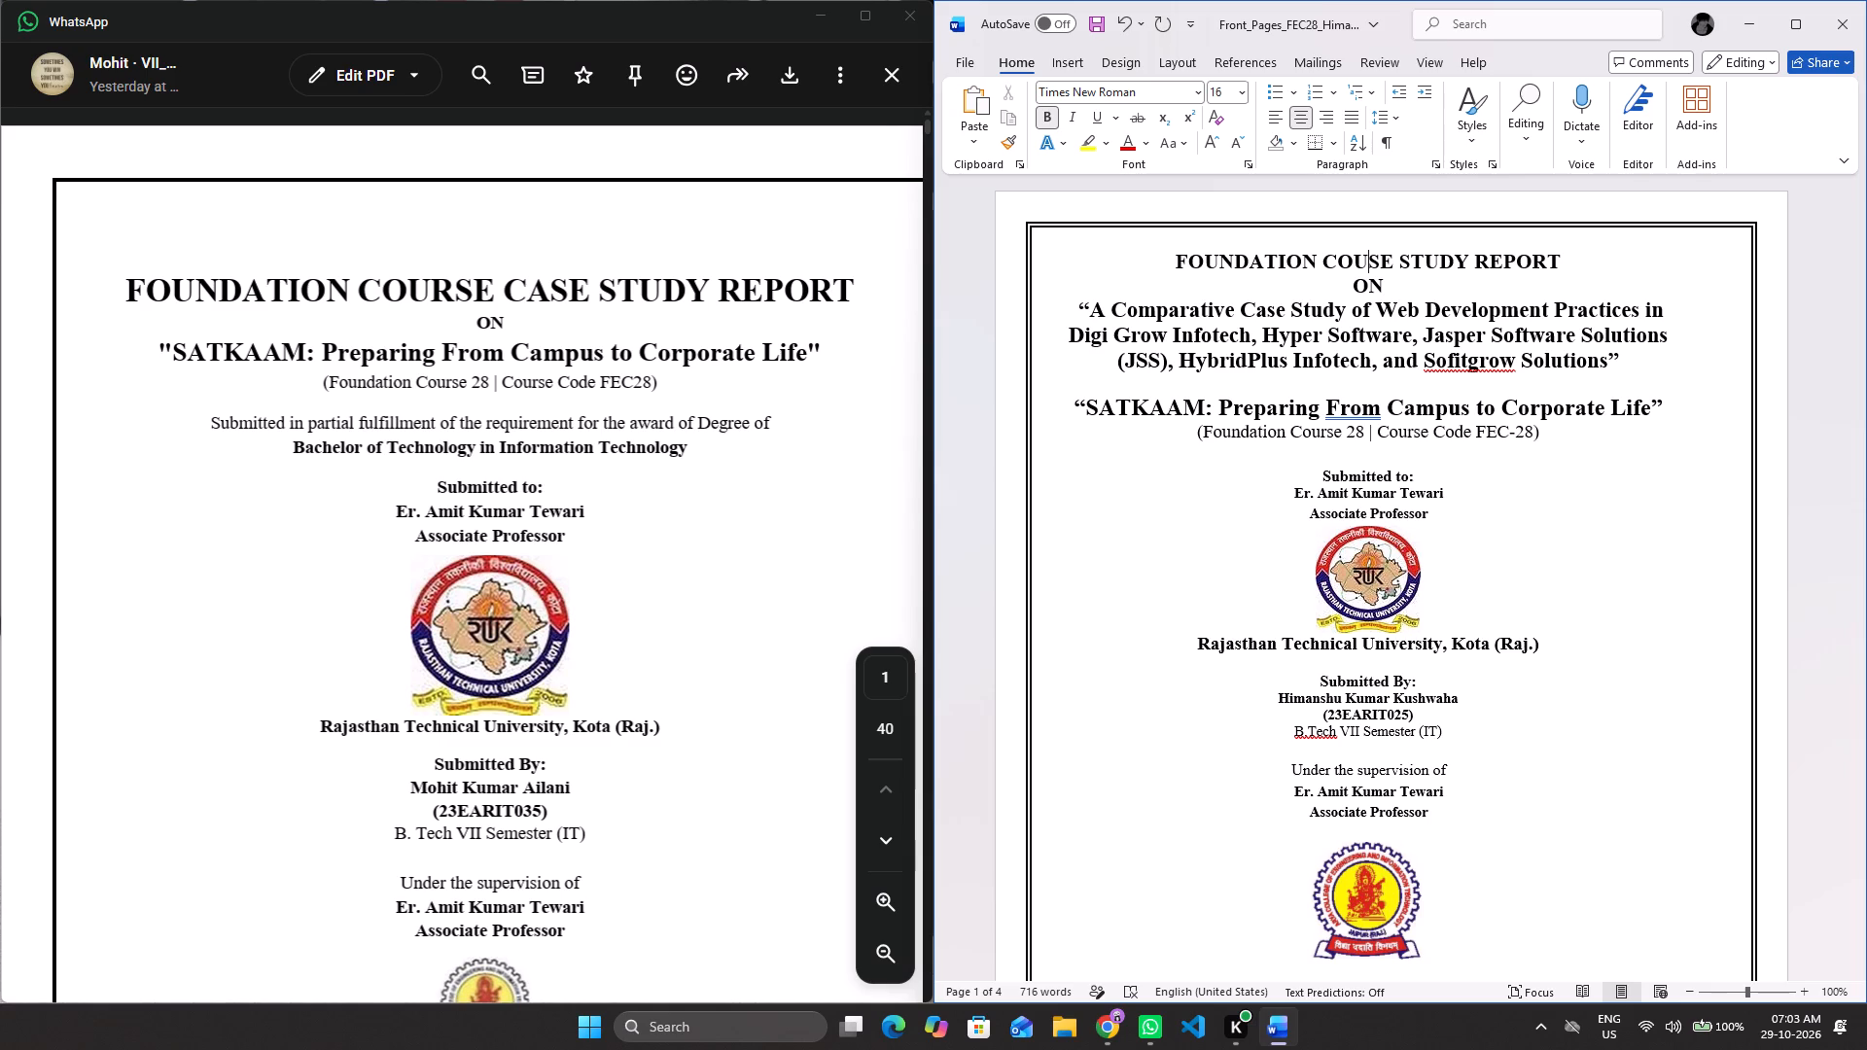
key(r)
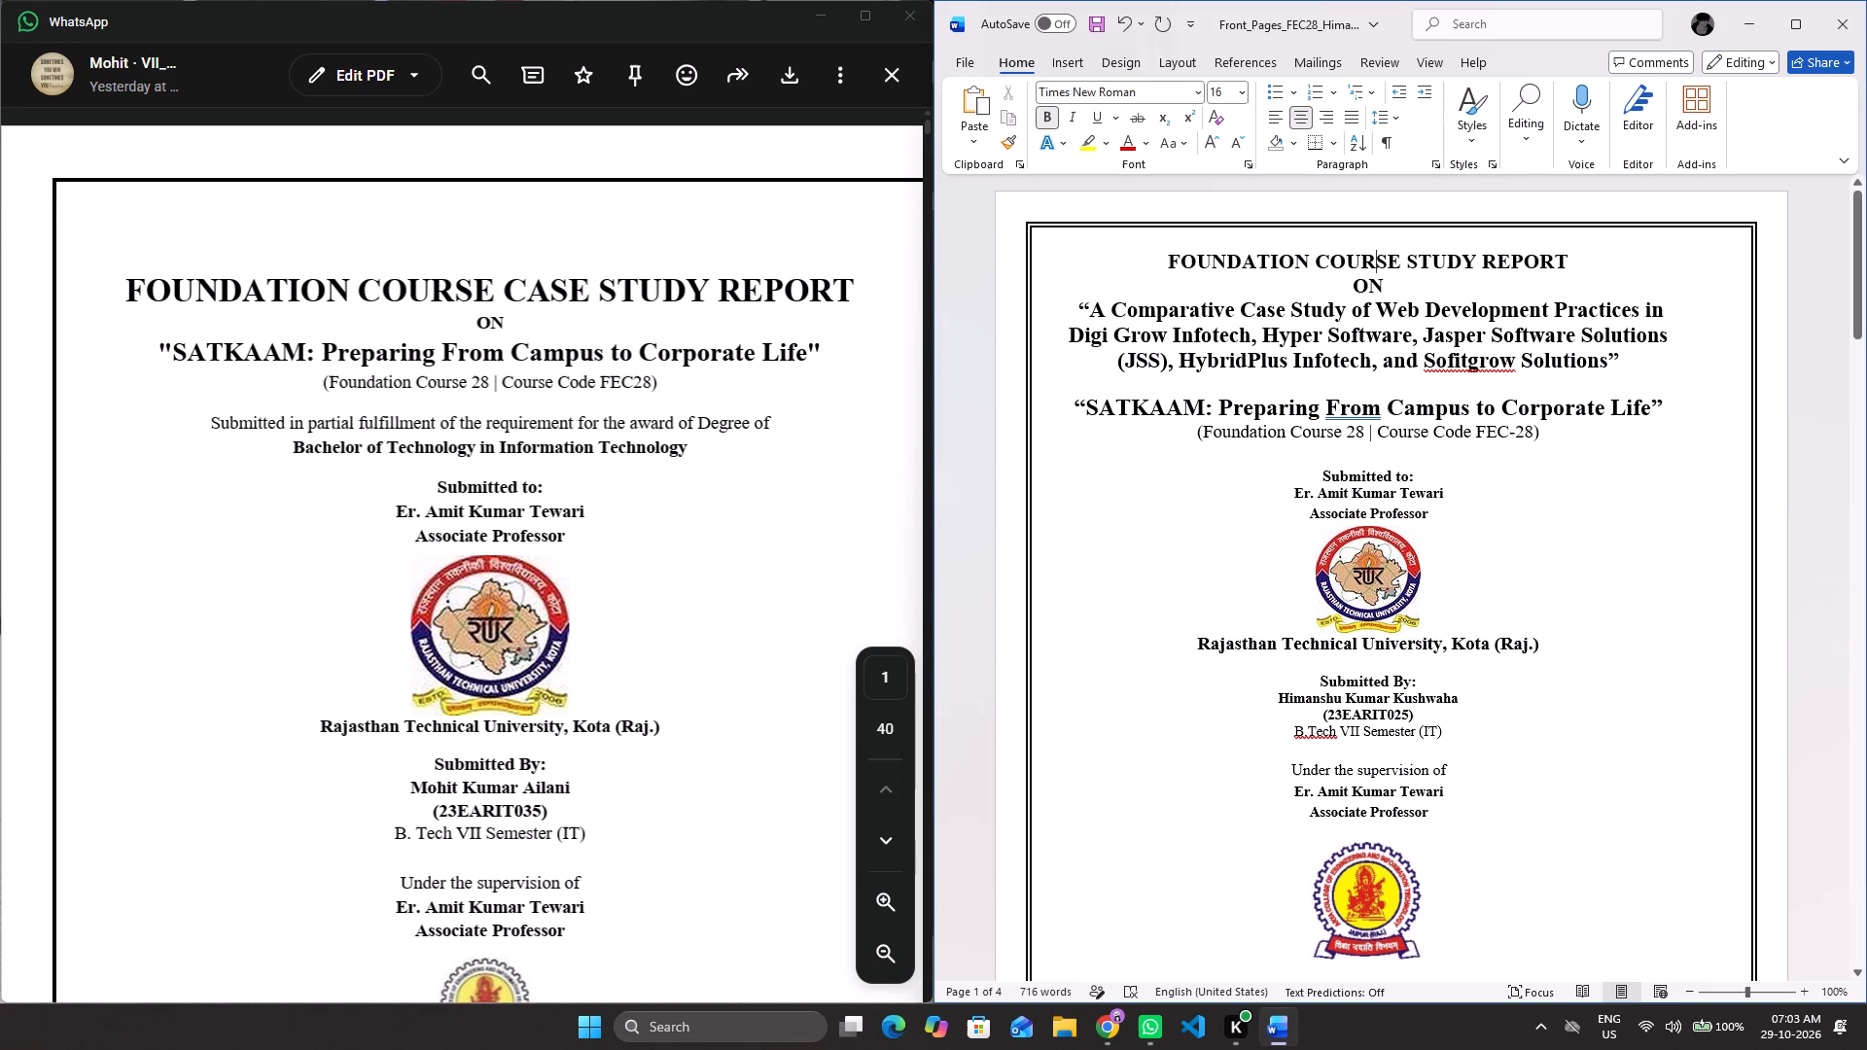
Insert the word "CASE" between "COURSE" and "STUDY REPORT" in the cover heading.
click(1400, 262)
key(space)
text(CASE)
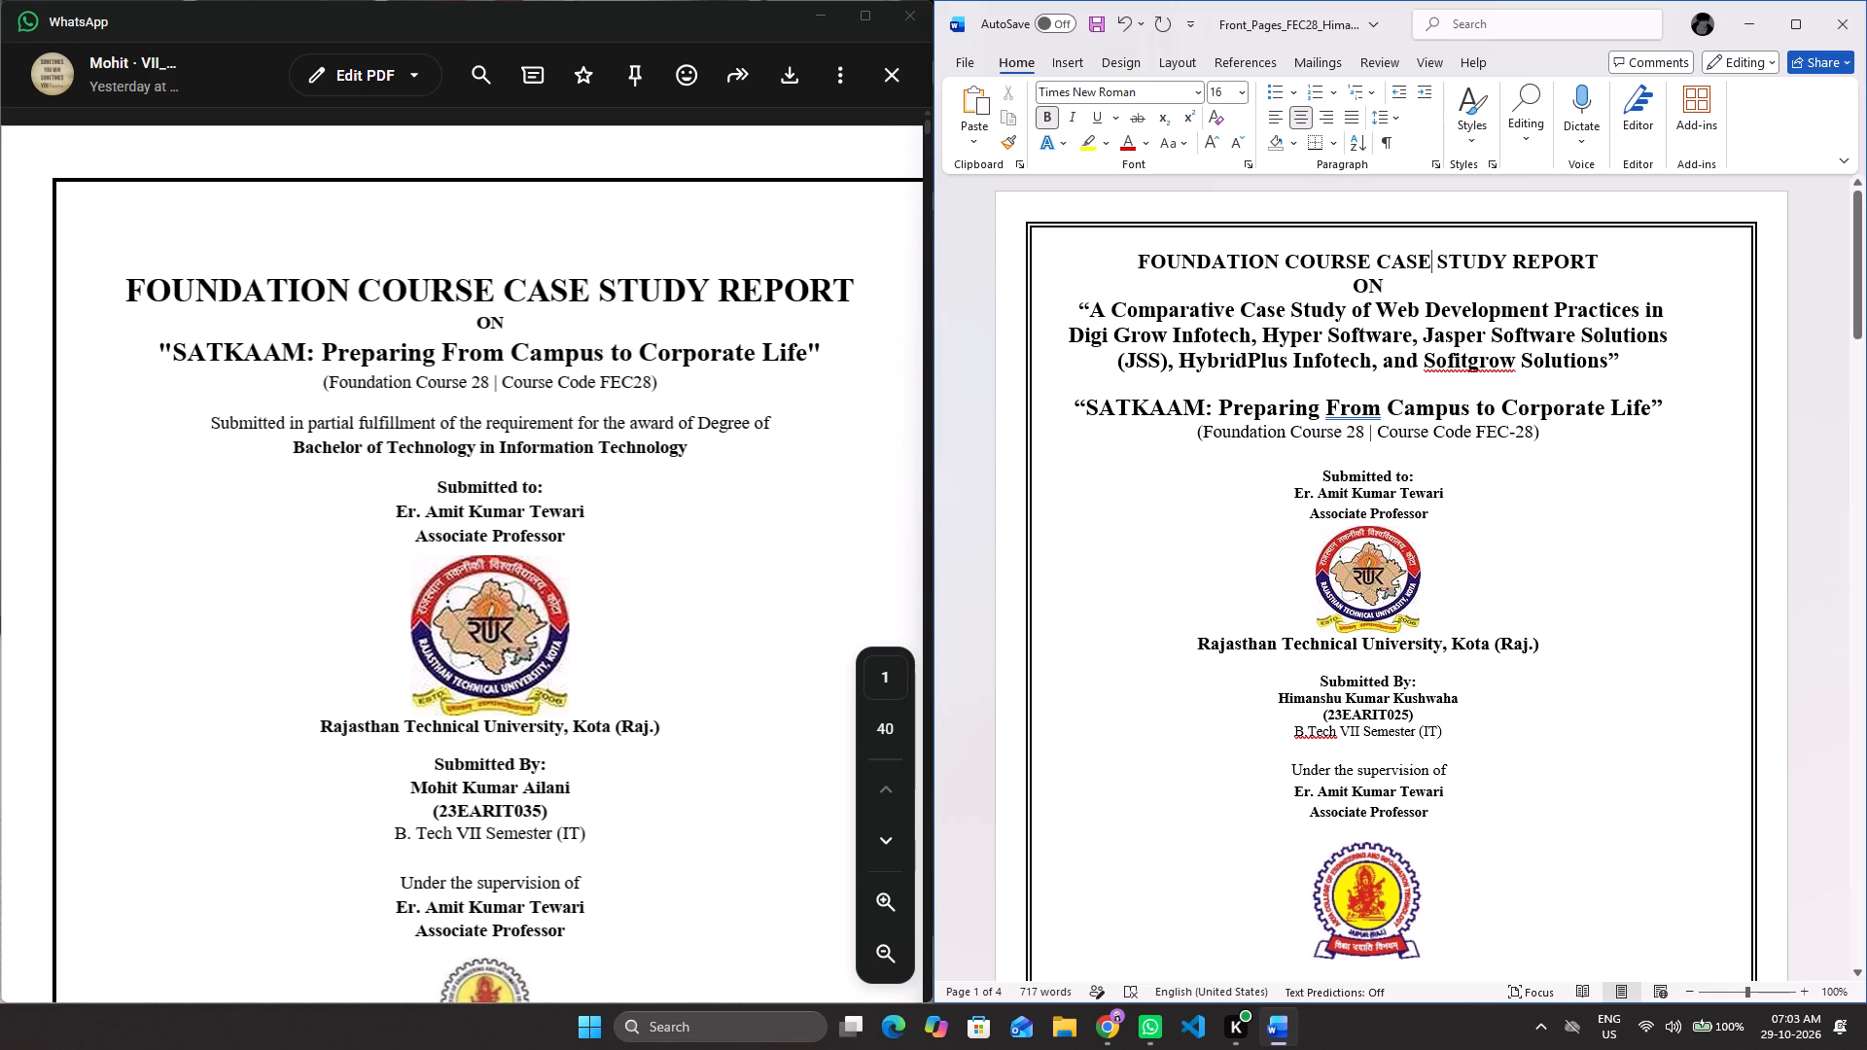
Delete the "A Comparative Case Study of Web Development Practices…" title and the empty line before the "SATKAAM" title.
drag(1080, 307, 1373, 338)
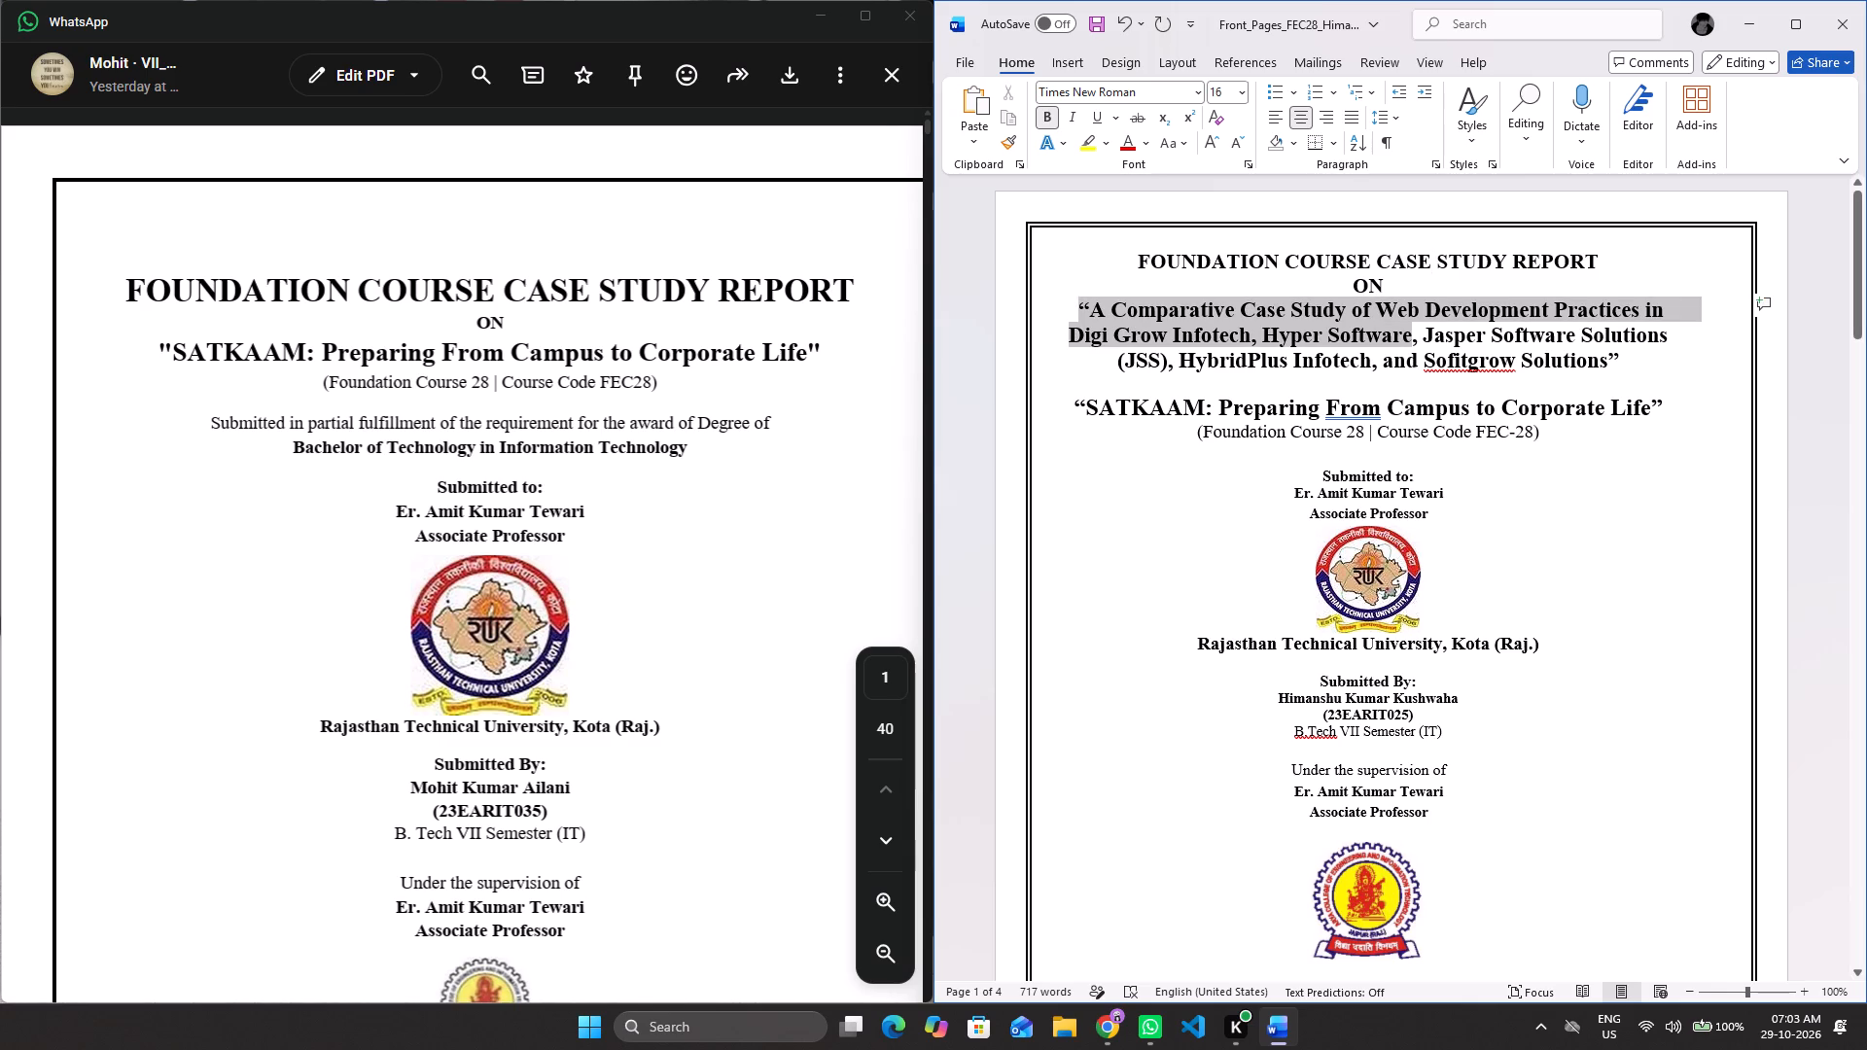
drag(1373, 338, 1626, 350)
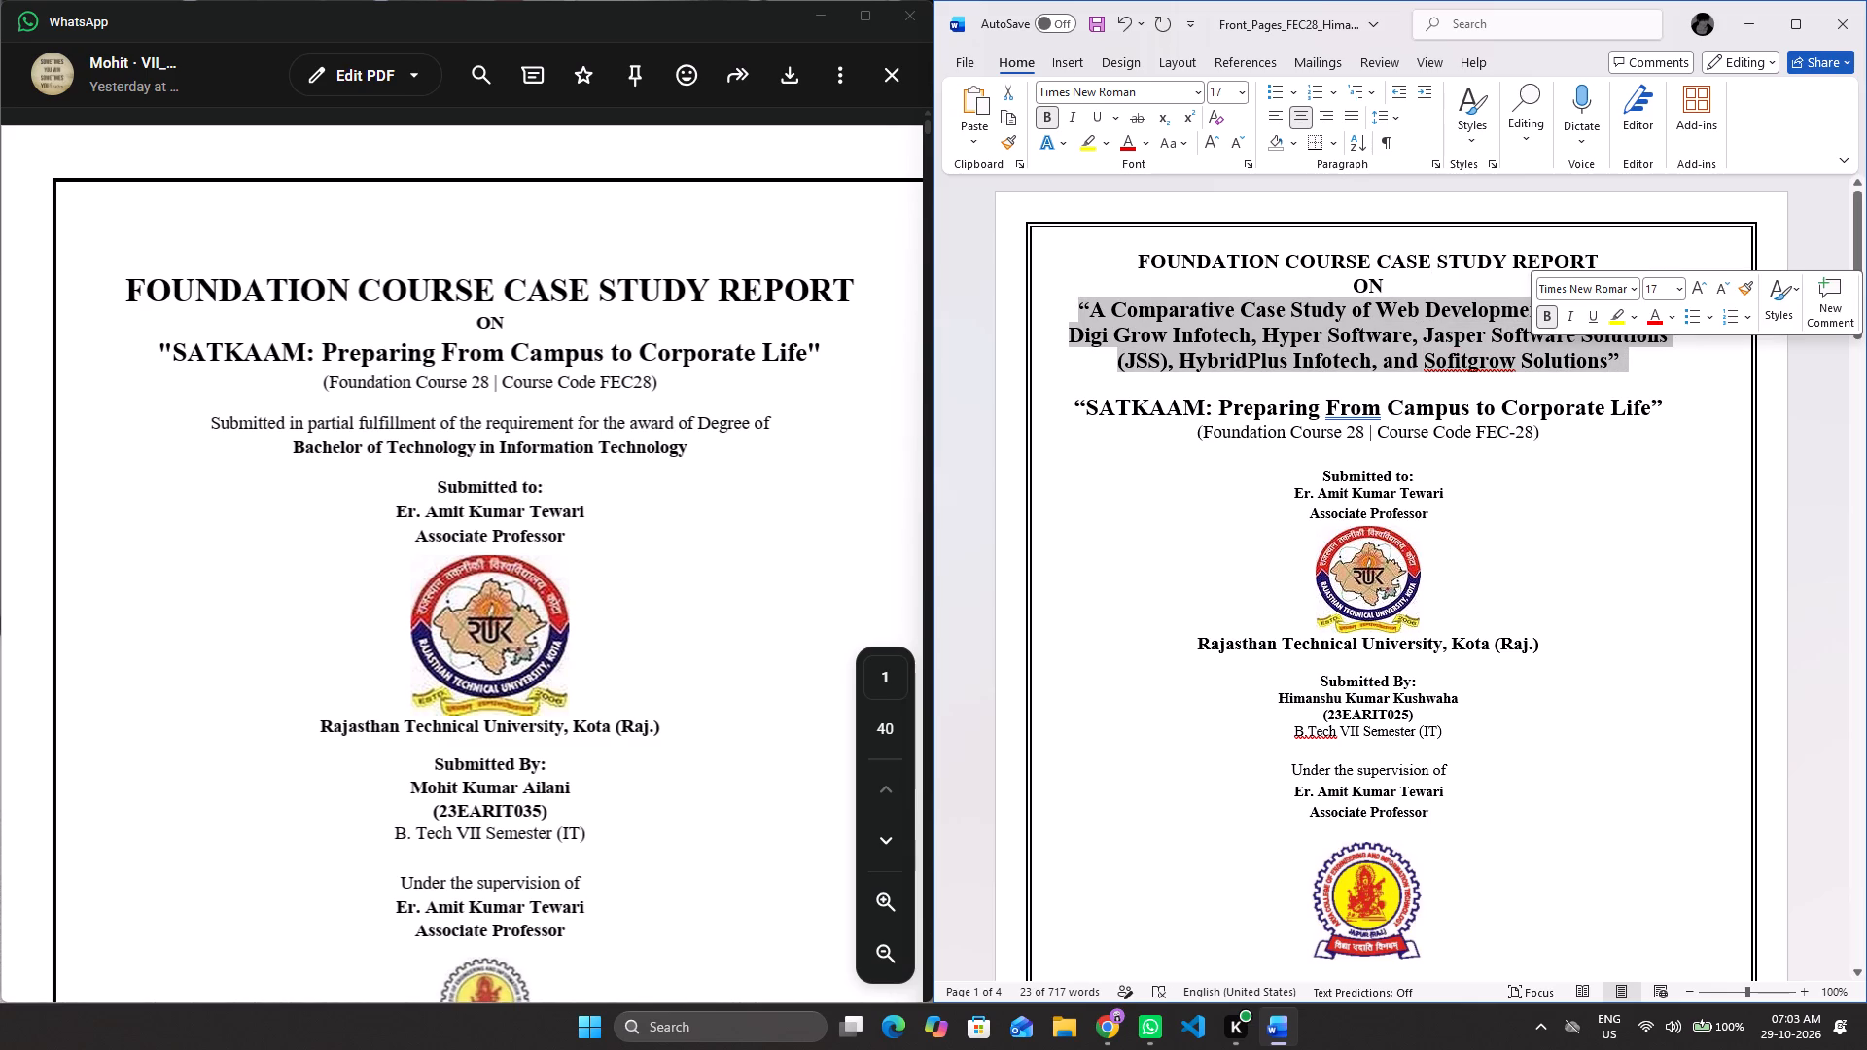
key(BackSpace)
key(Delete)
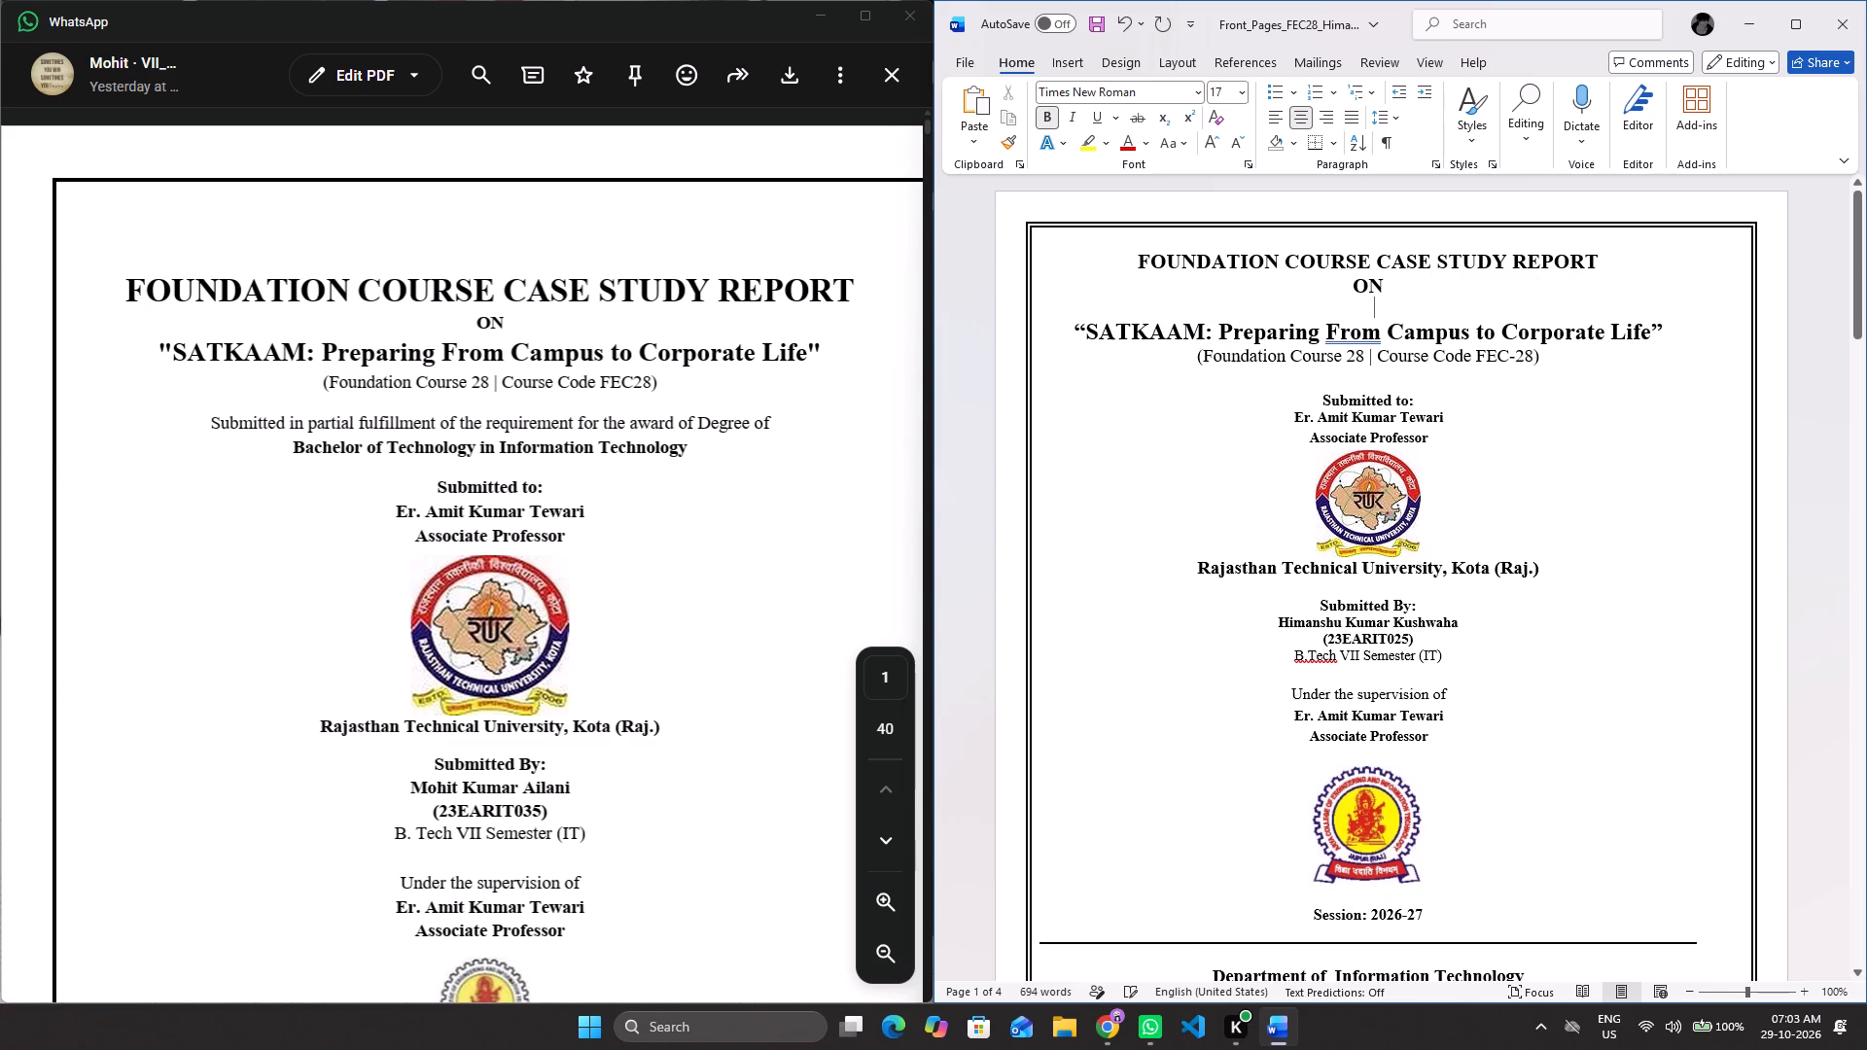
key(Delete)
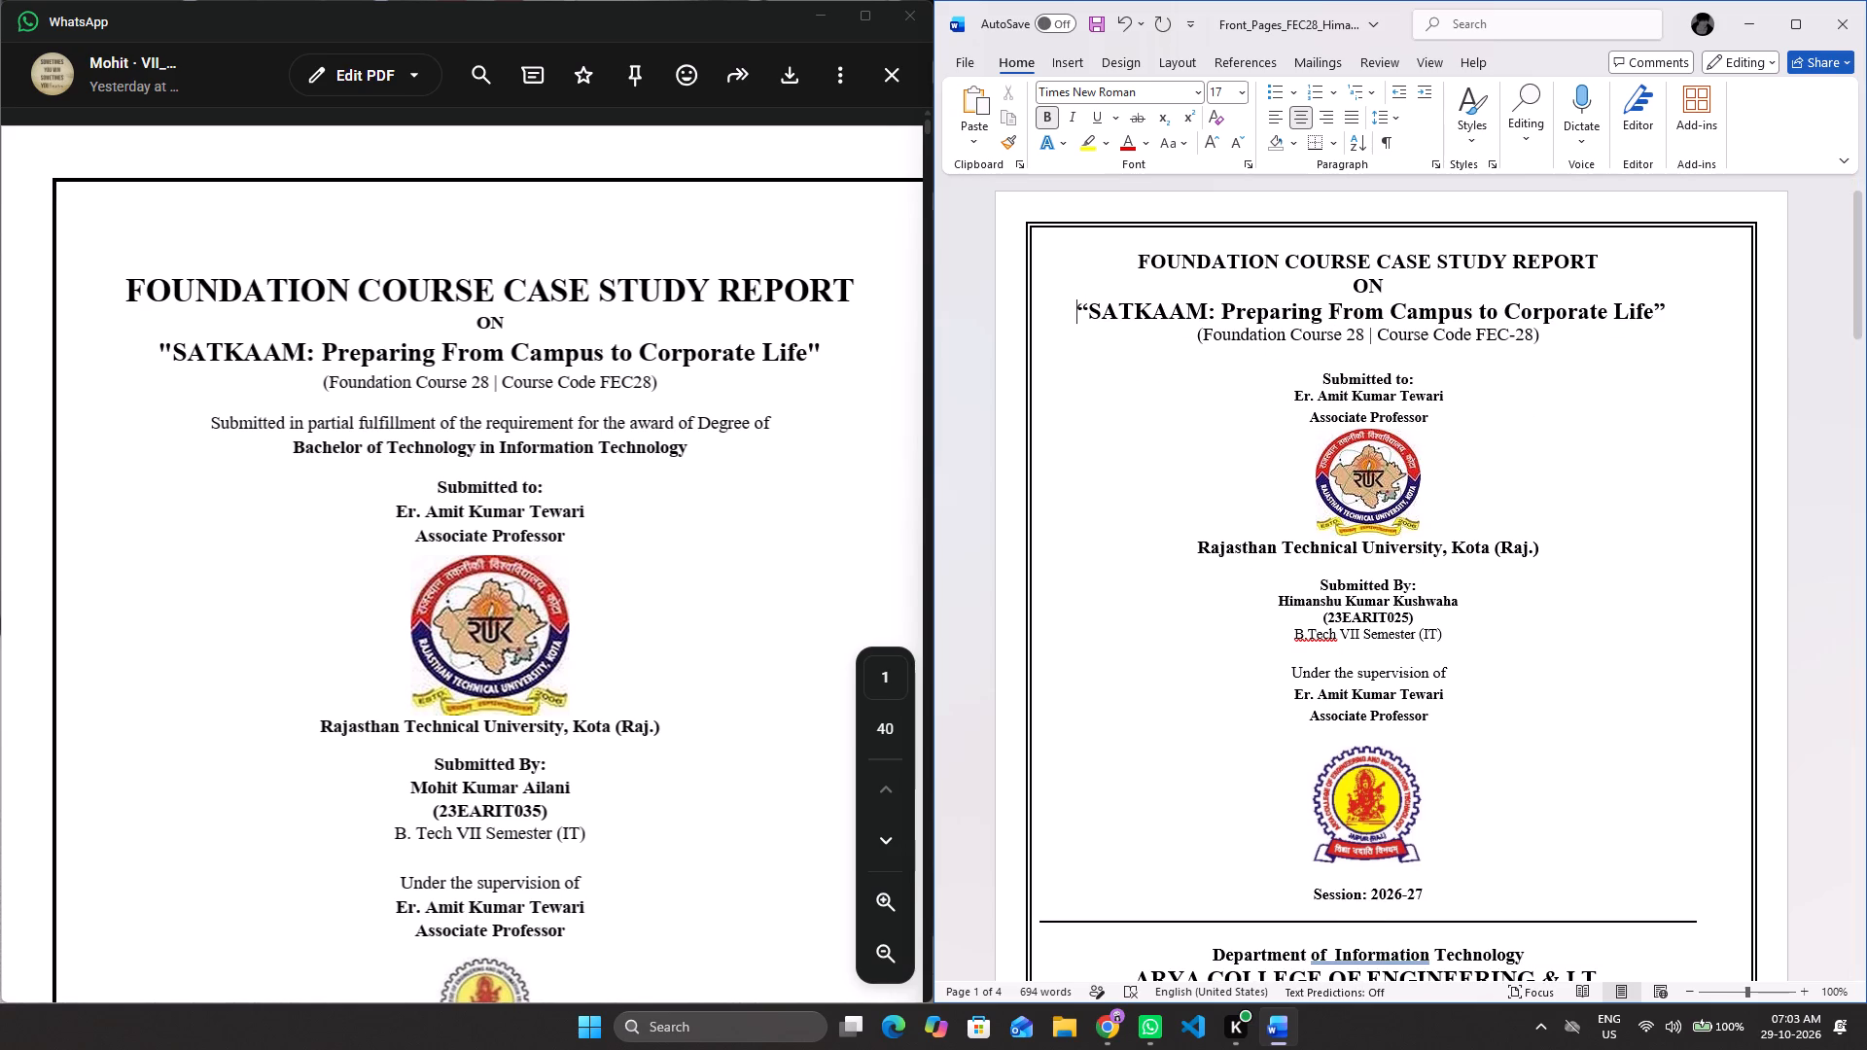
Indent the empty line below "(Foundation Course 28 | Course Code FEC-28)" with 20 spaces.
click(1320, 357)
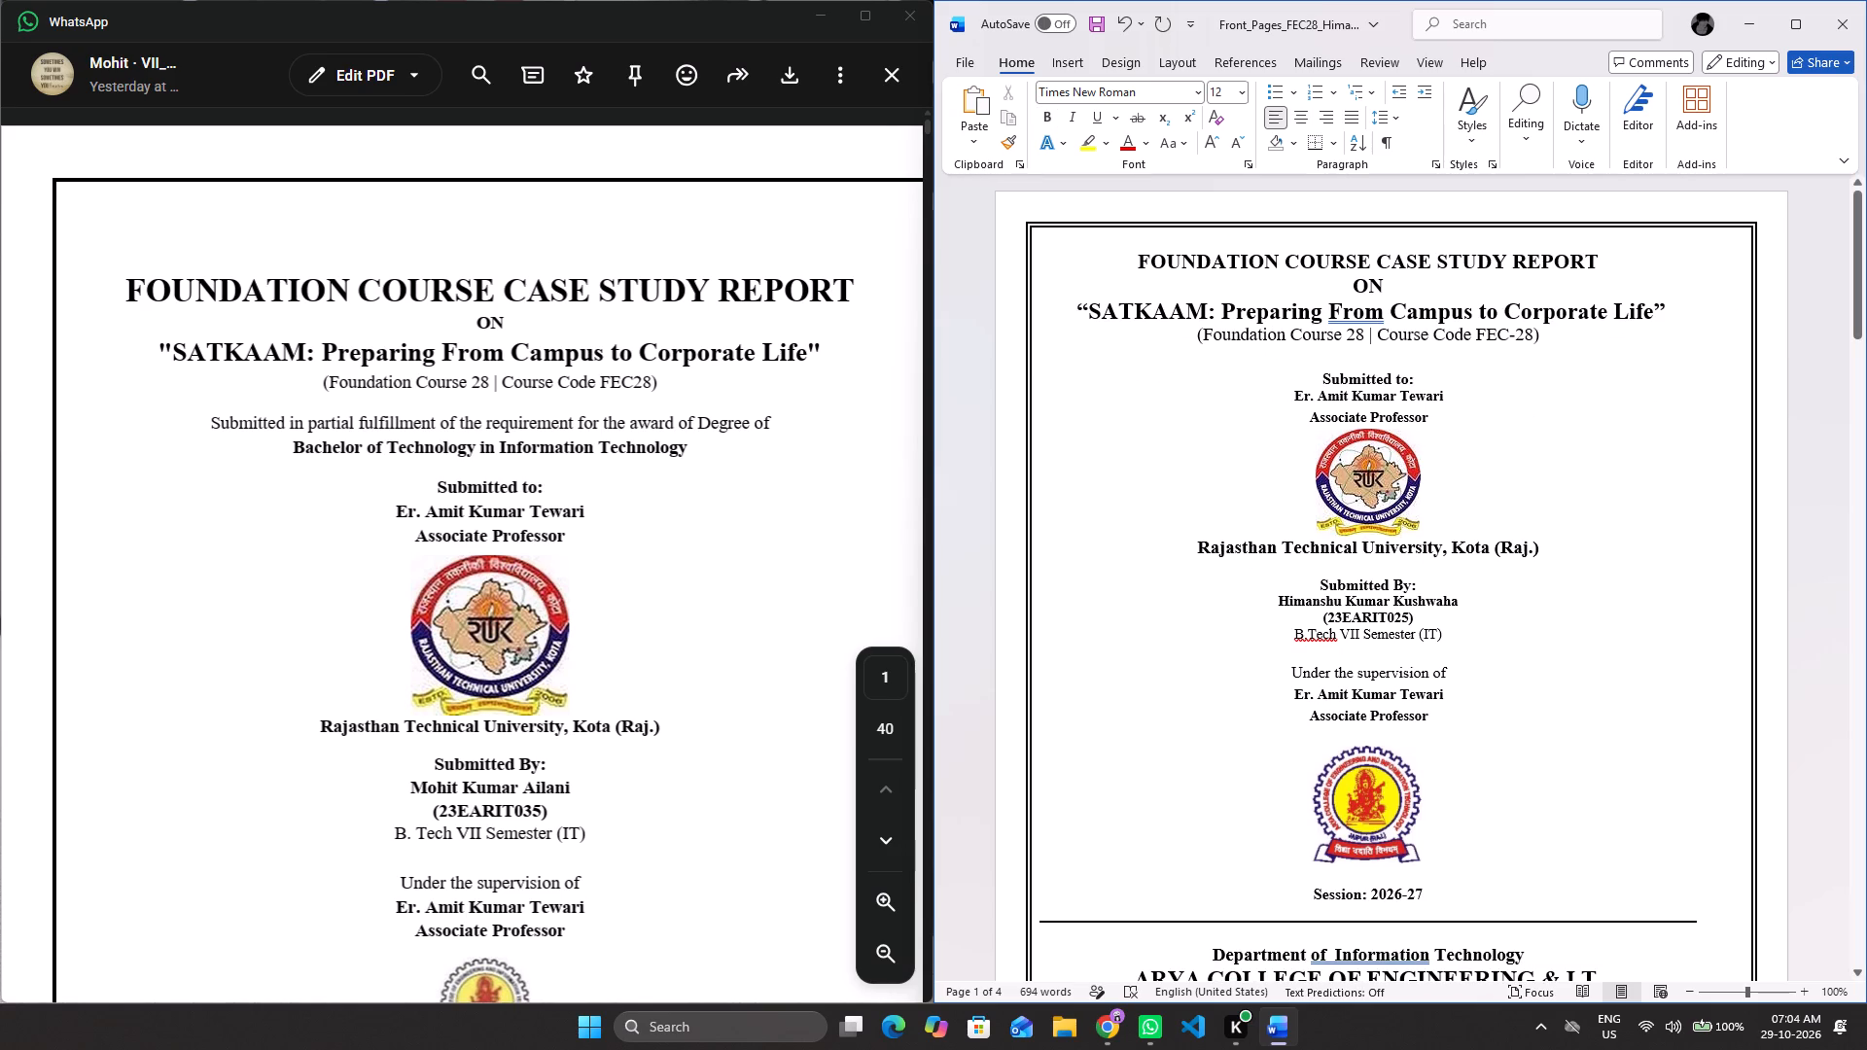
key(space)
key(space)
key(space)
key(space)
key(space)
key(space)
key(space)
key(space)
key(space)
key(space)
key(space)
key(space)
key(space)
key(space)
key(space)
key(space)
key(space)
key(space)
key(space)
key(space)
Set the cover heading "FOUNDATION COURSE CASE STUDY REPORT" to 22 pt.
drag(1127, 266, 1613, 269)
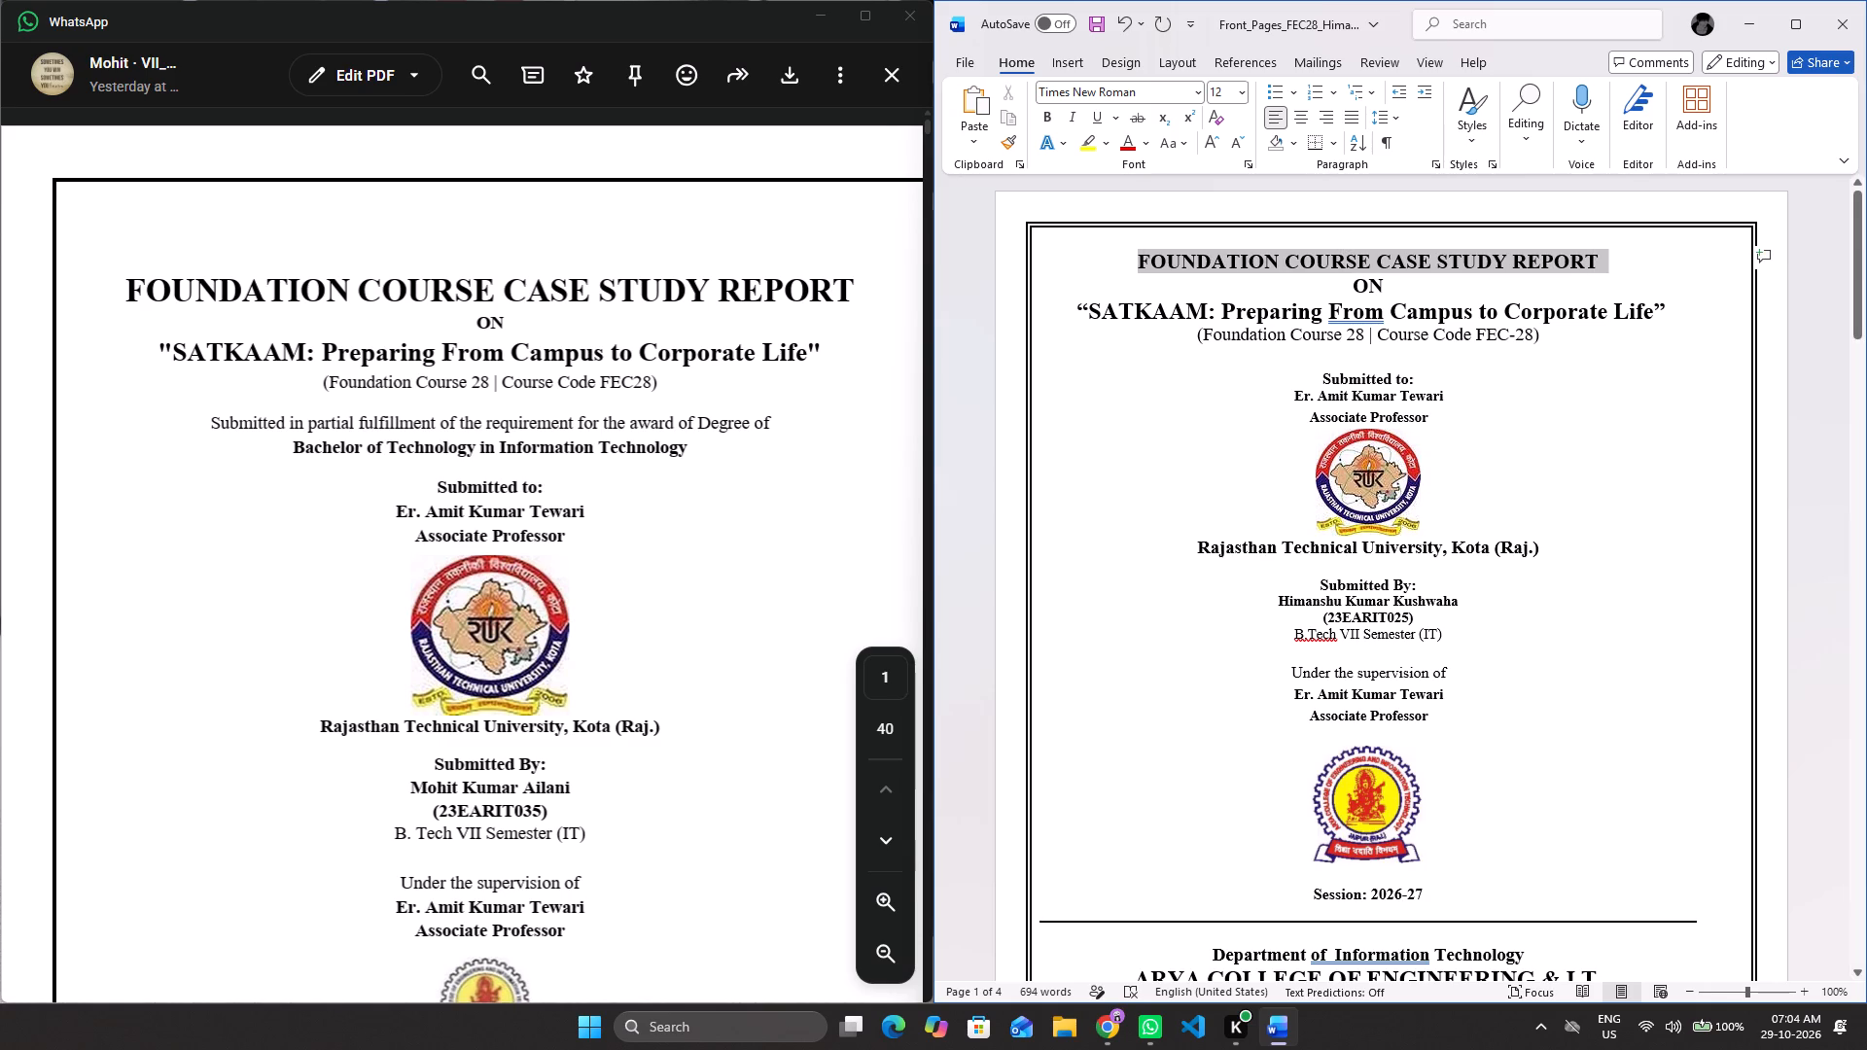
drag(1613, 269, 1635, 269)
click(1677, 210)
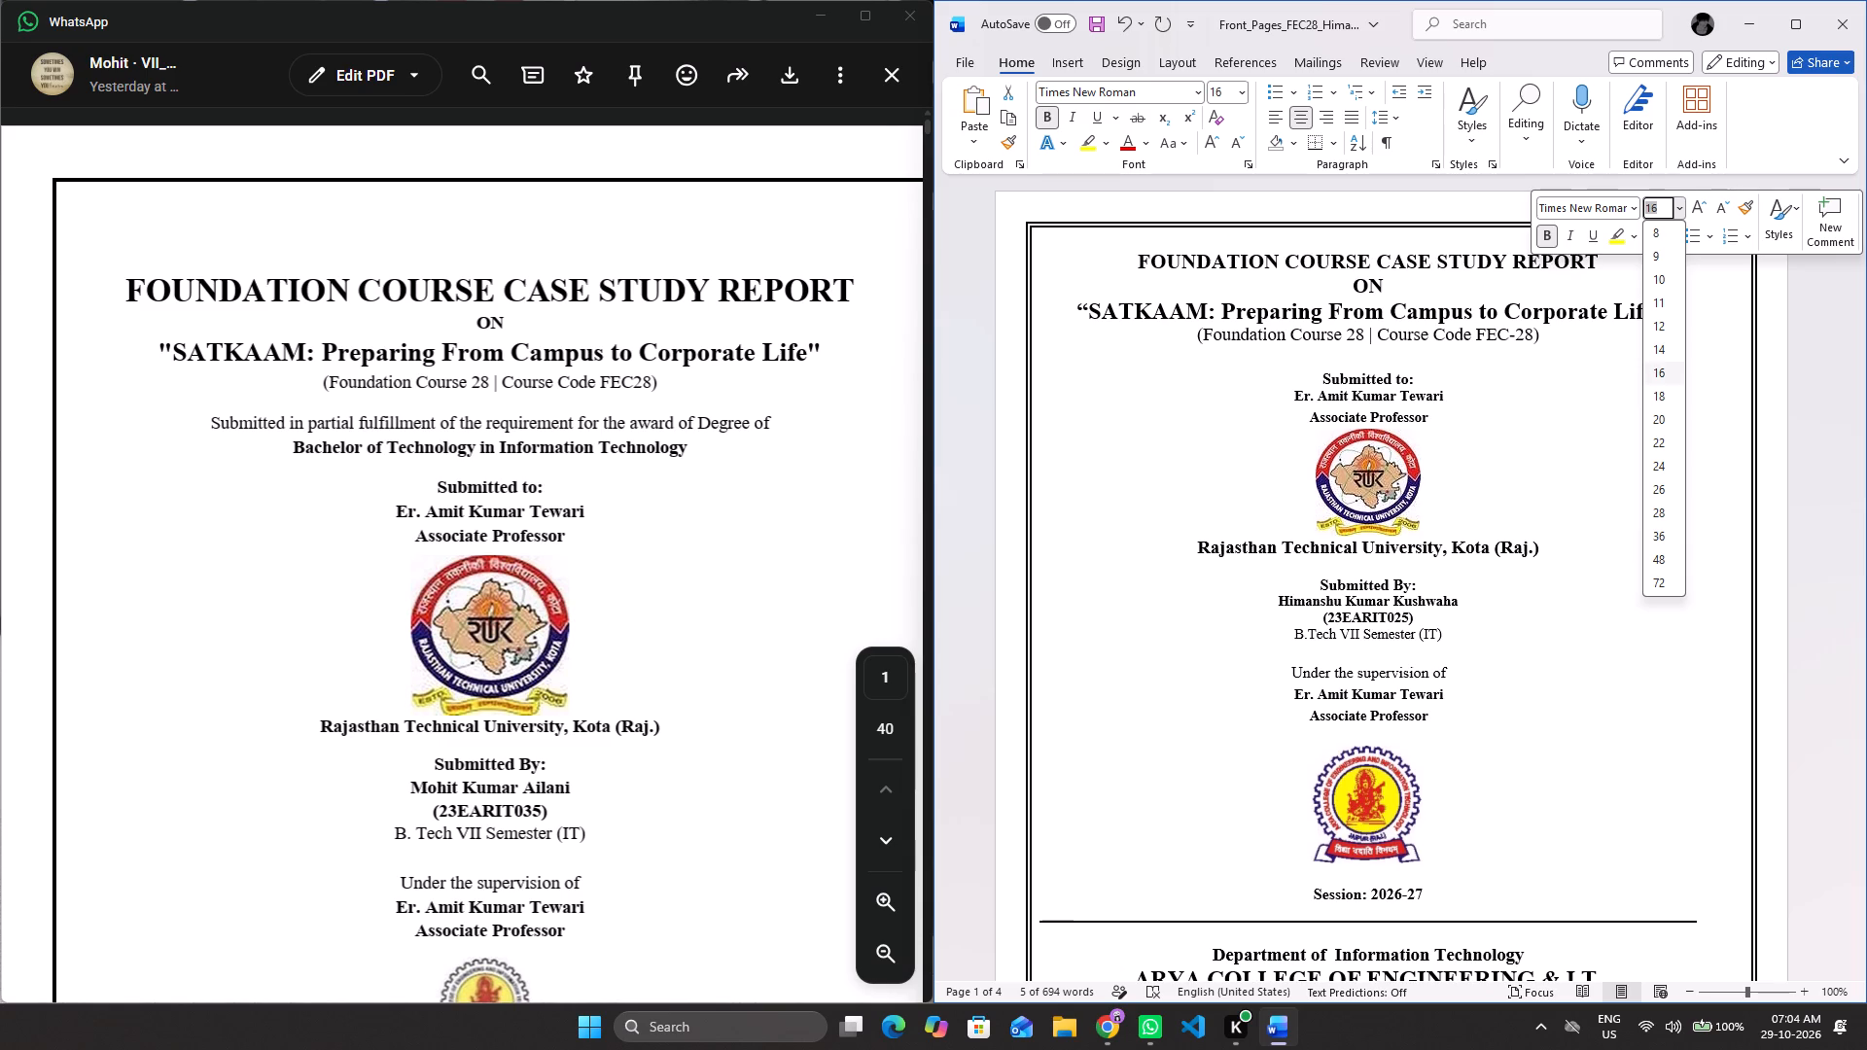
click(1665, 438)
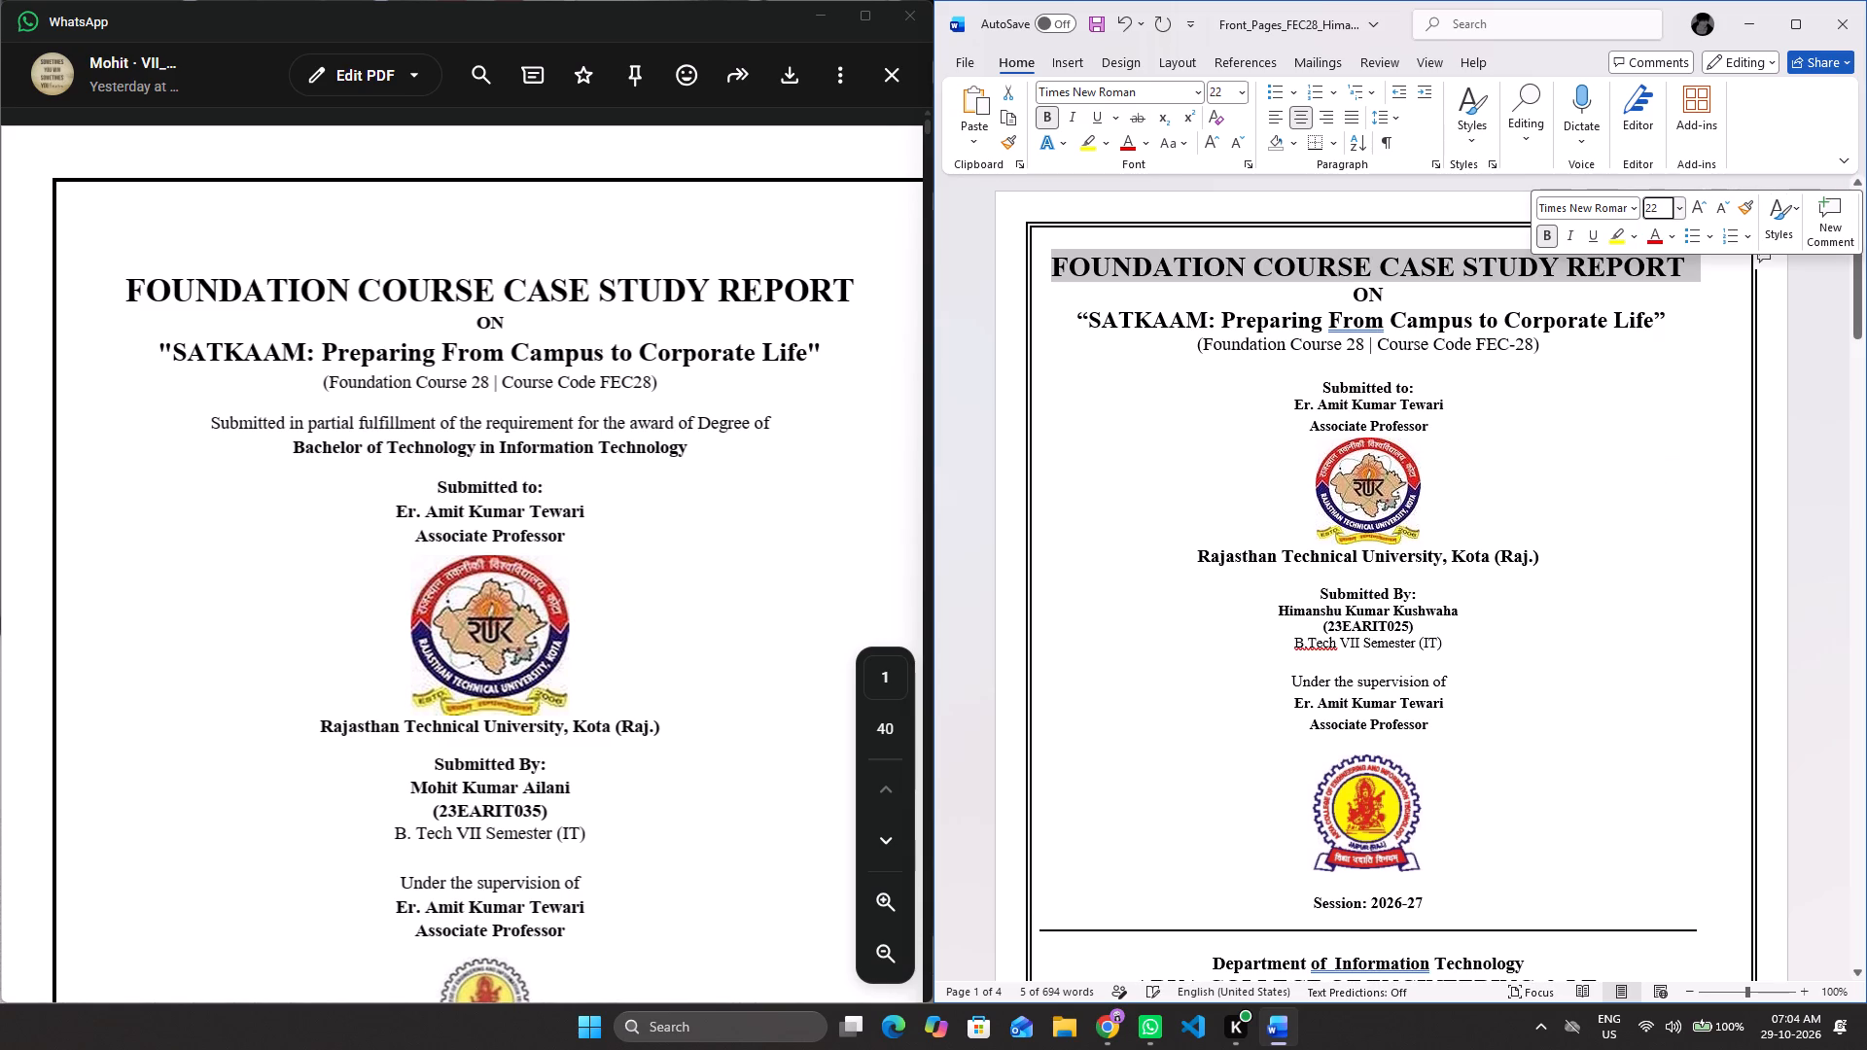
Add a blank line above the "FOUNDATION COURSE CASE STUDY REPORT" heading on the cover.
click(1044, 257)
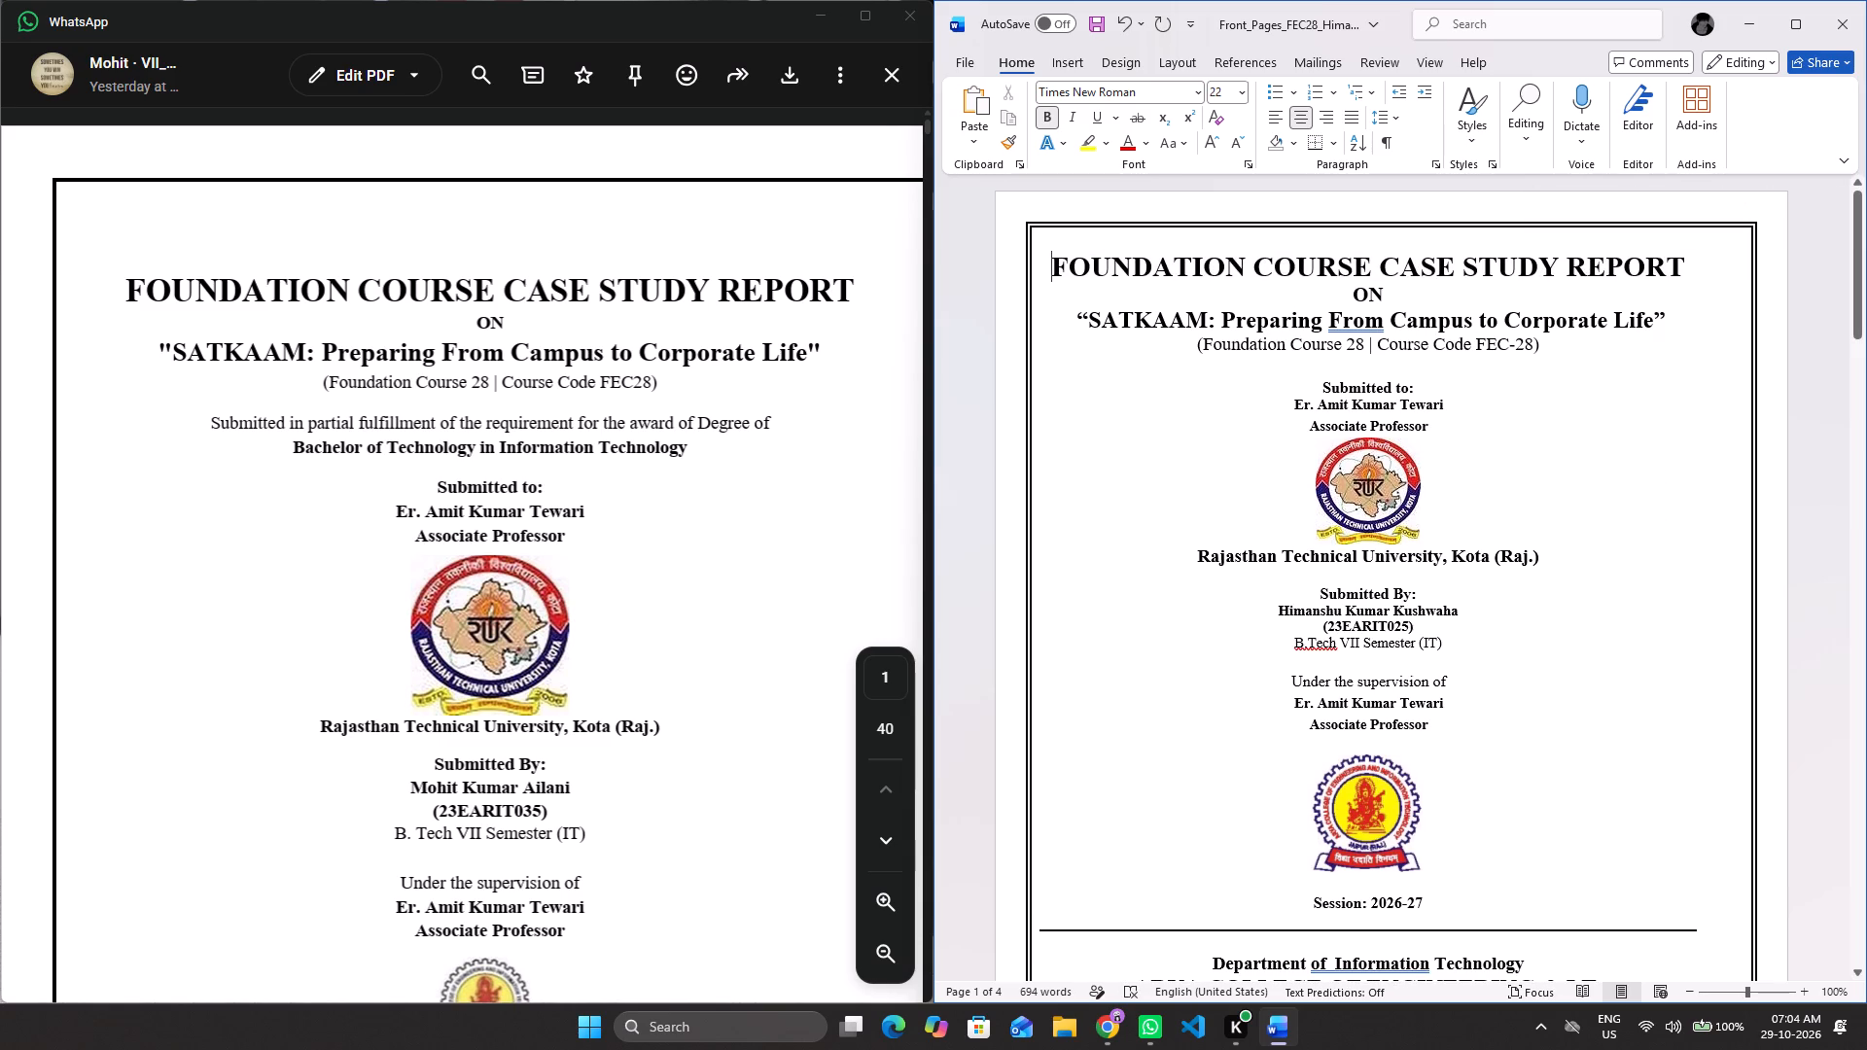
key(Return)
Add a blank line between the college's address line and the ARYA banner at the foot of the cover page.
scroll(1195, 397, down, 3)
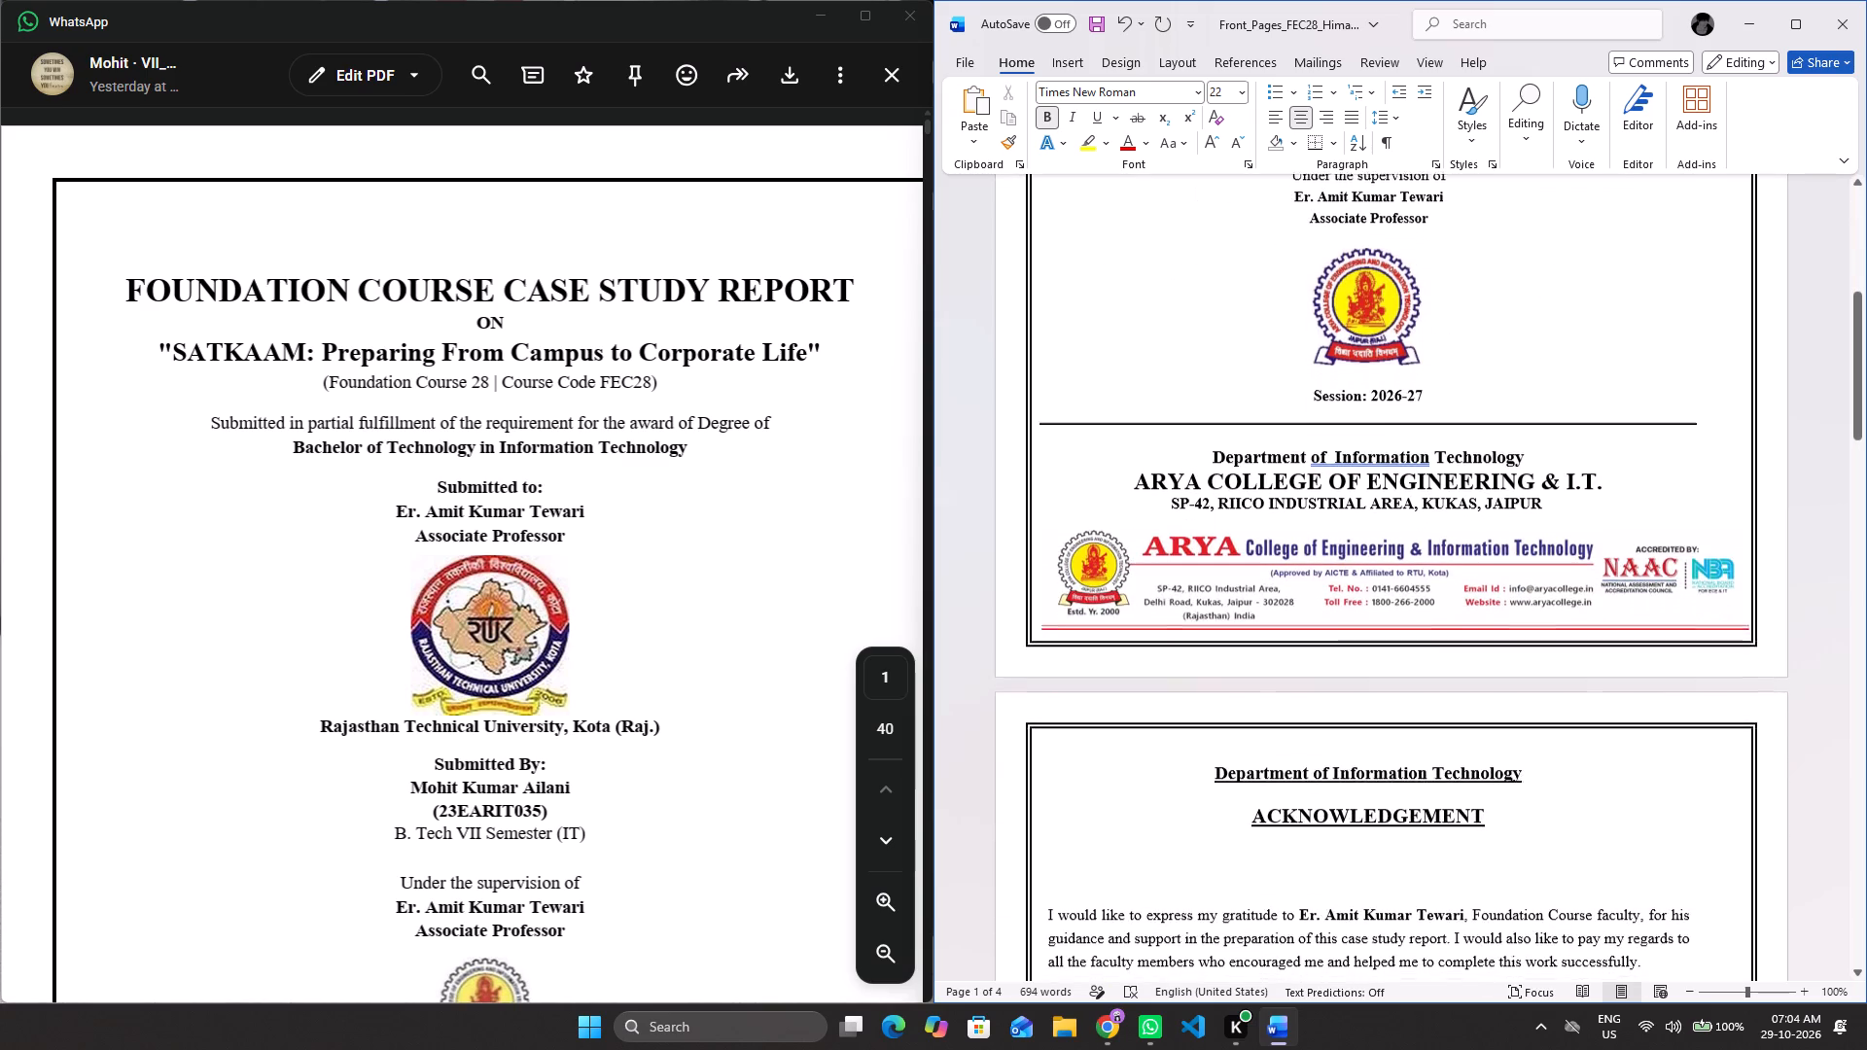
click(1581, 501)
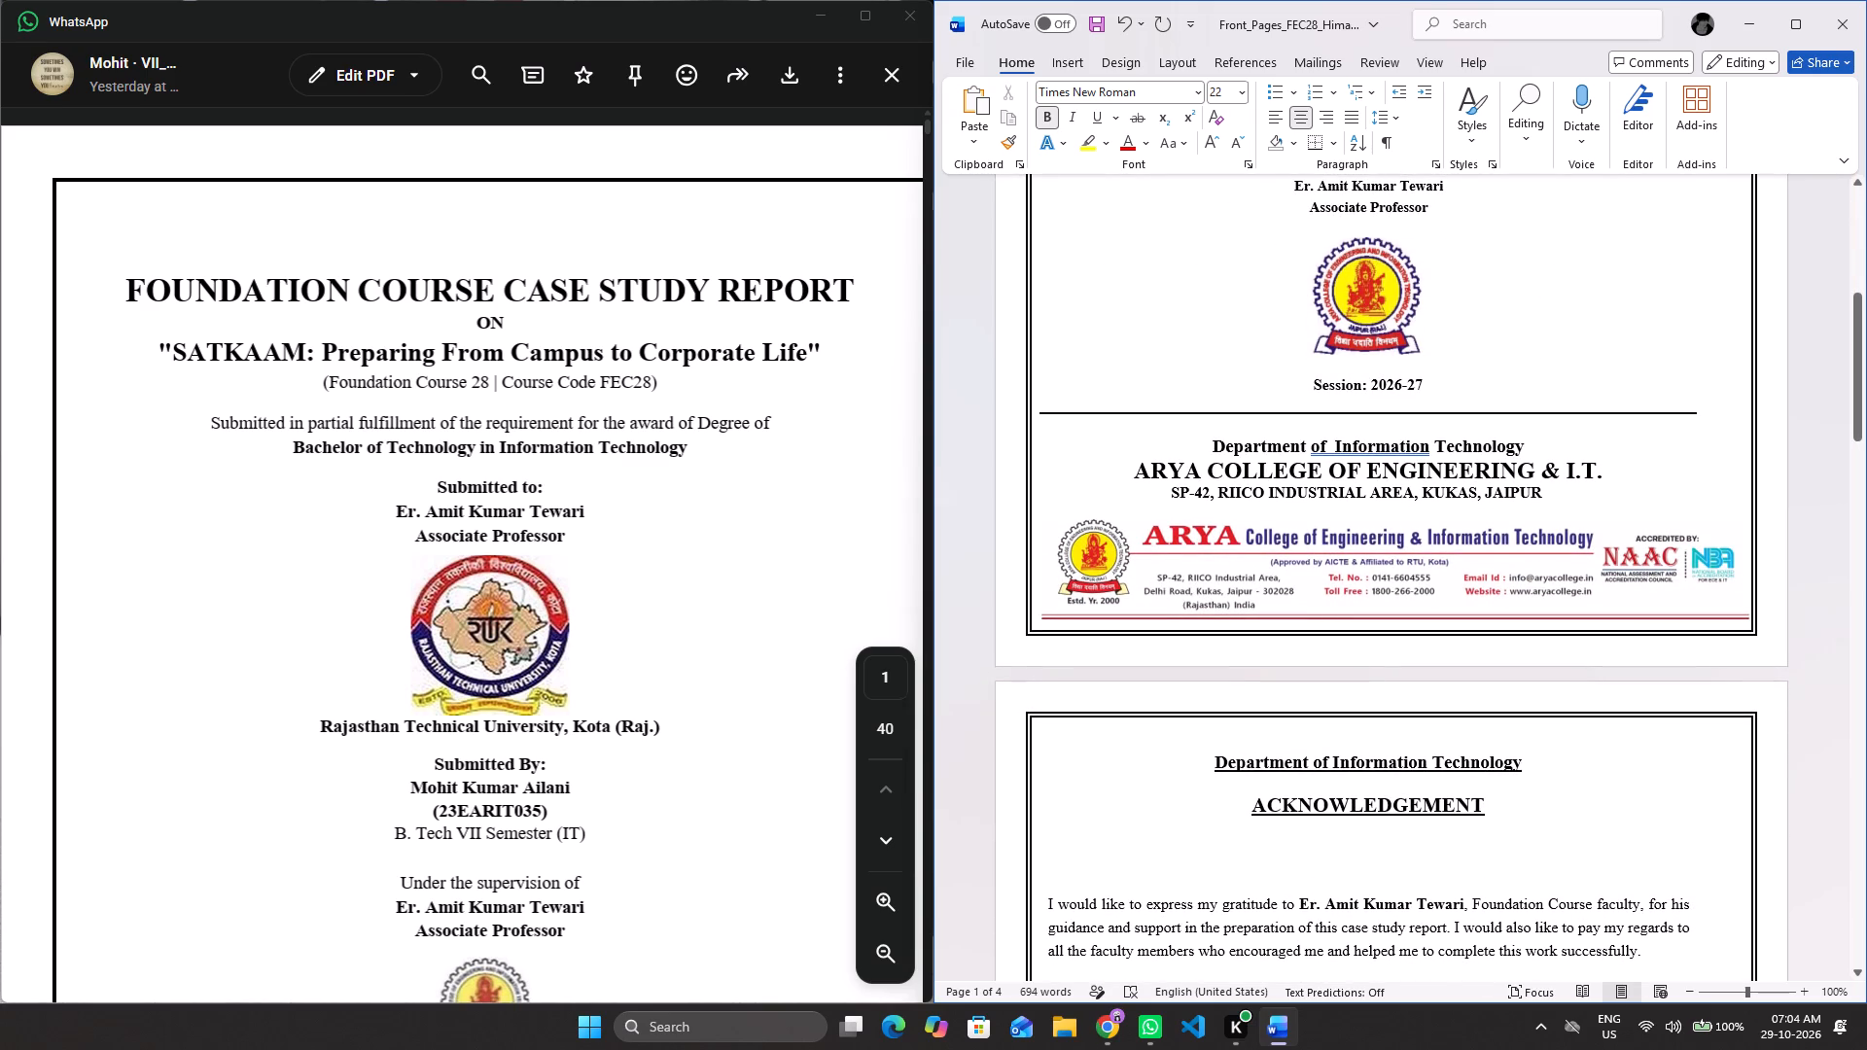
click(1581, 501)
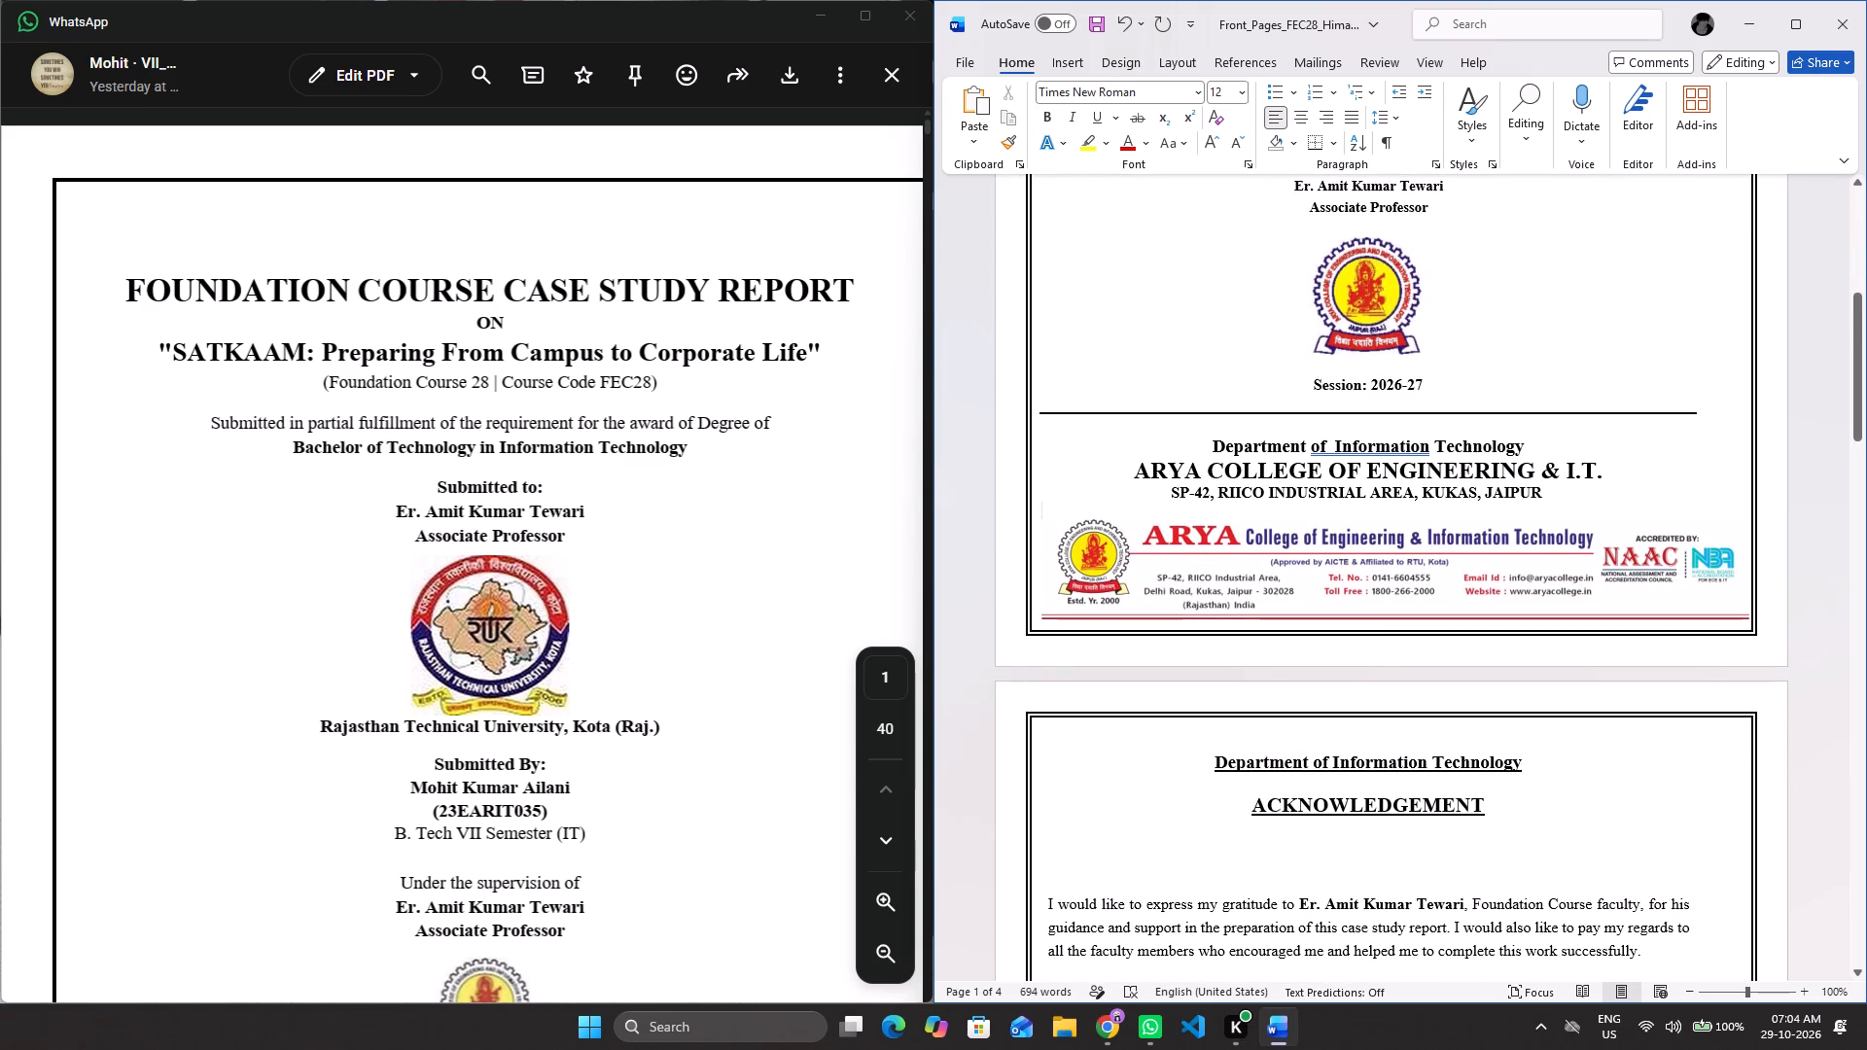
key(Return)
scroll(1196, 509, up, 2)
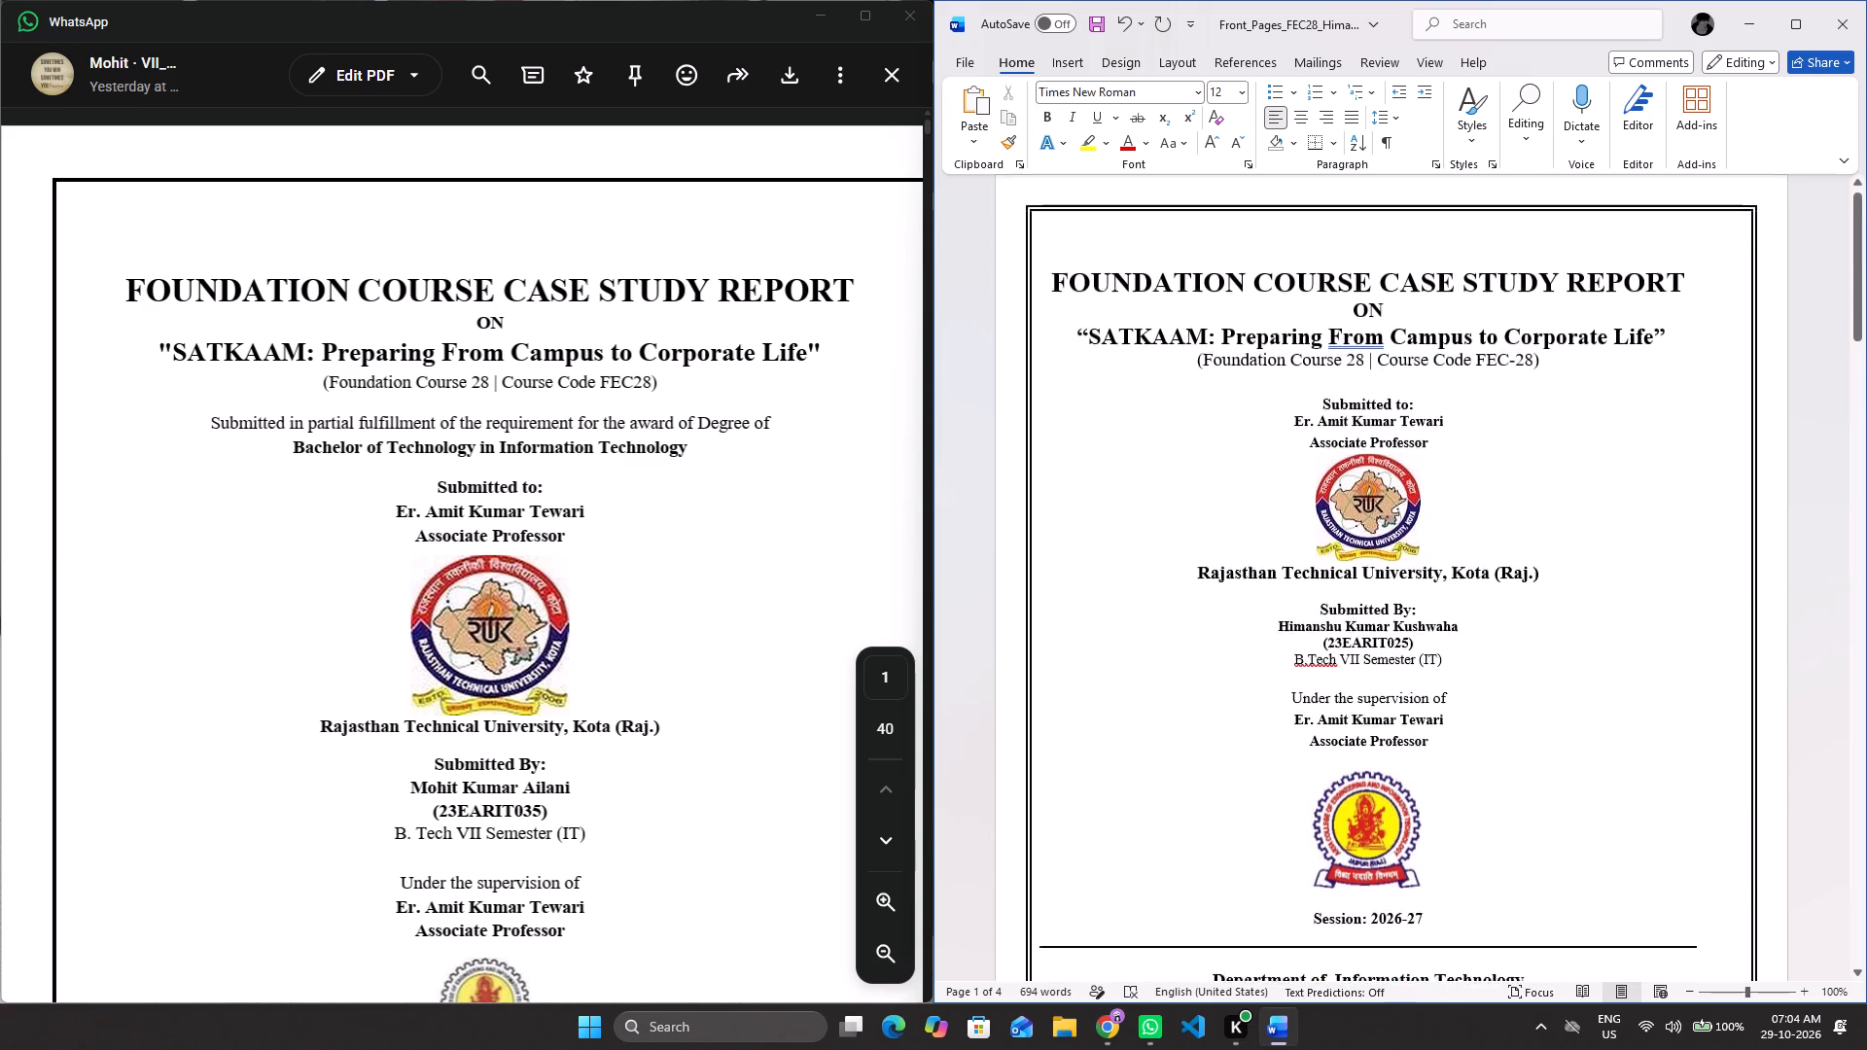
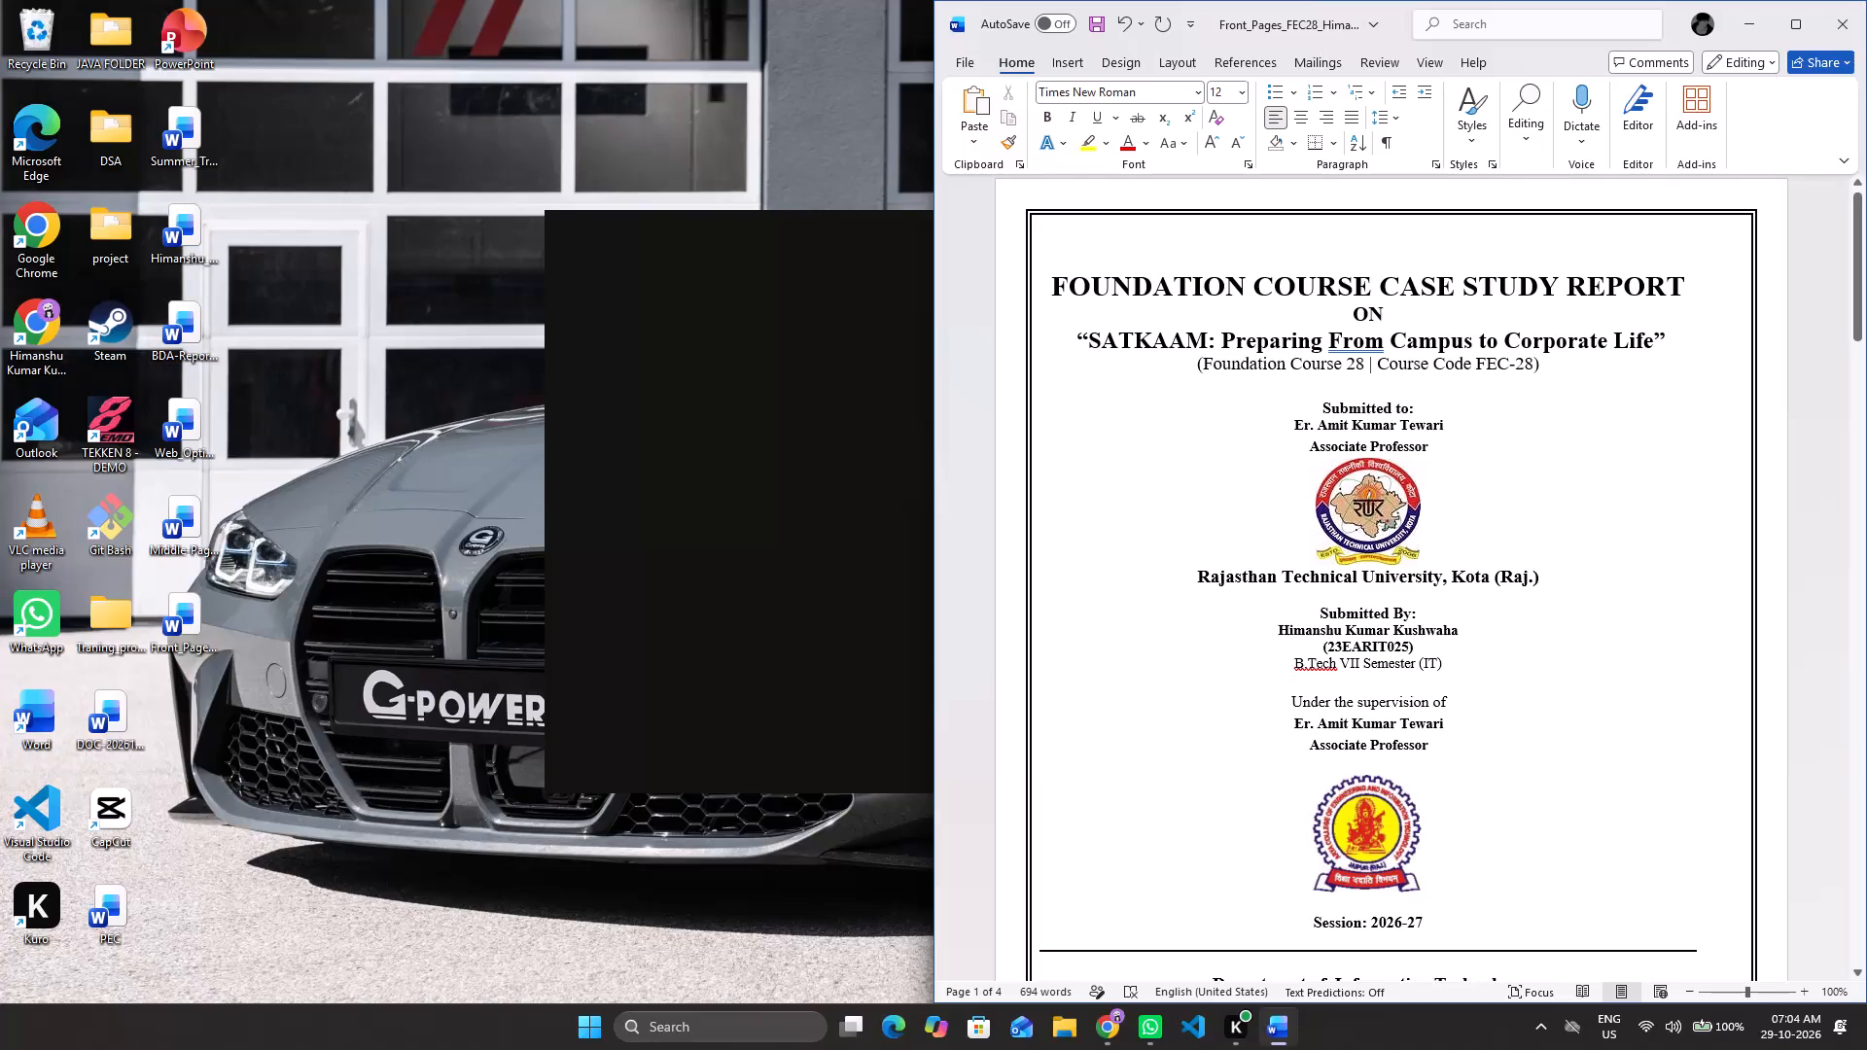
Copy the two-line "Submitted in partial fulfilment of the requirement" degree statement from the desktop document Summer_Training_Front_Page, and close that document.
click(181, 135)
double_click(181, 135)
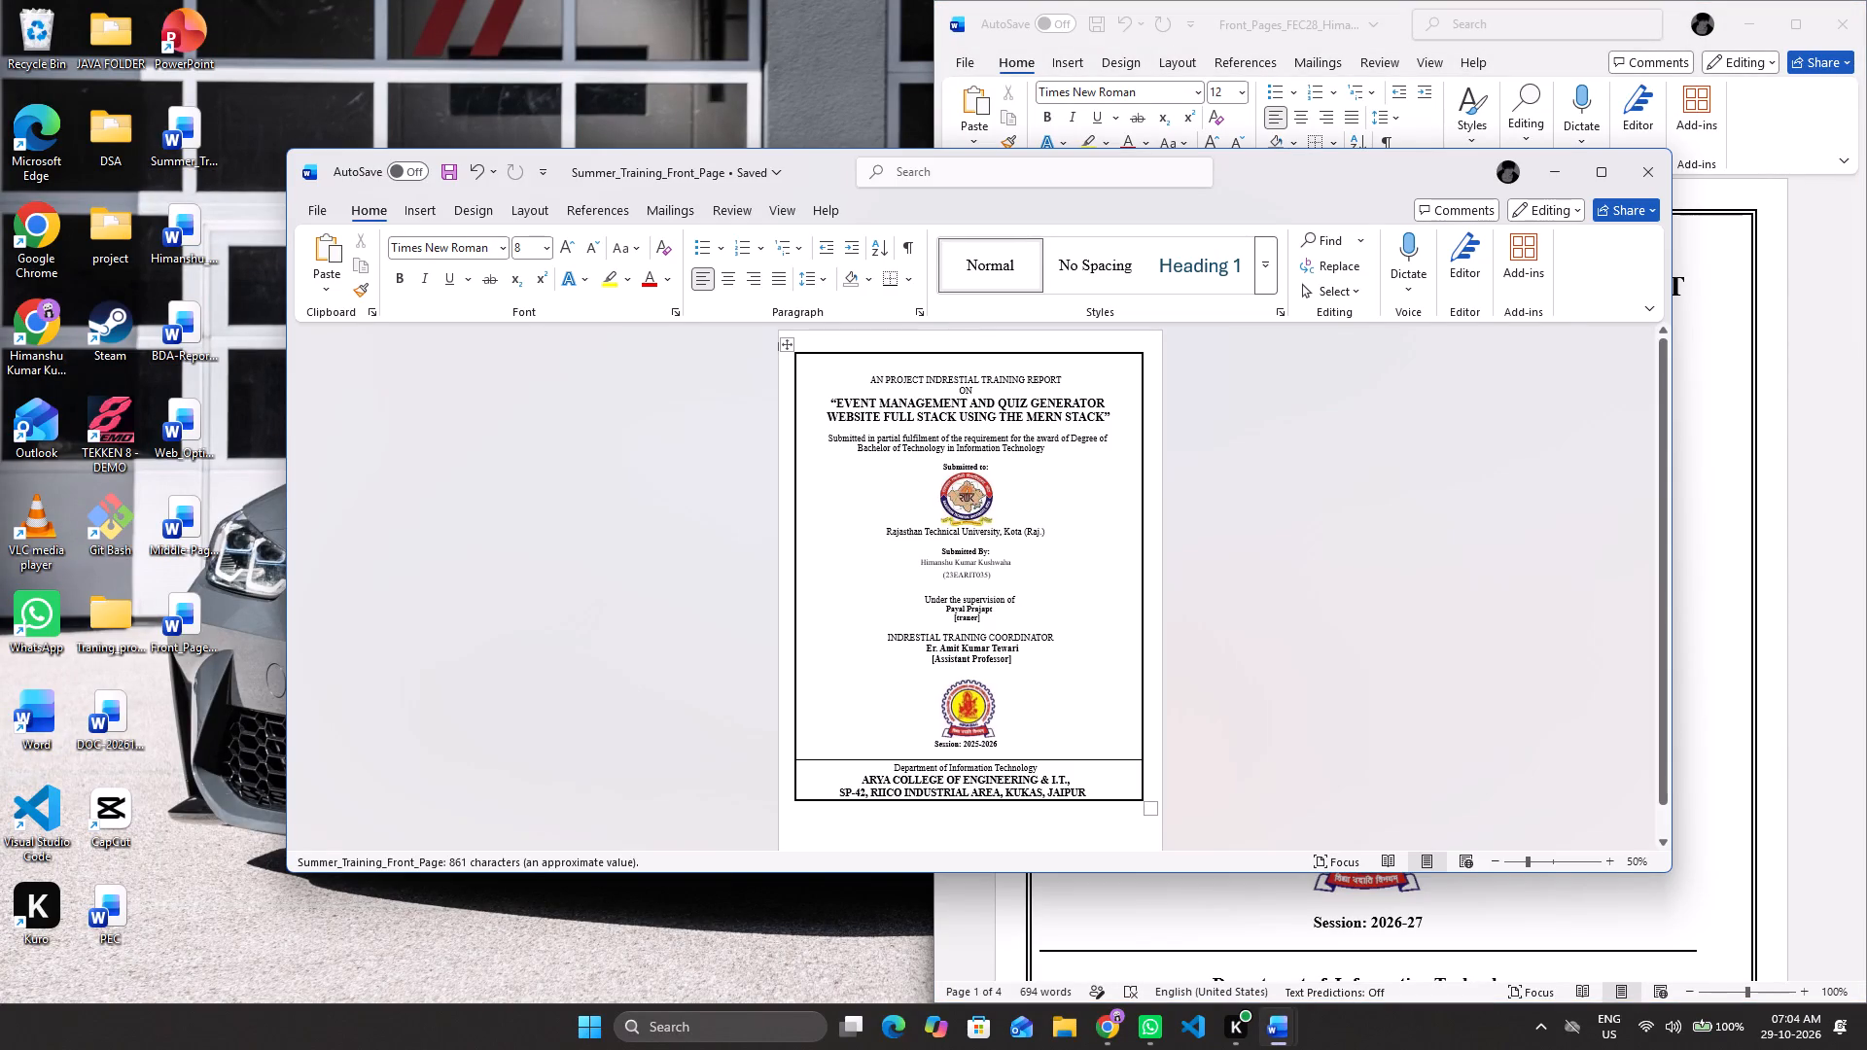
click(832, 437)
drag(826, 437, 1028, 453)
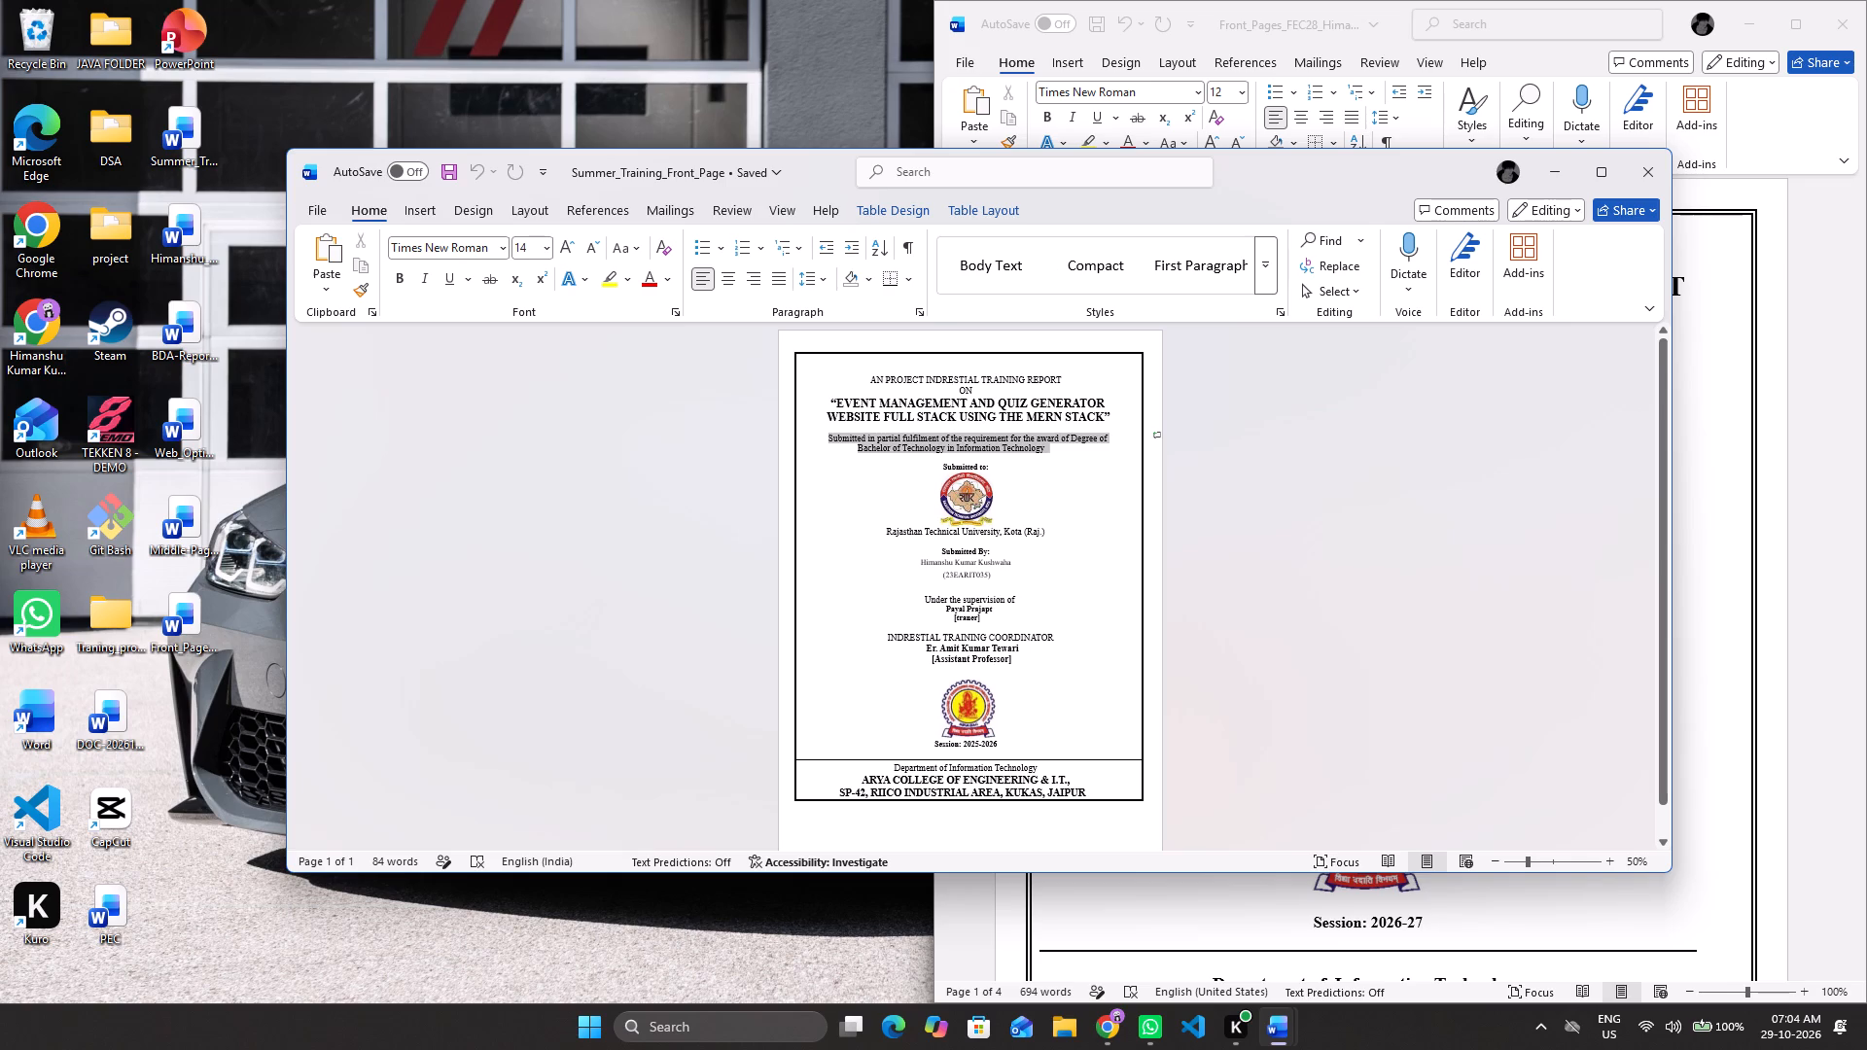
drag(1028, 453, 1065, 450)
key(ctrl+c)
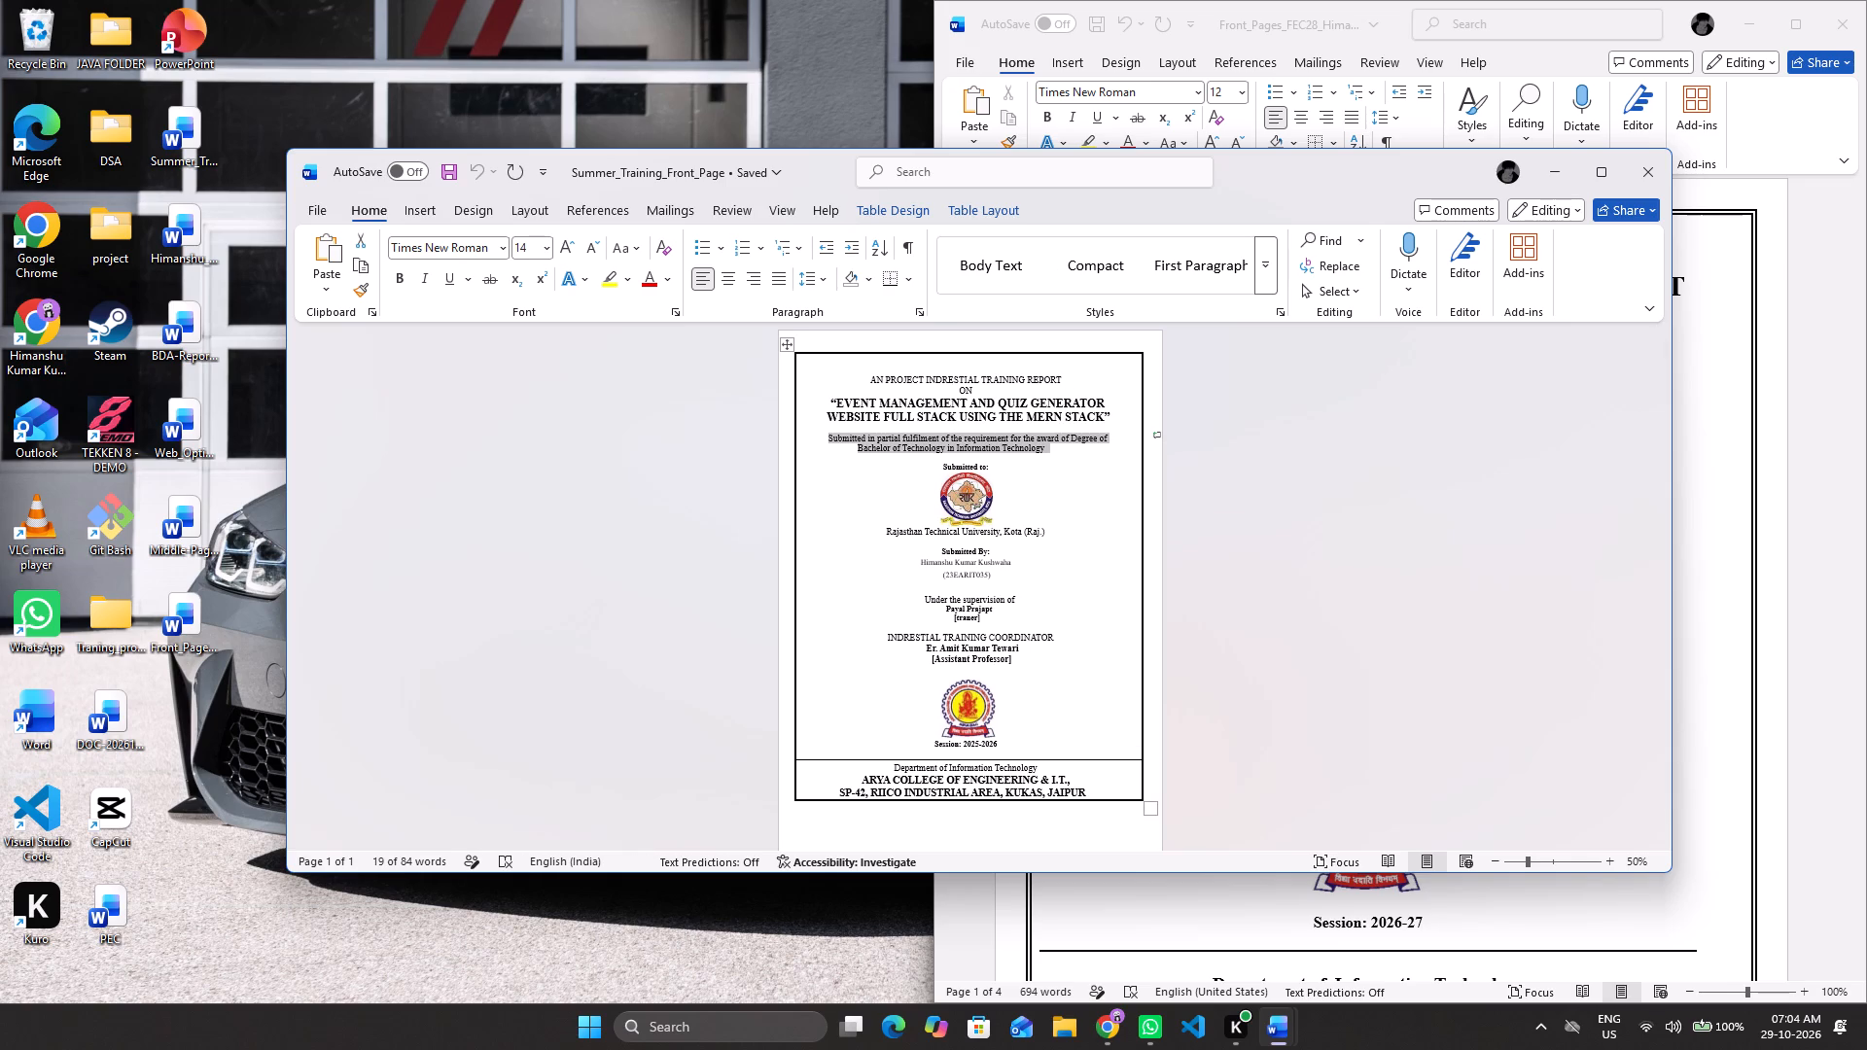
click(1641, 166)
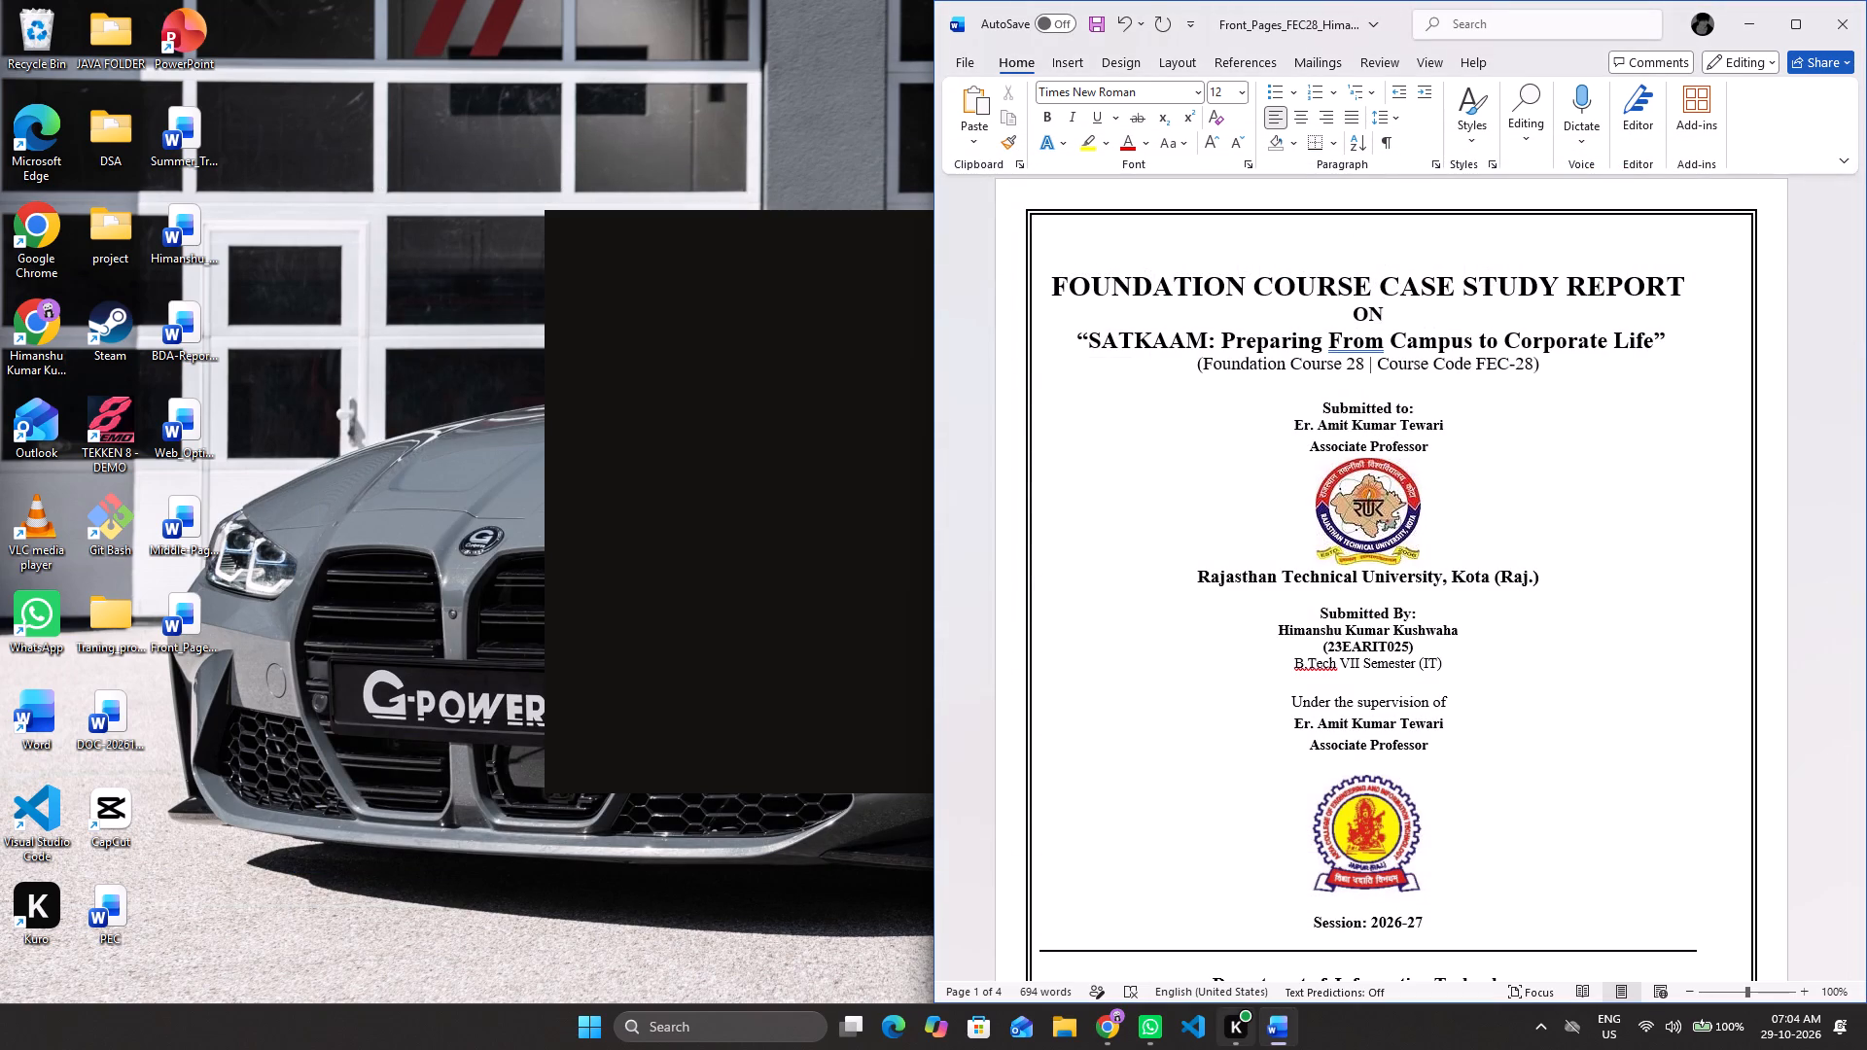
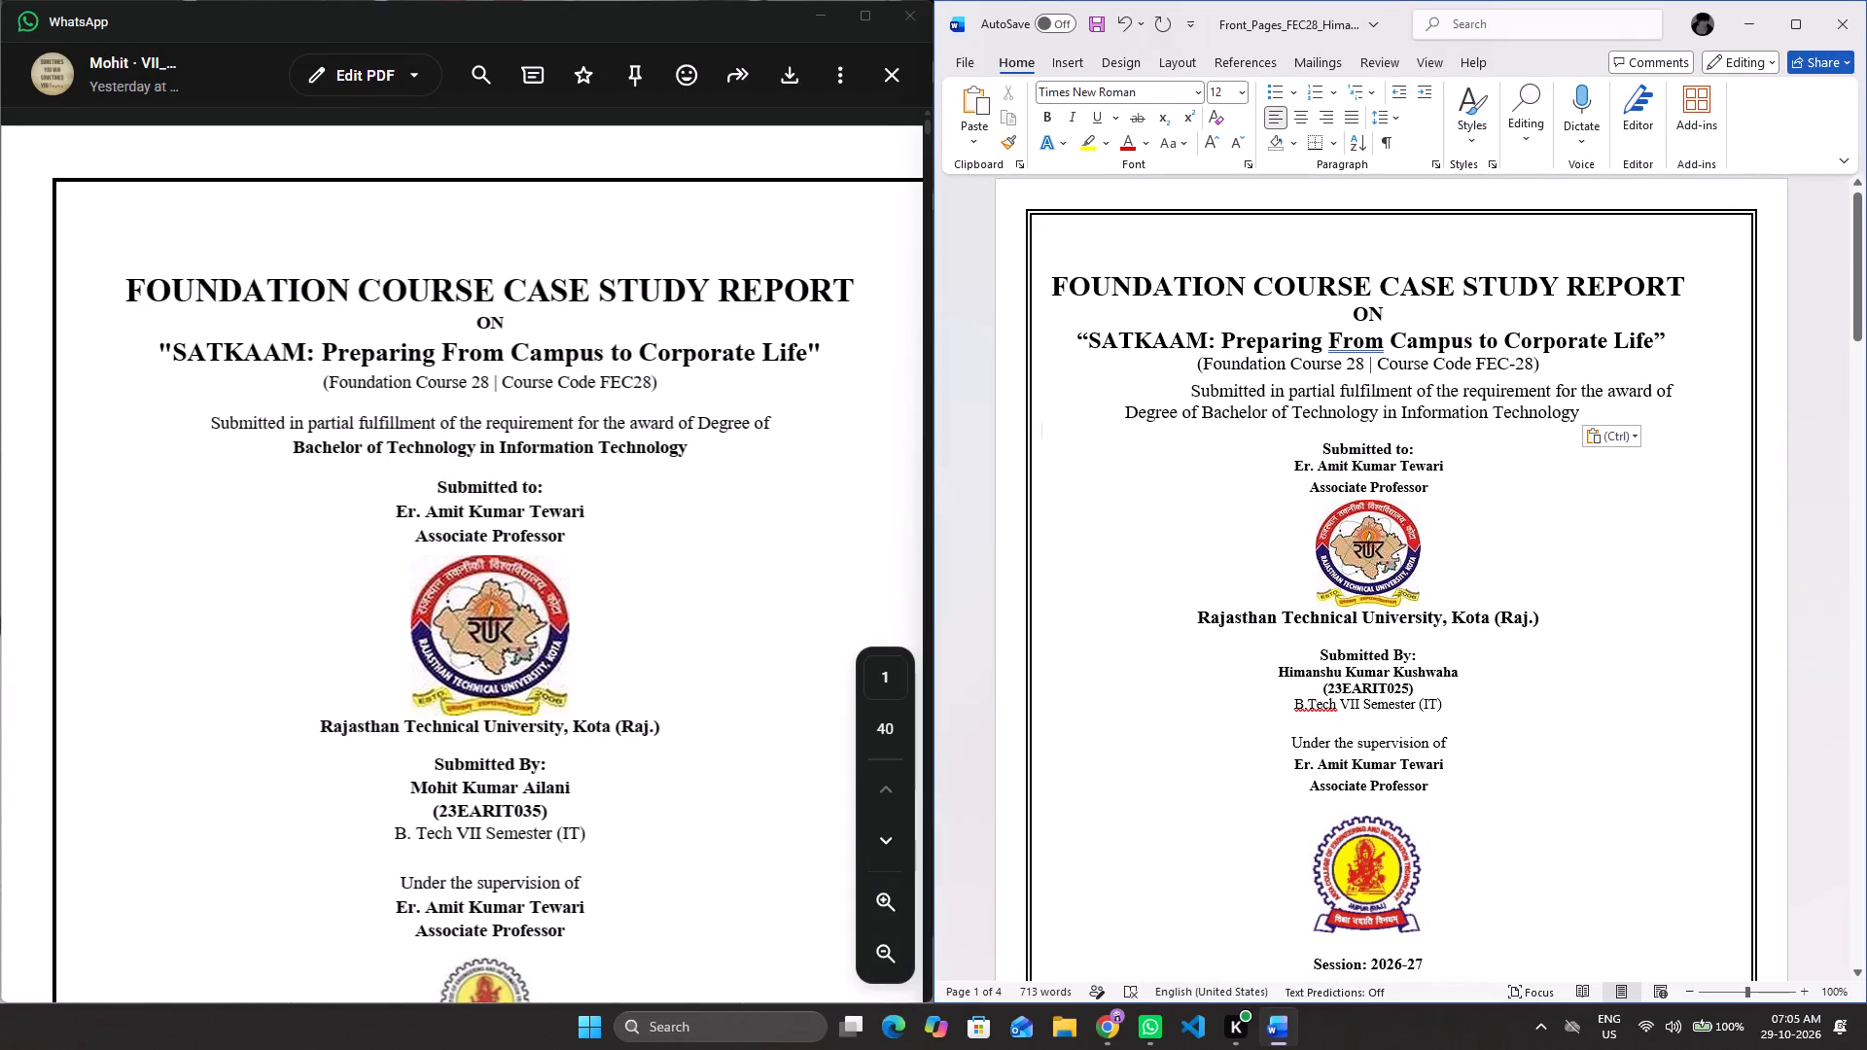
Make "Bachelor of Technology in Information Technology" bold in the cover page's degree-fulfilment statement.
drag(1204, 409, 1584, 411)
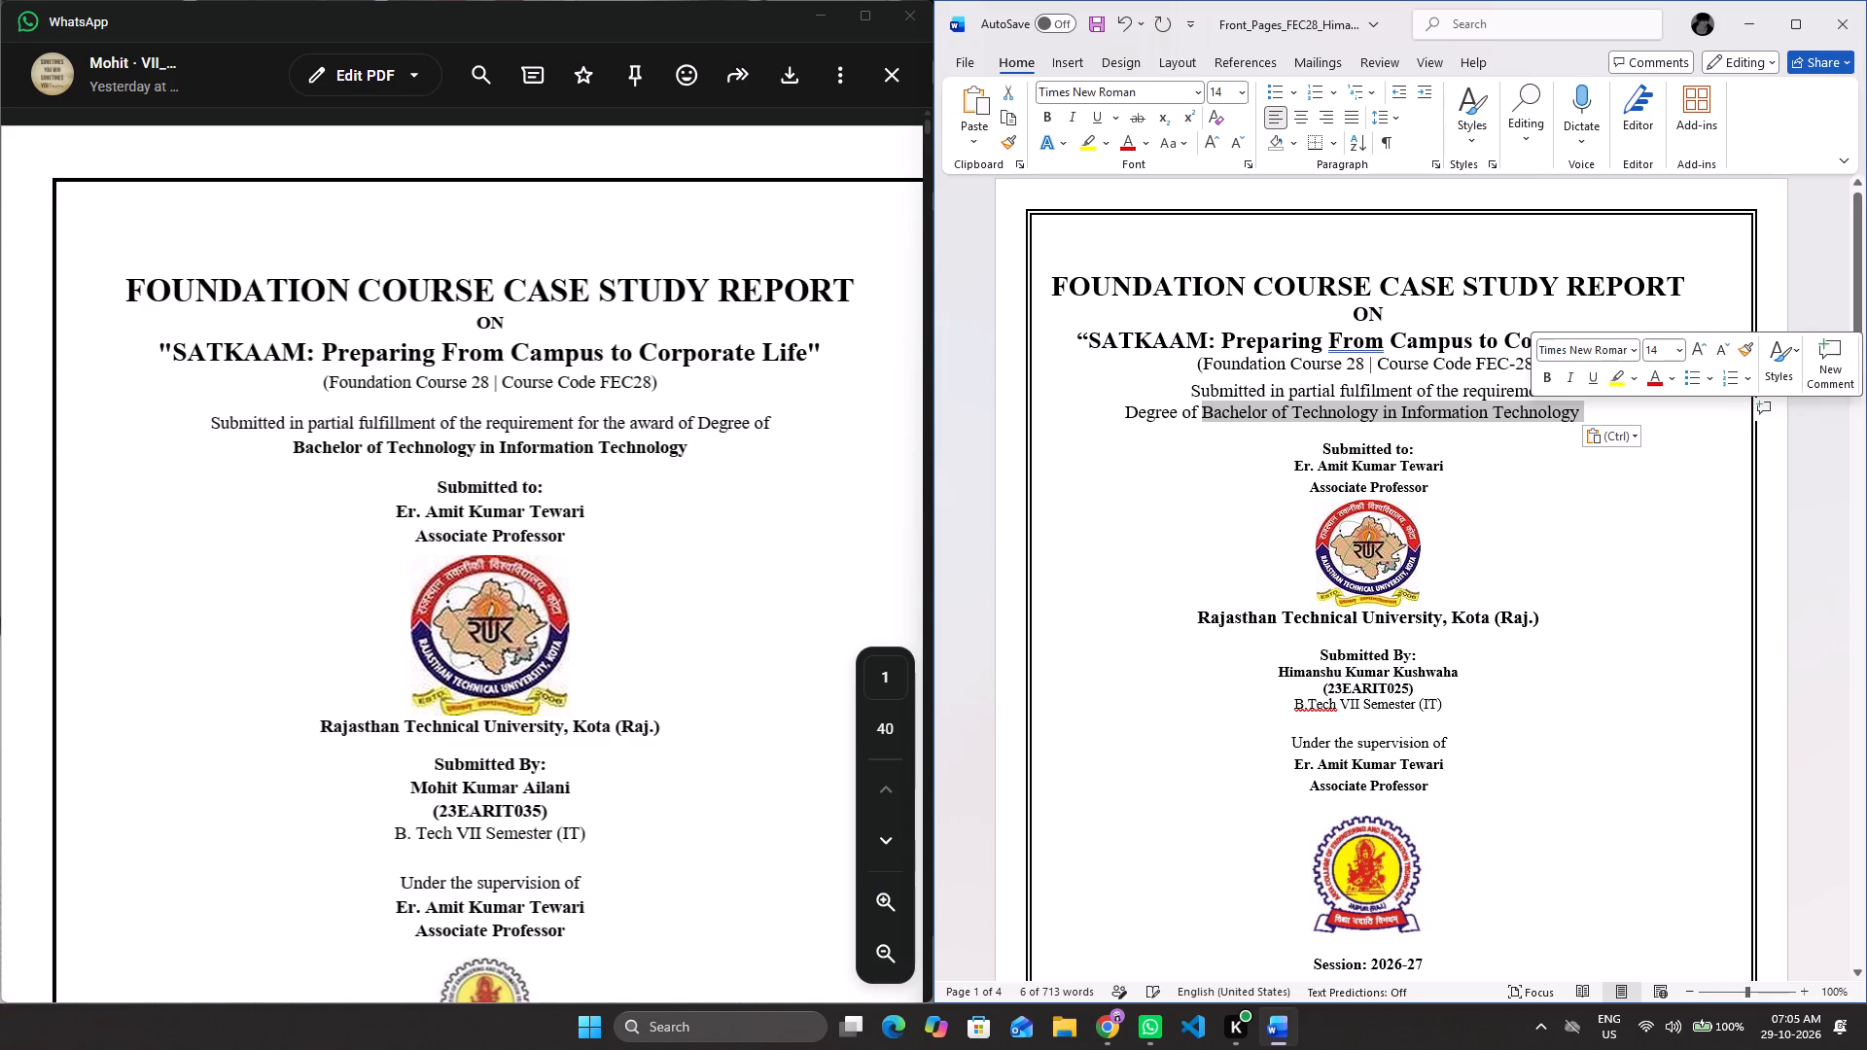
click(1539, 375)
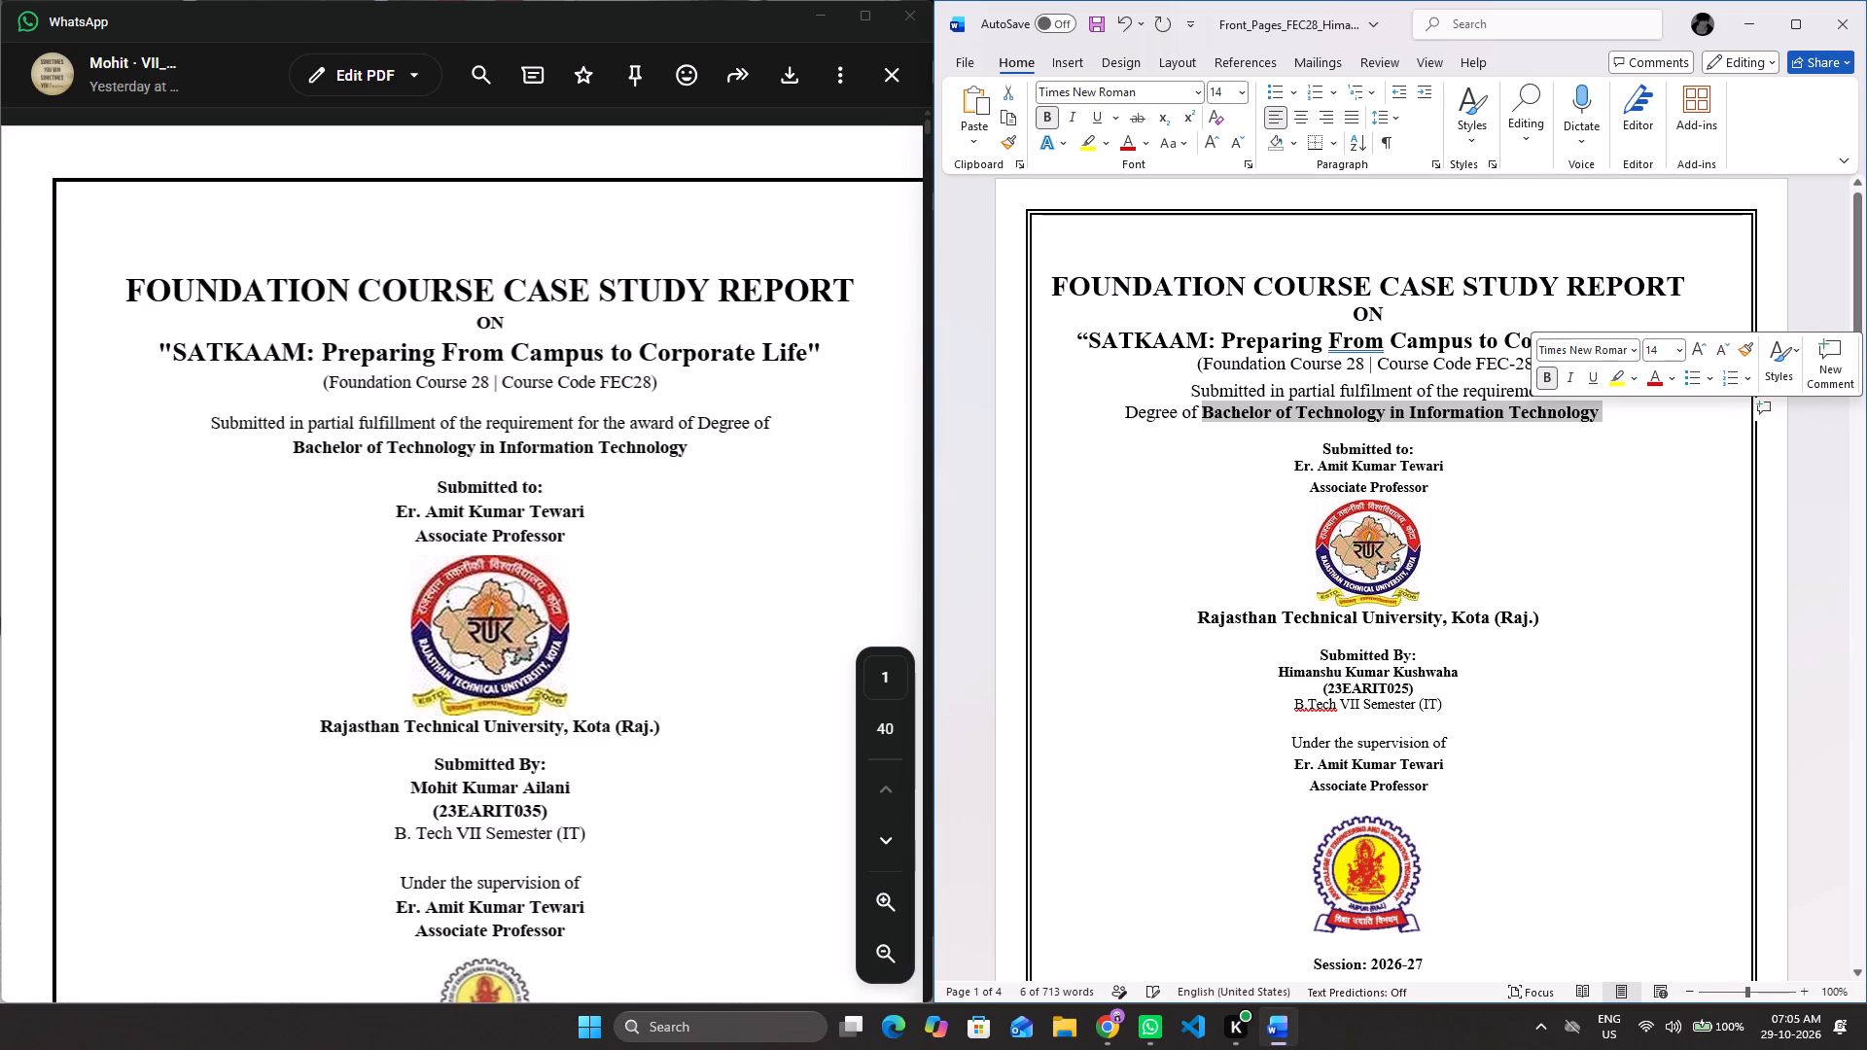
Move "Bachelor of Technology in Information Technology" onto its own line below "Degree of" on the cover.
click(1201, 417)
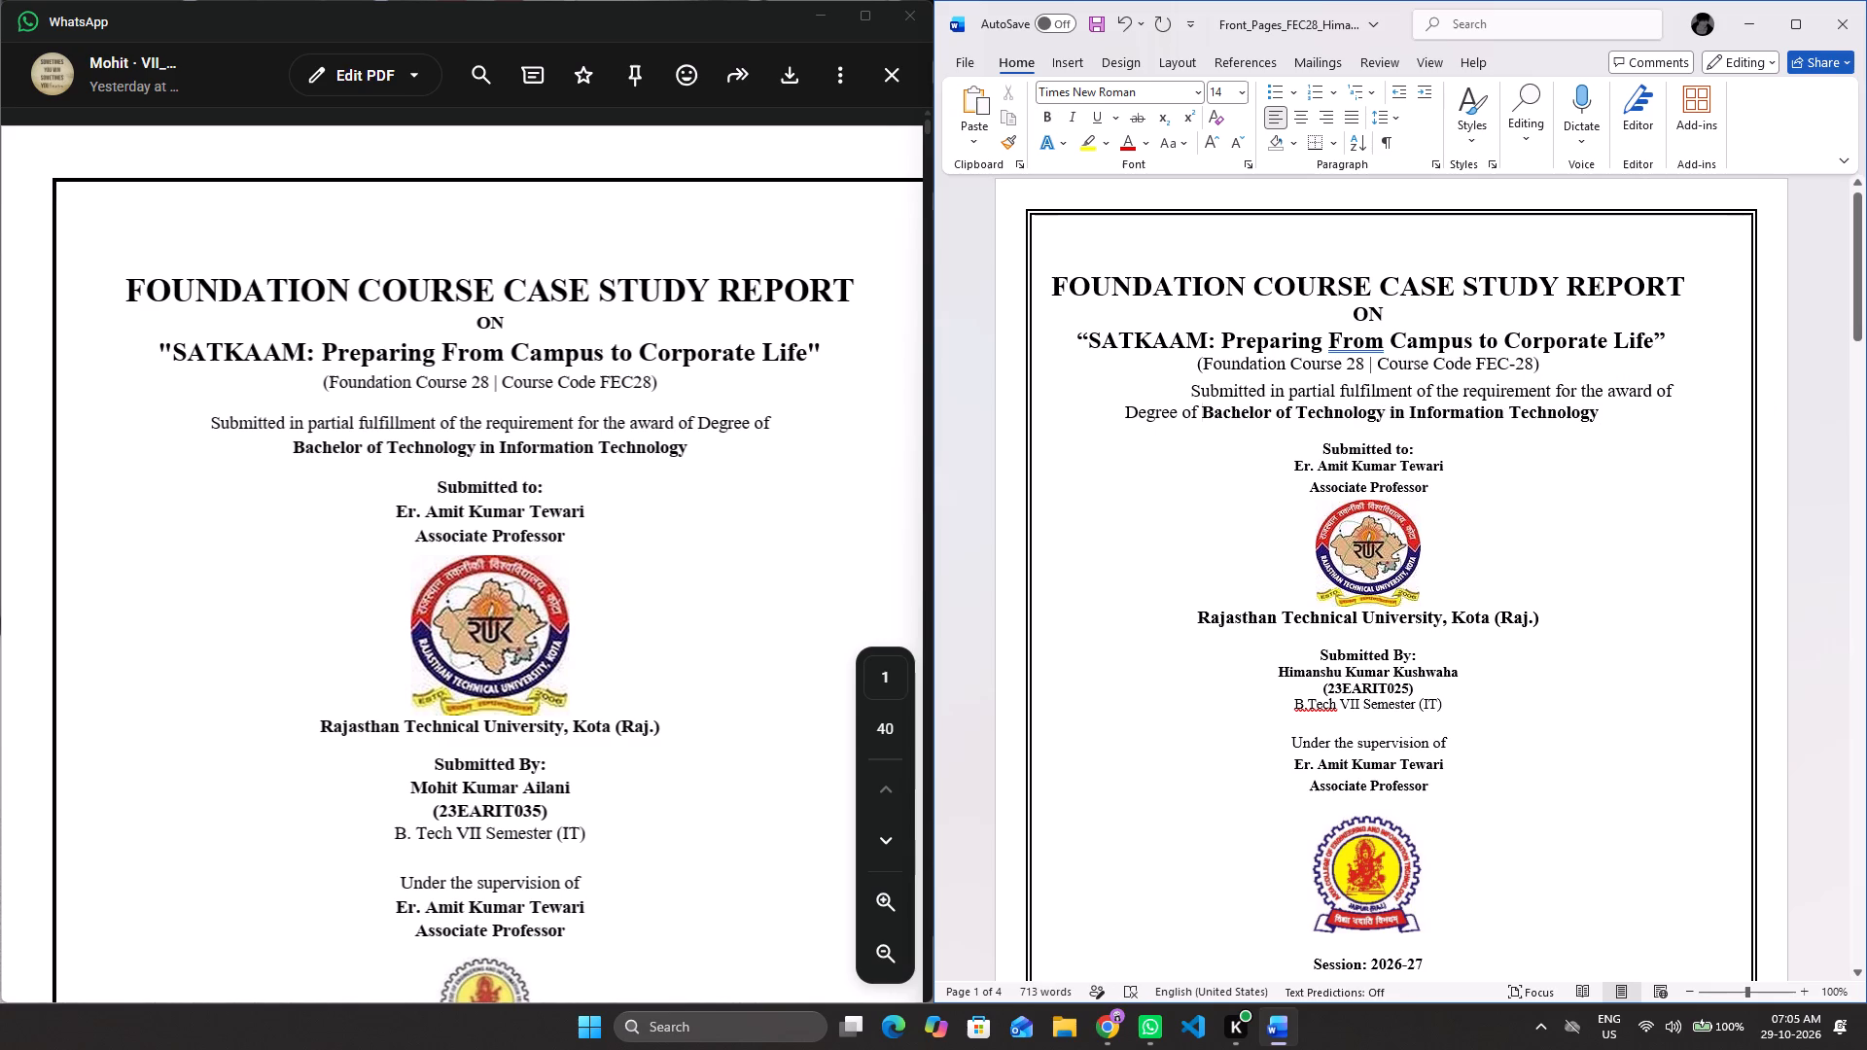
key(Return)
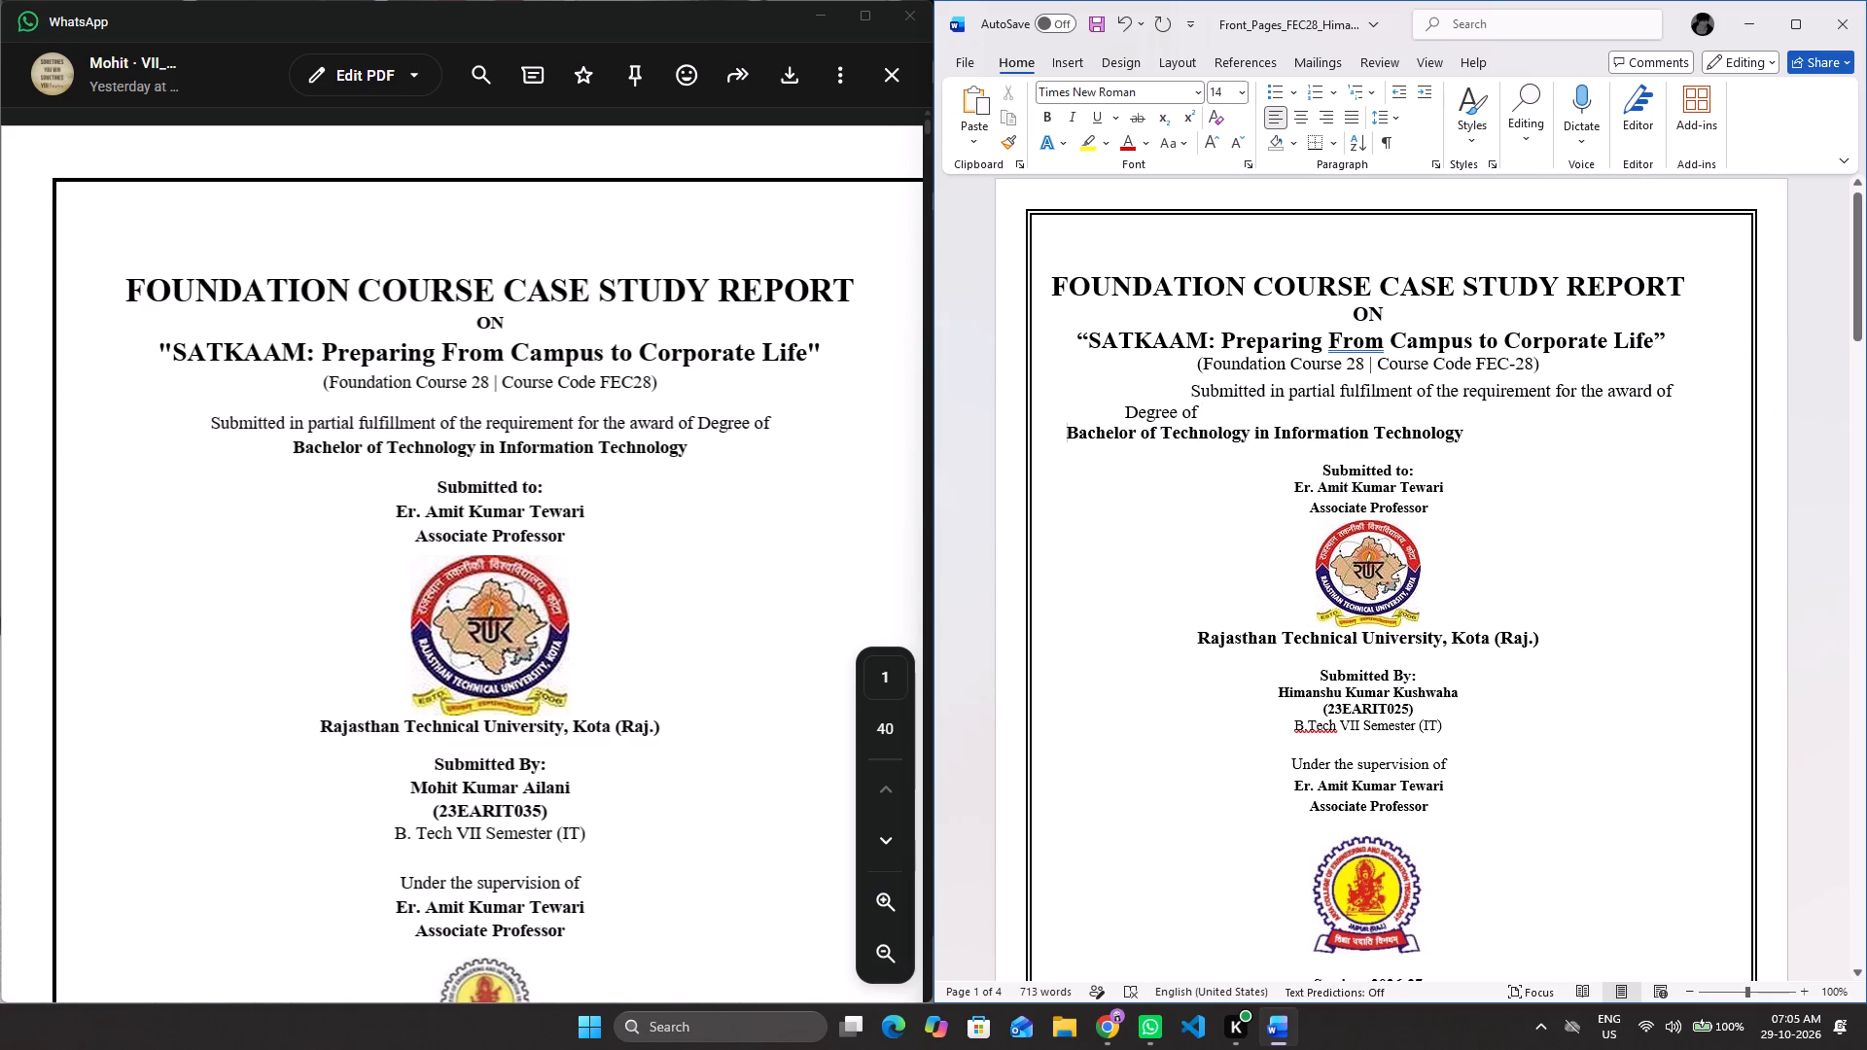
Remove 15 leading spaces before "Submitted in partial fulfilment" so the sentence fits on a single line.
click(1194, 386)
key(BackSpace)
key(BackSpace)
key(BackSpace)
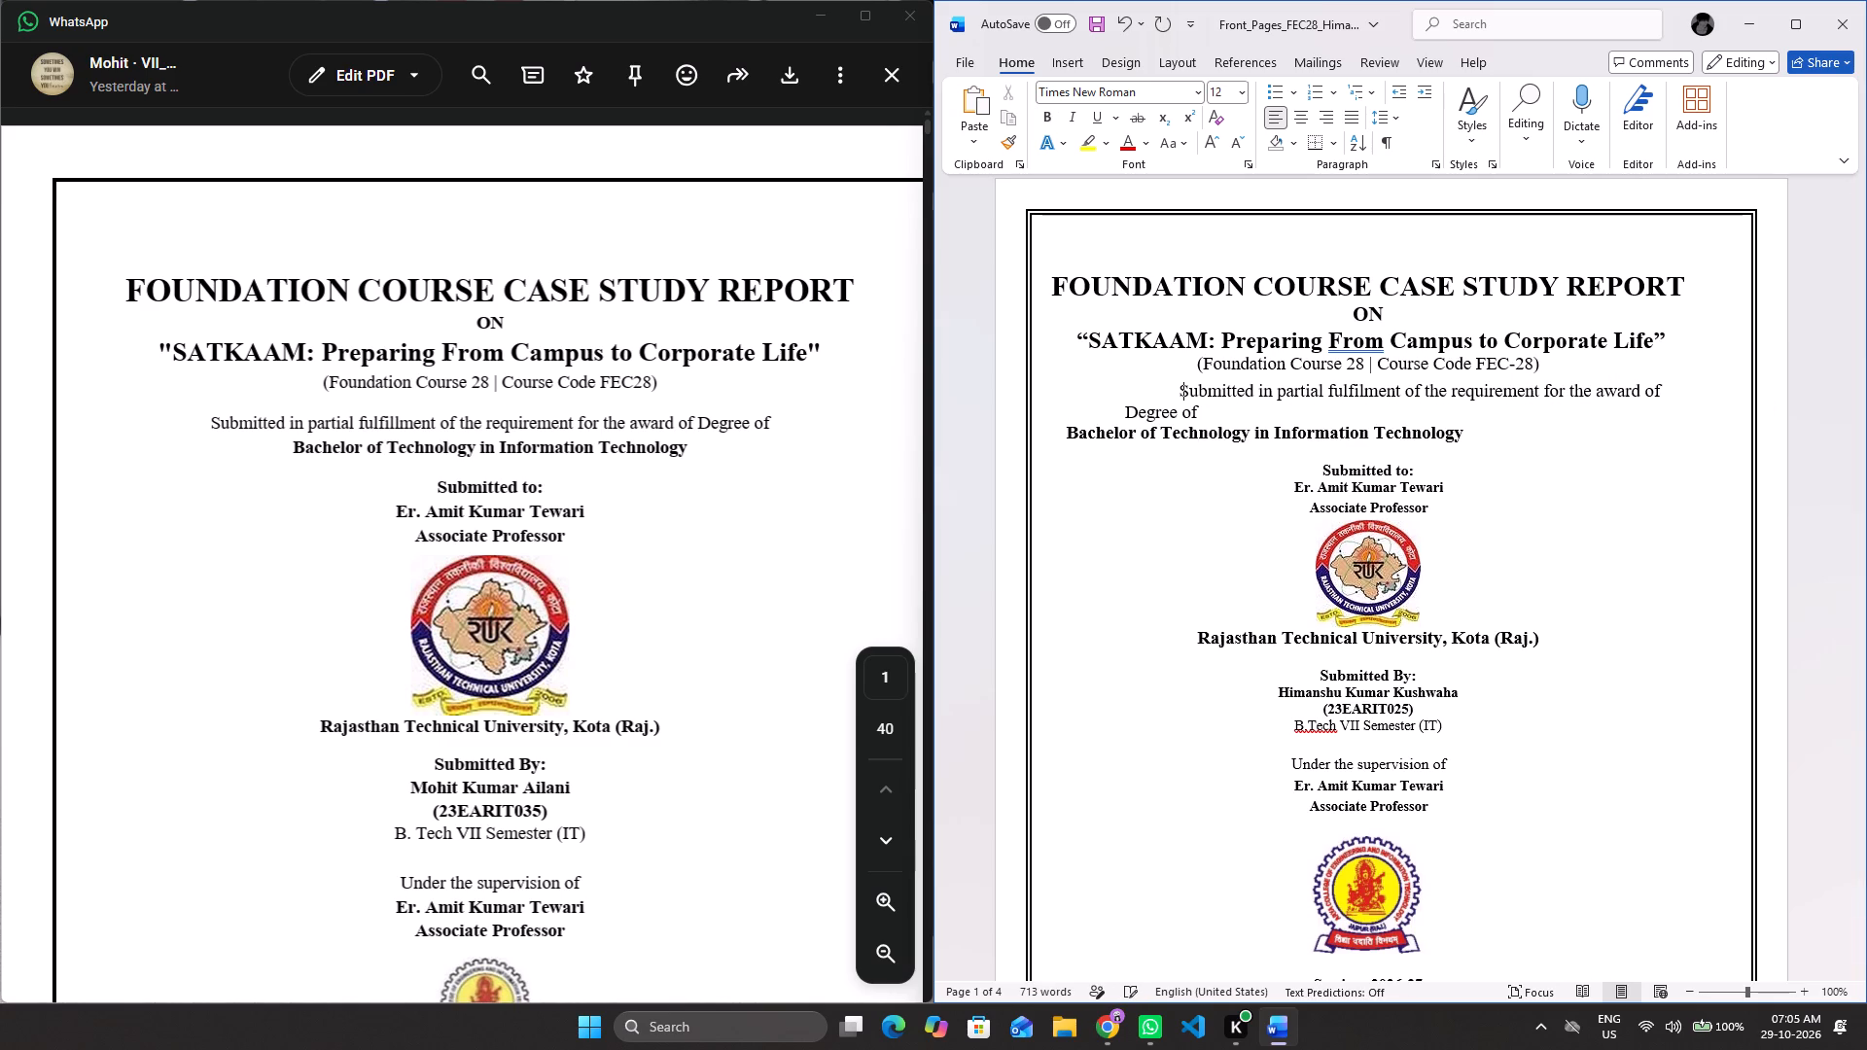
key(BackSpace)
key(BackSpace)
key(BackSpace)
key(BackSpace)
key(BackSpace)
key(BackSpace)
key(BackSpace)
key(BackSpace)
key(BackSpace)
key(BackSpace)
key(BackSpace)
key(BackSpace)
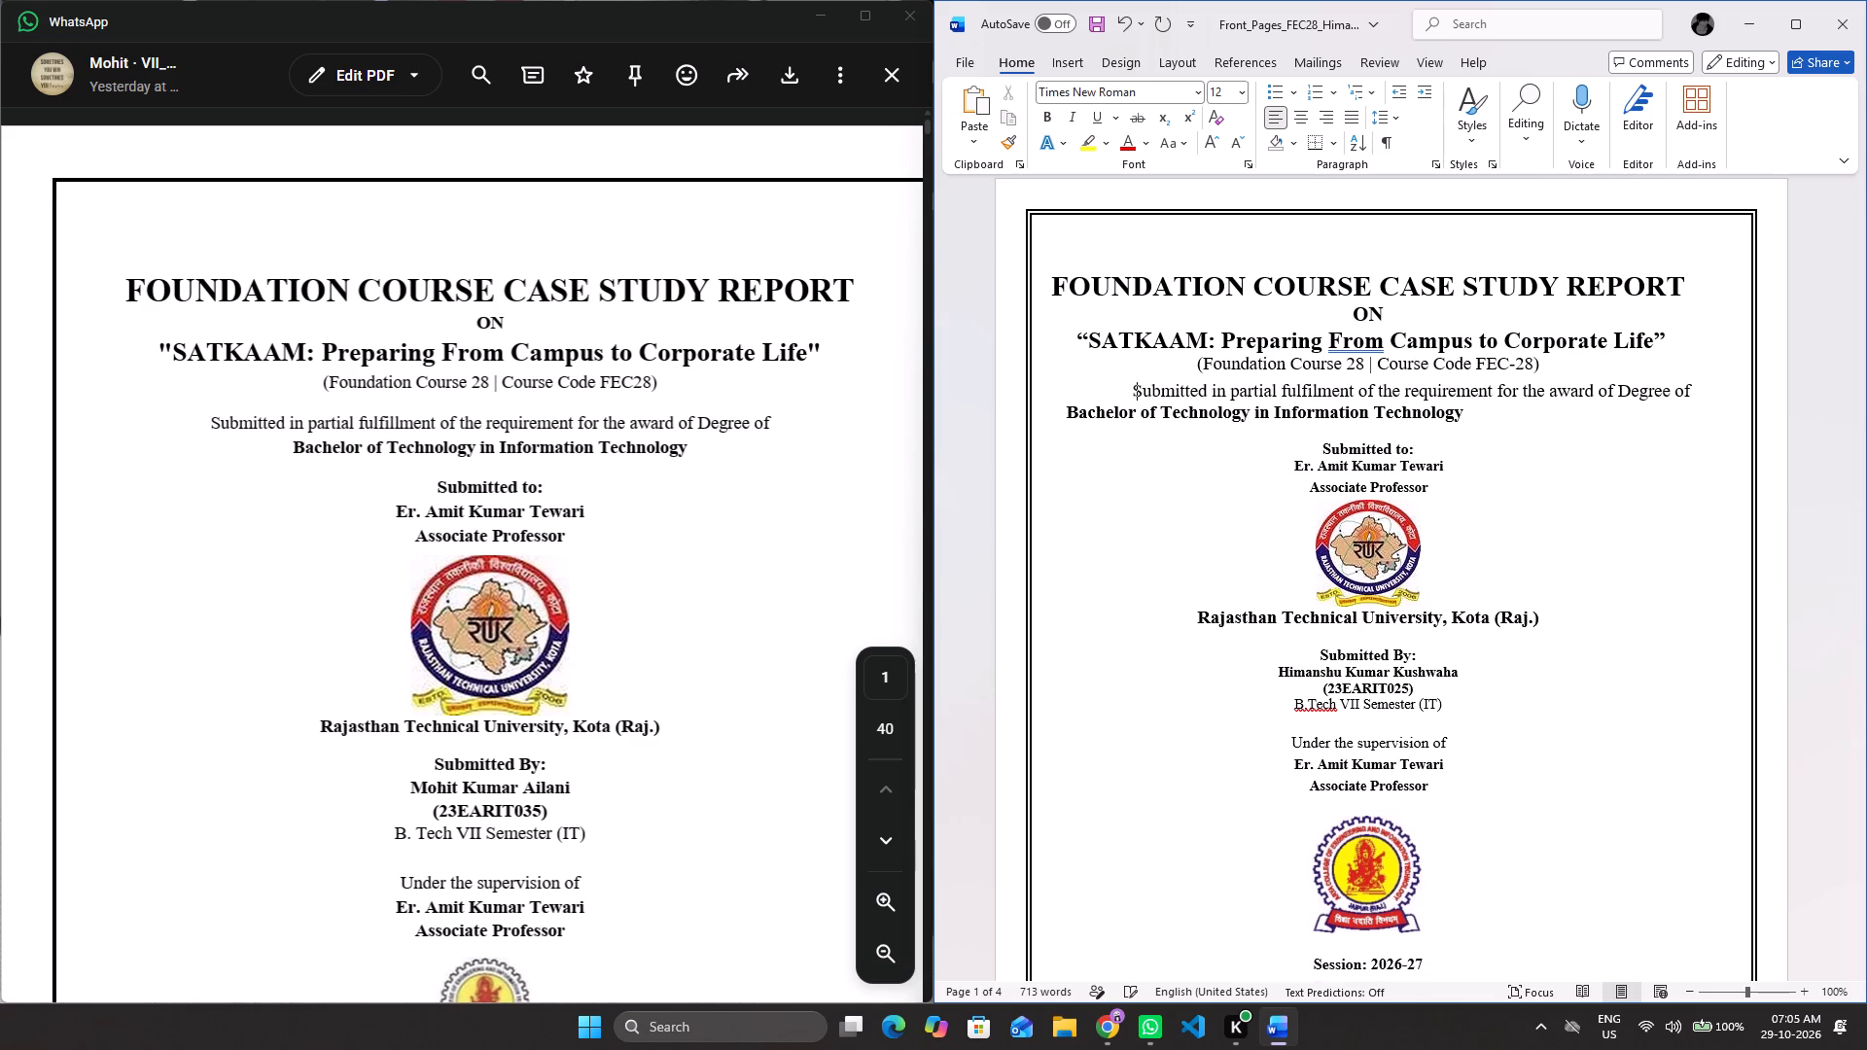
Indent the "Bachelor of Technology in Information Technology" line on the cover with 21 spaces.
click(1066, 404)
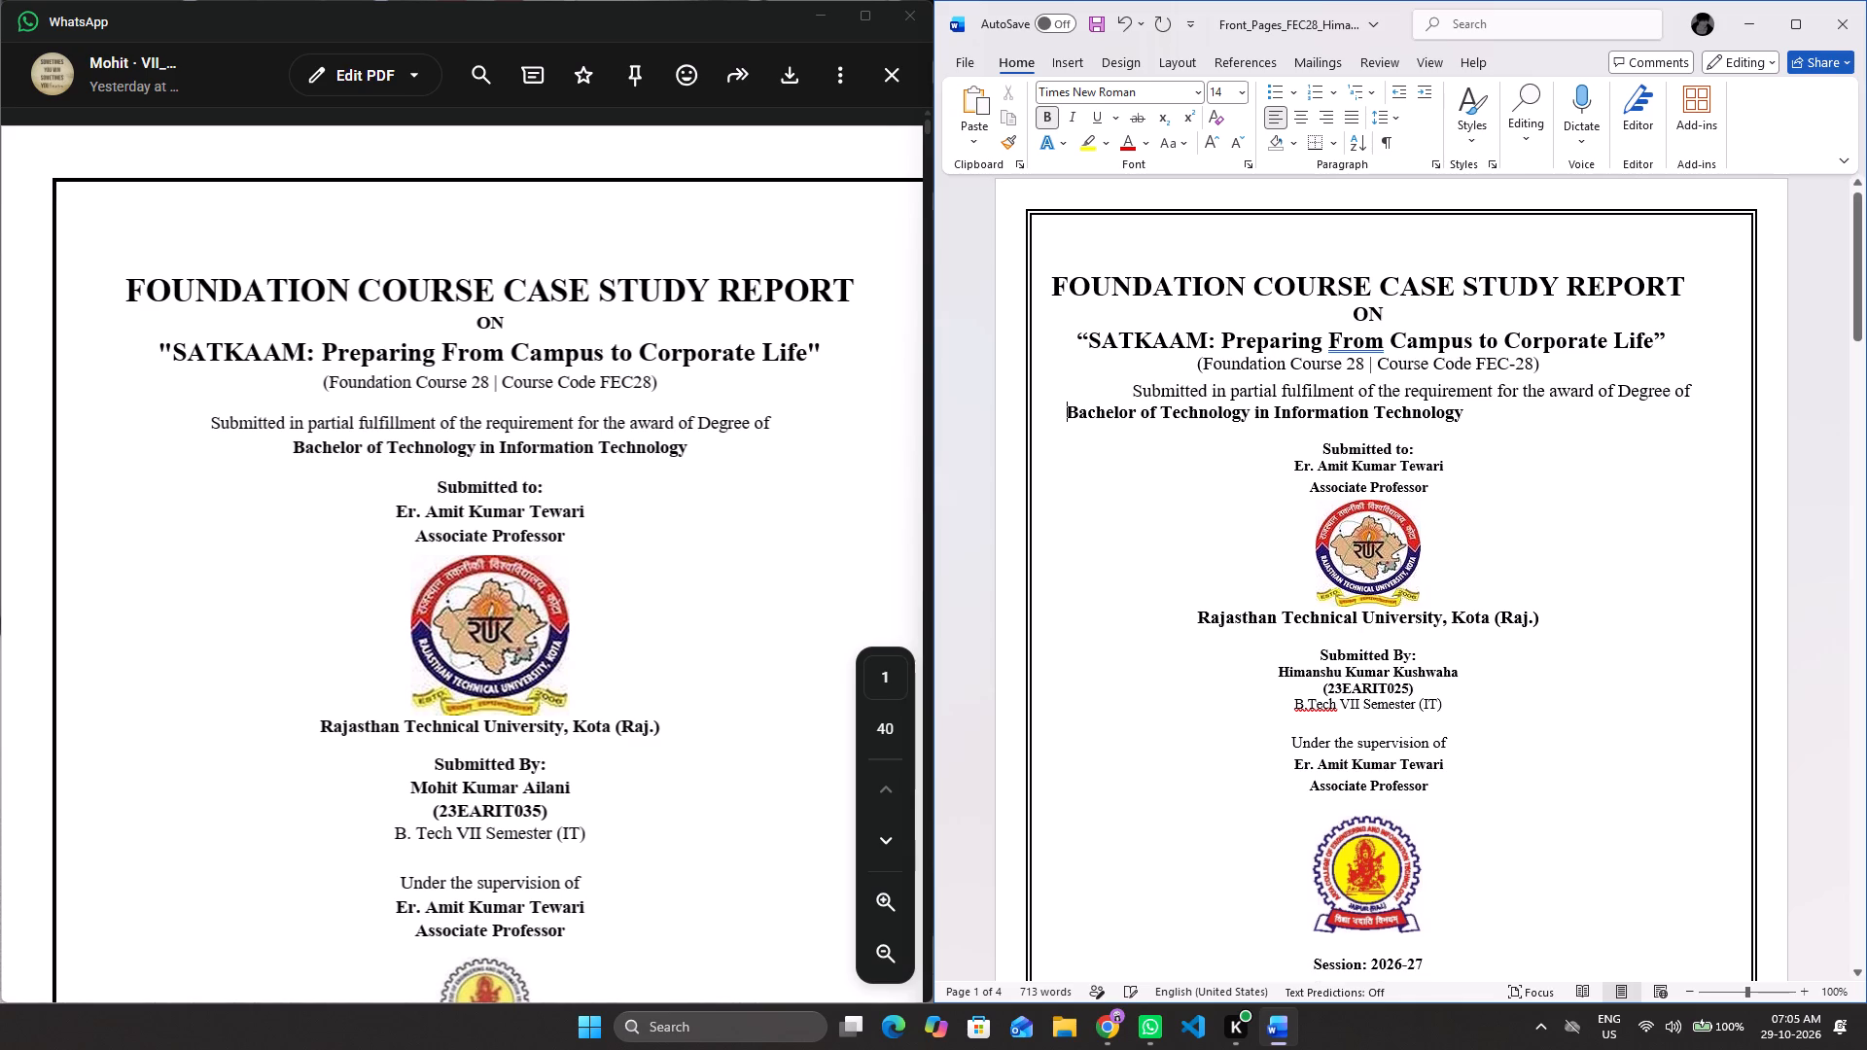
key(space)
key(space)
key(space)
key(space)
key(space)
key(space)
key(space)
key(space)
key(space)
key(space)
key(space)
key(space)
key(space)
key(space)
key(space)
key(space)
key(space)
key(space)
key(space)
key(space)
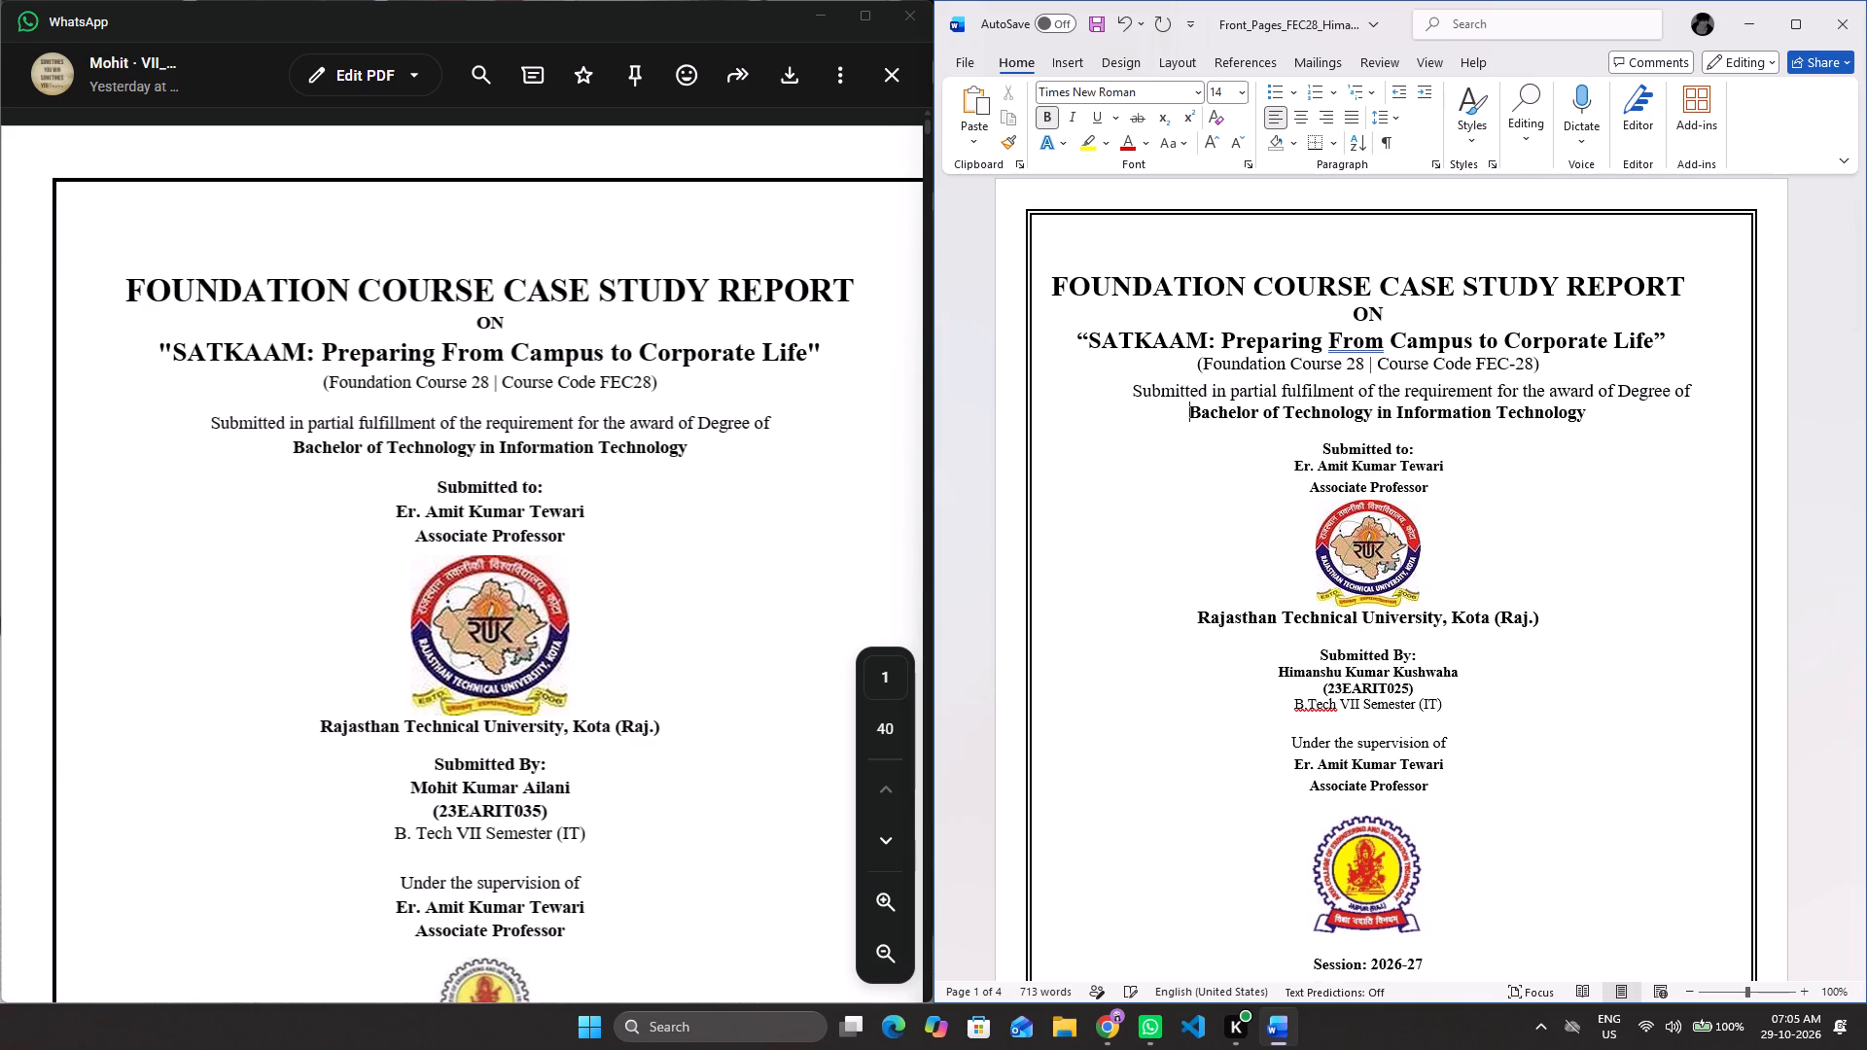
key(space)
key(space)
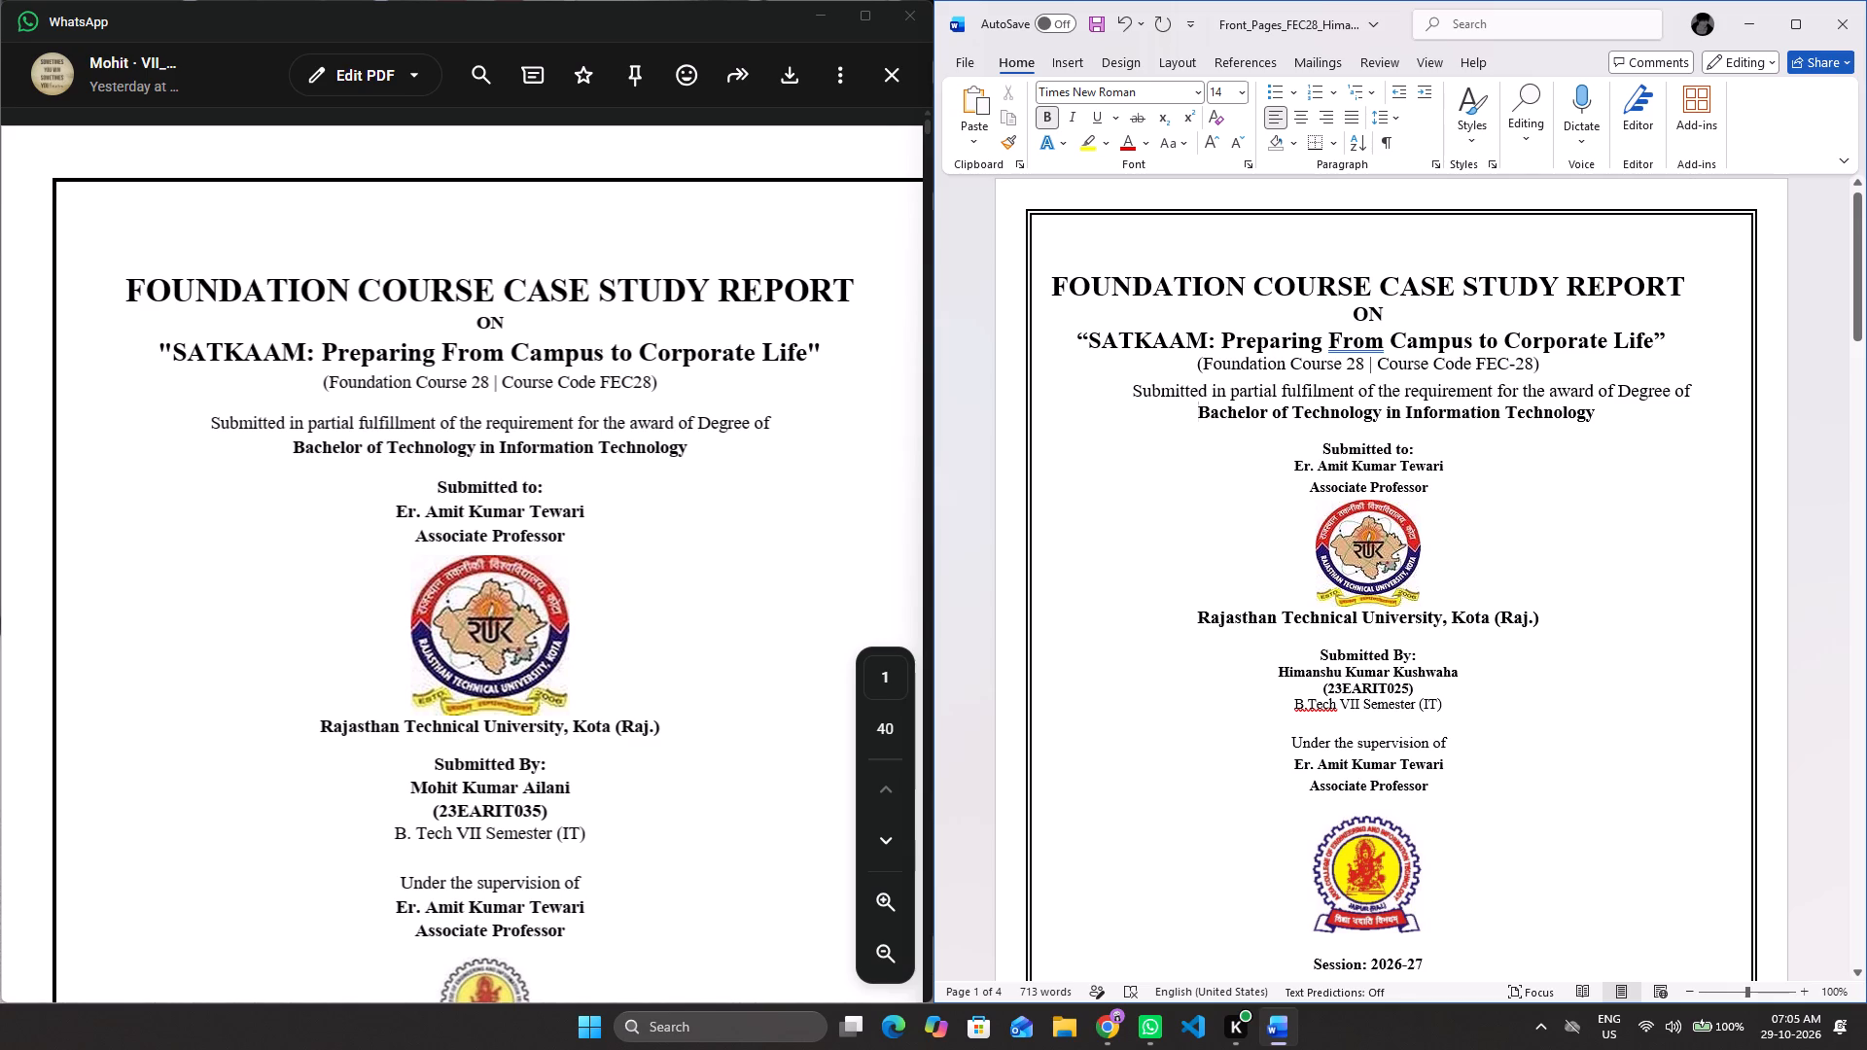
key(BackSpace)
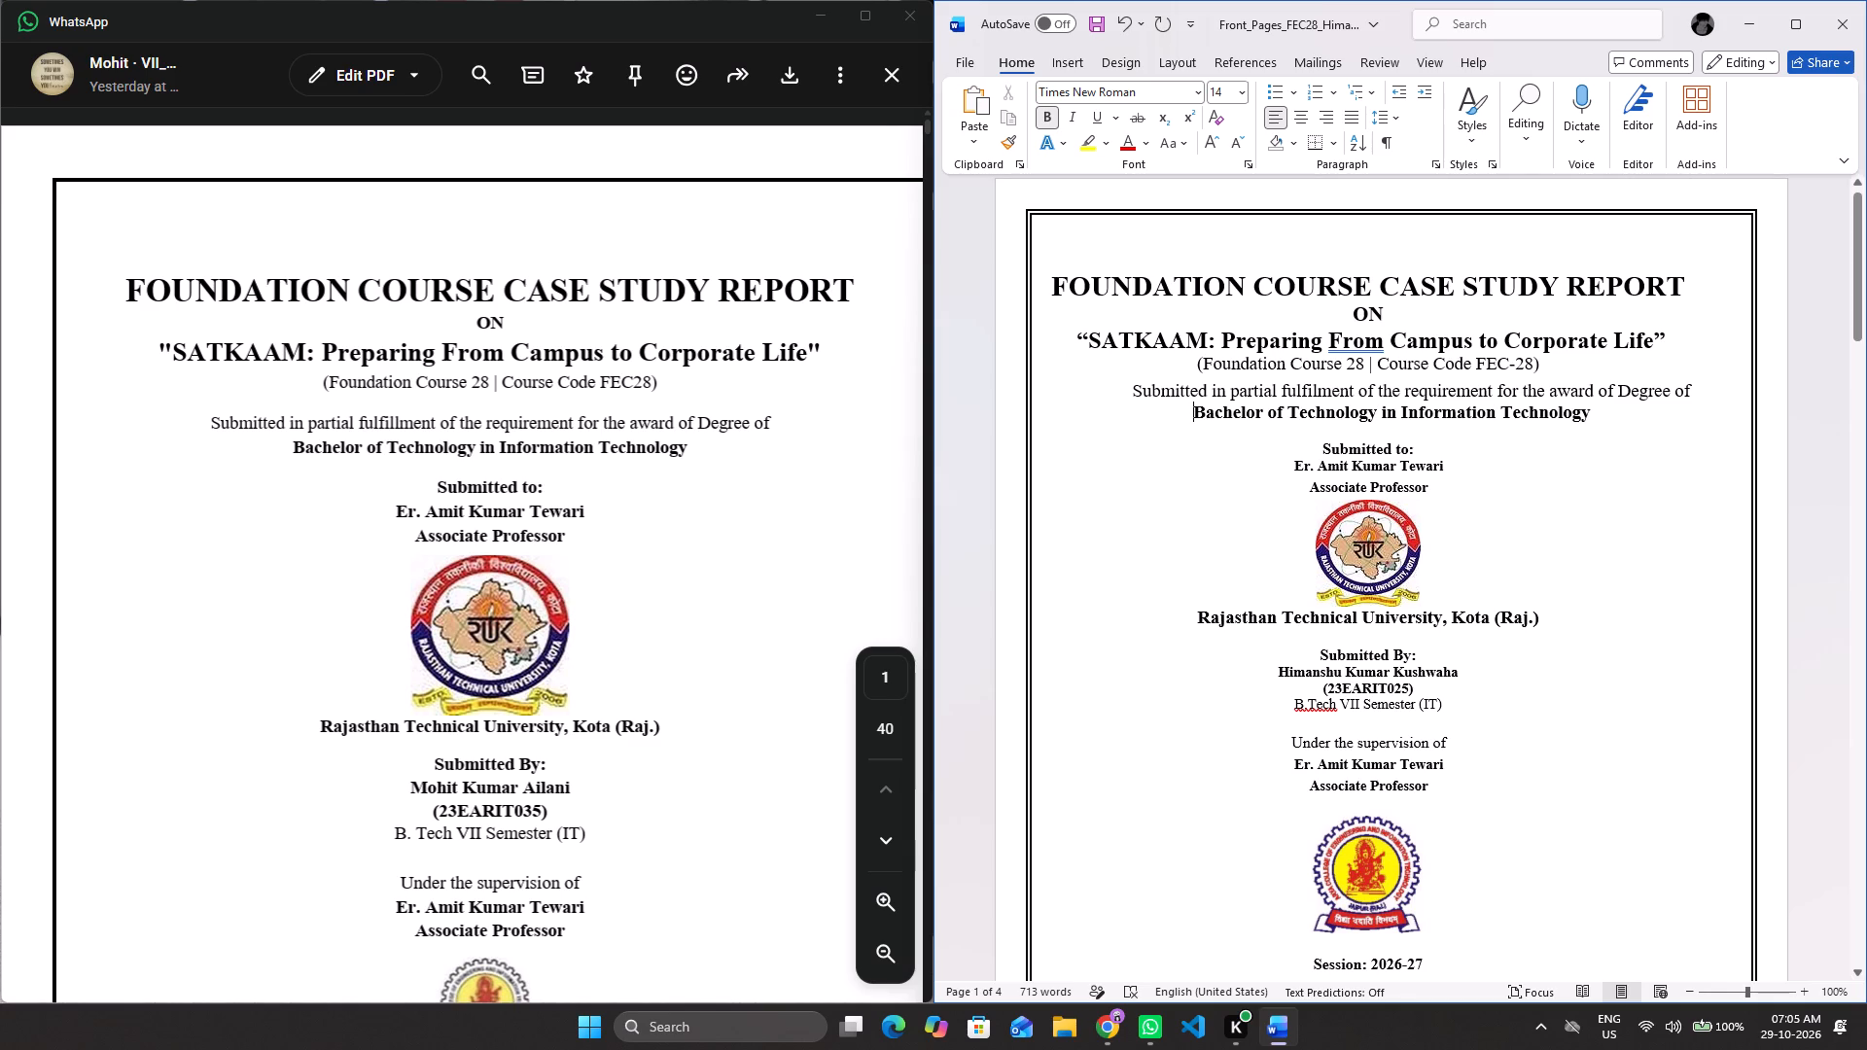
Remove three more leading spaces before "Submitted in partial fulfilment" on the cover.
click(1130, 386)
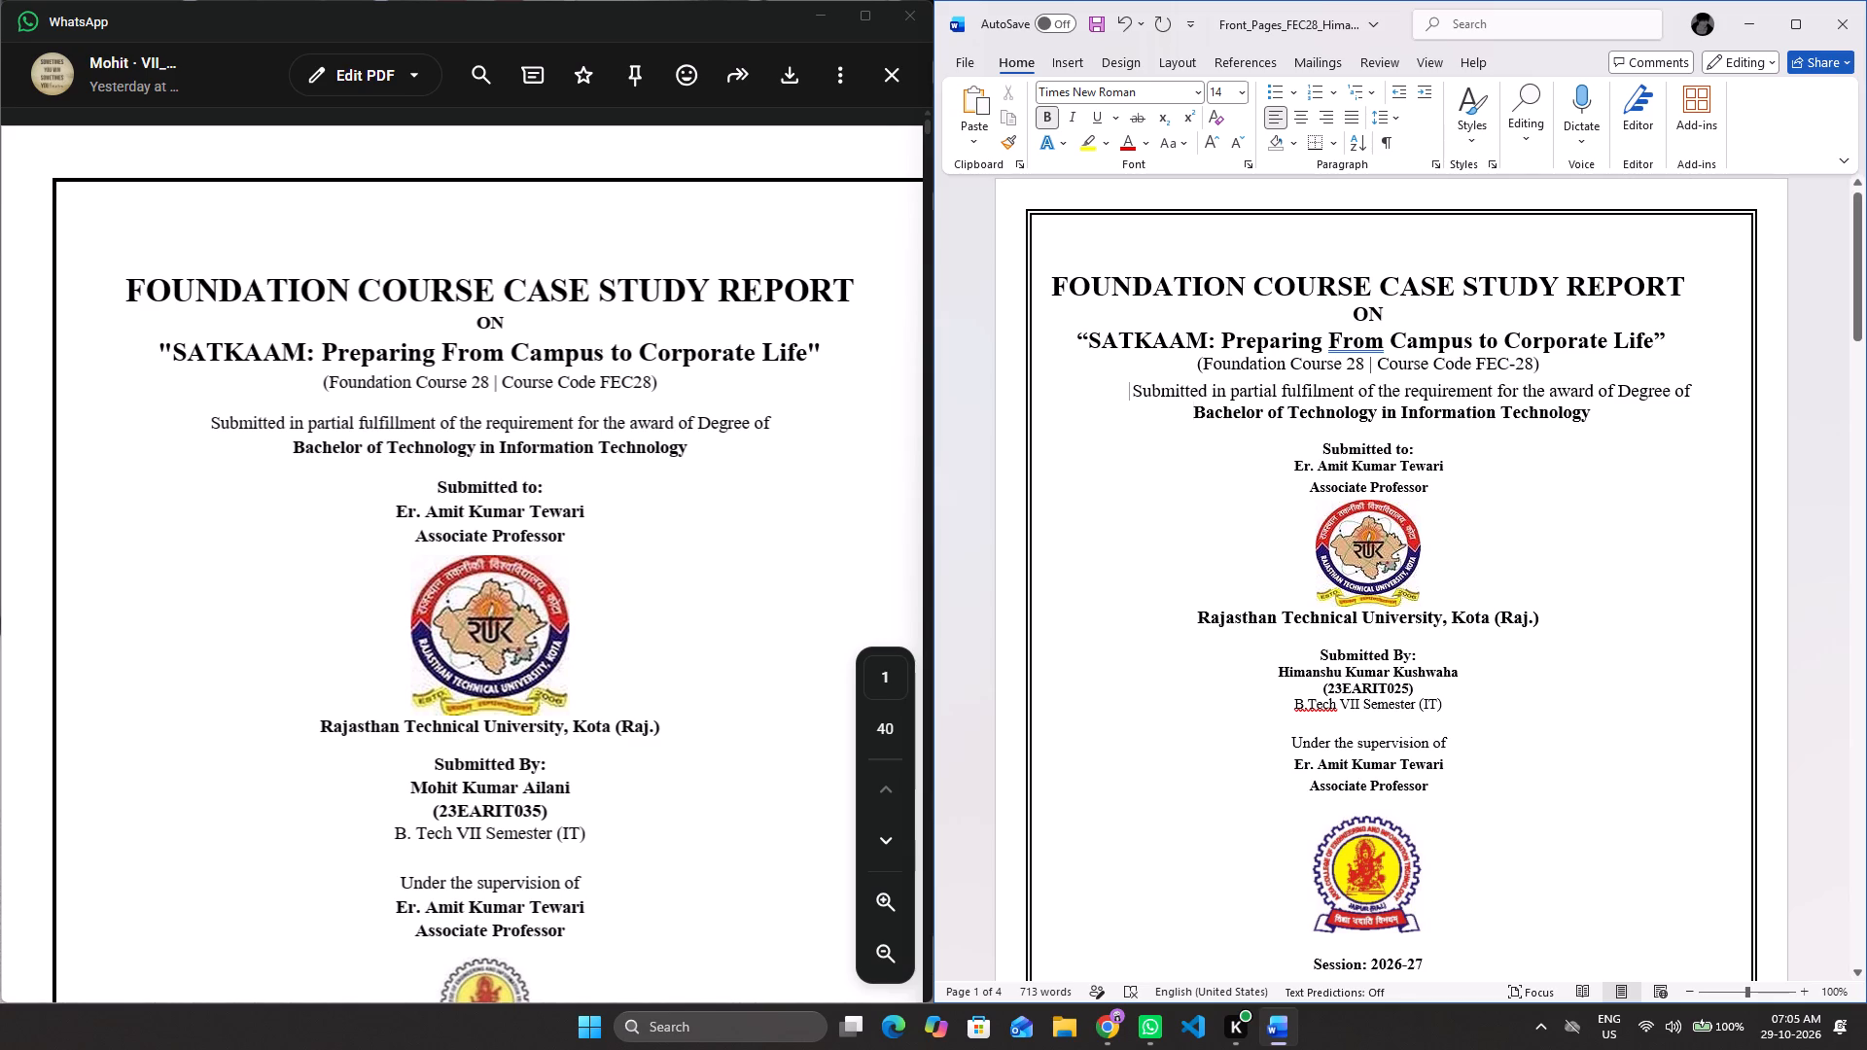
key(BackSpace)
key(BackSpace)
key(BackSpace)
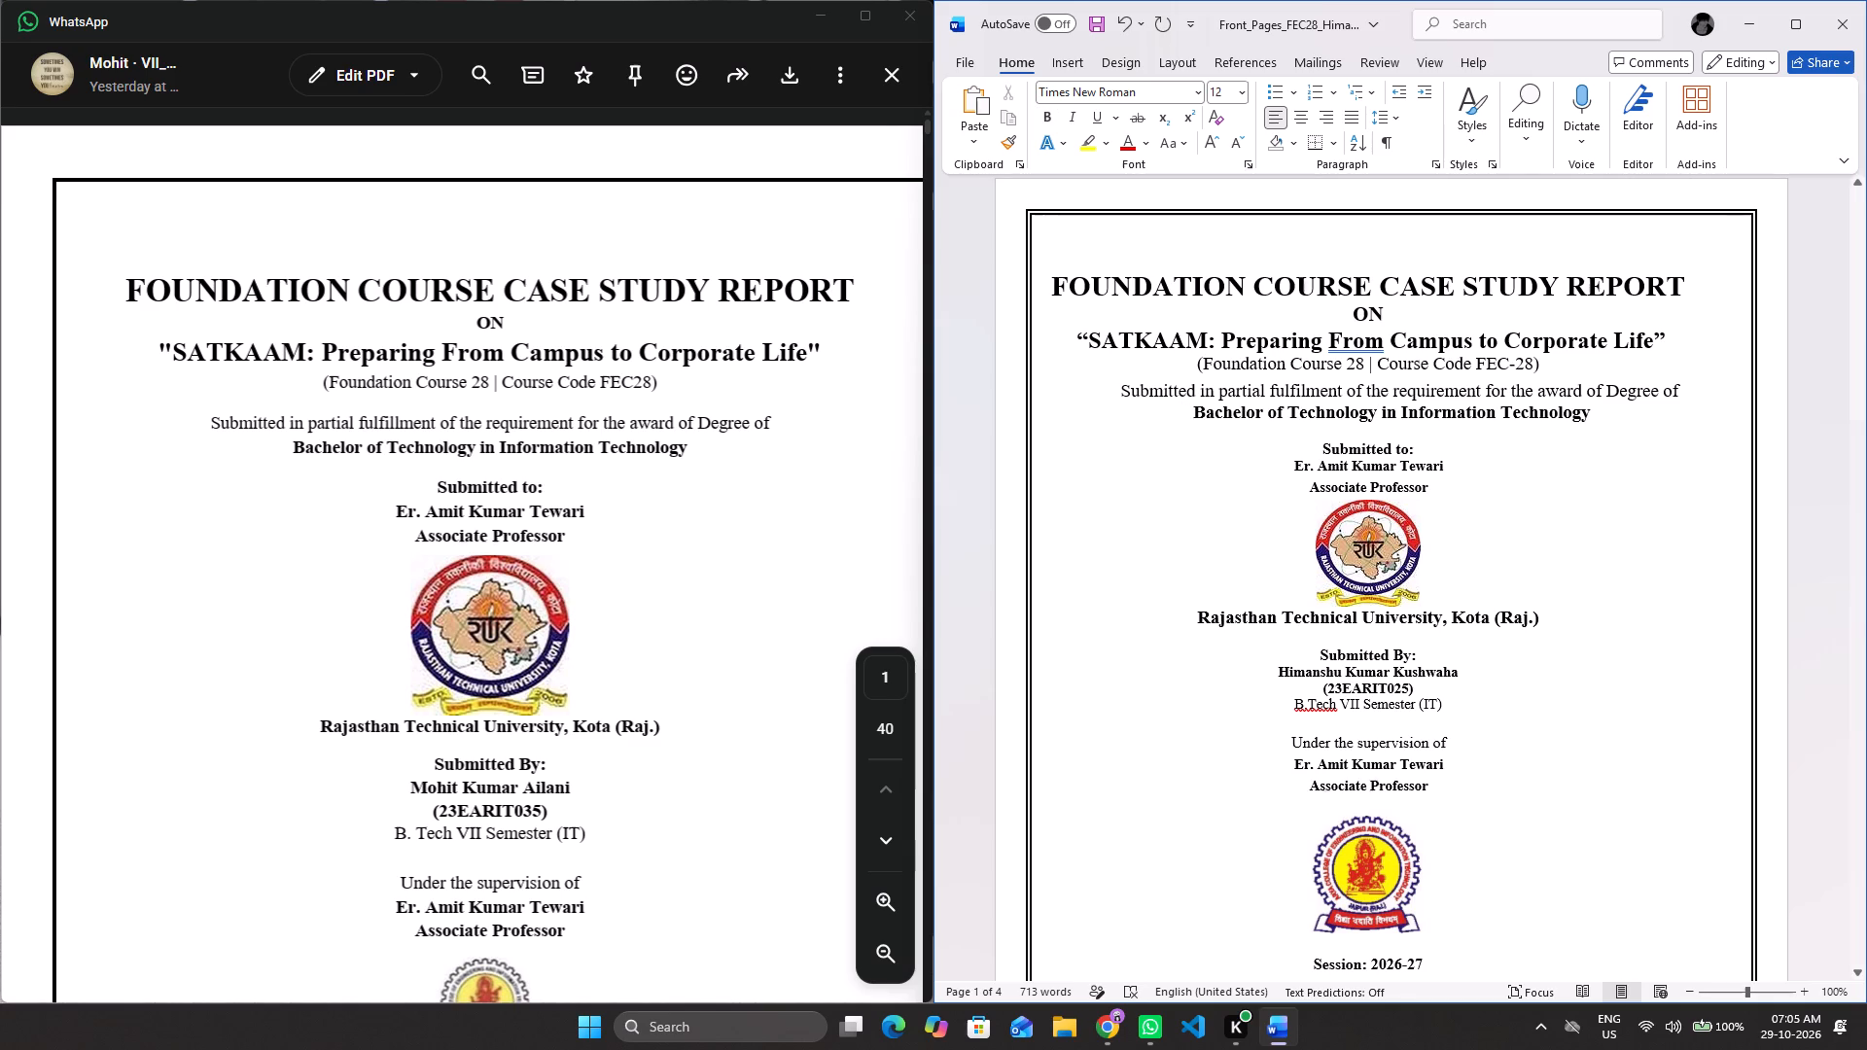
Add a blank line below "(Foundation Course 28 | Course Code FEC-28)" on the cover.
click(1558, 362)
key(Return)
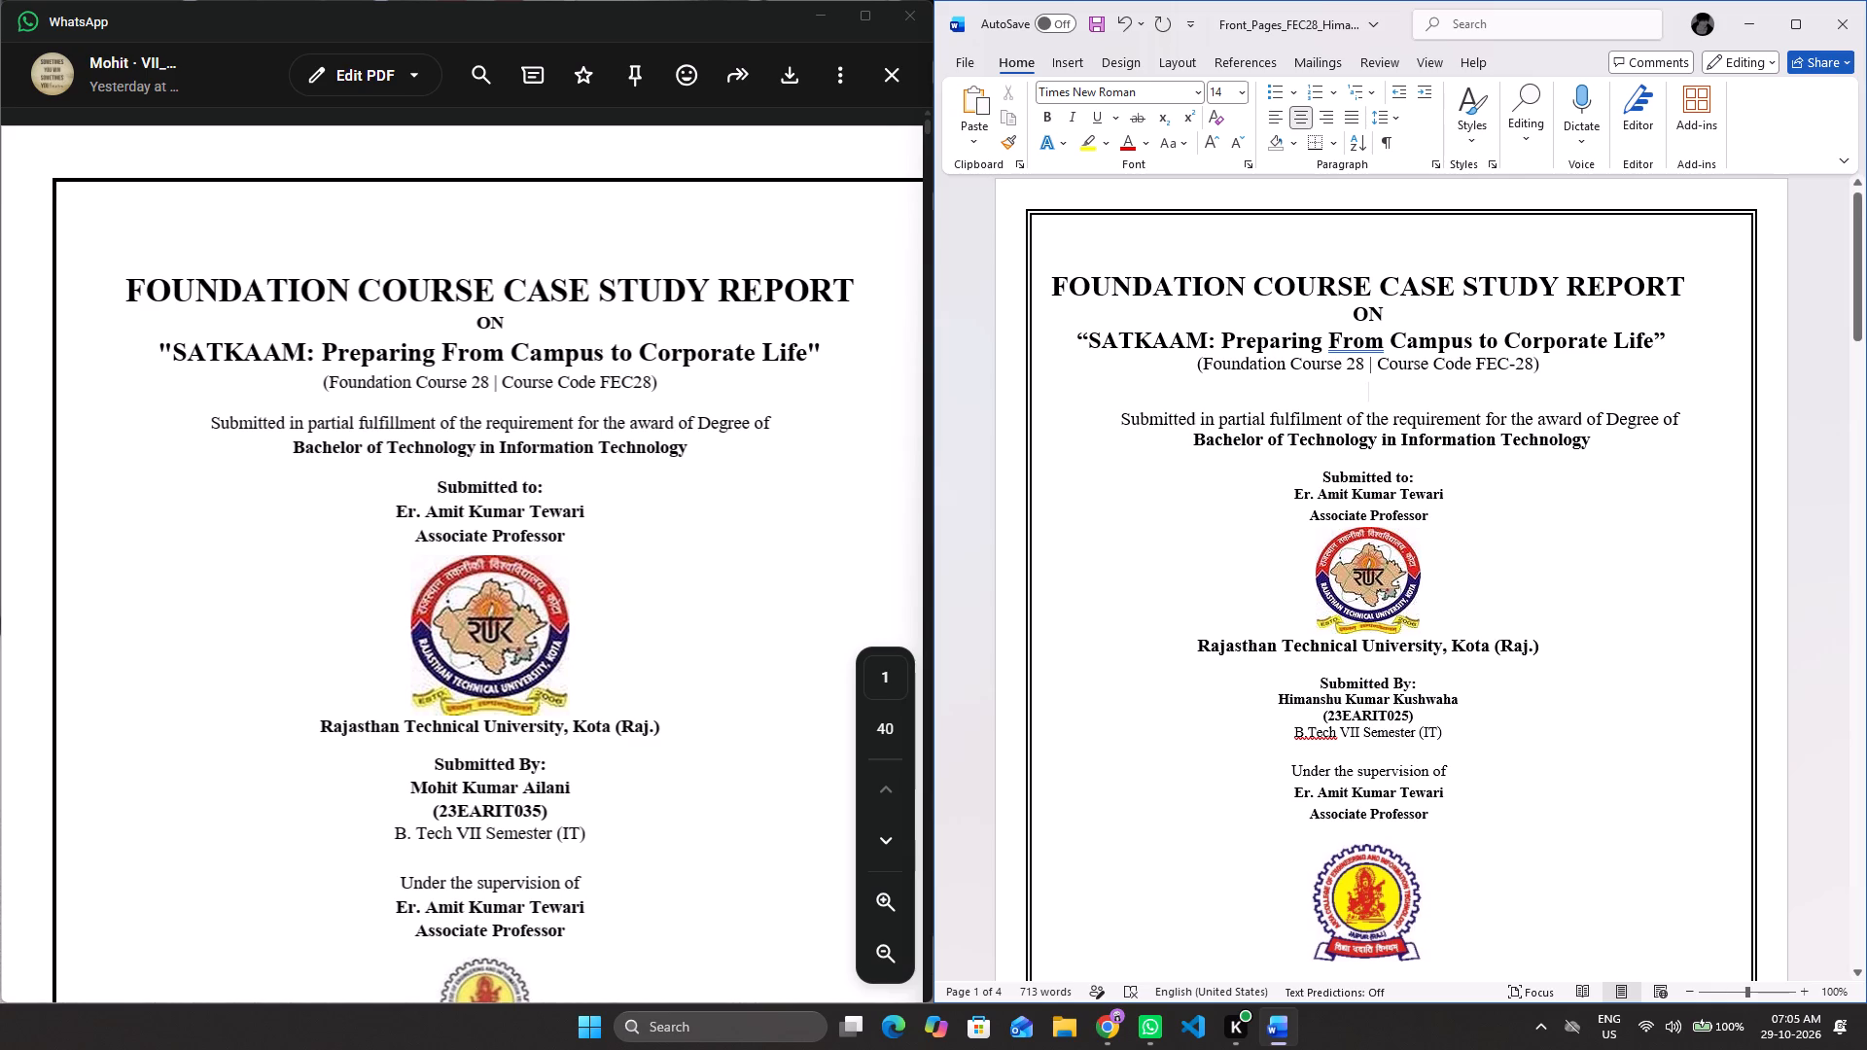
Centre-align all the cover page content, from the report heading down to the college's address line.
drag(1051, 278, 1656, 374)
click(1347, 117)
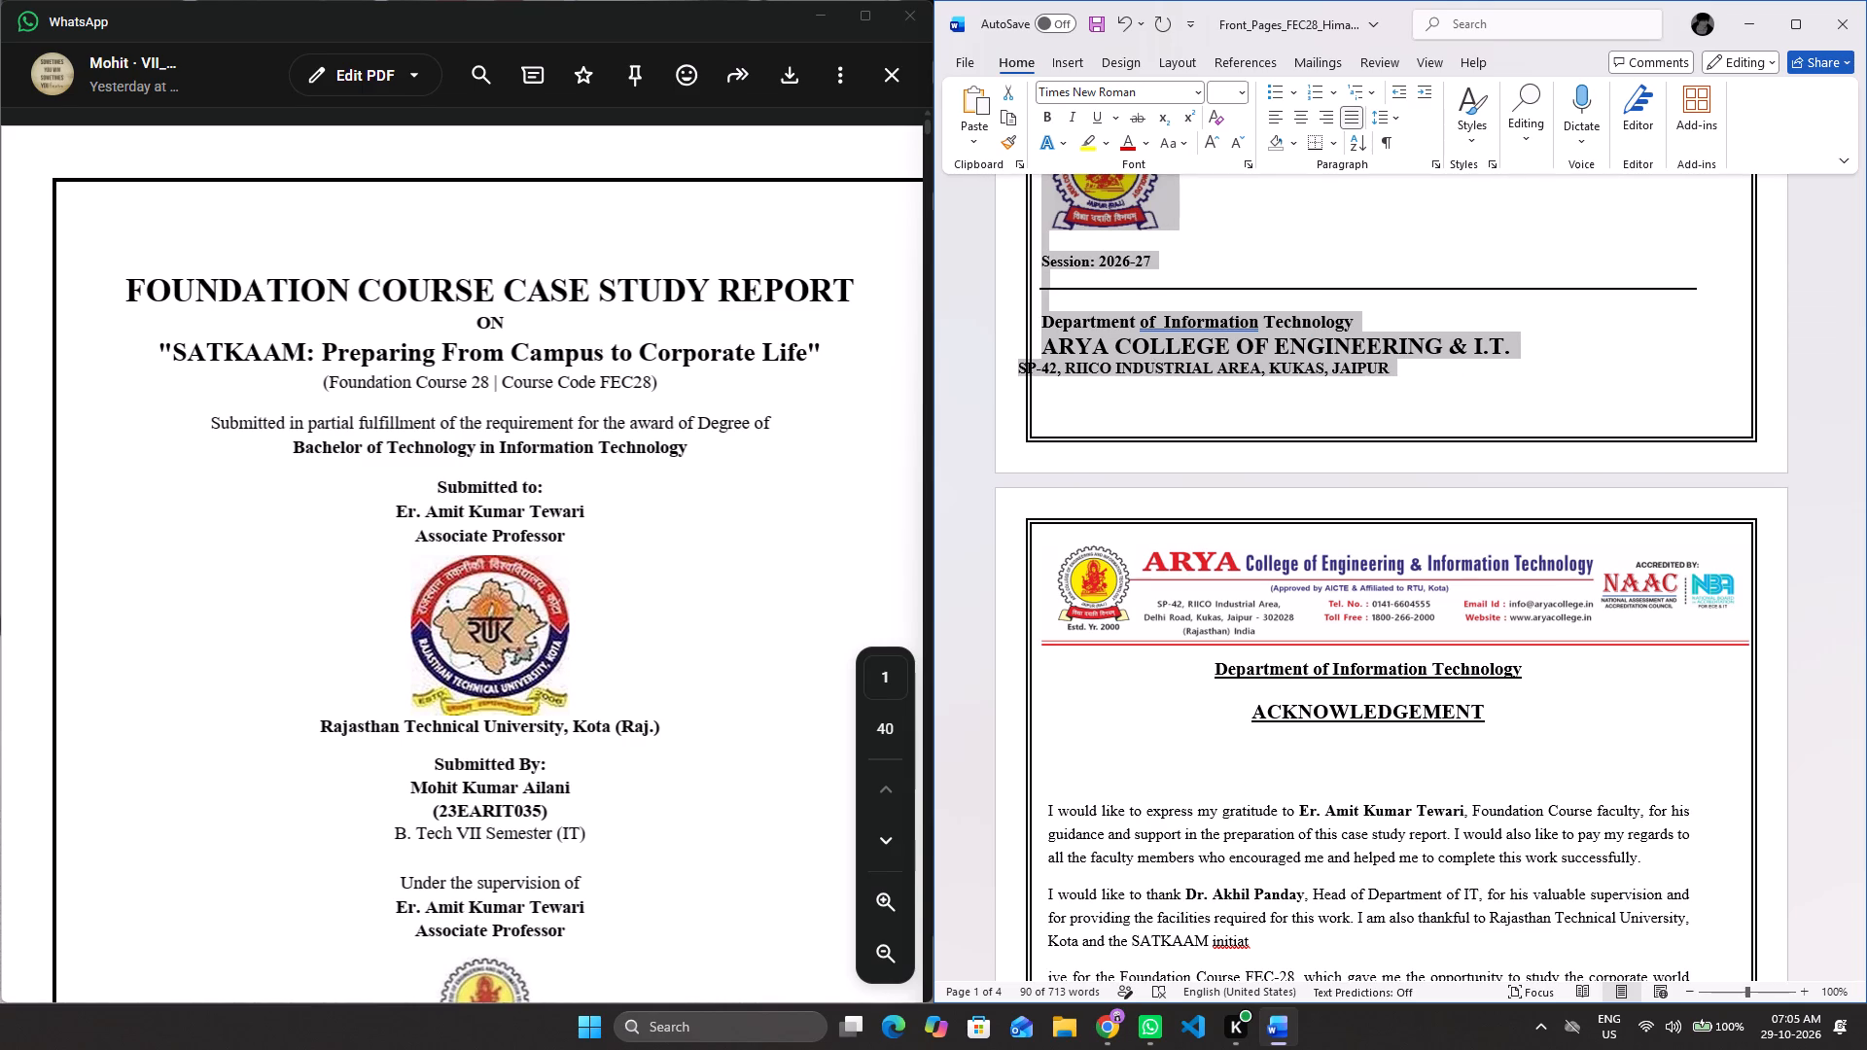
click(1293, 114)
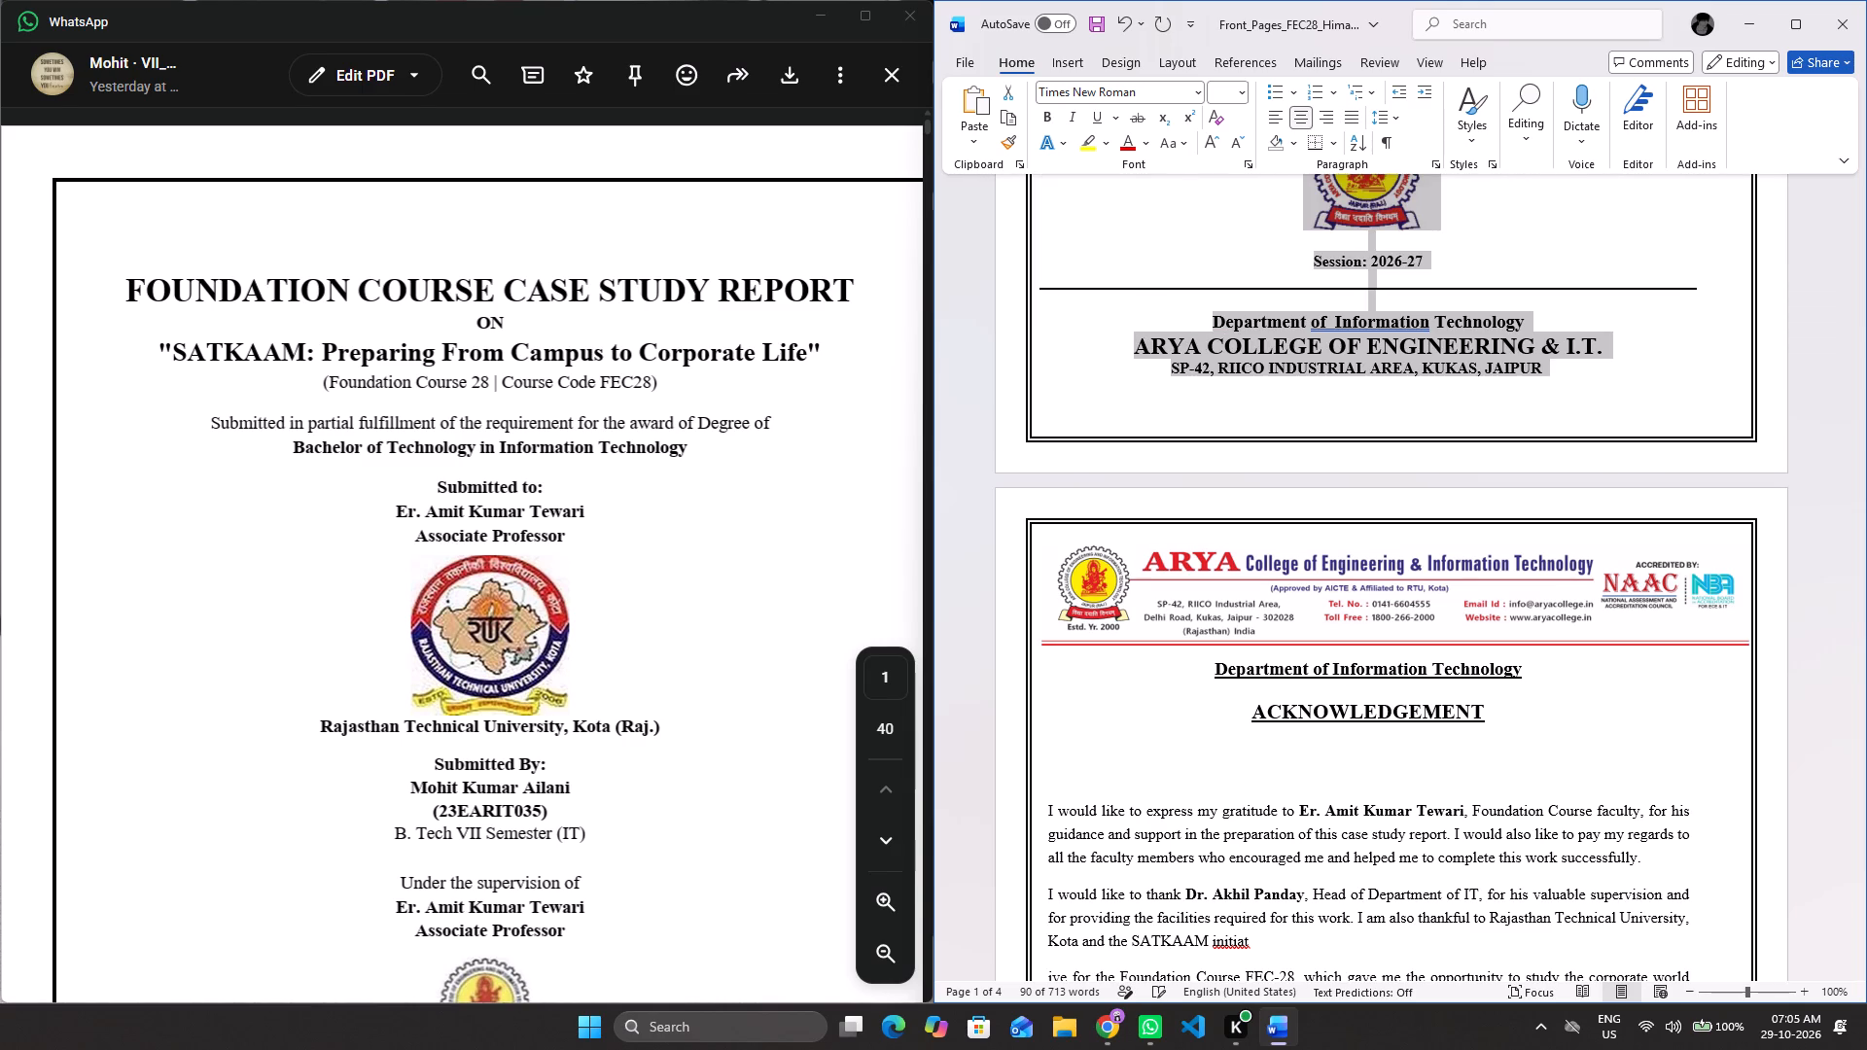
click(1640, 358)
scroll(1640, 358, up, 1)
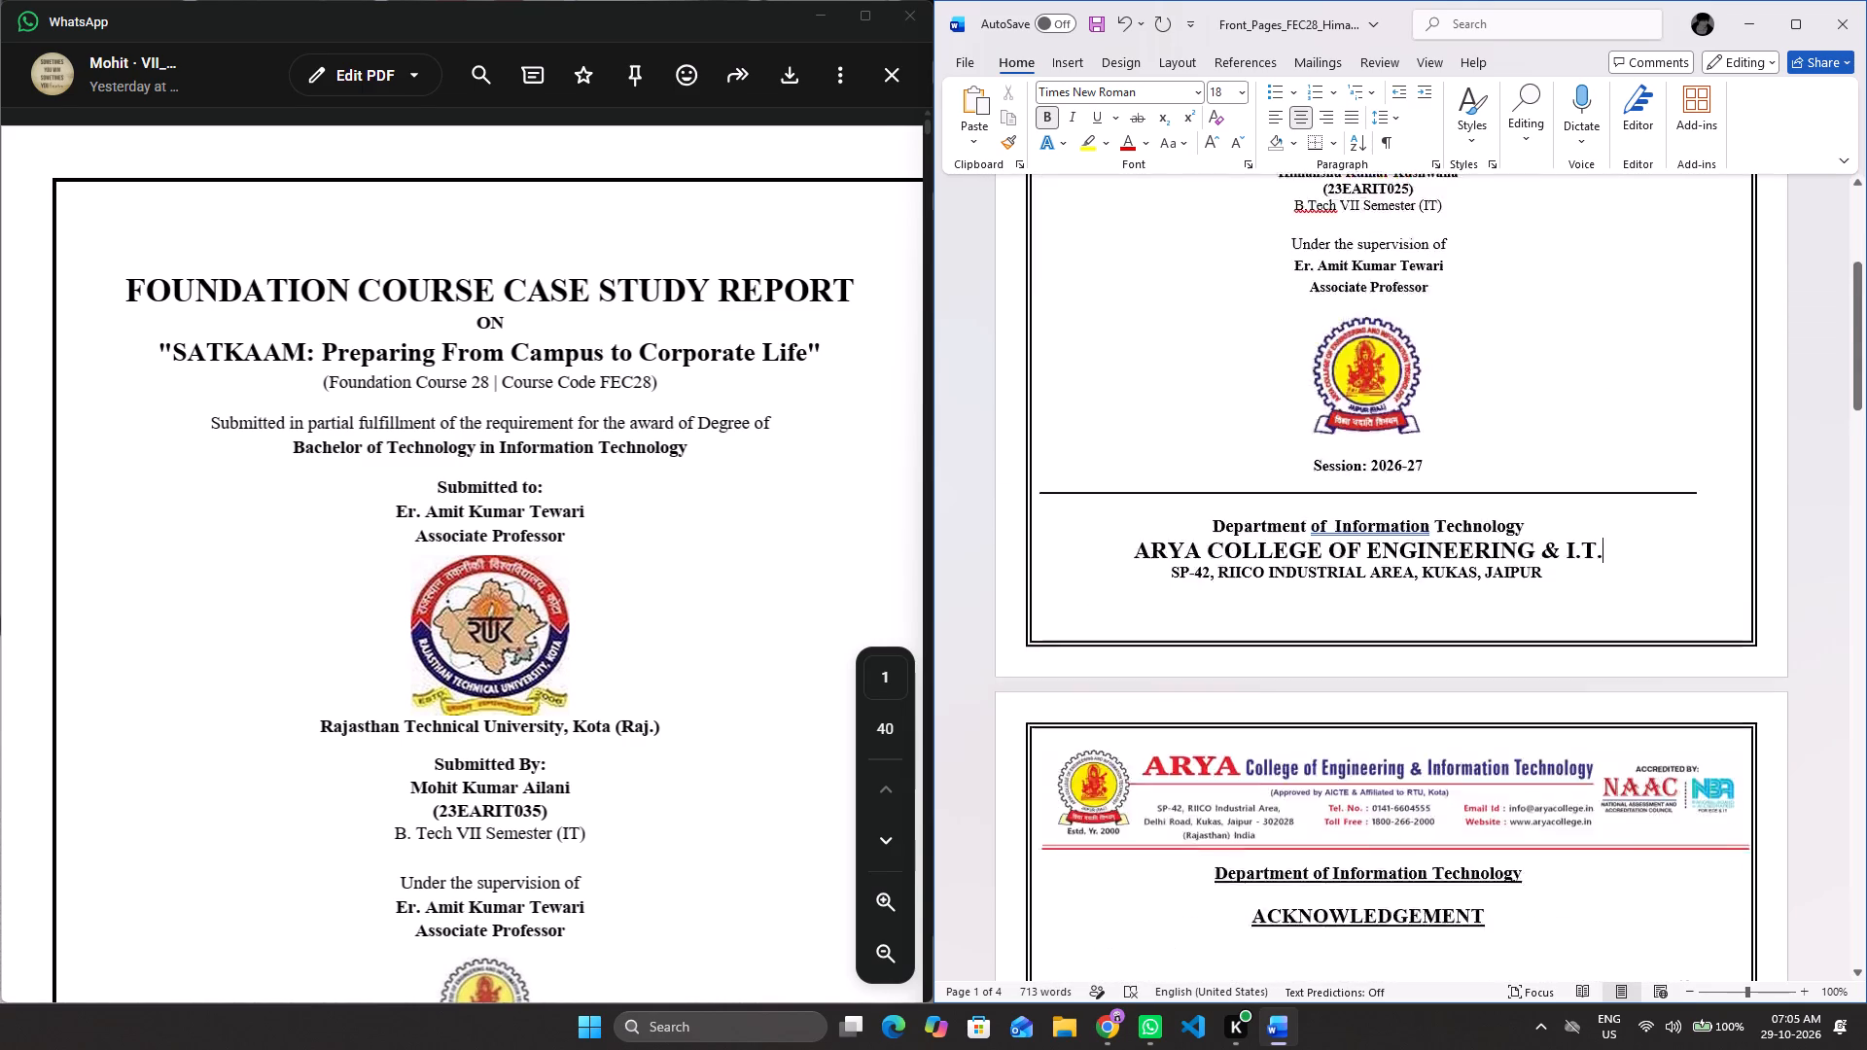
scroll(1640, 358, up, 2)
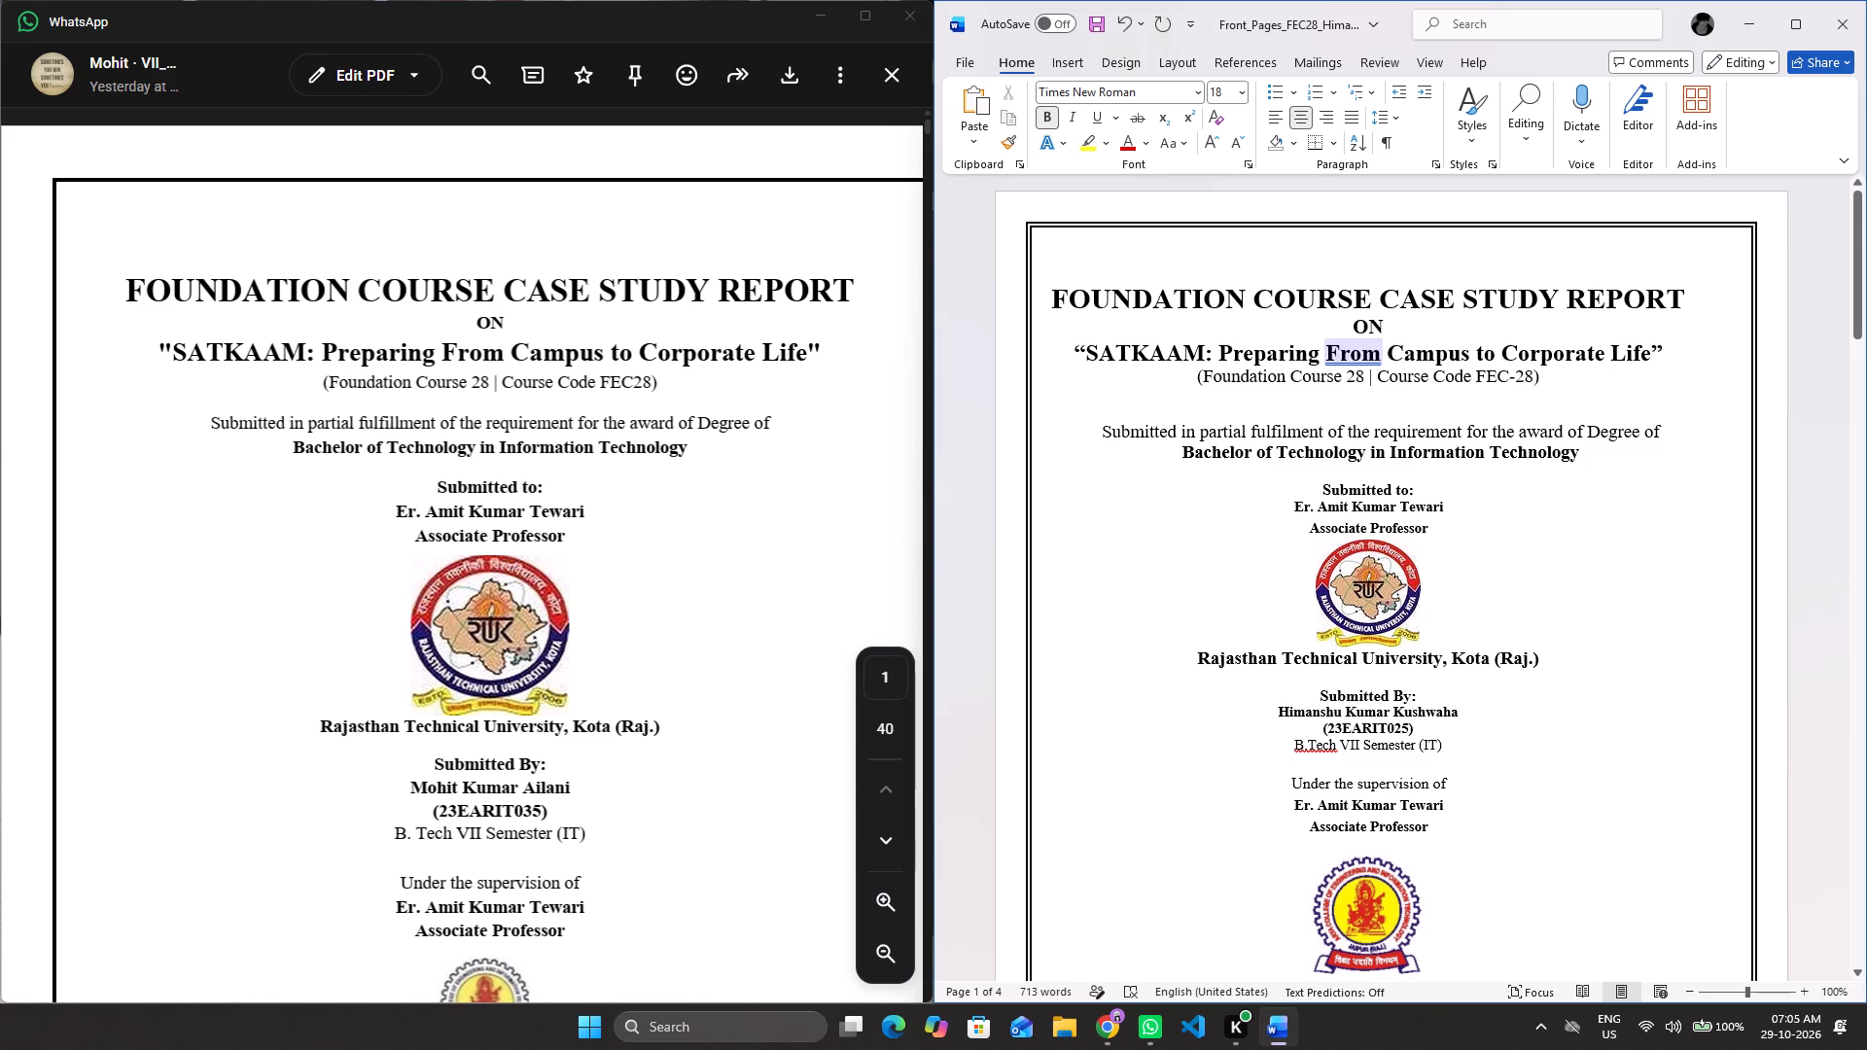
Examine the certificate, acknowledgement and contents pages of the reference PDF against the front pages in Word.
scroll(1532, 373, down, 4)
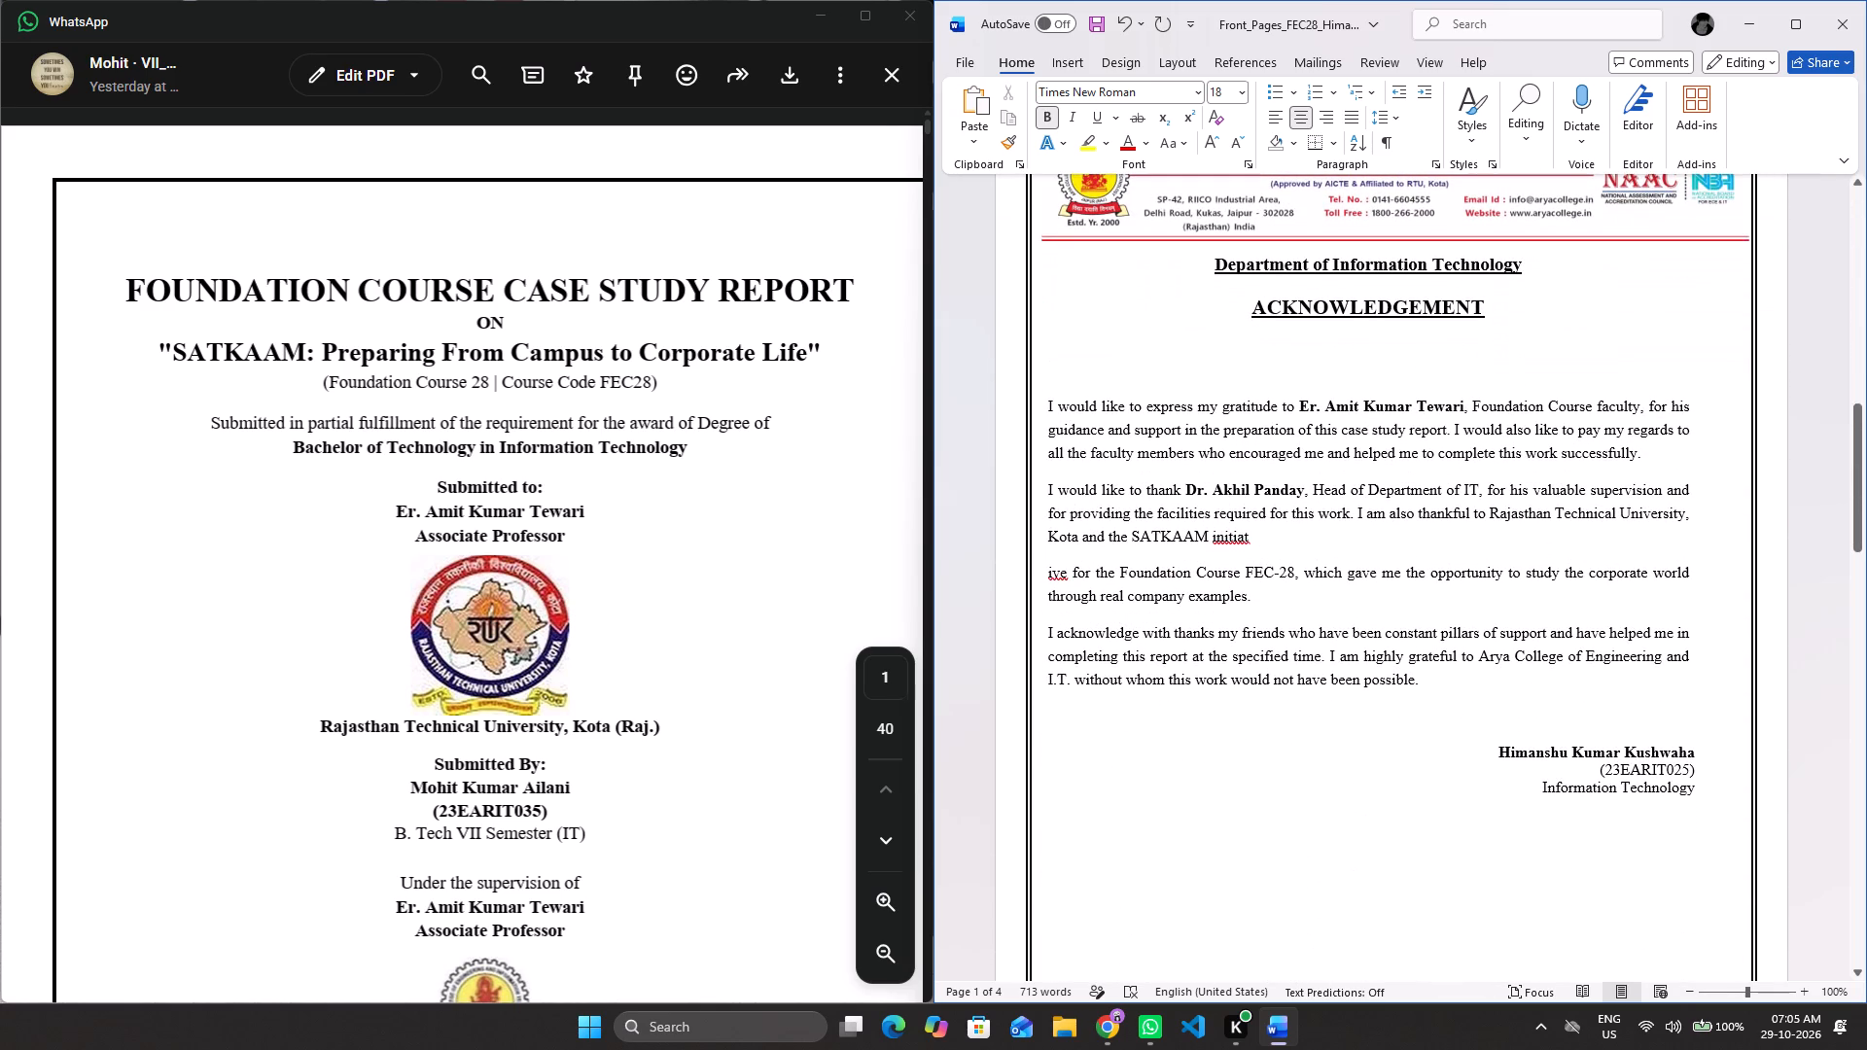
scroll(624, 718, down, 4)
scroll(1209, 526, up, 1)
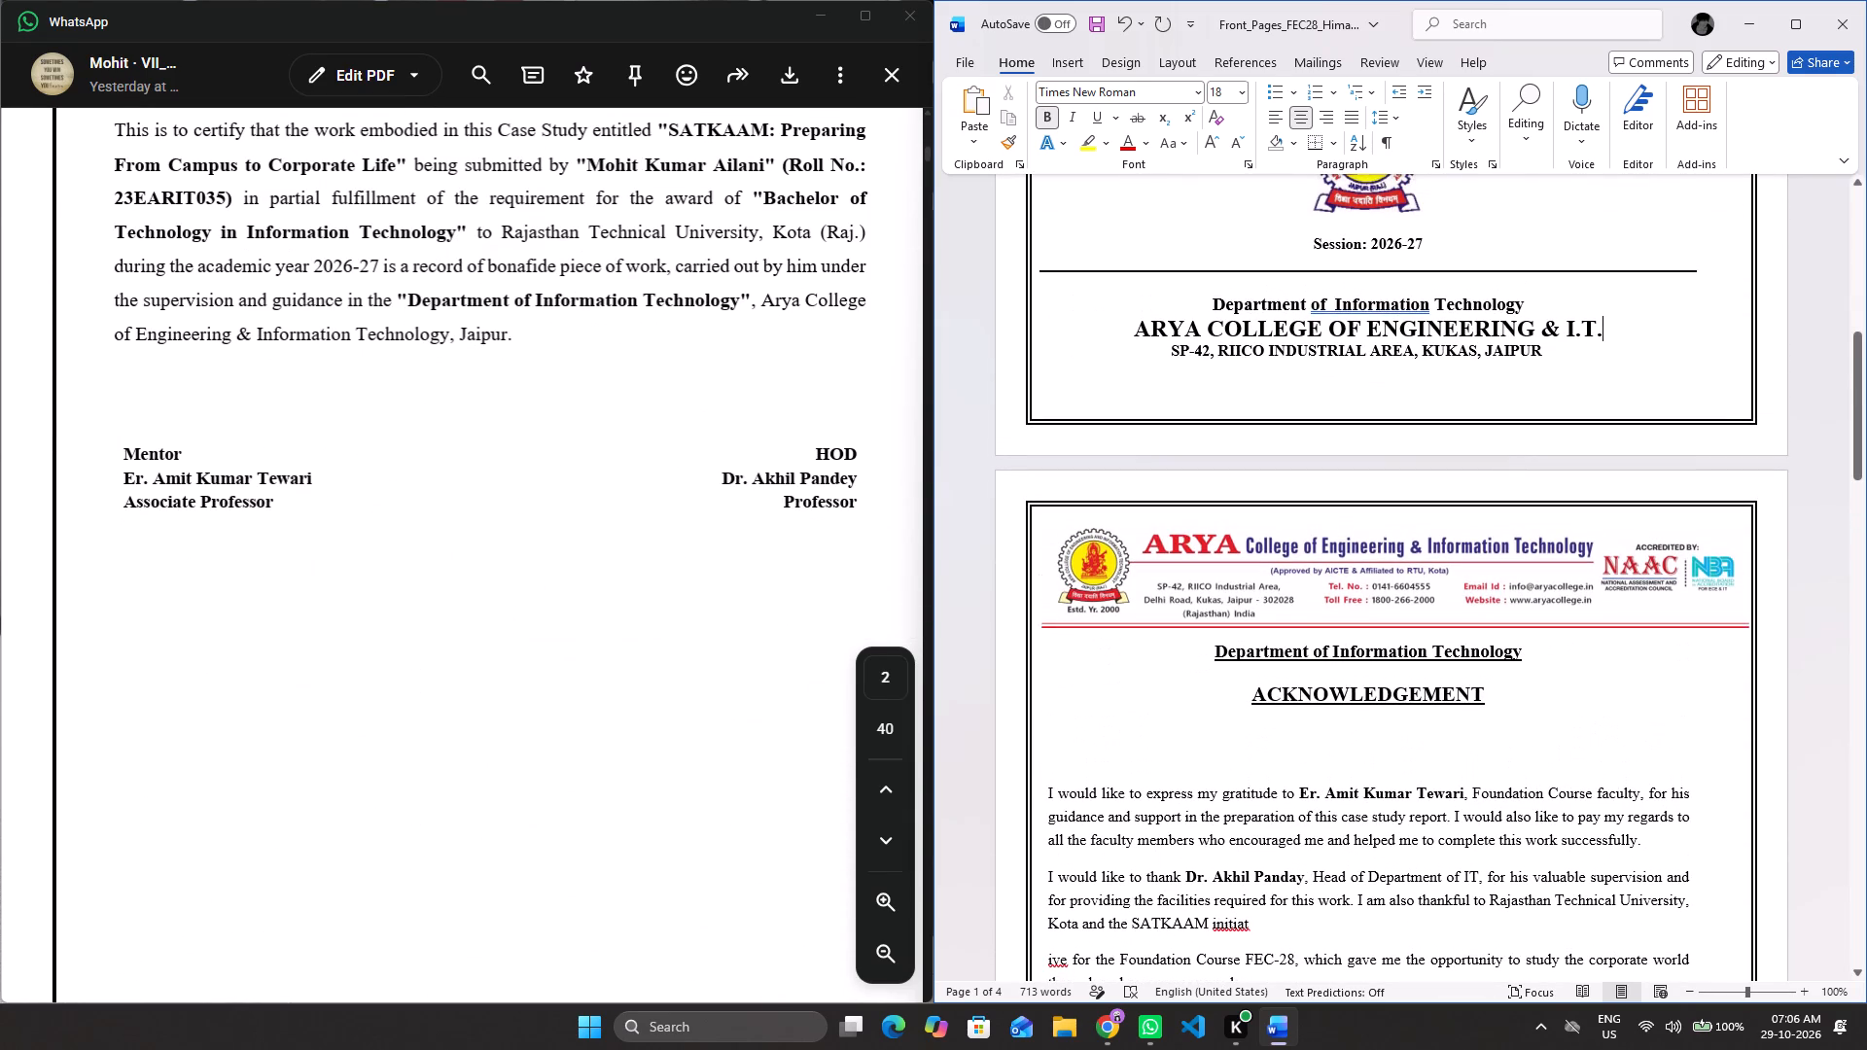
scroll(561, 451, up, 1)
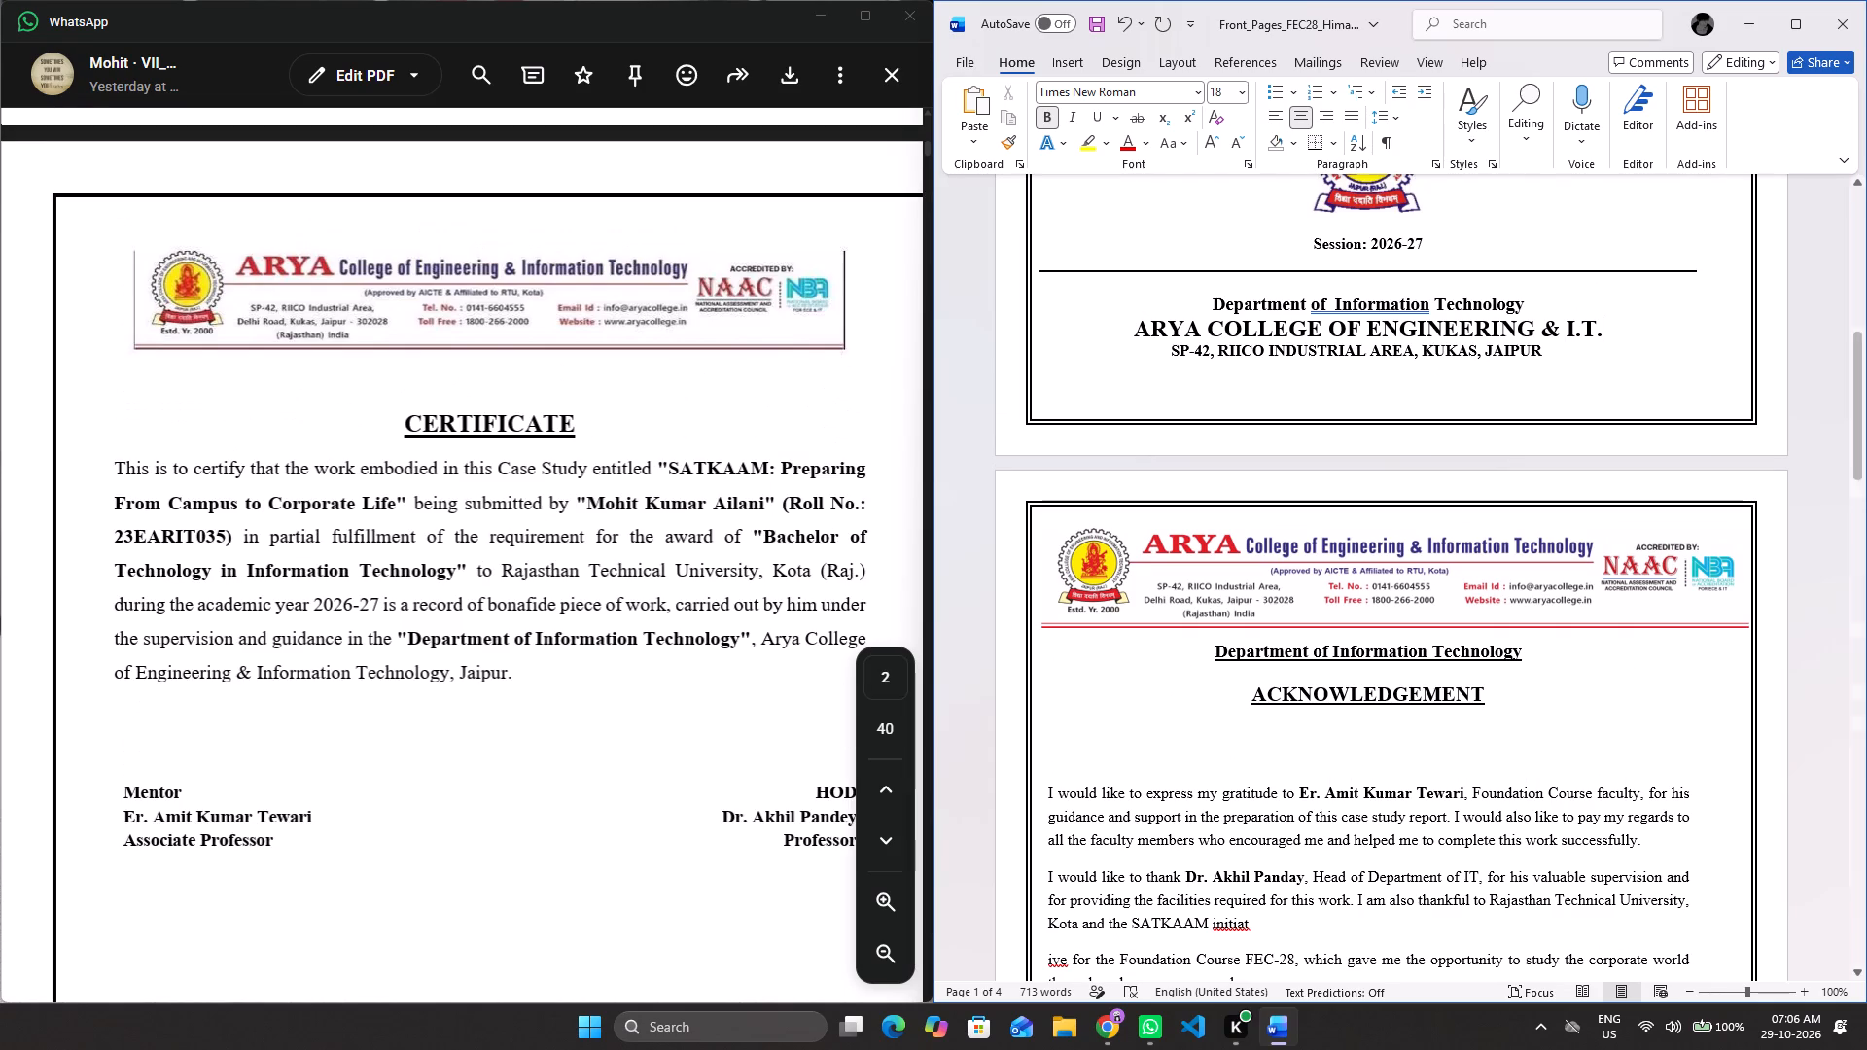
scroll(1139, 608, down, 1)
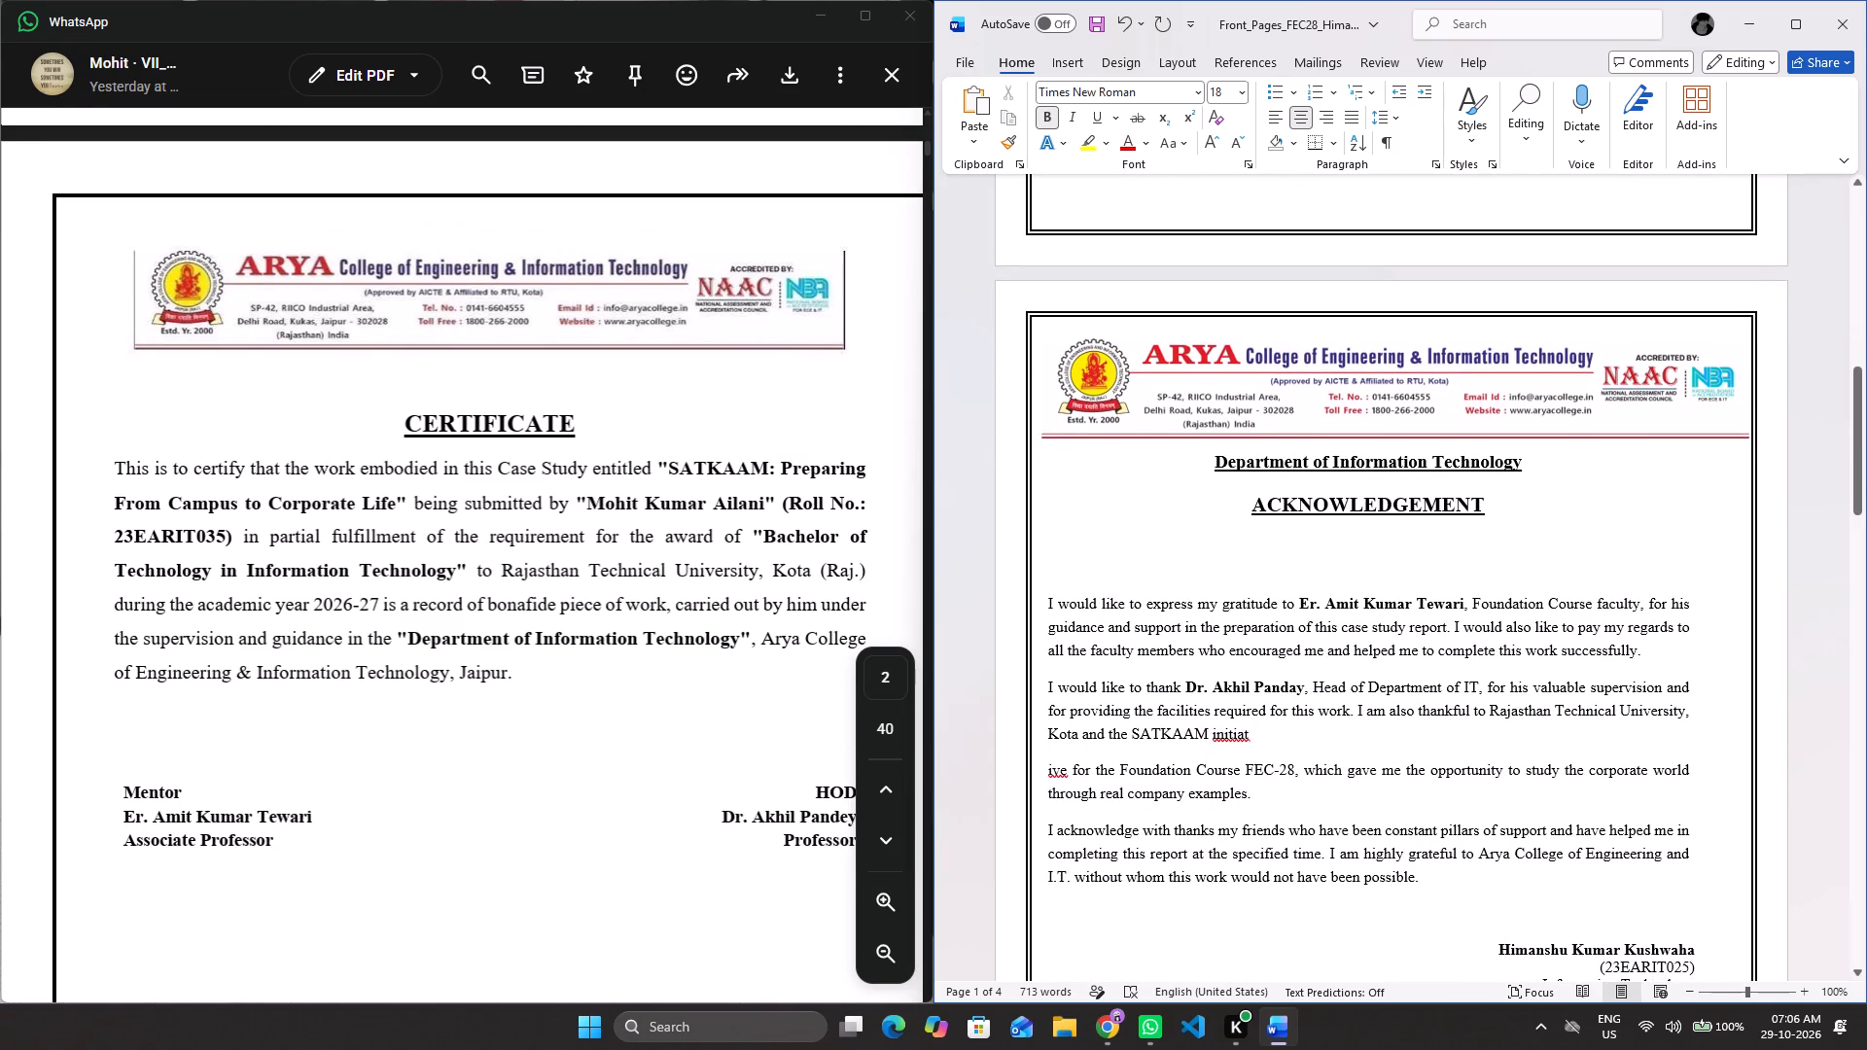
scroll(741, 501, down, 2)
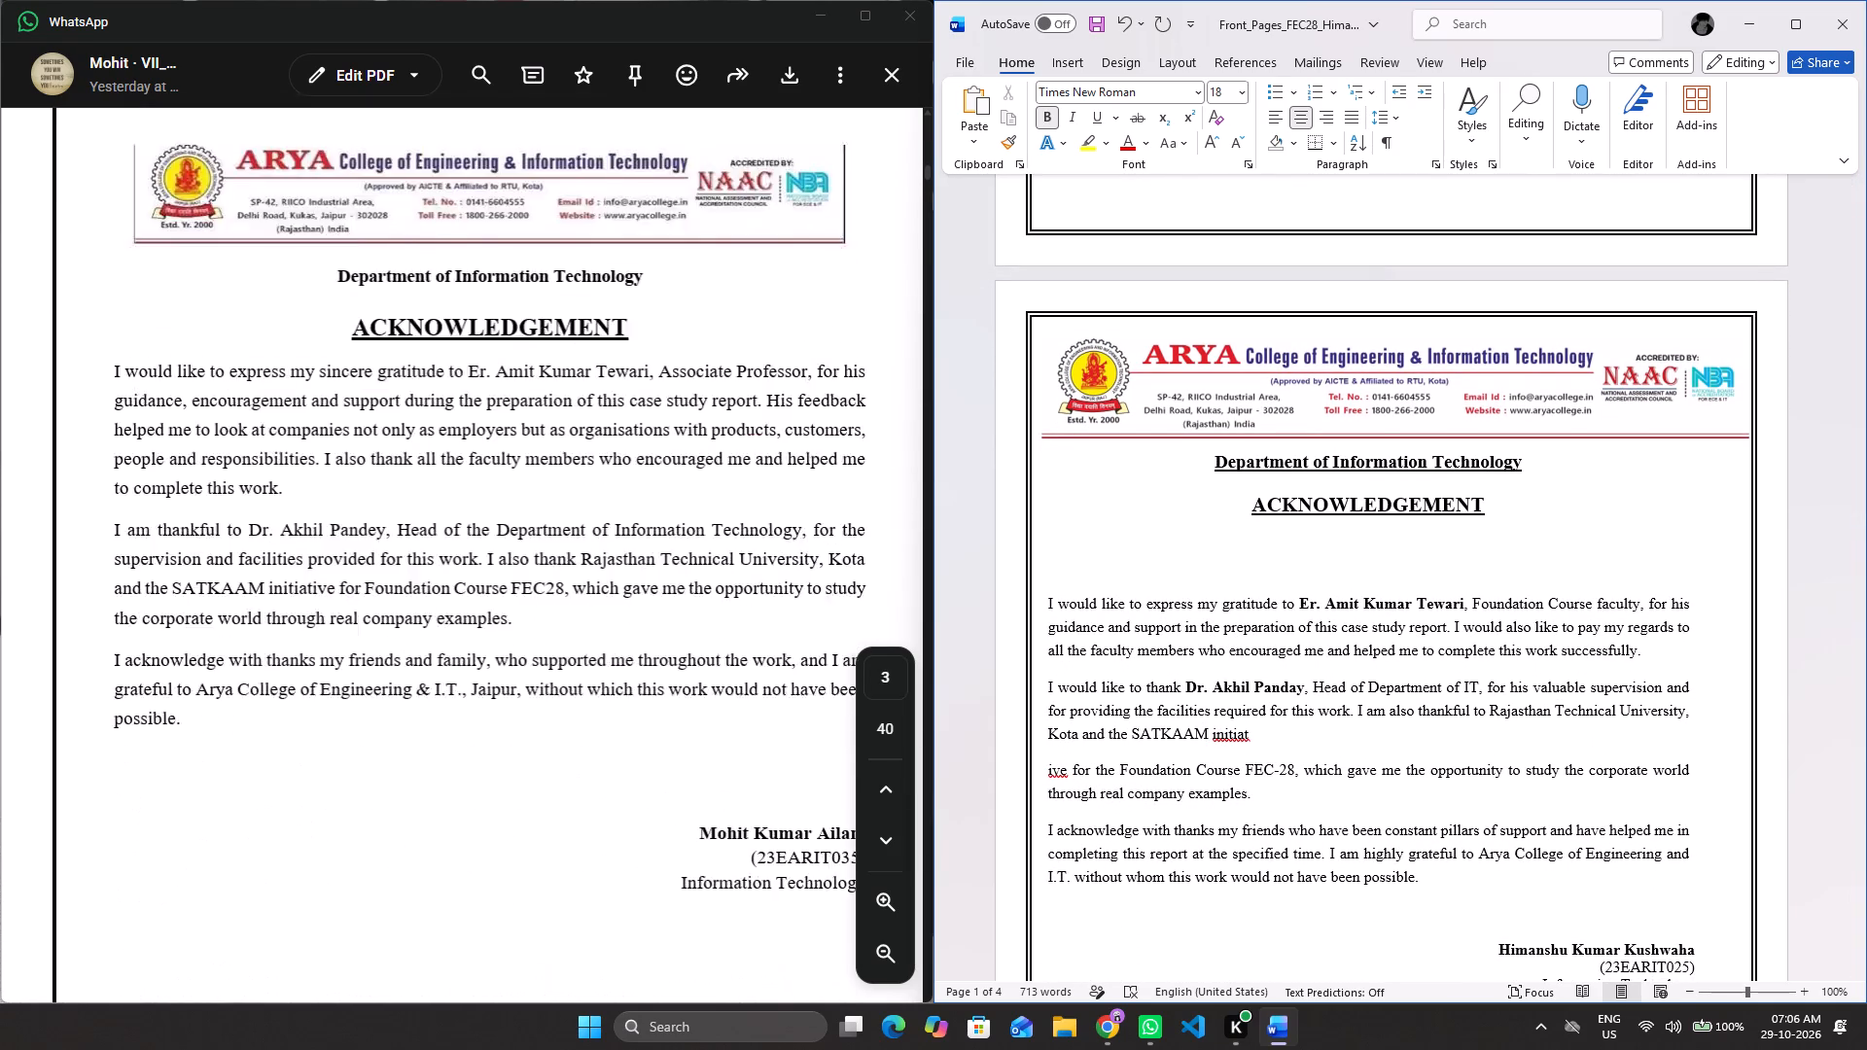
scroll(741, 501, down, 3)
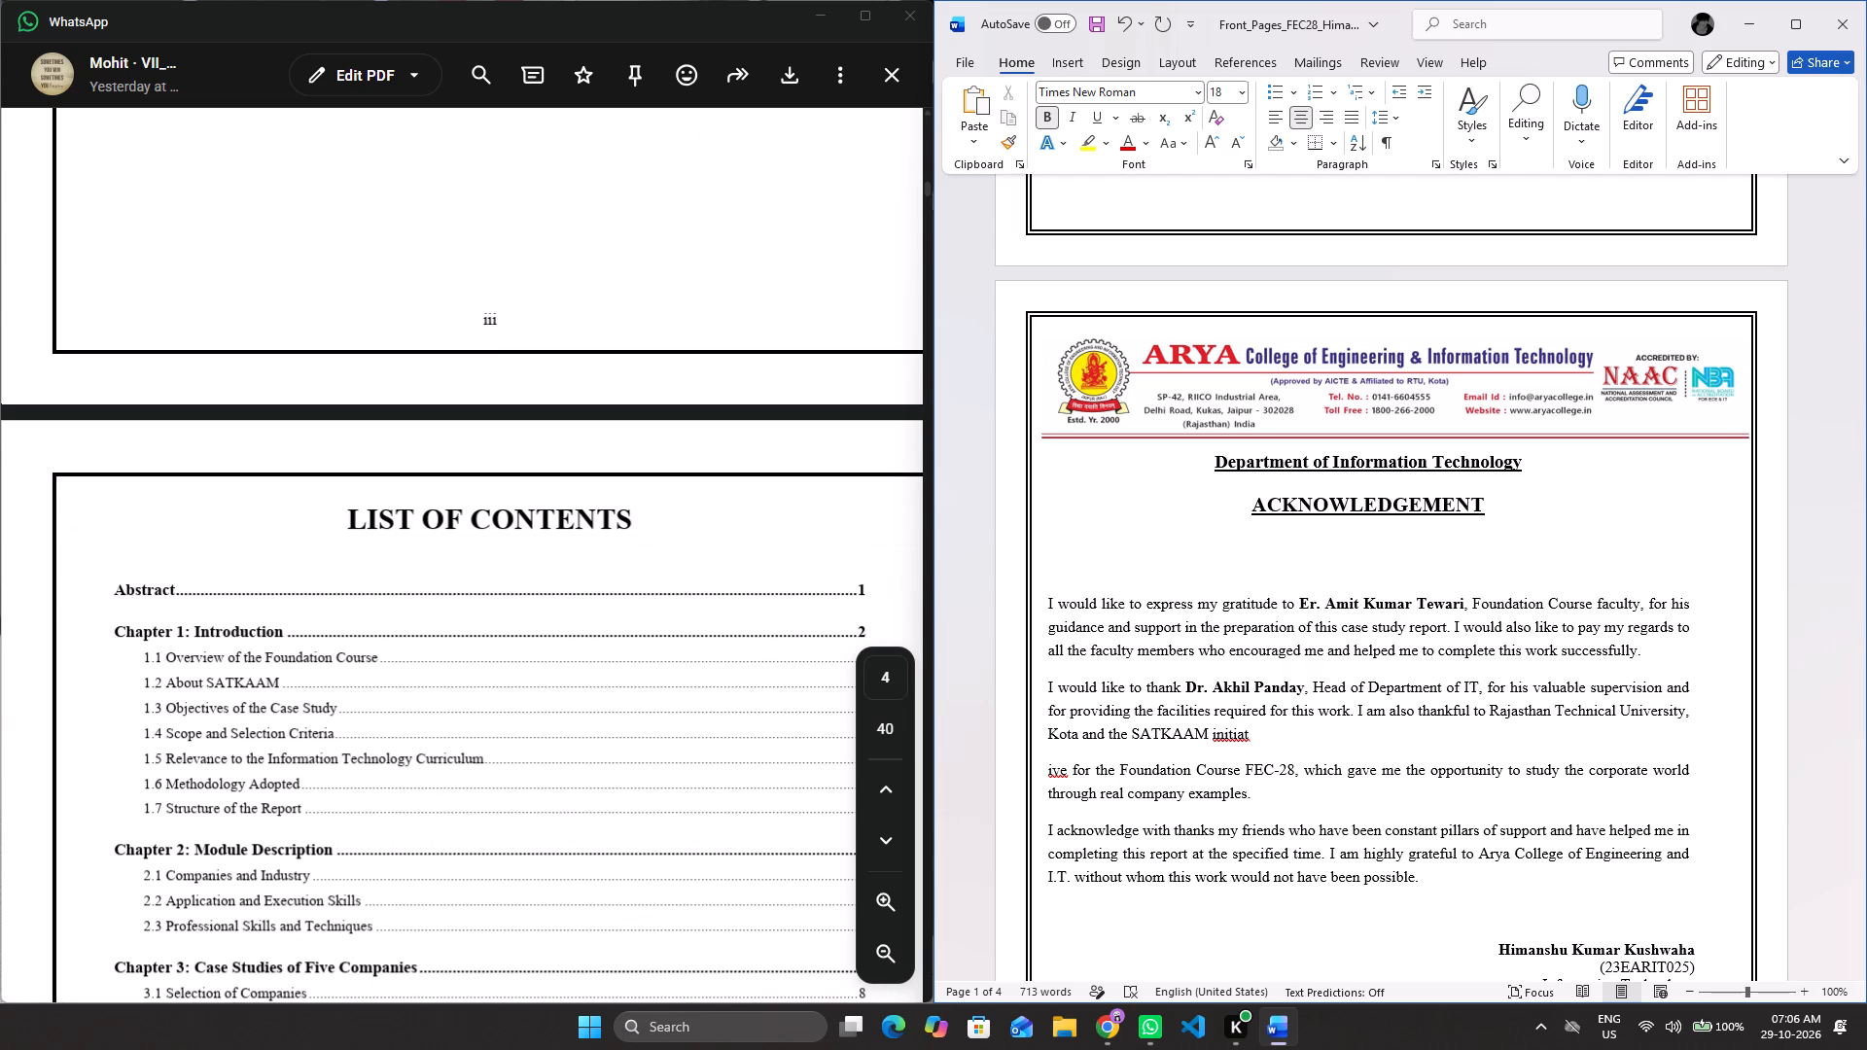
scroll(741, 501, up, 1)
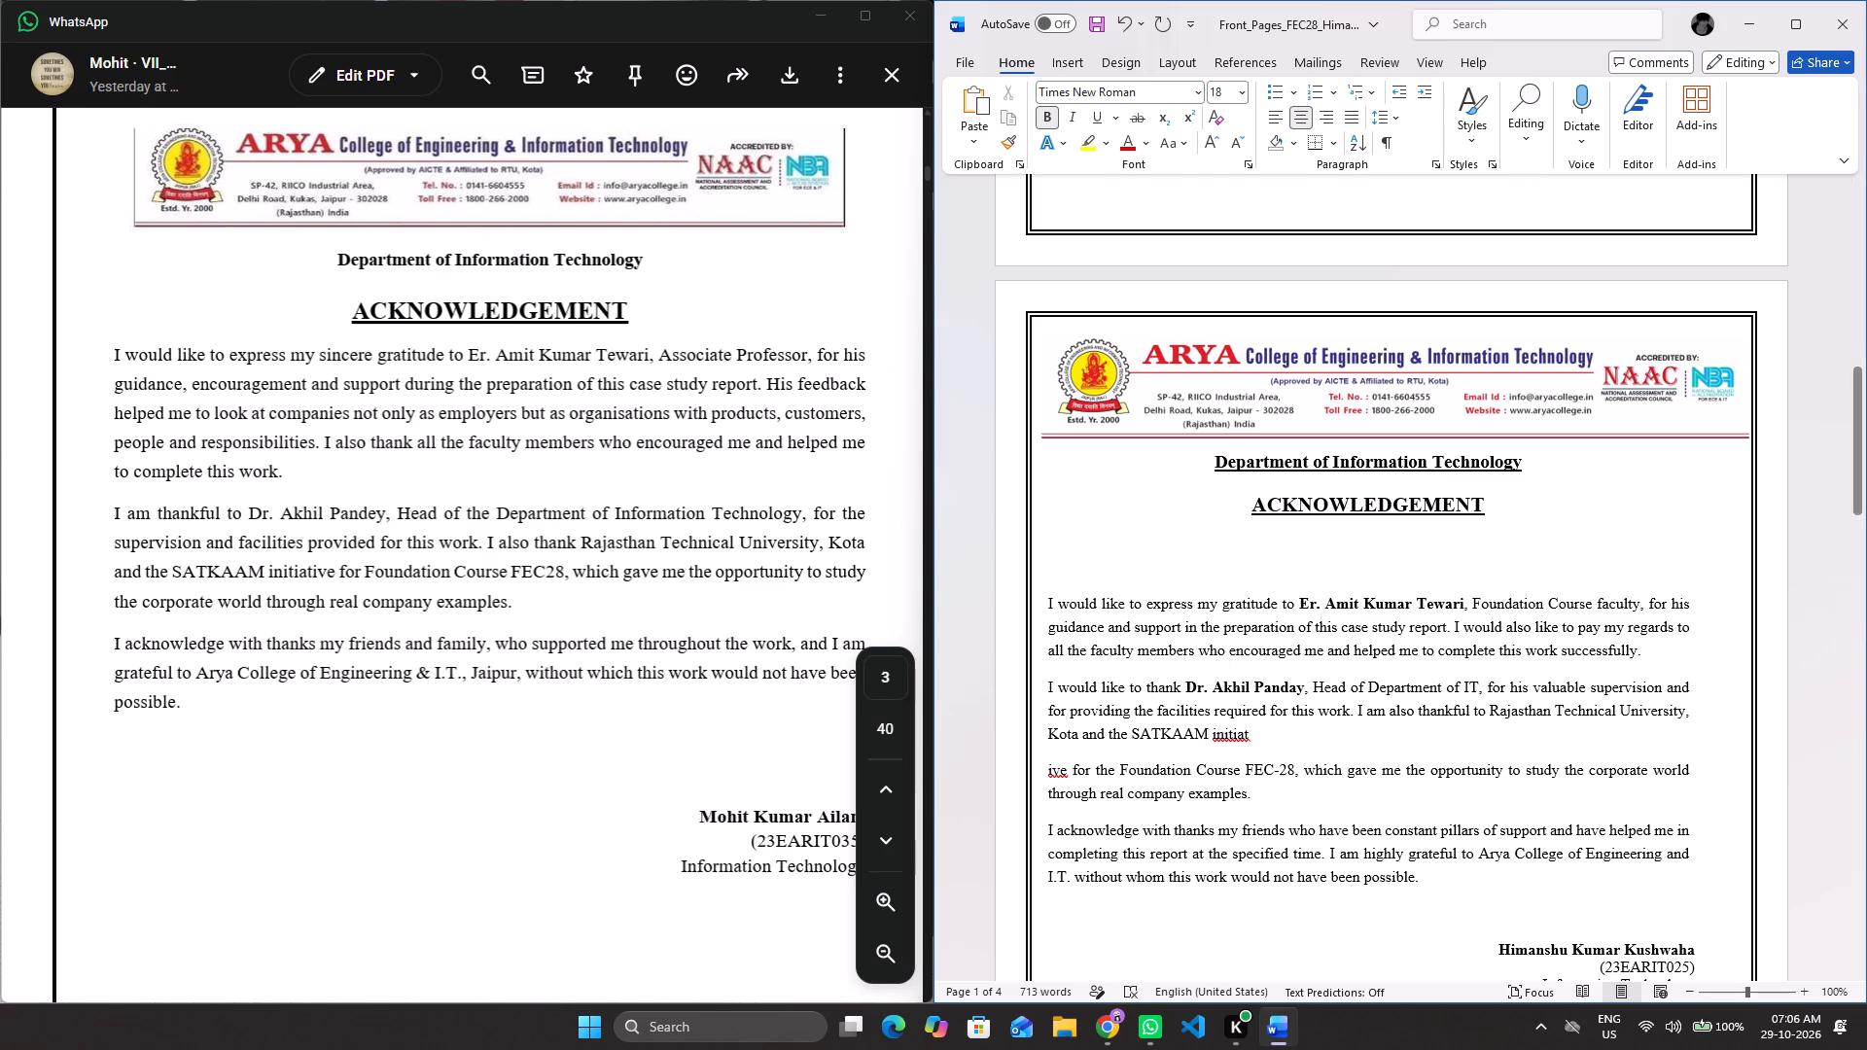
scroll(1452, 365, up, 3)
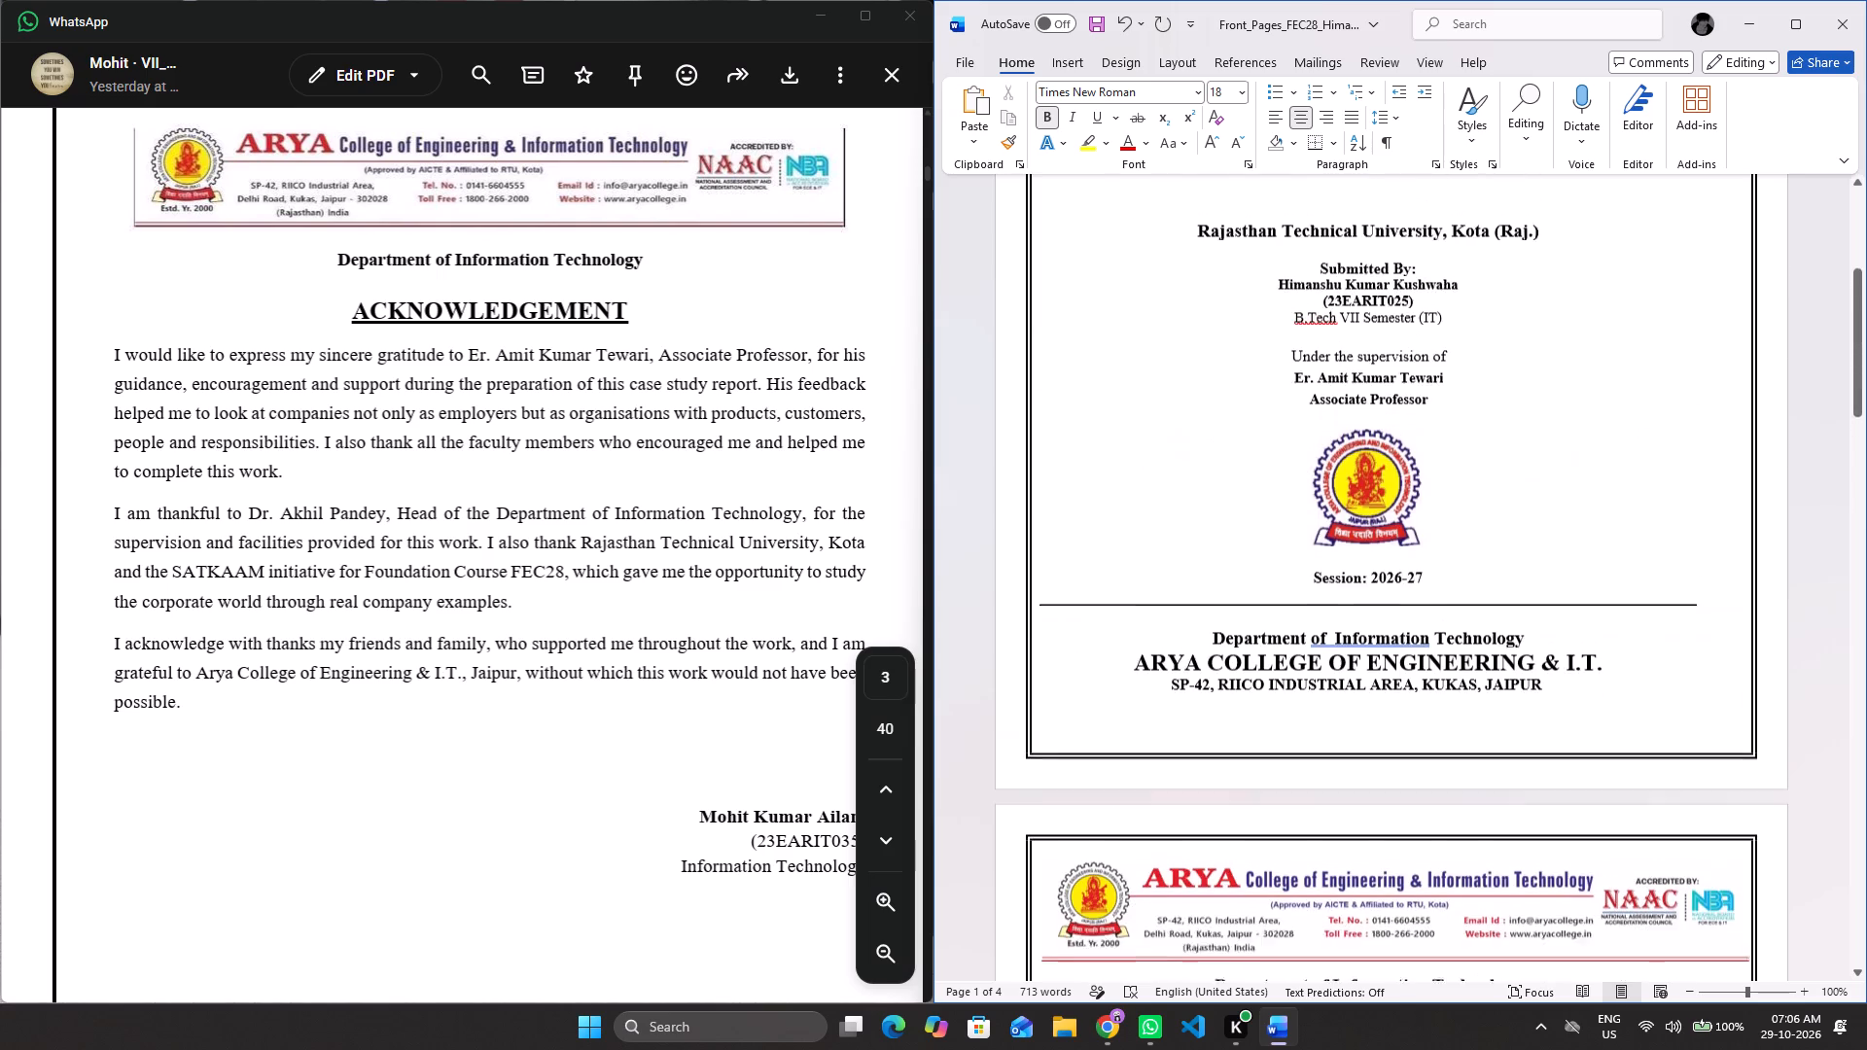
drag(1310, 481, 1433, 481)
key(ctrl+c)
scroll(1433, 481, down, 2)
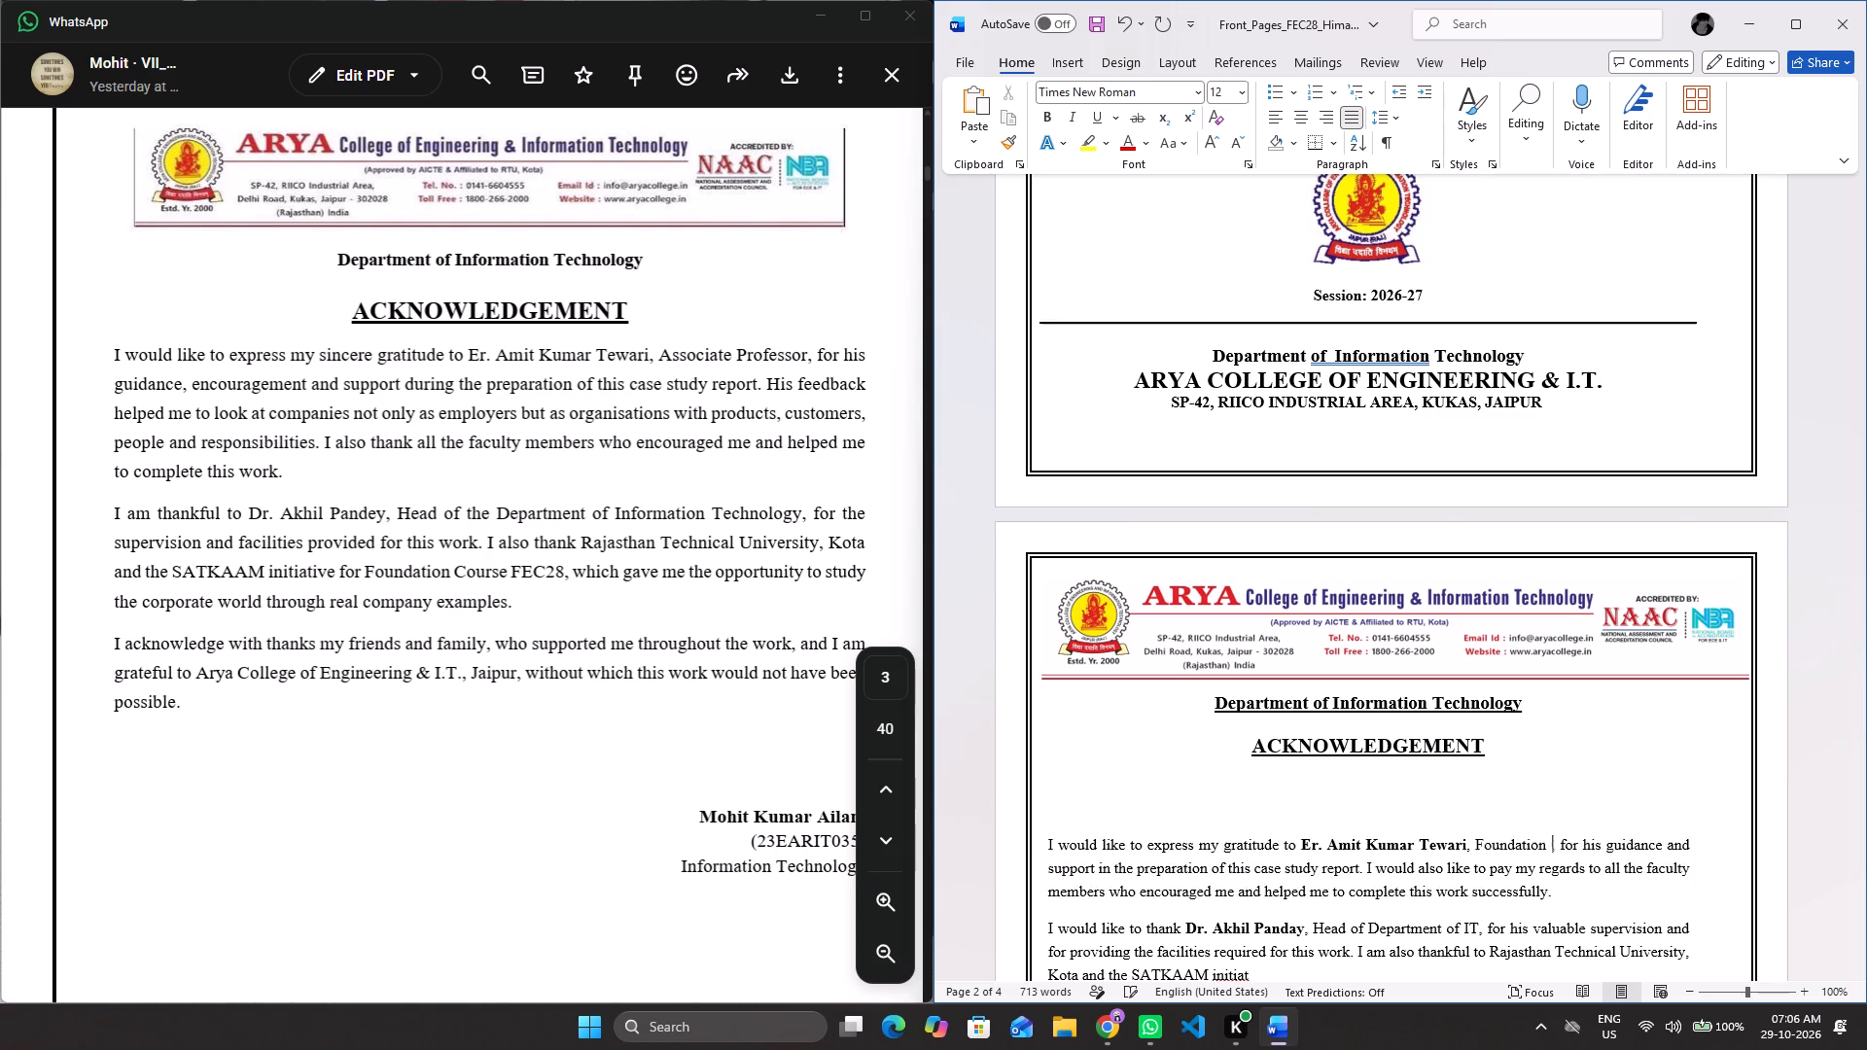
key(BackSpace)
key(BackSpace)
key(BackSpace)
key(BackSpace)
key(BackSpace)
key(BackSpace)
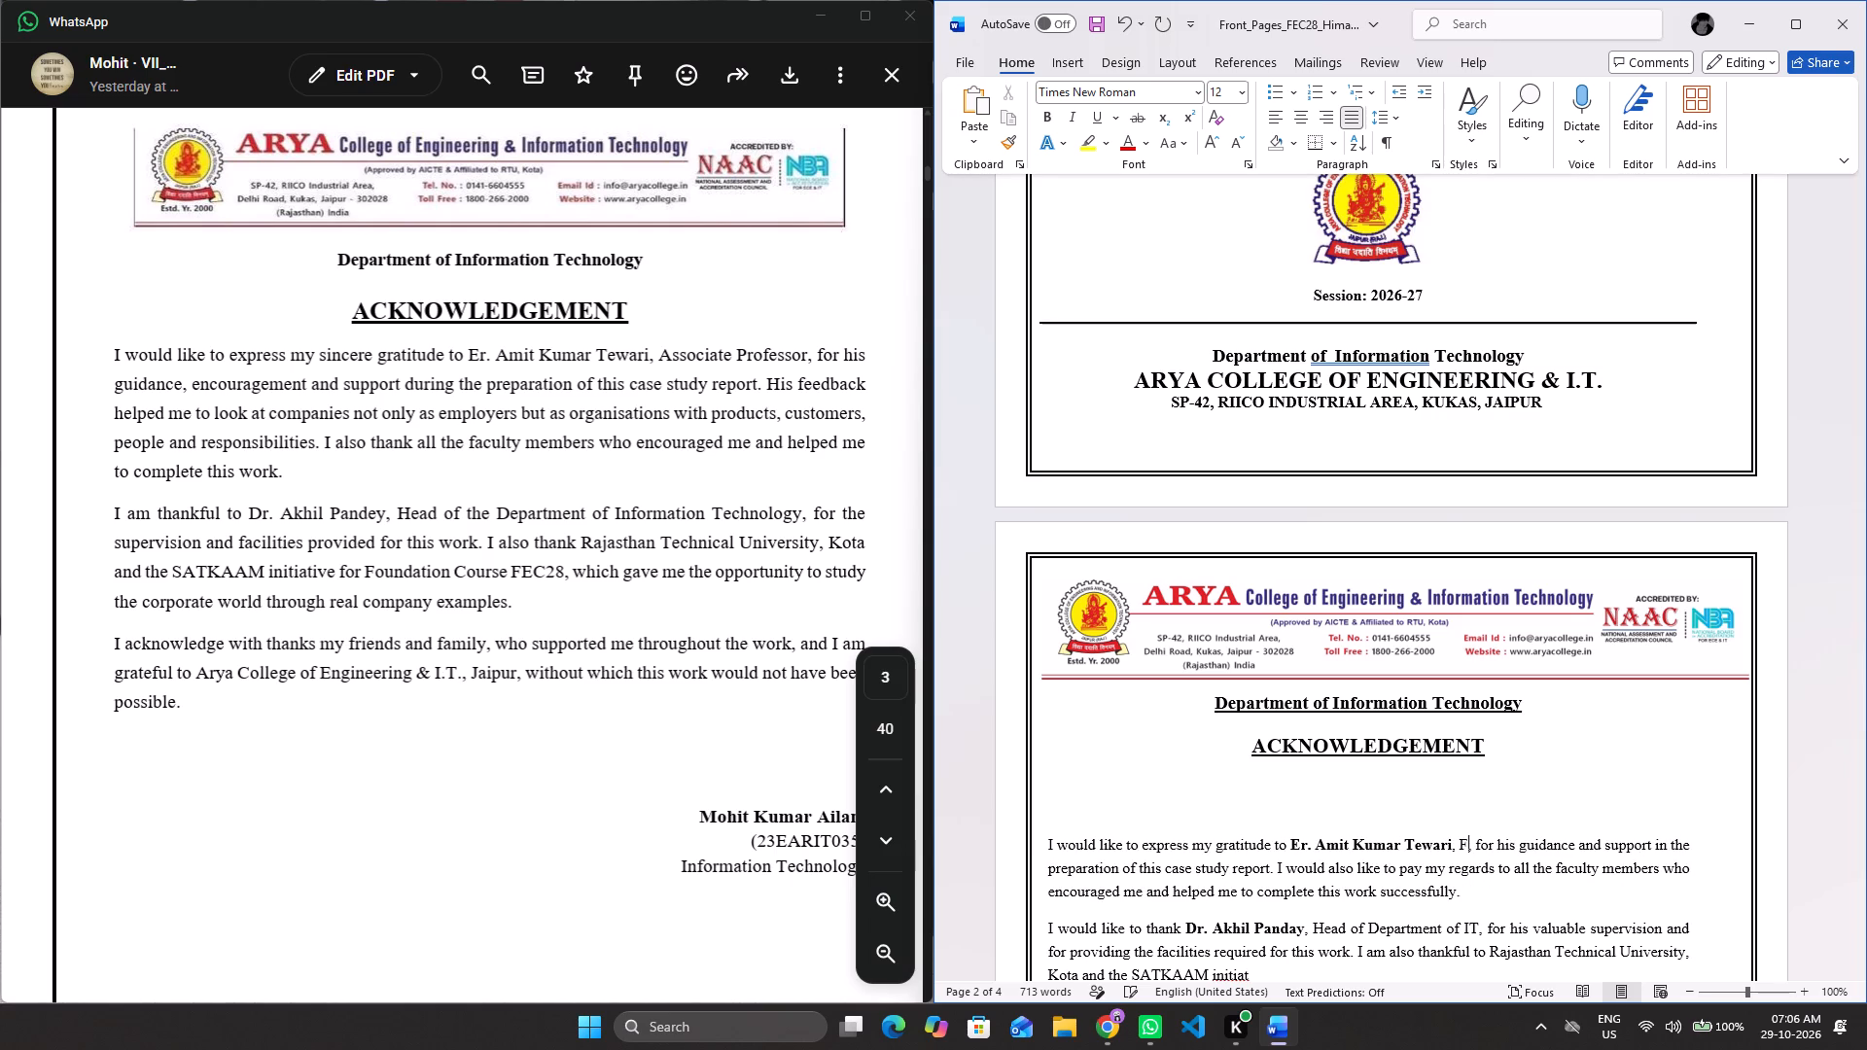
key(BackSpace)
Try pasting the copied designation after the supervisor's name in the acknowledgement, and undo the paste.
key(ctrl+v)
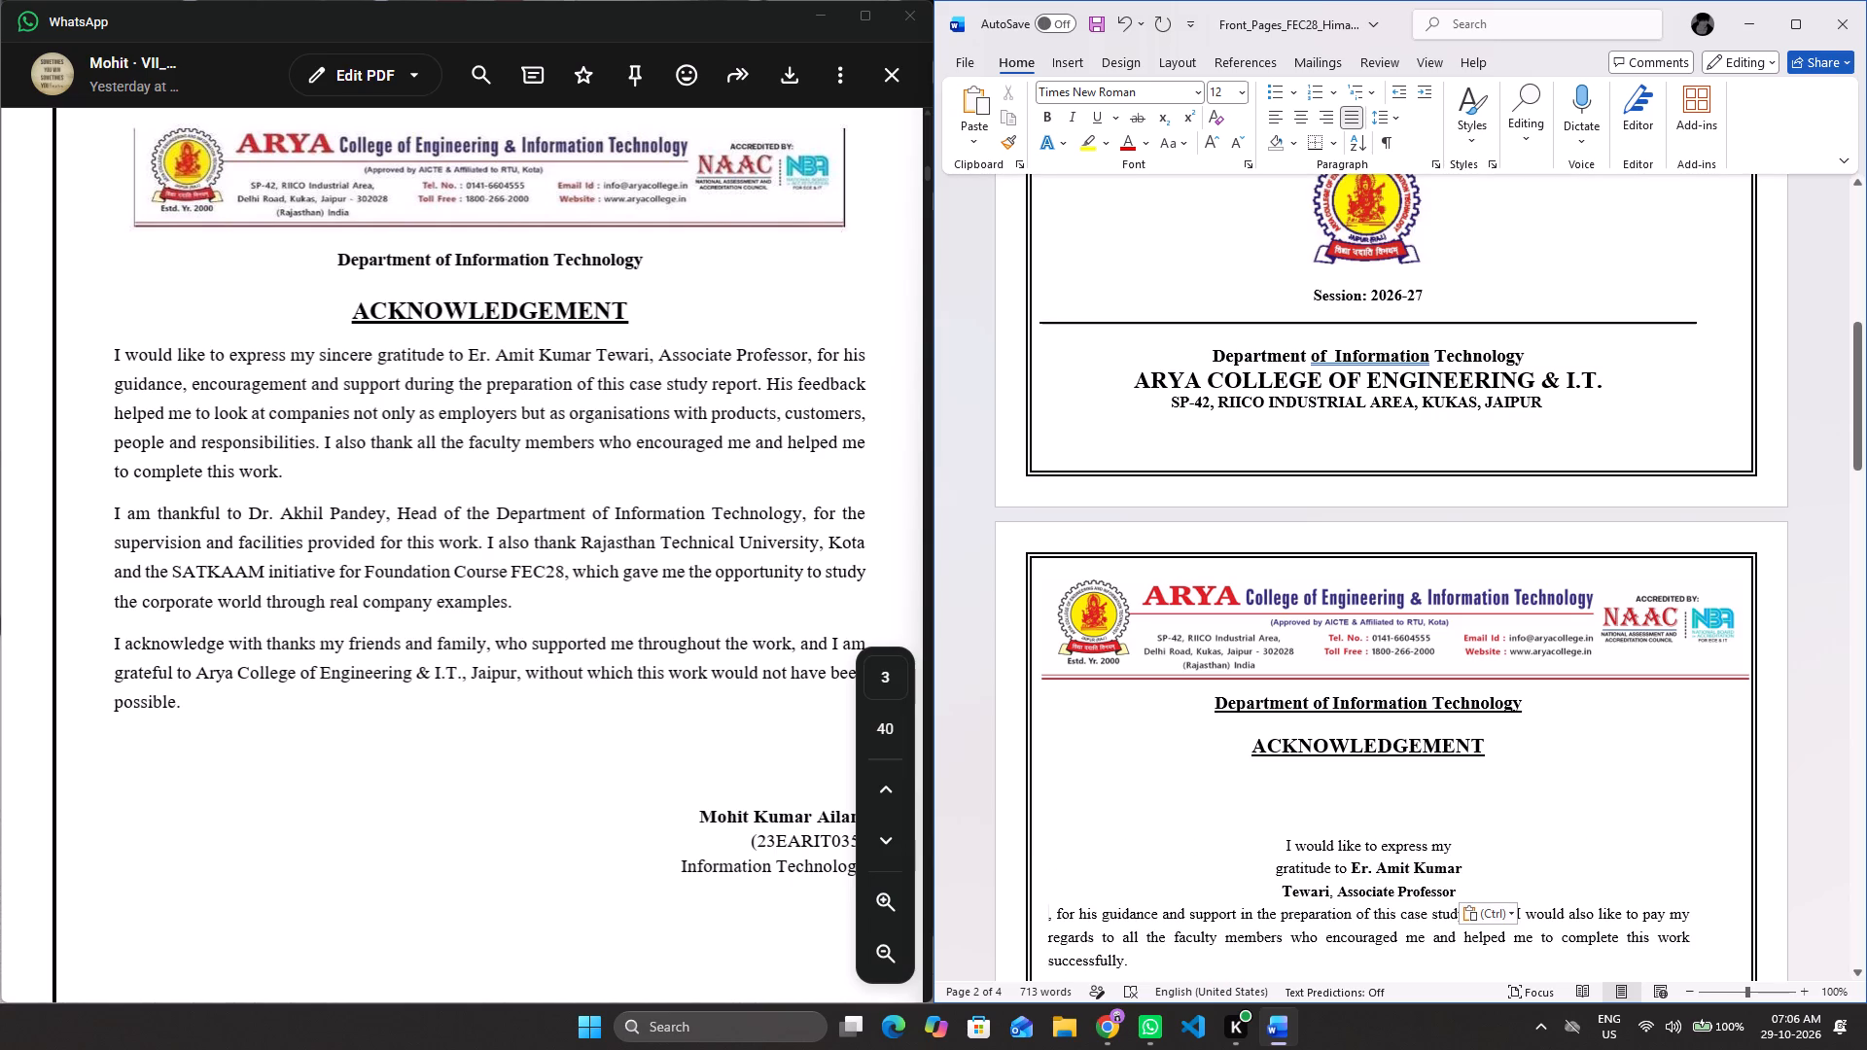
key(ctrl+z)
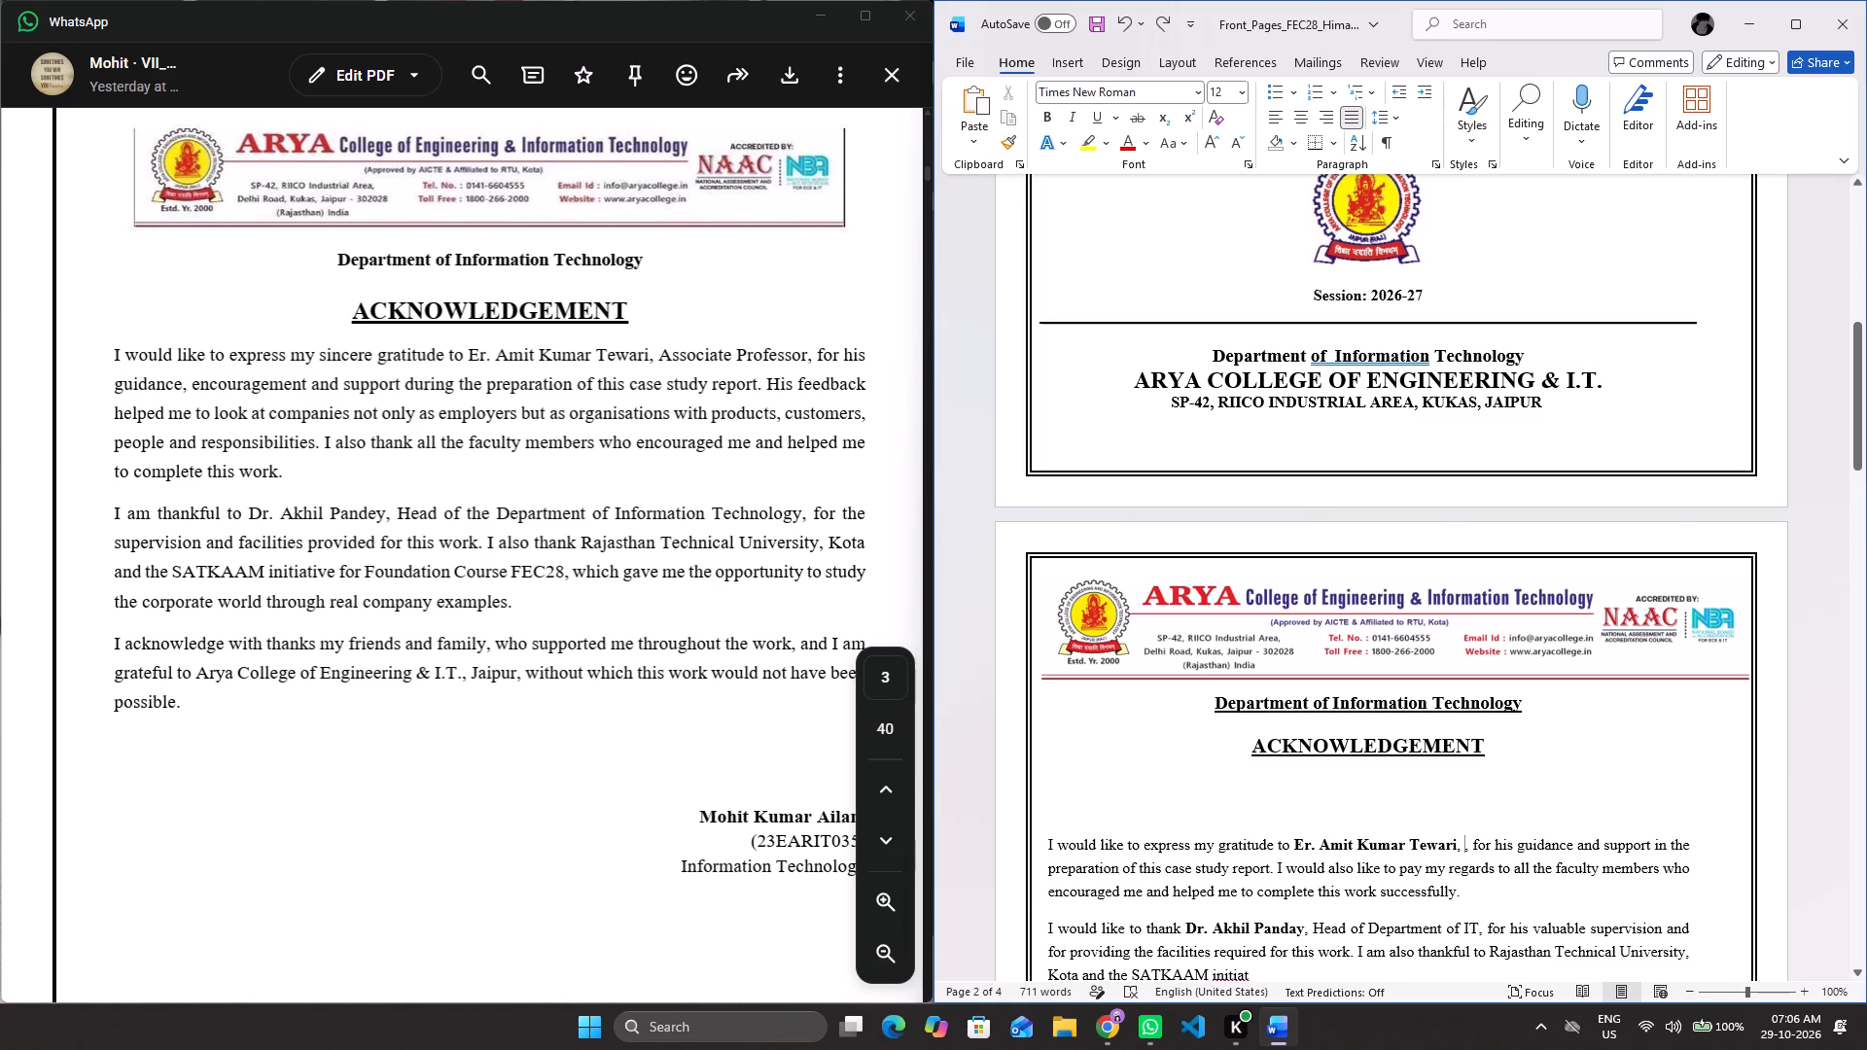
Enter "Associate Professor" after the supervisor's name in the acknowledgement's first paragraph, correcting the spelling of "Associate".
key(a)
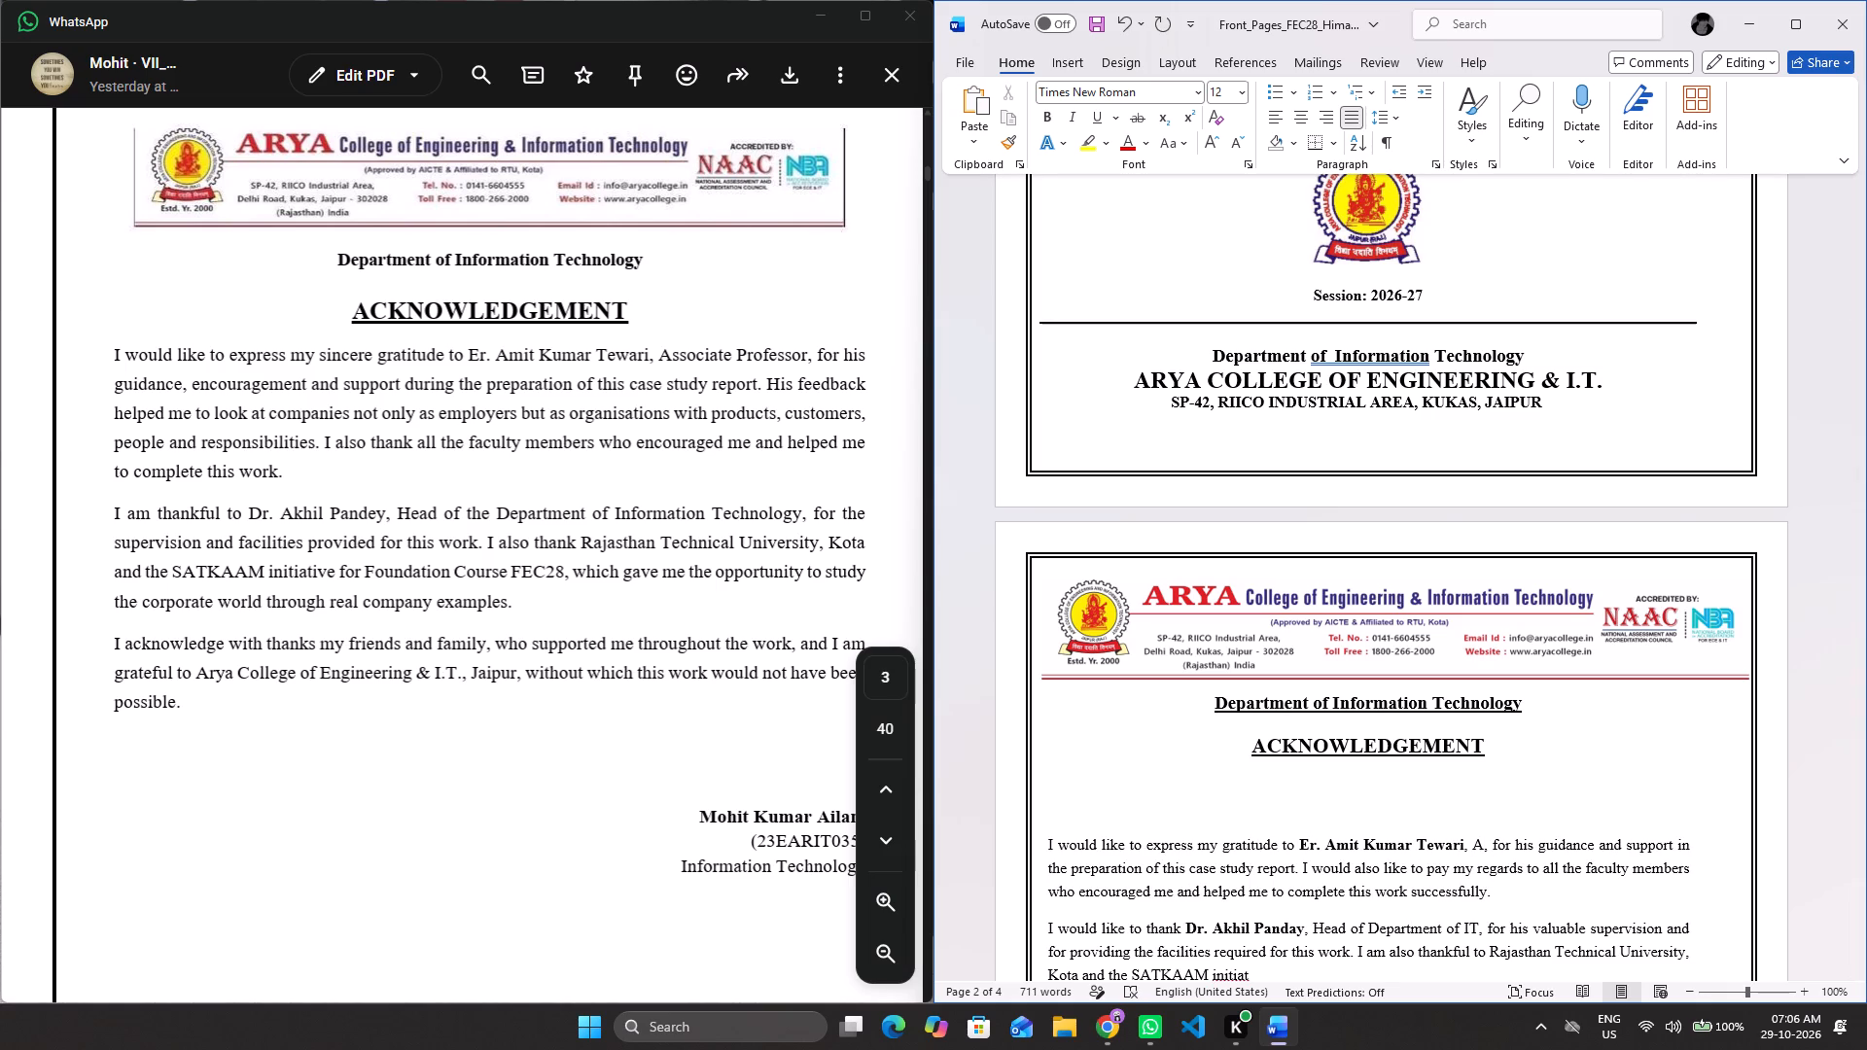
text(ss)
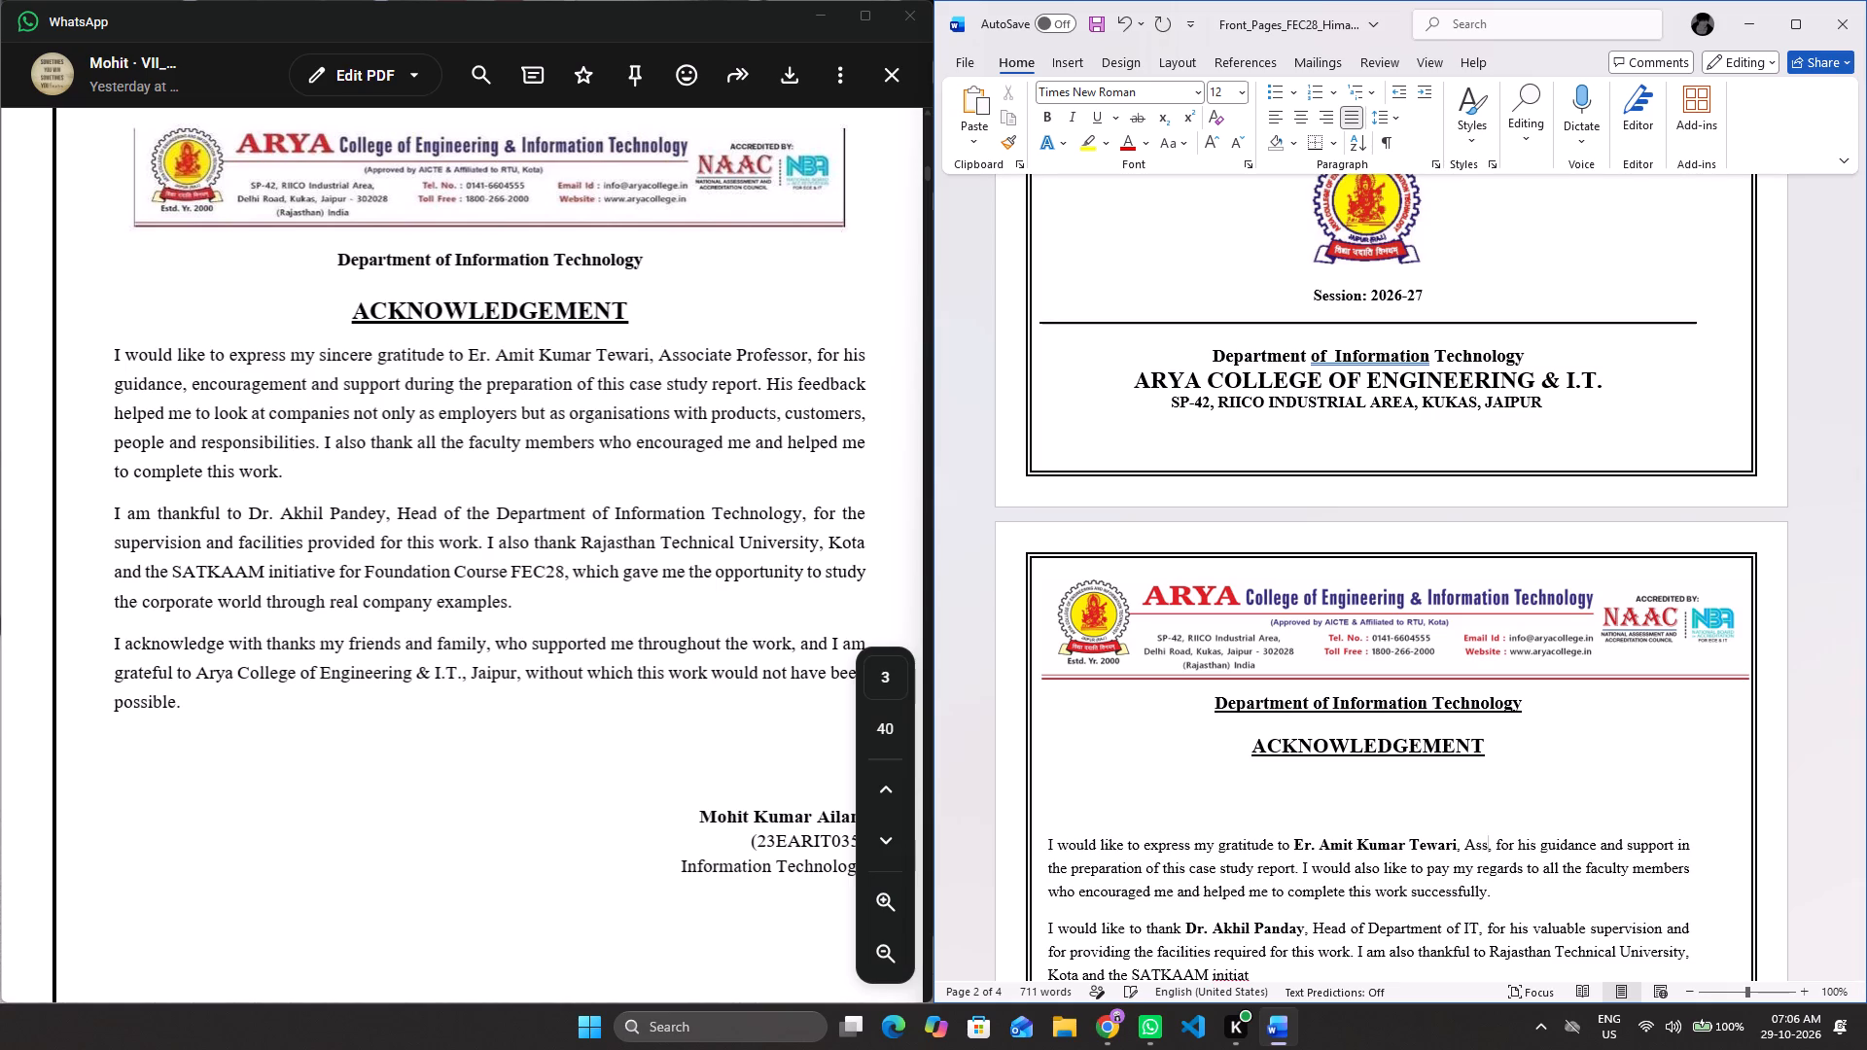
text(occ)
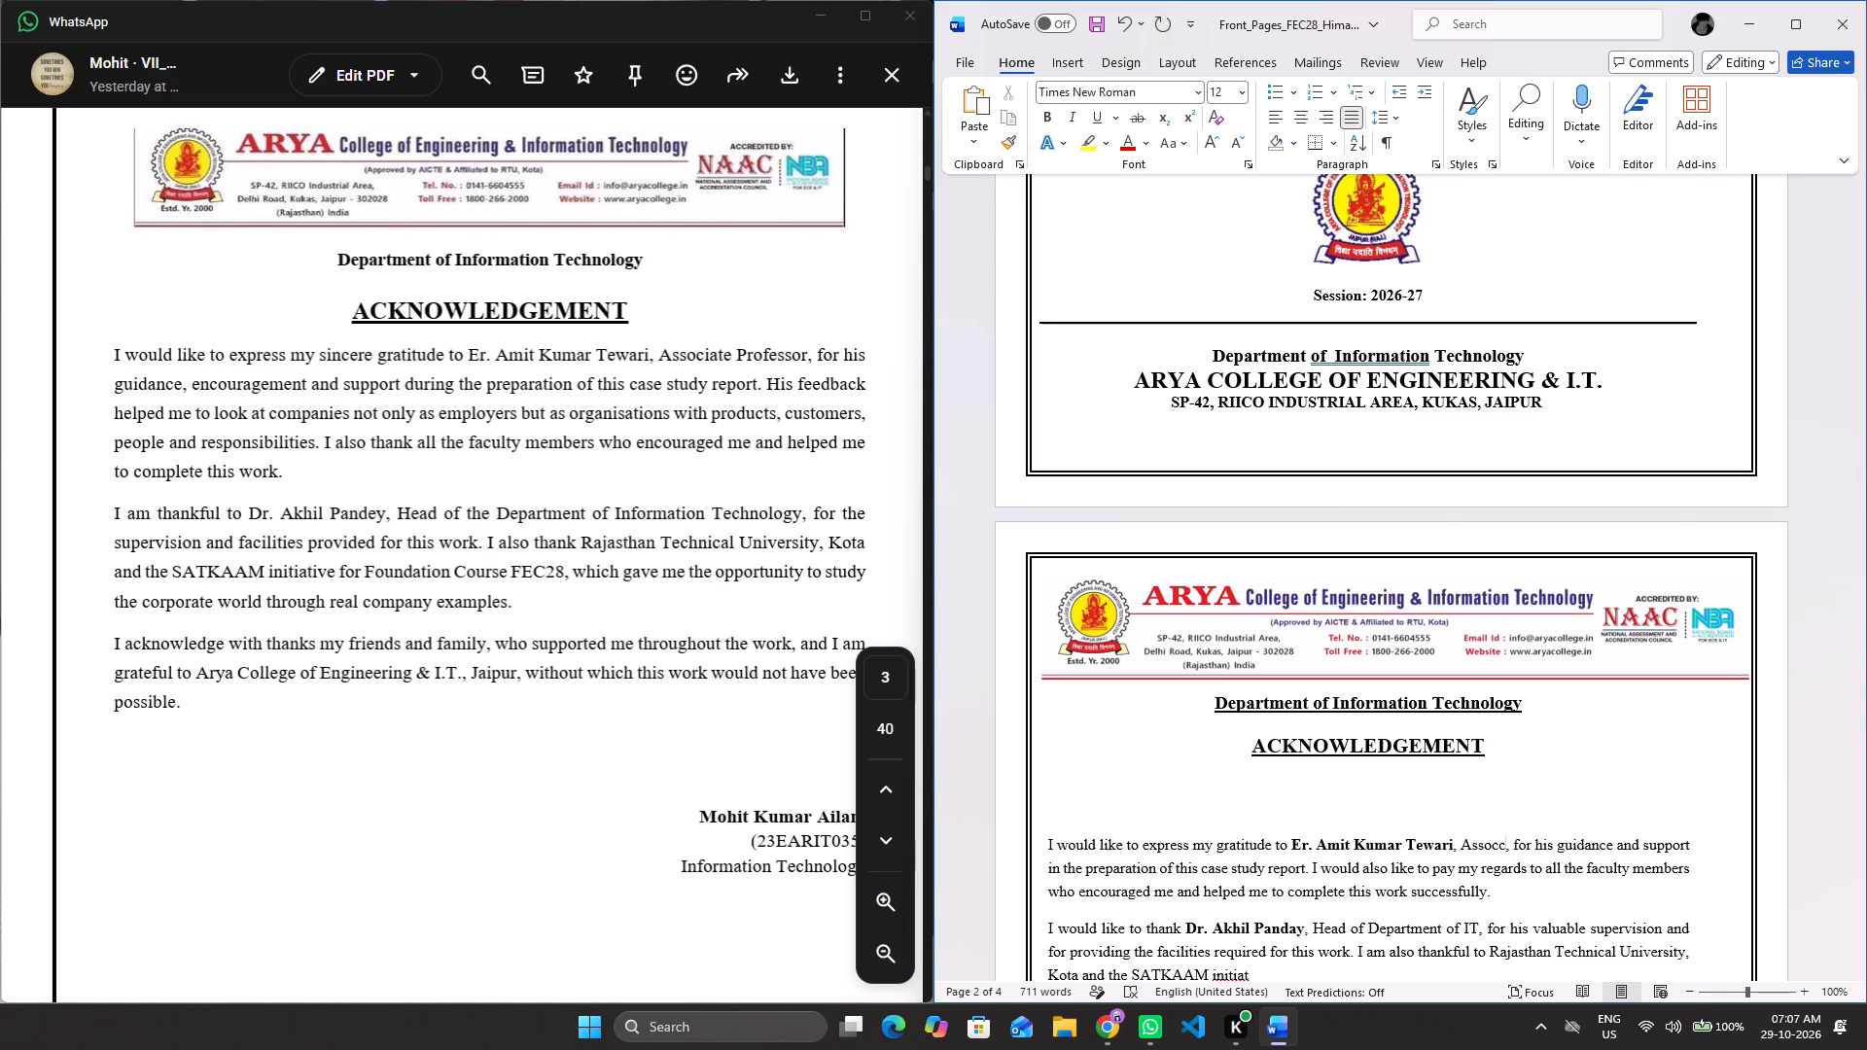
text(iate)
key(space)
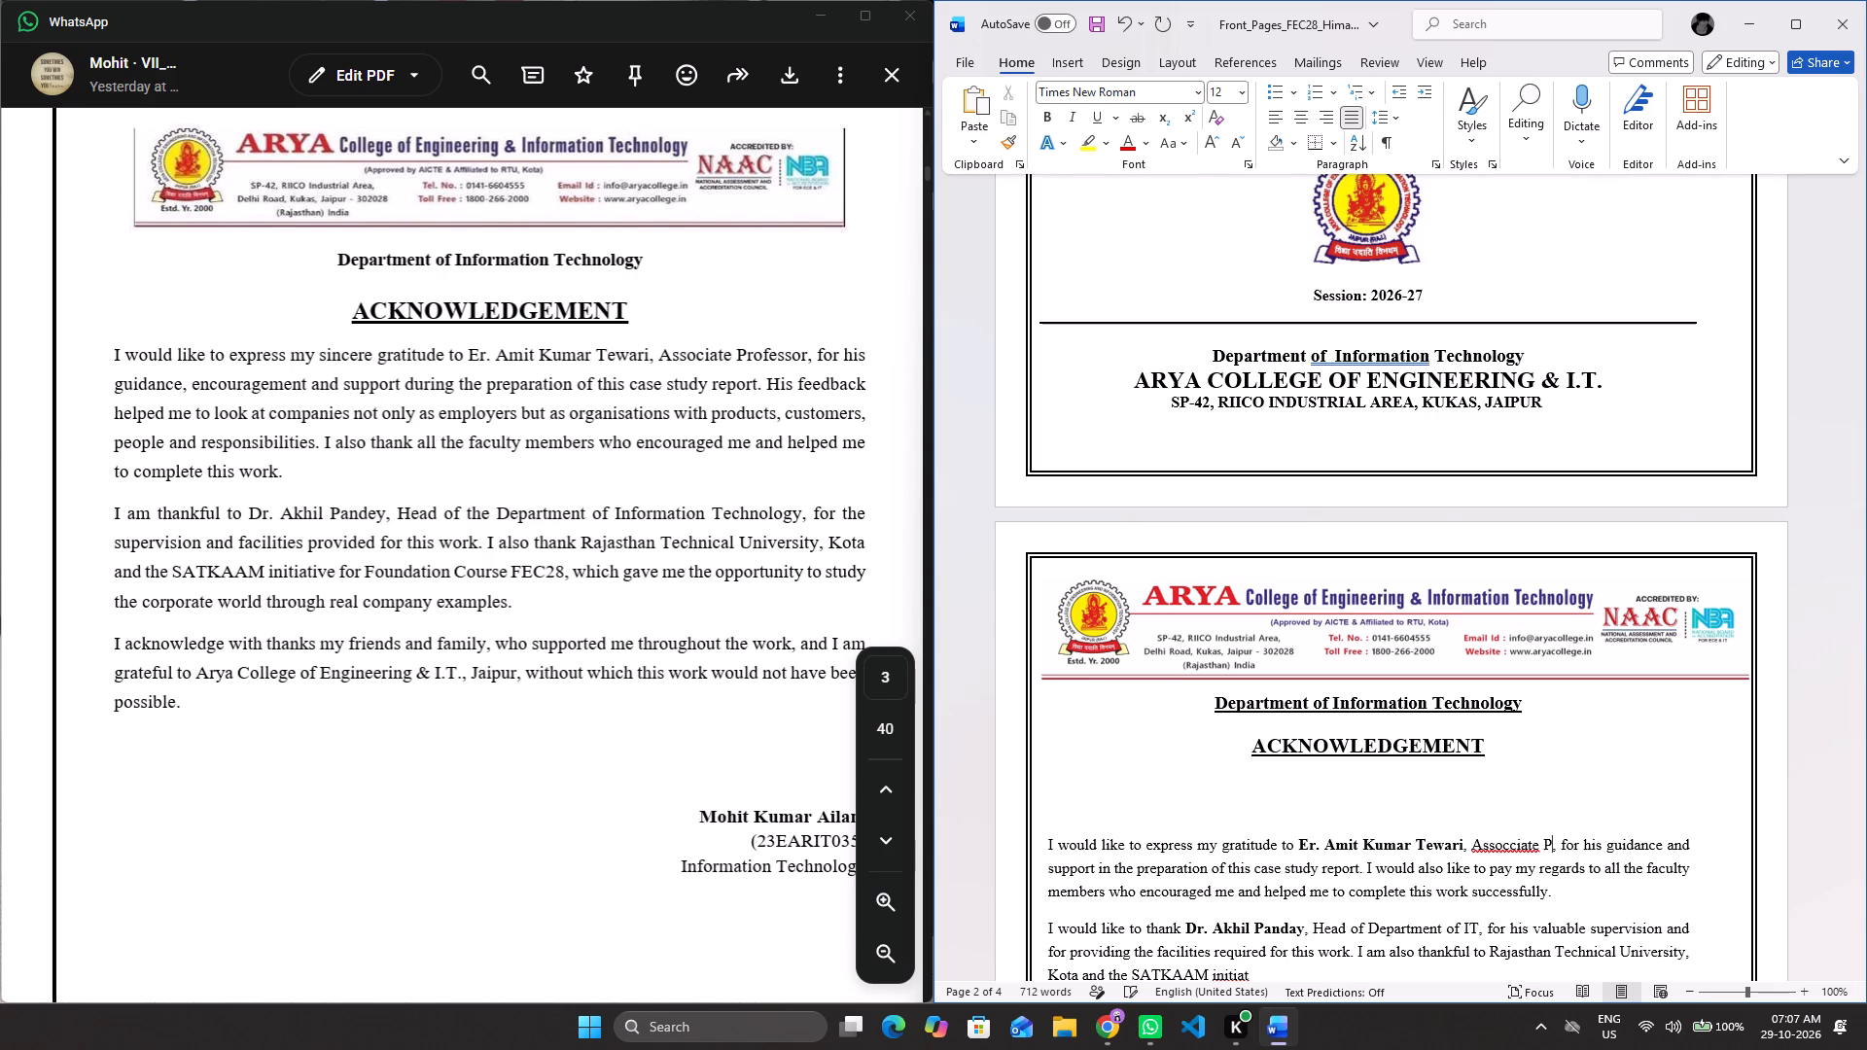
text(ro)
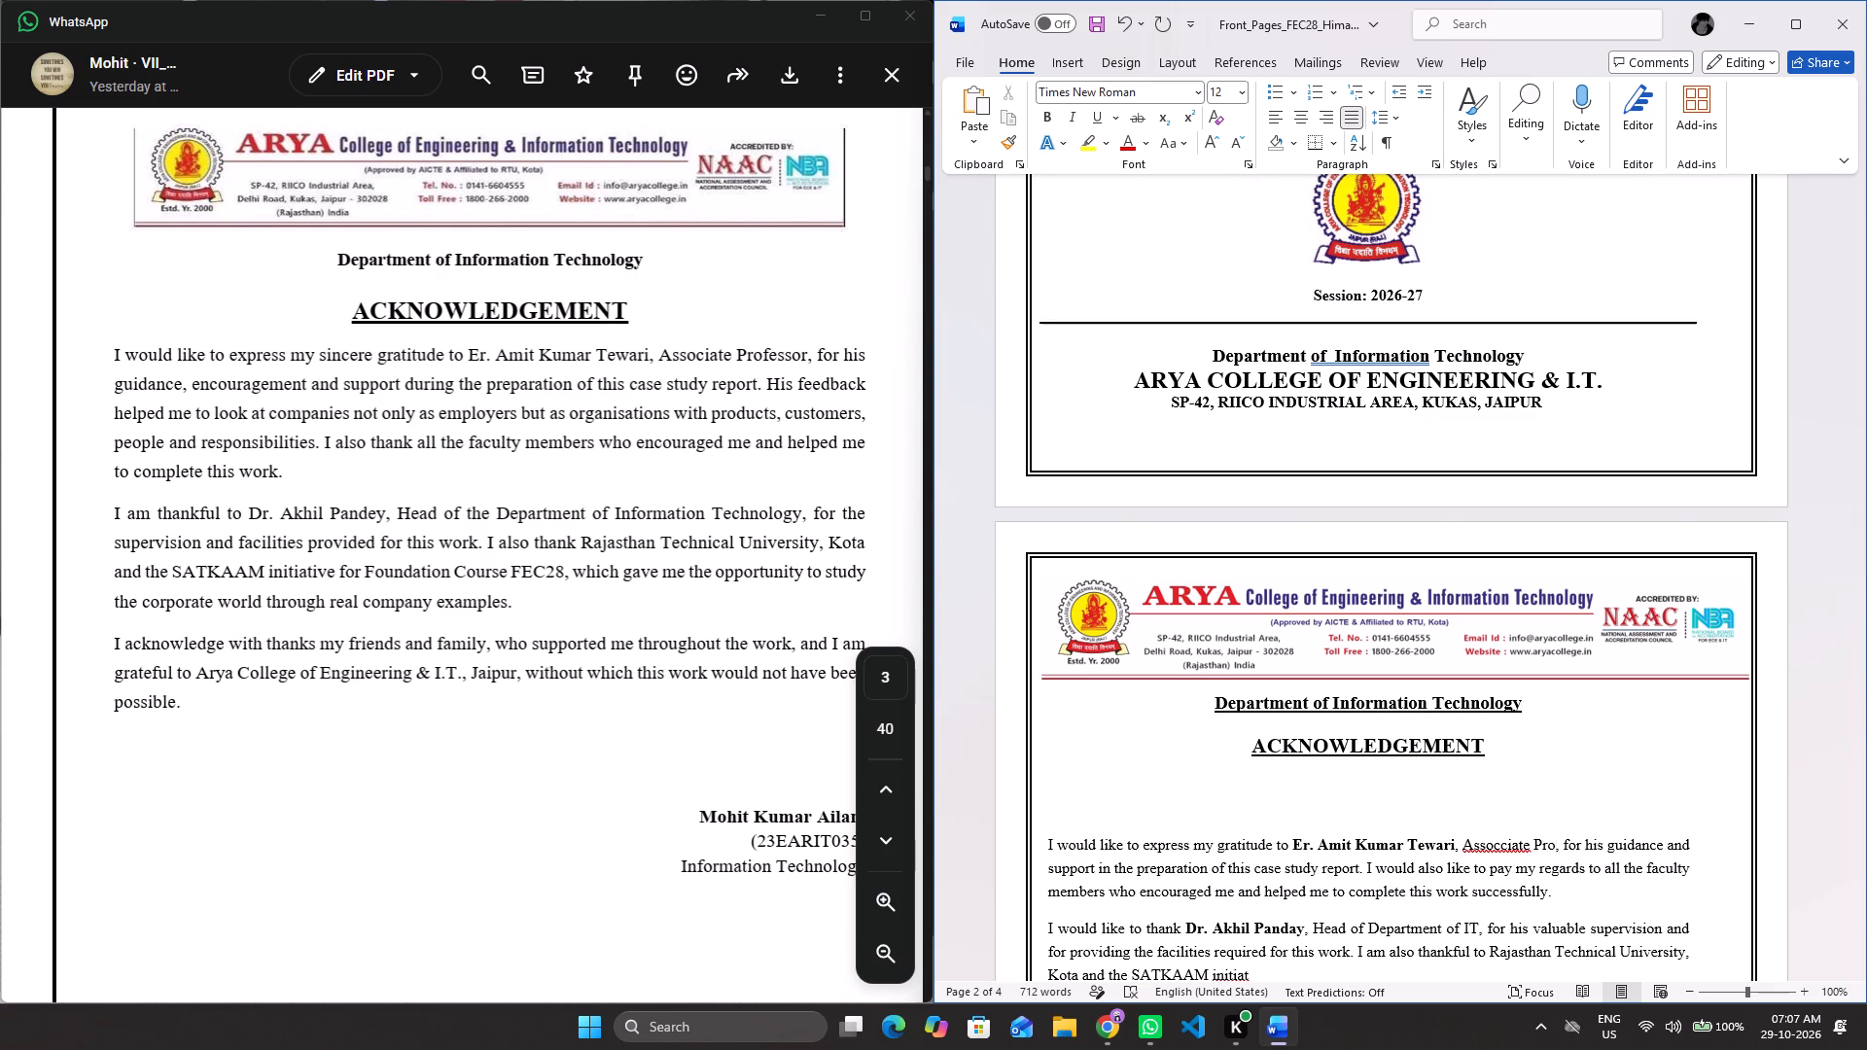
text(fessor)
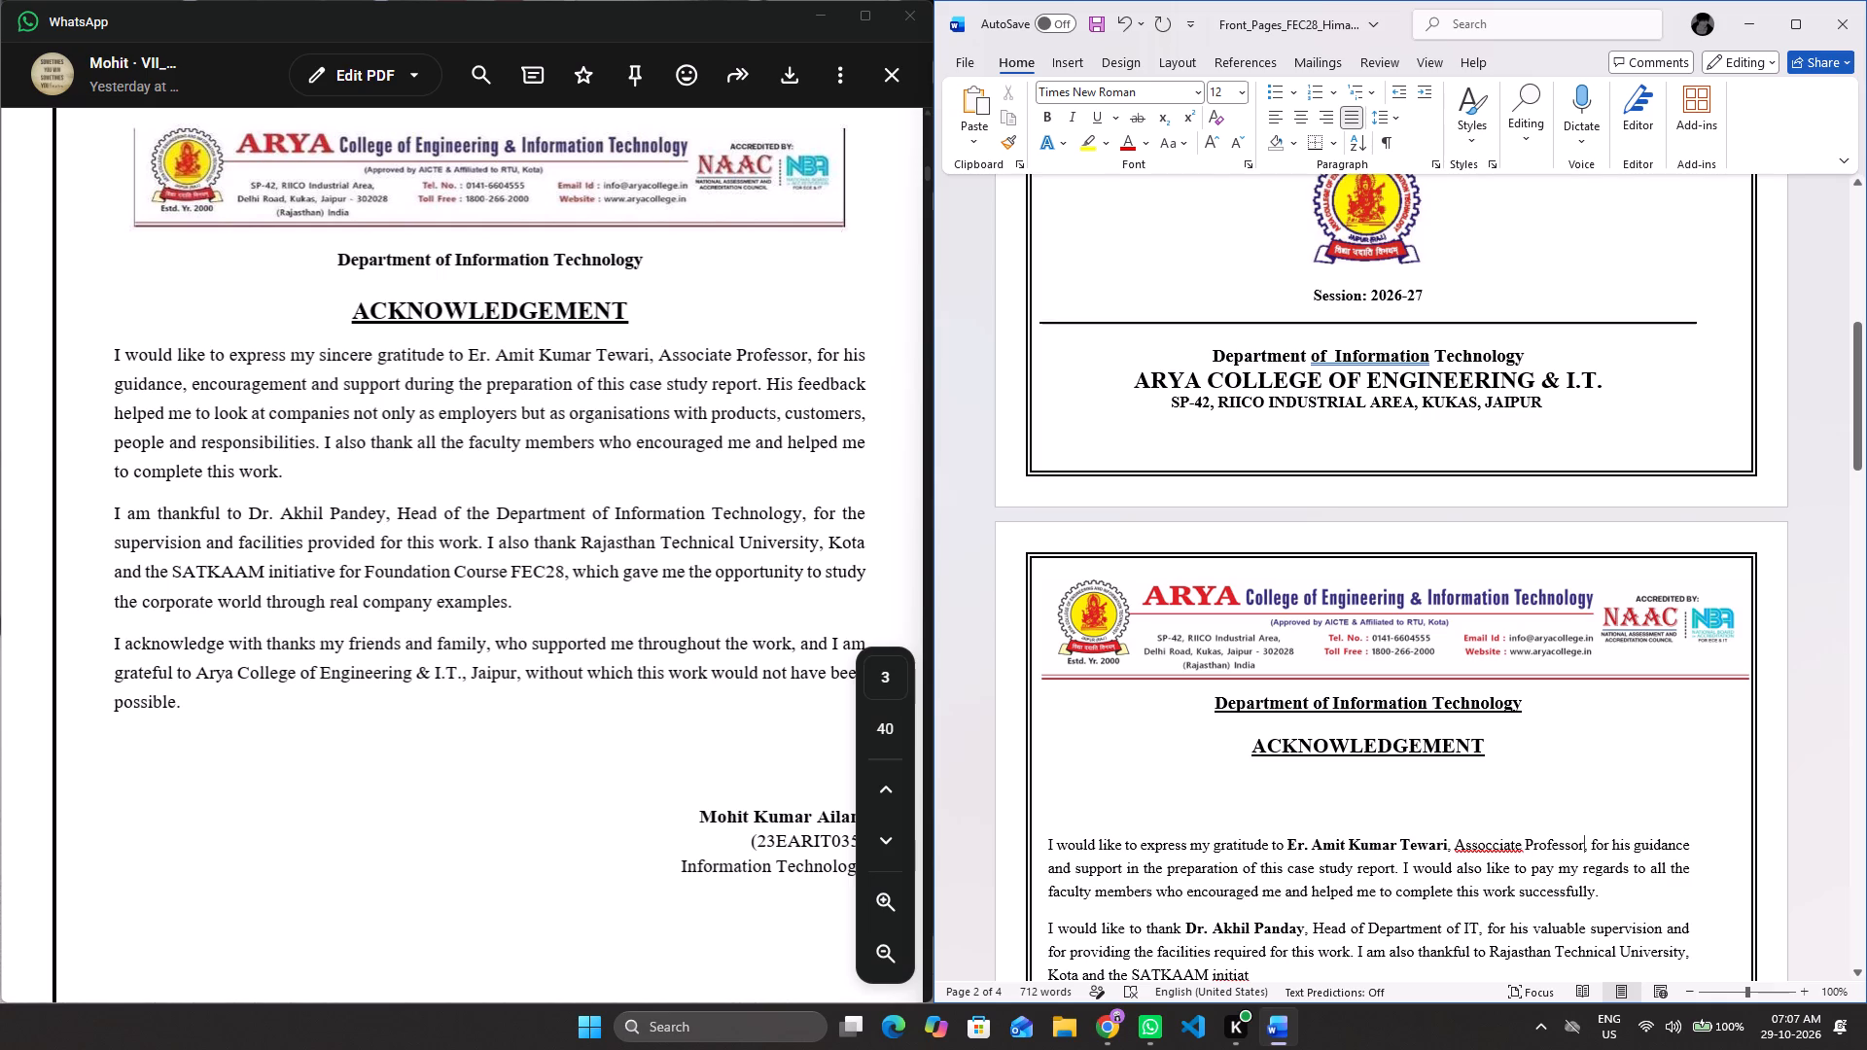
click(1502, 848)
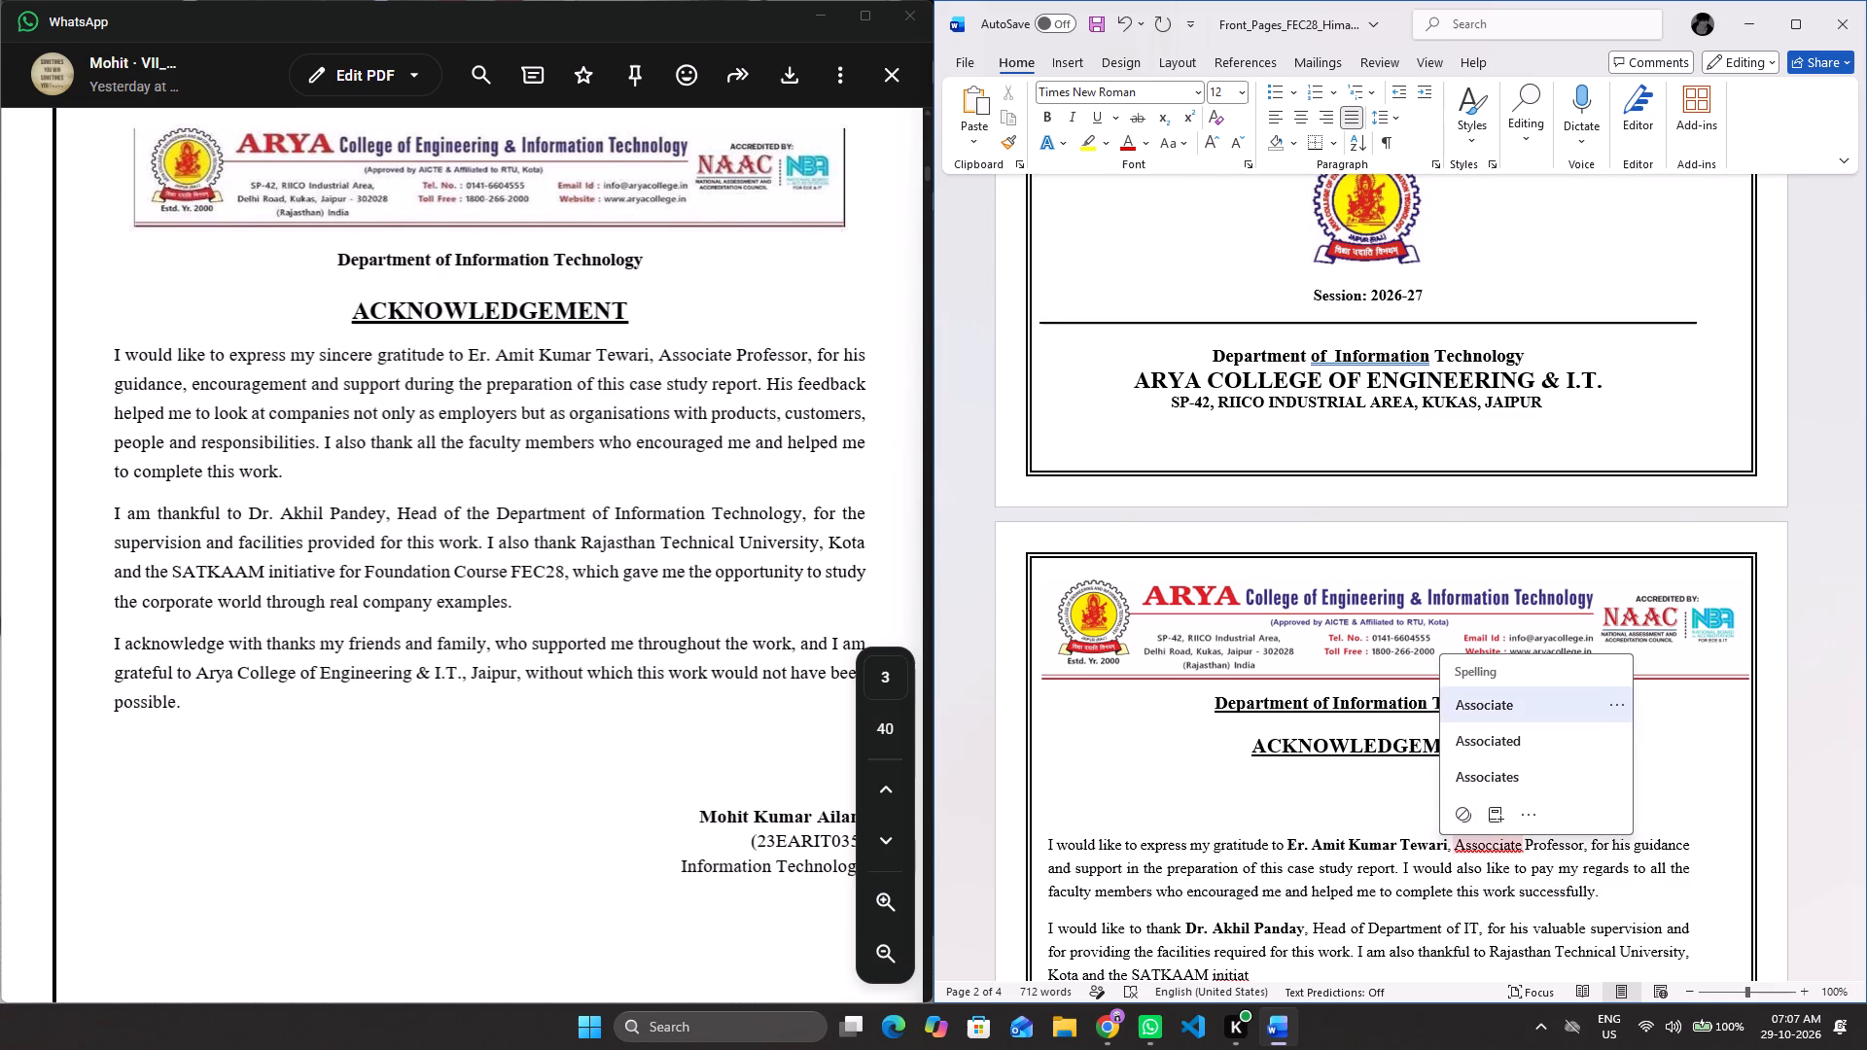
click(1491, 711)
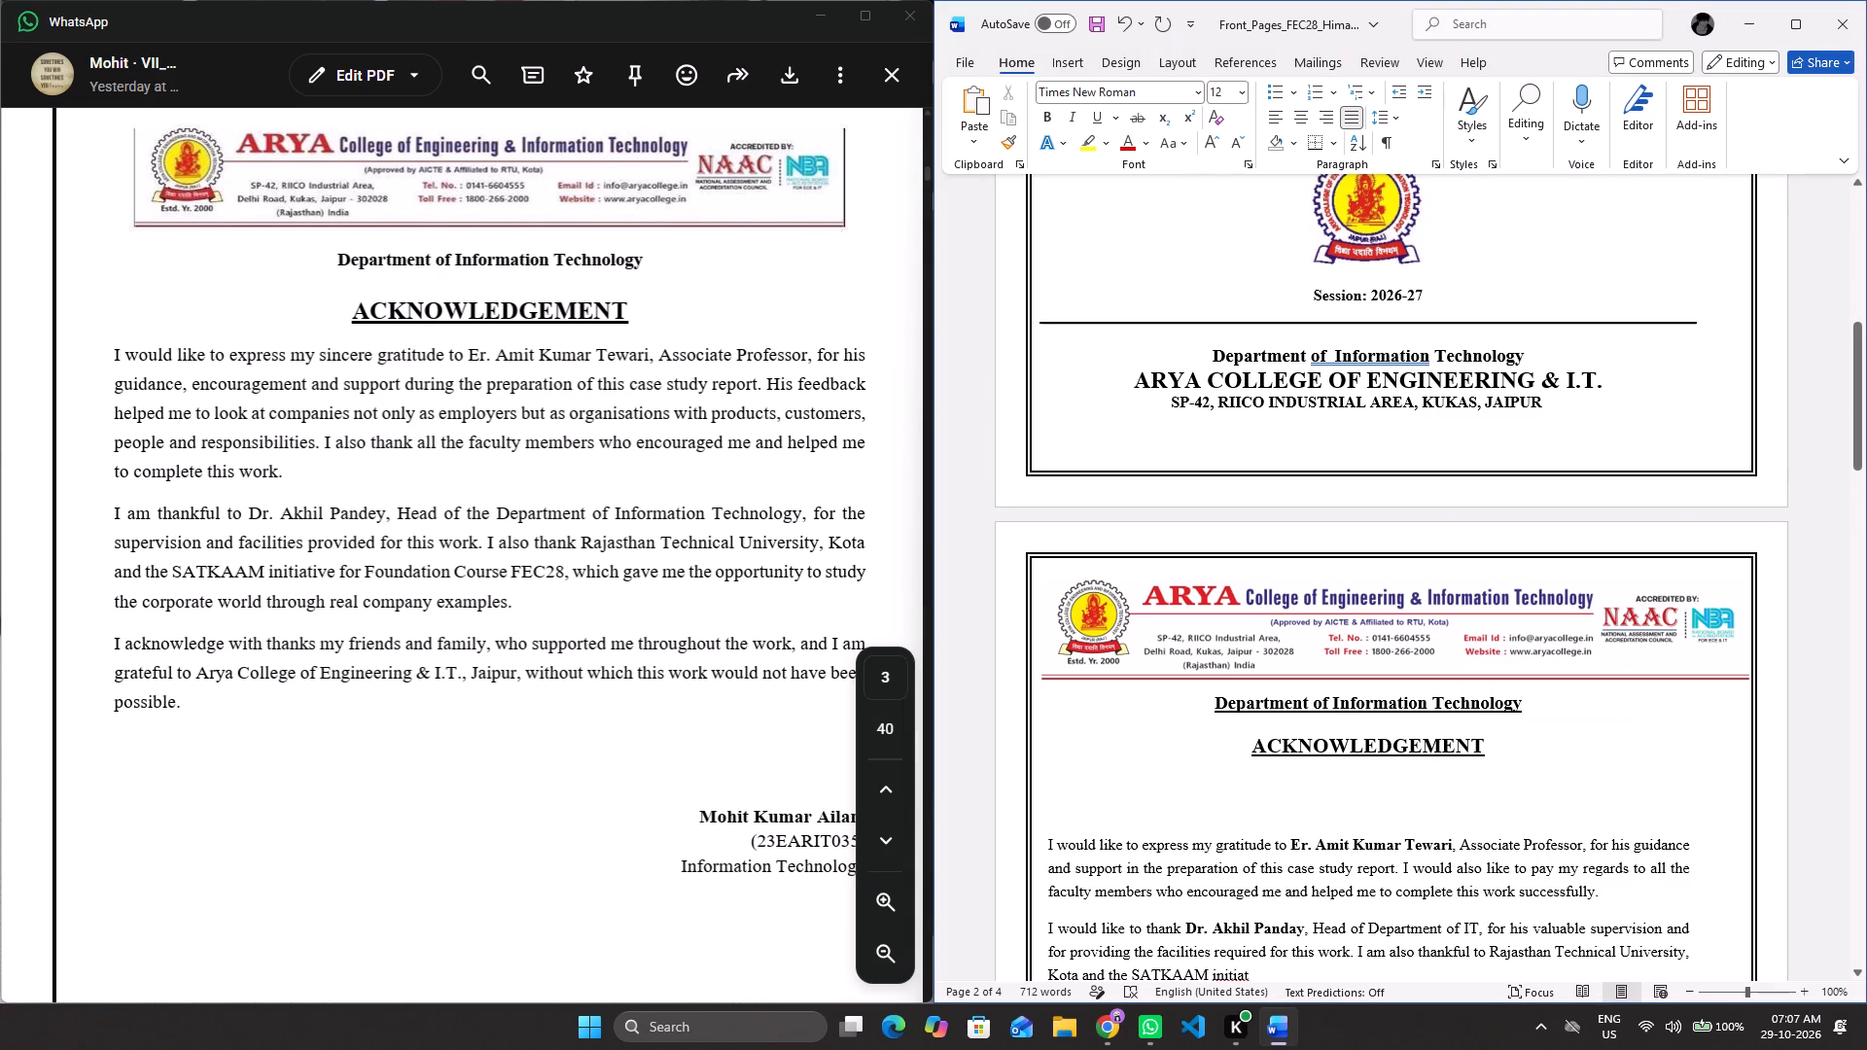
Rejoin the split word "initiative" in the acknowledgement's second paragraph by removing the stray paragraph break inside it.
click(1373, 704)
scroll(1373, 704, down, 1)
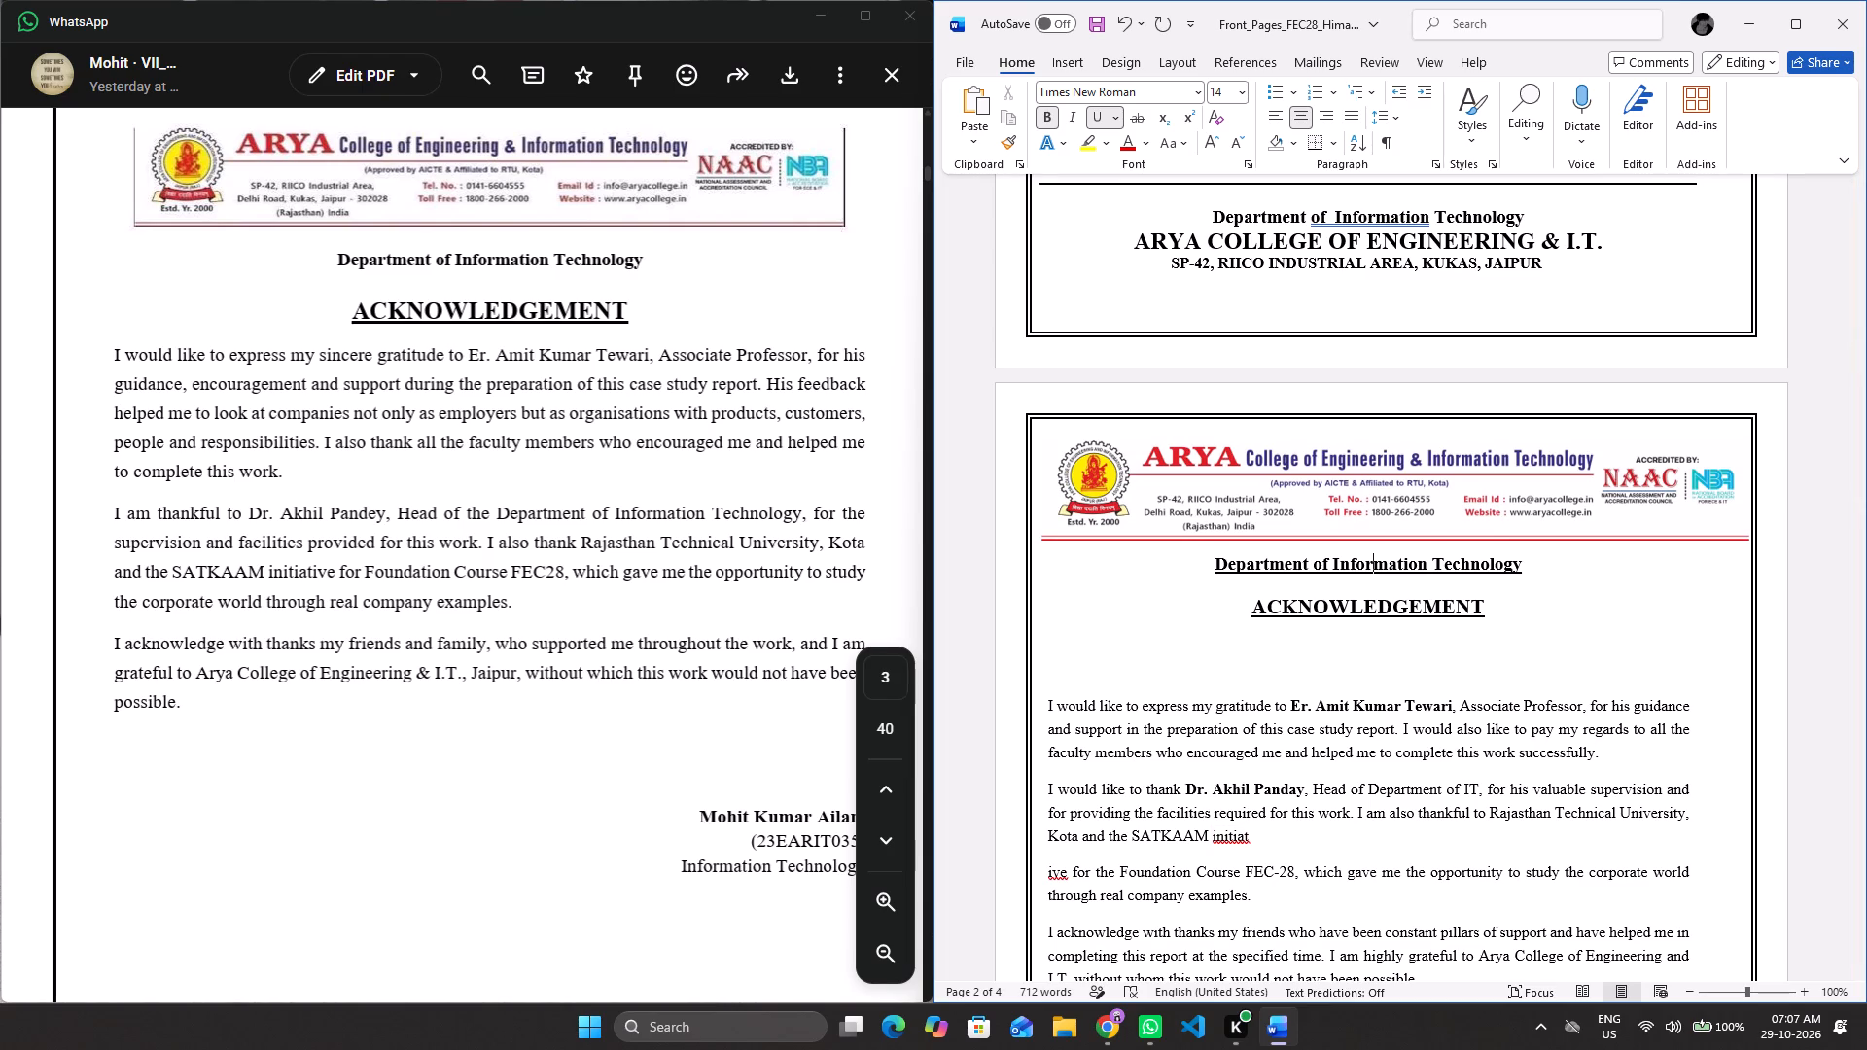
scroll(1277, 841, down, 2)
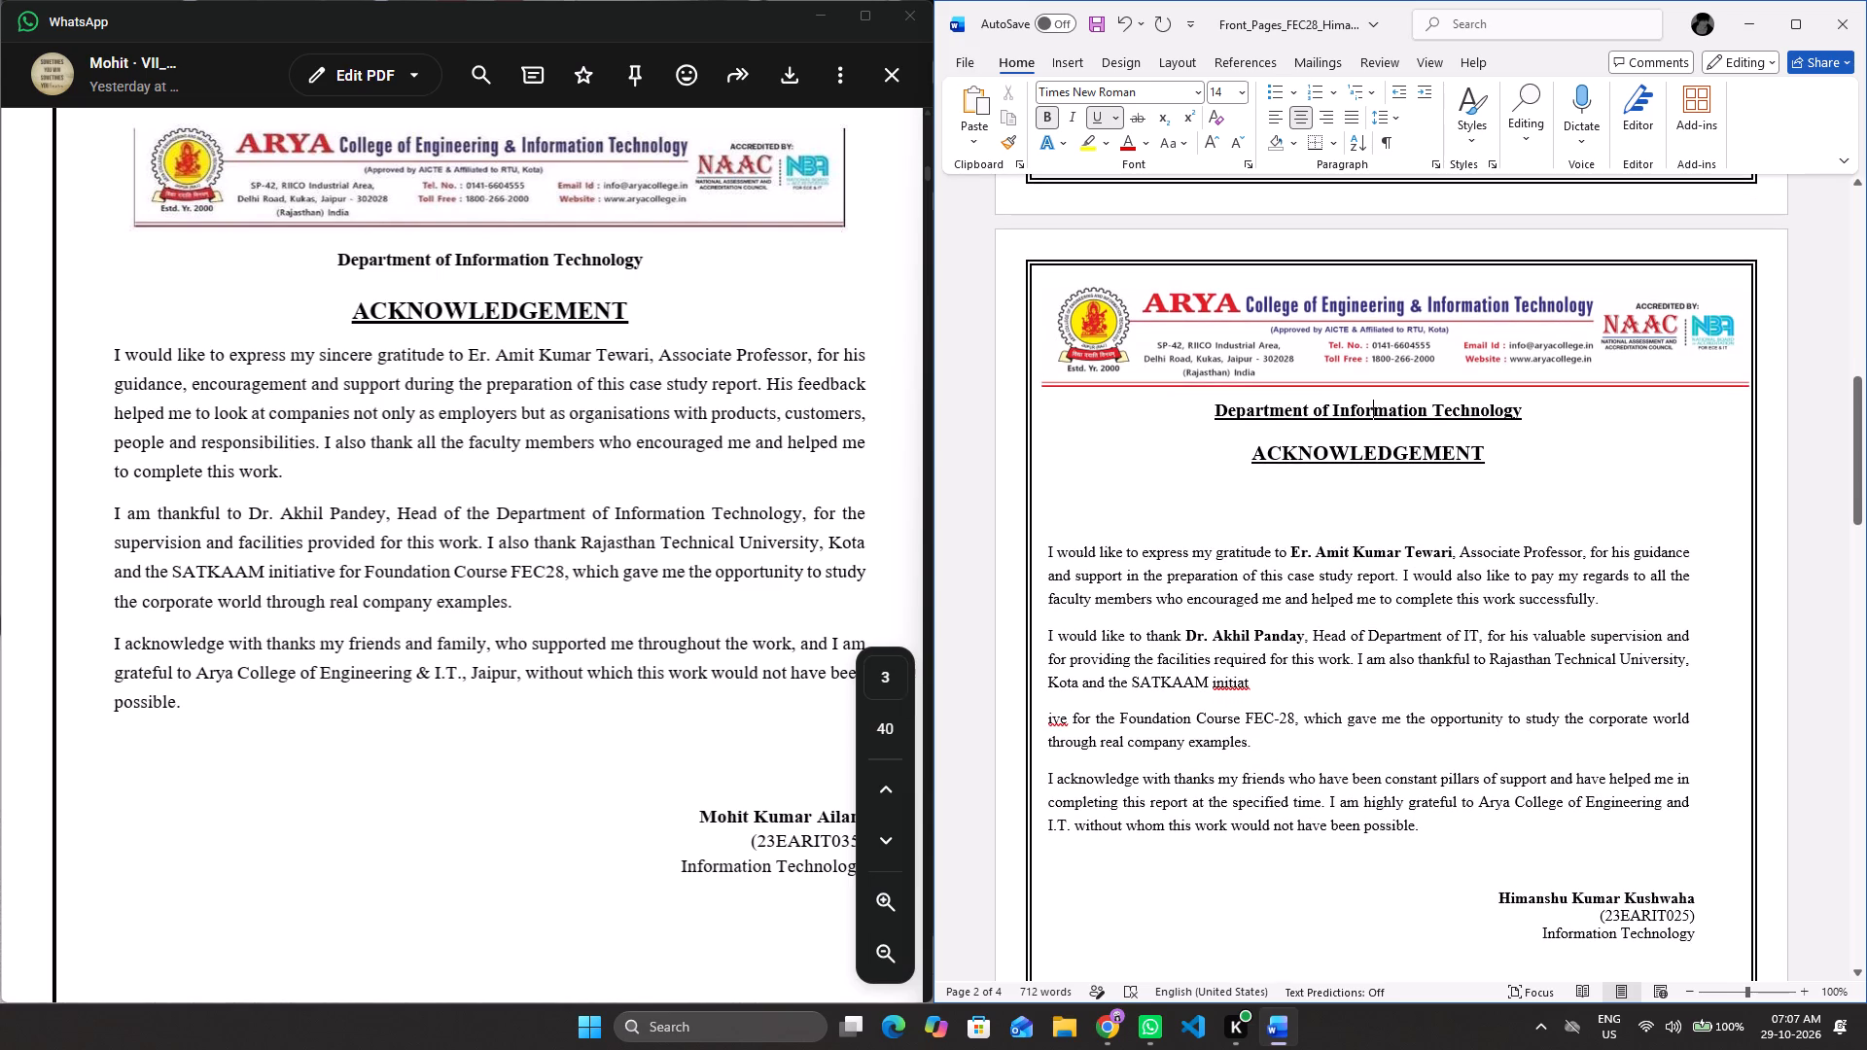
click(1257, 679)
click(1238, 680)
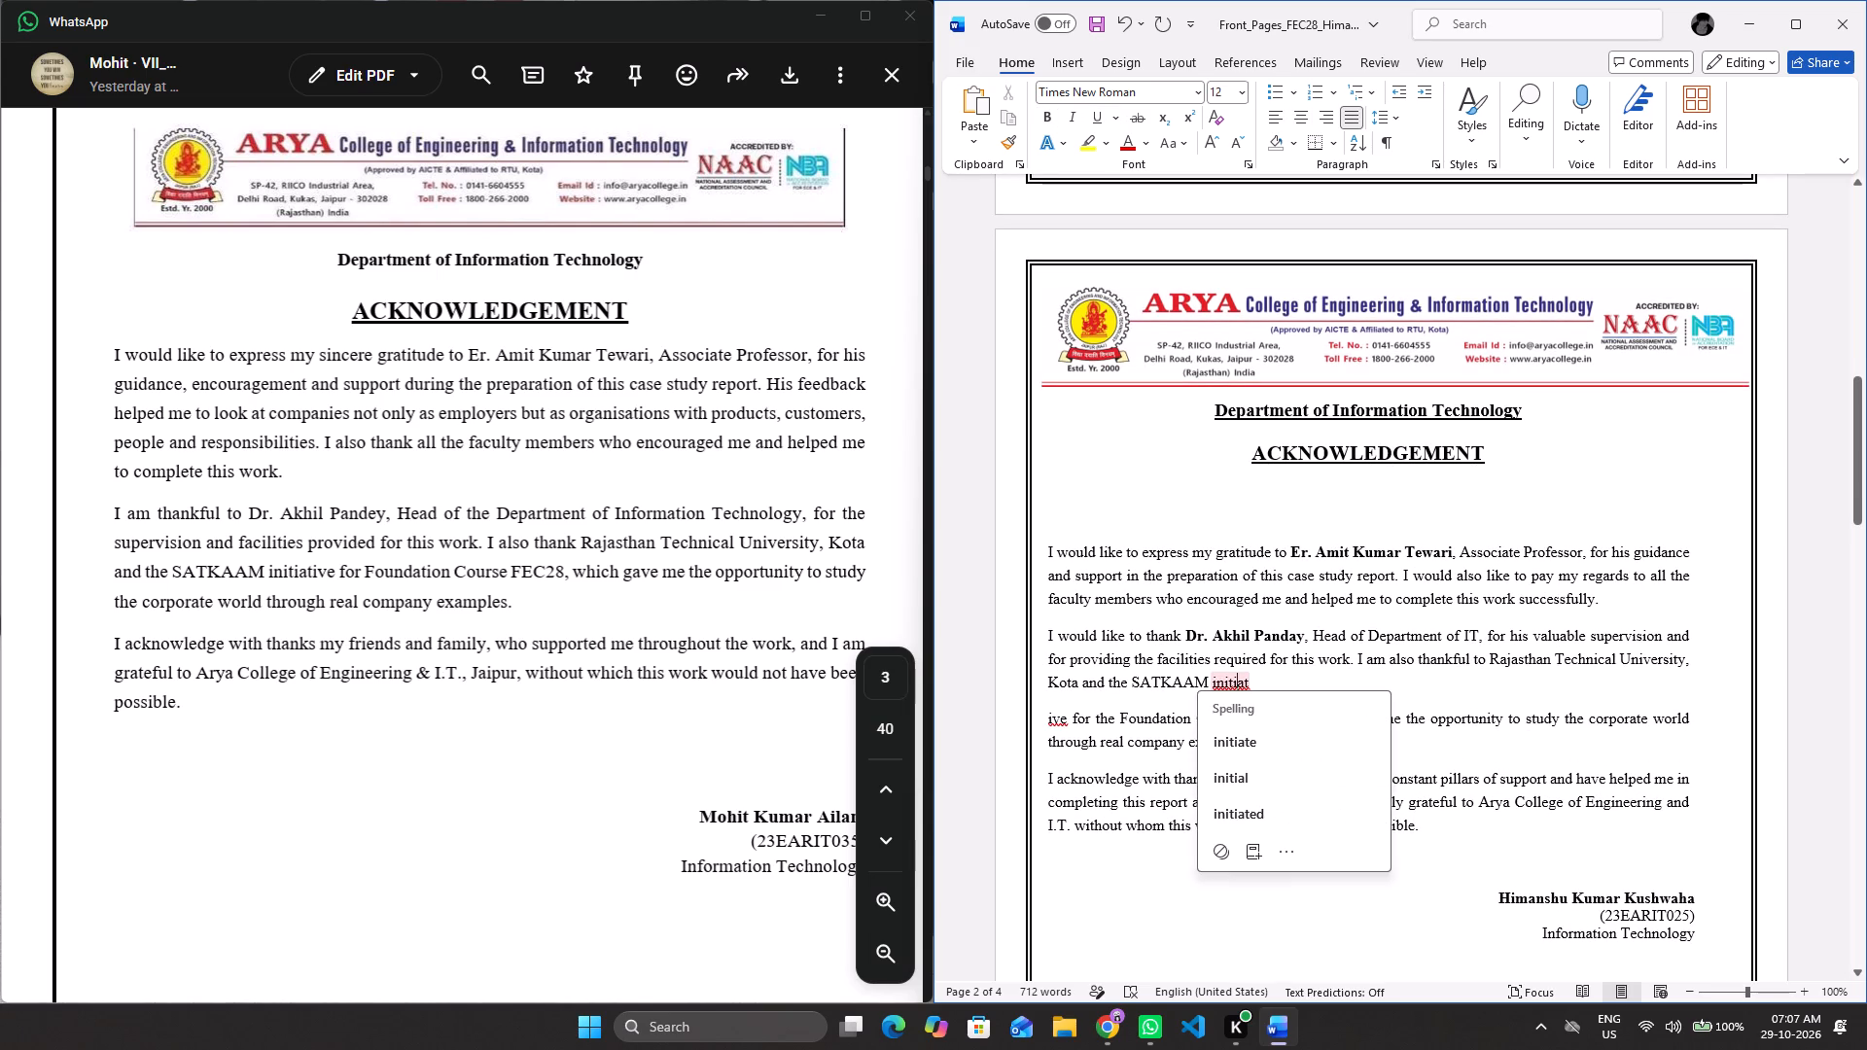
click(1283, 678)
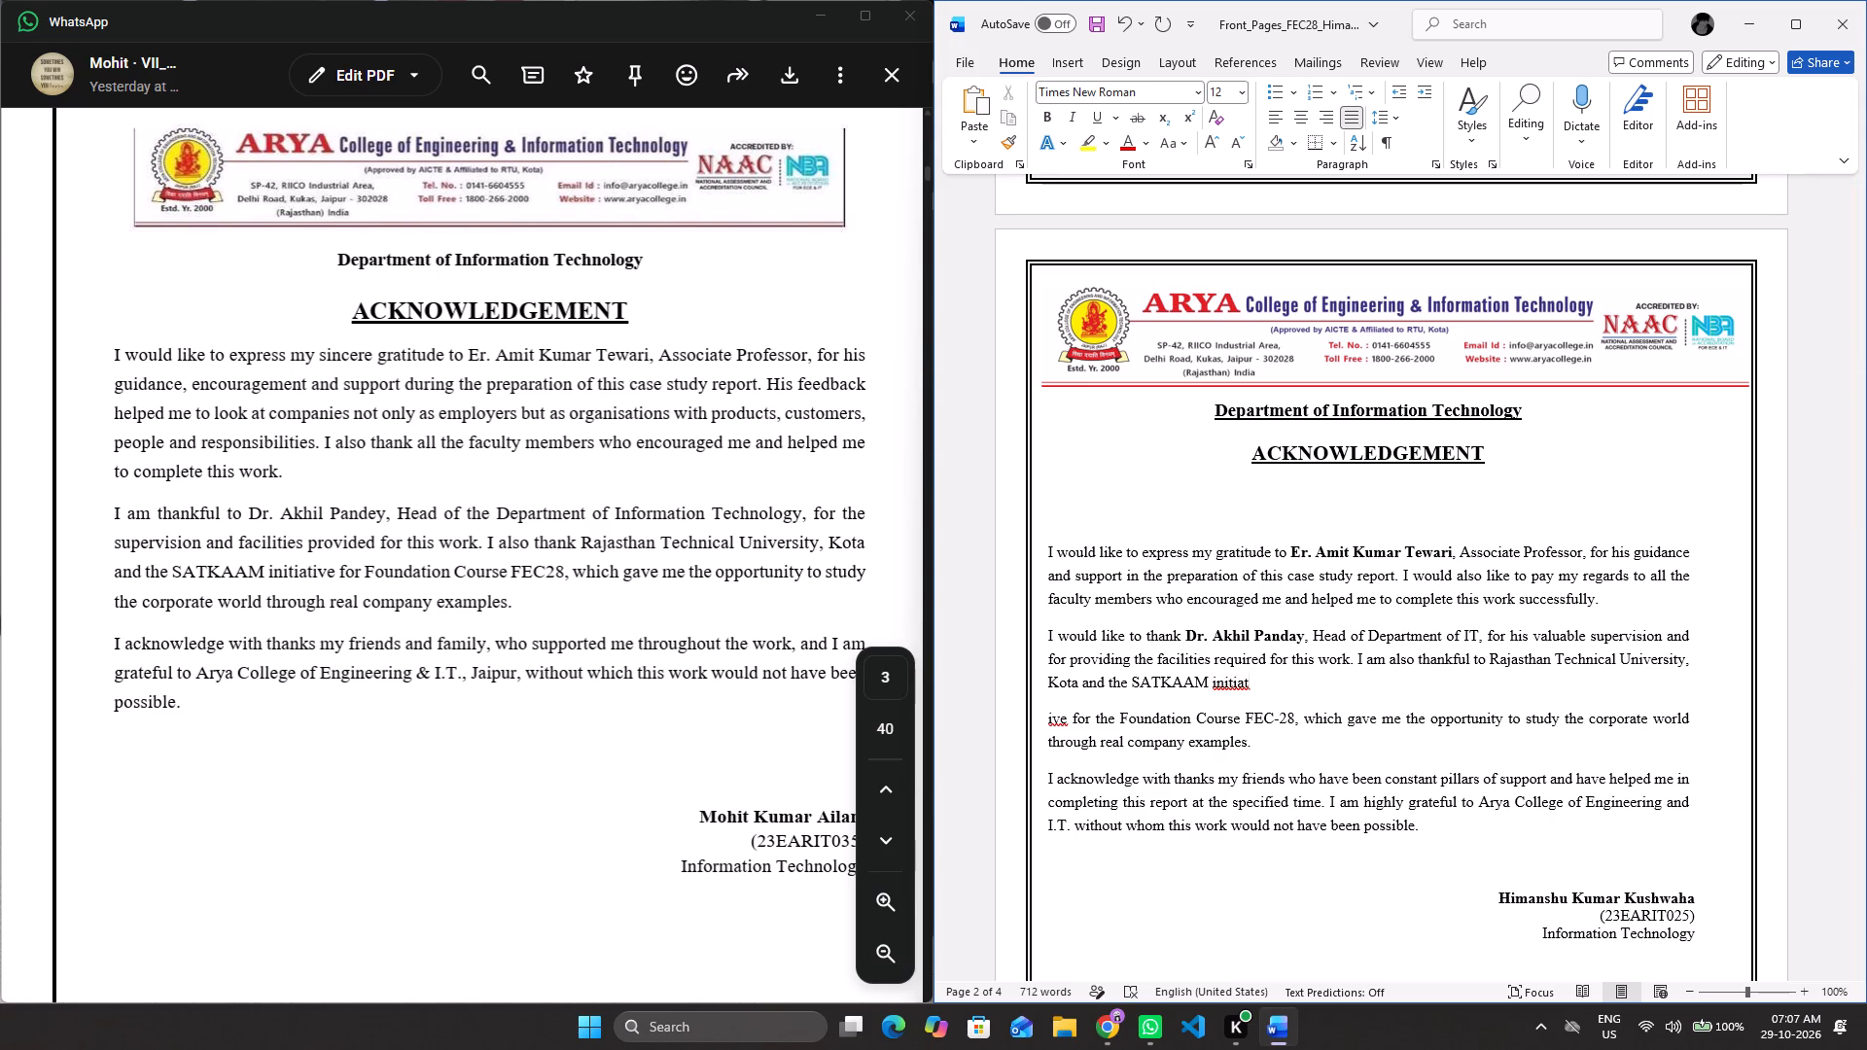
Complete the word "initiative" after "SATKAAM" in the second paragraph of the Acknowledgement.
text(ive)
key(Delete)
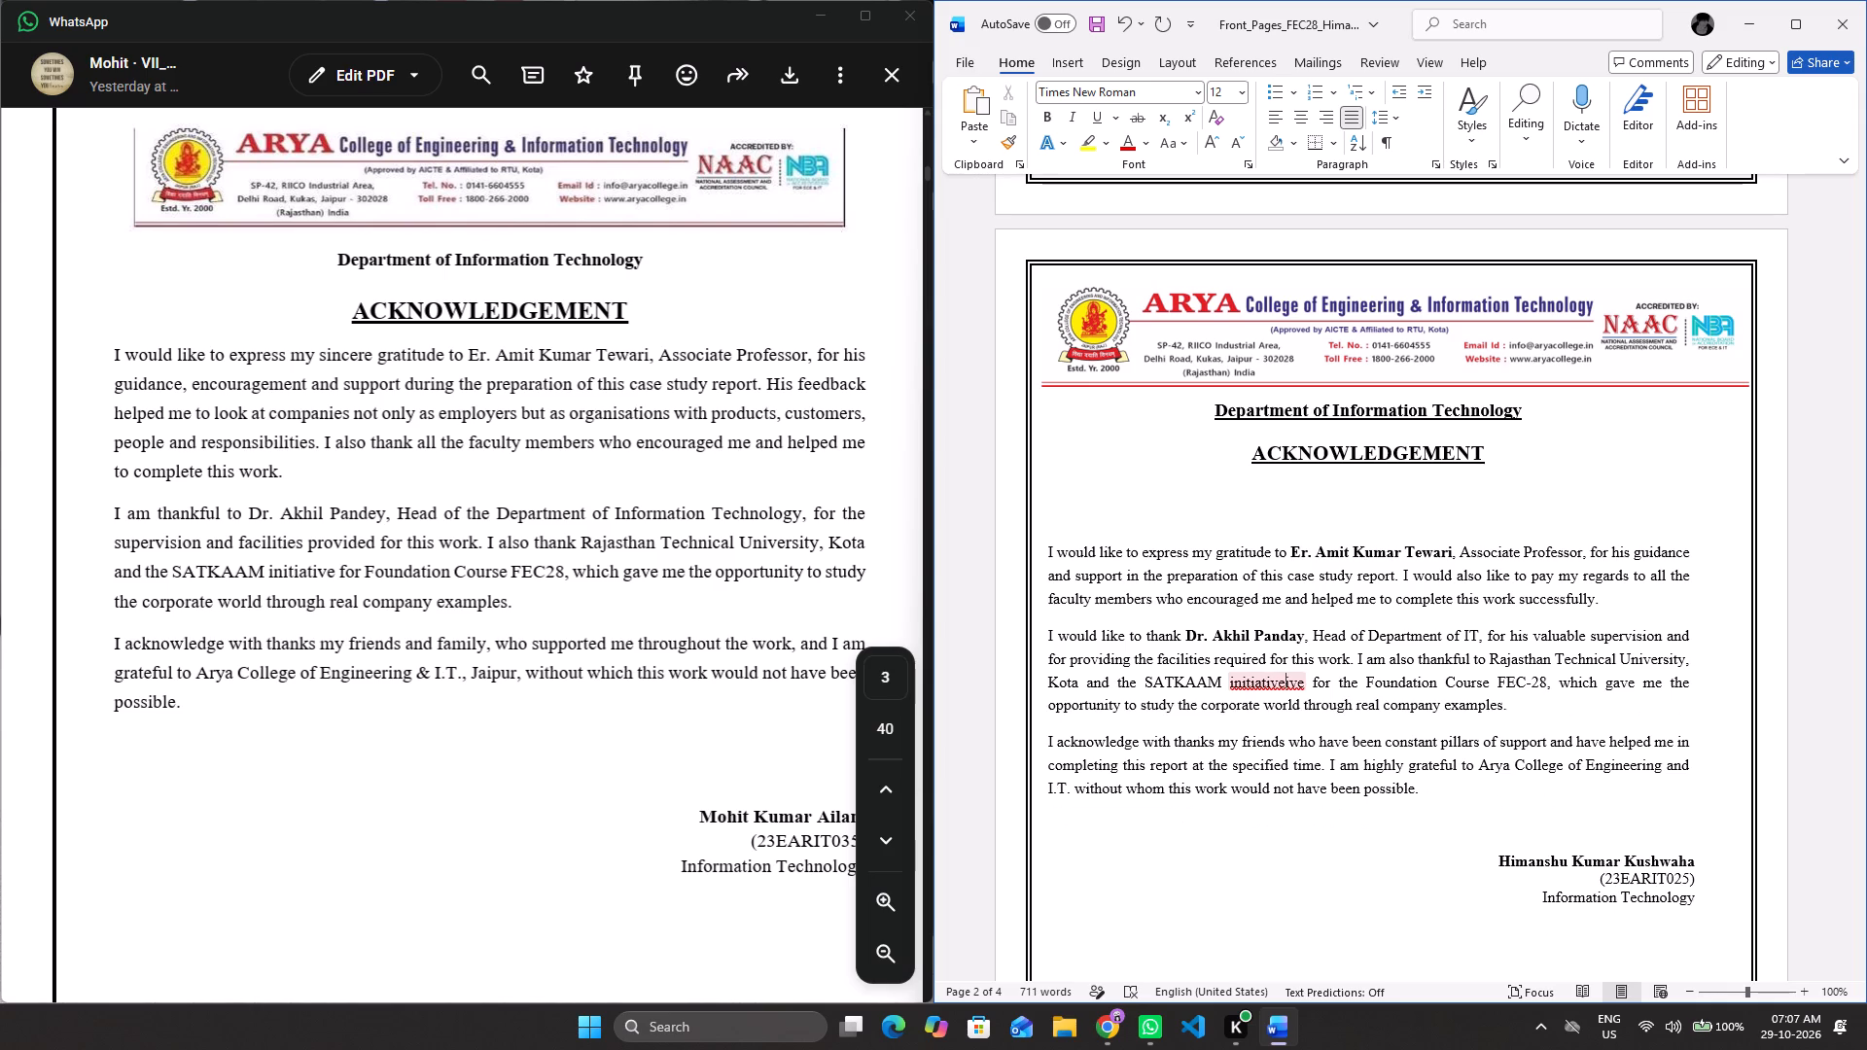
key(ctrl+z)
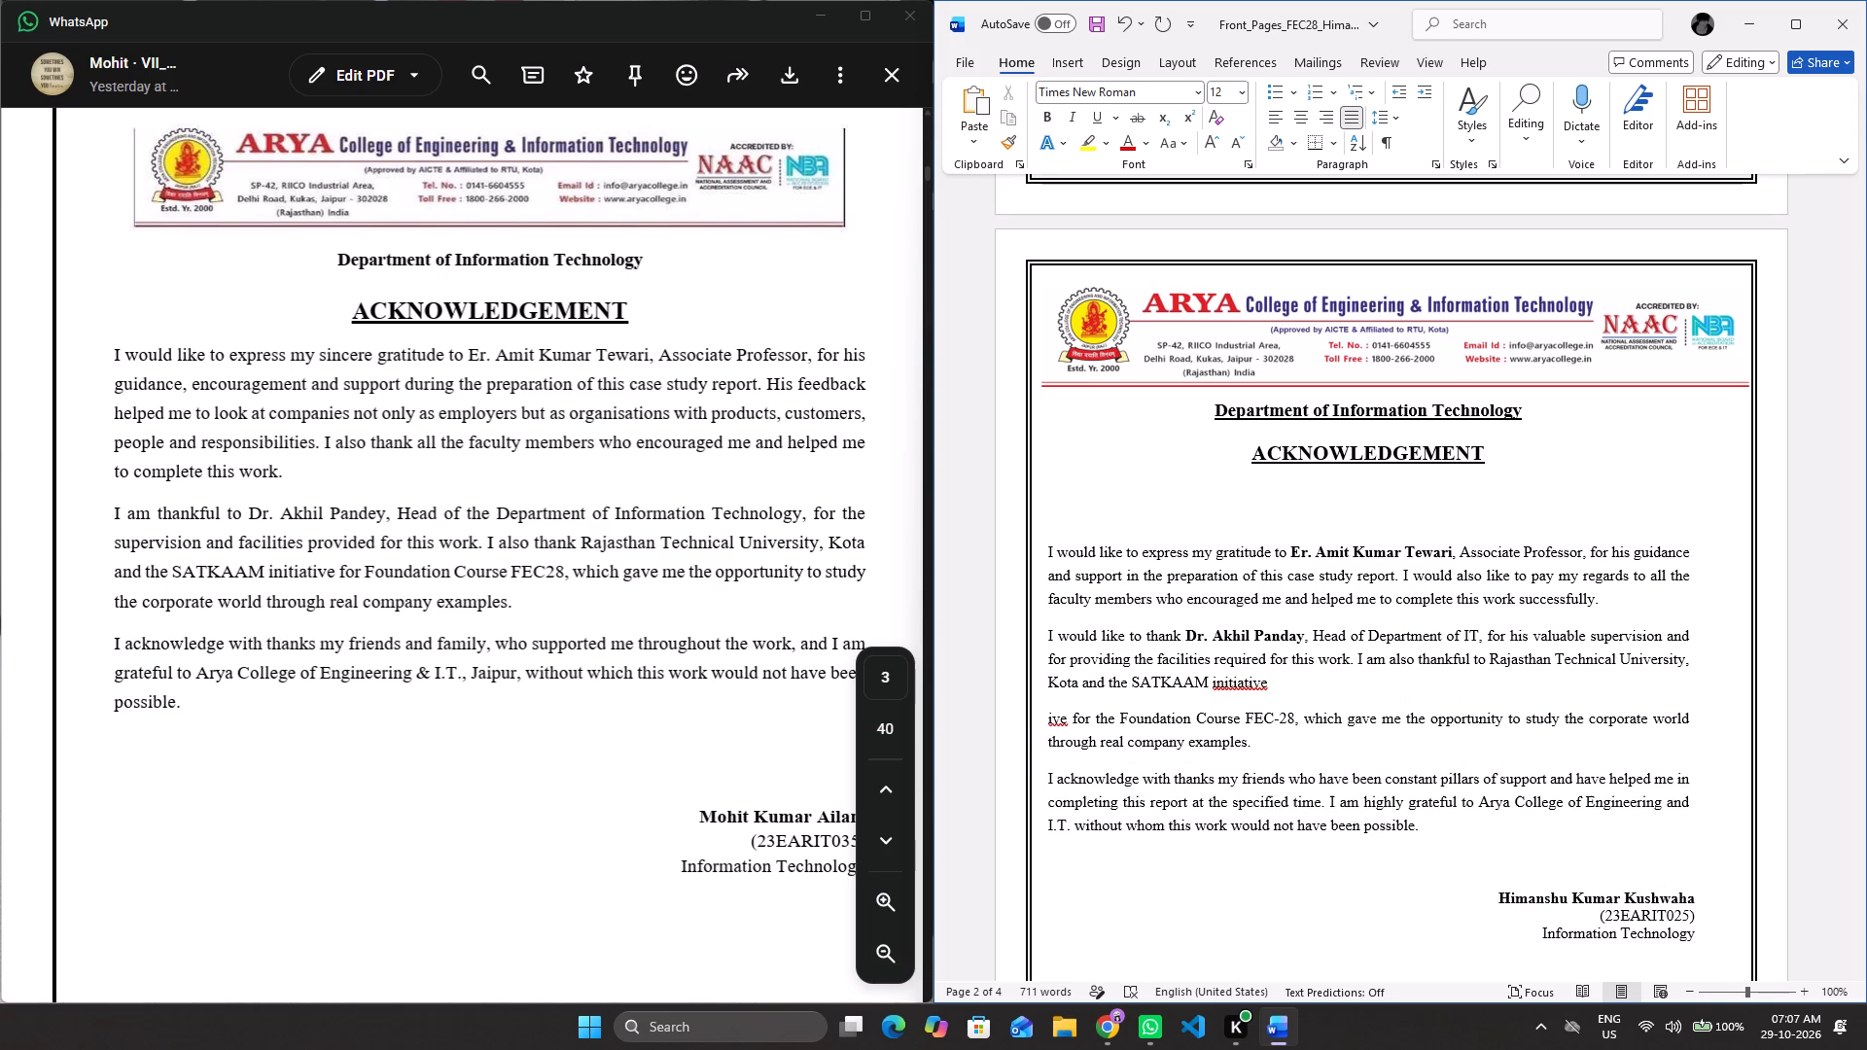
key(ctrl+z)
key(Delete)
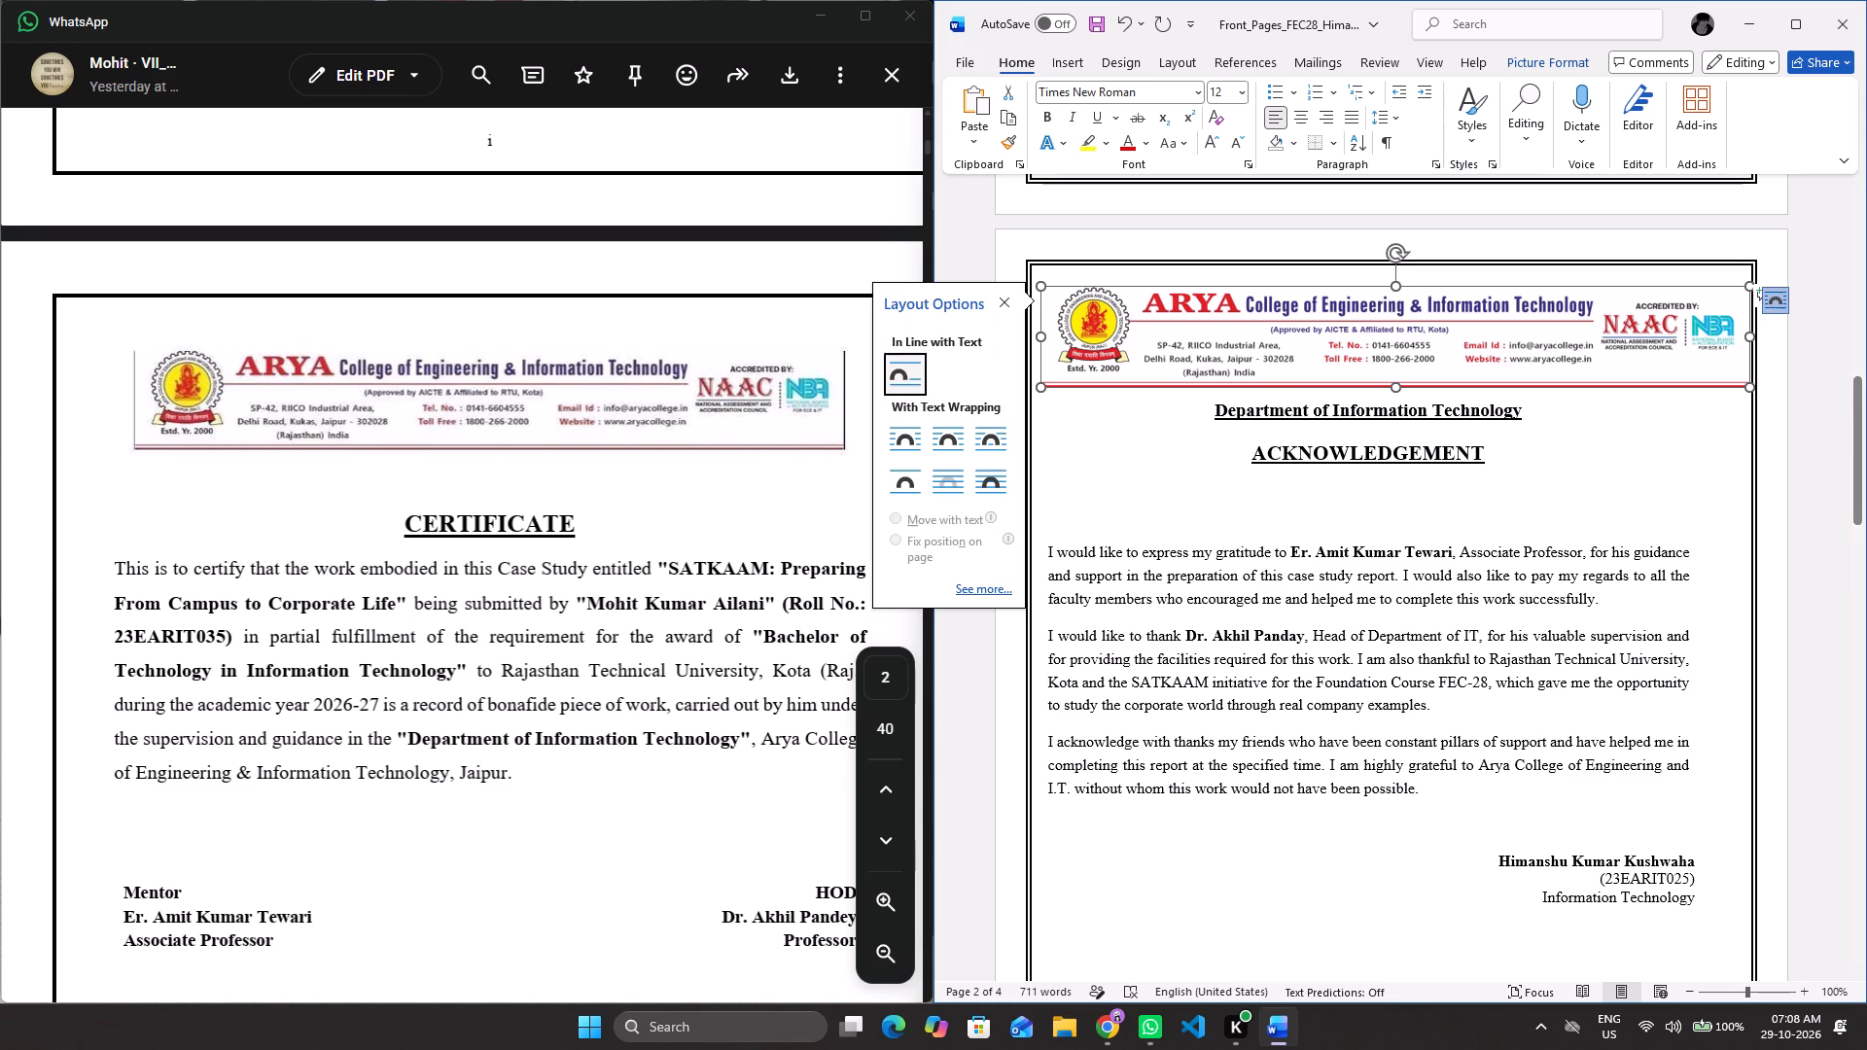
click(1034, 278)
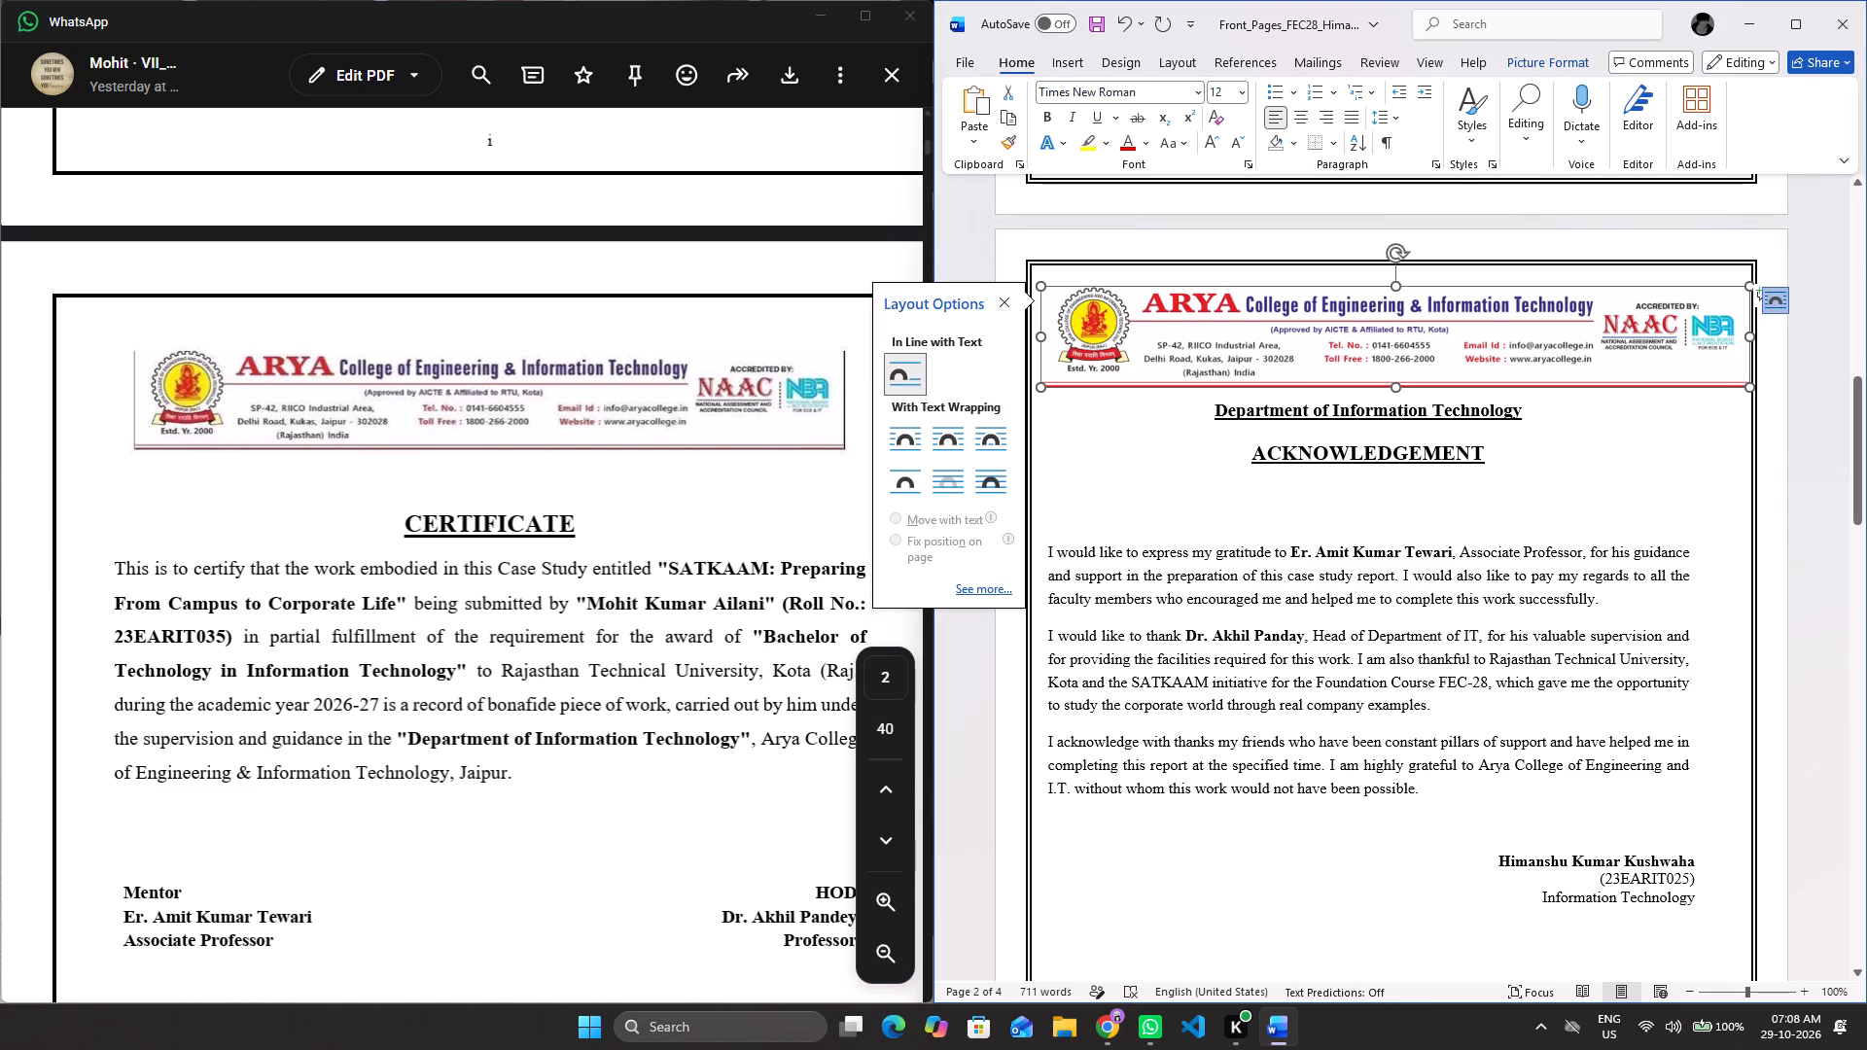
click(1057, 277)
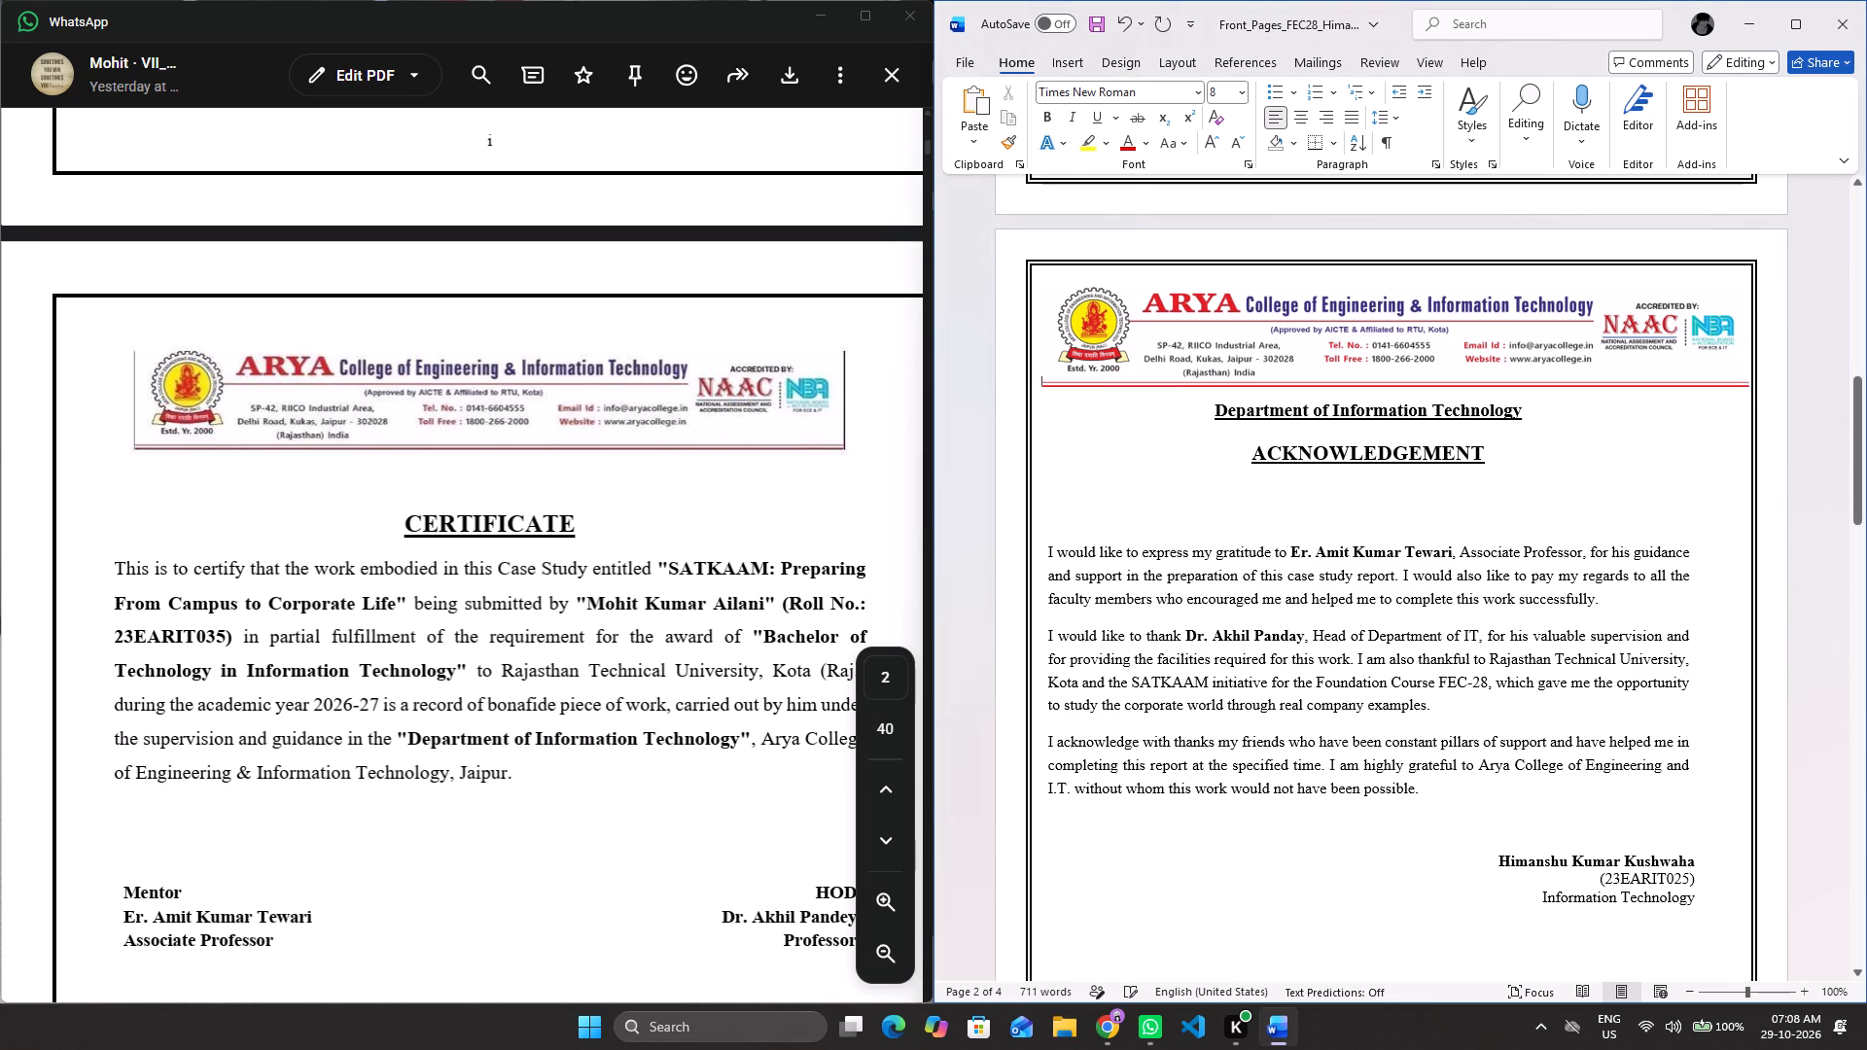
drag(1032, 283, 1319, 1012)
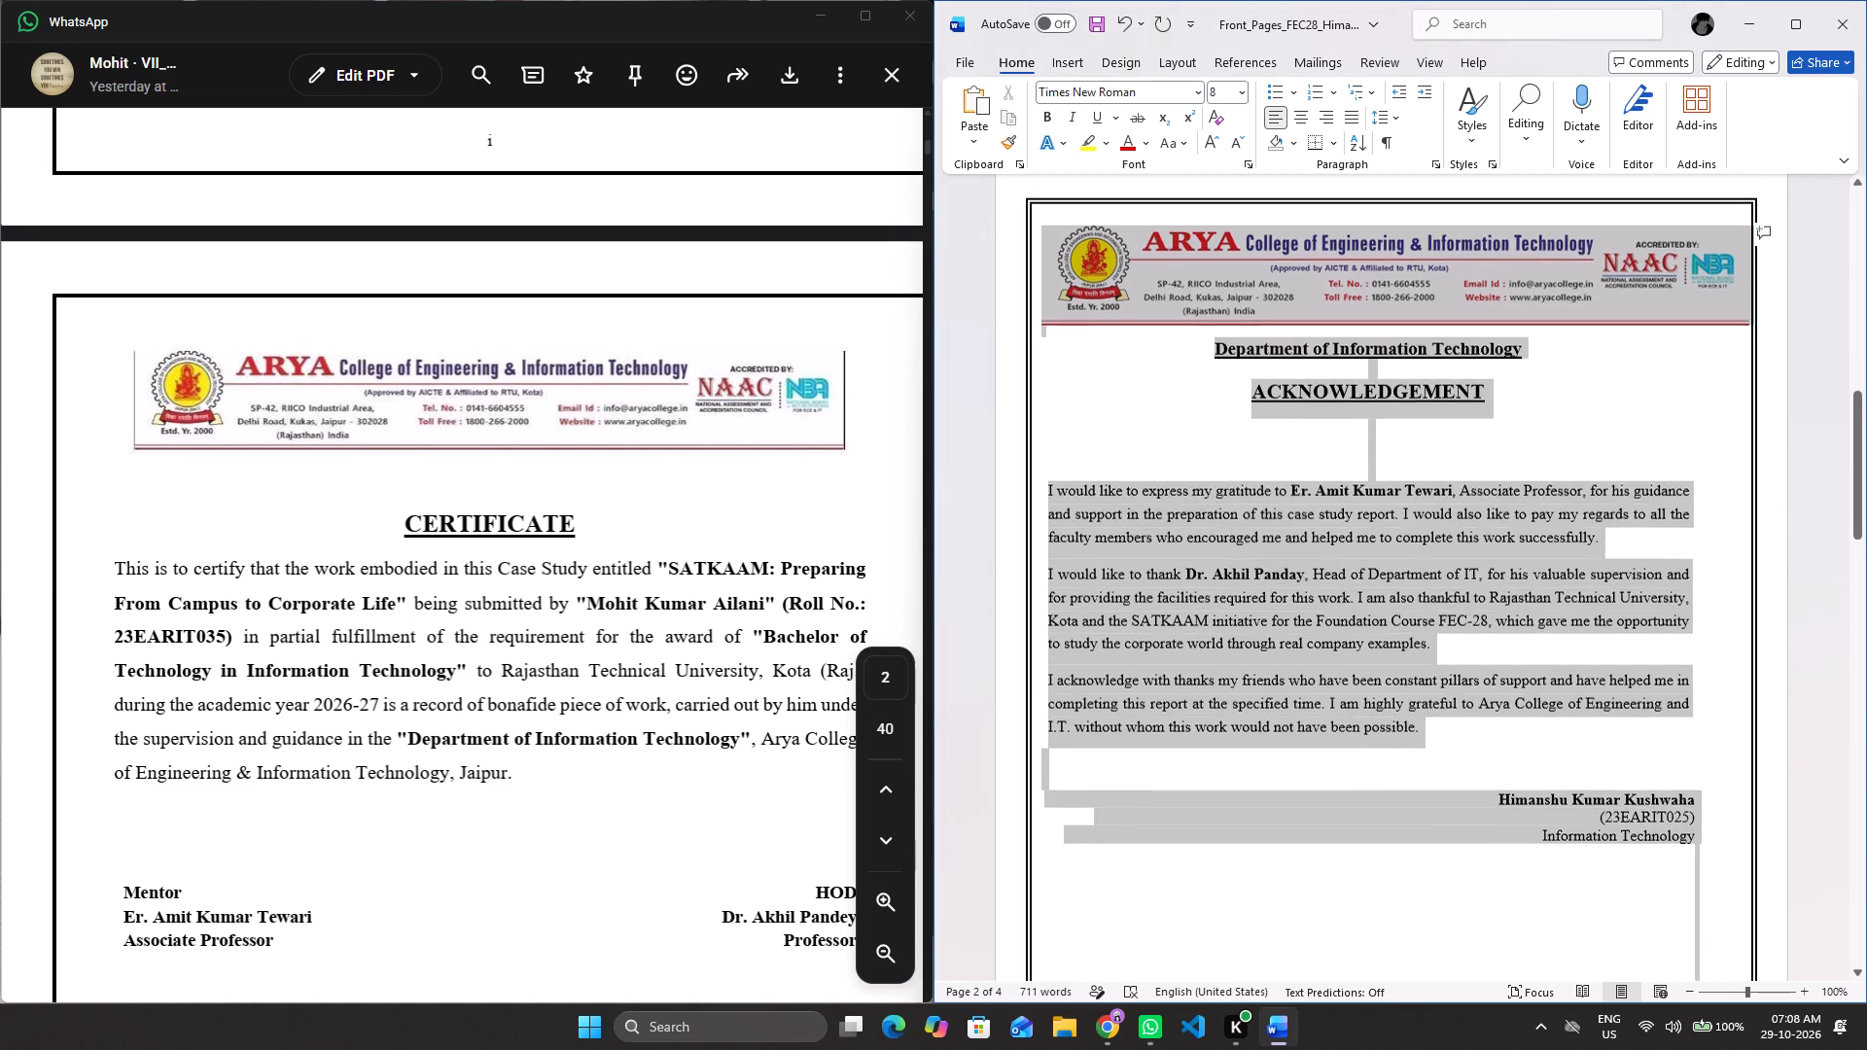
drag(1319, 1012, 1367, 509)
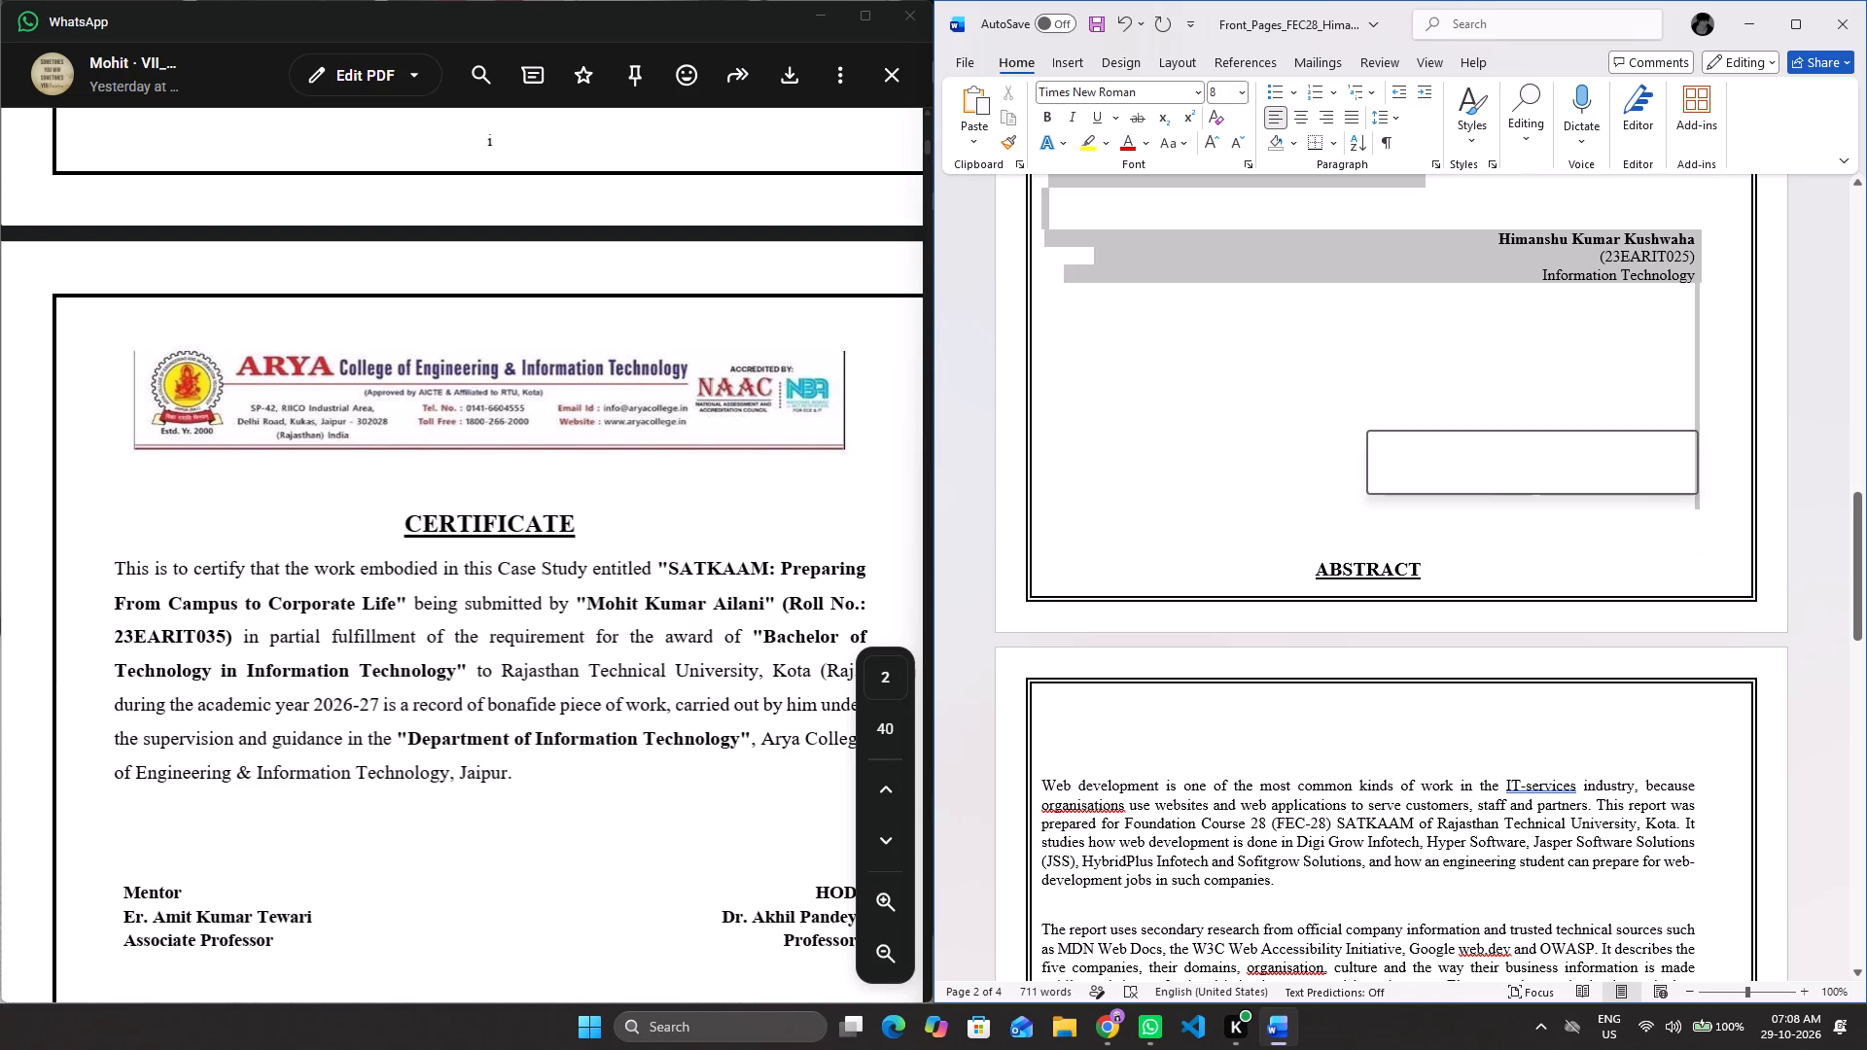
key(ctrl+c)
scroll(1390, 338, up, 2)
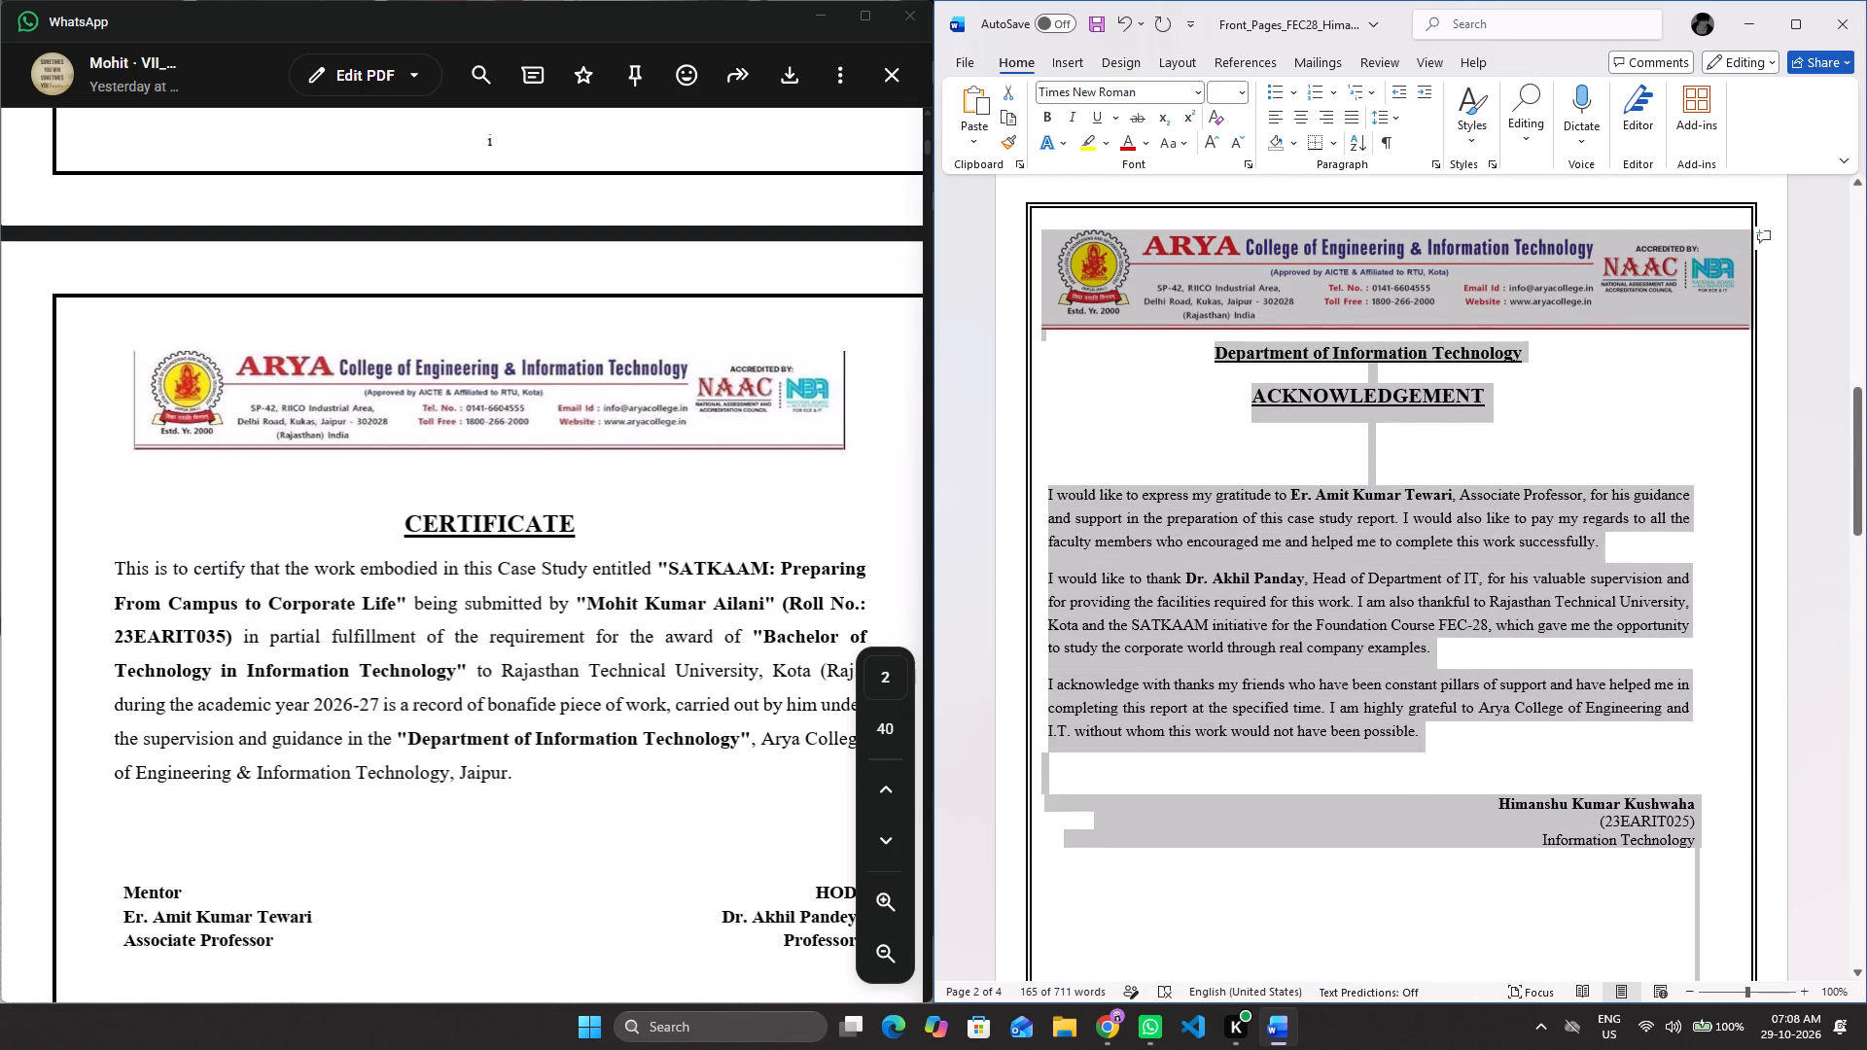
Paste a copy of the whole Acknowledgement page, including the college banner, ahead of the existing one.
click(1032, 231)
key(ctrl+v)
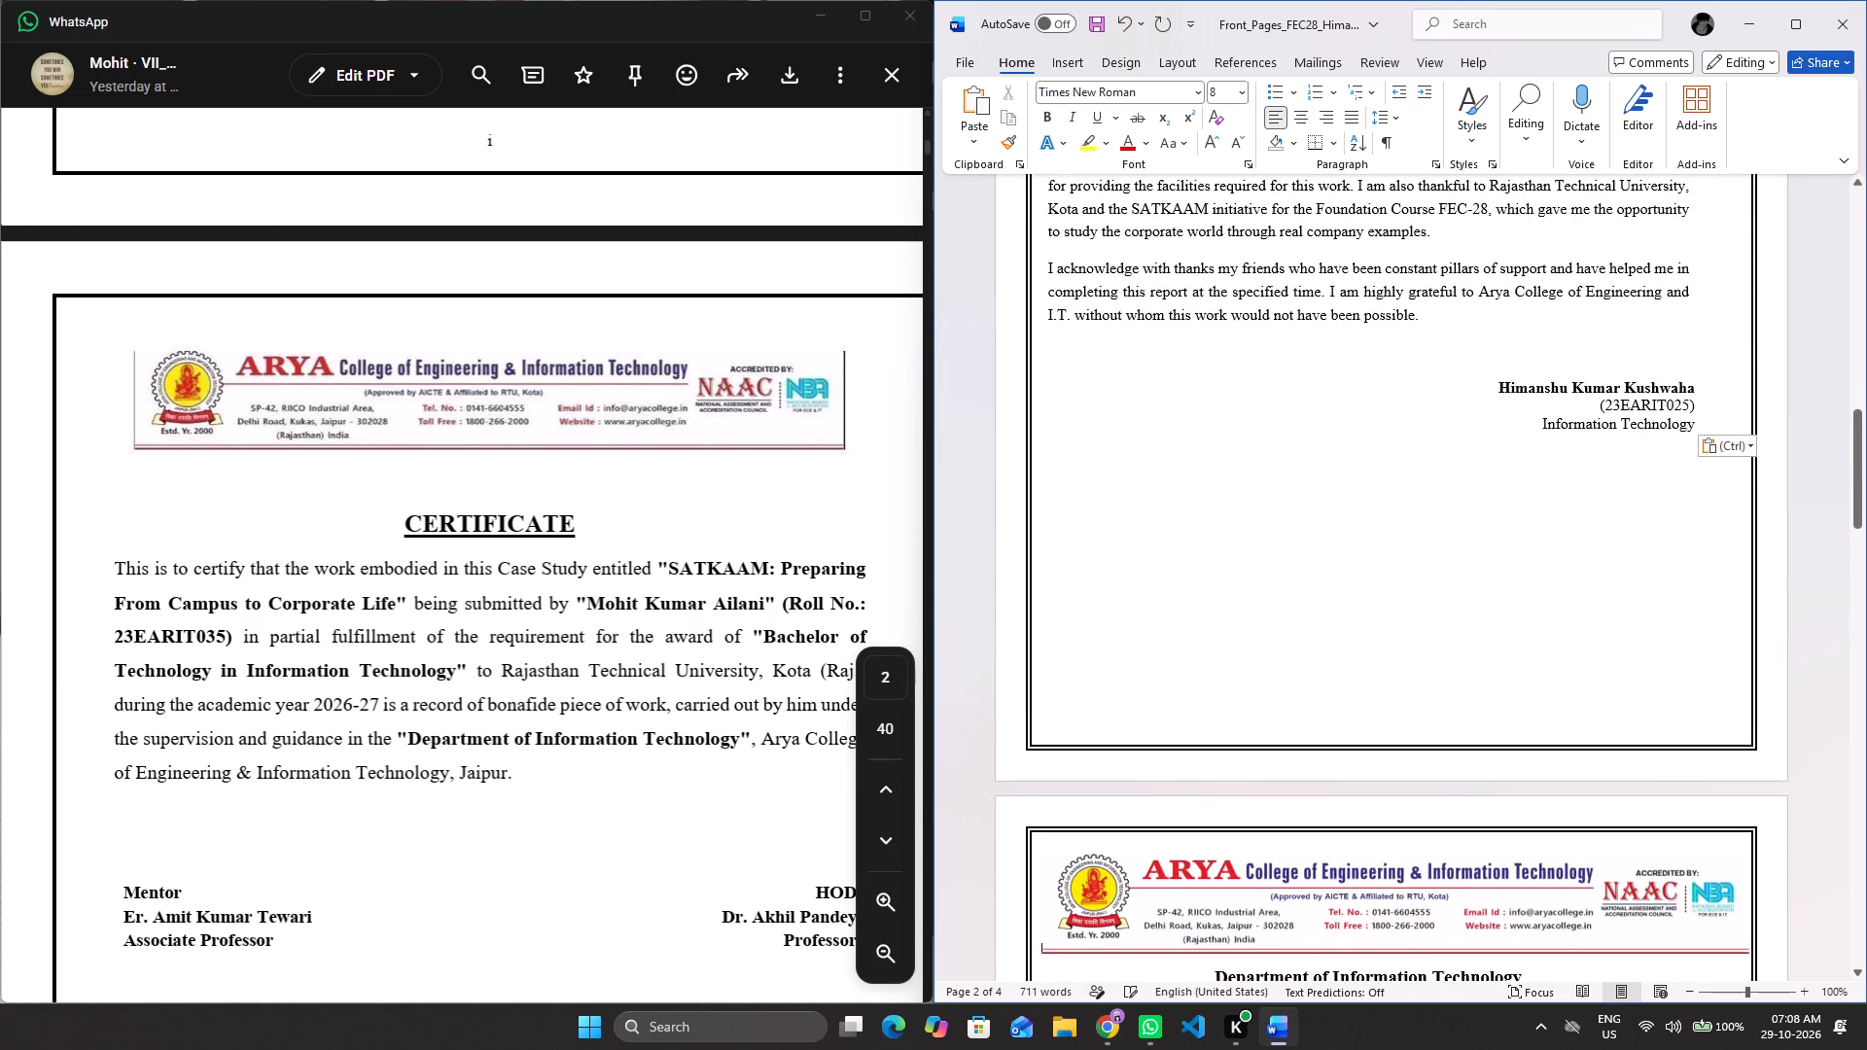
Add a blank line between the second Acknowledgement's signature block and the ABSTRACT heading, and check the pages that follow.
scroll(1044, 238, down, 3)
click(1304, 586)
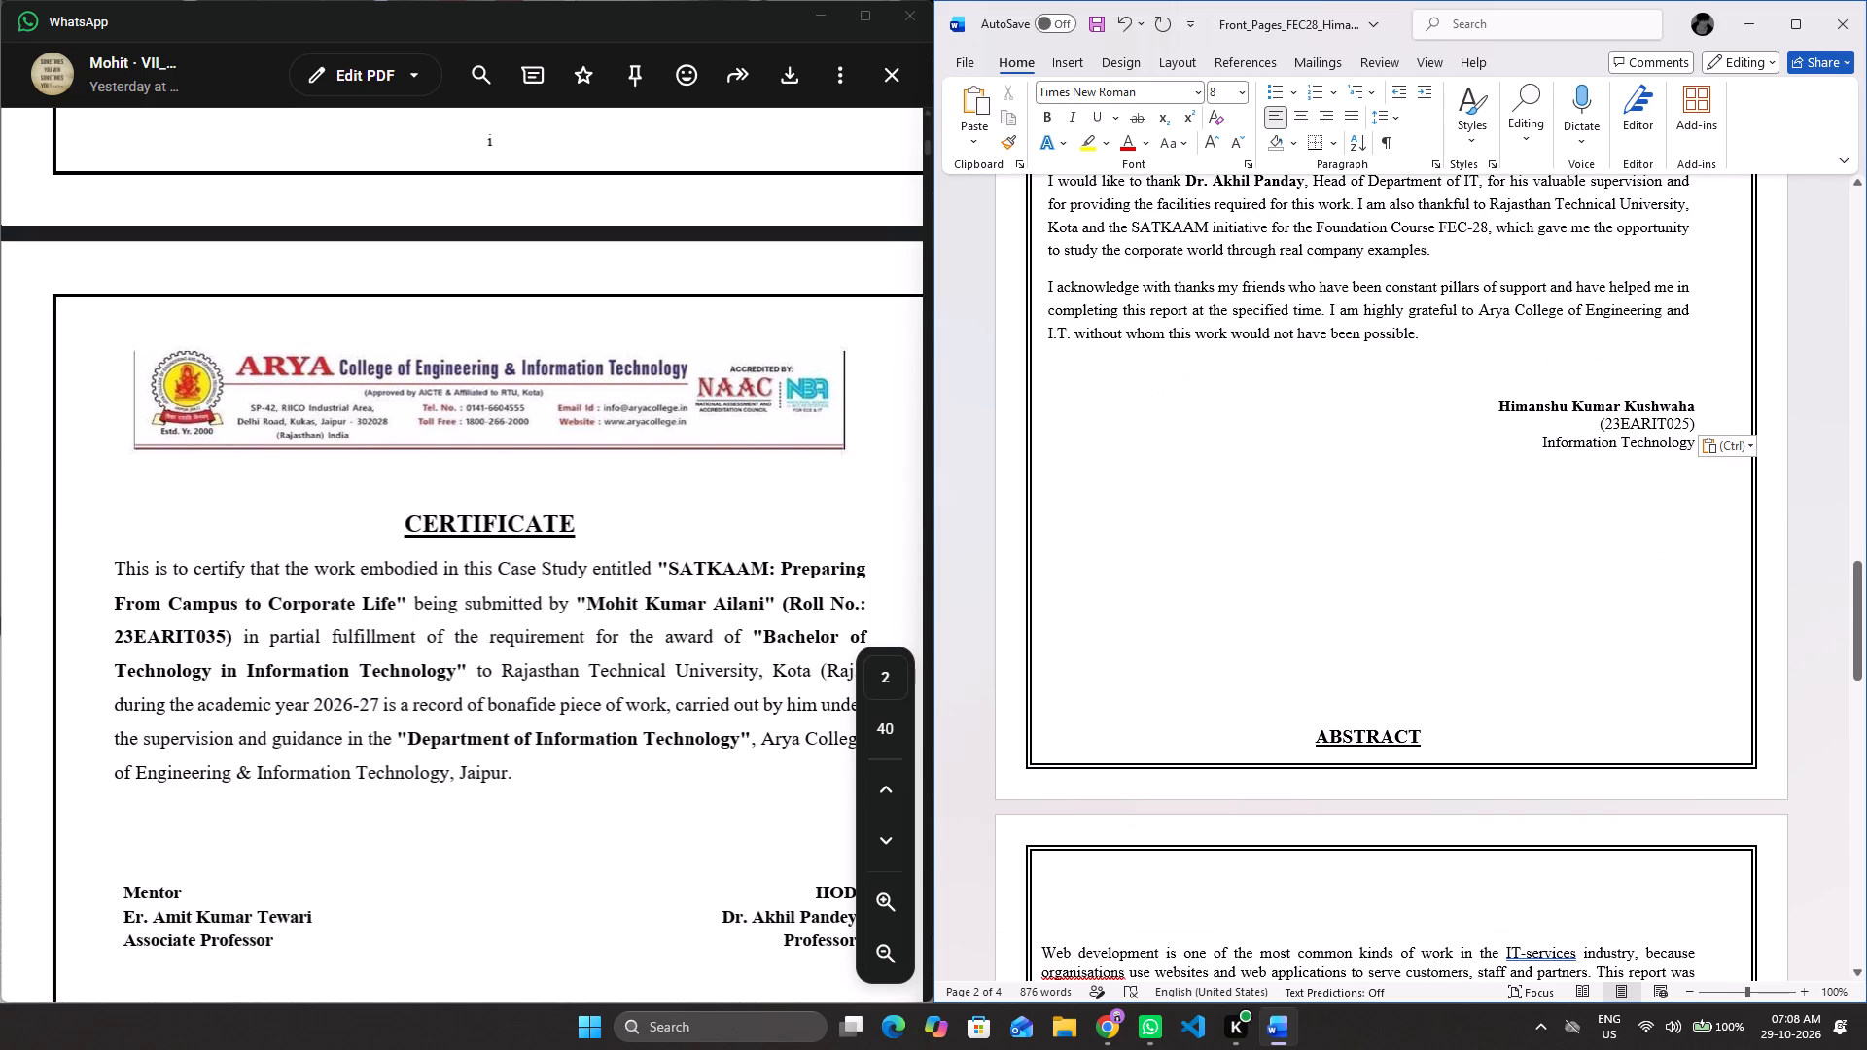
click(1304, 586)
key(Return)
scroll(1304, 586, down, 2)
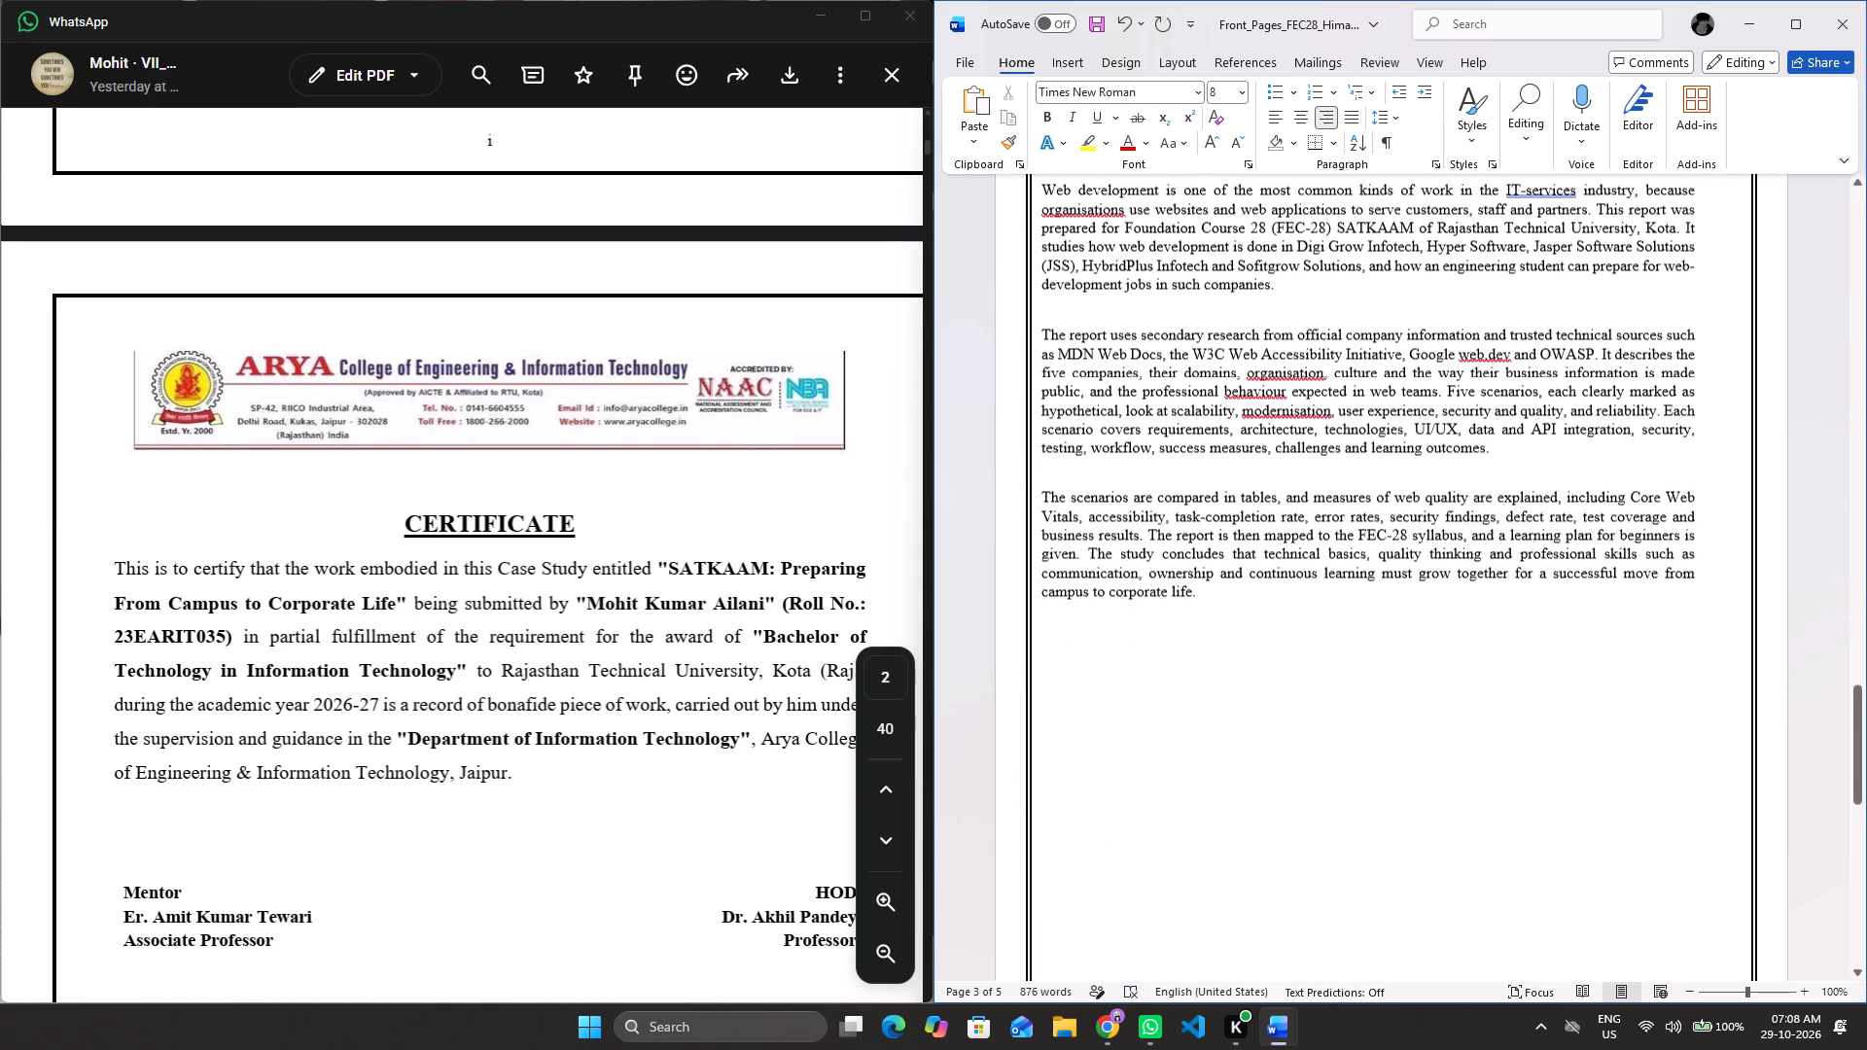
scroll(1304, 586, down, 3)
scroll(1152, 496, down, 1)
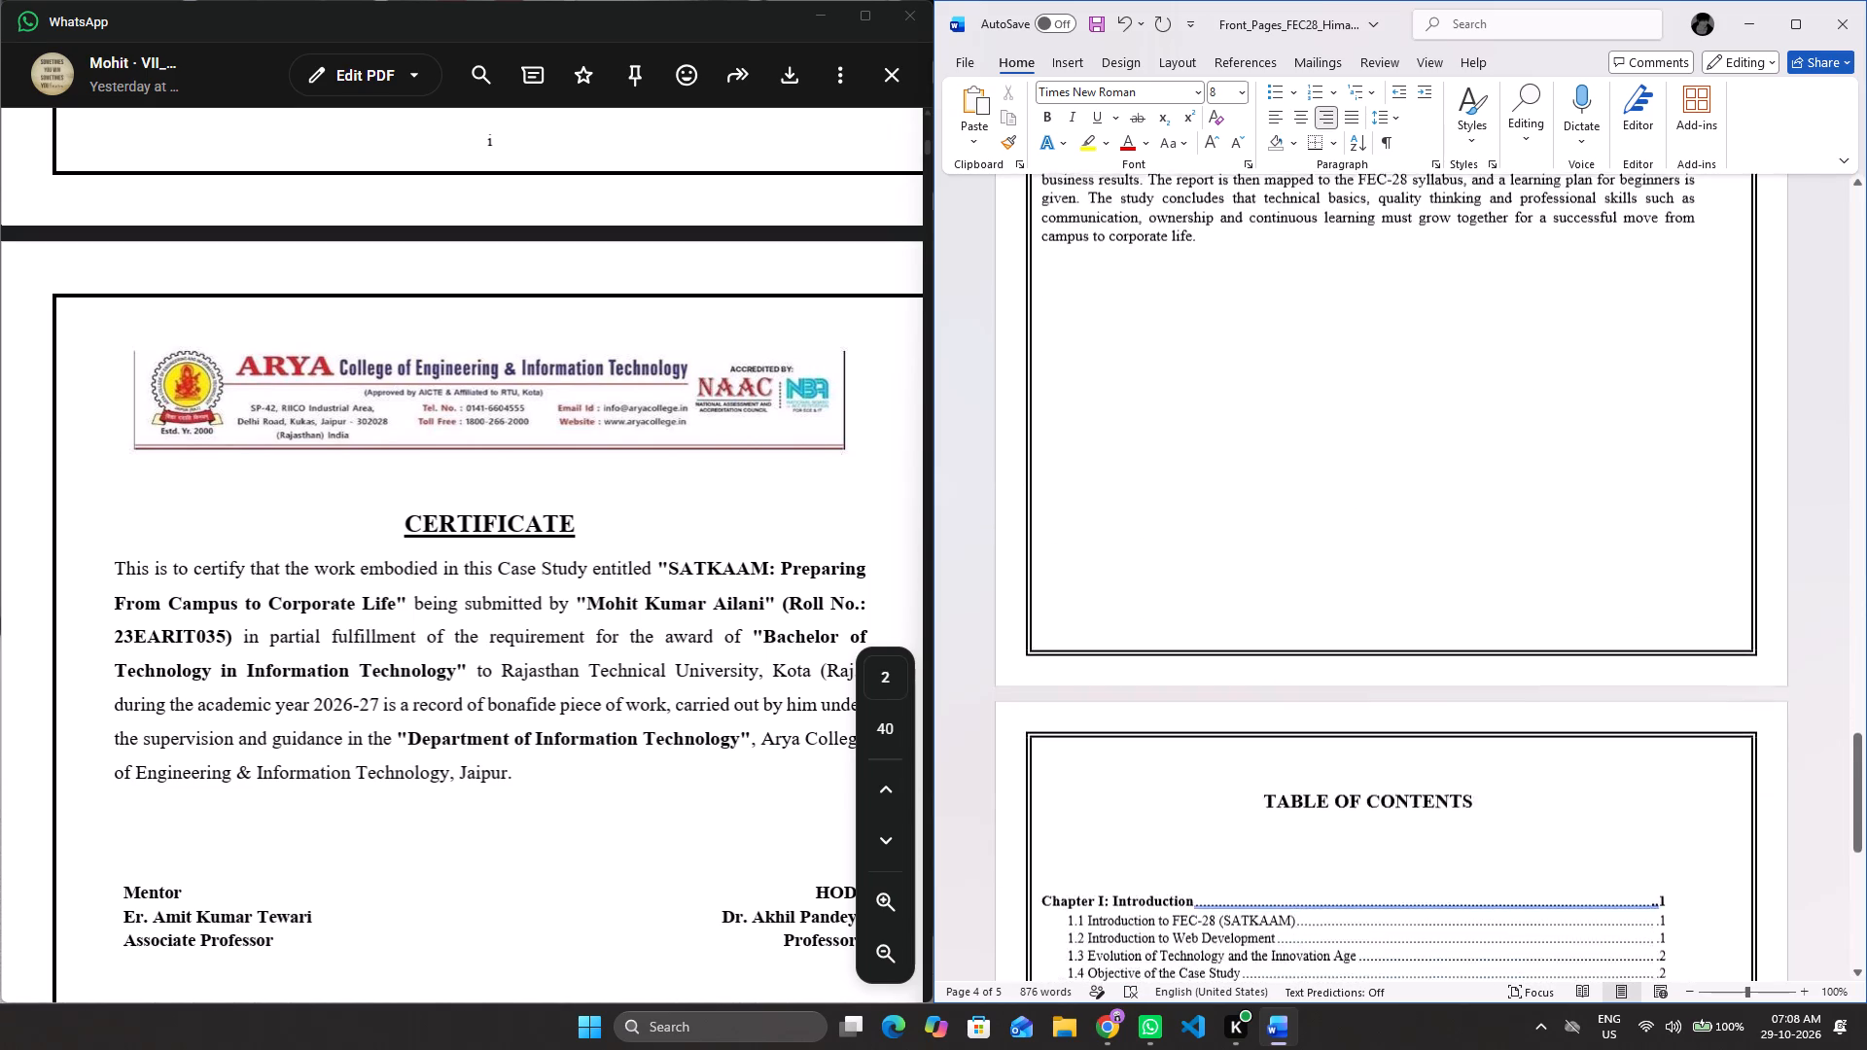
scroll(1152, 496, down, 1)
Replace the "ACKNOWLEDGEMENT" heading on the first of the two copies with "CERTIFICATE".
scroll(1196, 542, up, 5)
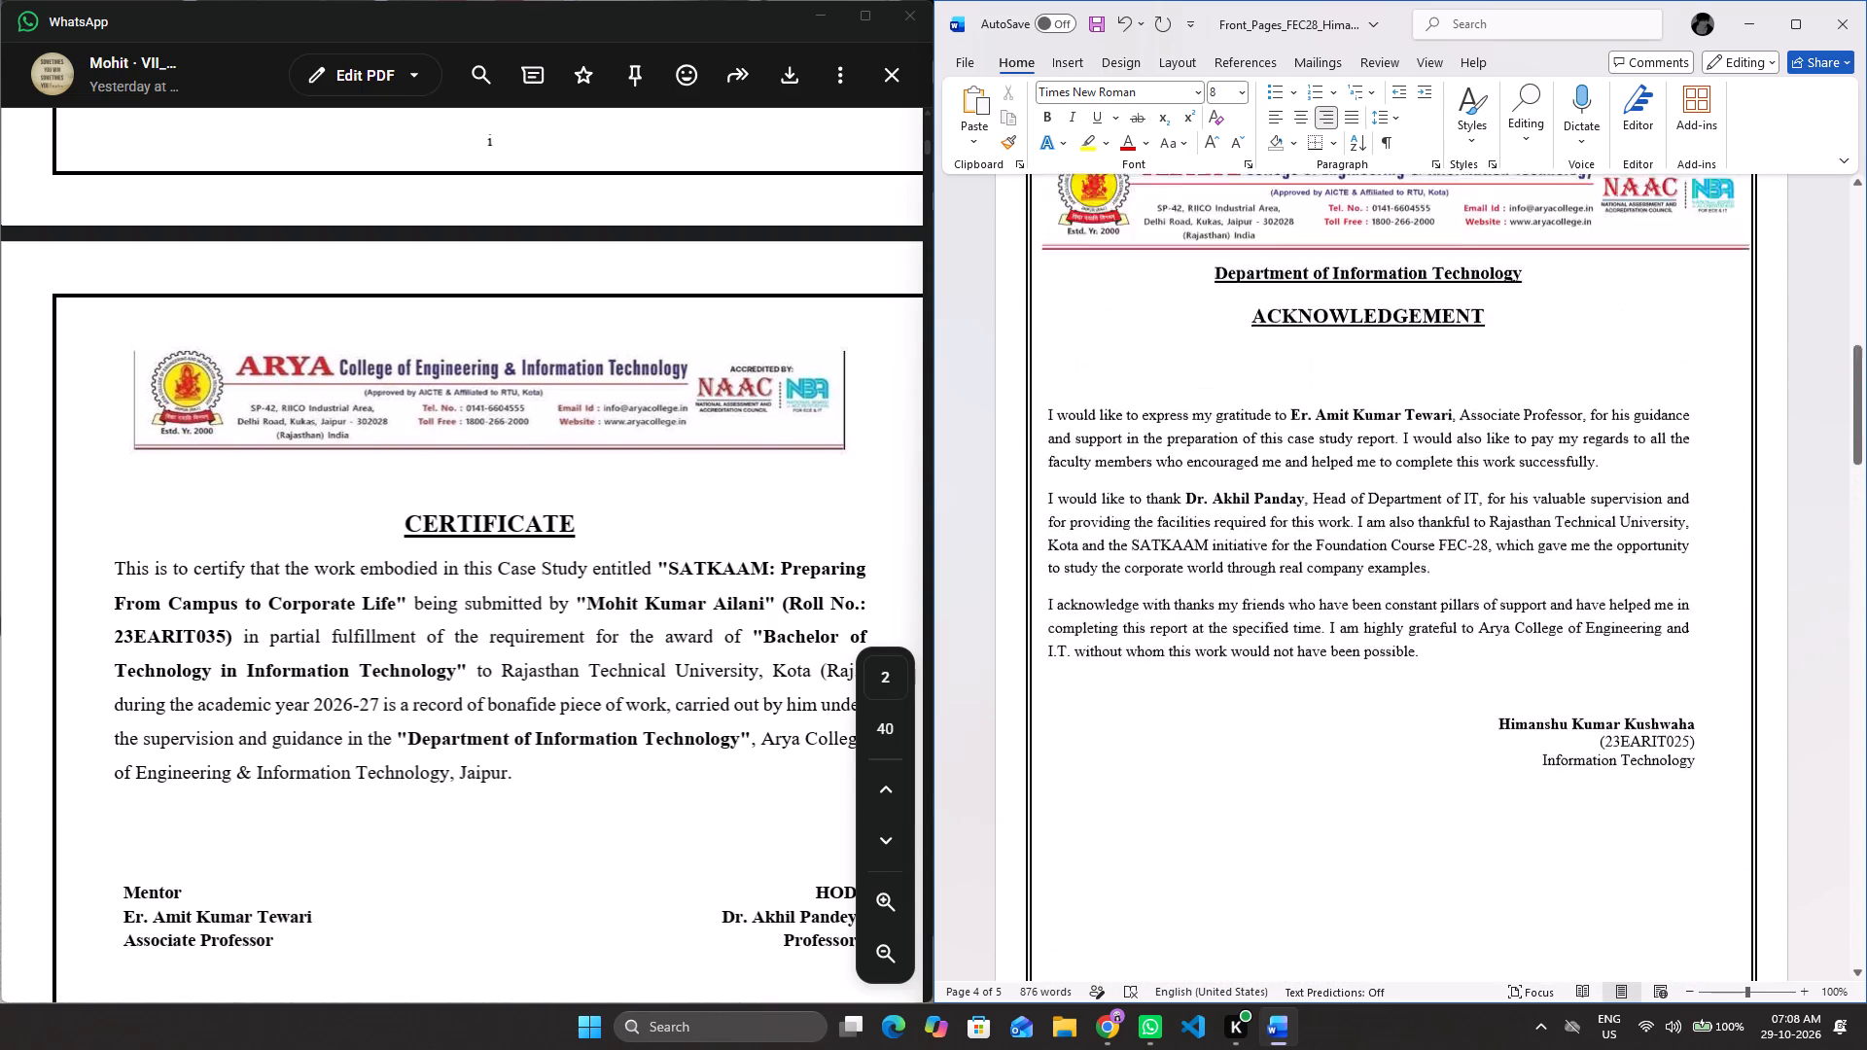
scroll(1196, 542, up, 3)
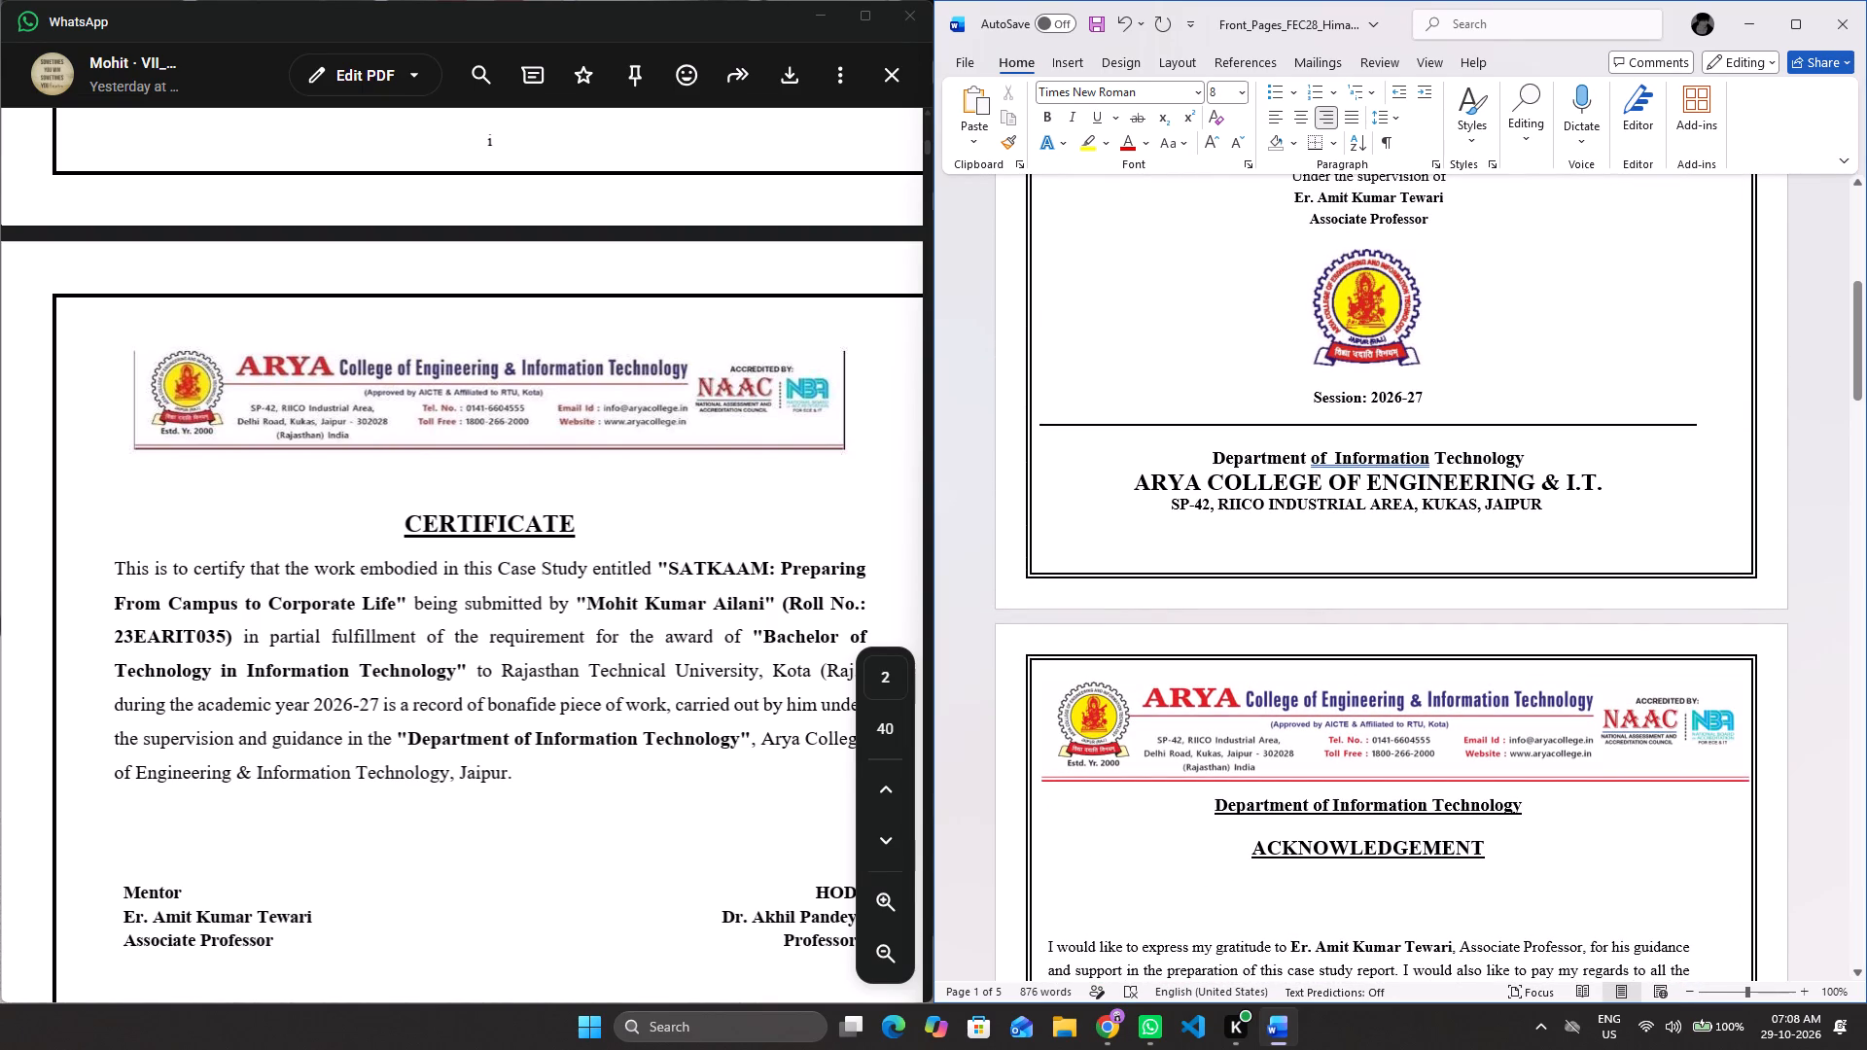
click(1493, 838)
key(BackSpace)
key(BackSpace)
key(BackSpace)
key(BackSpace)
key(BackSpace)
key(BackSpace)
key(BackSpace)
key(BackSpace)
key(BackSpace)
key(BackSpace)
key(BackSpace)
key(BackSpace)
key(BackSpace)
key(BackSpace)
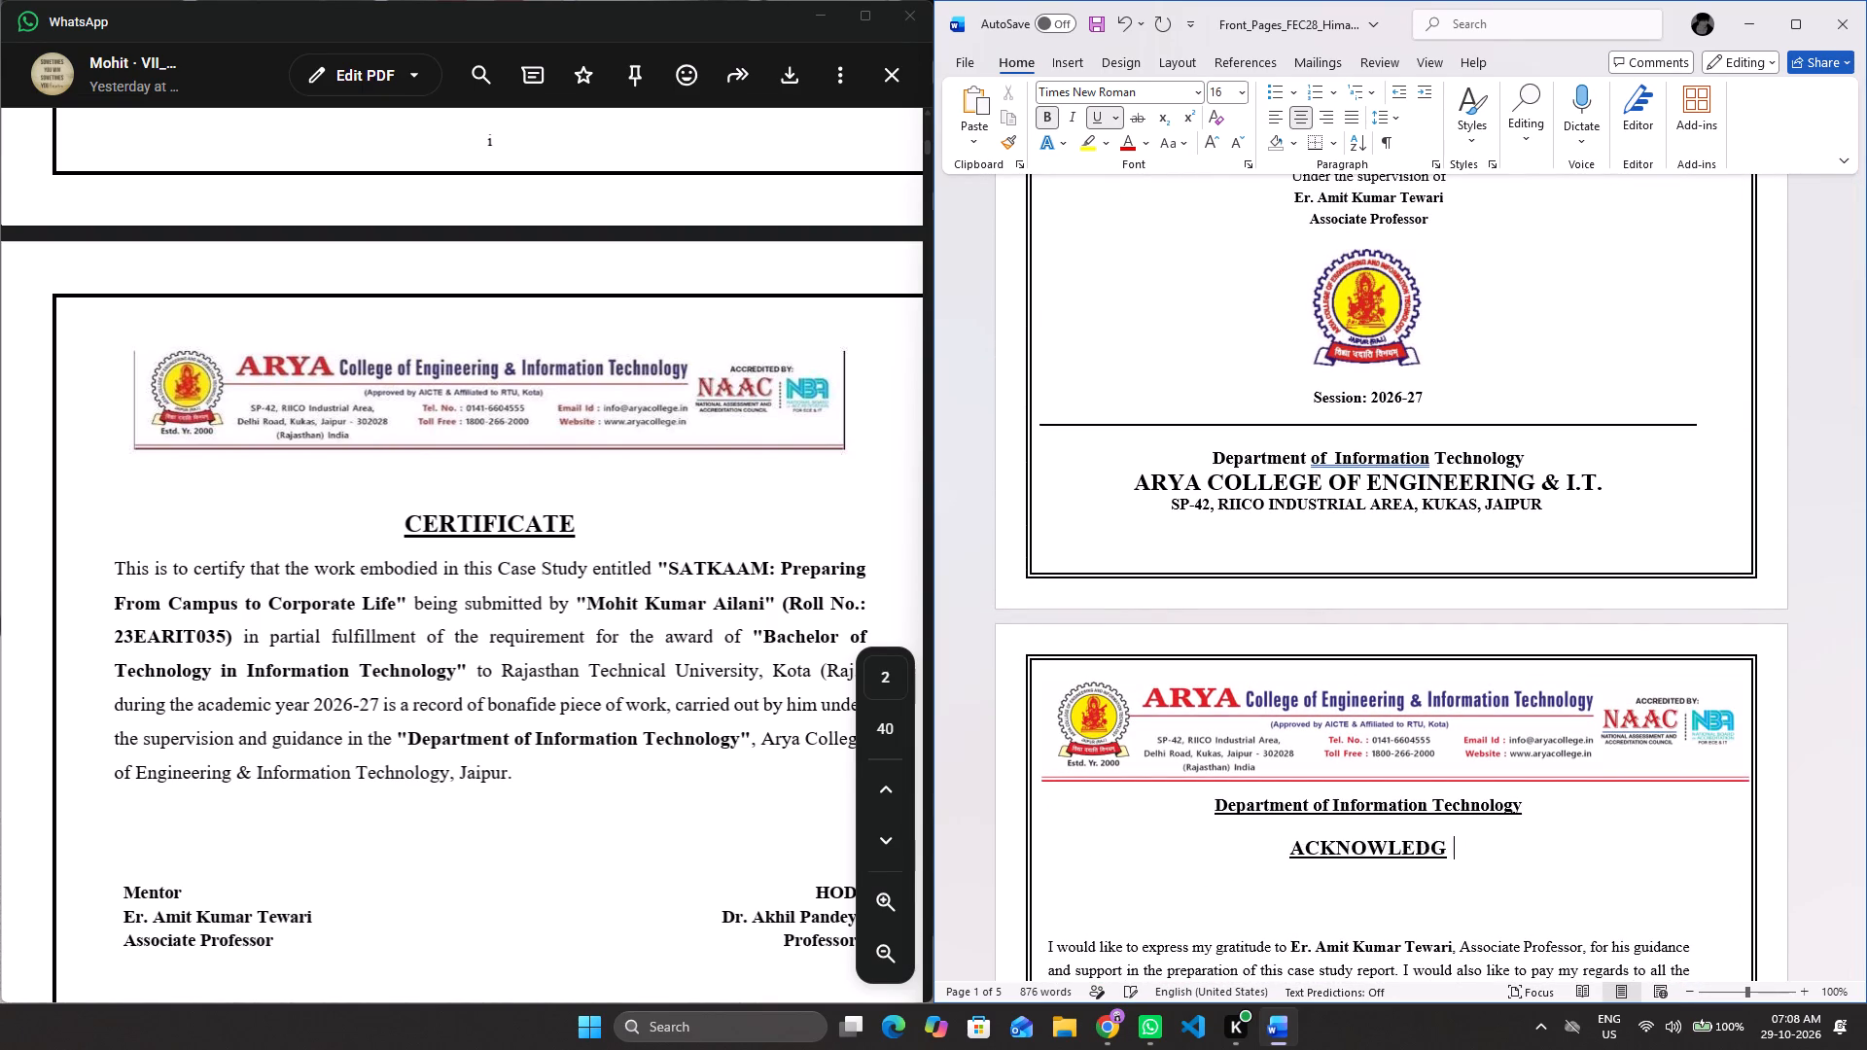
key(BackSpace)
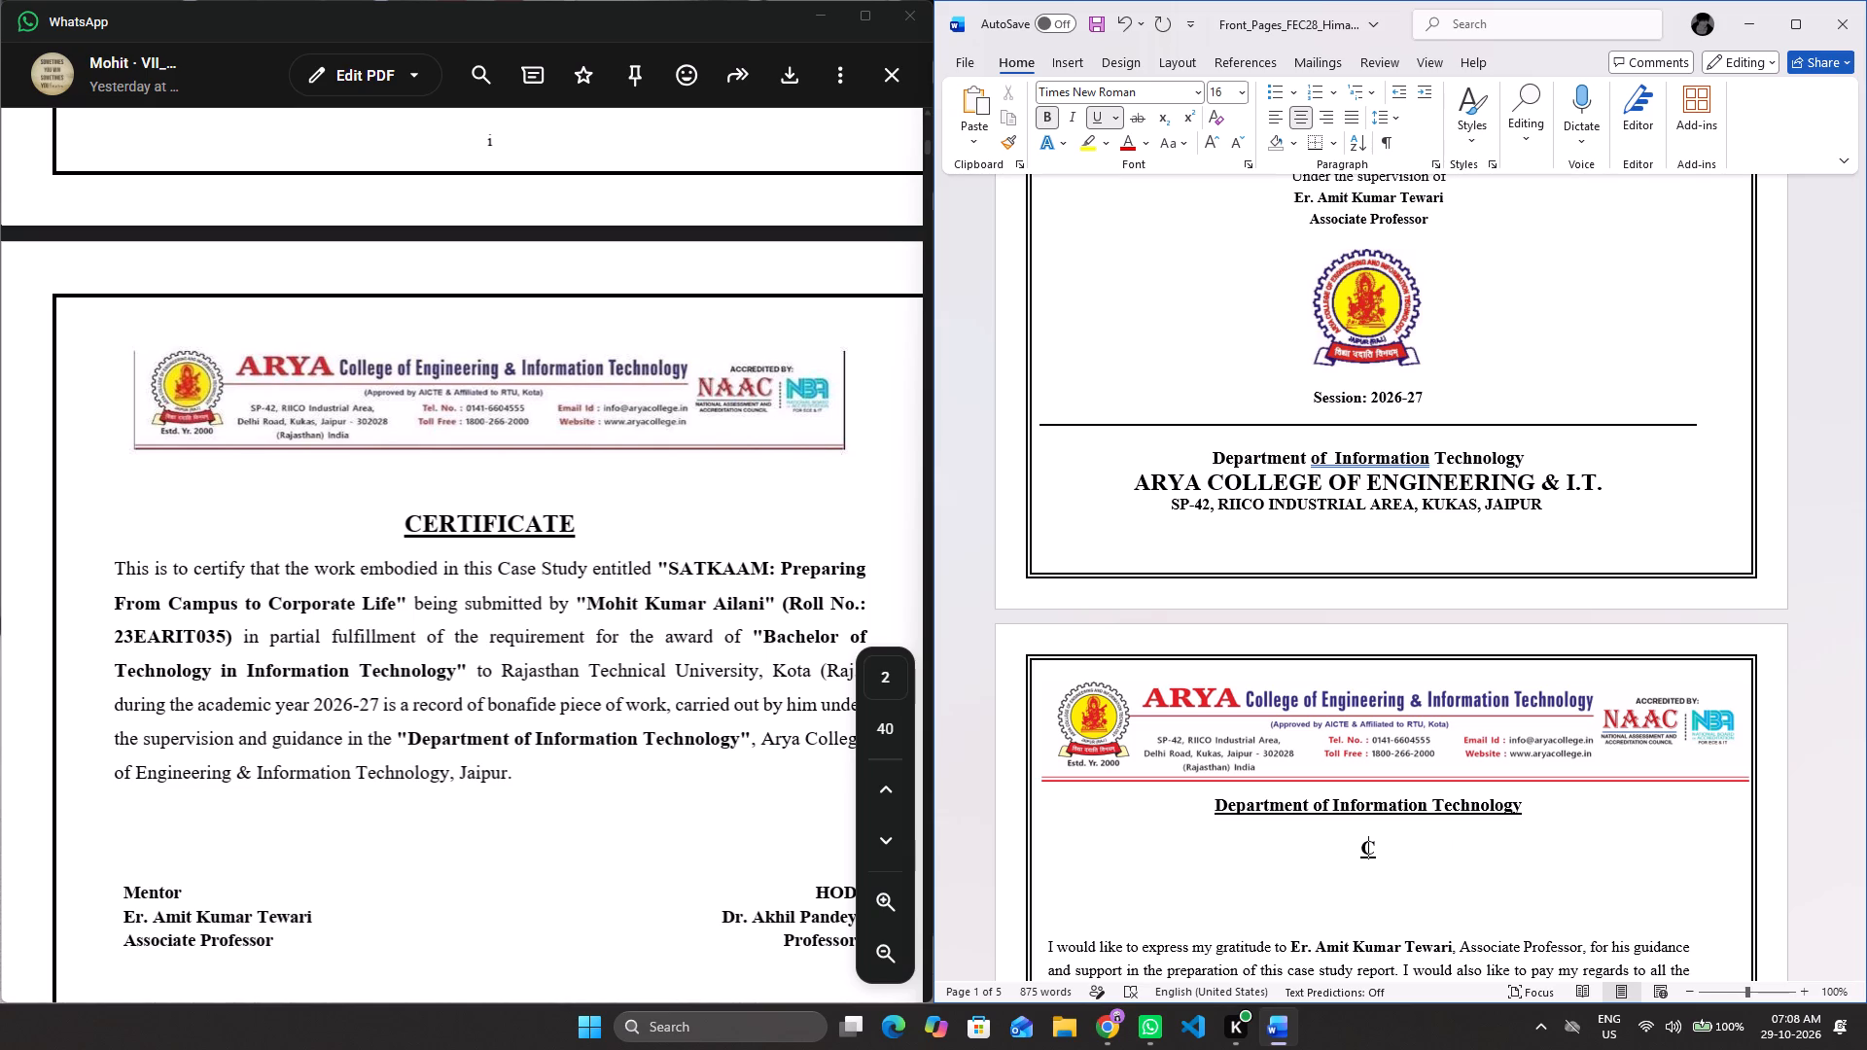
key(c)
text(ER)
key(t)
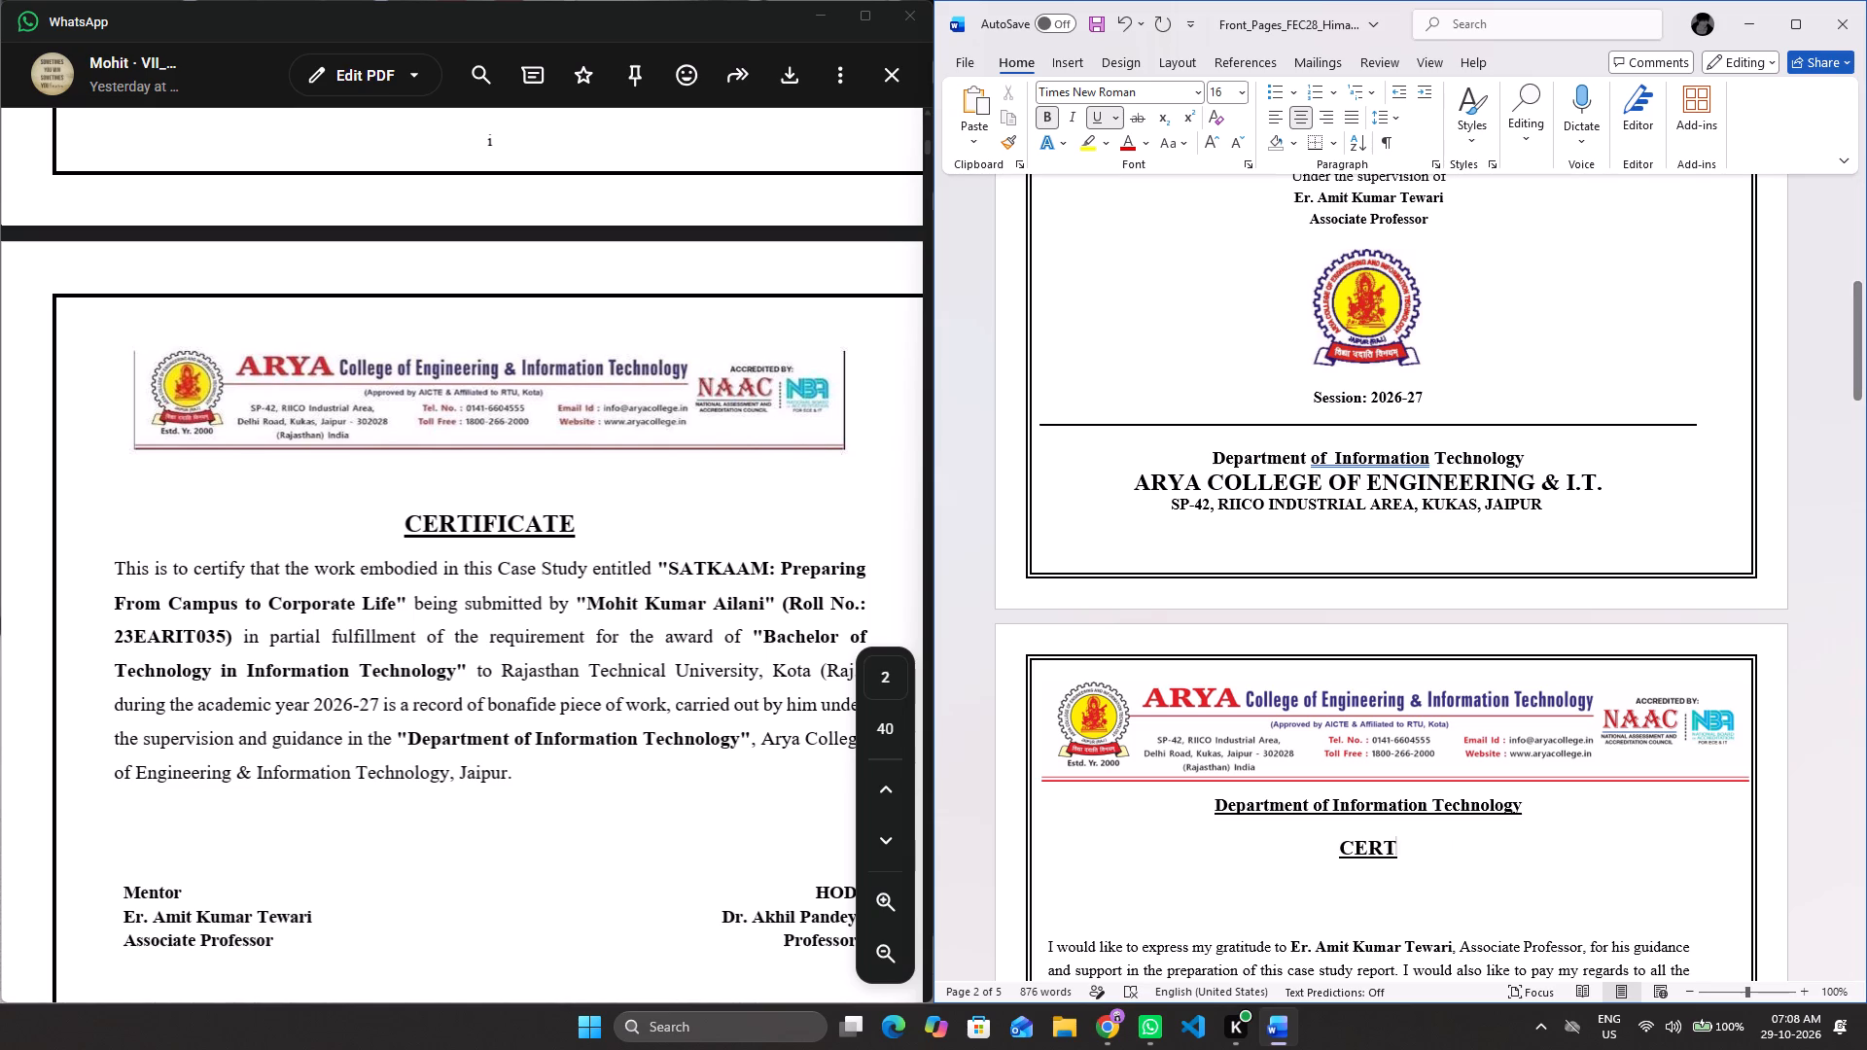
text(IFICAT)
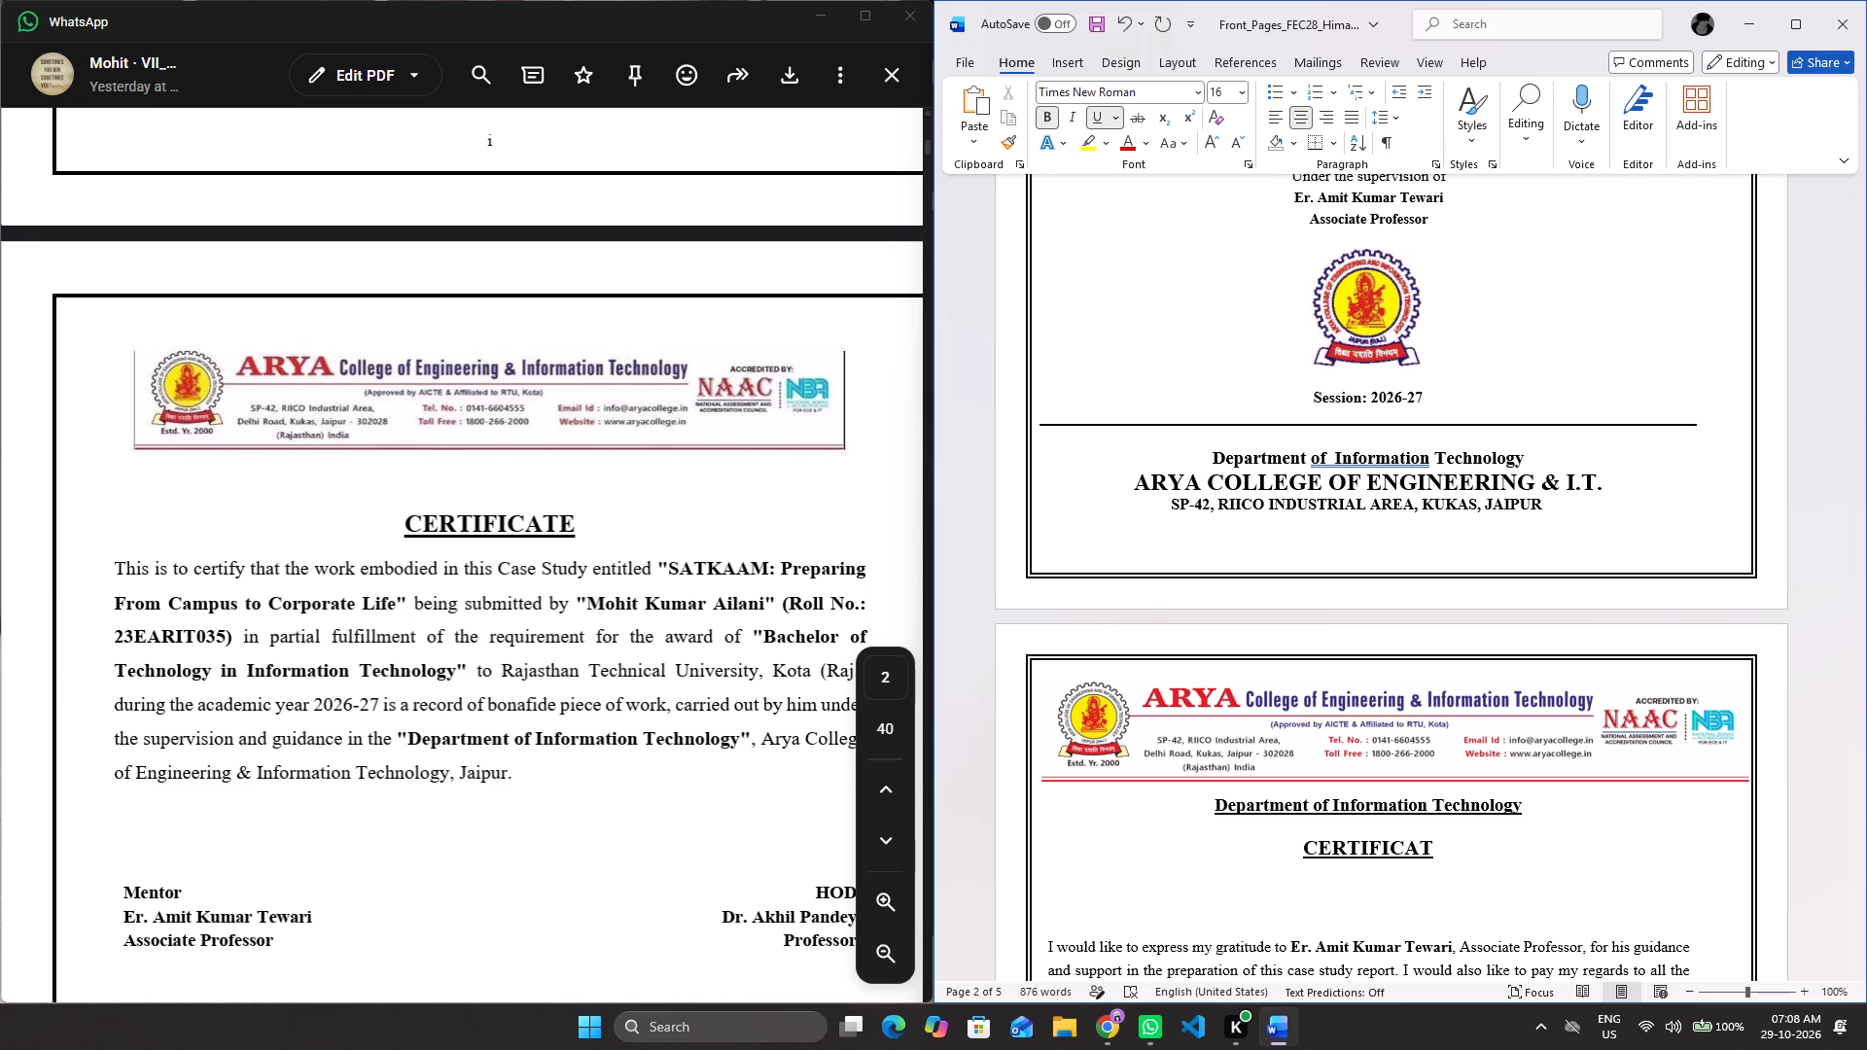
key(e)
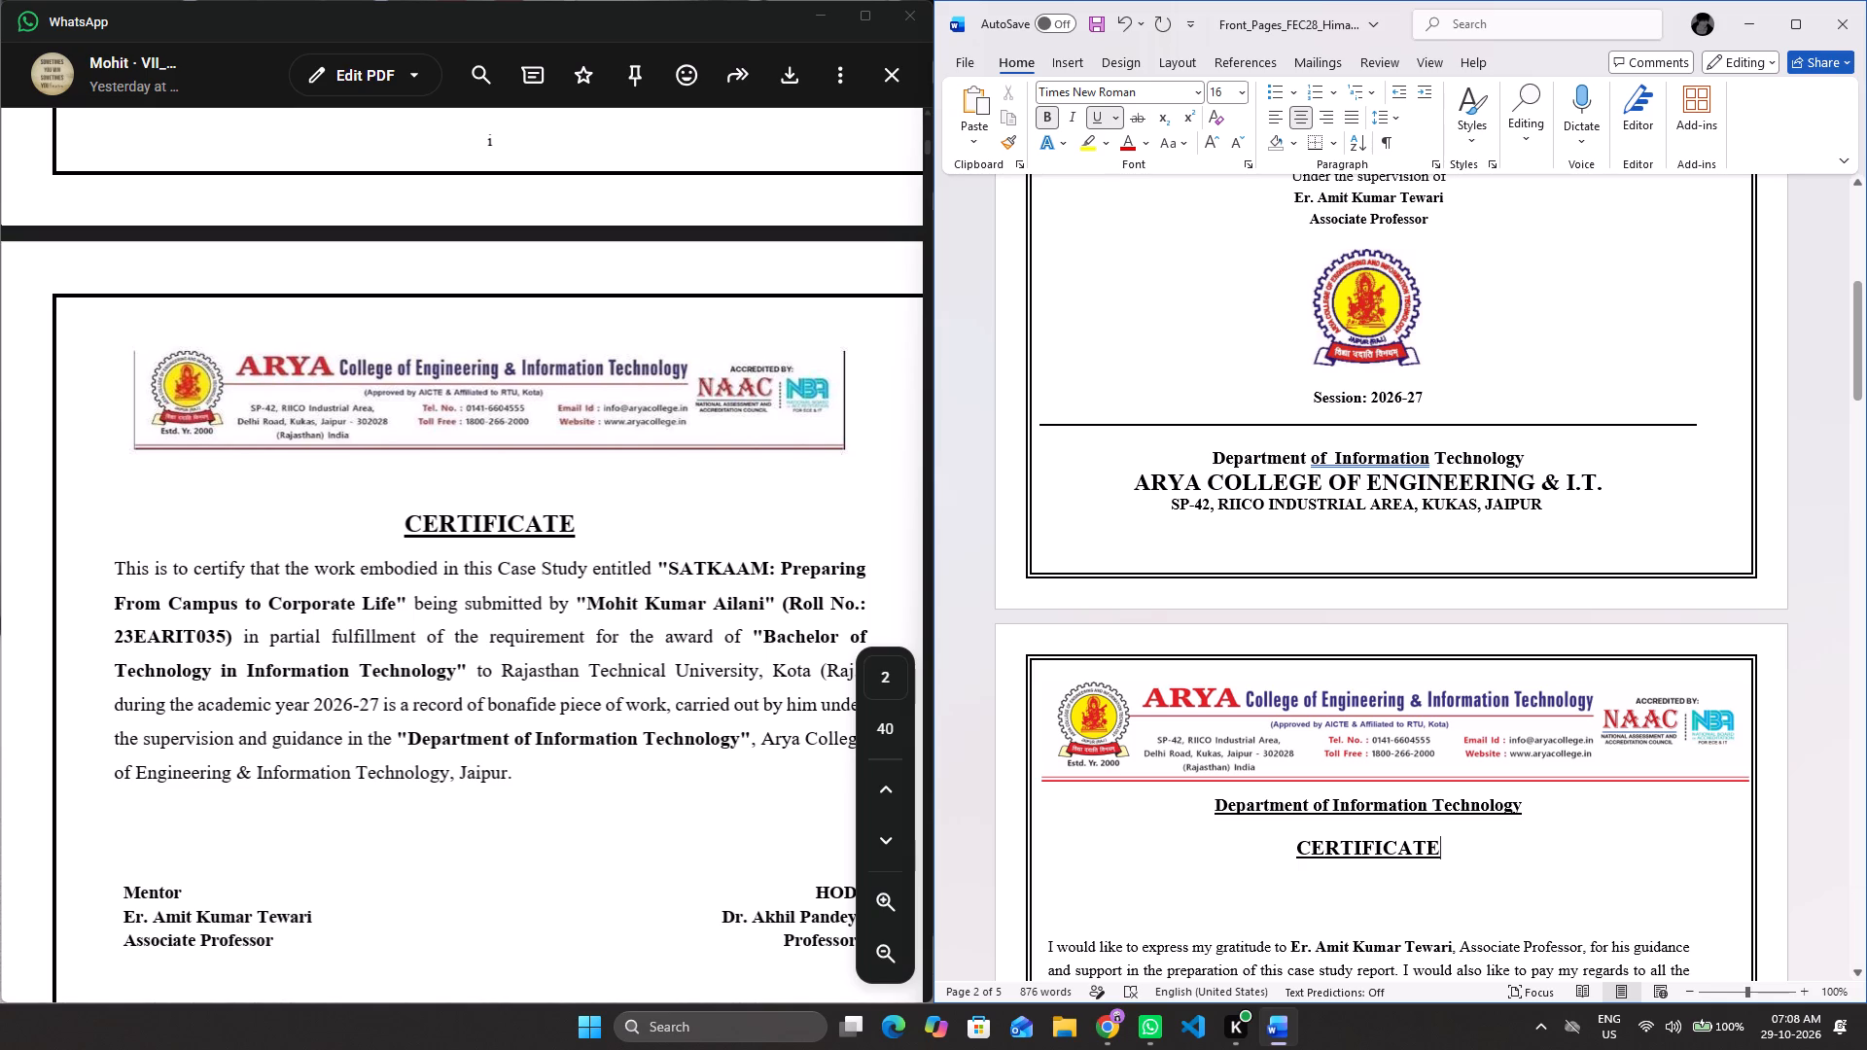
Replace the "Department of Information Technology" line above the CERTIFICATE heading with a blank line.
drag(1534, 809, 1145, 789)
key(BackSpace)
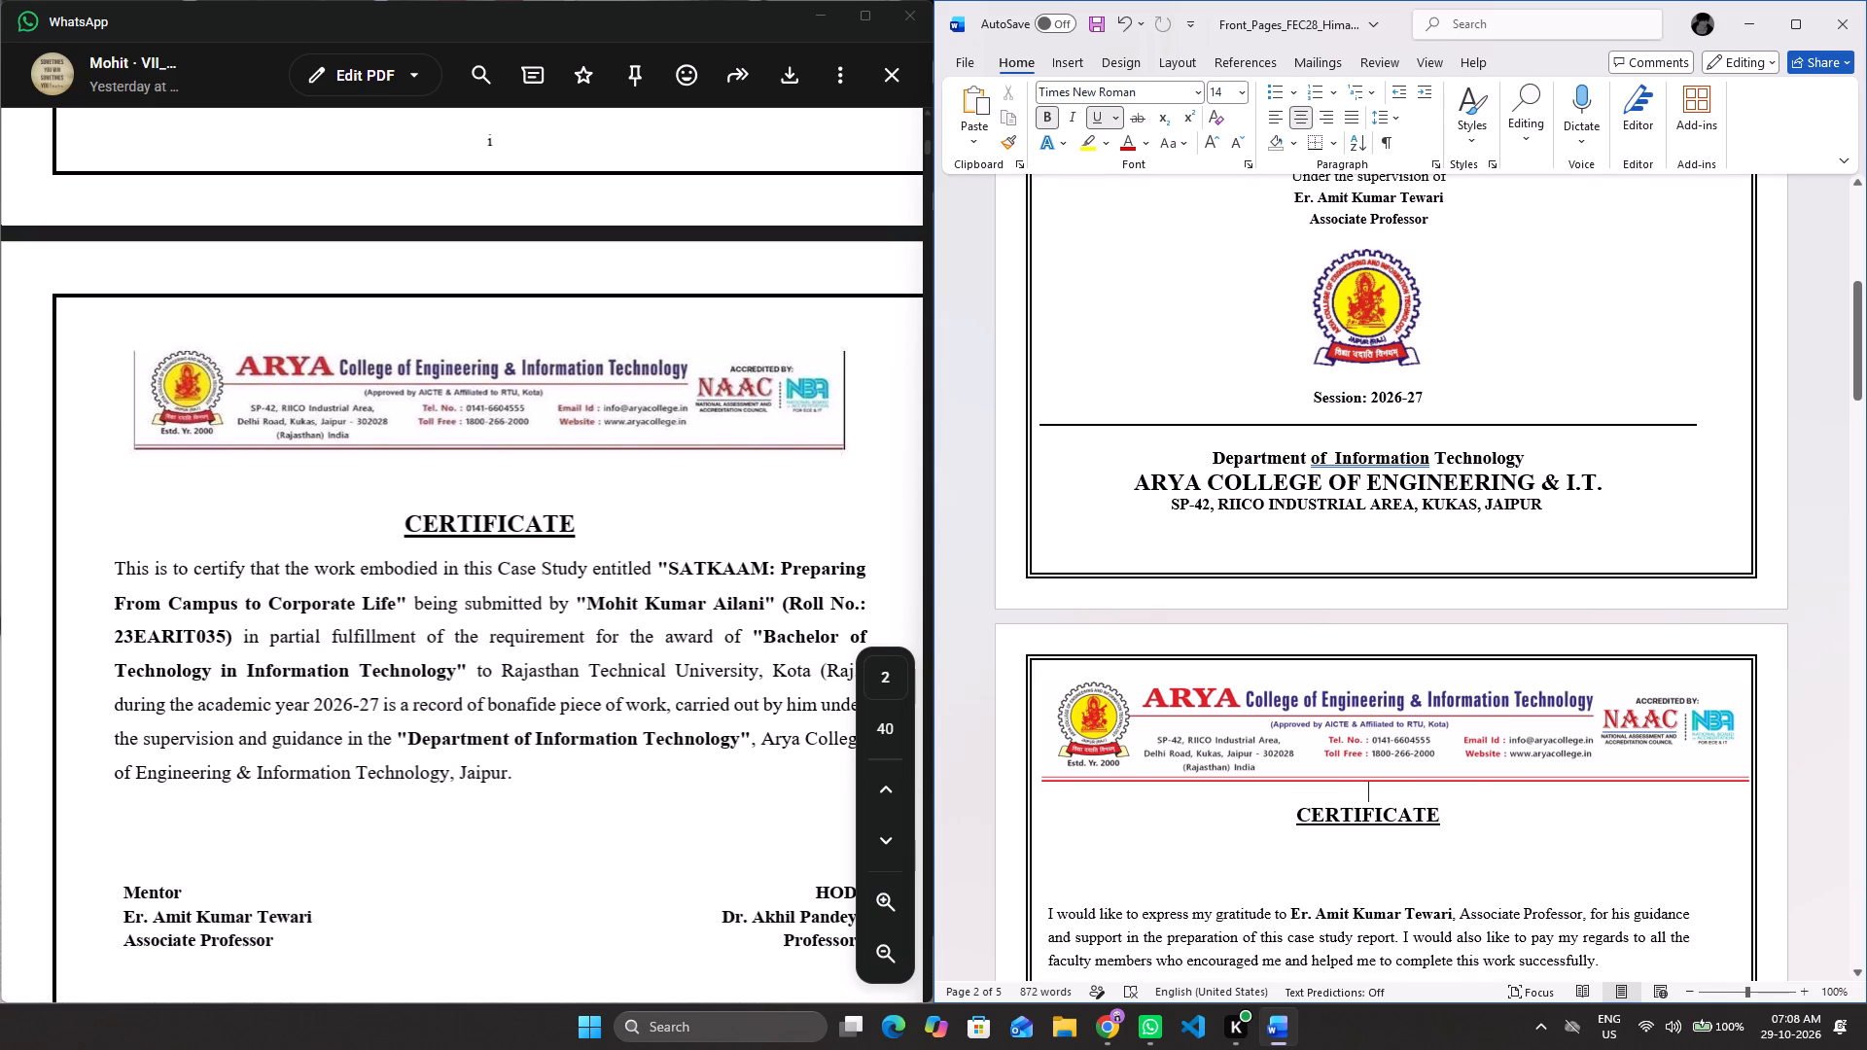
key(Return)
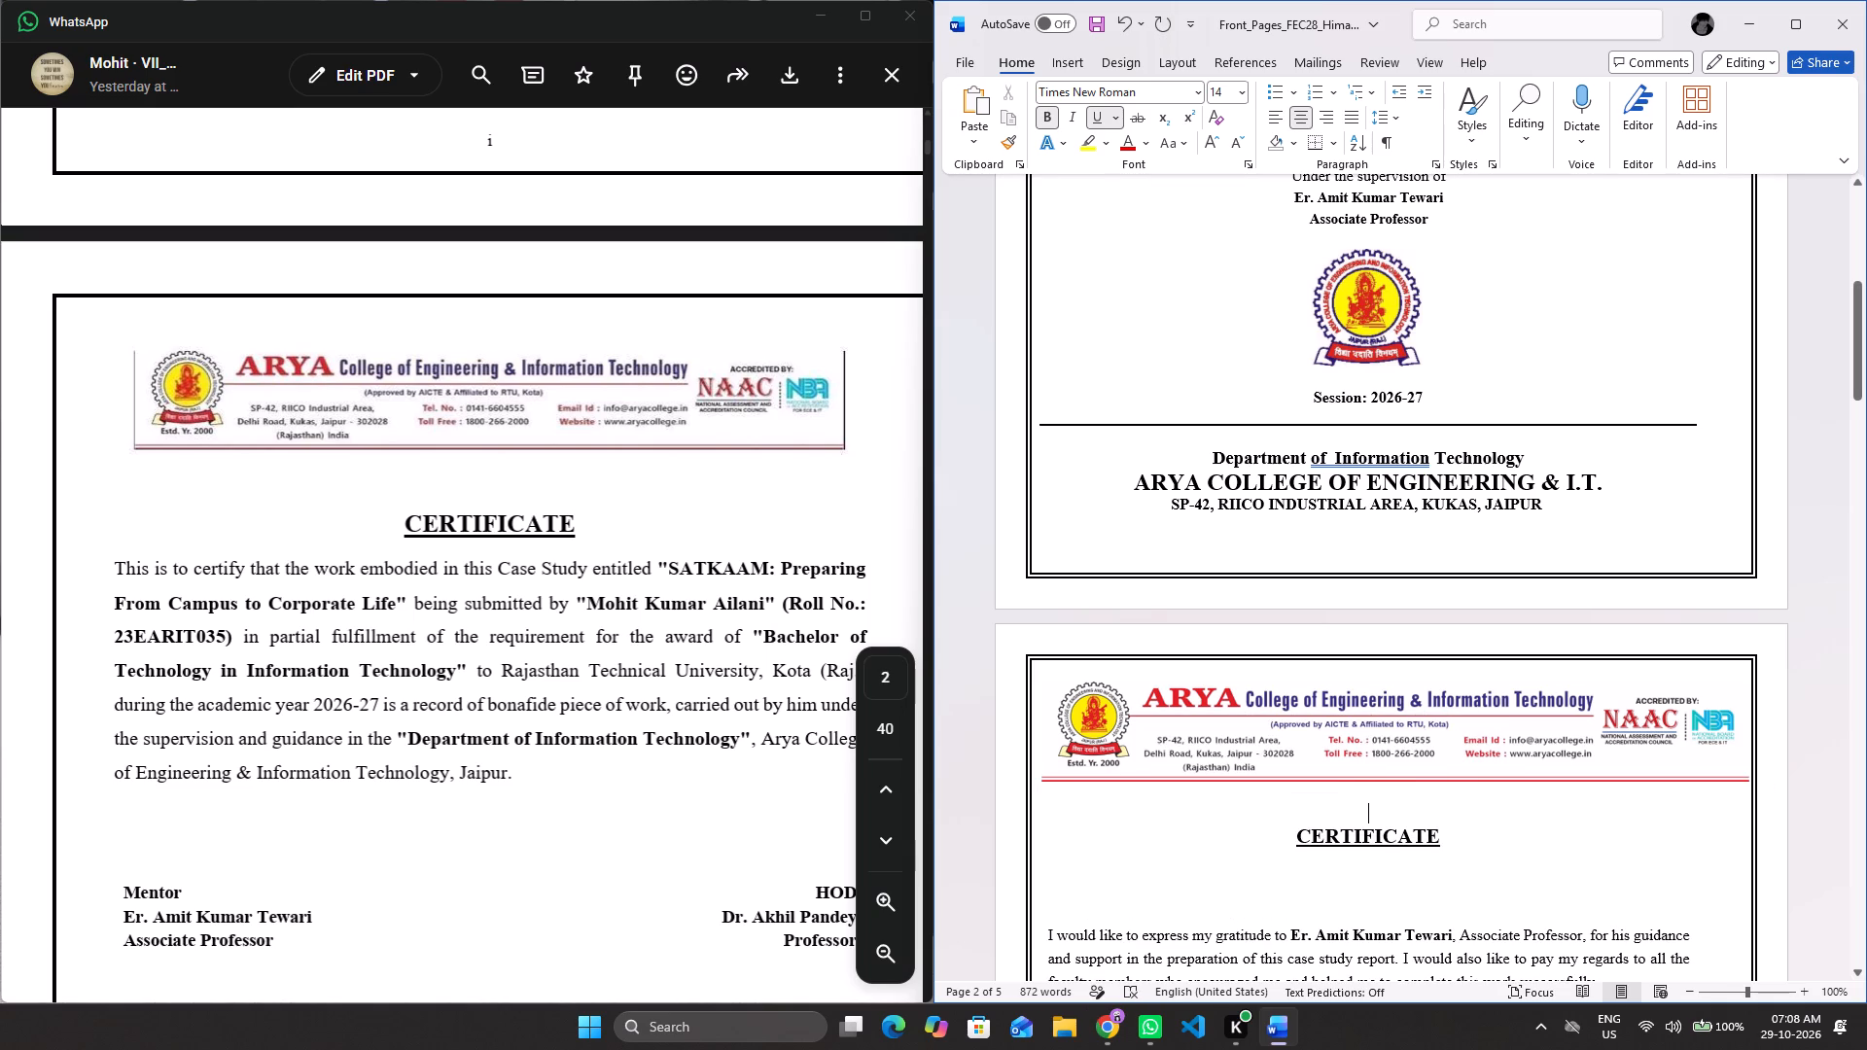
Set the font size of the CERTIFICATE heading to 20.
drag(1294, 827, 1524, 852)
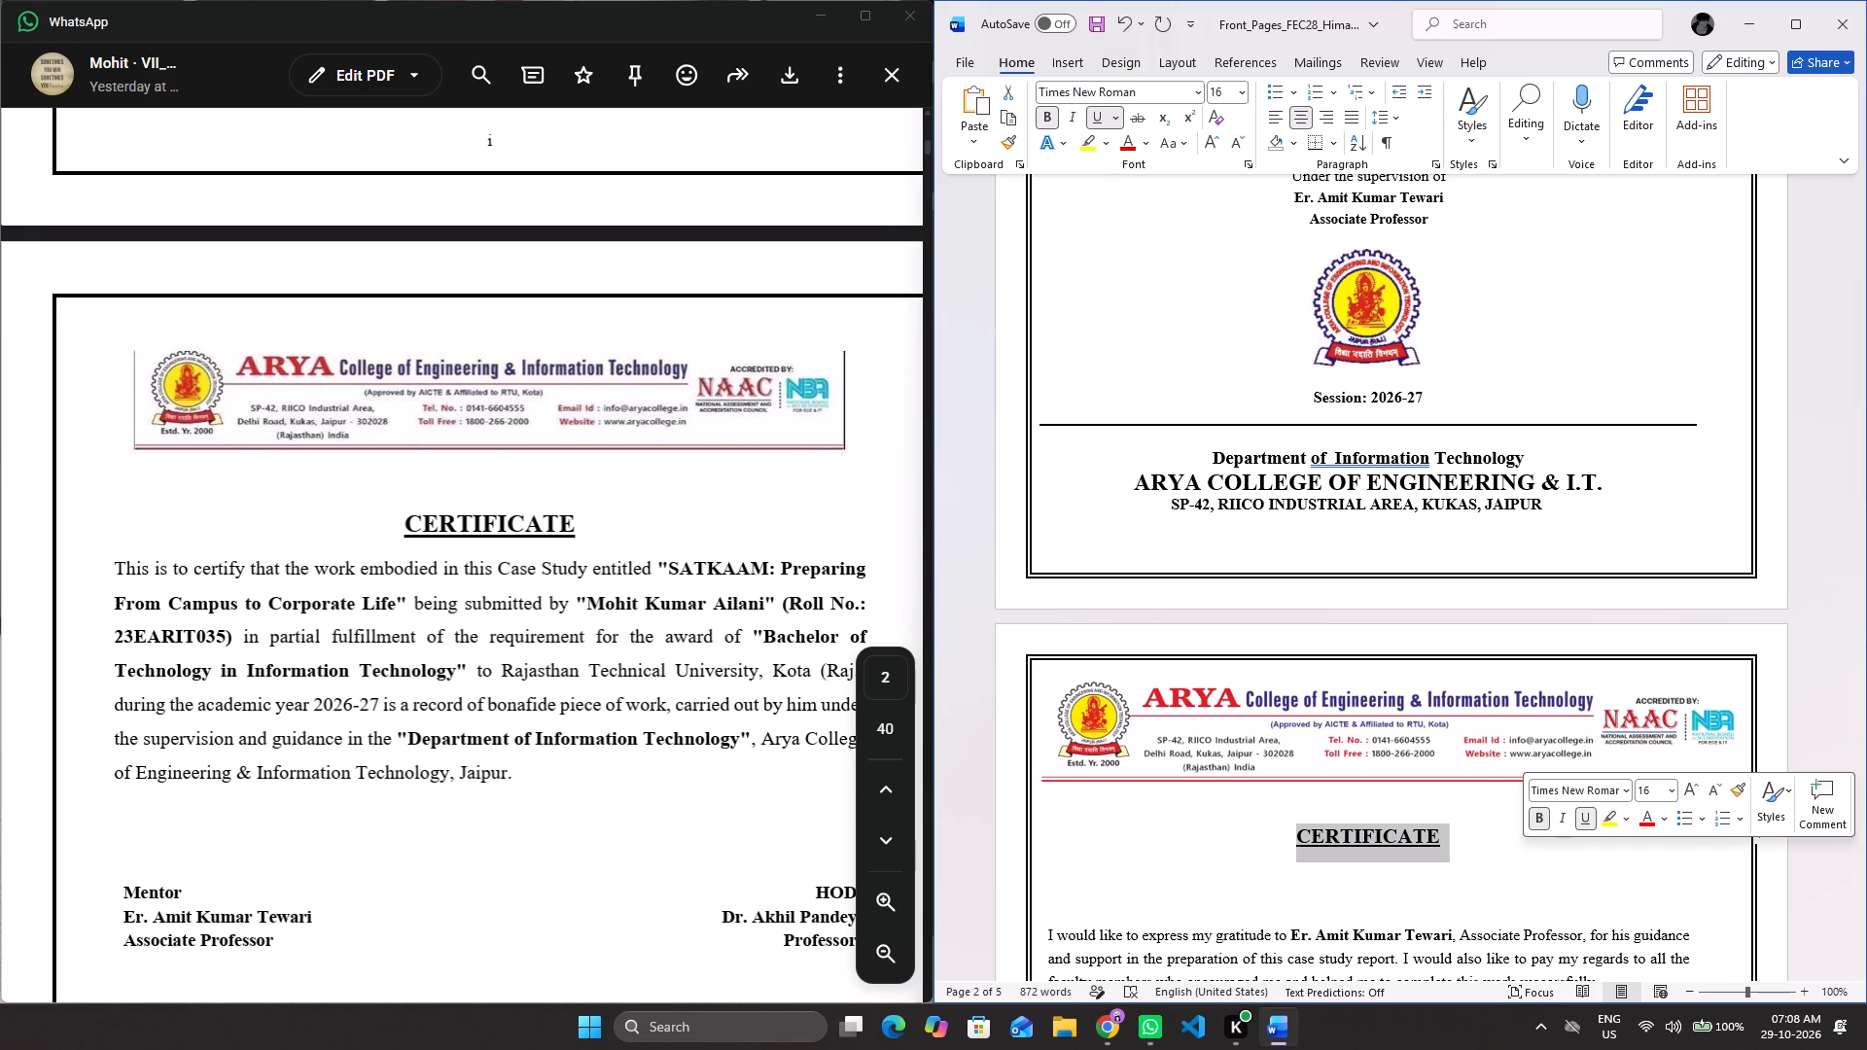
click(1672, 791)
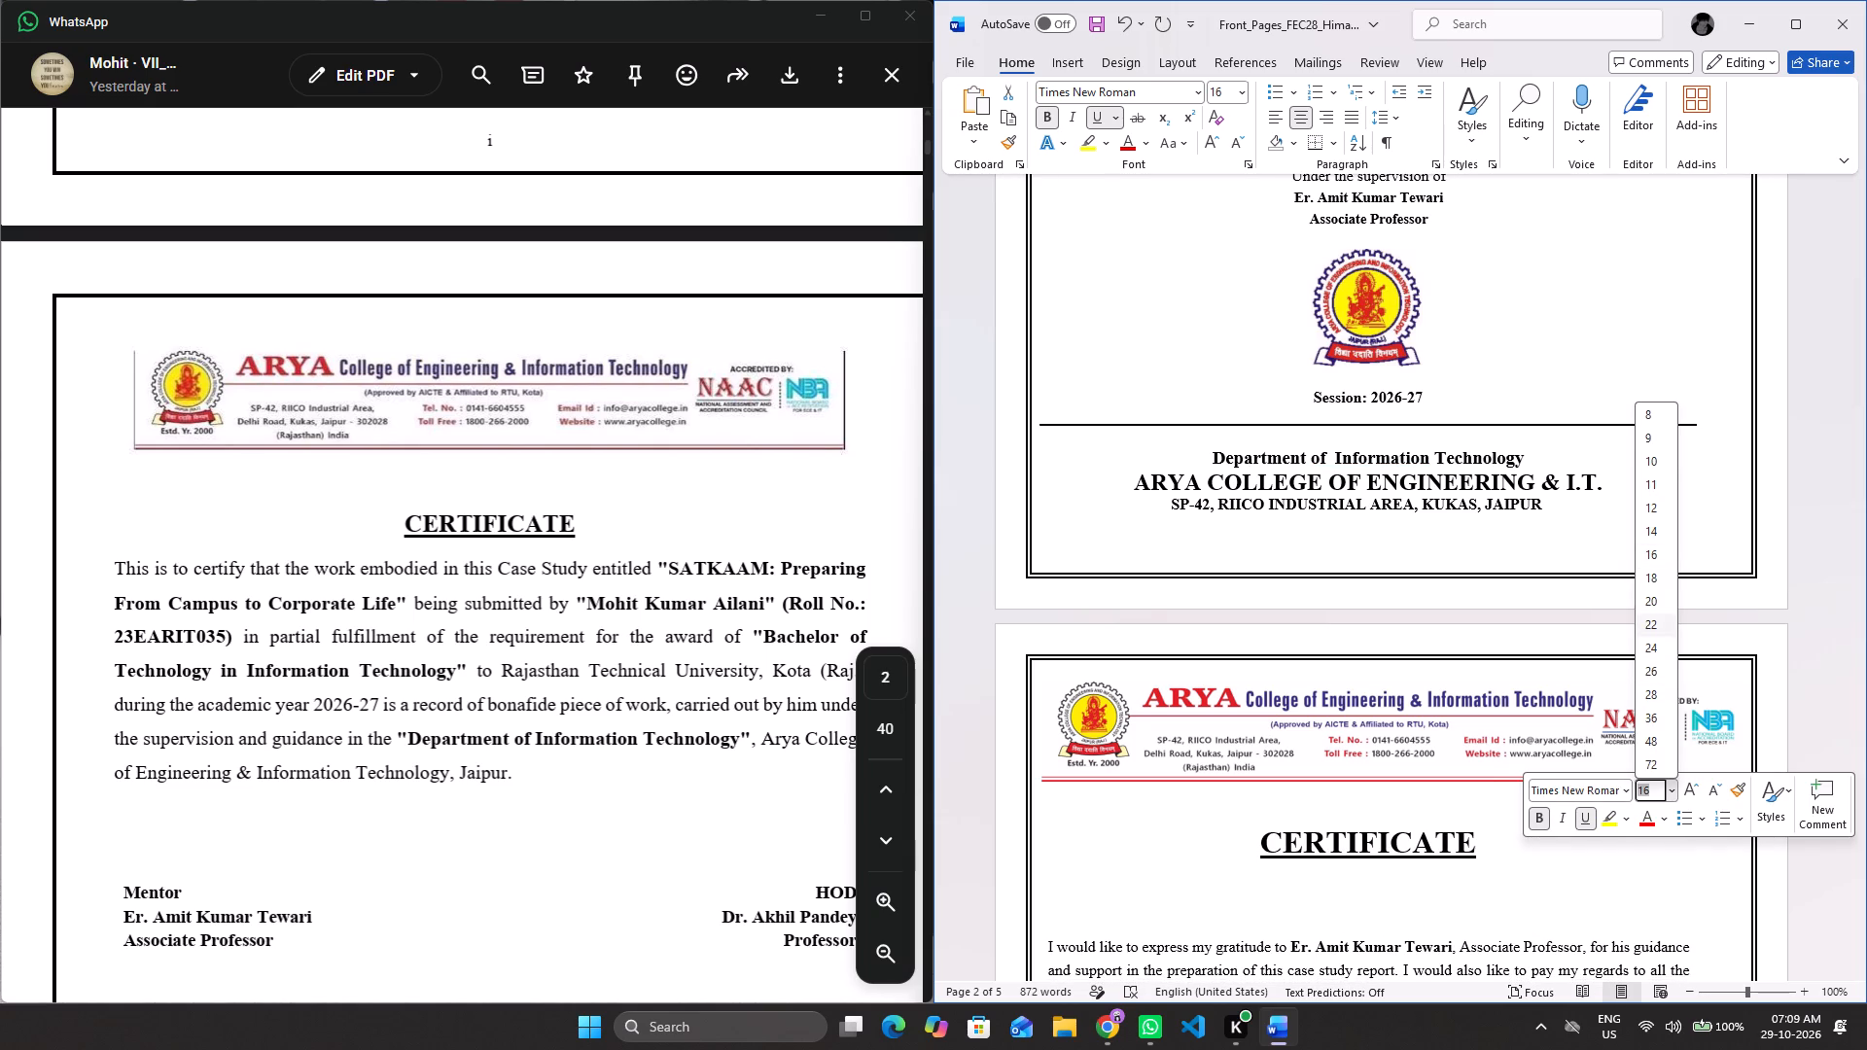
click(1657, 592)
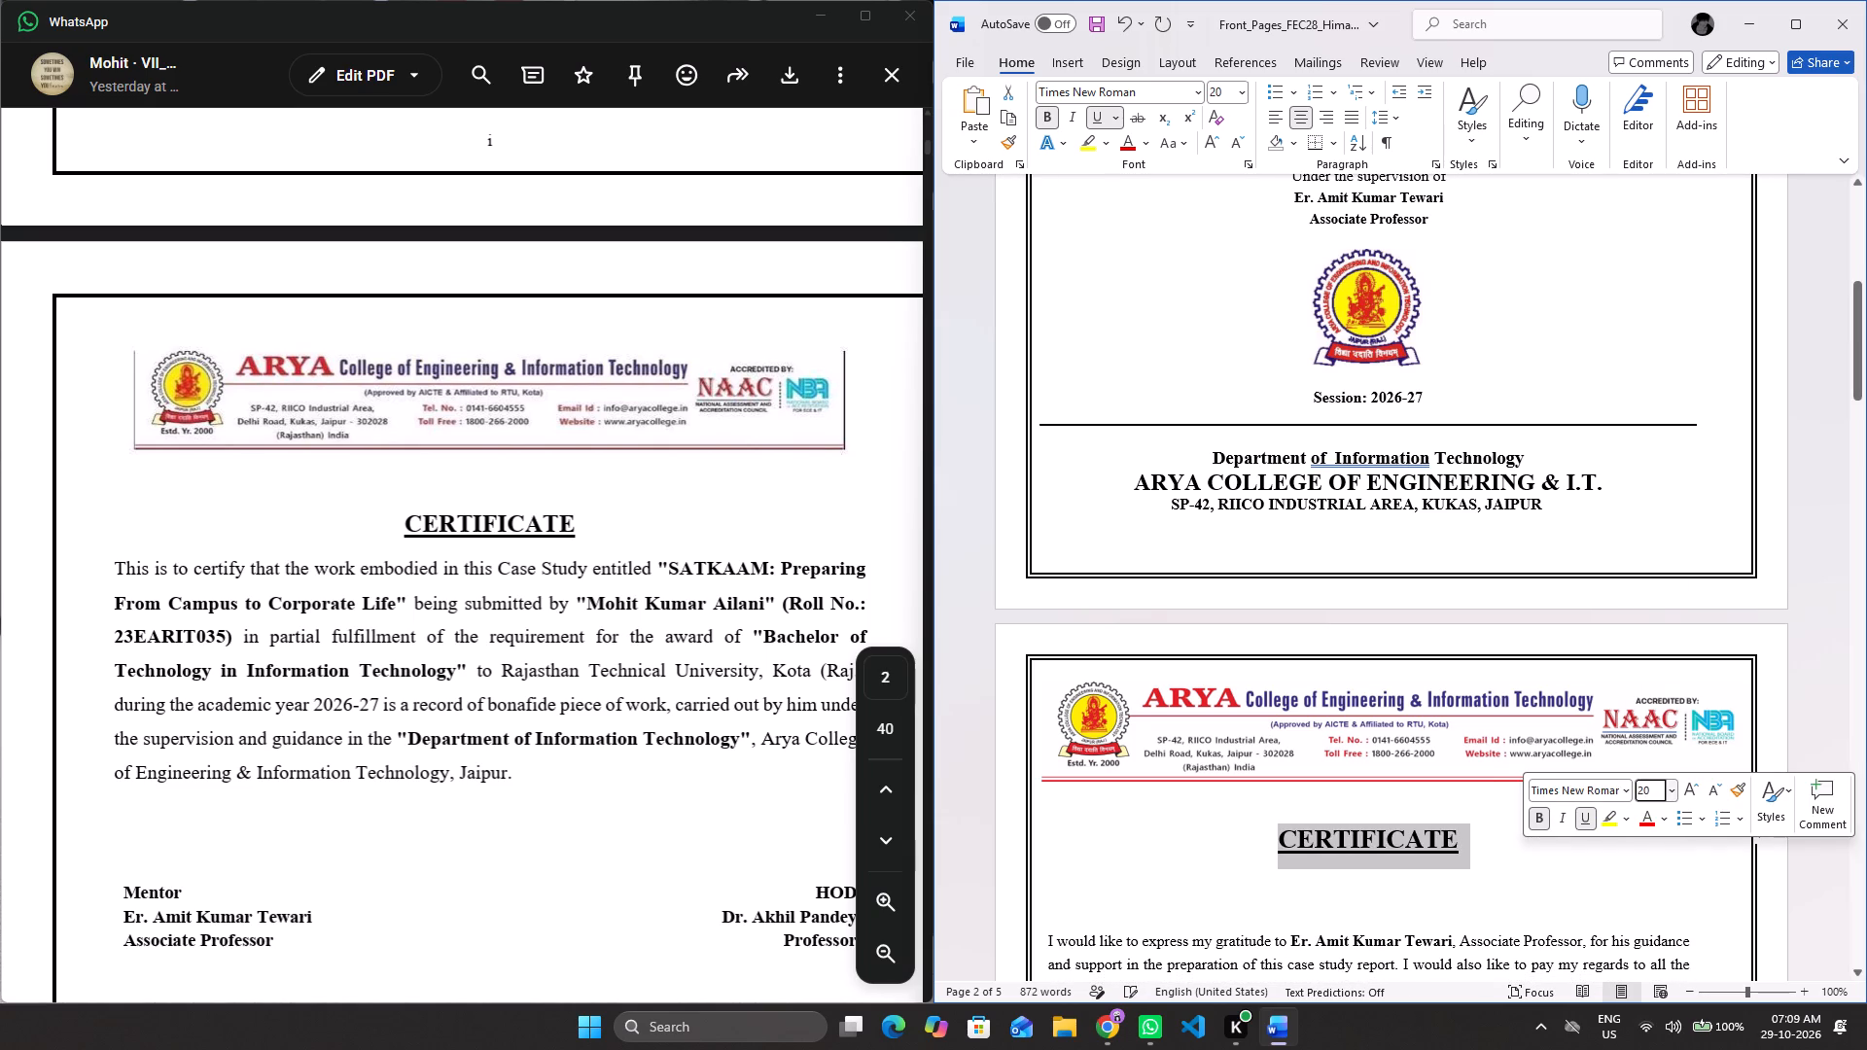
Delete one empty line between the CERTIFICATE heading and the body text below it.
click(1379, 886)
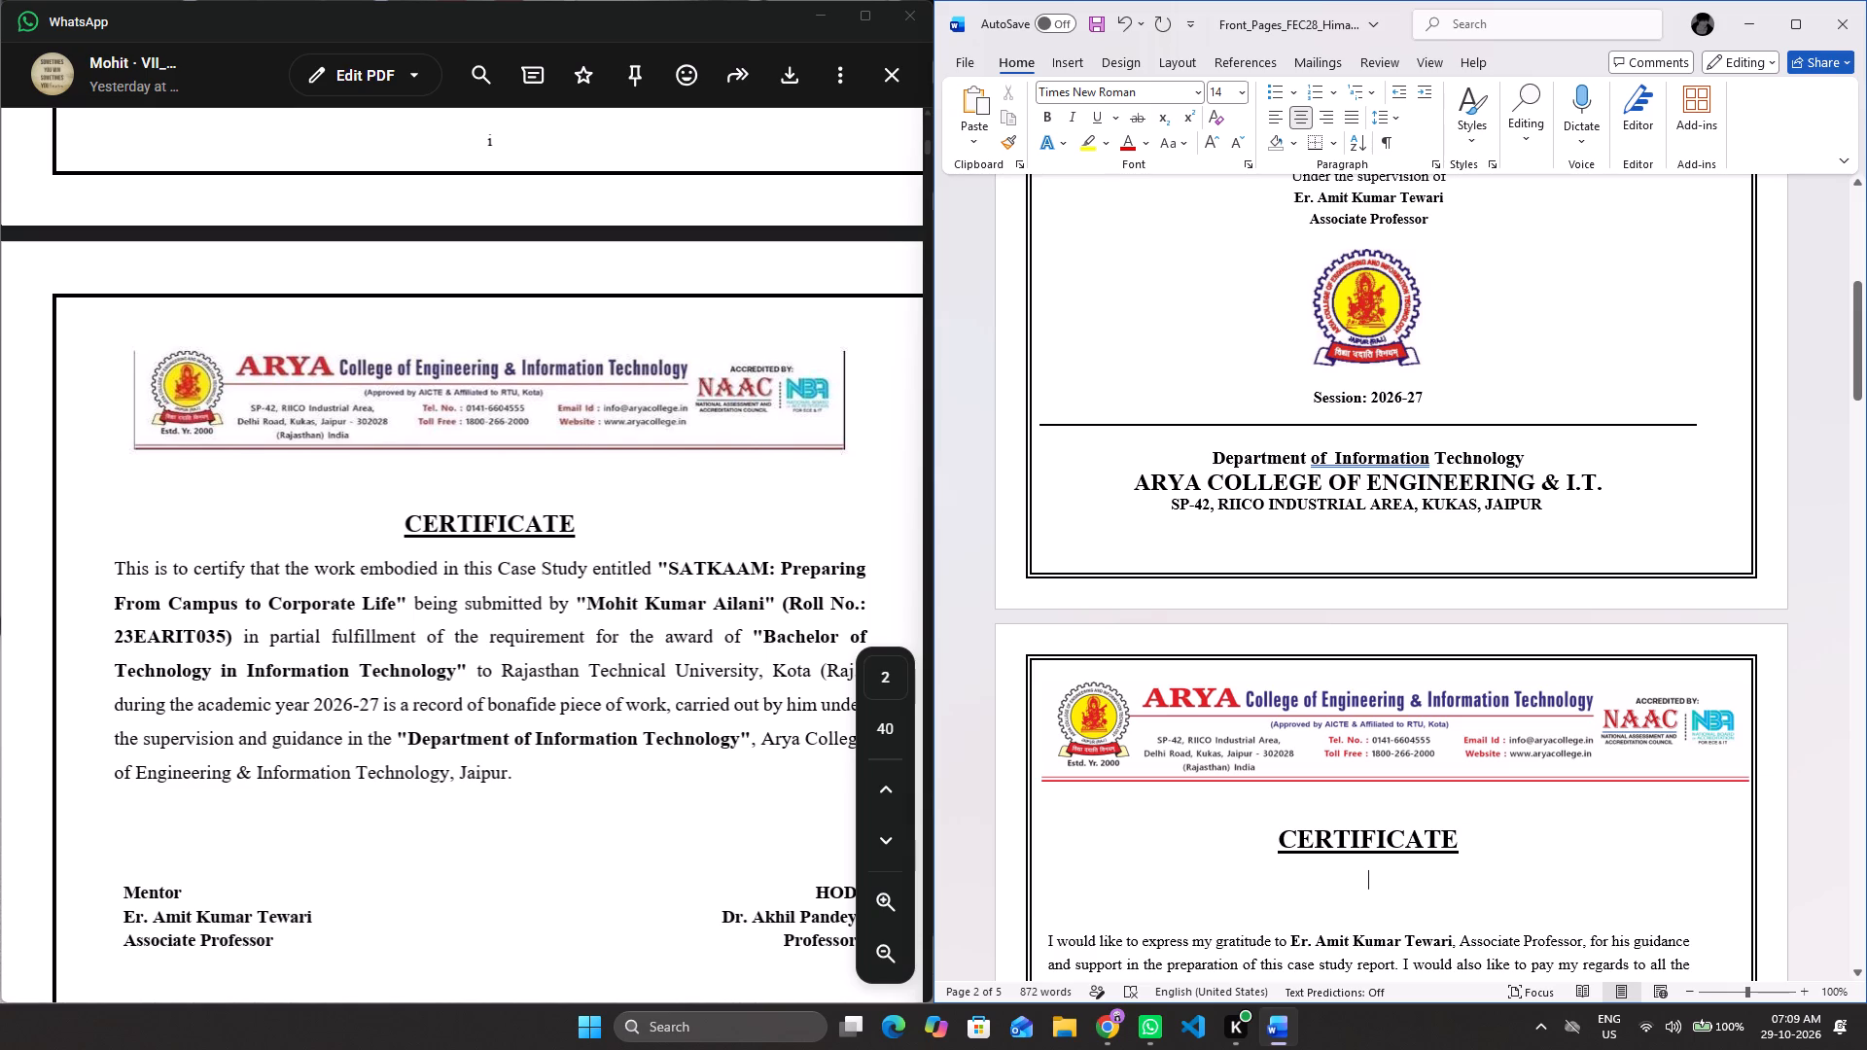
key(Delete)
scroll(1379, 886, down, 1)
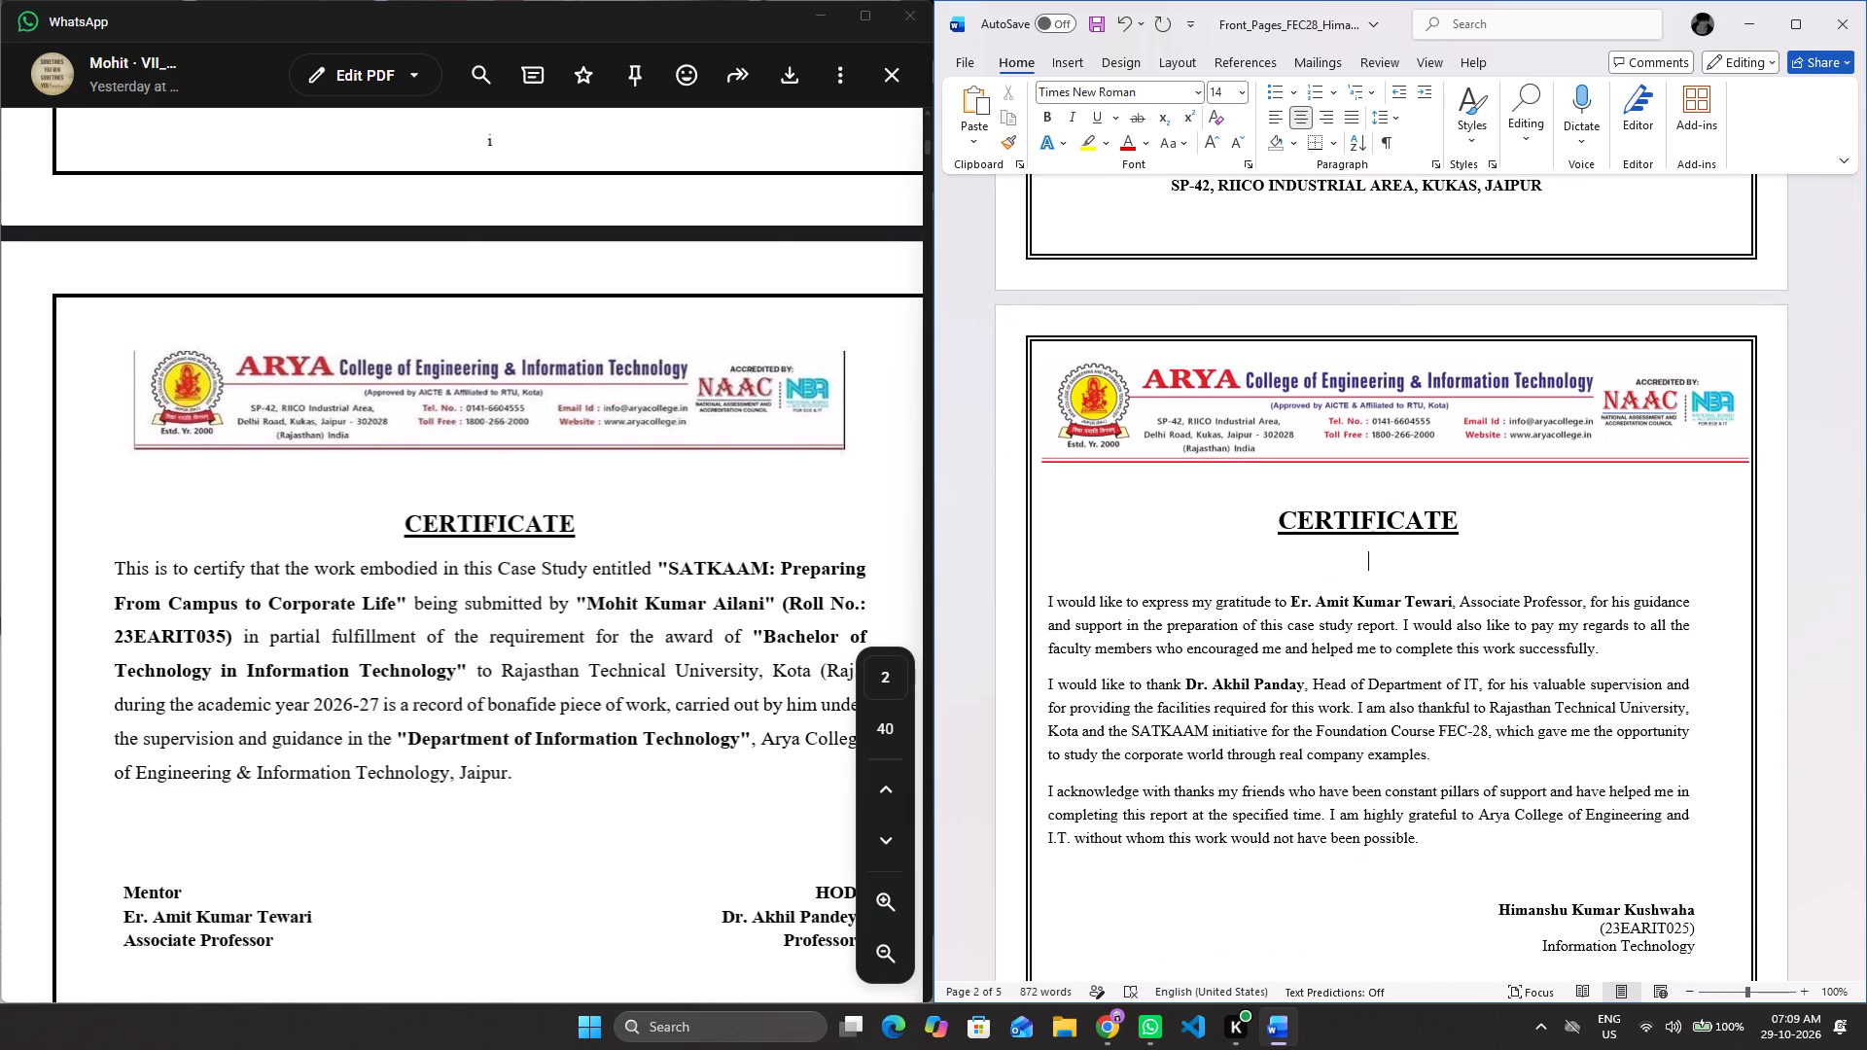
scroll(449, 742, down, 1)
scroll(449, 742, up, 2)
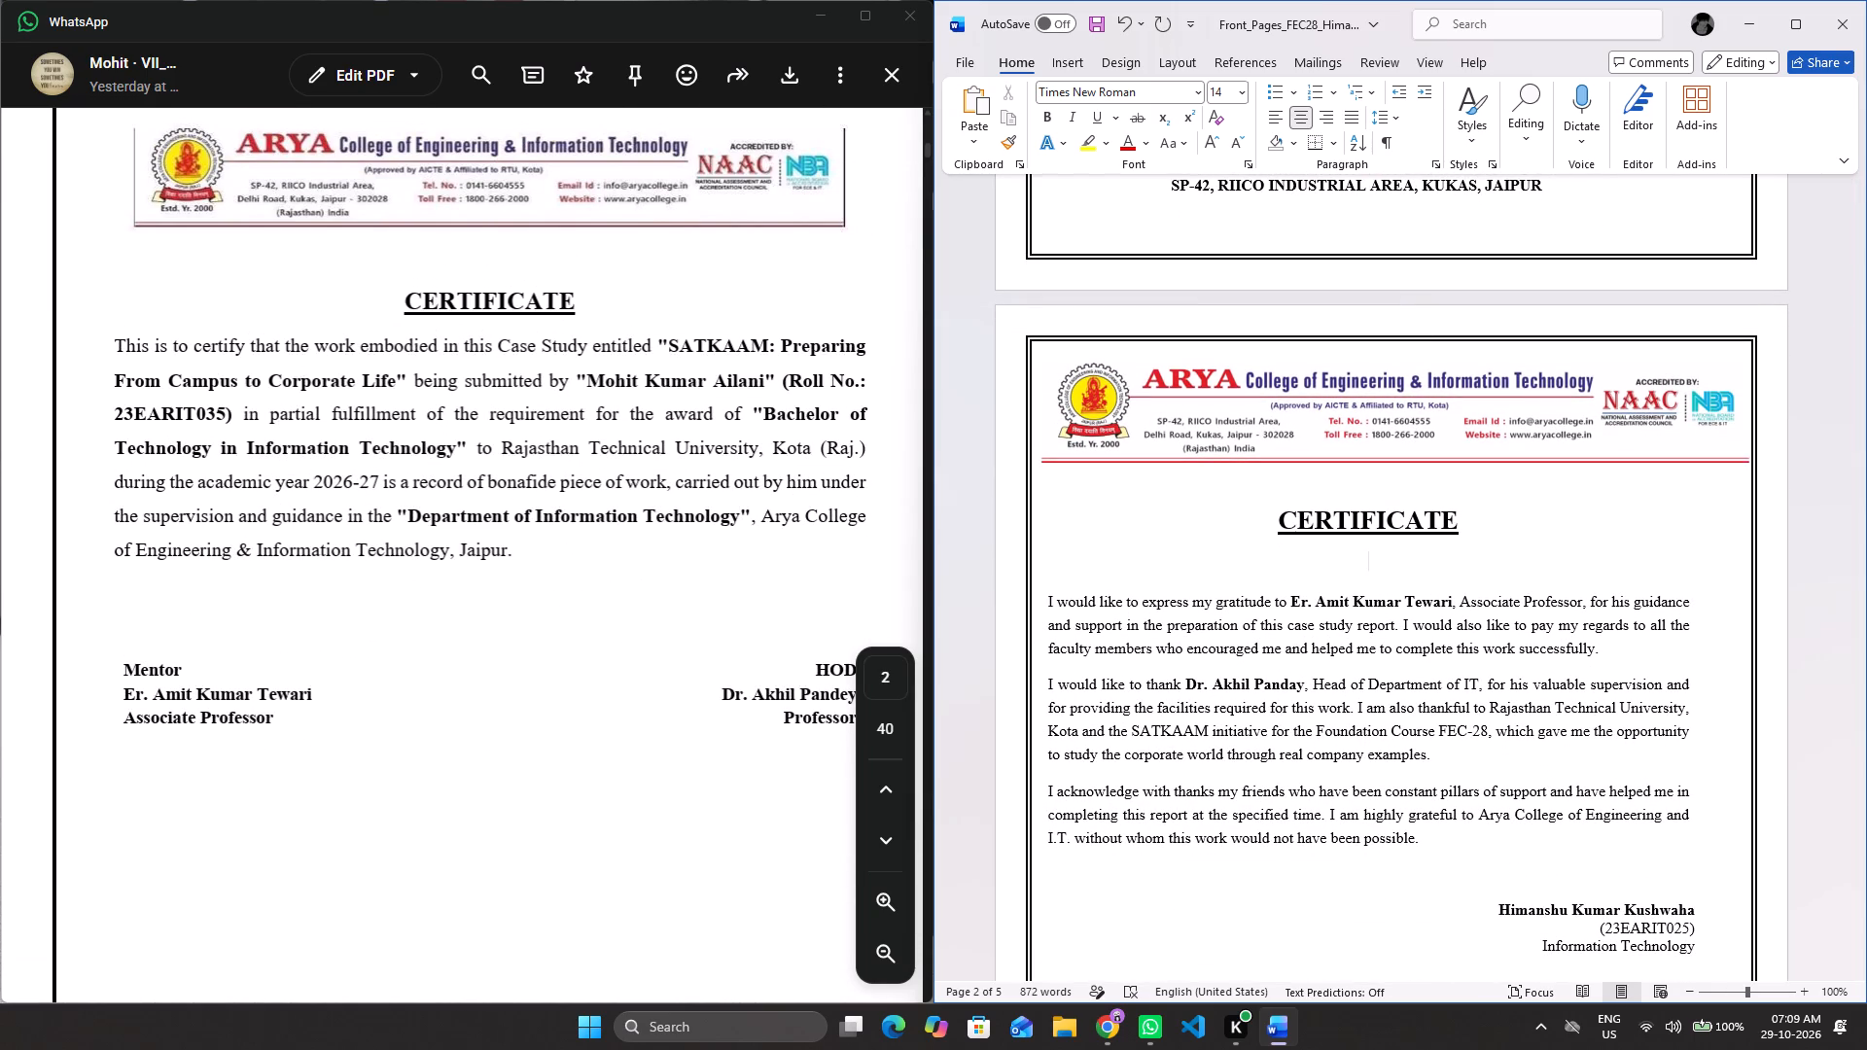
ctrl+scroll(241, 286, down, 5)
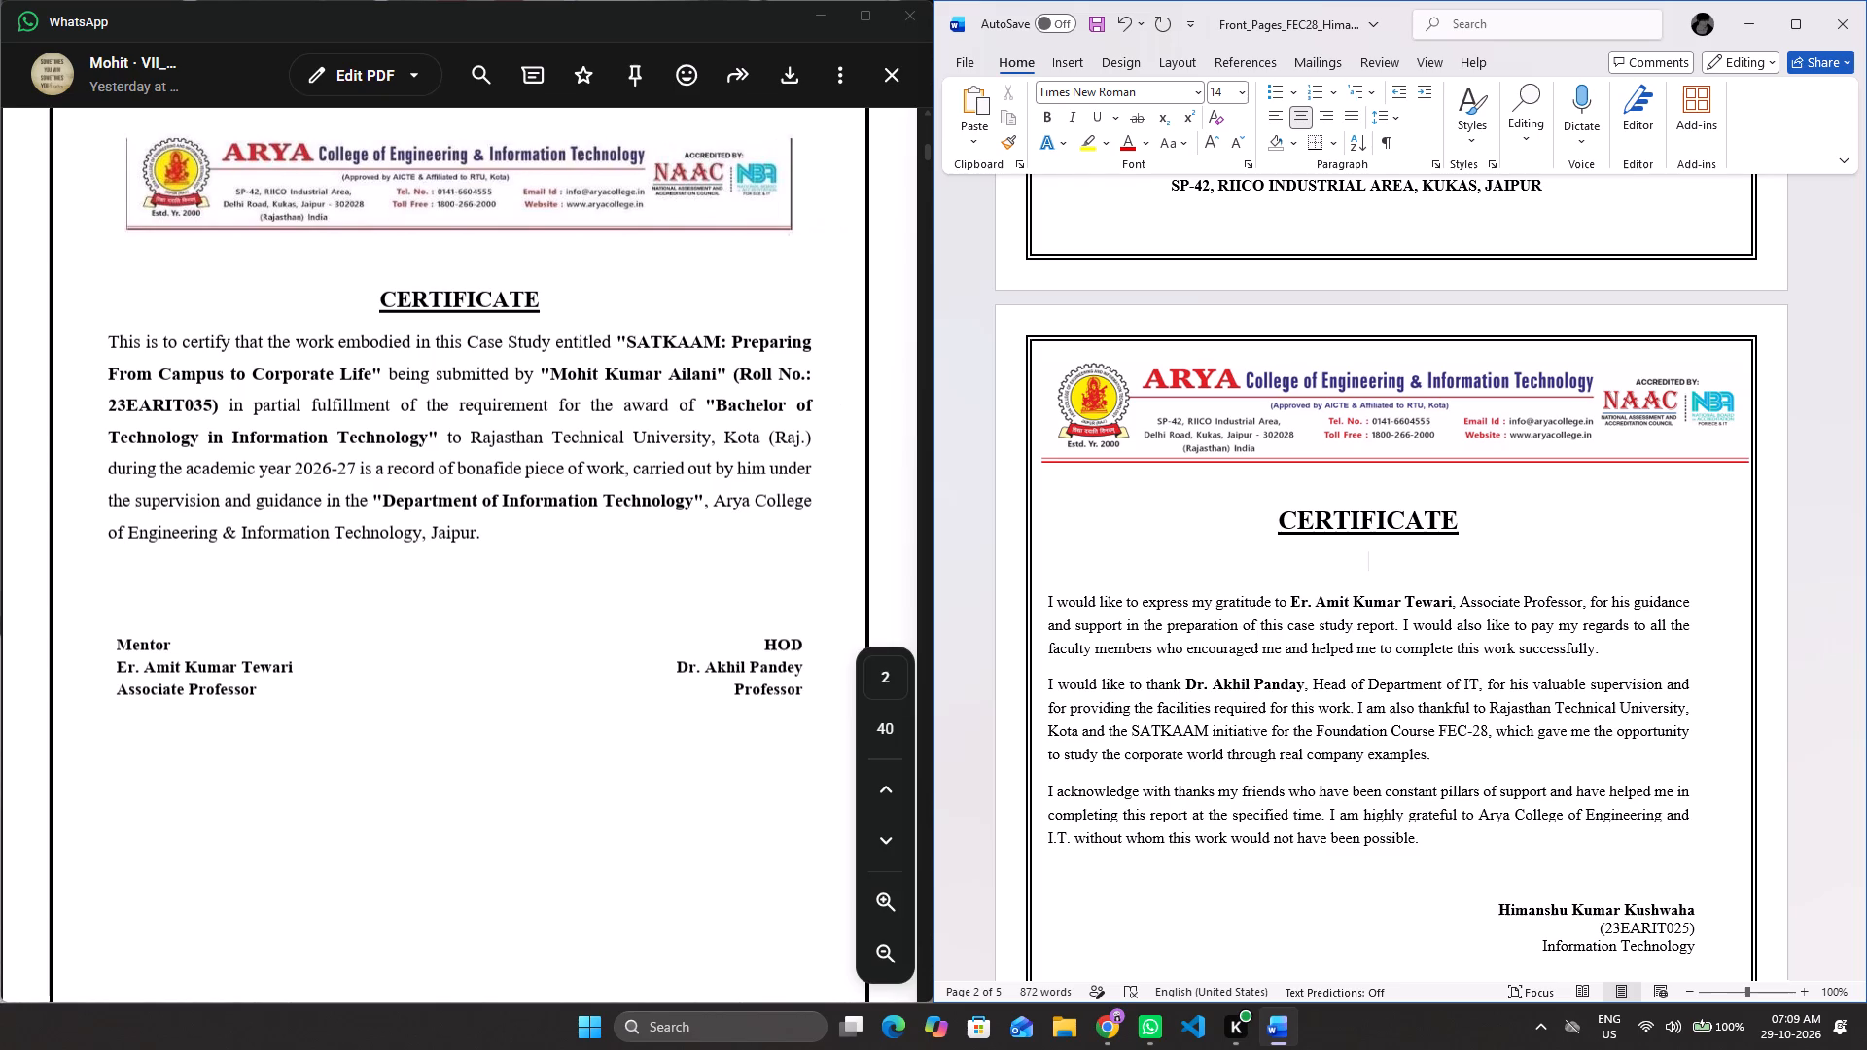
ctrl+scroll(241, 286, down, 1)
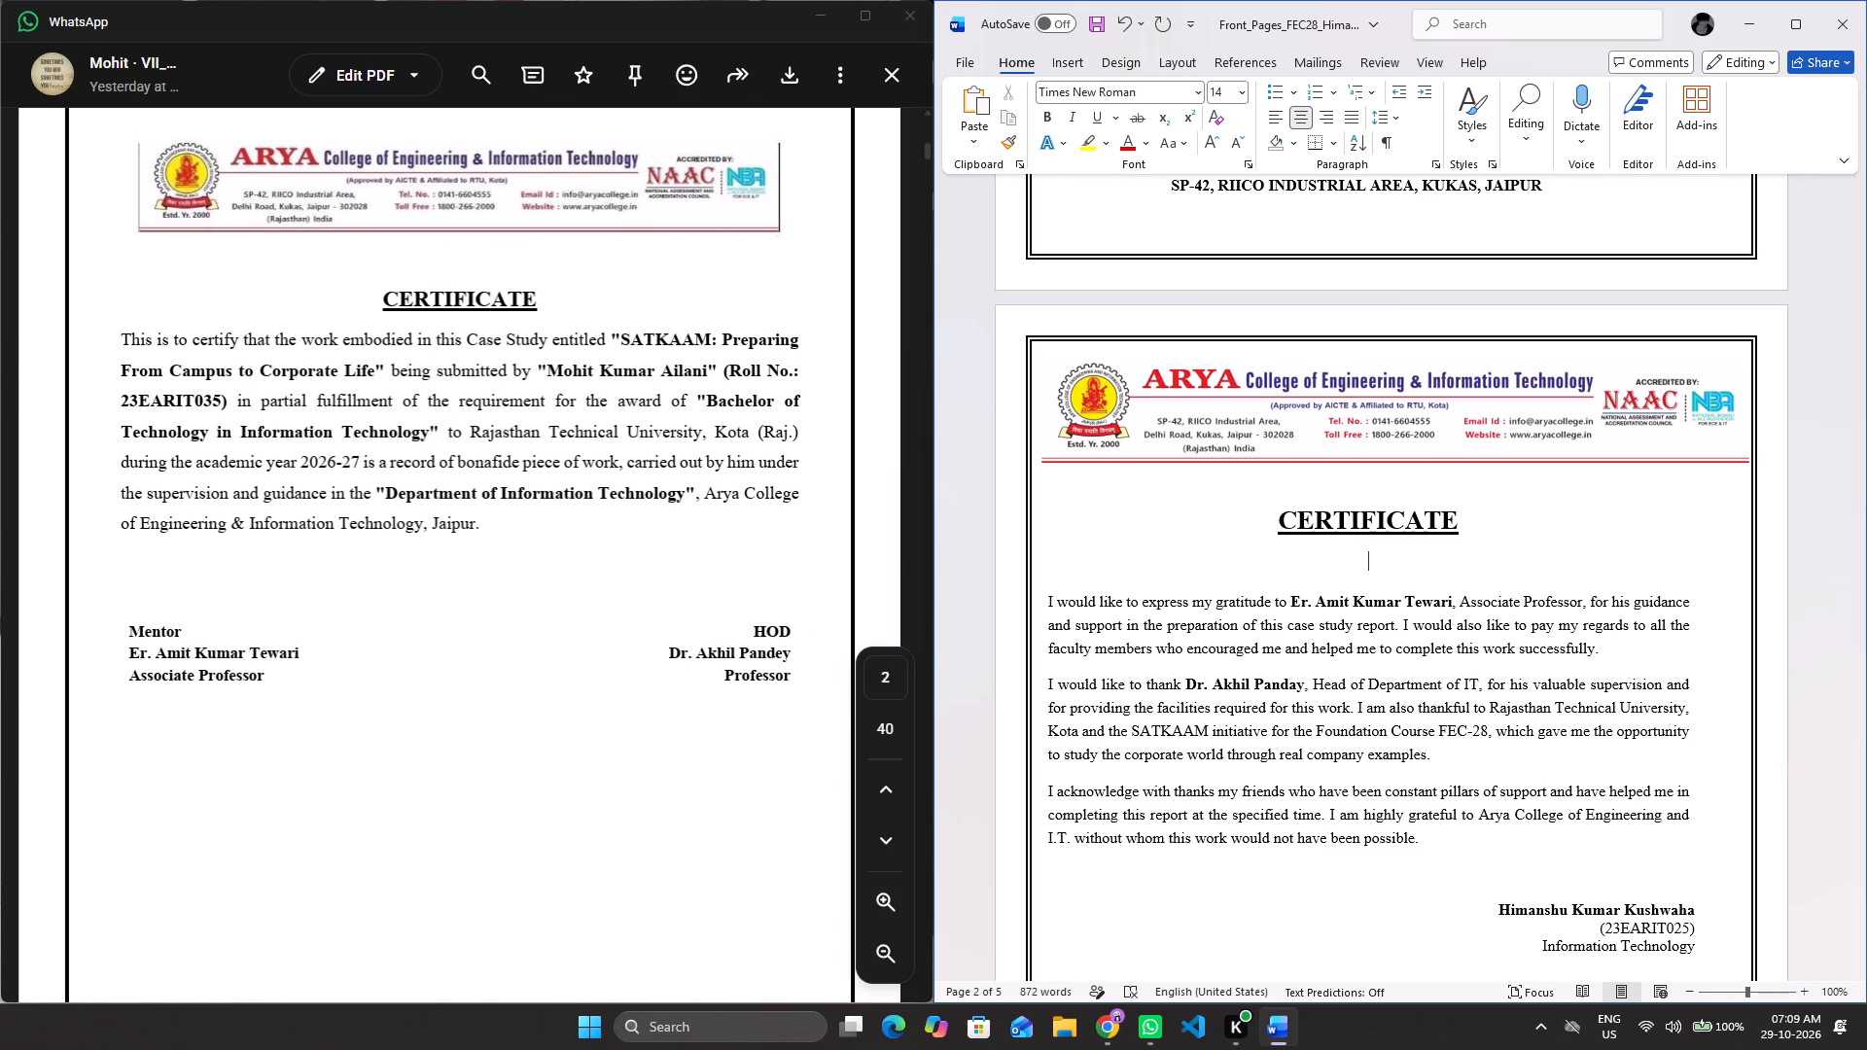
key(Print)
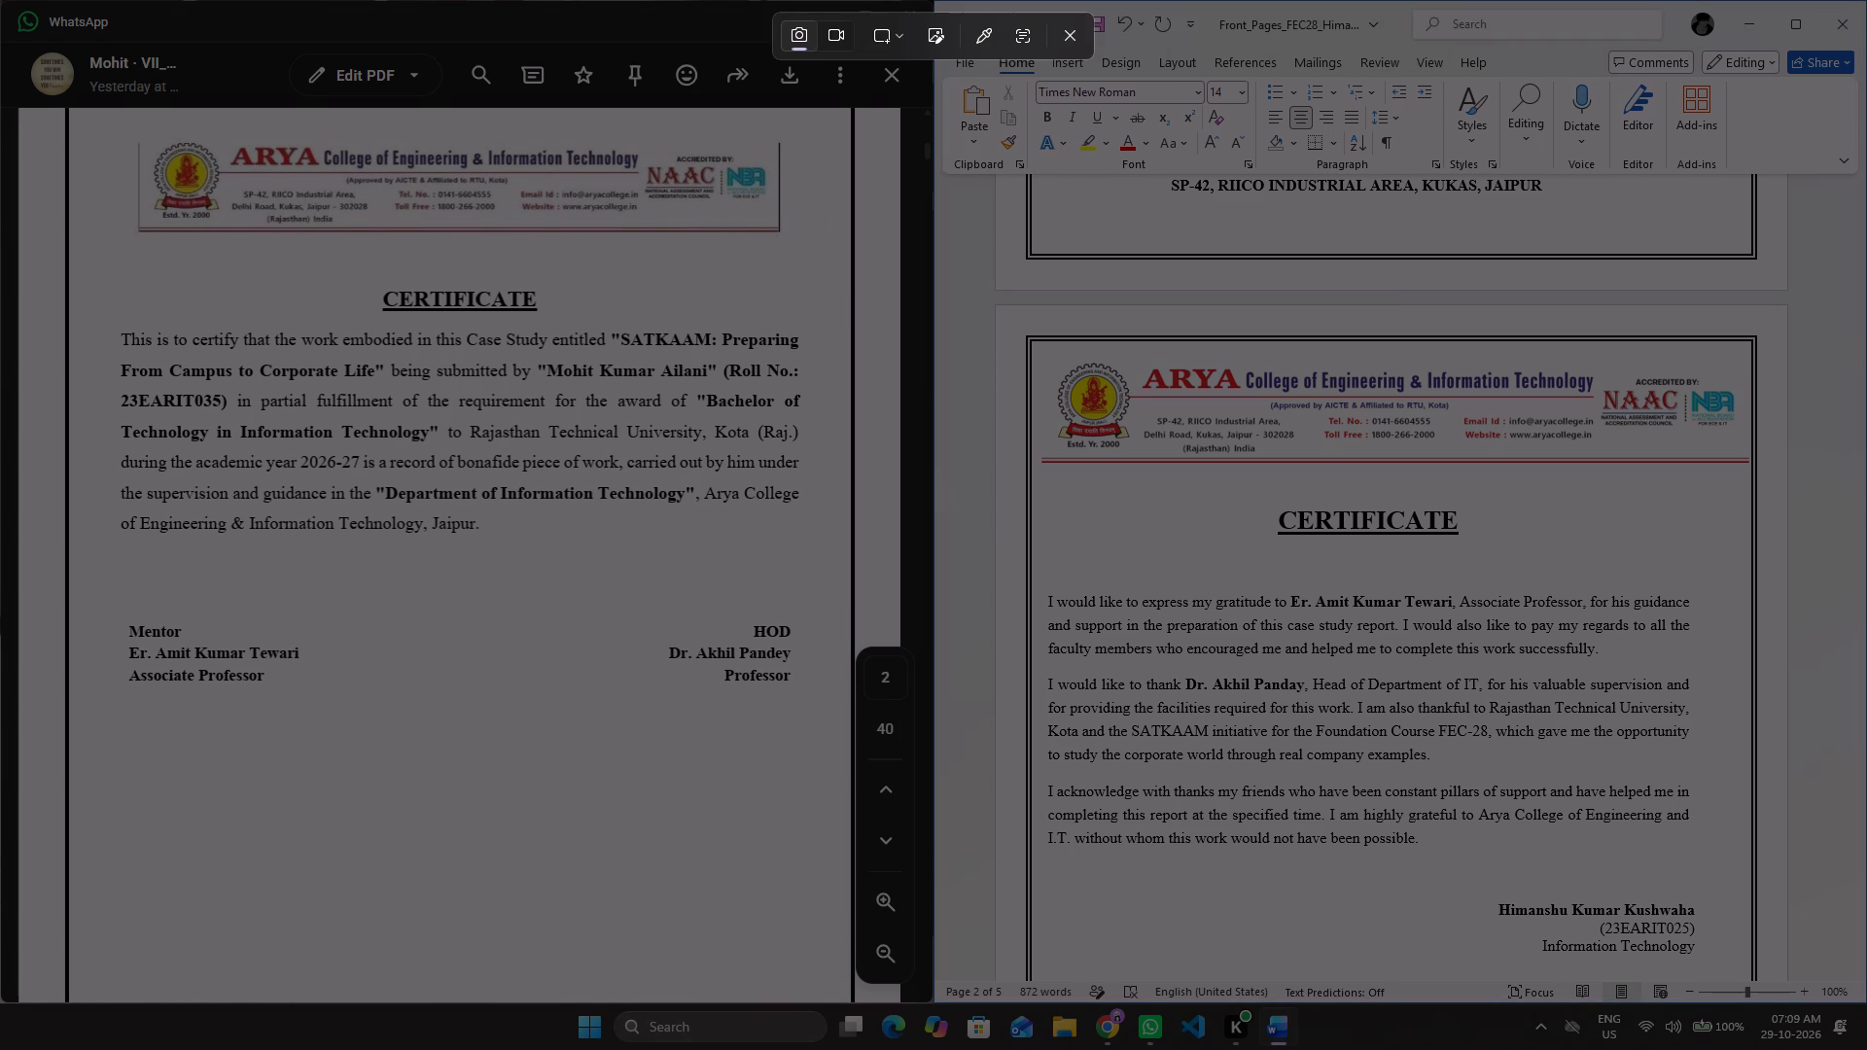
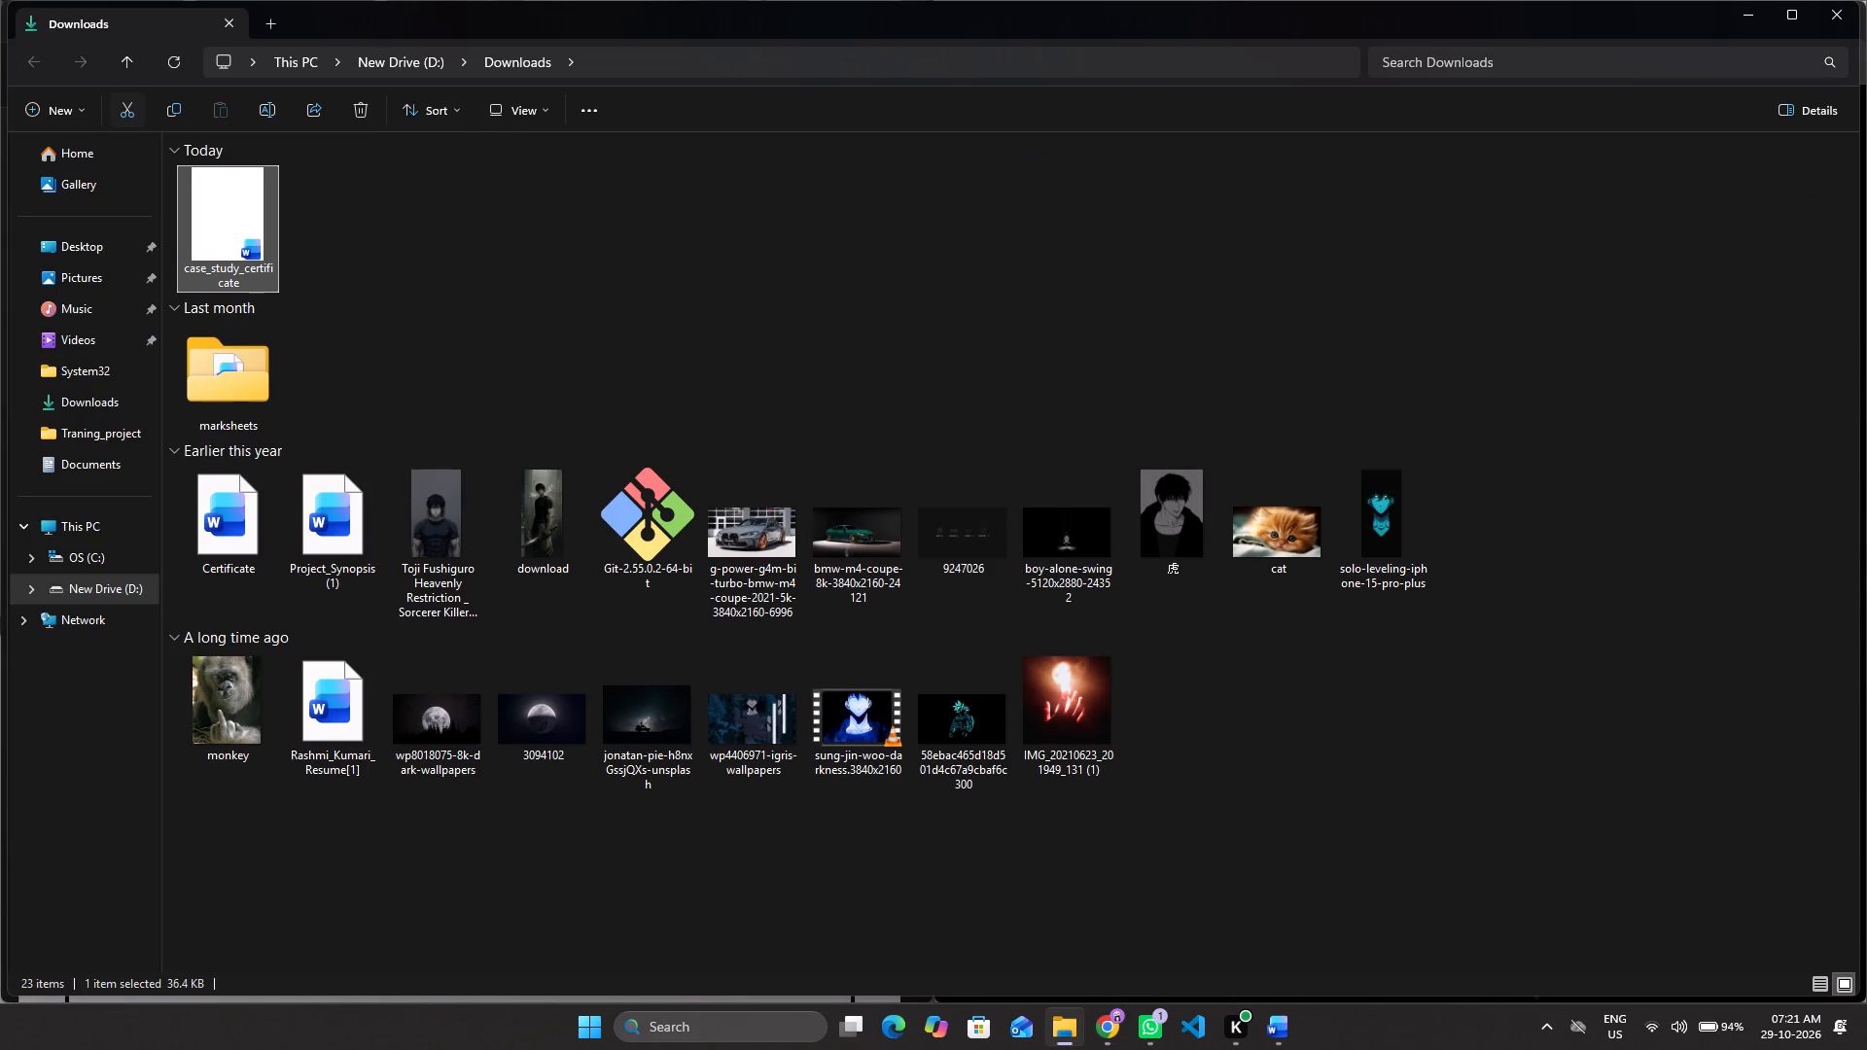
double_click(228, 202)
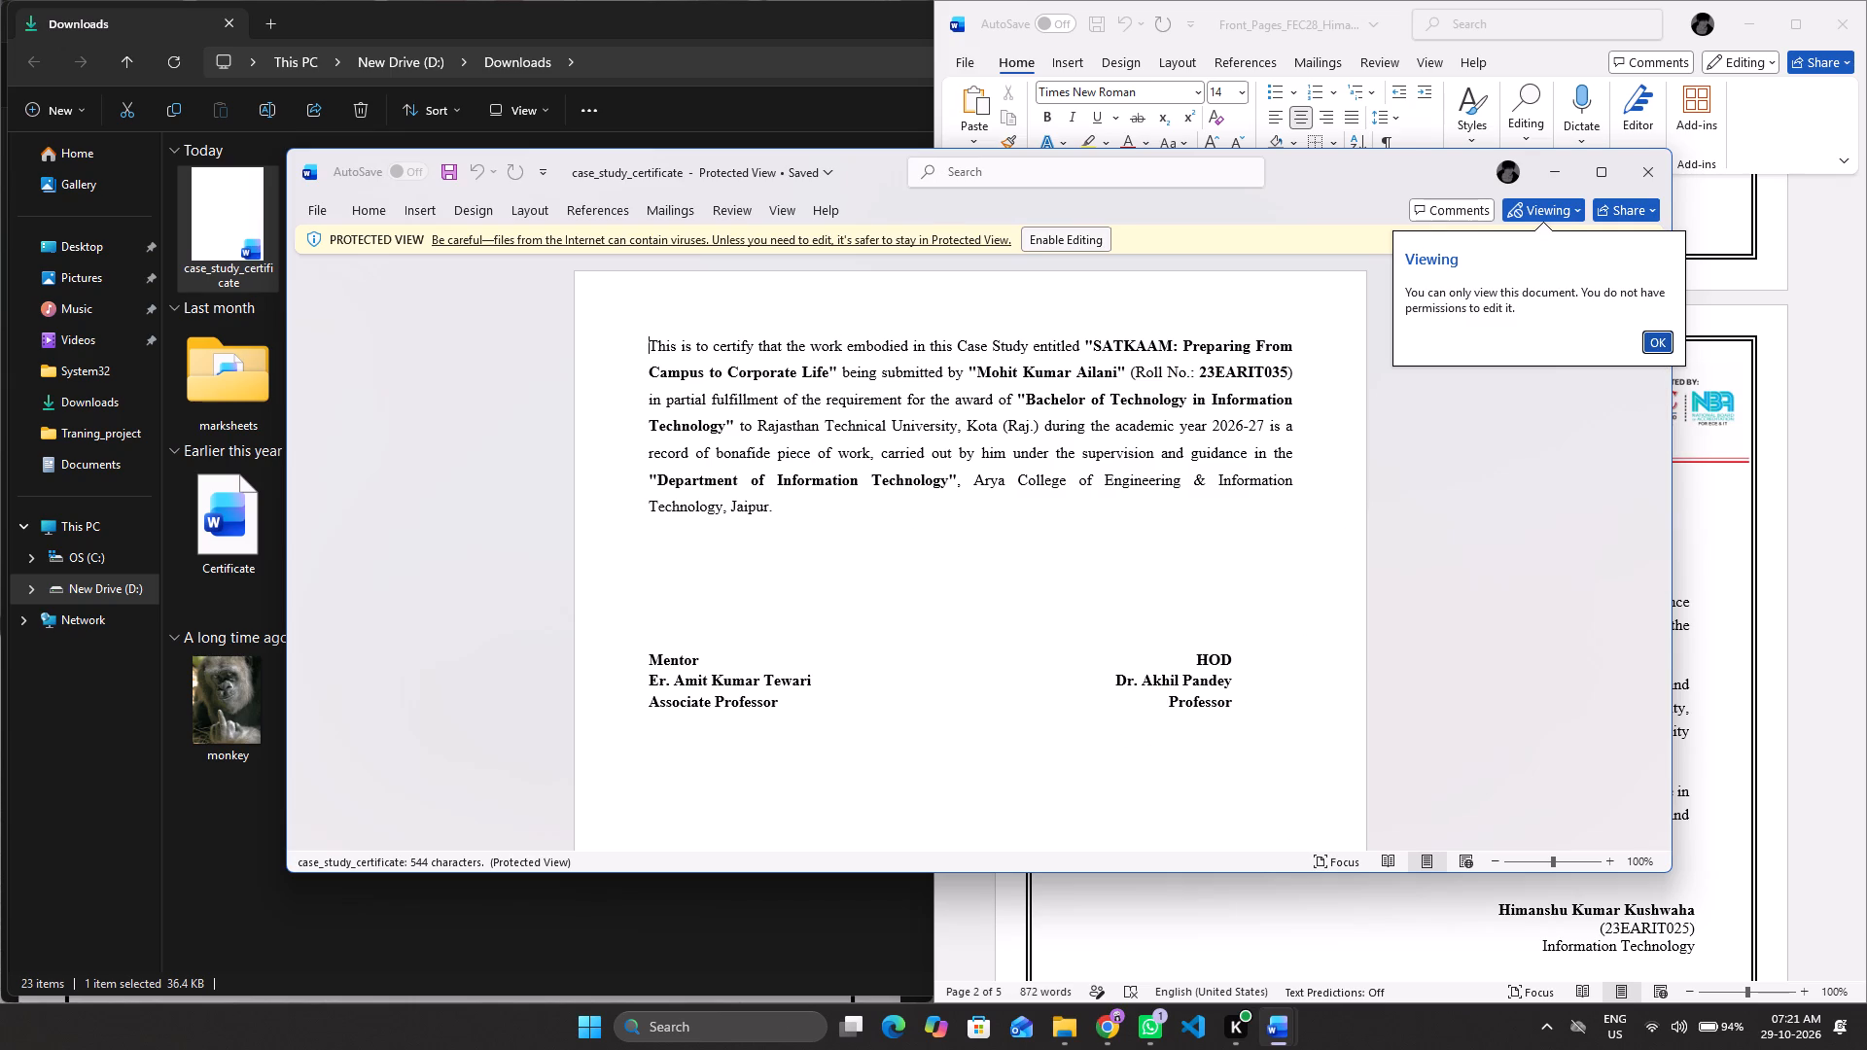
click(1069, 243)
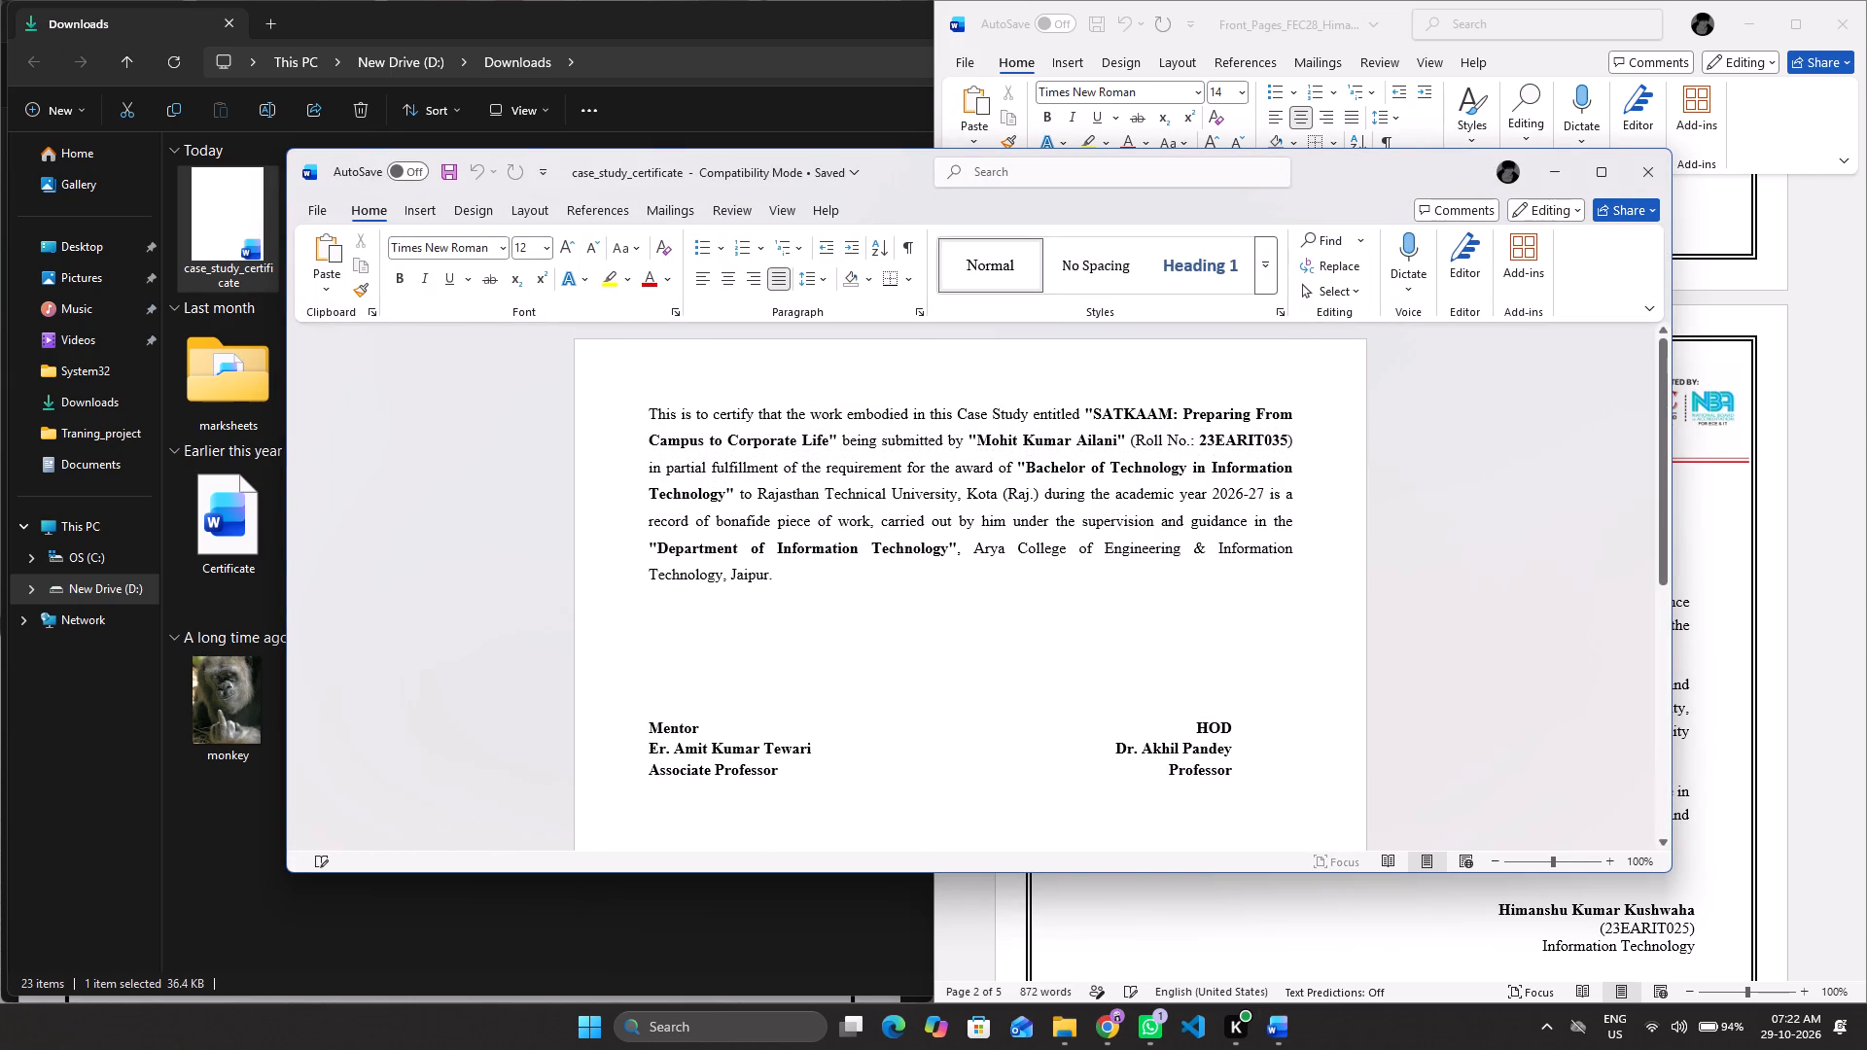
Replace the acknowledgement text and student signature under the CERTIFICATE heading with the full certificate text and signature block copied from case_study_certificate.
drag(642, 404, 1369, 729)
key(ctrl+c)
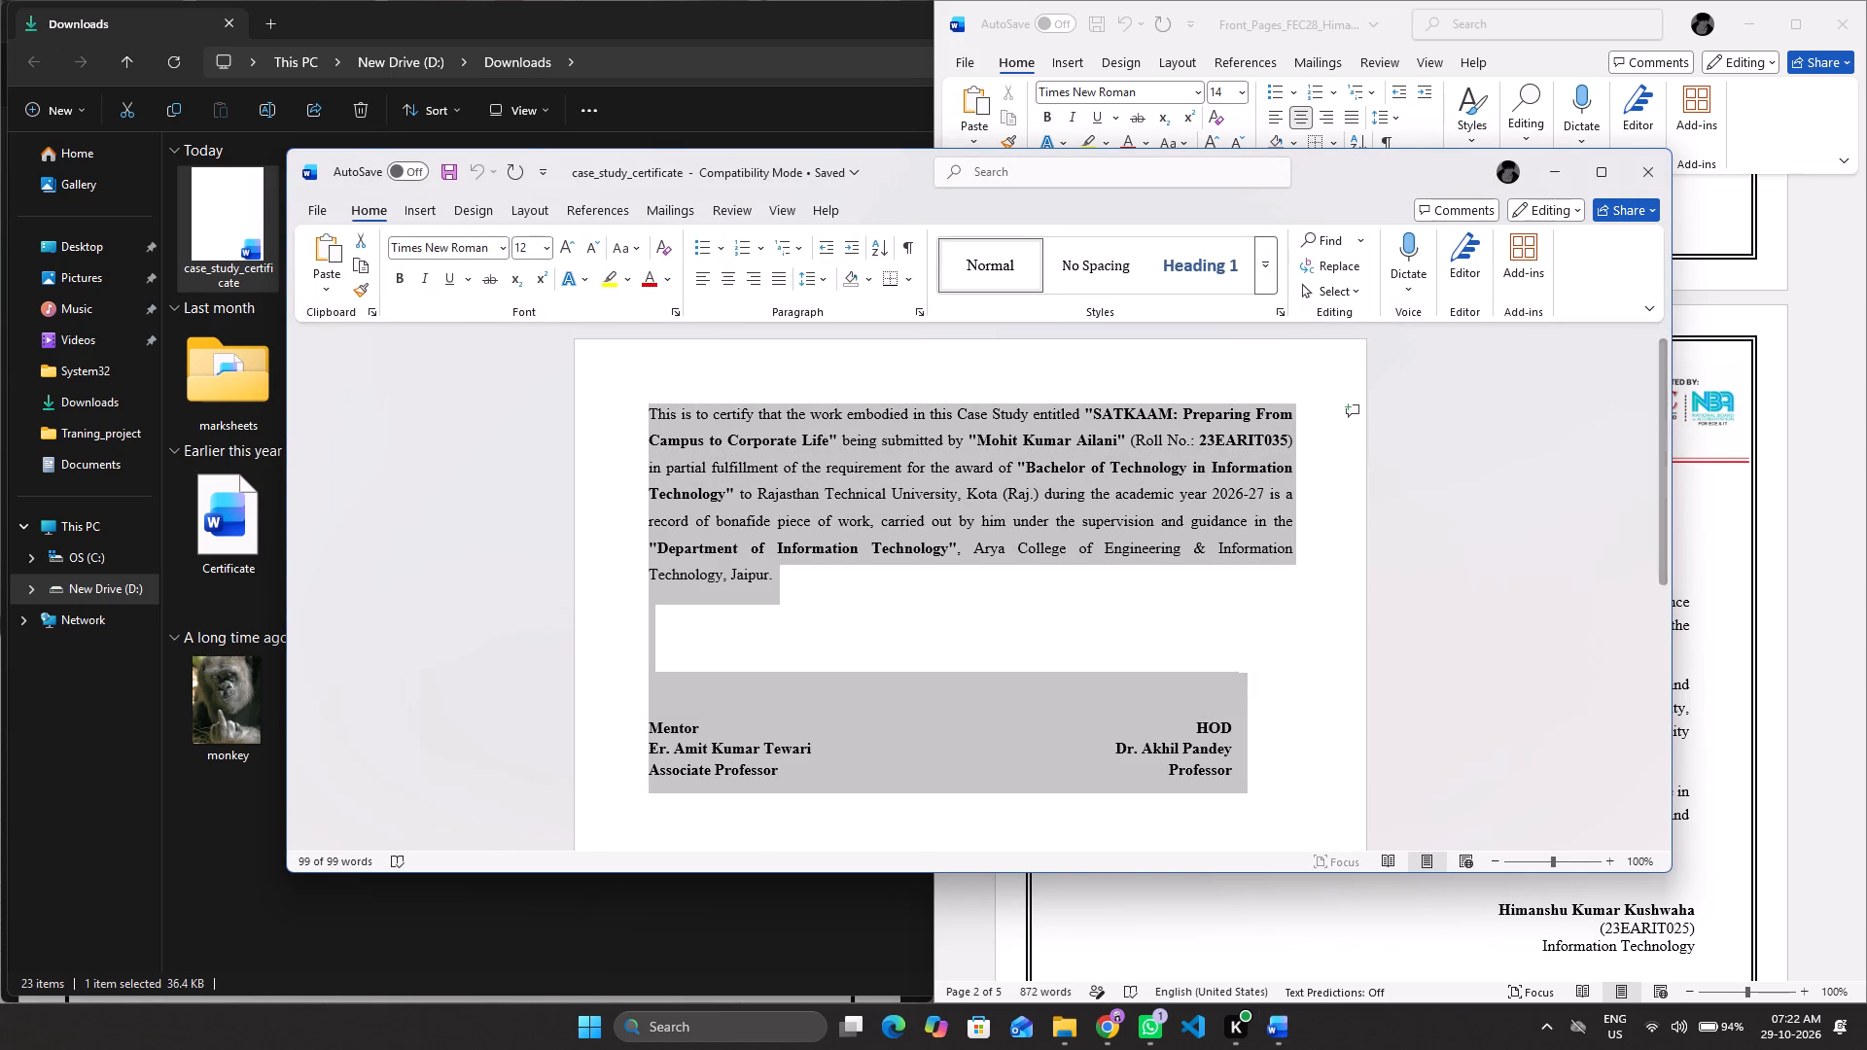
click(1770, 296)
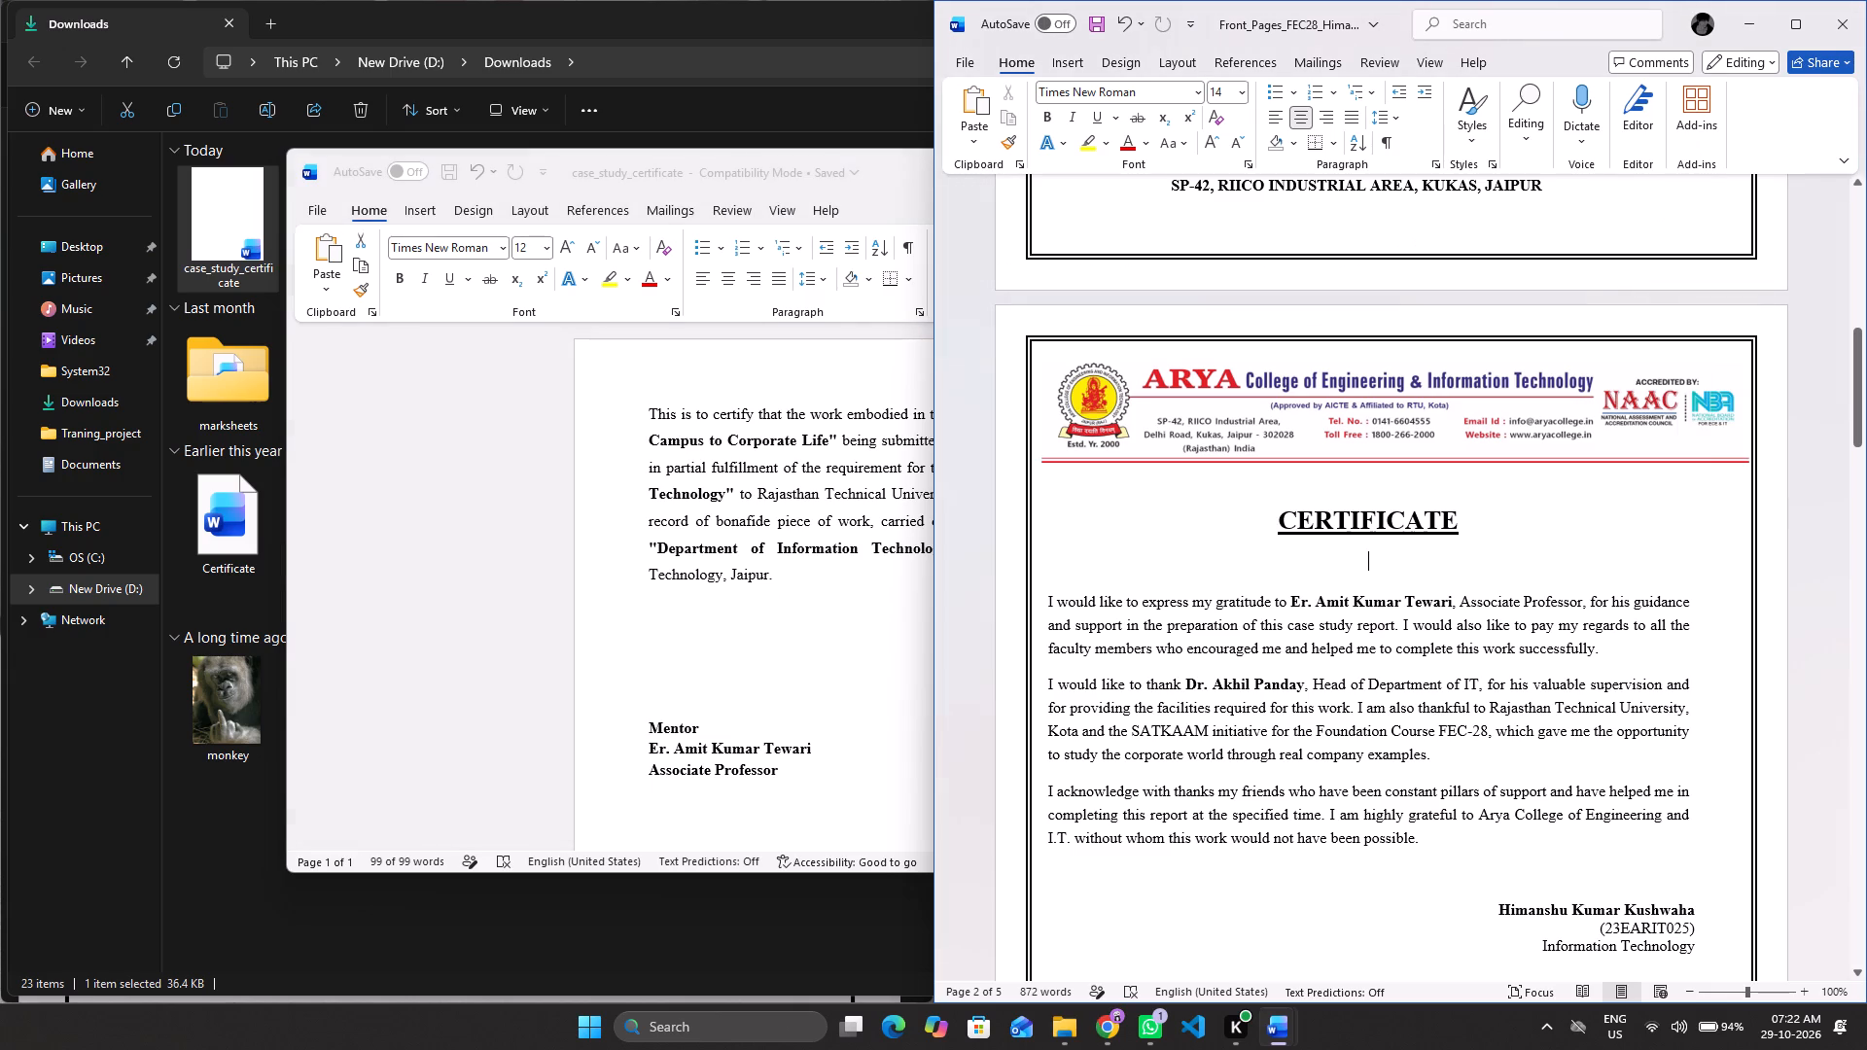
drag(1048, 601, 1654, 724)
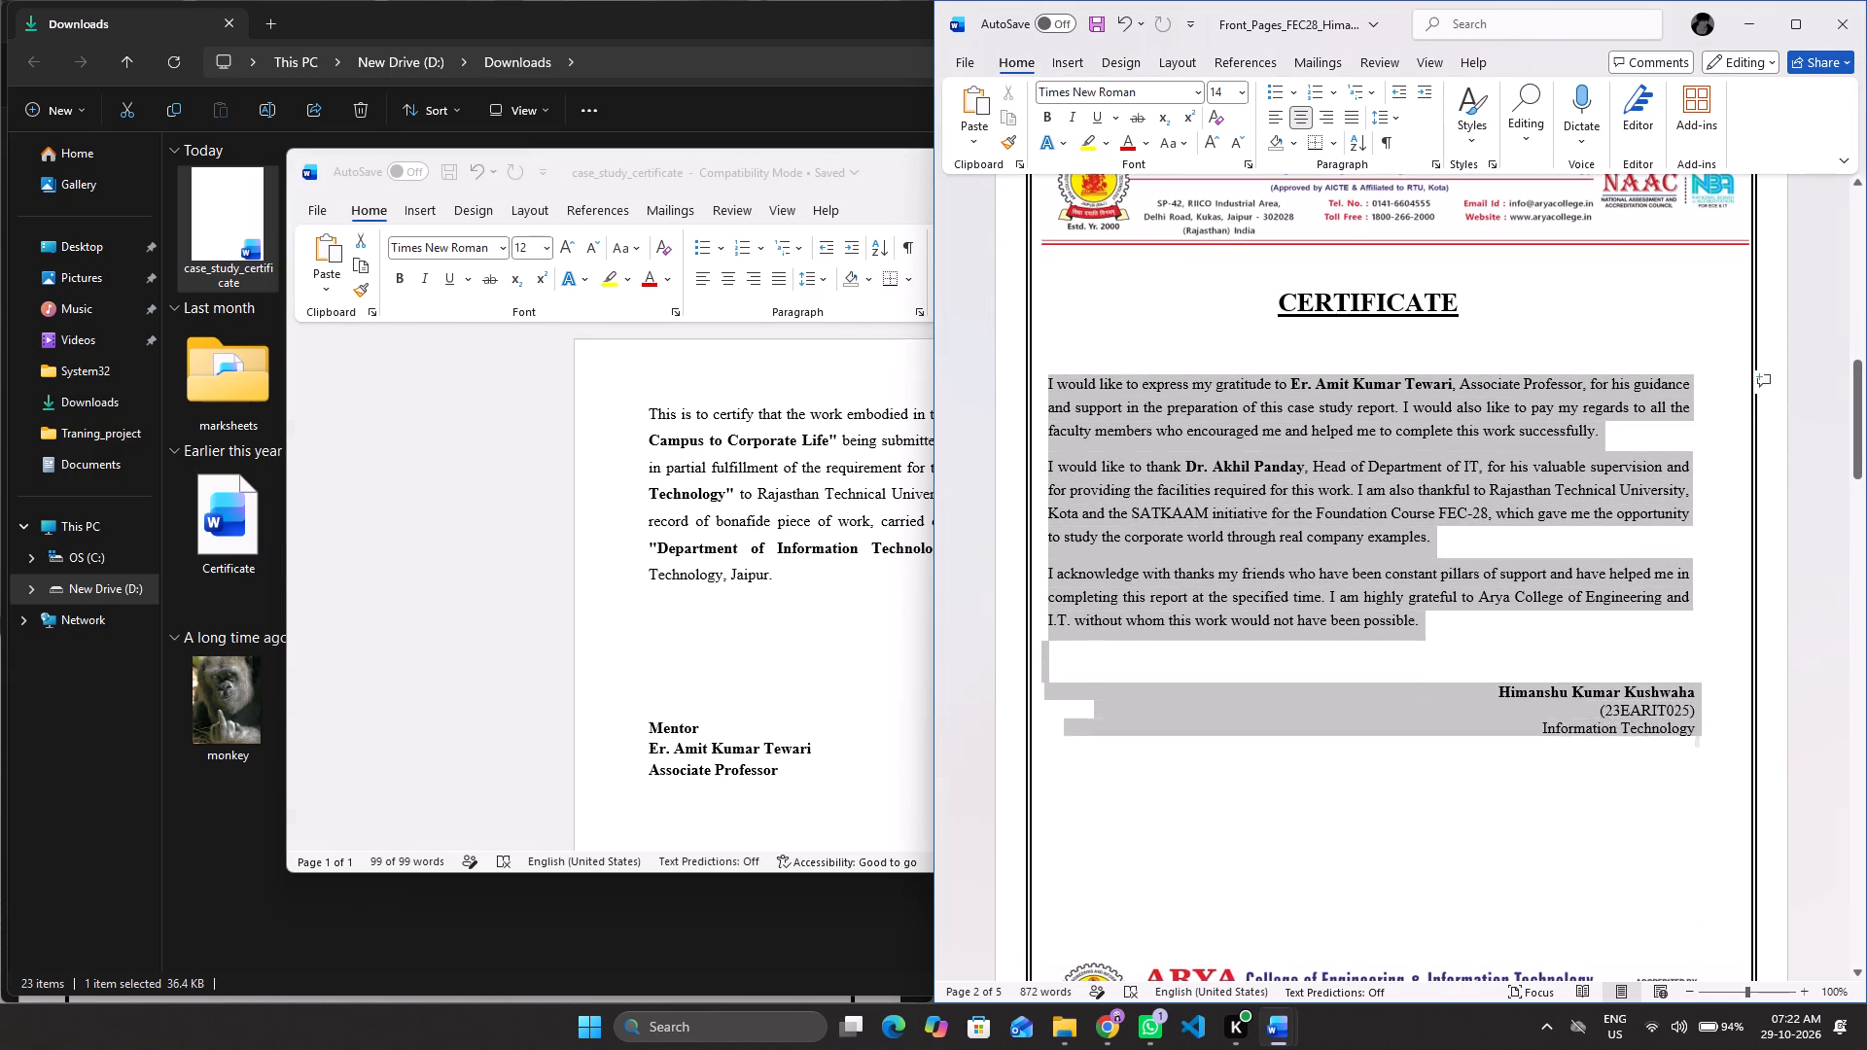
drag(1654, 724, 1690, 729)
key(BackSpace)
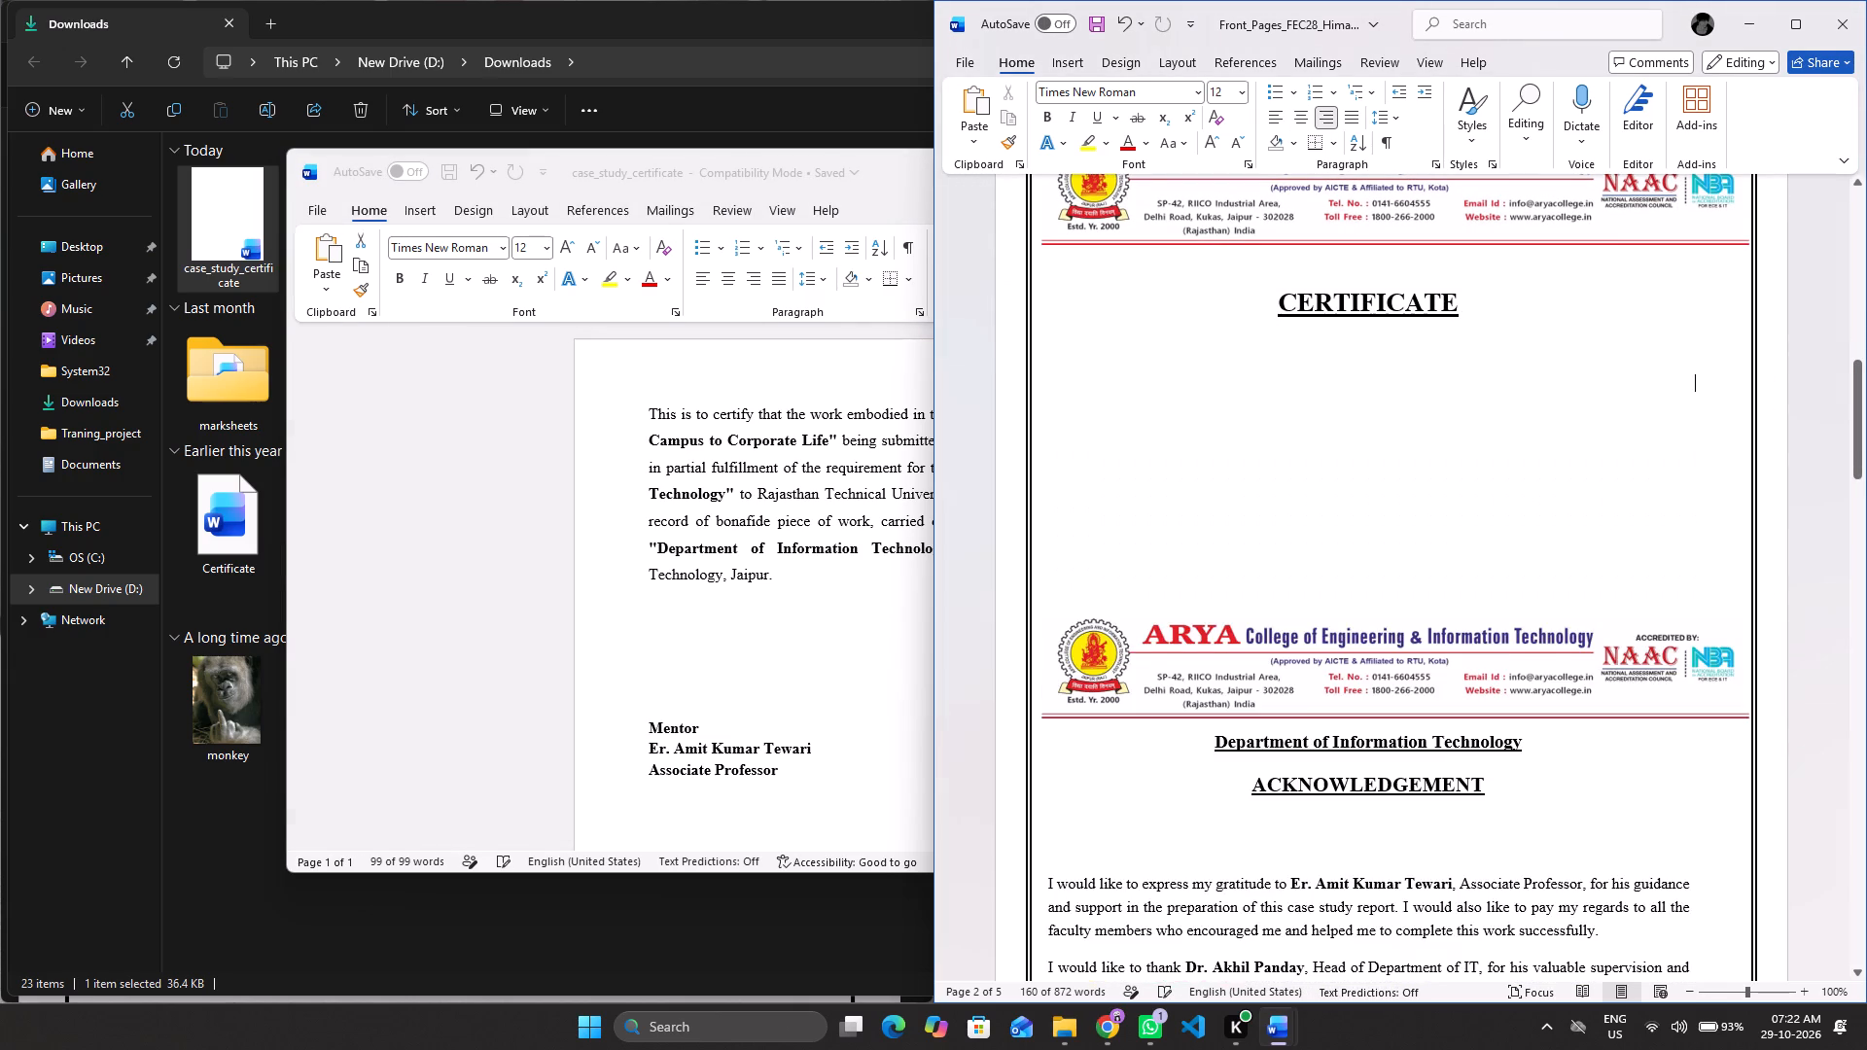
key(ctrl+v)
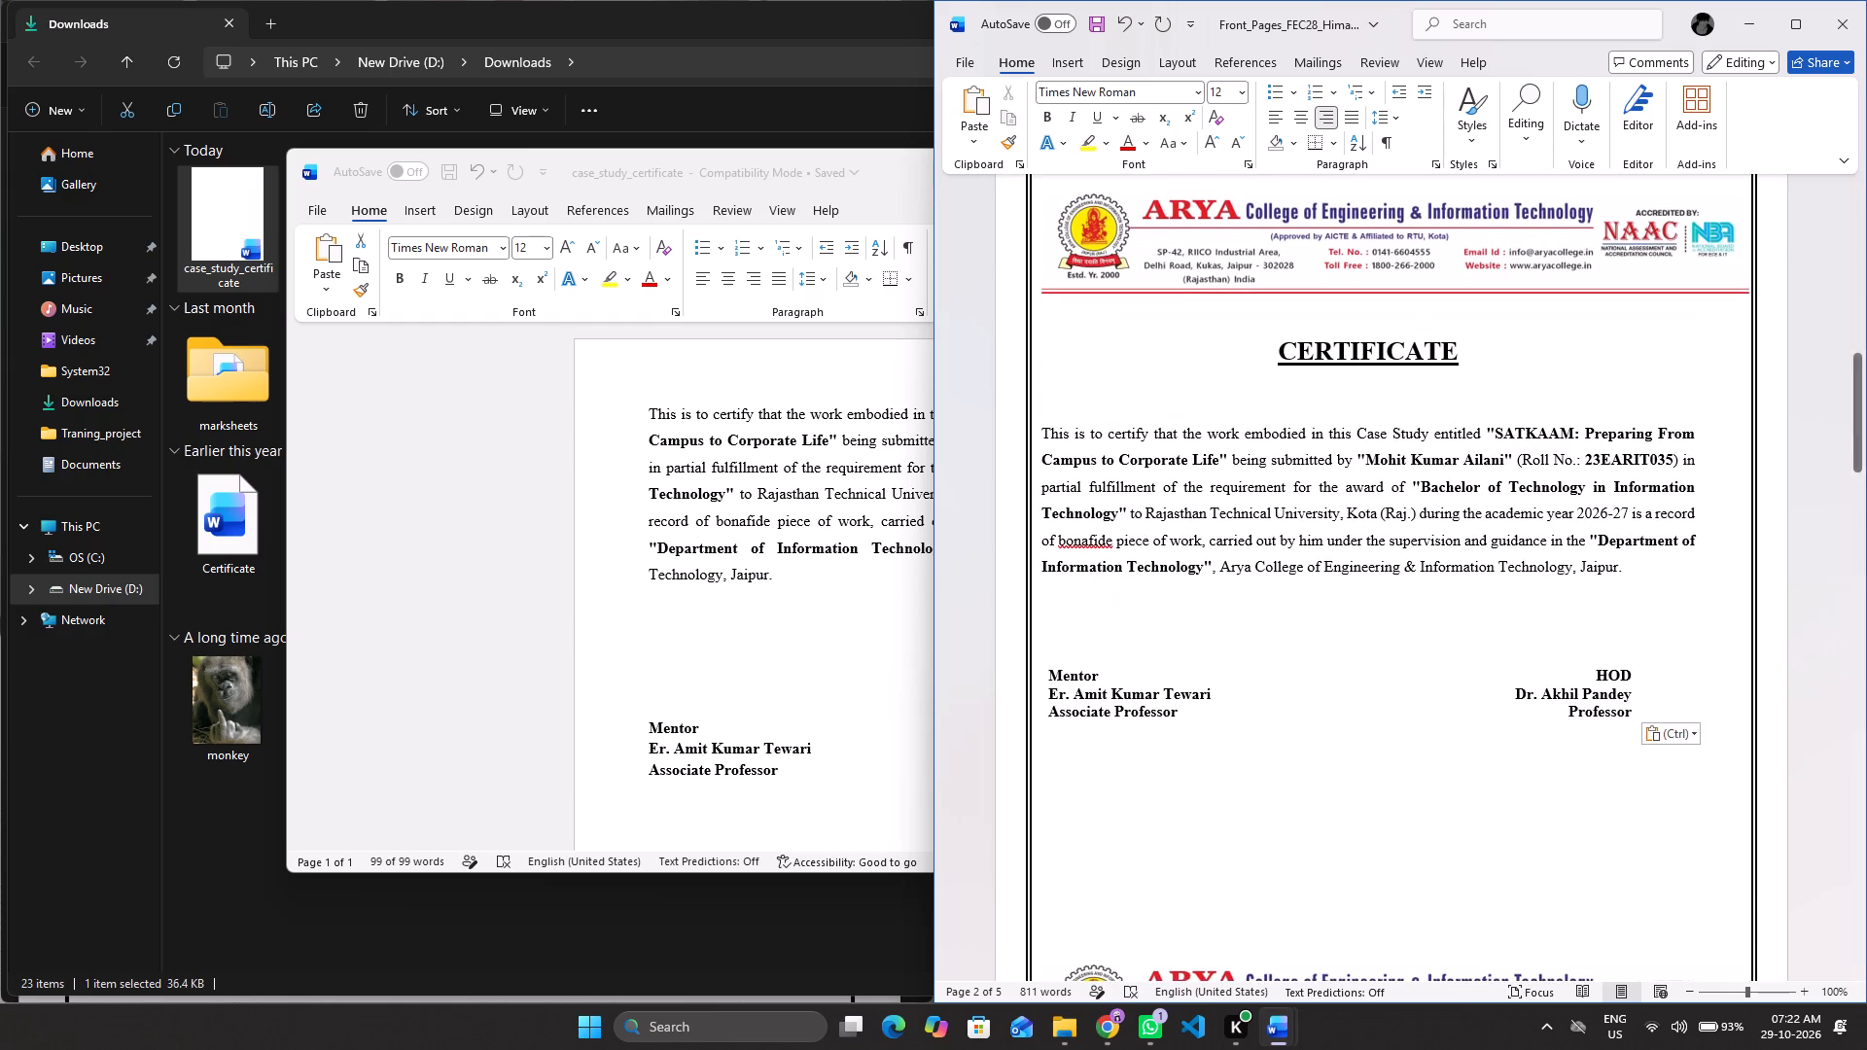
Insert six empty lines below the certificate's signature block to push the acknowledgement page's letterhead onto the following page.
click(1549, 795)
key(Return)
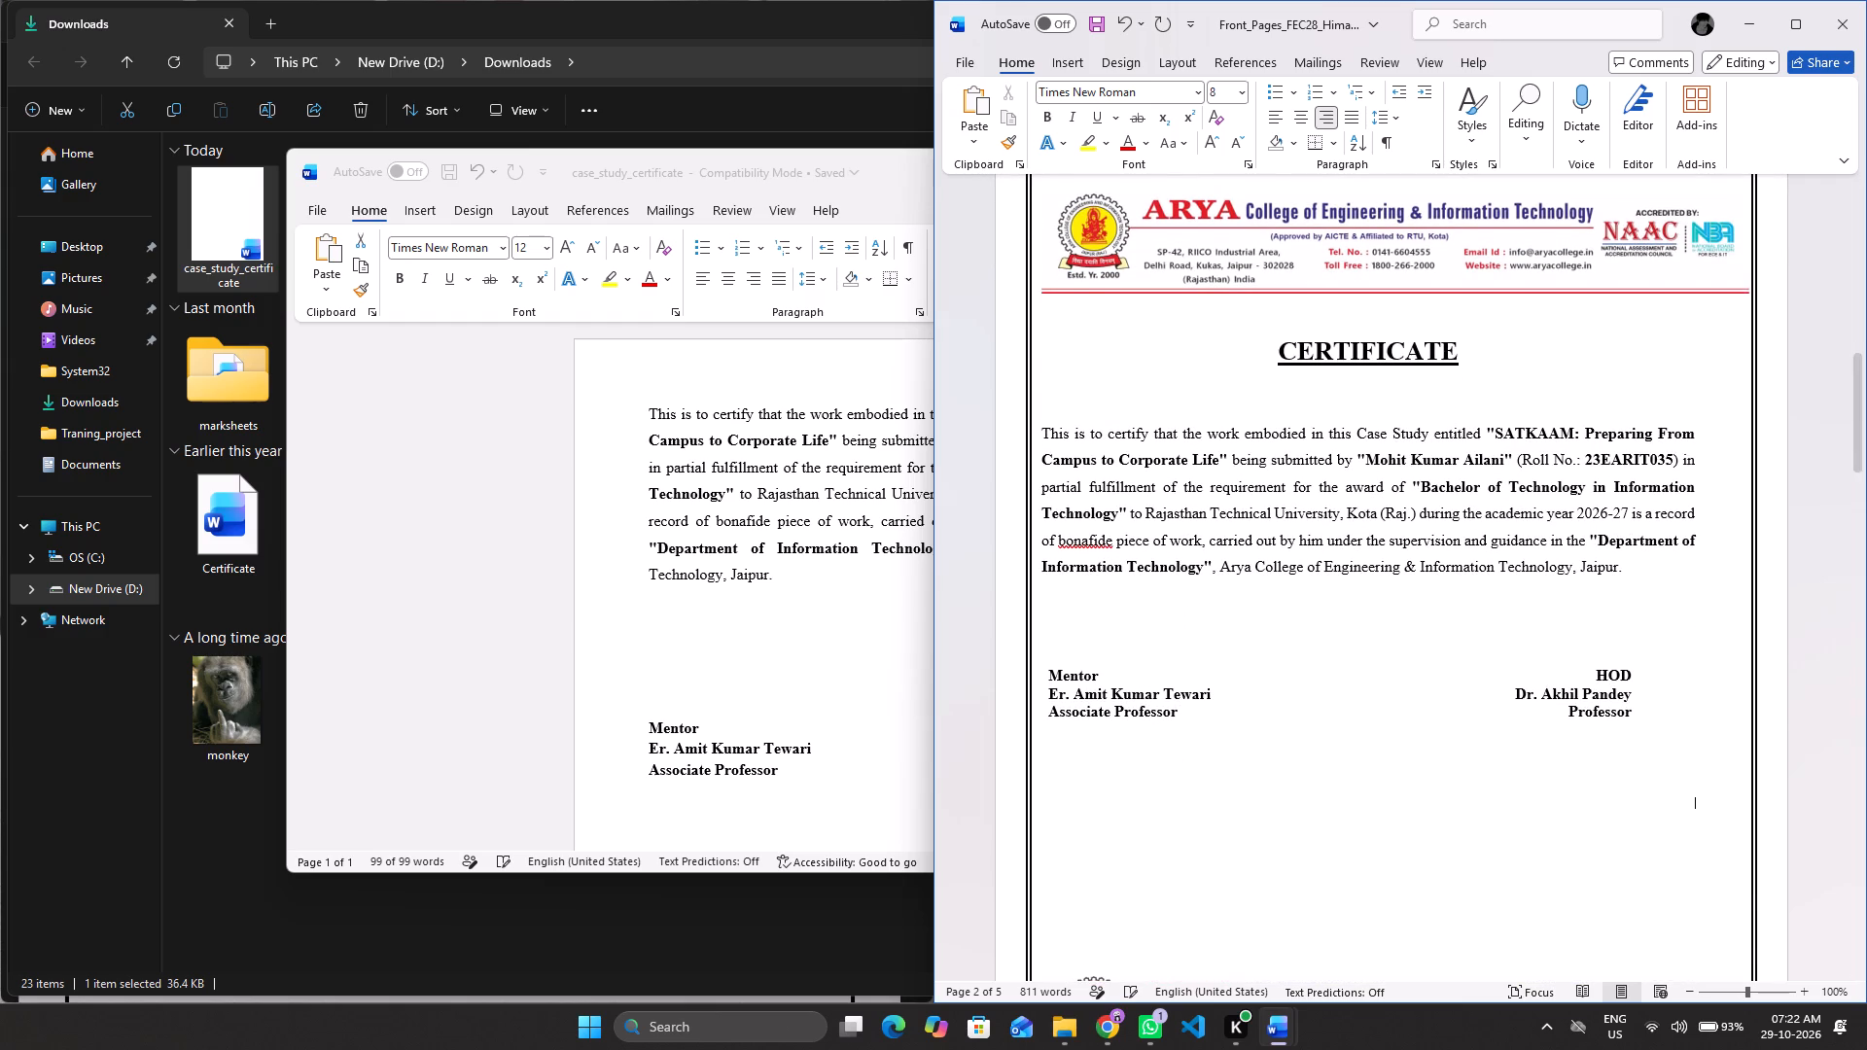
key(Return)
scroll(1549, 795, down, 4)
key(Return)
key(Return)
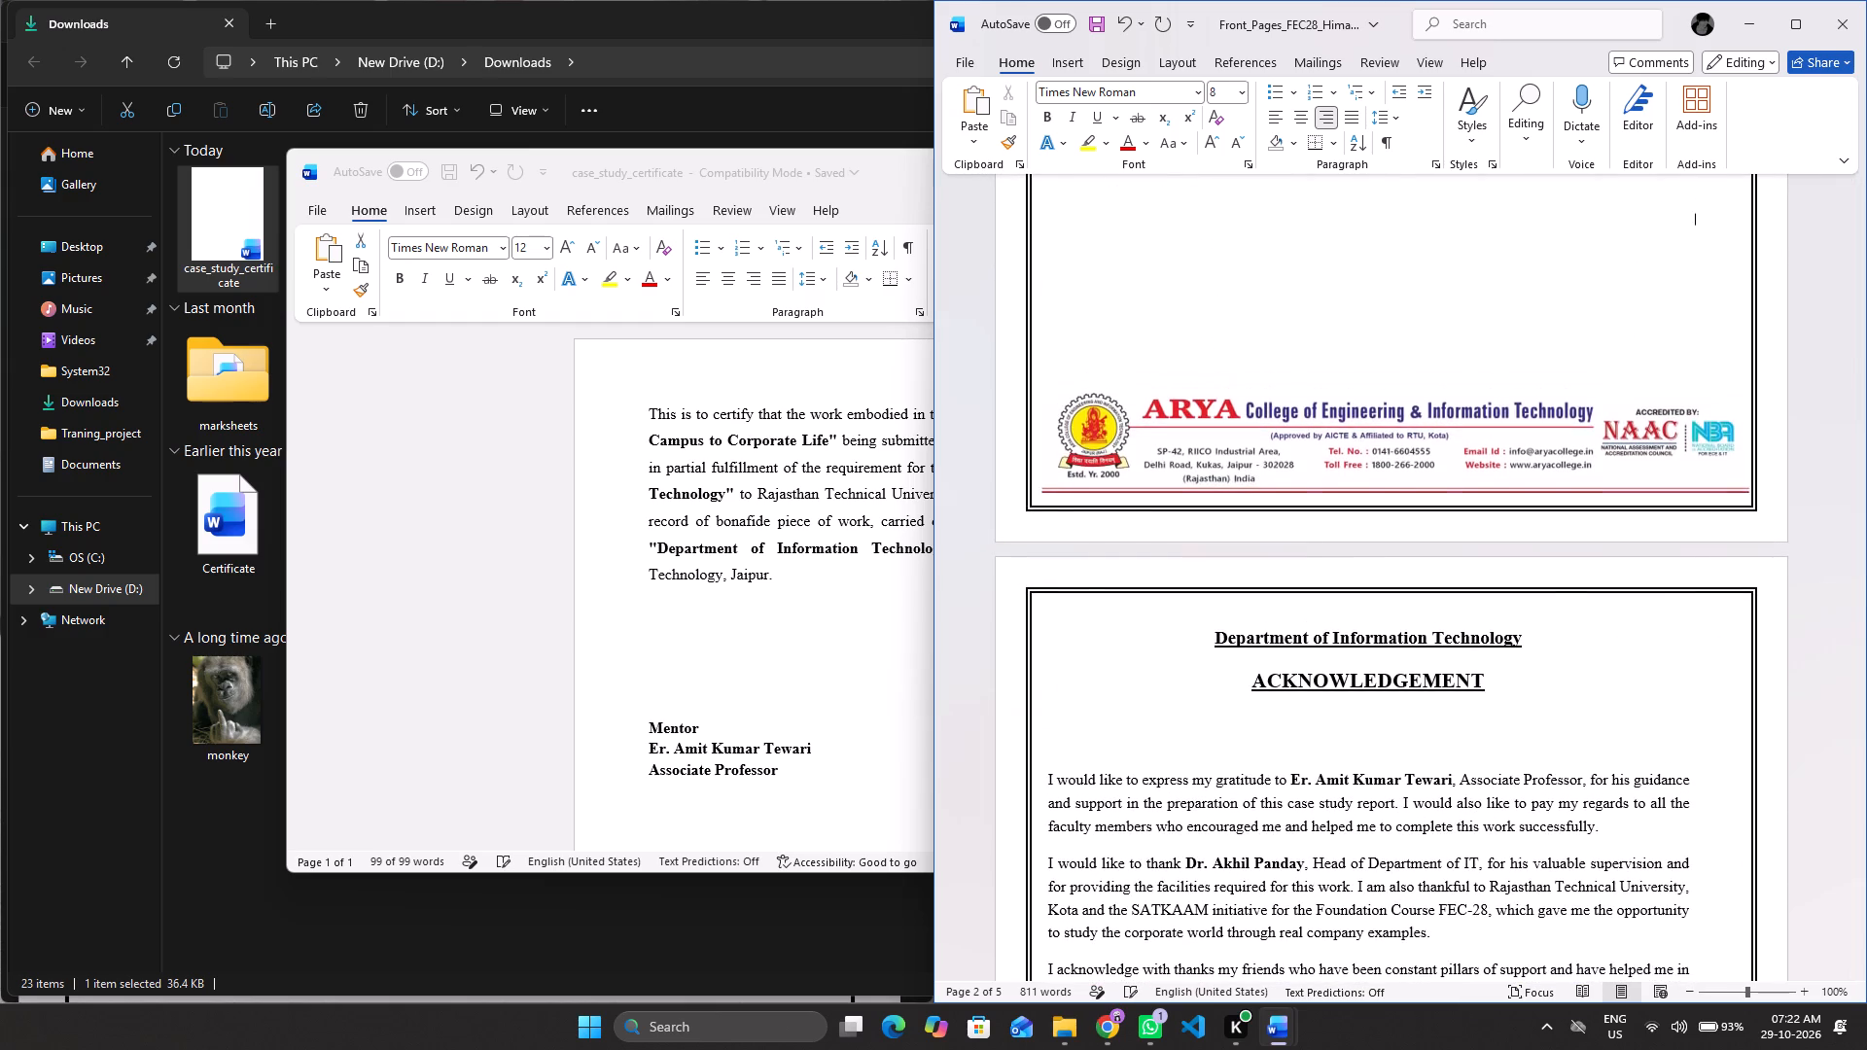
key(Return)
key(Return)
Close the case_study_certificate document and the Downloads folder window, leaving the front-pages document beside the reference report.
scroll(1549, 795, up, 3)
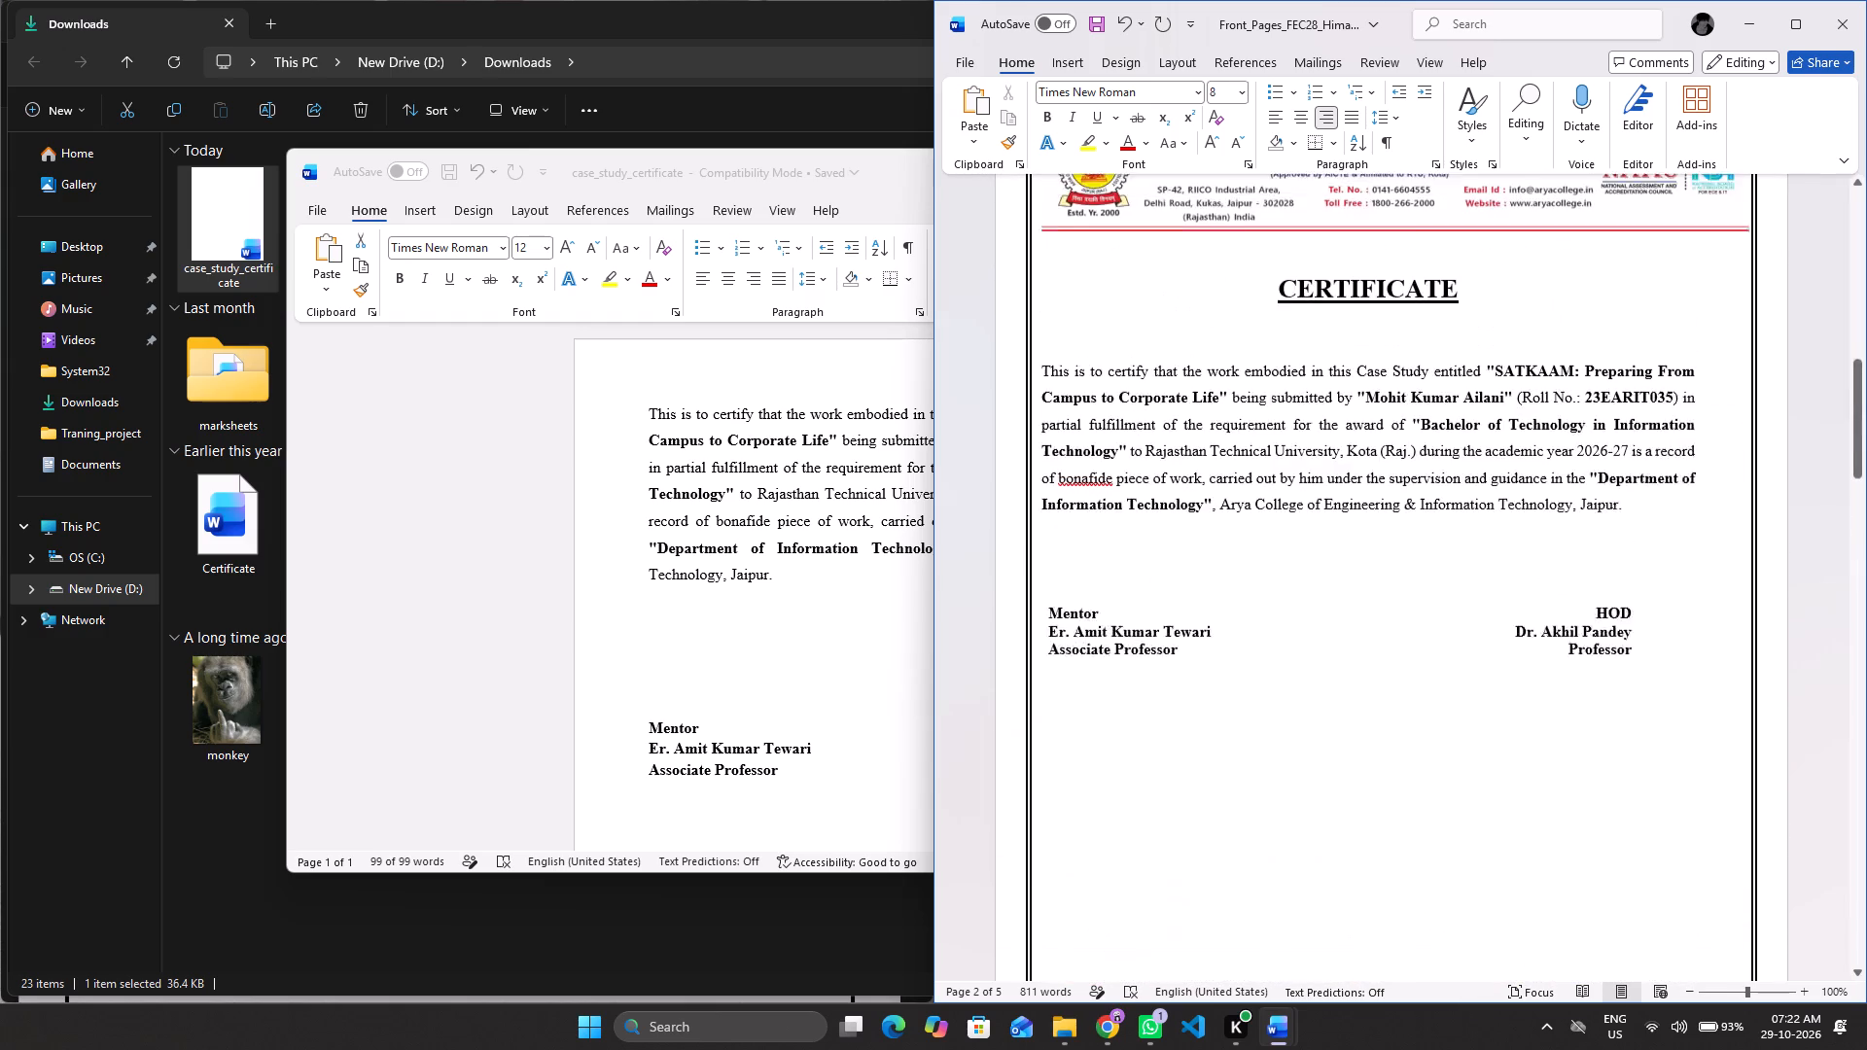
scroll(1549, 795, up, 3)
scroll(1549, 795, right, 1)
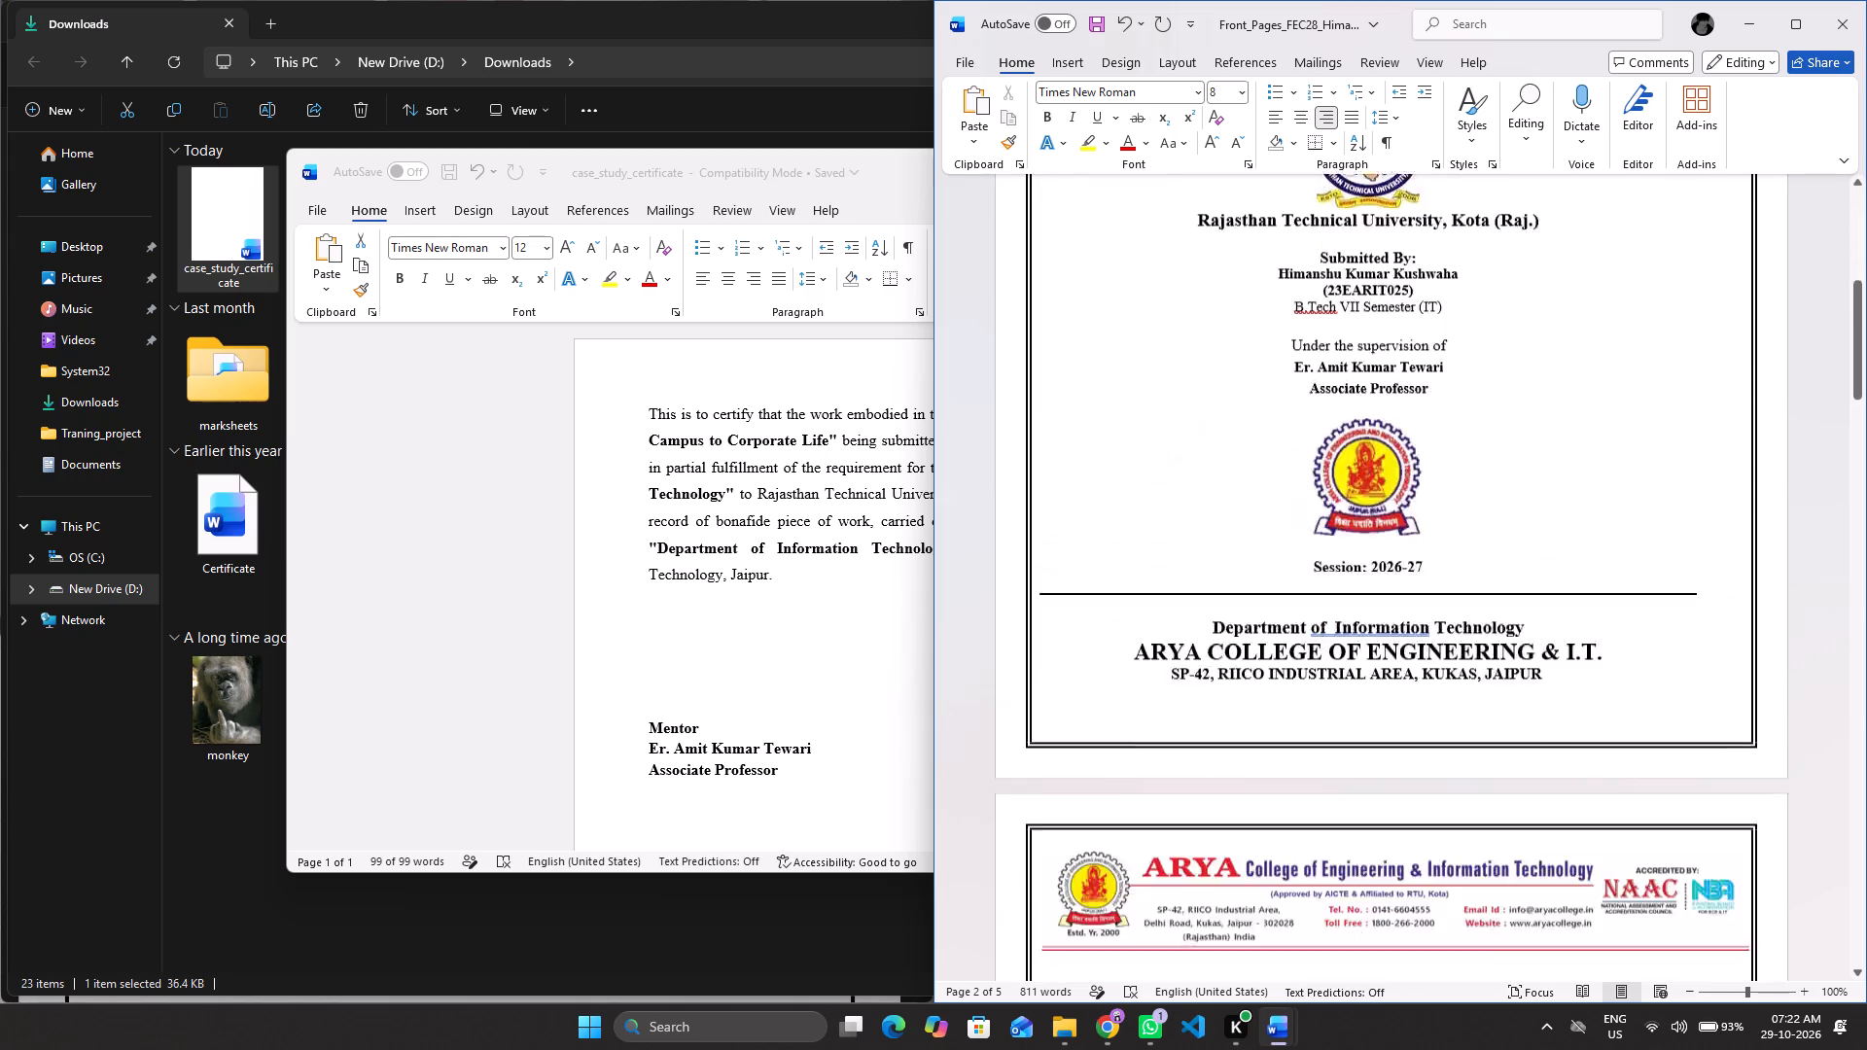
scroll(1549, 795, right, 1)
click(901, 192)
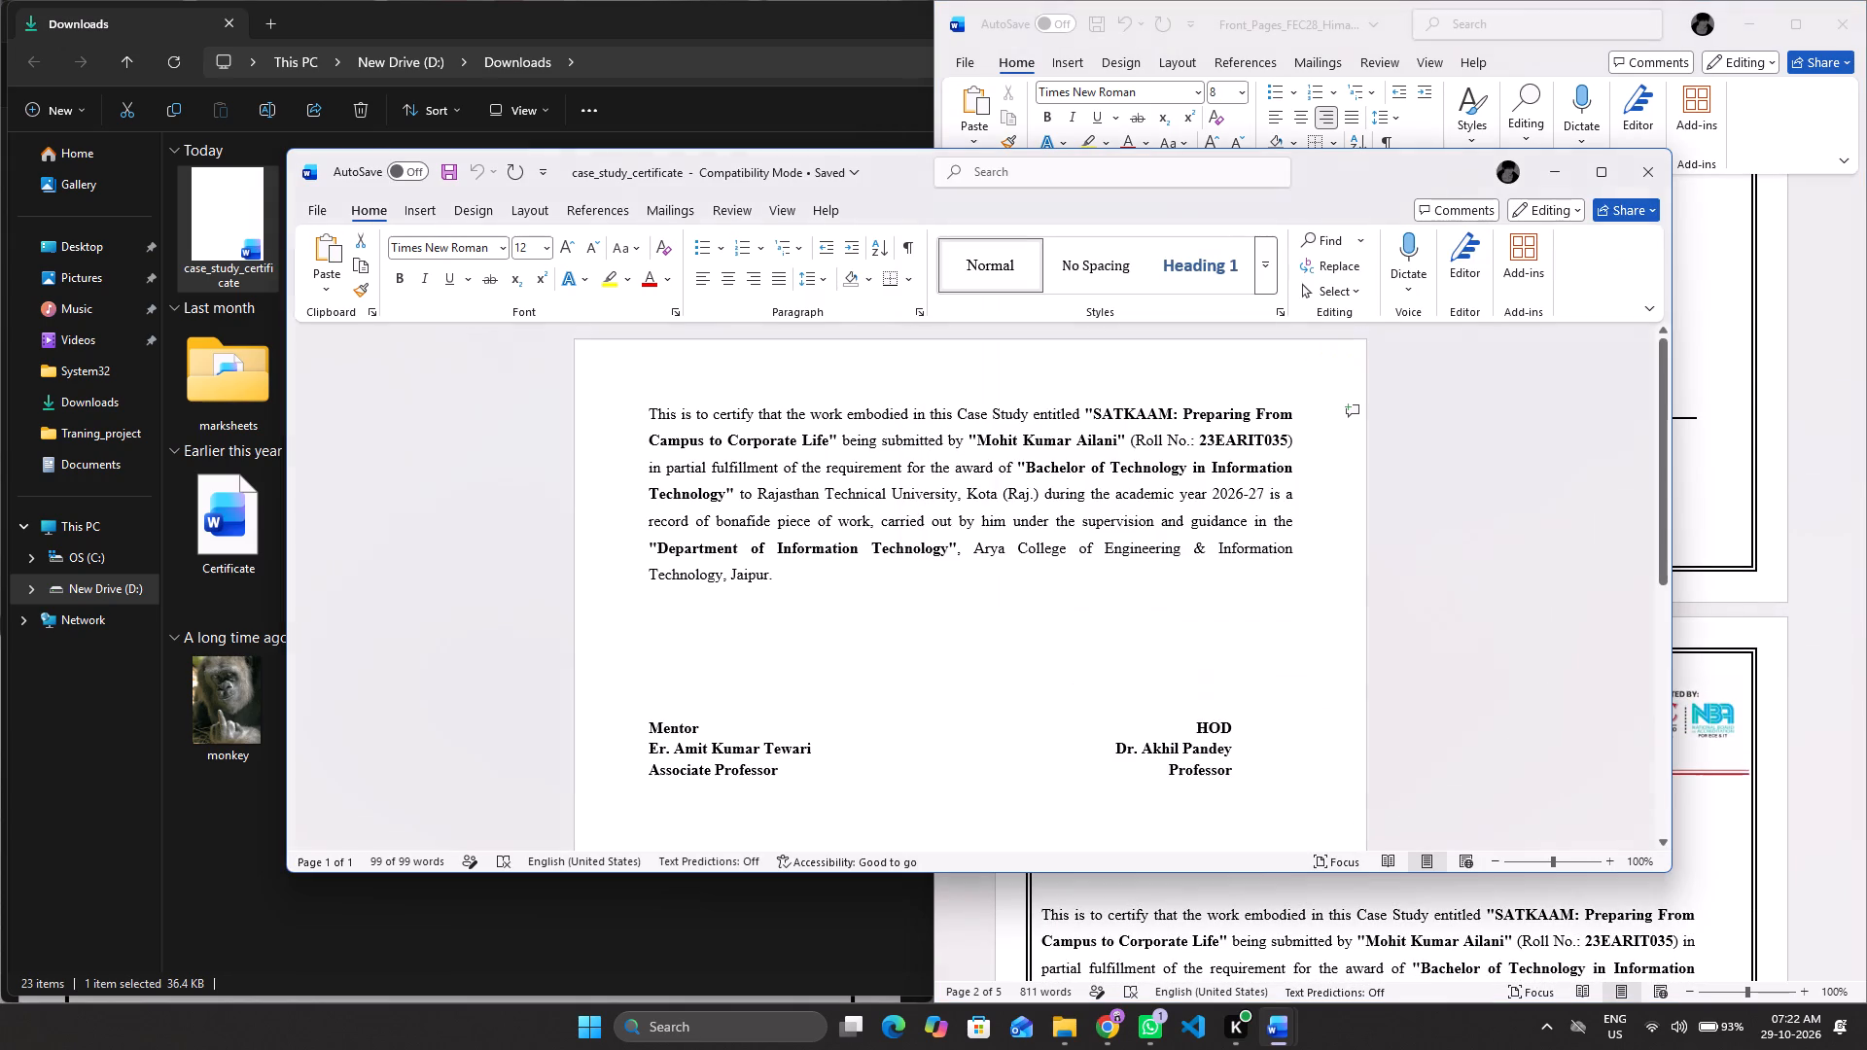
click(1637, 162)
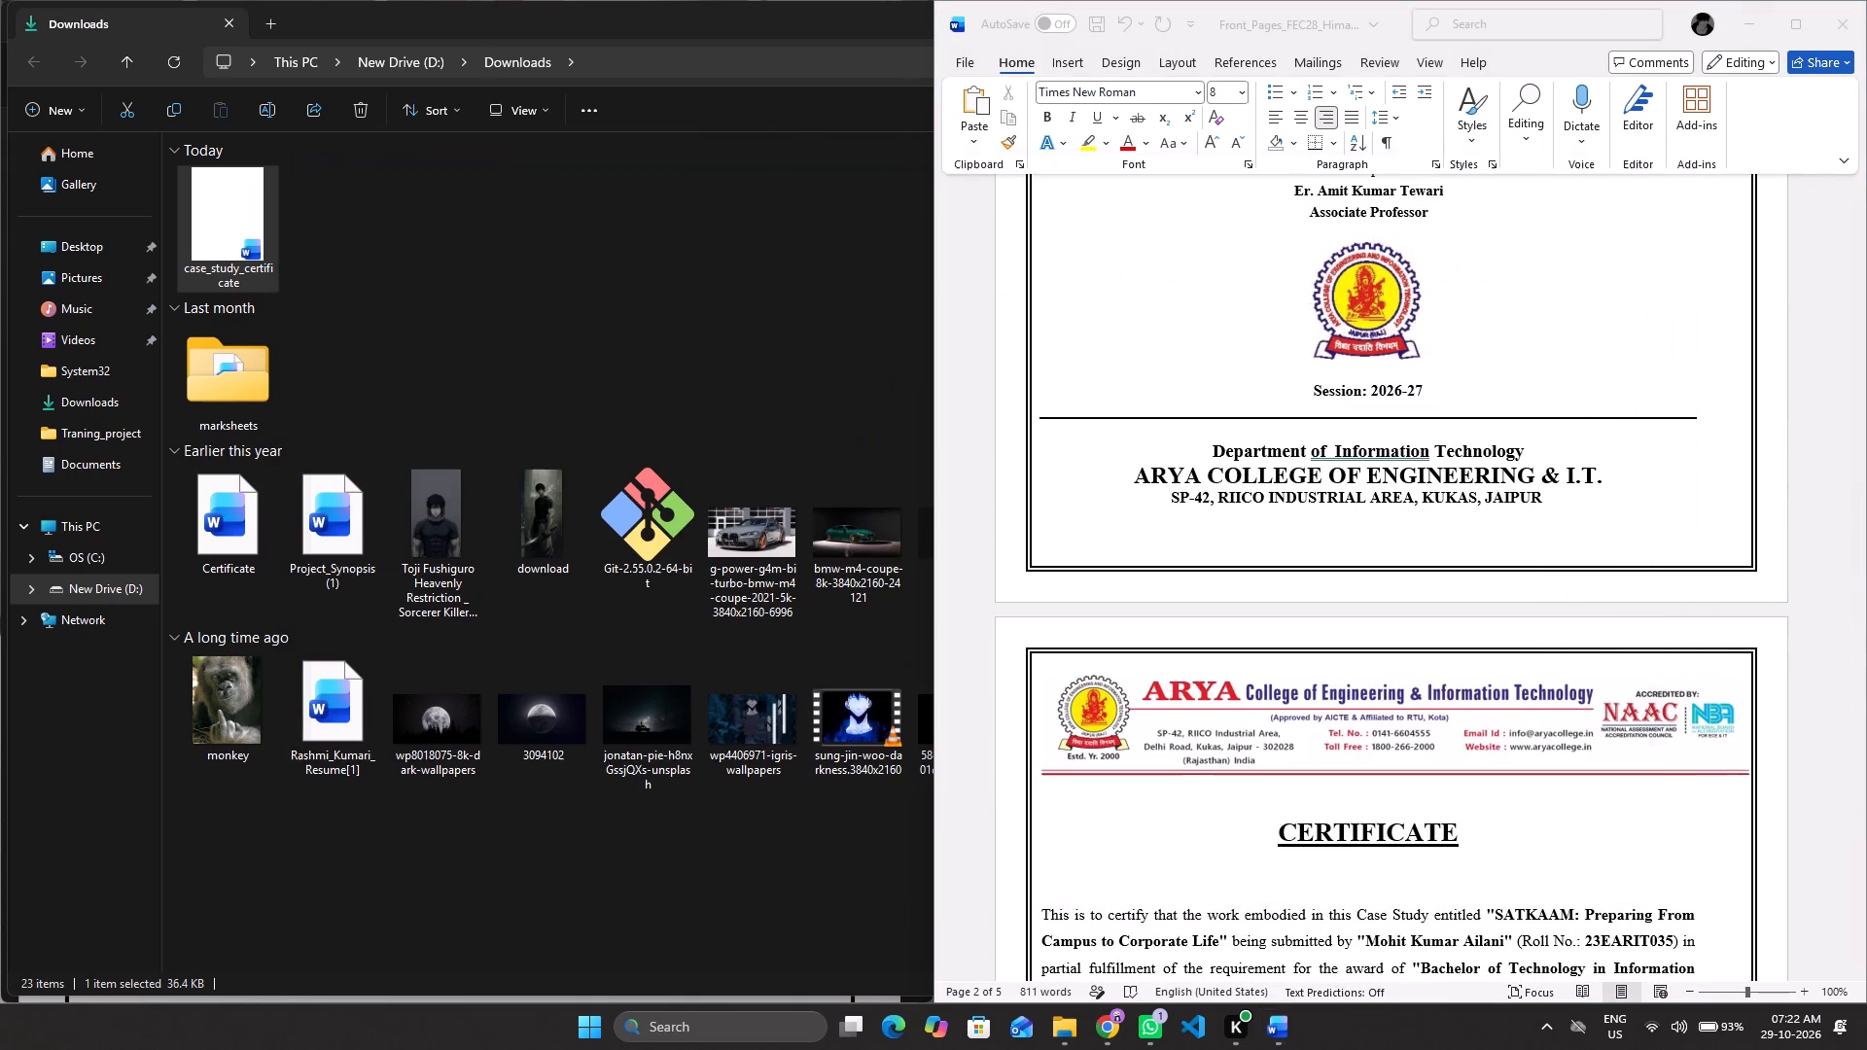
click(839, 231)
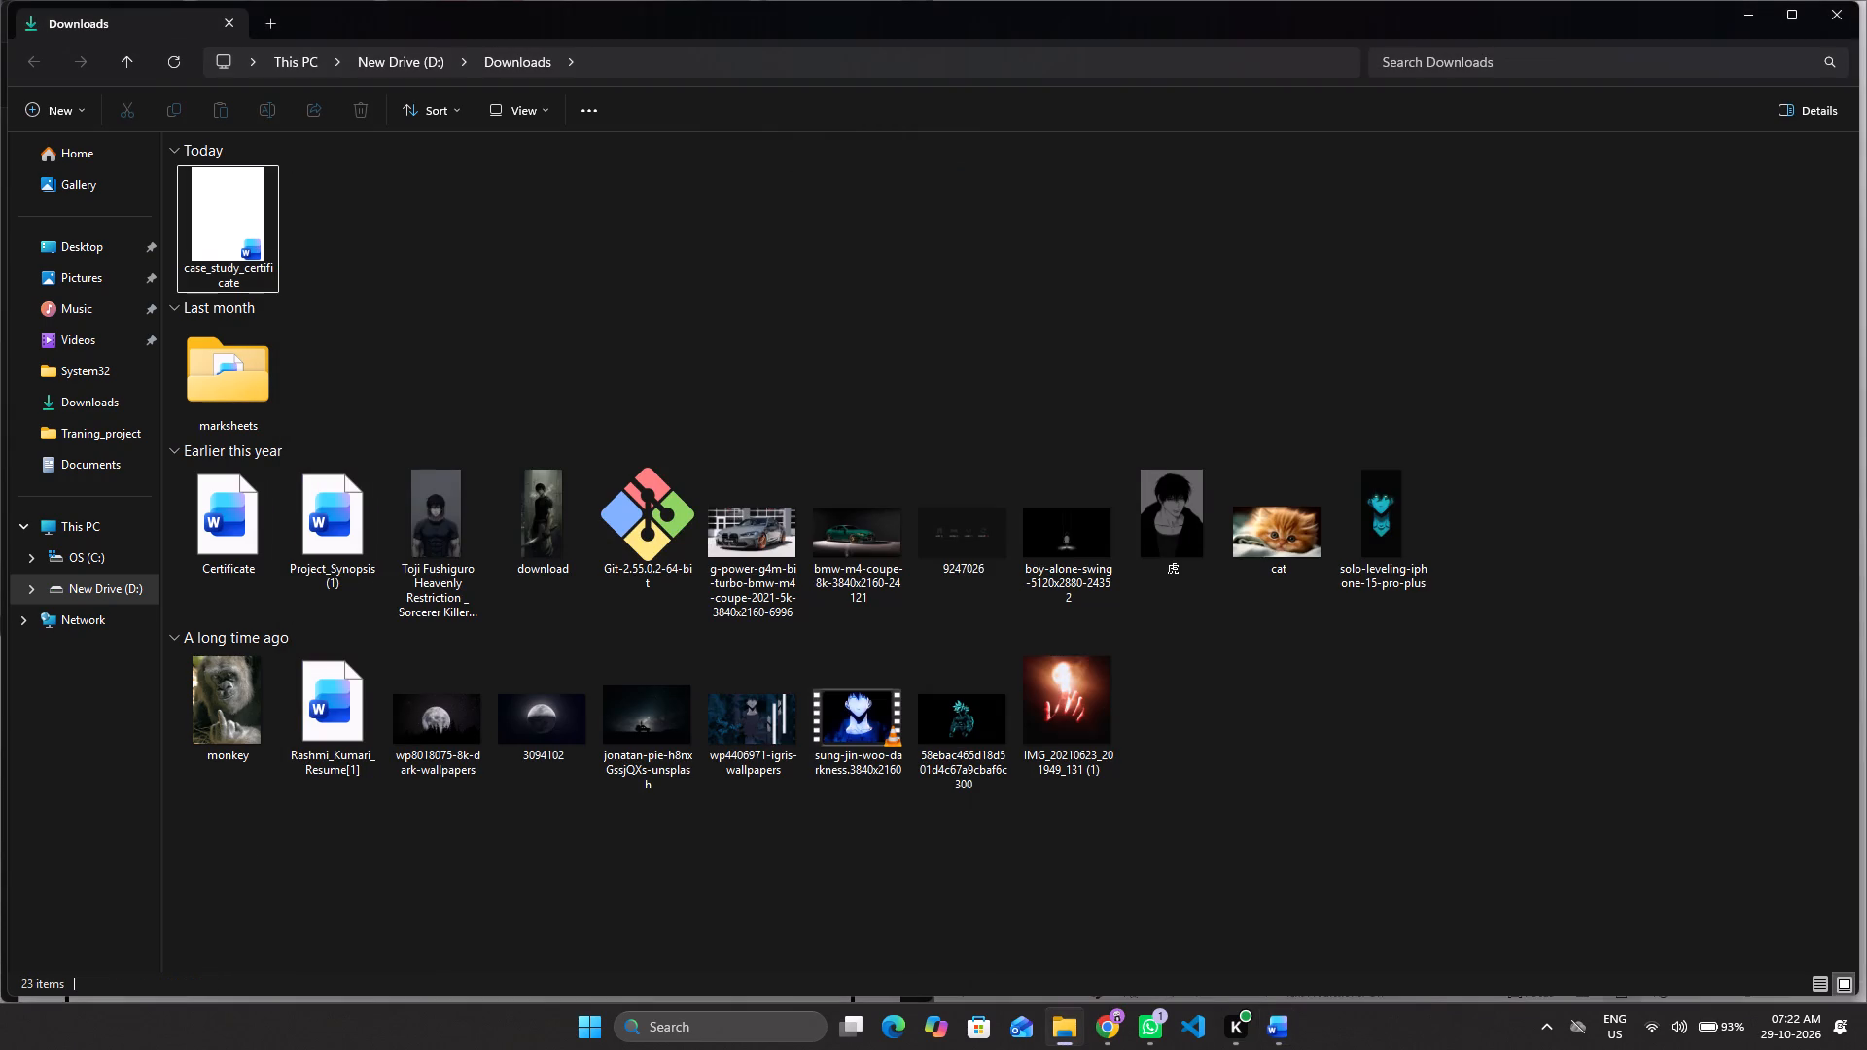
click(1828, 16)
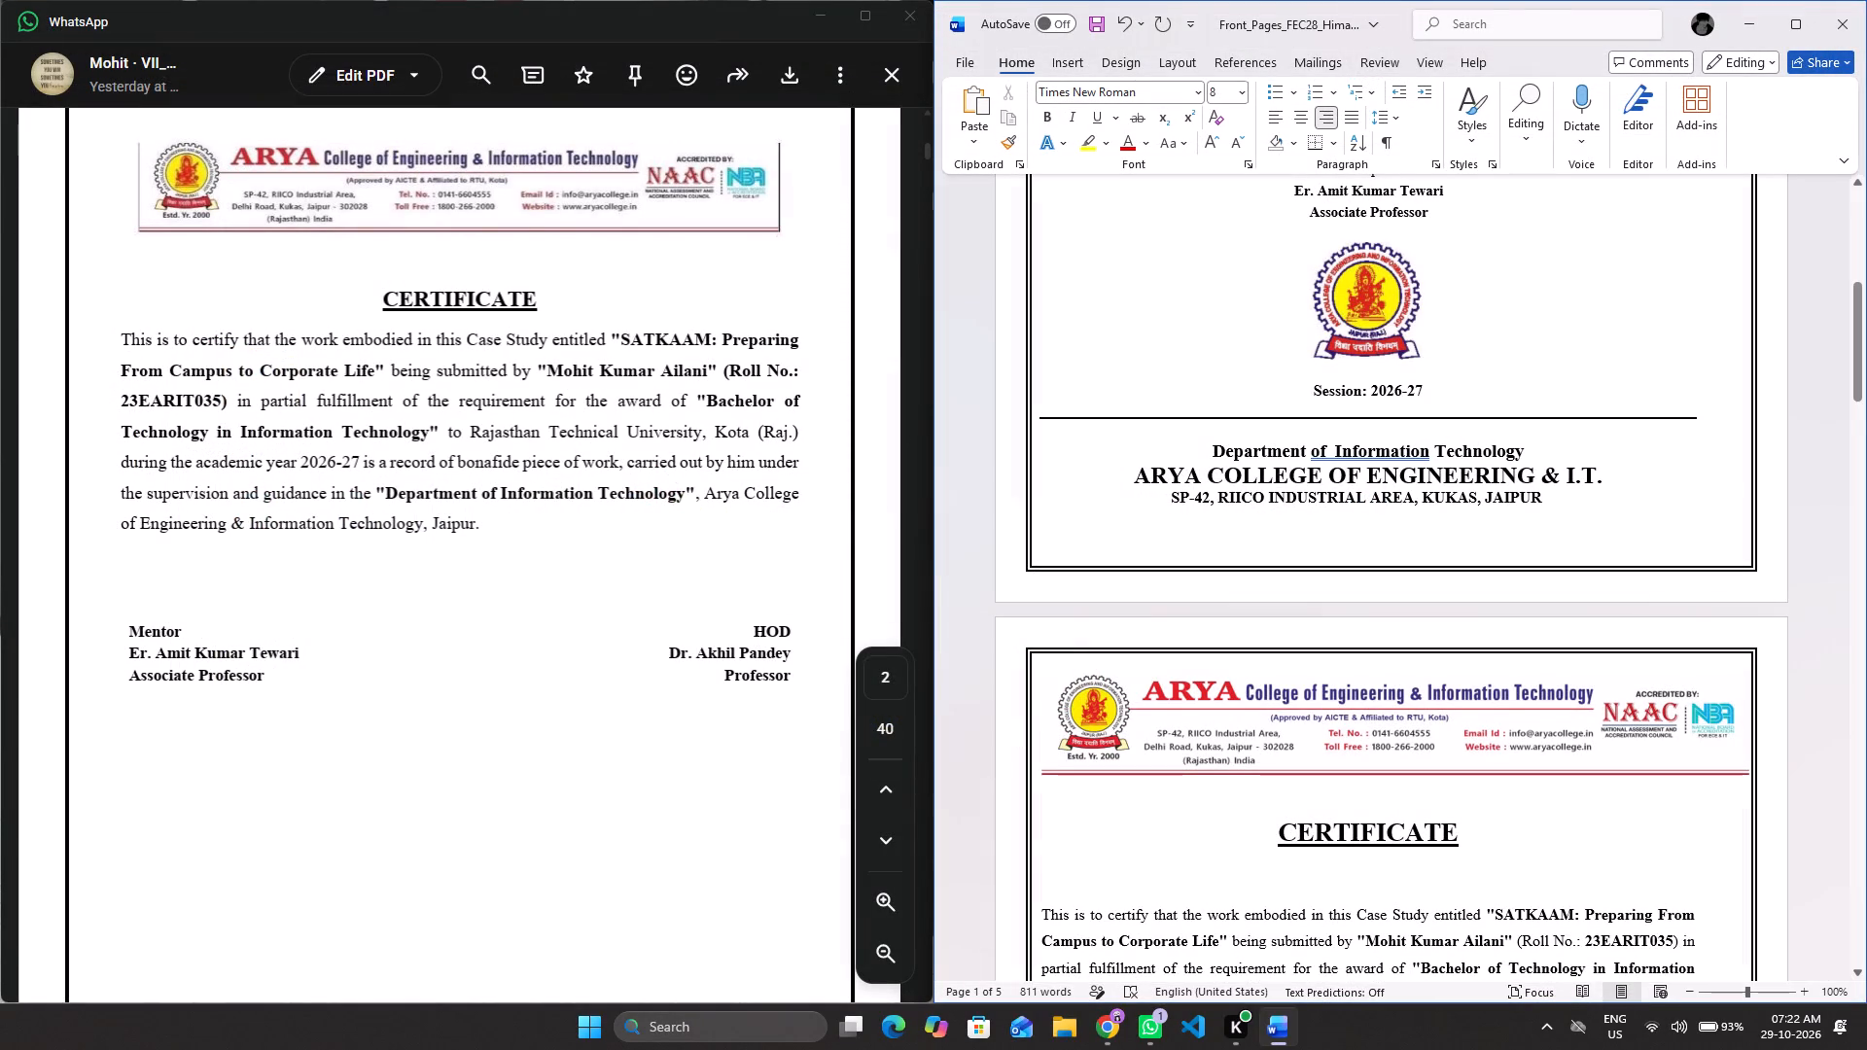
Compare the front-pages document's certificate page with the certificate page of the reference report.
scroll(1498, 472, down, 1)
scroll(649, 411, up, 2)
scroll(649, 411, down, 1)
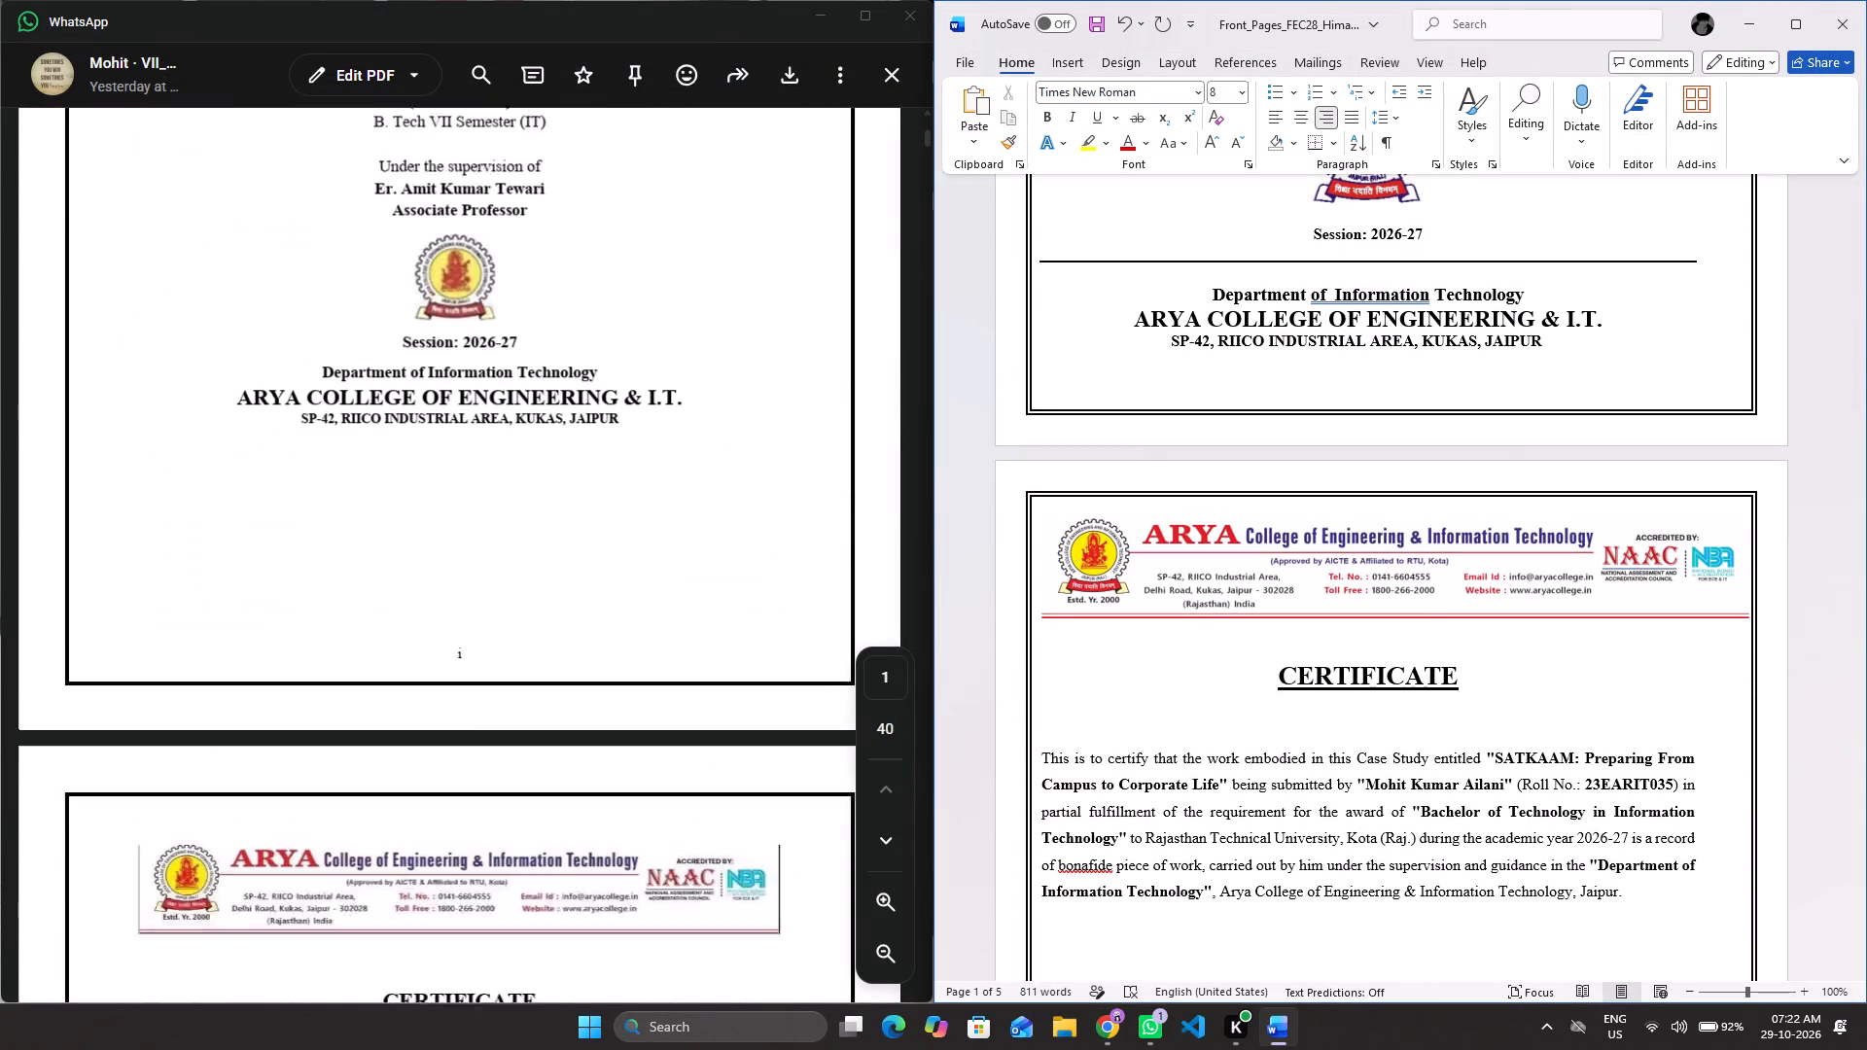
scroll(649, 411, down, 3)
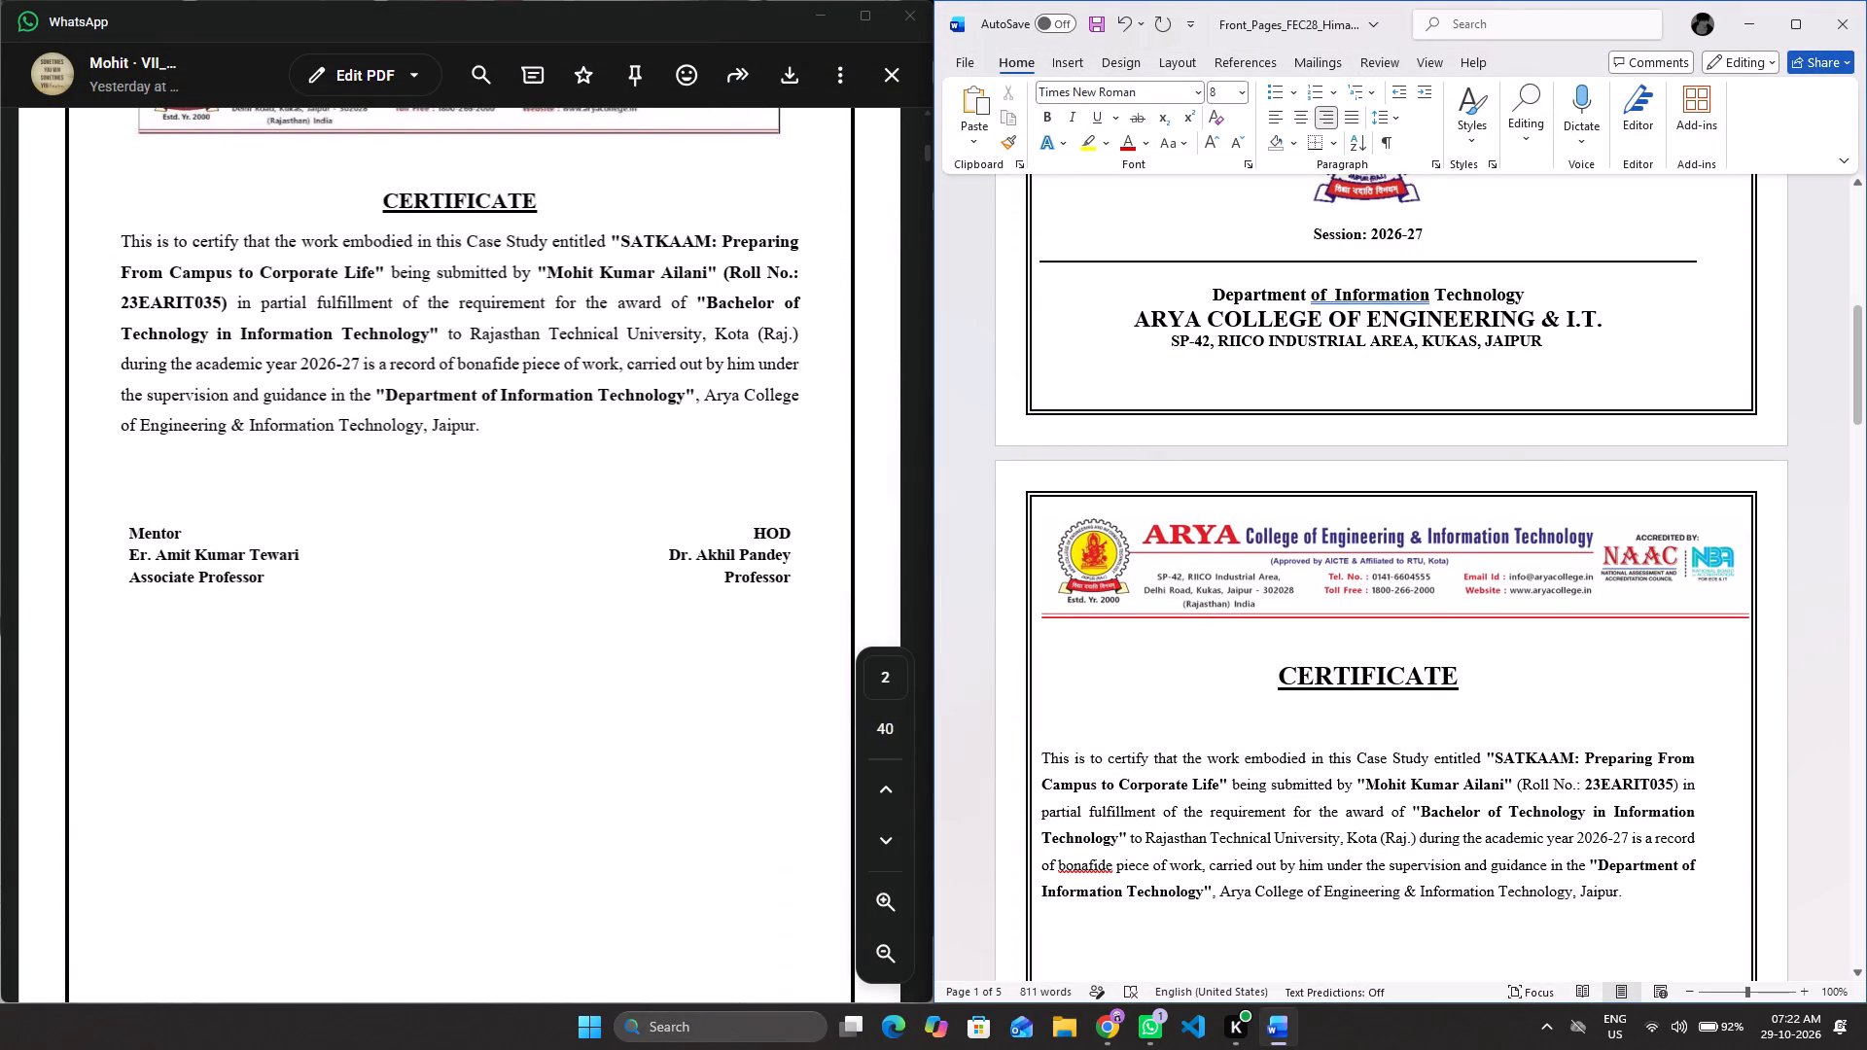
scroll(1441, 498, down, 2)
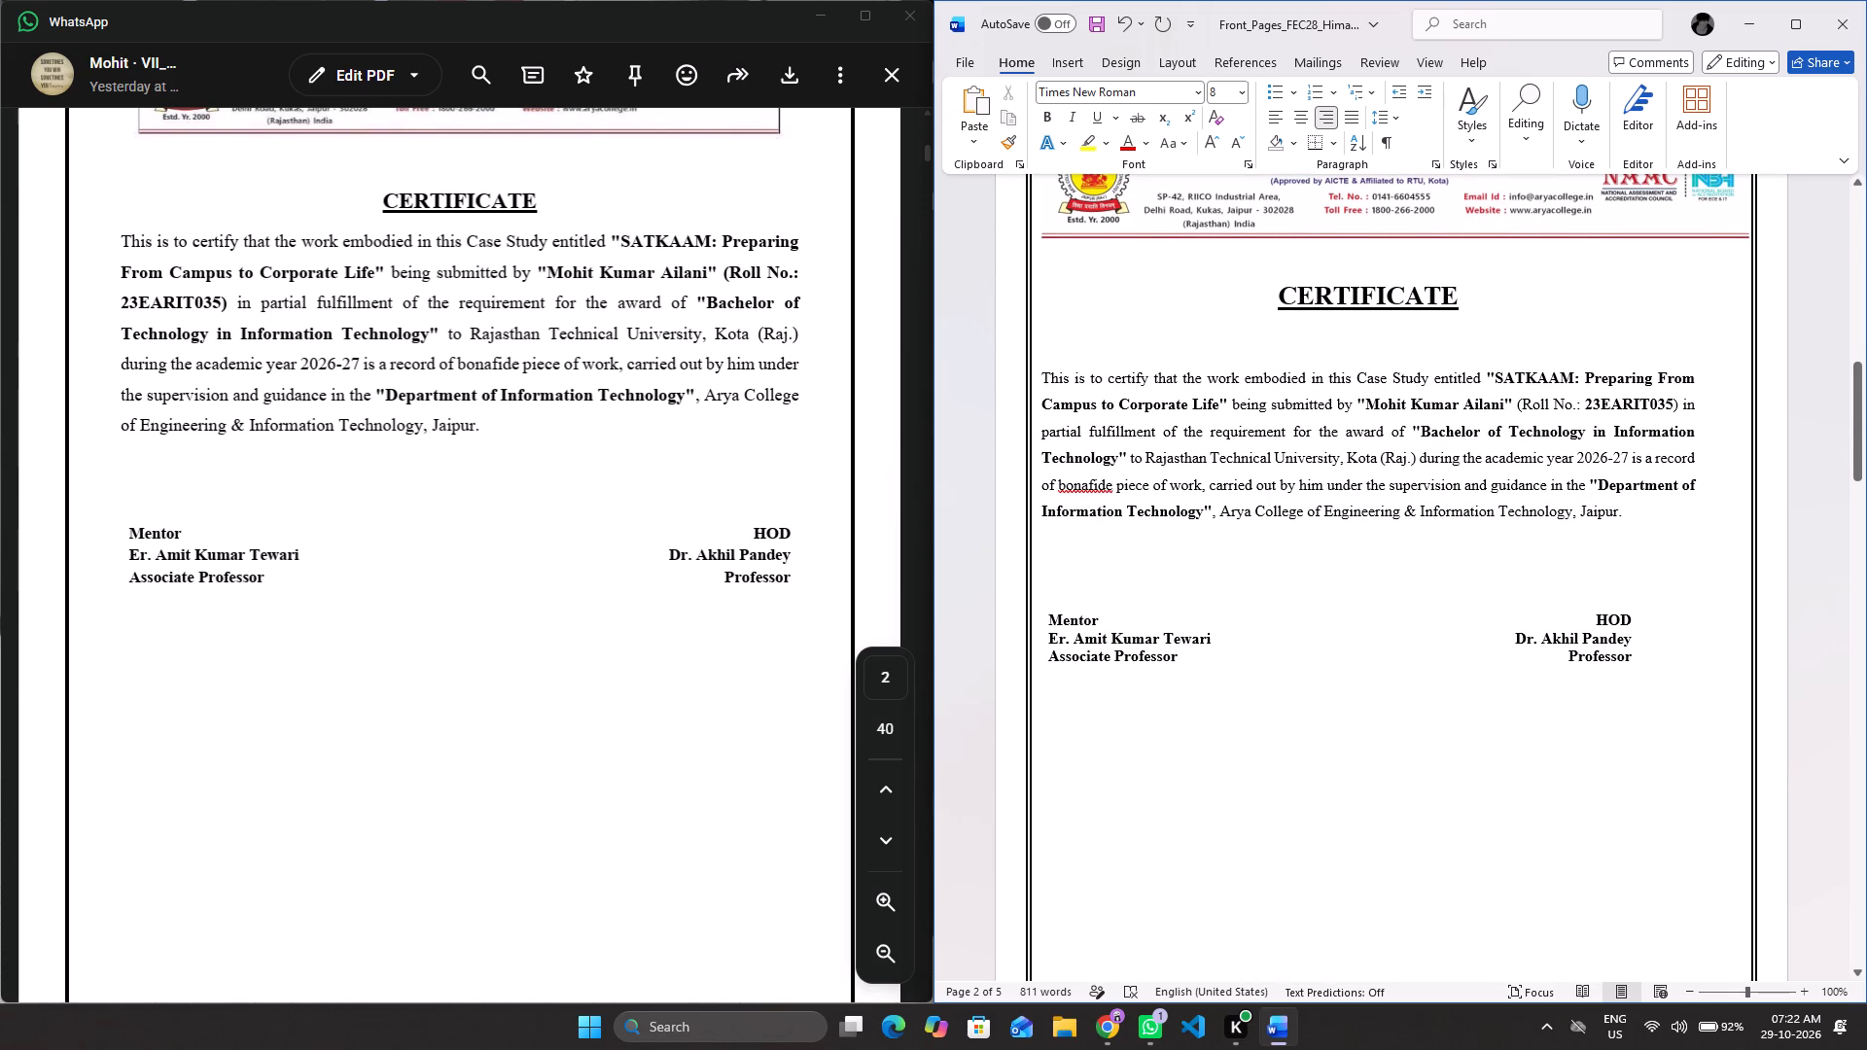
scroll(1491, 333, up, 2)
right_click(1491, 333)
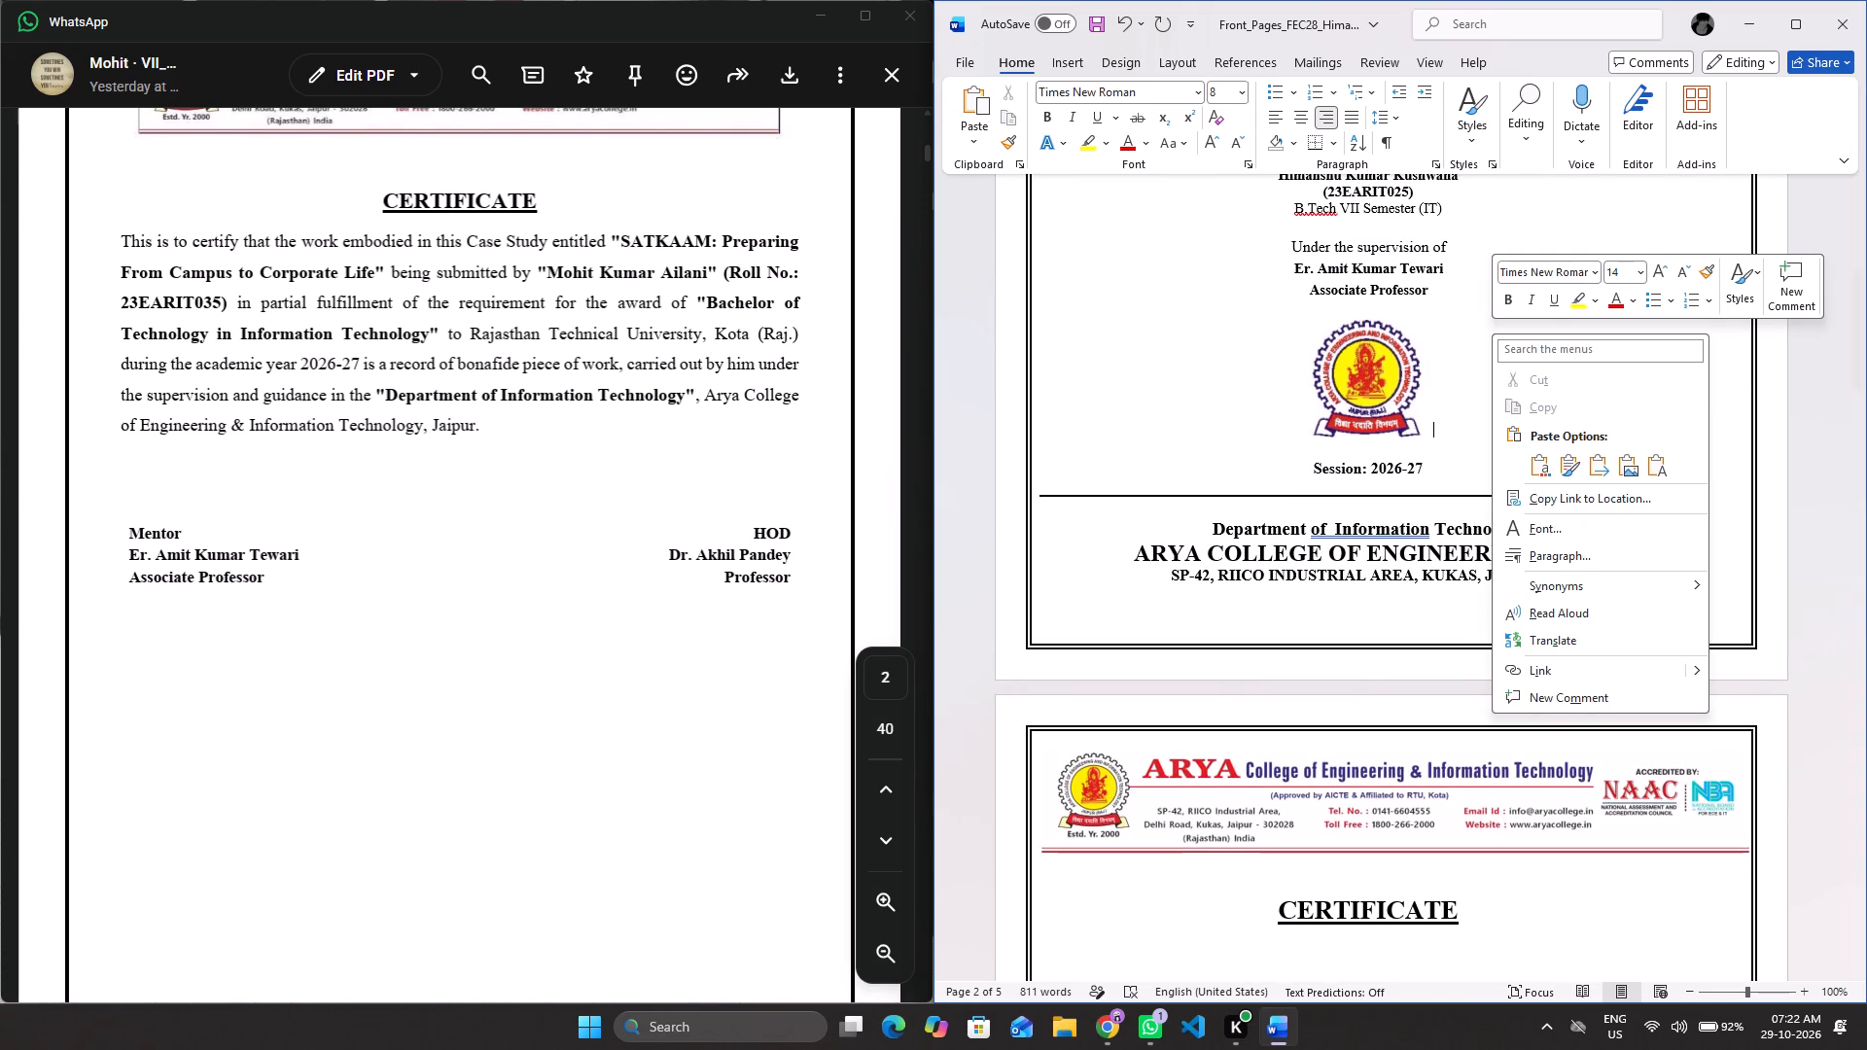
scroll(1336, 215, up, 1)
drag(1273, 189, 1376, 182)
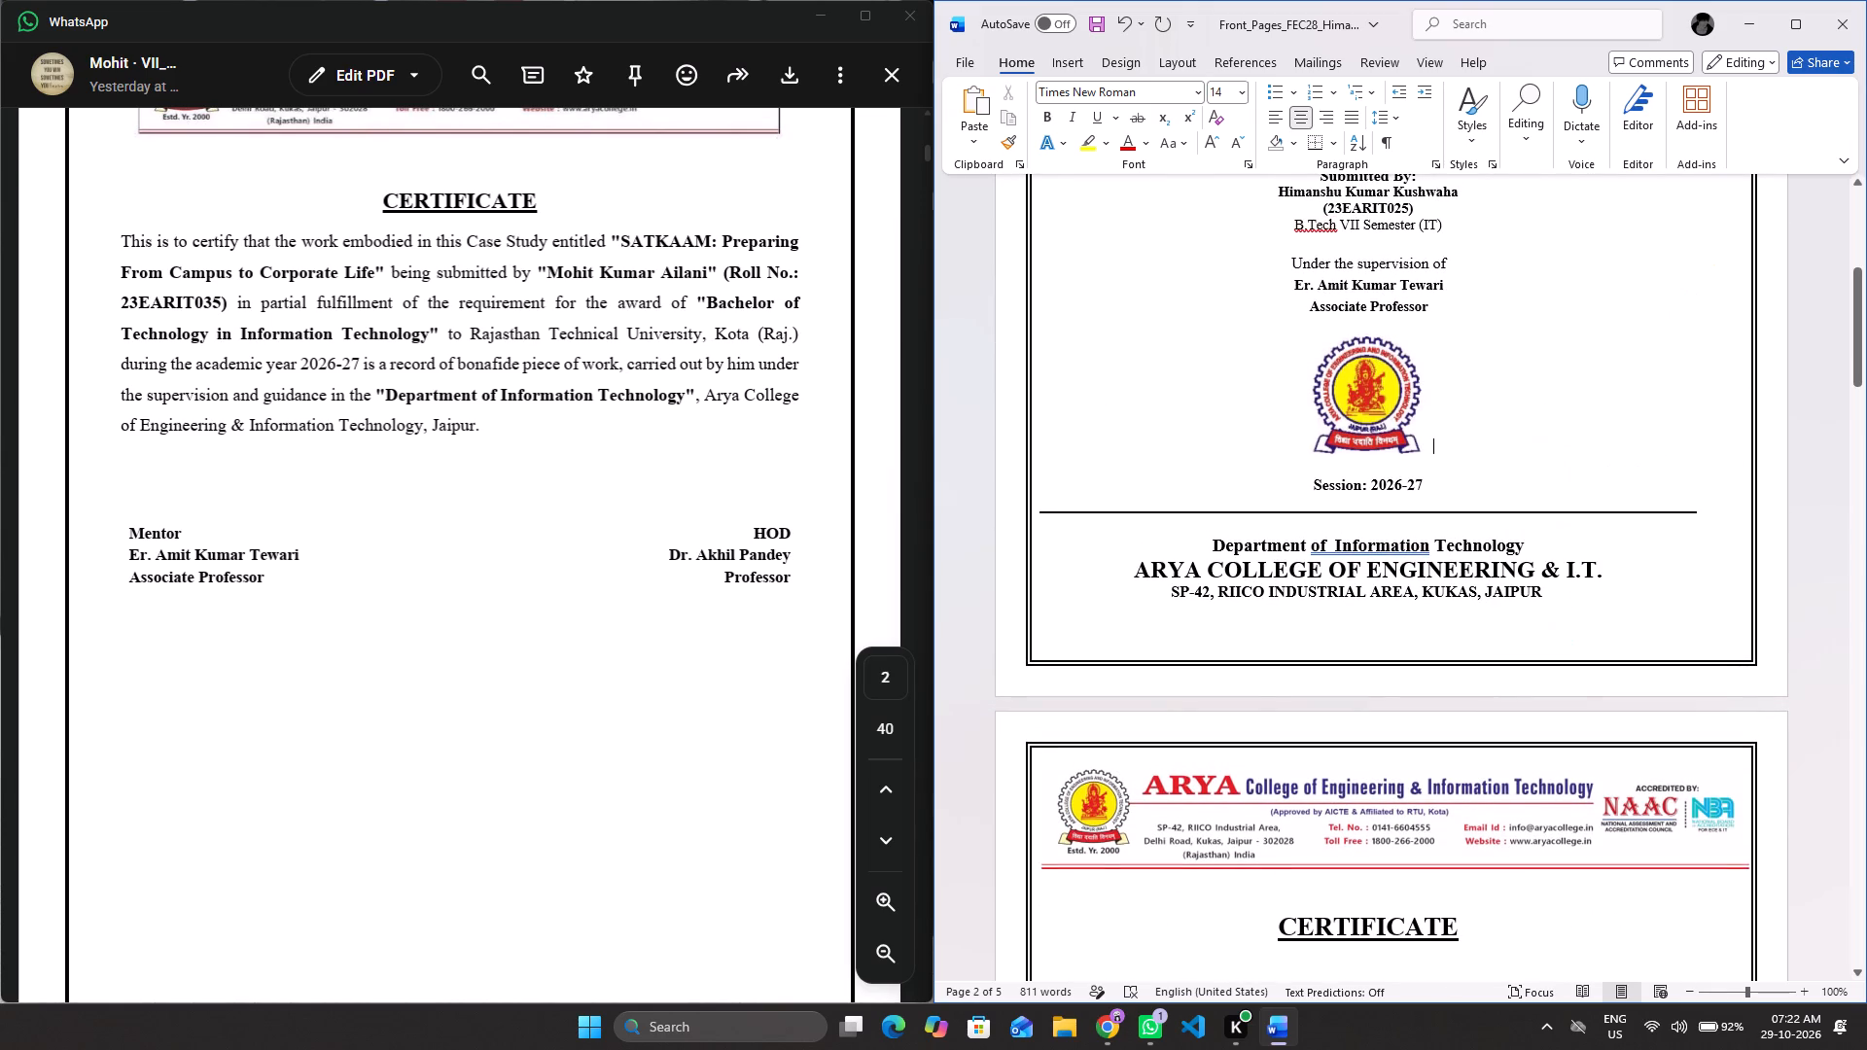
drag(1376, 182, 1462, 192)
Replace the student name in the certificate paragraph with the student name shown on the cover page.
scroll(1462, 192, down, 1)
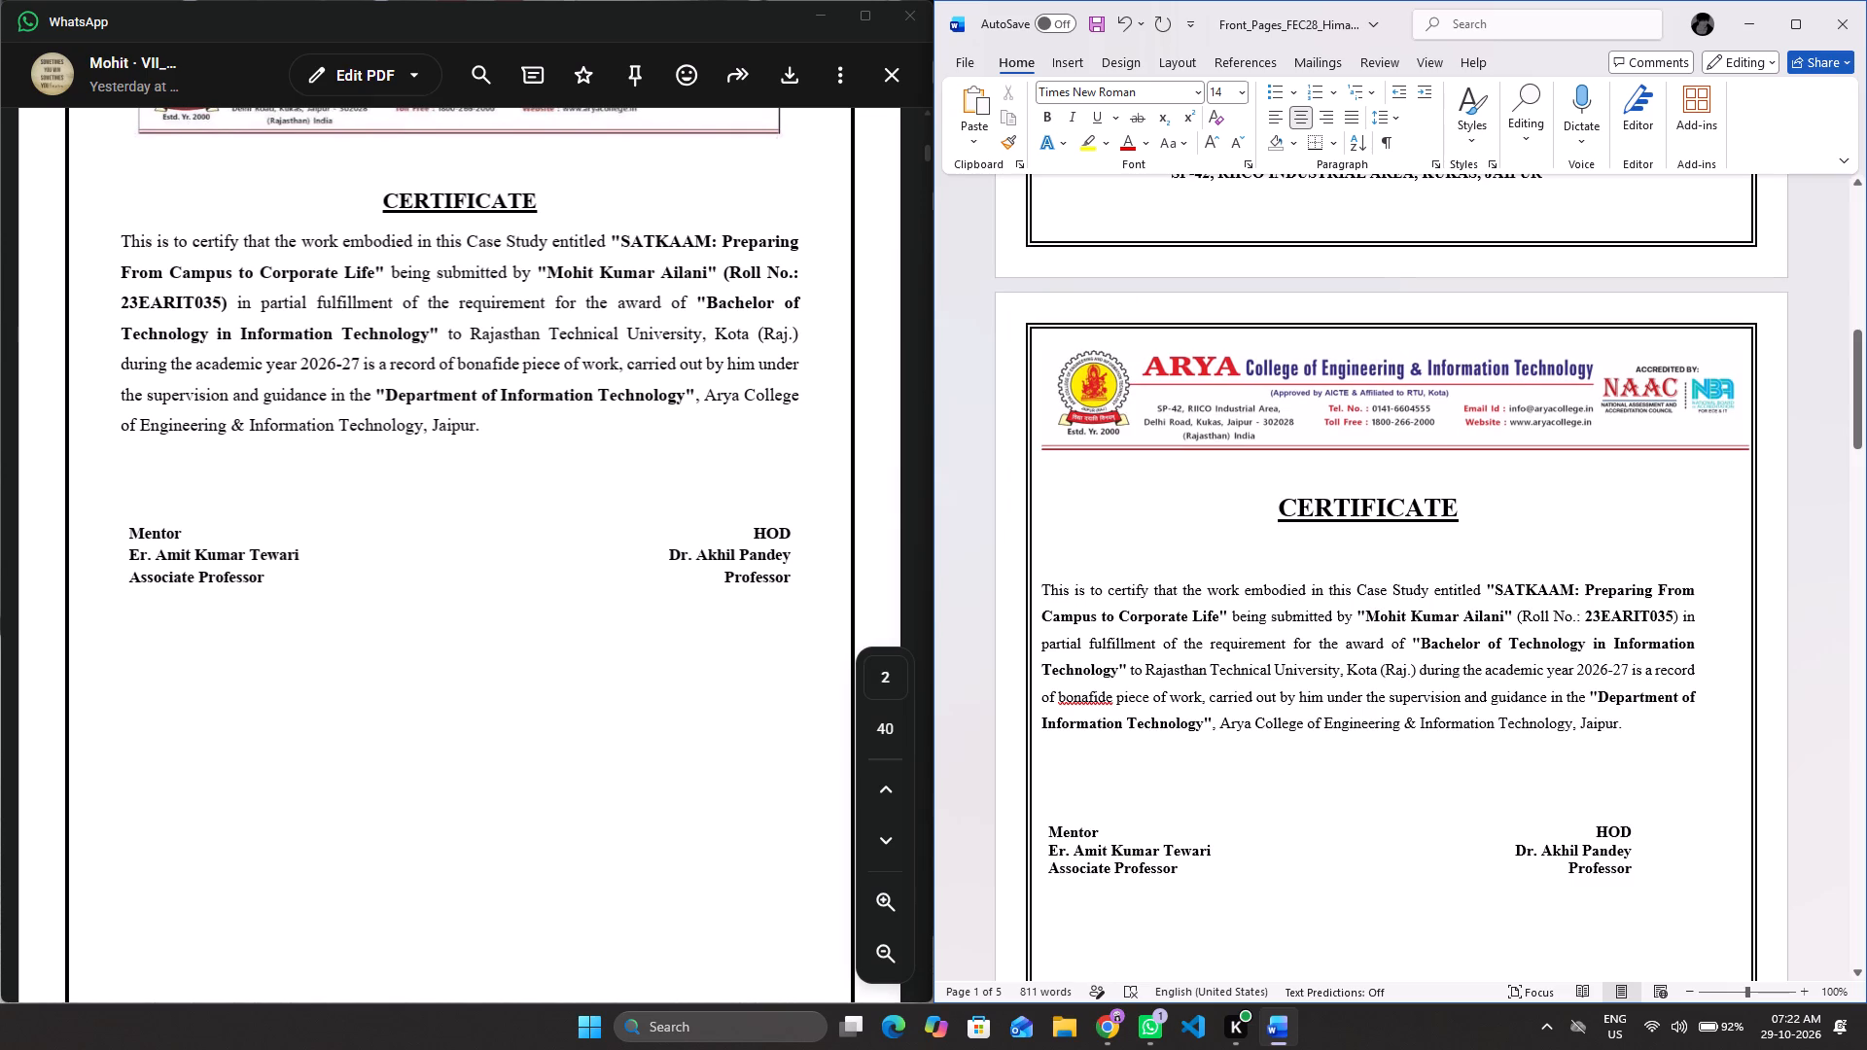
click(1505, 615)
key(BackSpace)
key(BackSpace)
key(BackSpace)
key(BackSpace)
key(BackSpace)
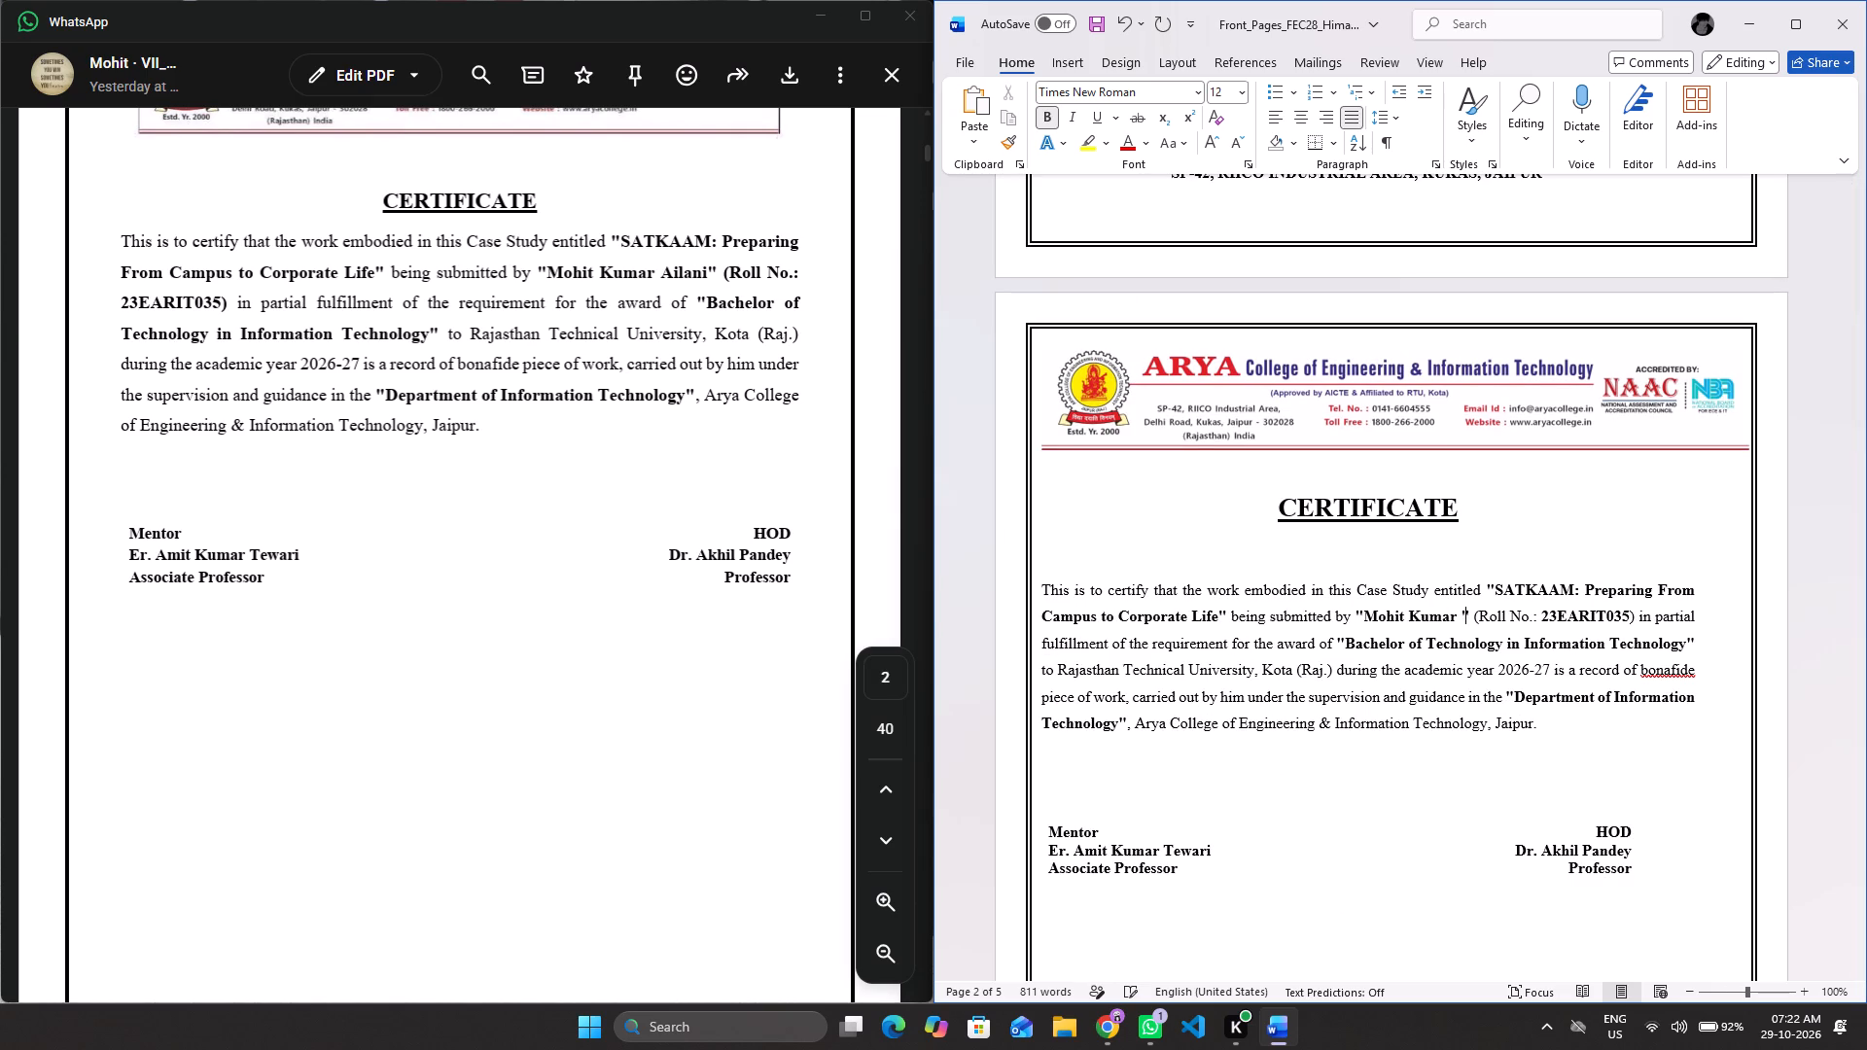
key(BackSpace)
key(BackSpace)
key(BackSpace)
key(BackSpace)
key(BackSpace)
key(BackSpace)
key(BackSpace)
key(BackSpace)
key(BackSpace)
key(BackSpace)
key(BackSpace)
key(BackSpace)
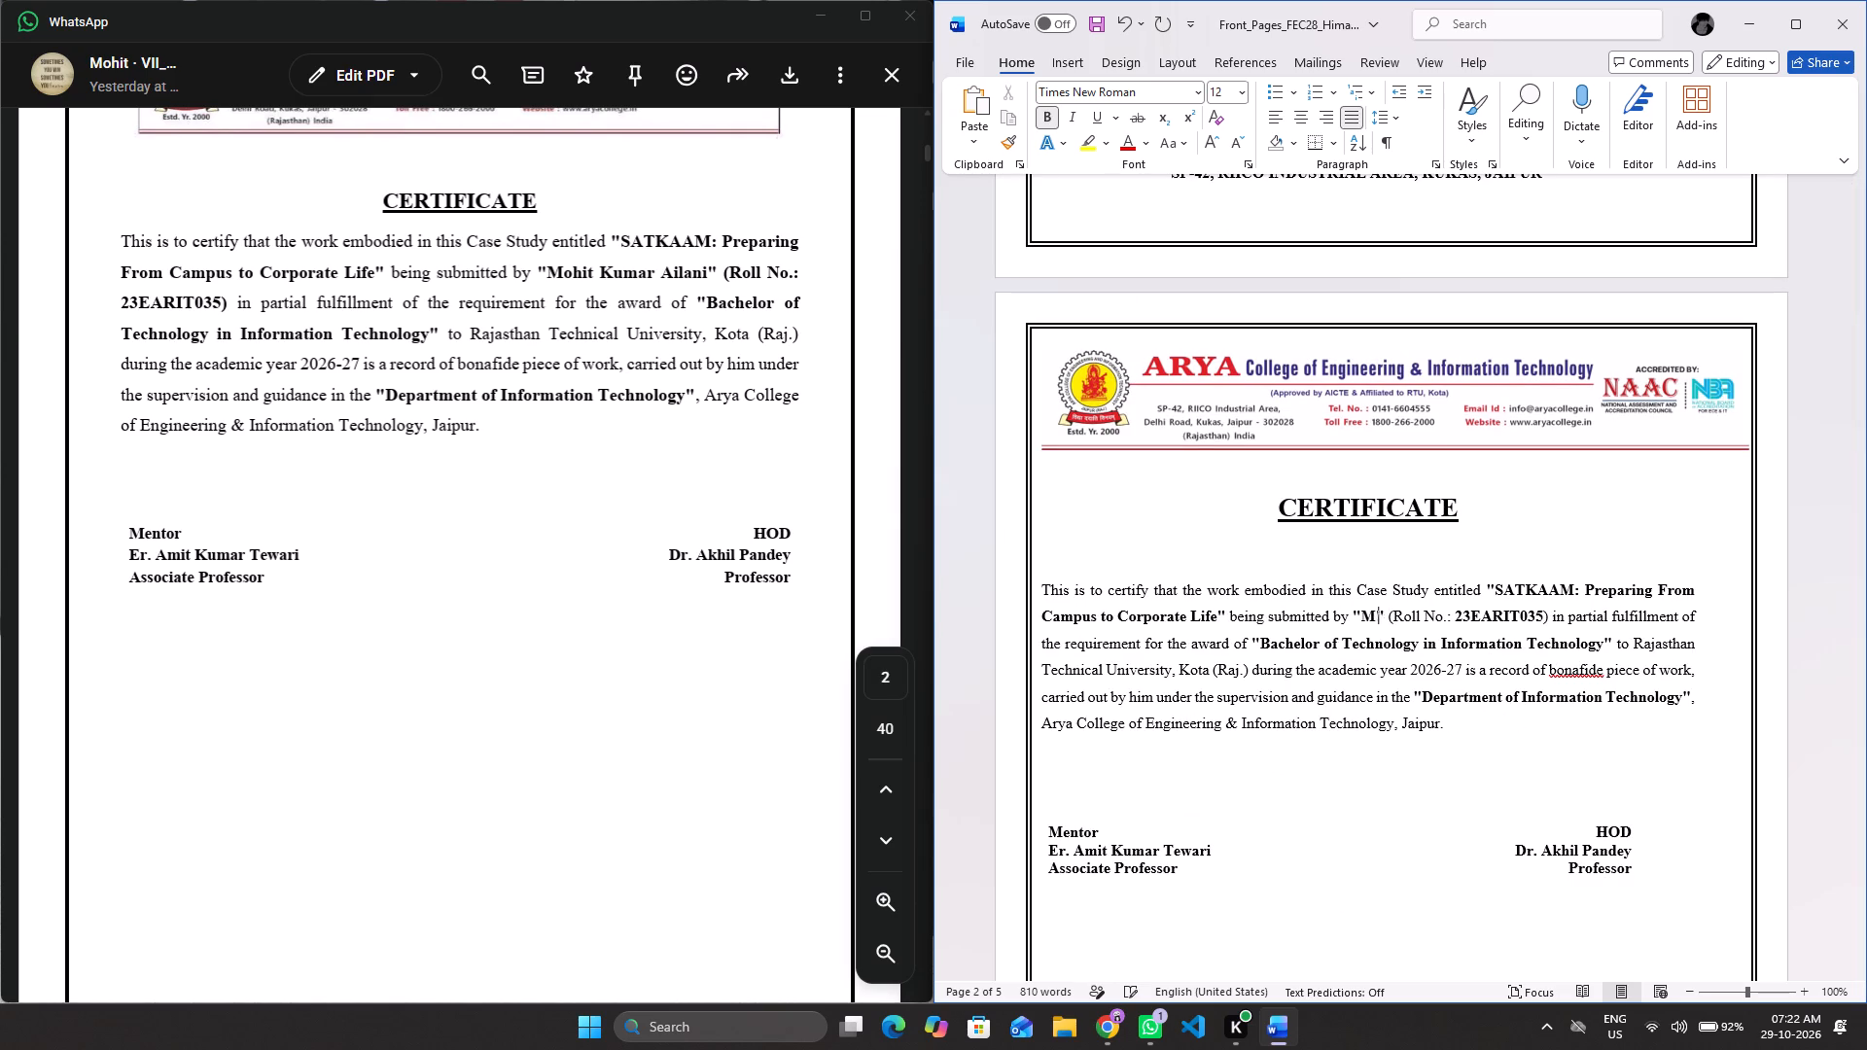
key(BackSpace)
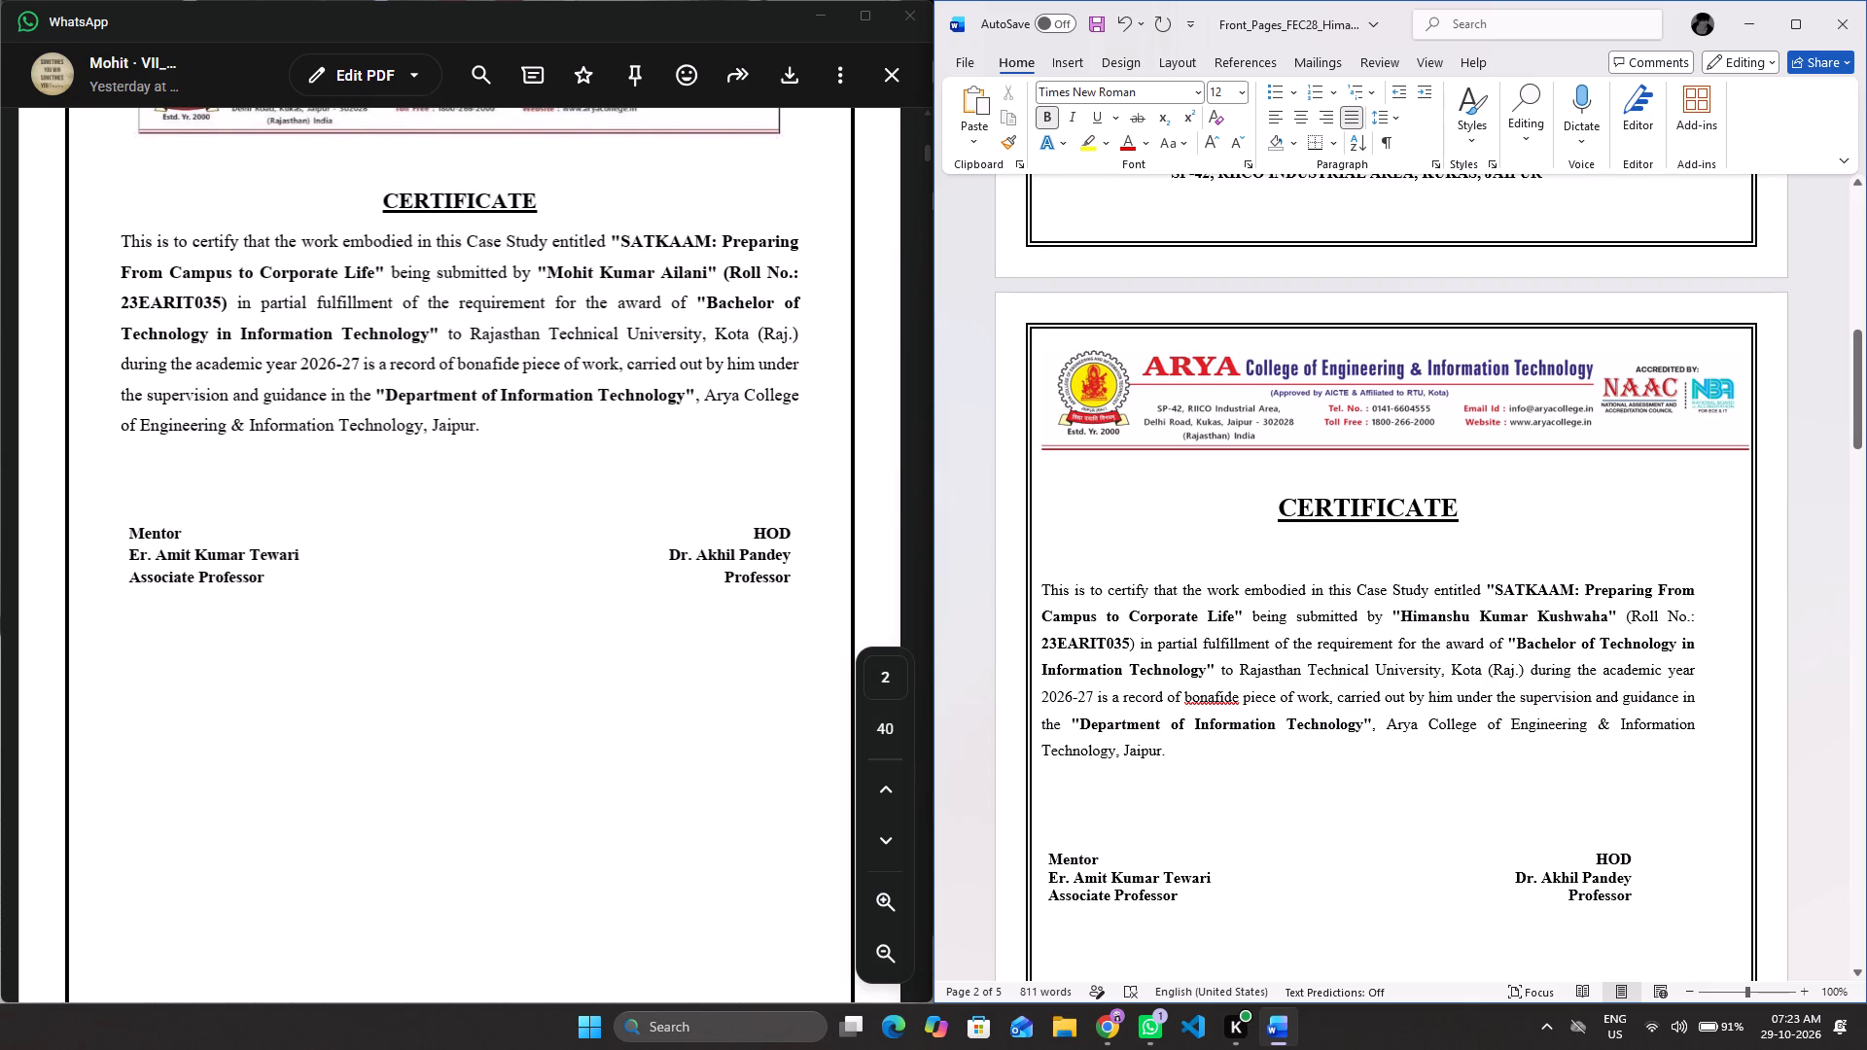
Correct the roll number in the certificate text to the report author's own roll number.
click(1122, 642)
key(BackSpace)
key(2)
Check the spelling suggestion for "bonafide" in the certificate text.
click(1210, 695)
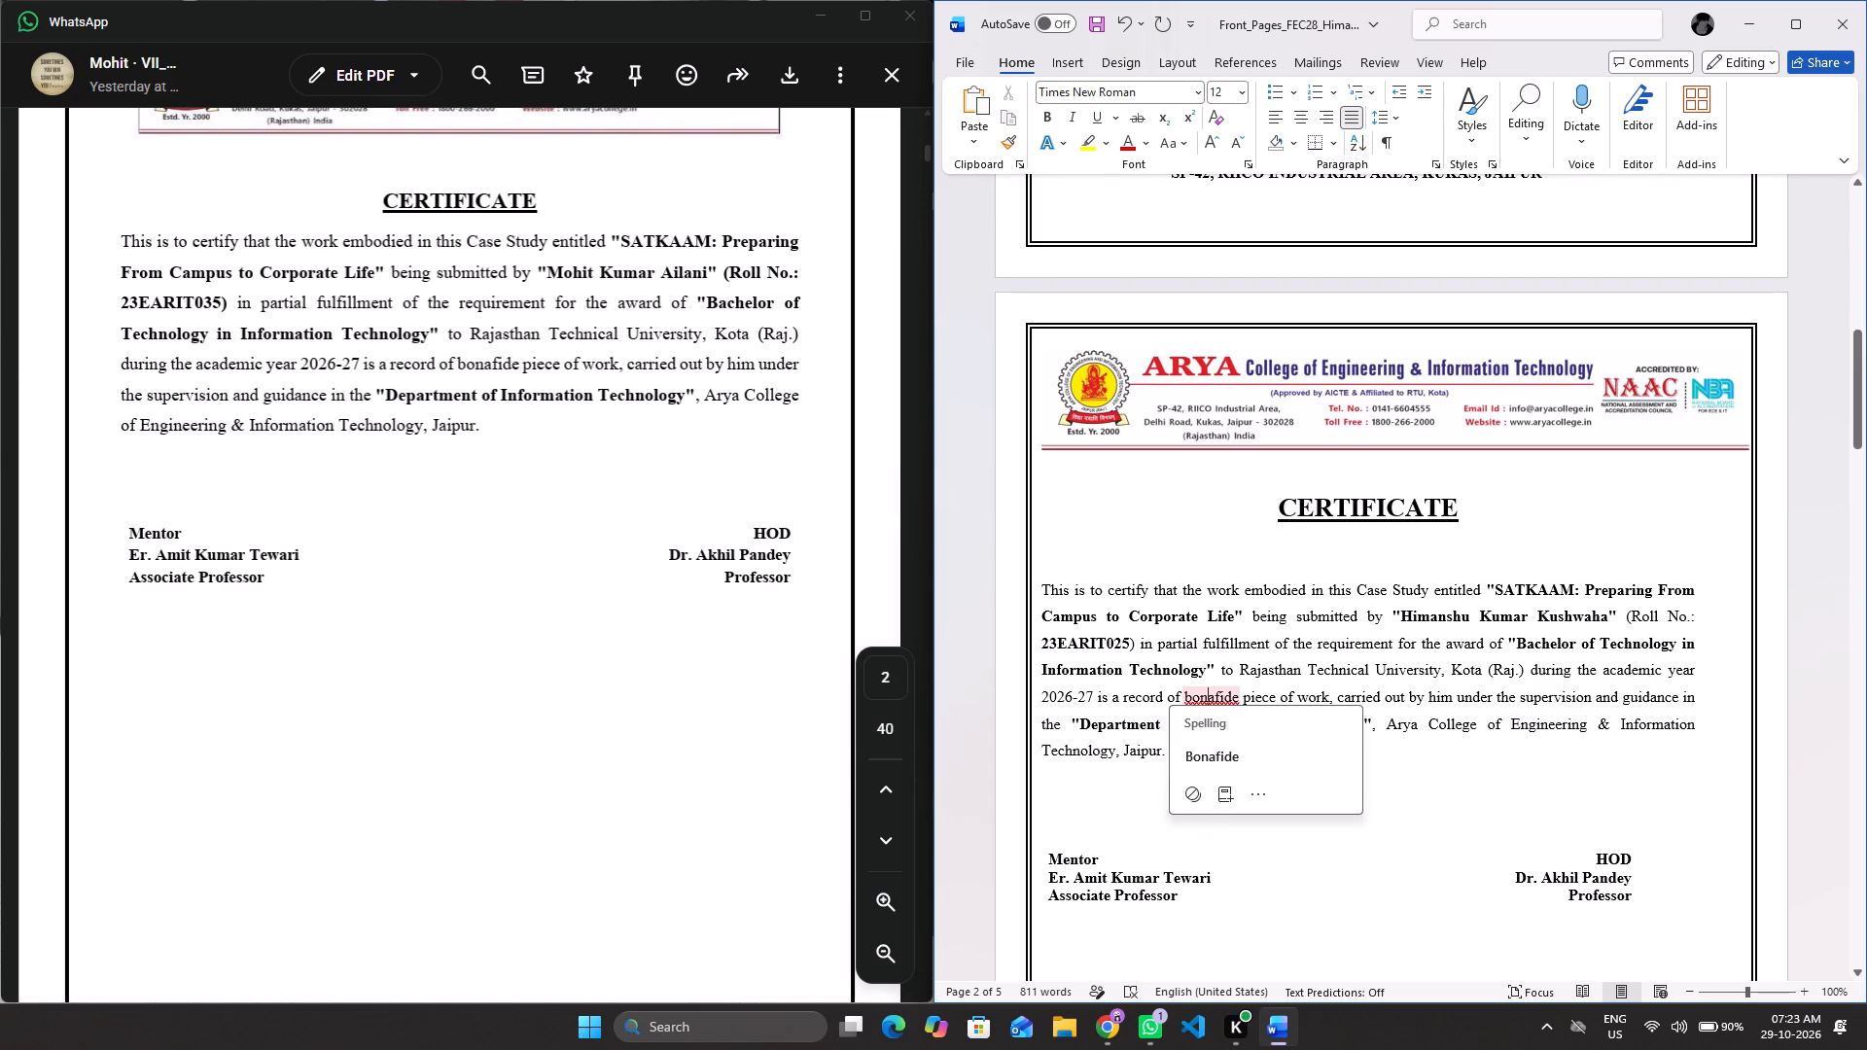
click(1247, 627)
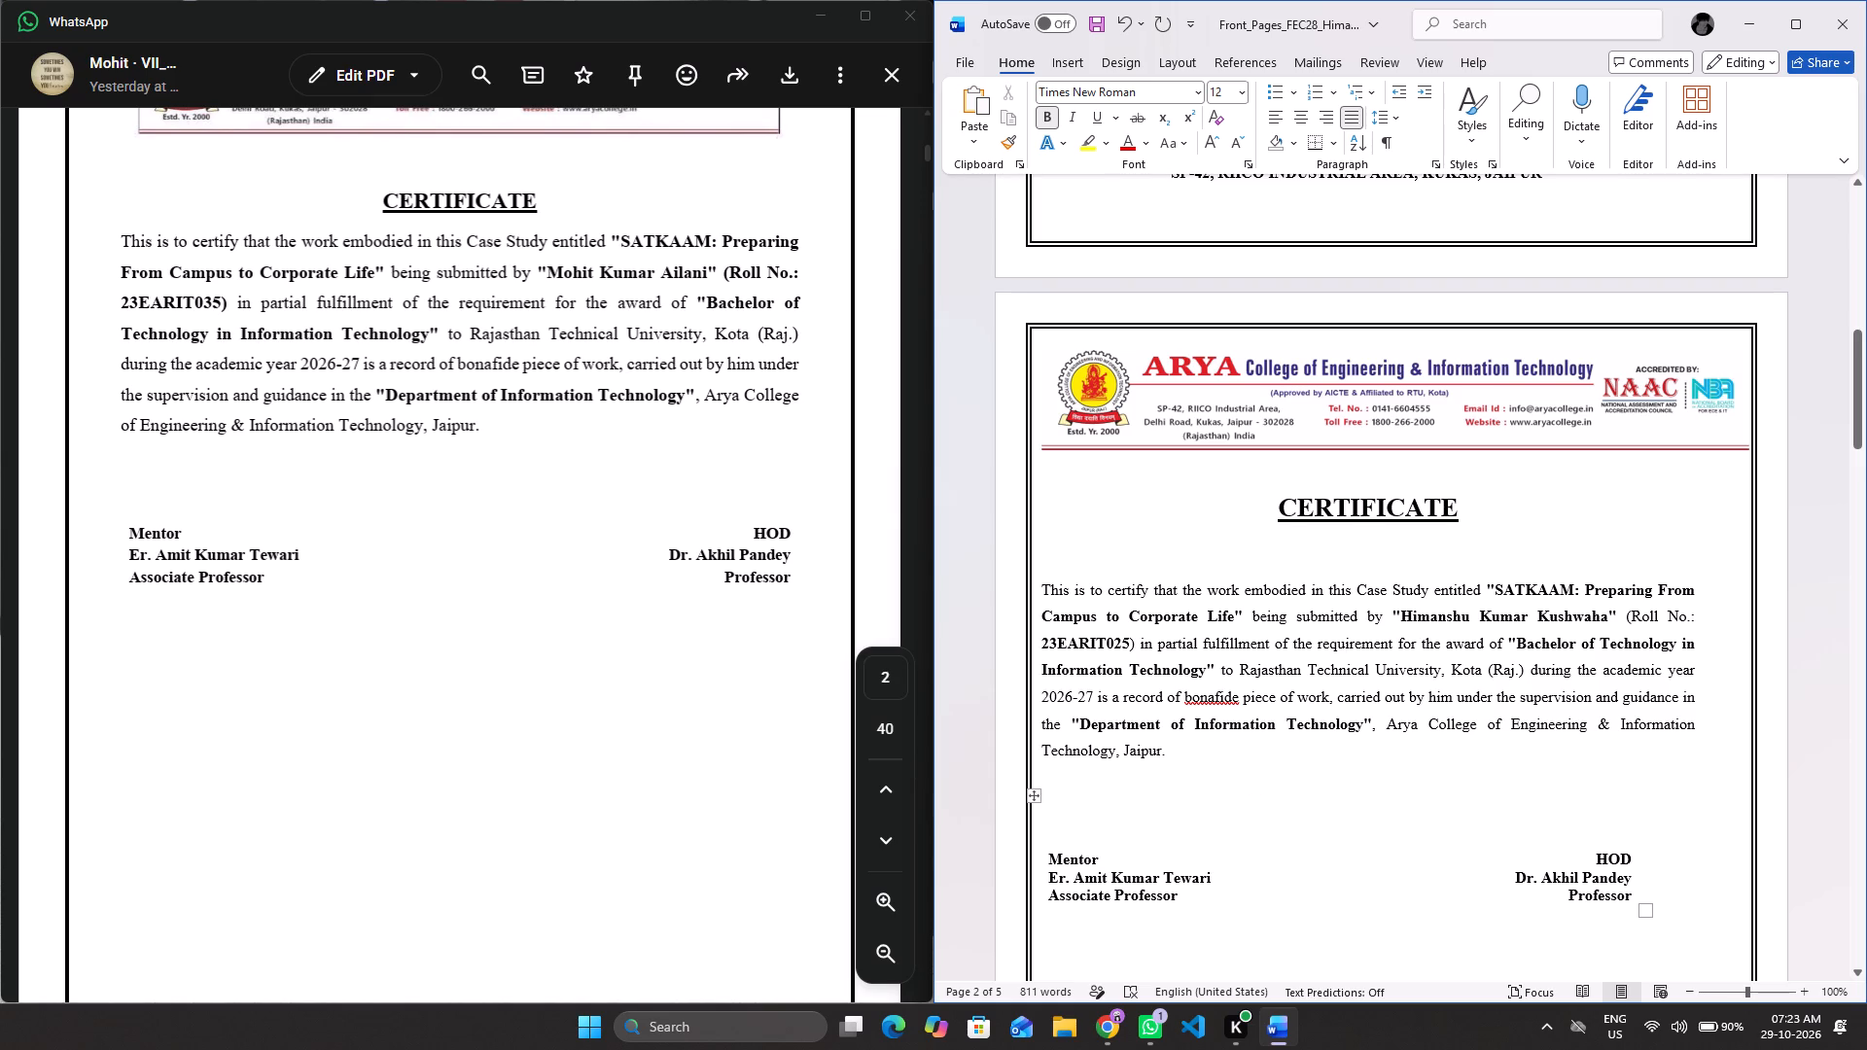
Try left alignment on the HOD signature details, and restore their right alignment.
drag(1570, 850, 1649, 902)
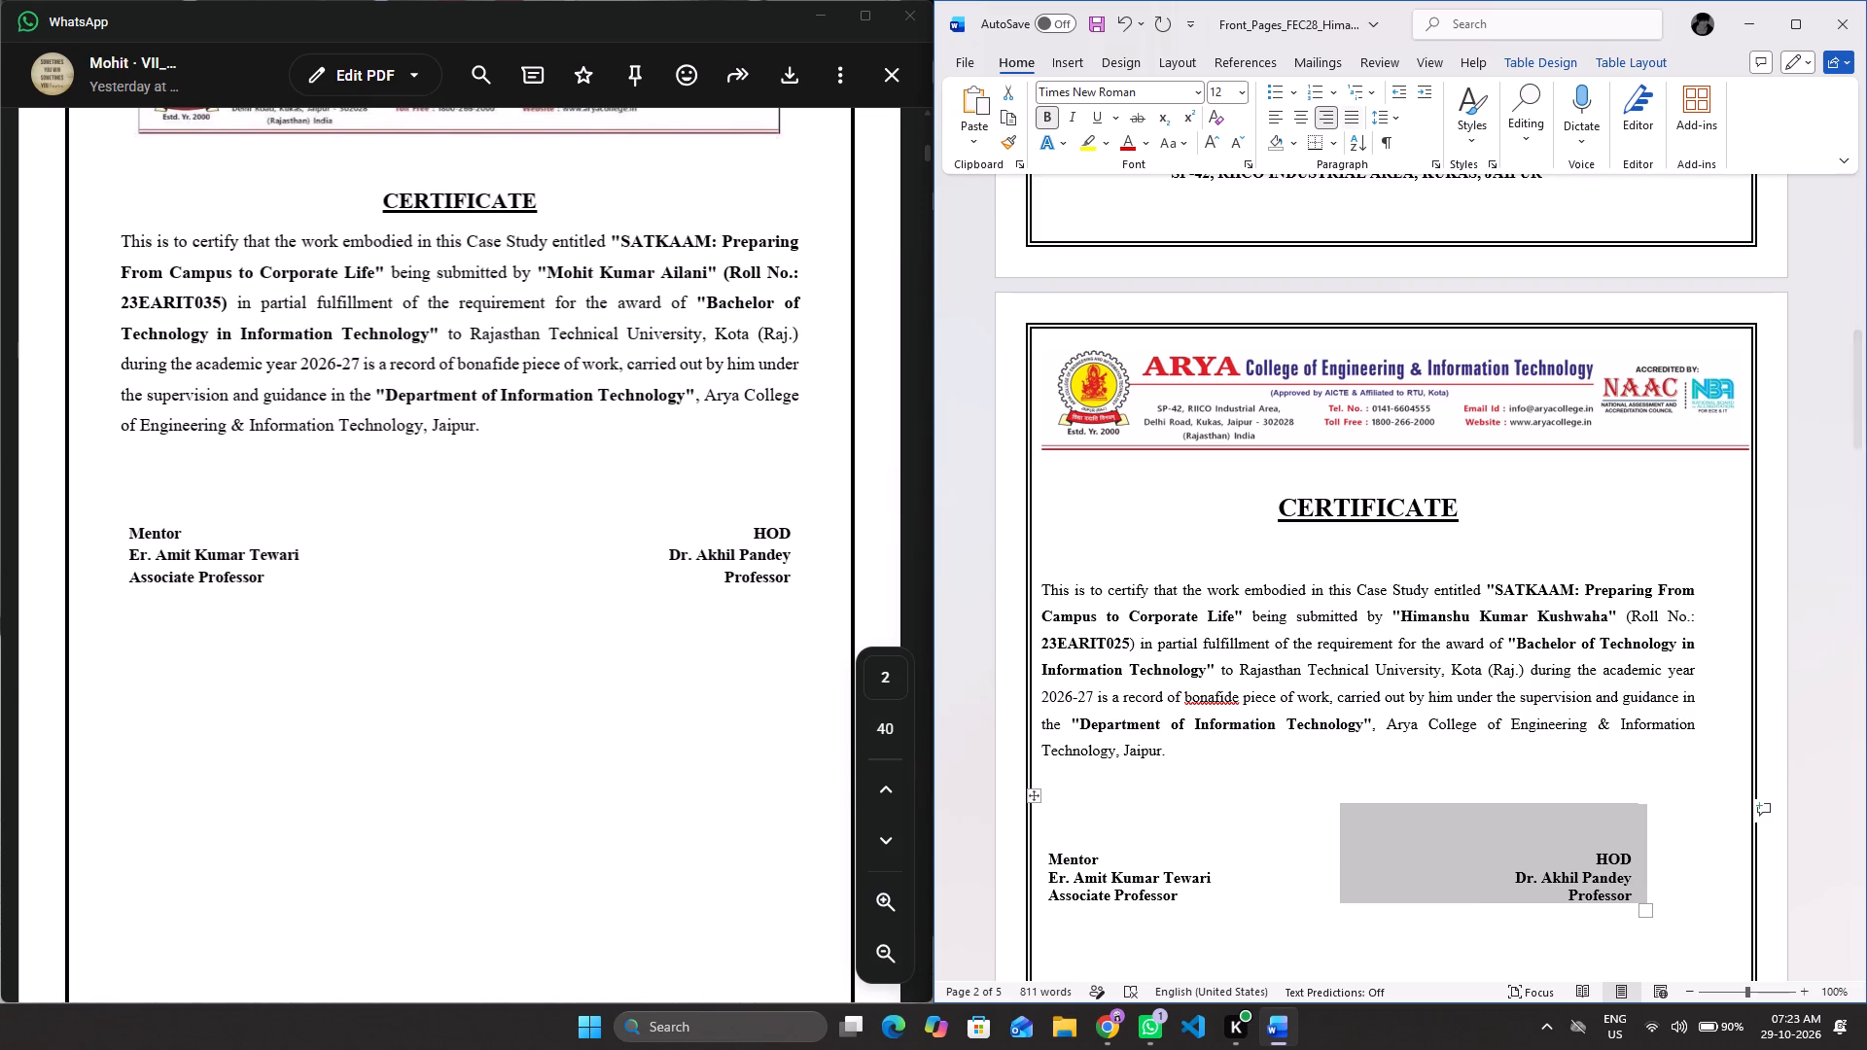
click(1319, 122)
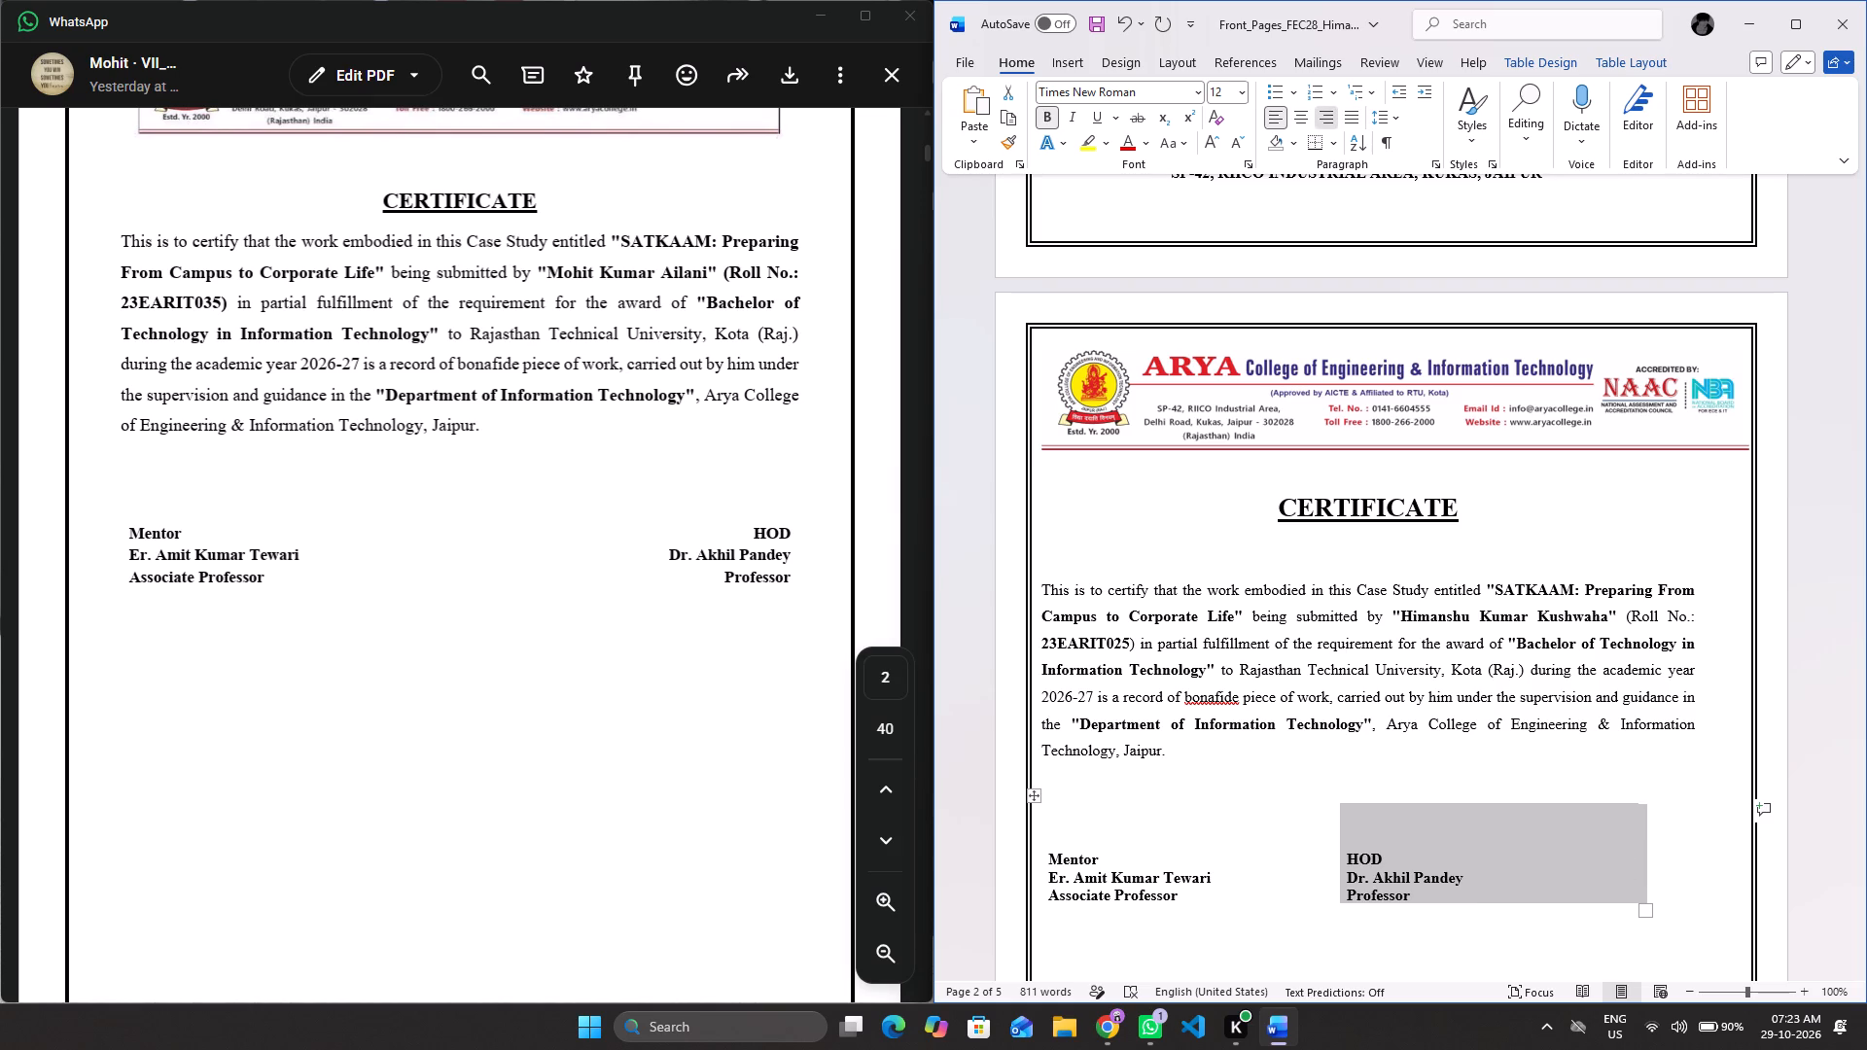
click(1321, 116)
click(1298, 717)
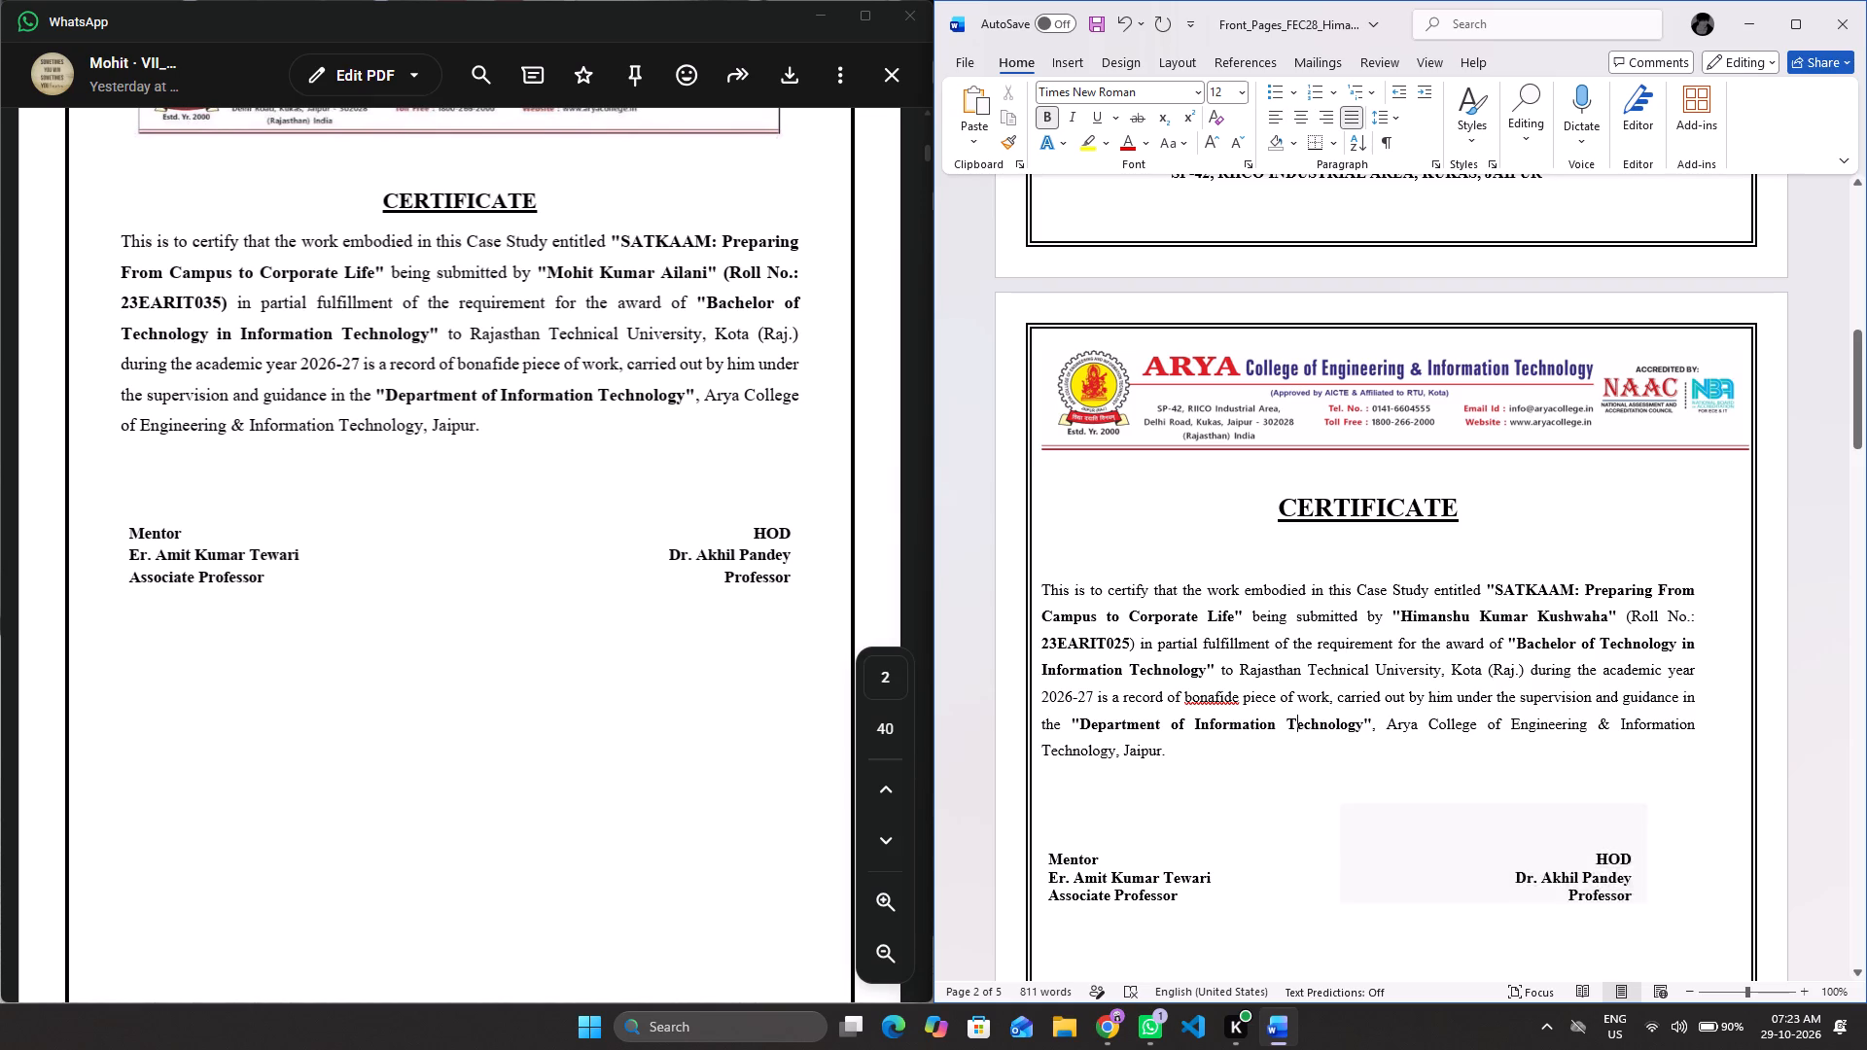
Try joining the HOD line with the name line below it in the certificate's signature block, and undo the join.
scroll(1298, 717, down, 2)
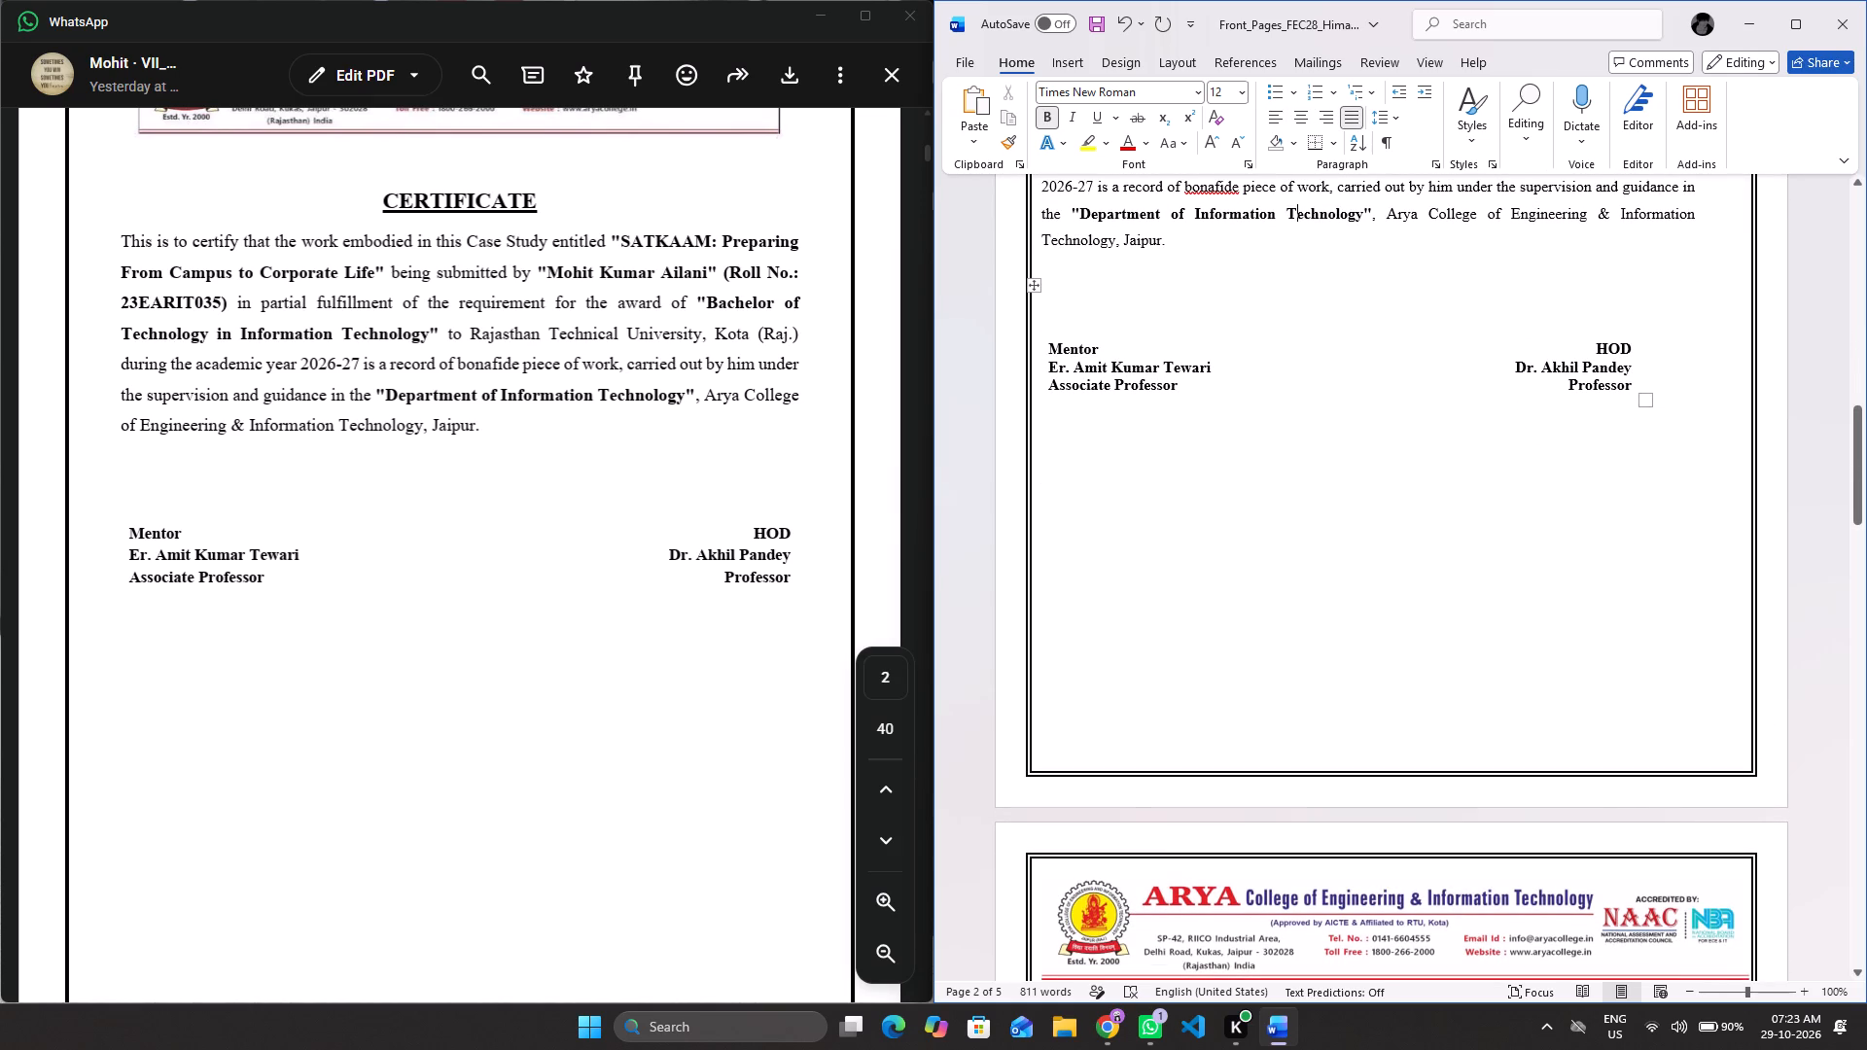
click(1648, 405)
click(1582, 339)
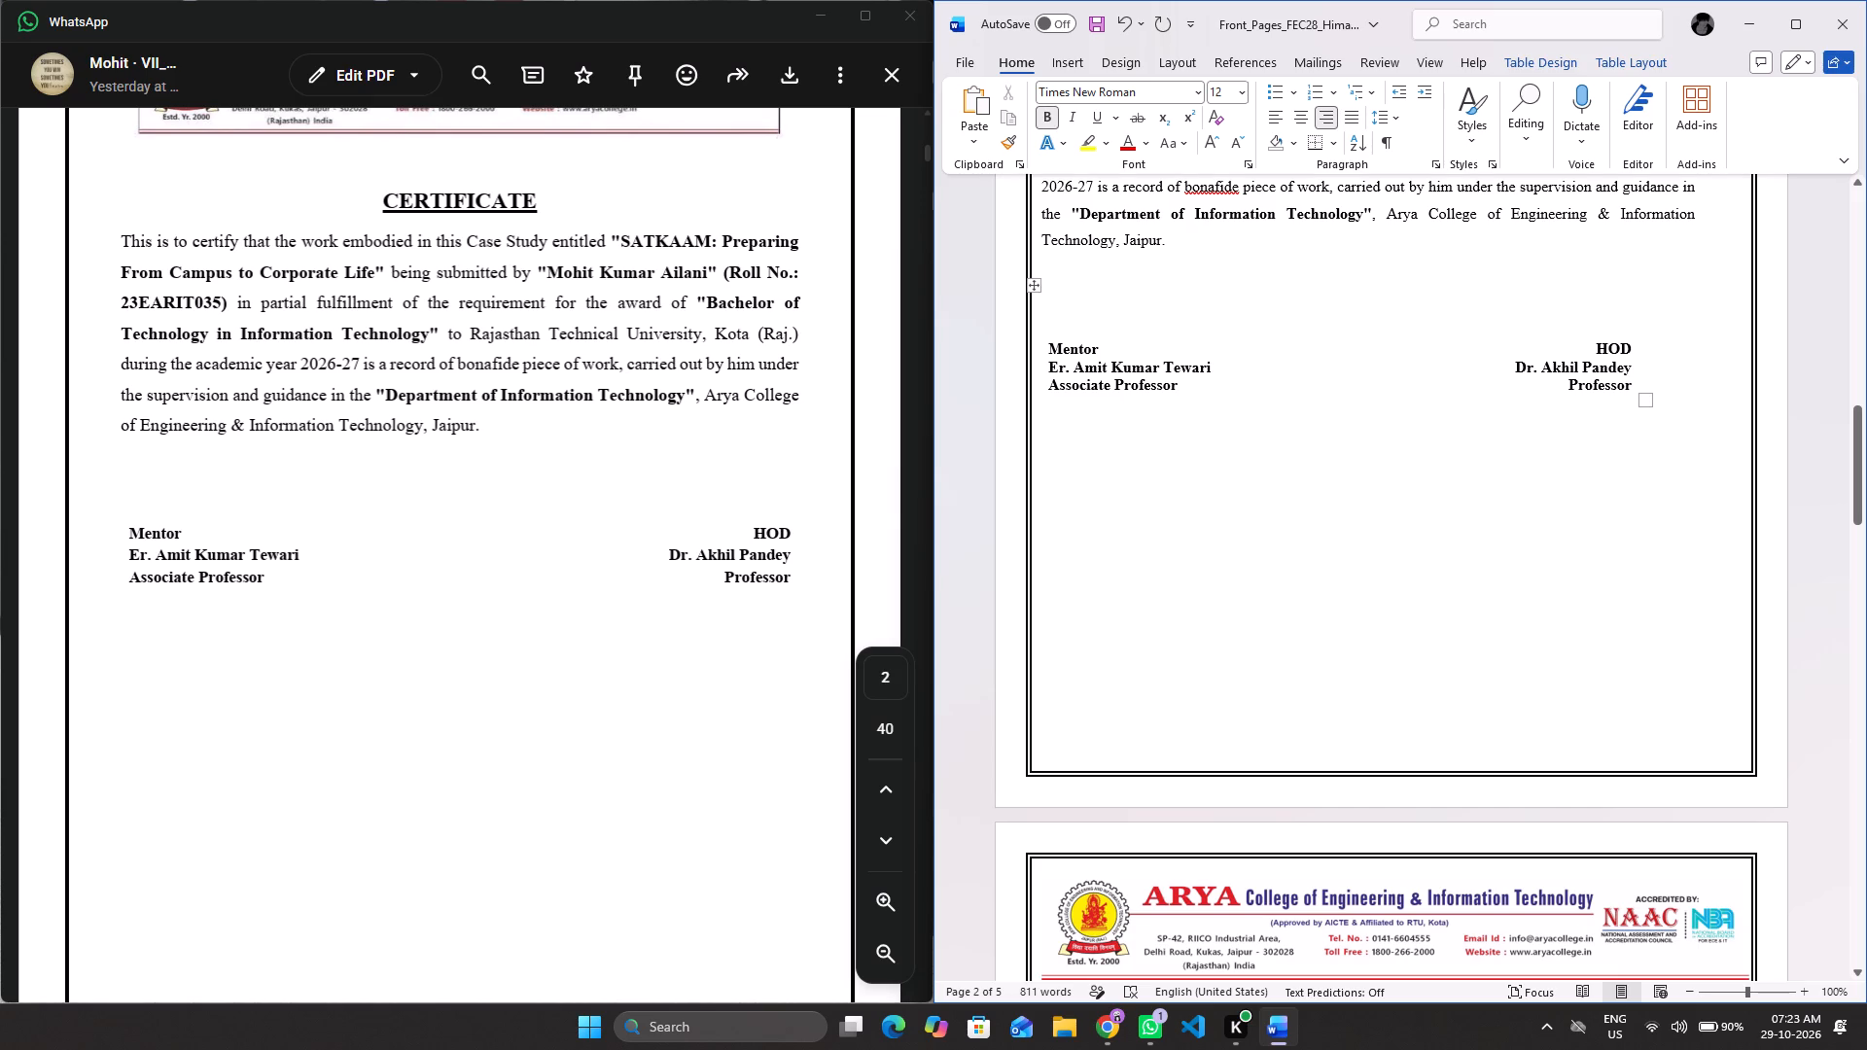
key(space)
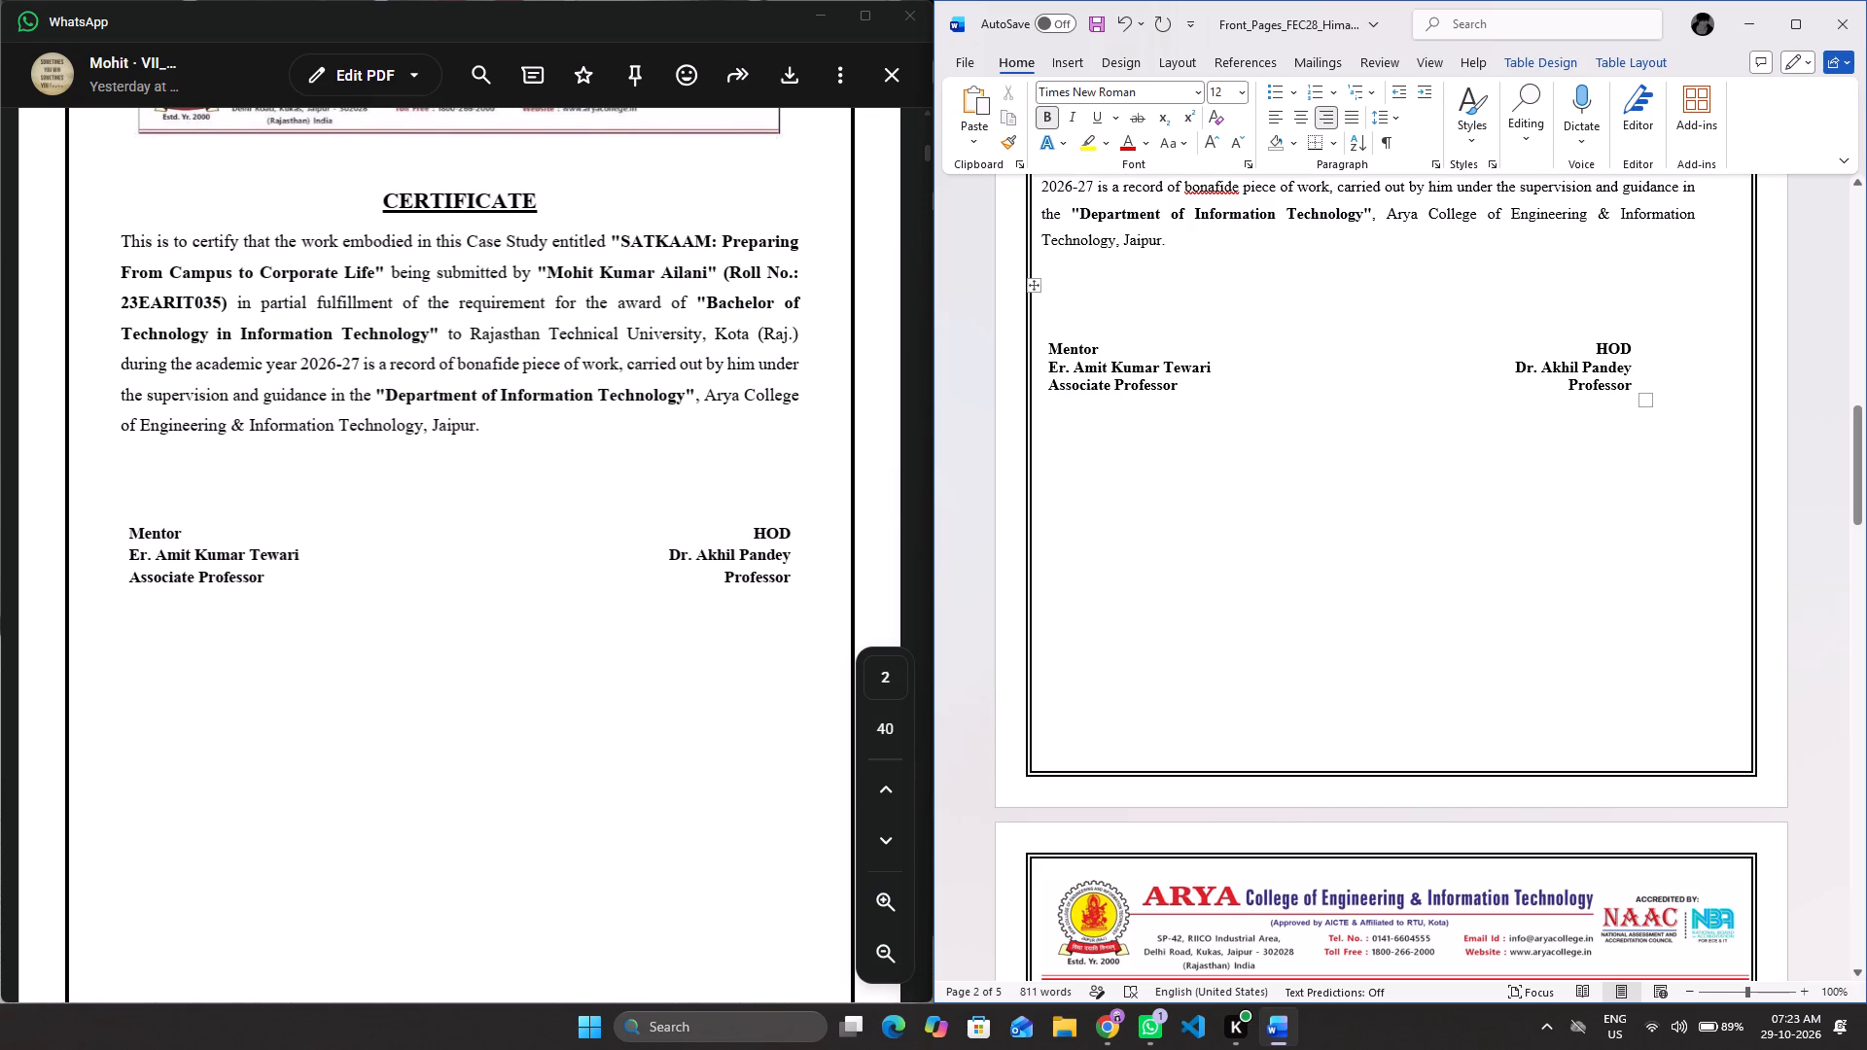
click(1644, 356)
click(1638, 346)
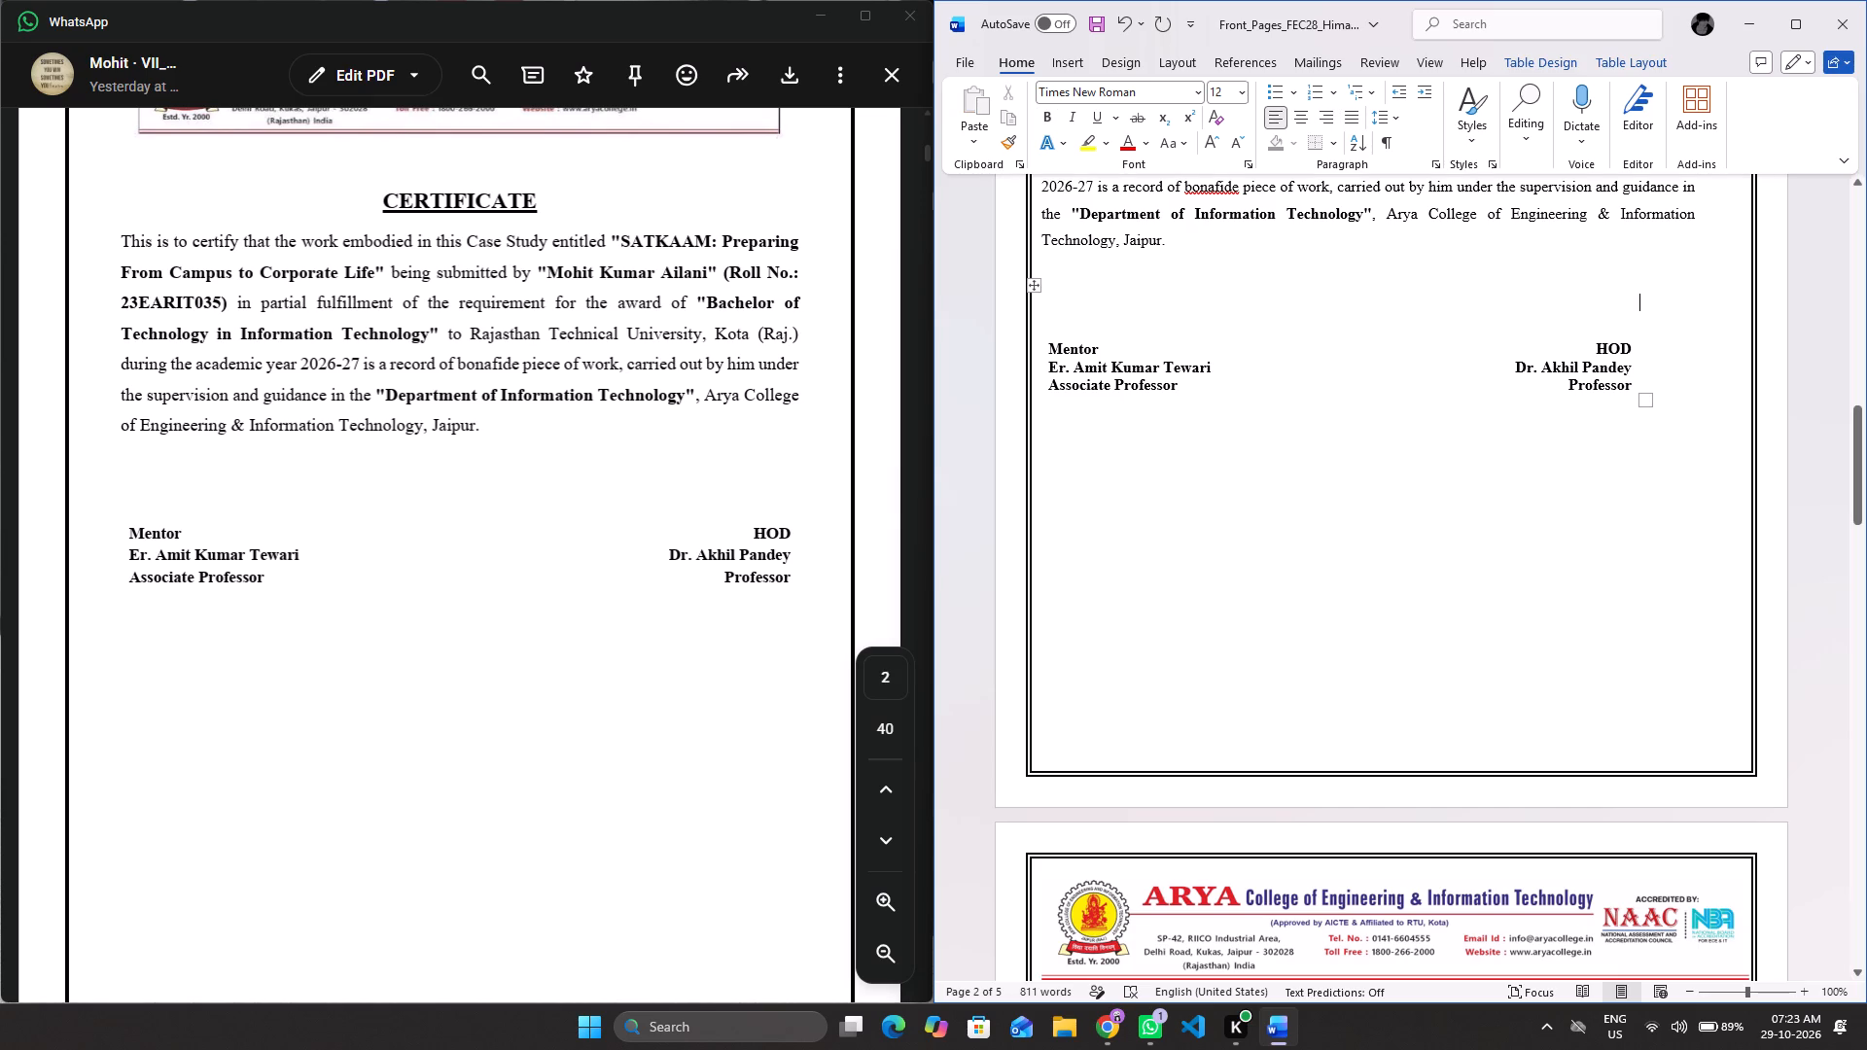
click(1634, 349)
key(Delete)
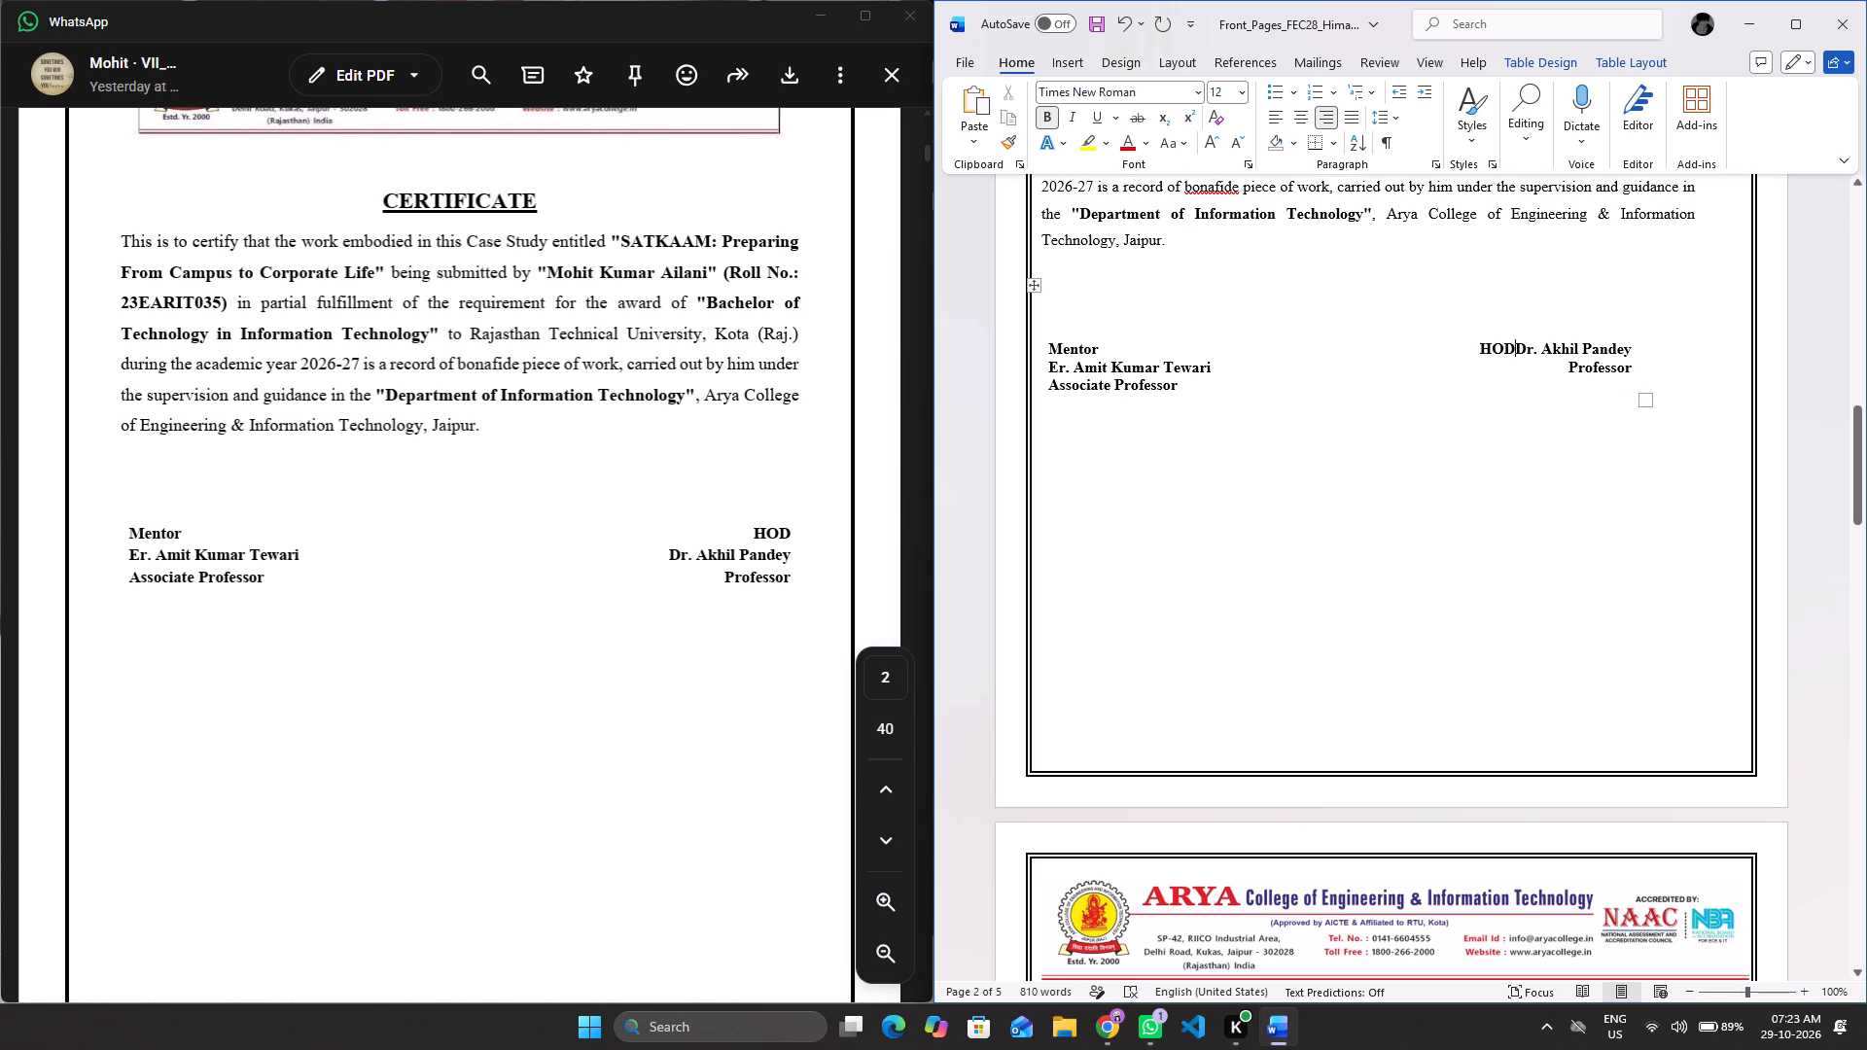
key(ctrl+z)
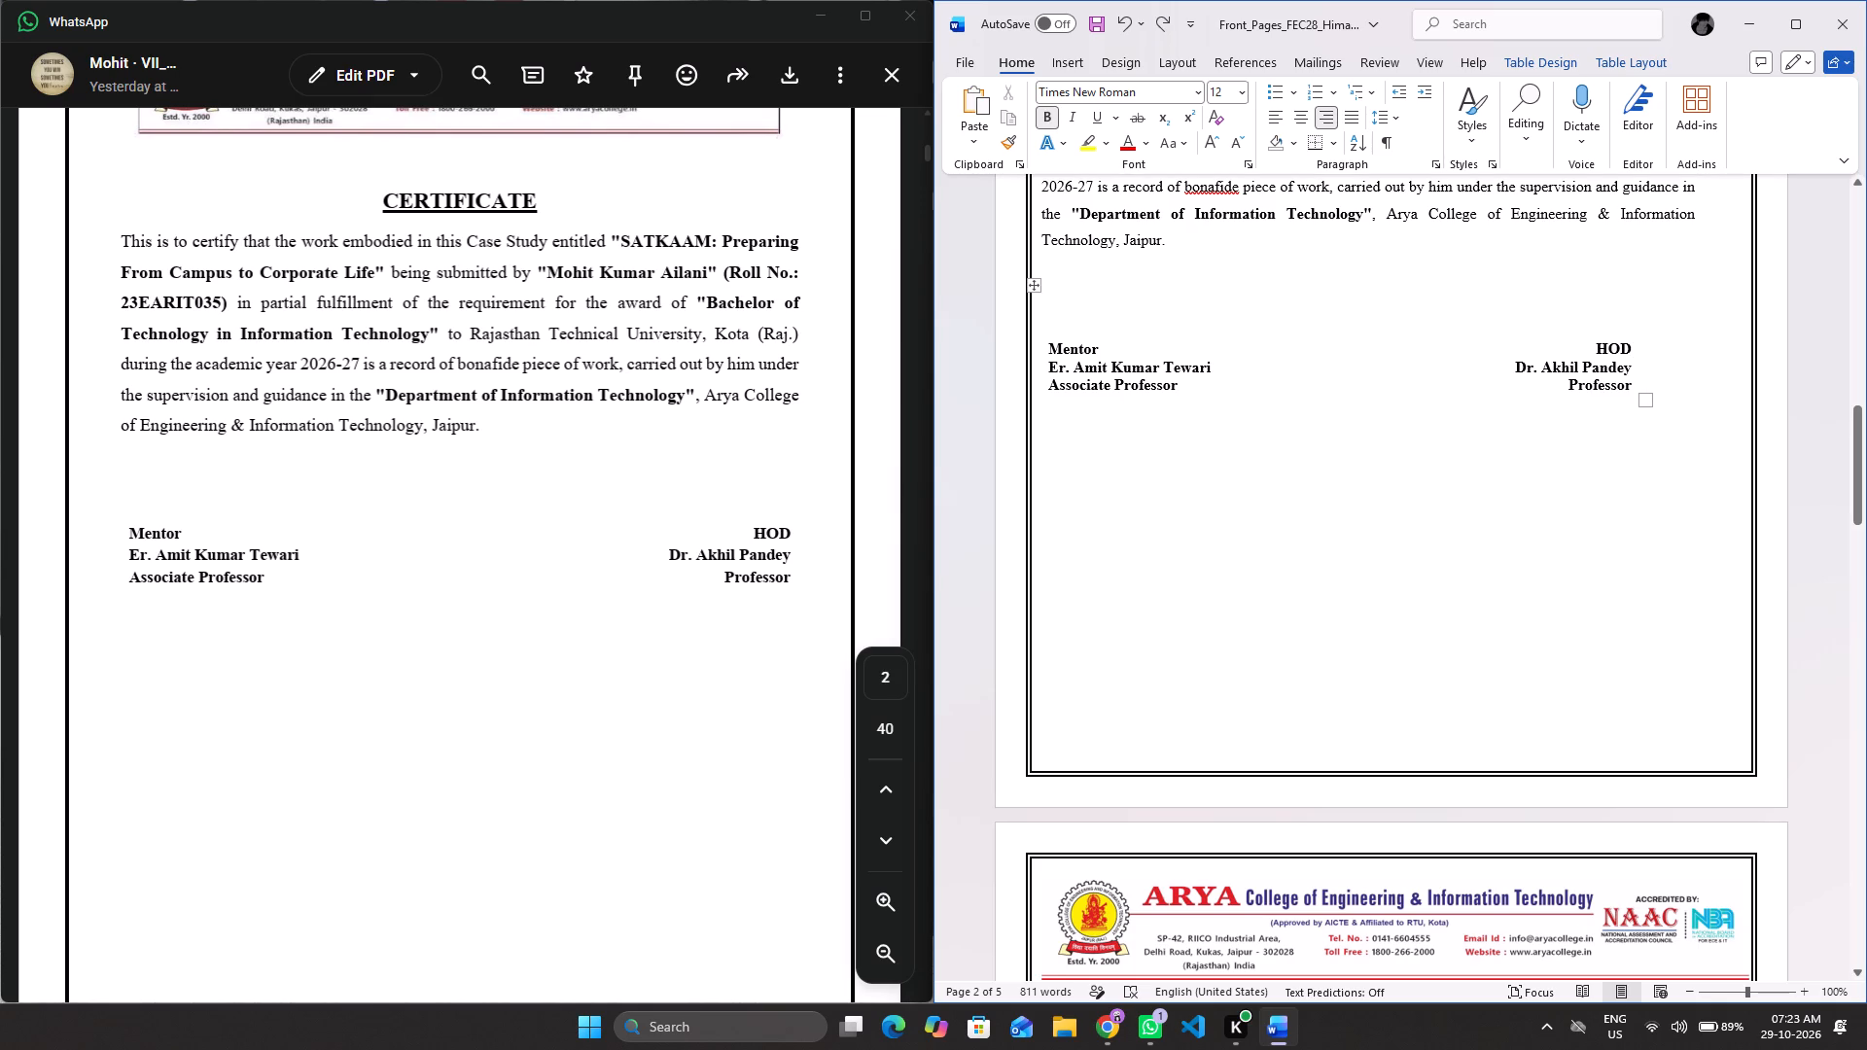
Delete the HOD signature details from the certificate's signature block.
click(1591, 348)
drag(1588, 345, 1649, 378)
key(BackSpace)
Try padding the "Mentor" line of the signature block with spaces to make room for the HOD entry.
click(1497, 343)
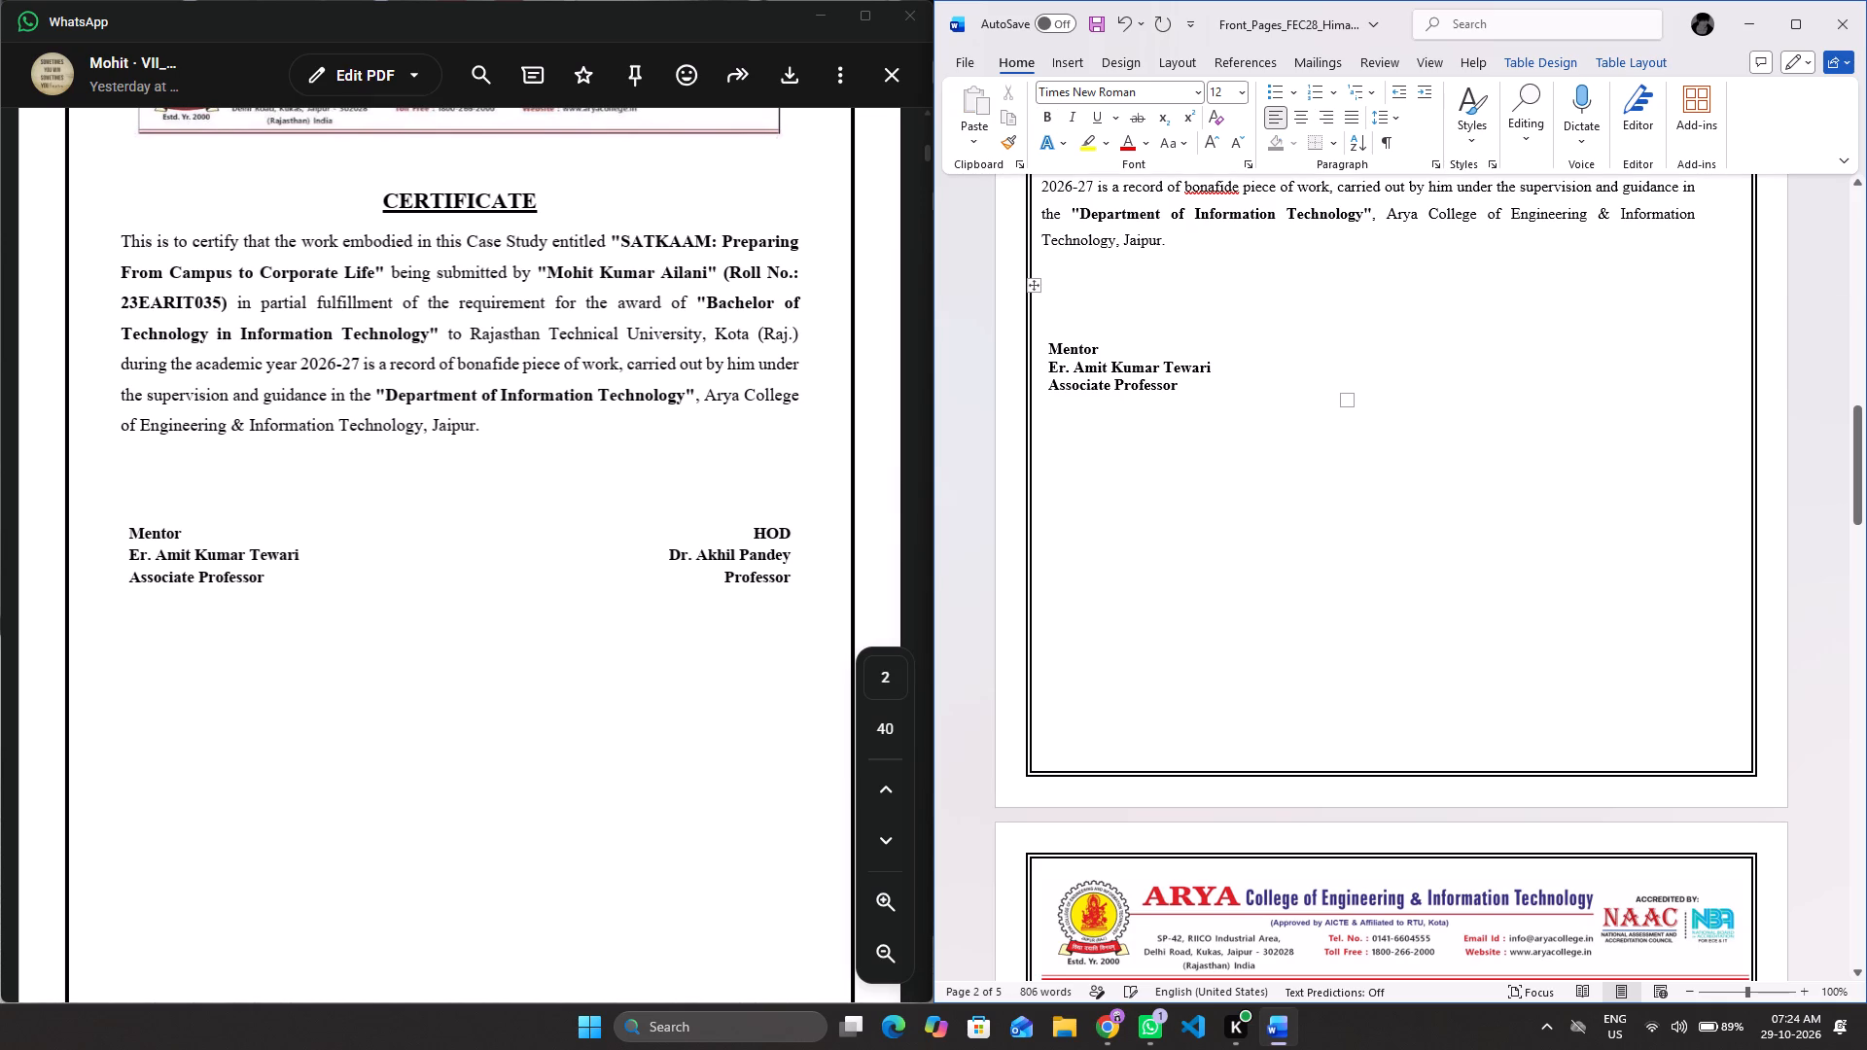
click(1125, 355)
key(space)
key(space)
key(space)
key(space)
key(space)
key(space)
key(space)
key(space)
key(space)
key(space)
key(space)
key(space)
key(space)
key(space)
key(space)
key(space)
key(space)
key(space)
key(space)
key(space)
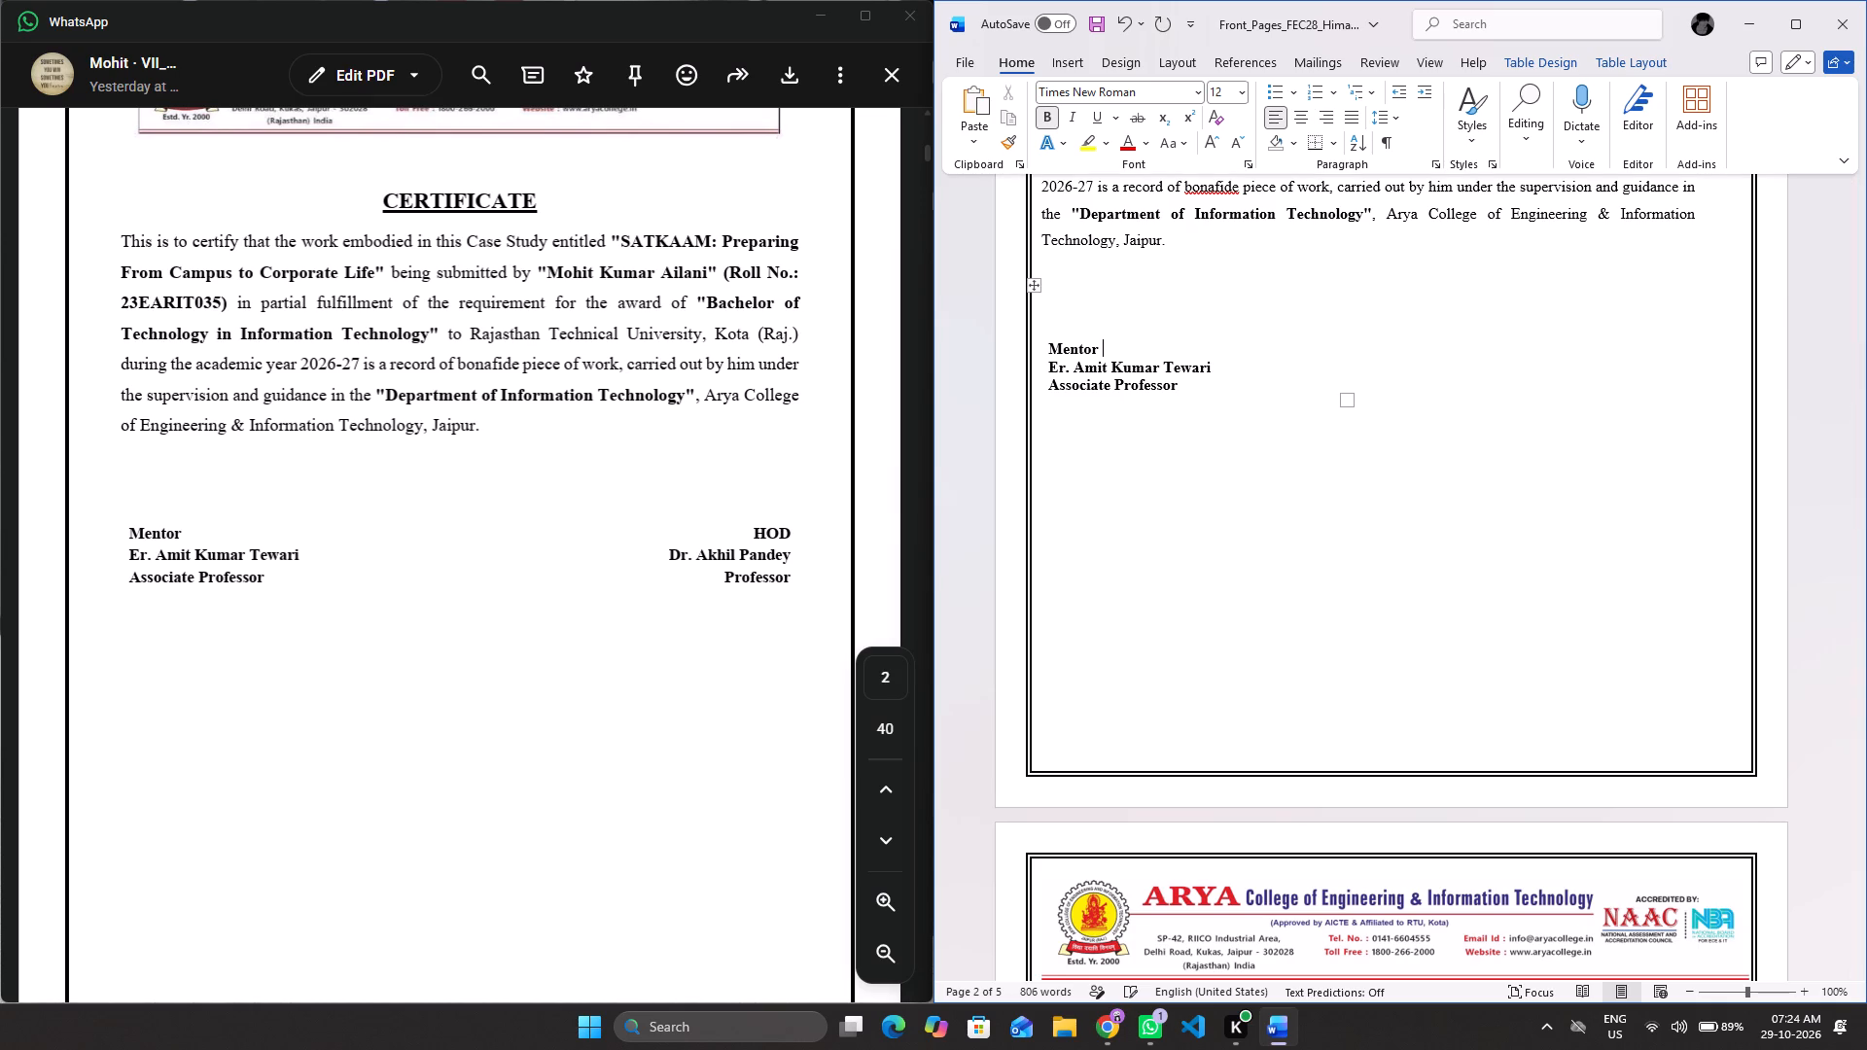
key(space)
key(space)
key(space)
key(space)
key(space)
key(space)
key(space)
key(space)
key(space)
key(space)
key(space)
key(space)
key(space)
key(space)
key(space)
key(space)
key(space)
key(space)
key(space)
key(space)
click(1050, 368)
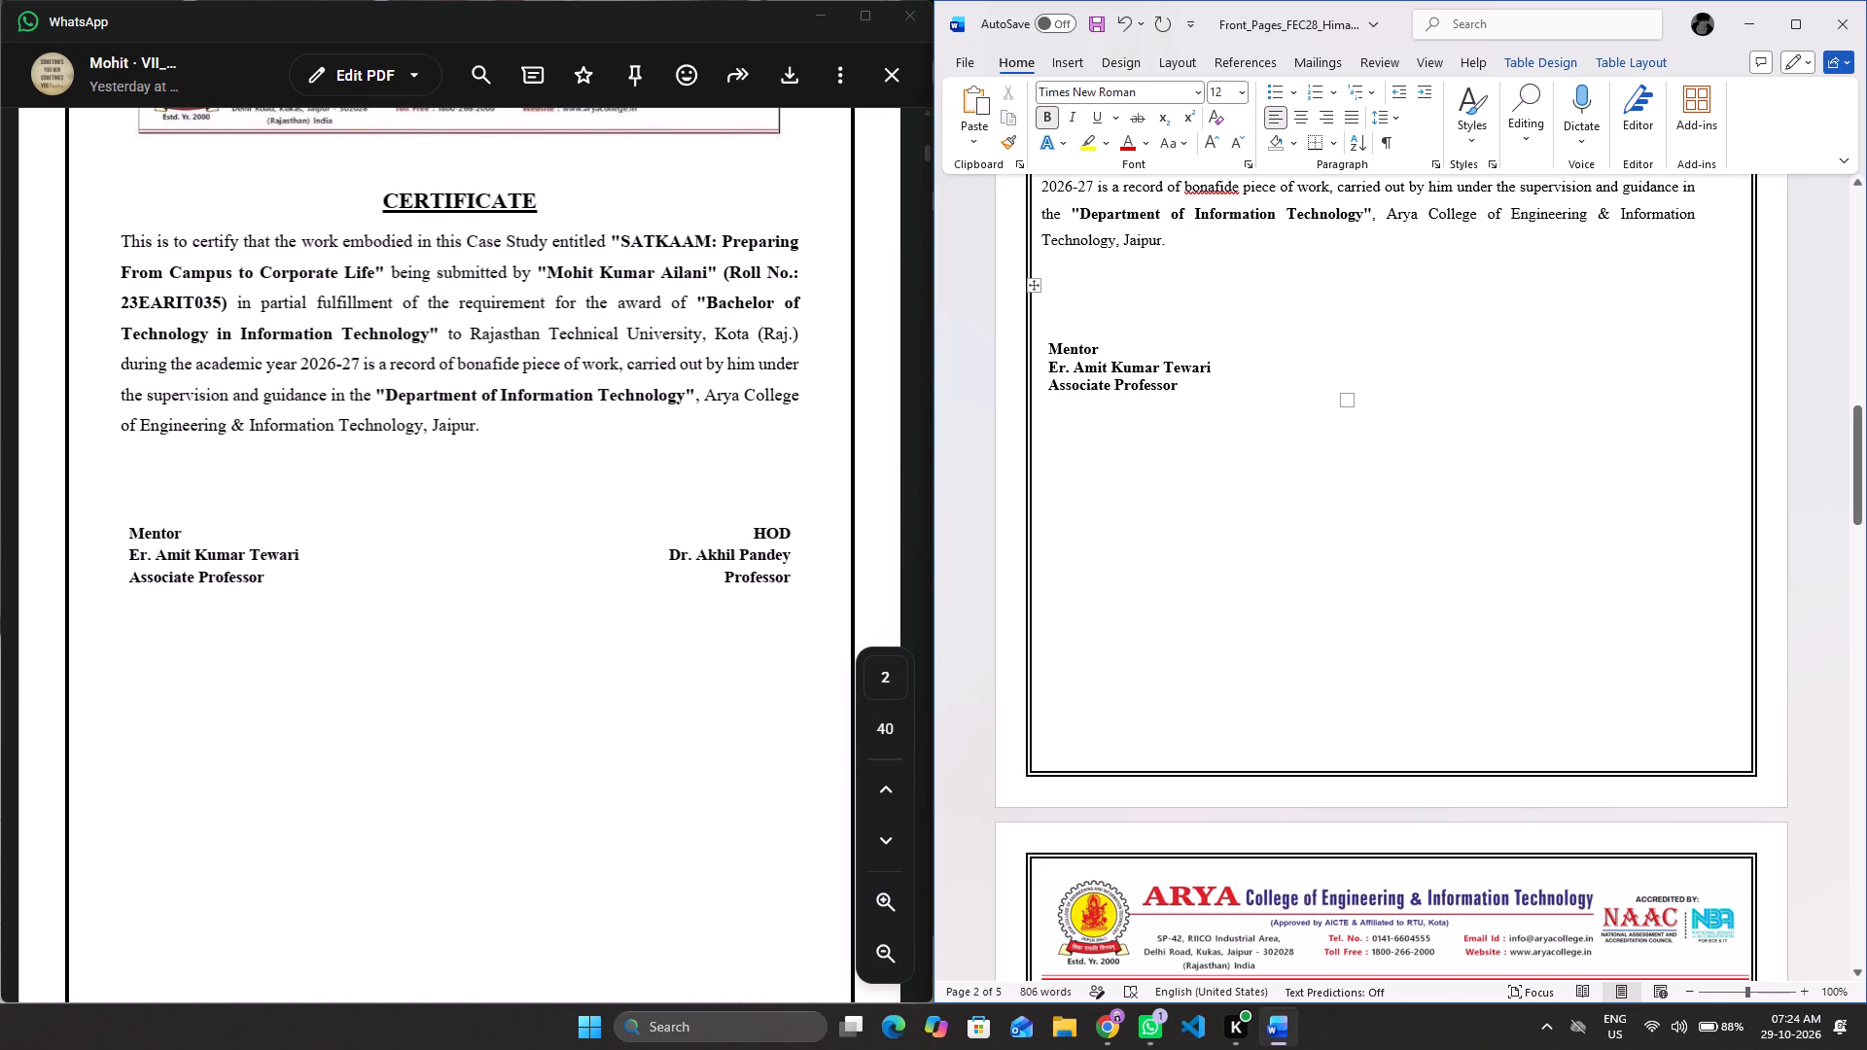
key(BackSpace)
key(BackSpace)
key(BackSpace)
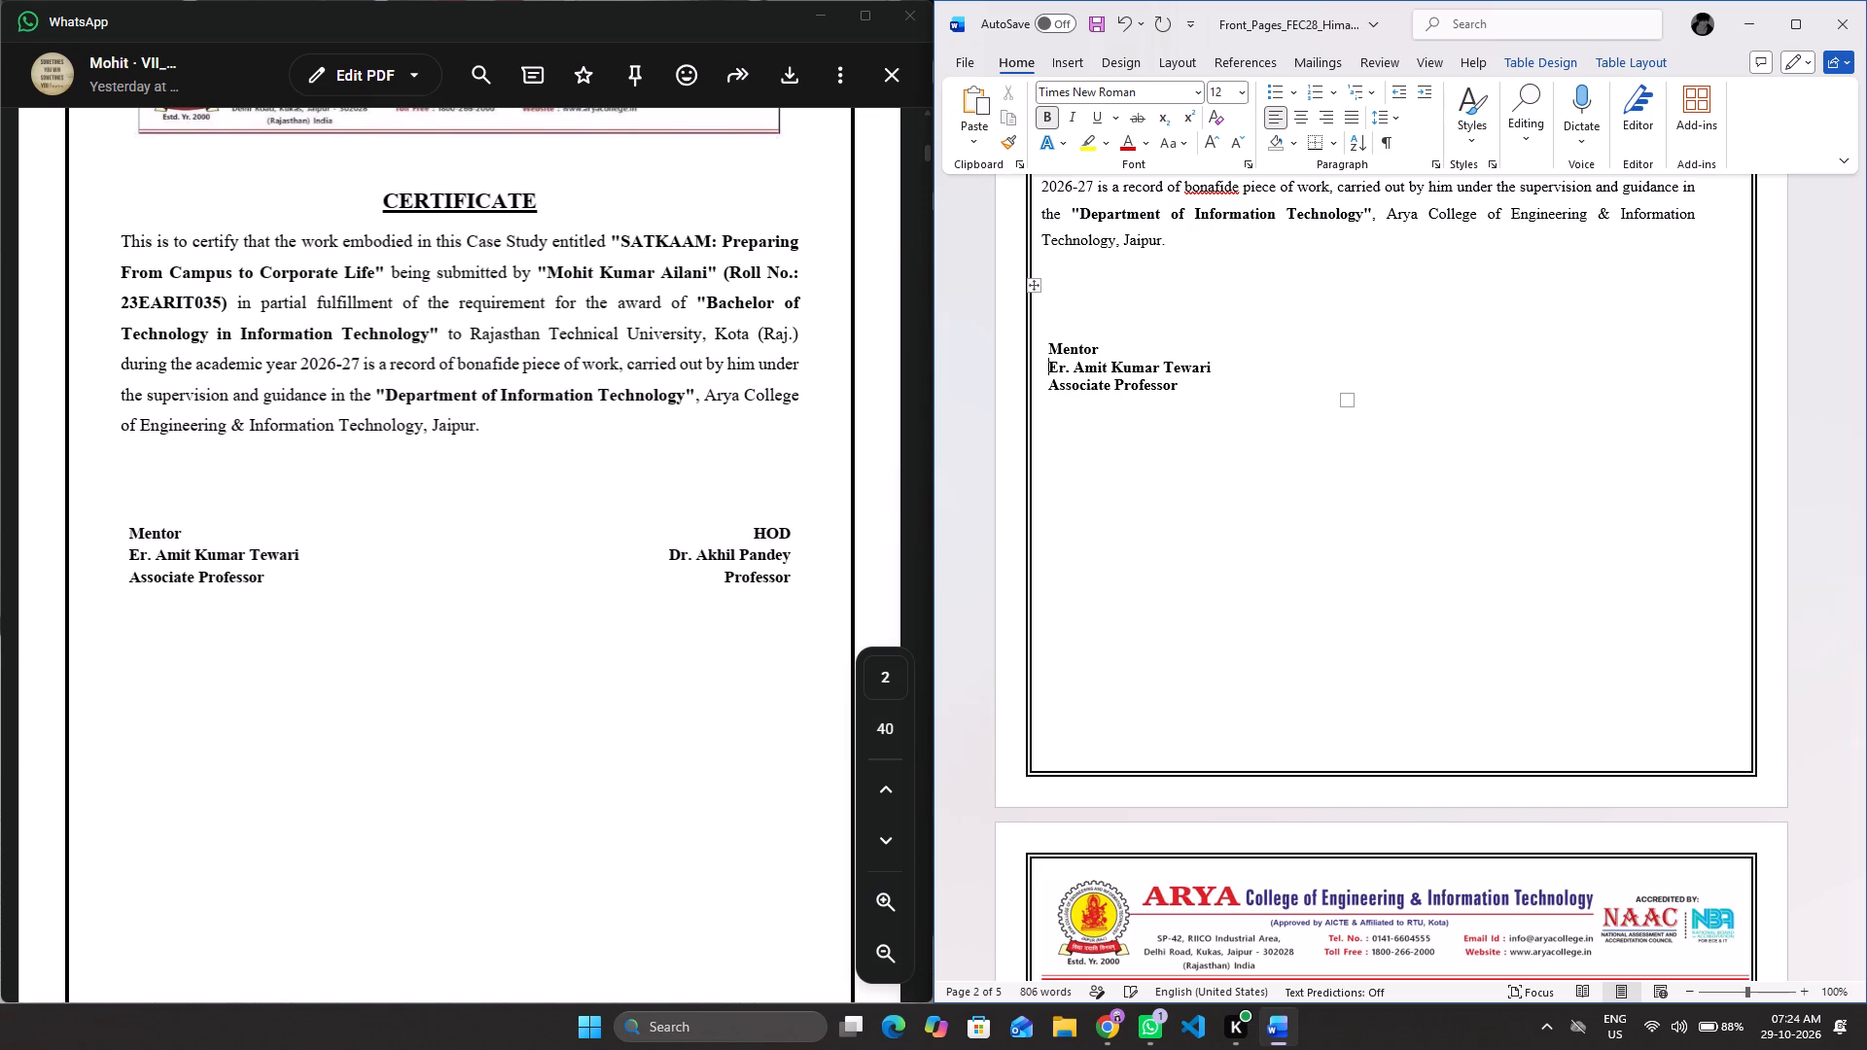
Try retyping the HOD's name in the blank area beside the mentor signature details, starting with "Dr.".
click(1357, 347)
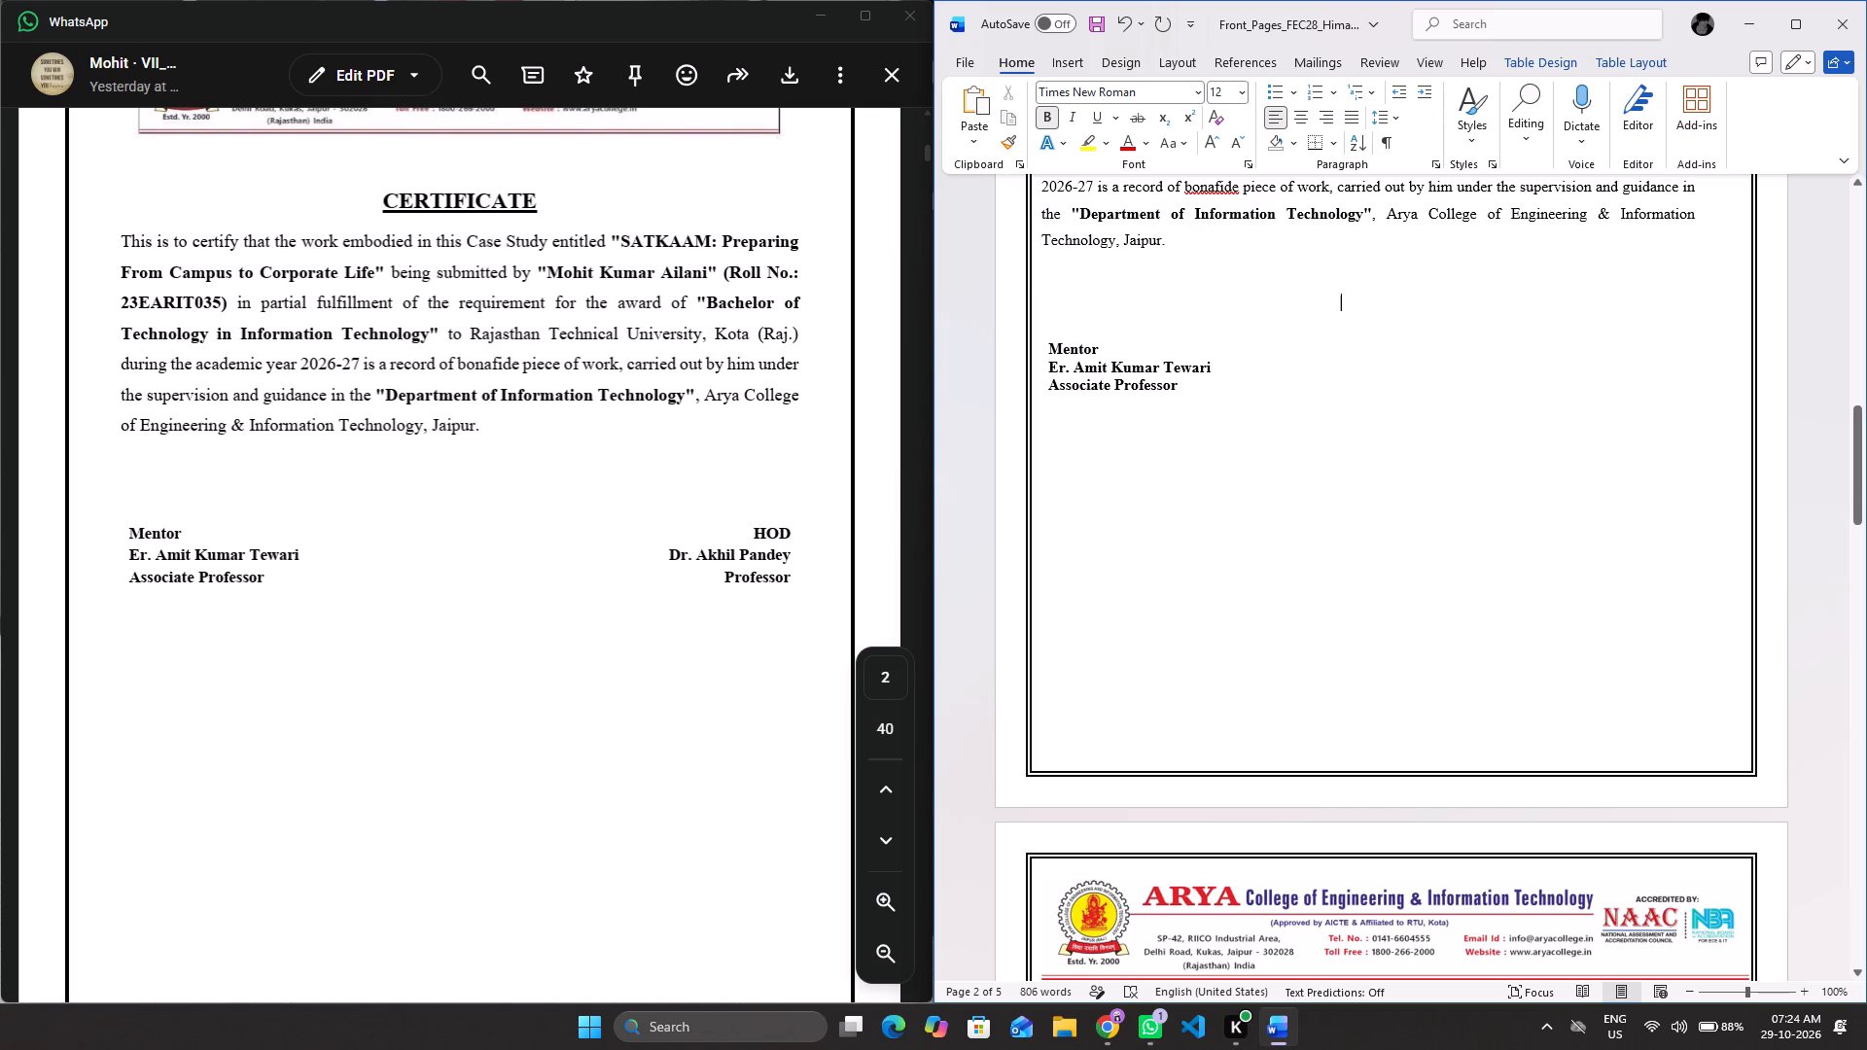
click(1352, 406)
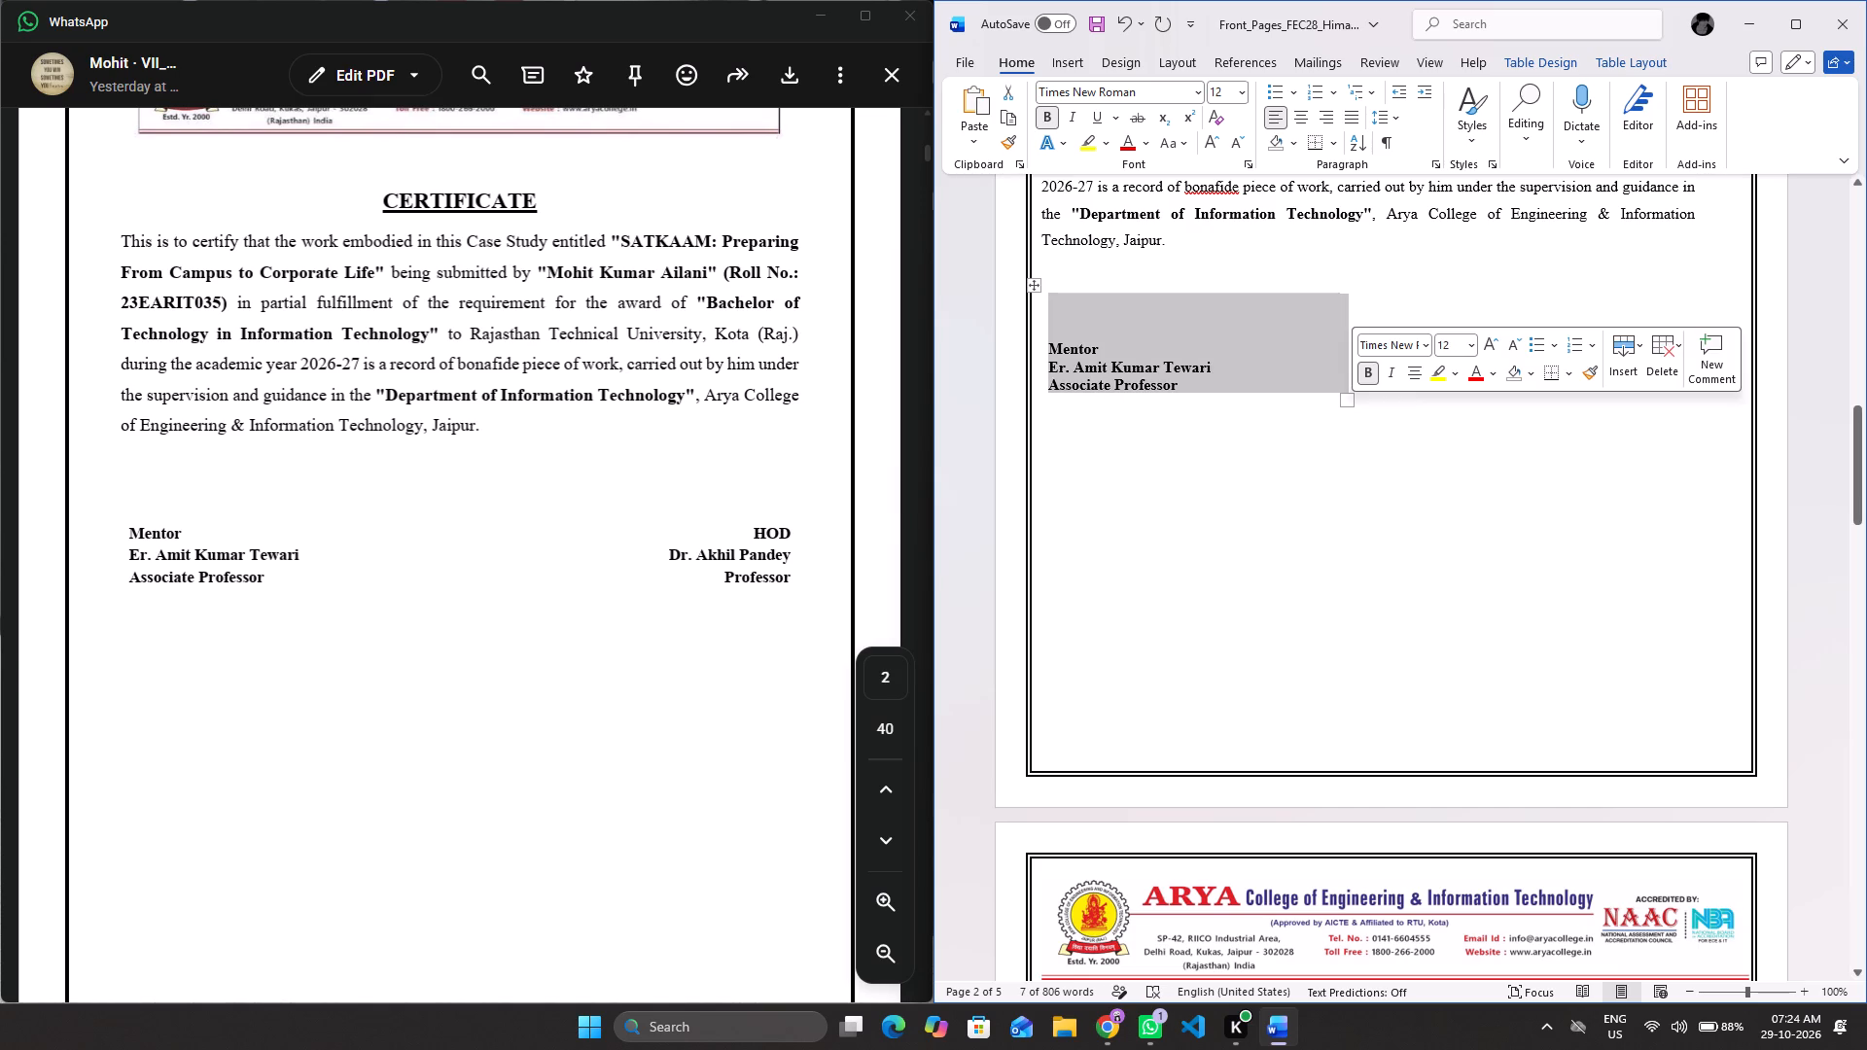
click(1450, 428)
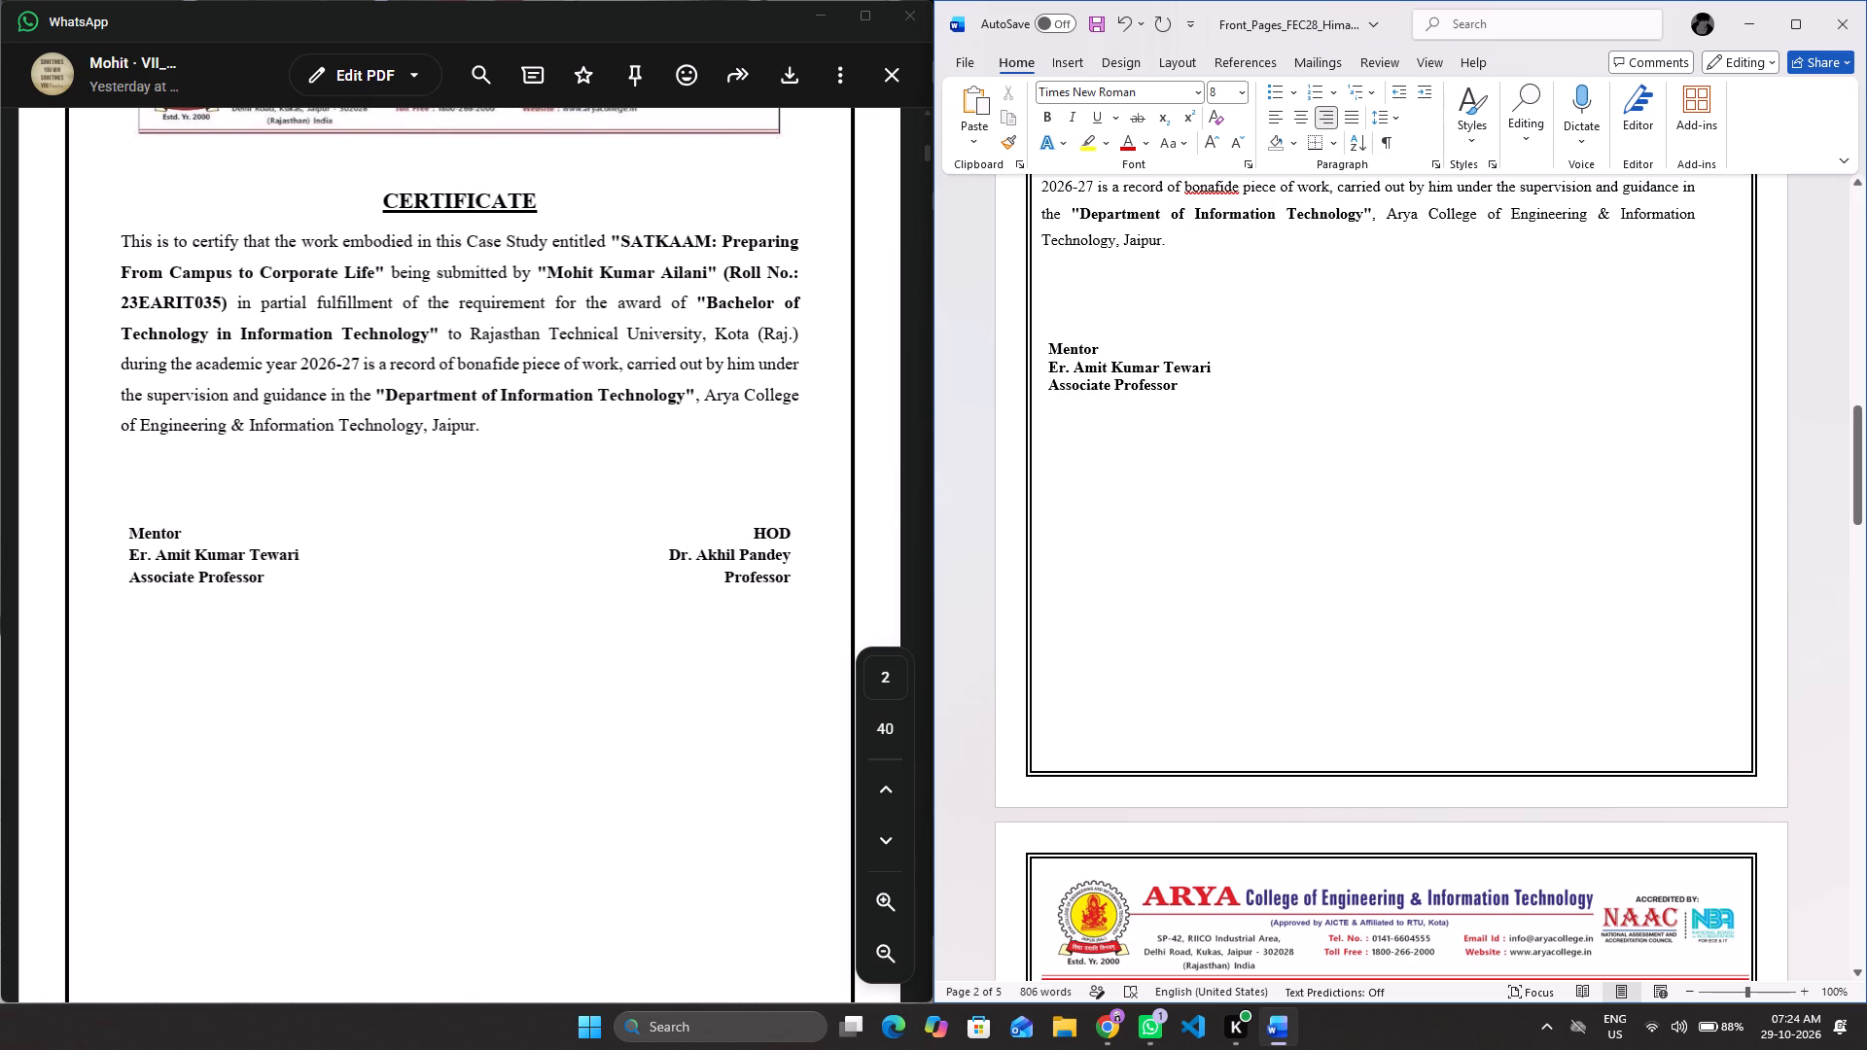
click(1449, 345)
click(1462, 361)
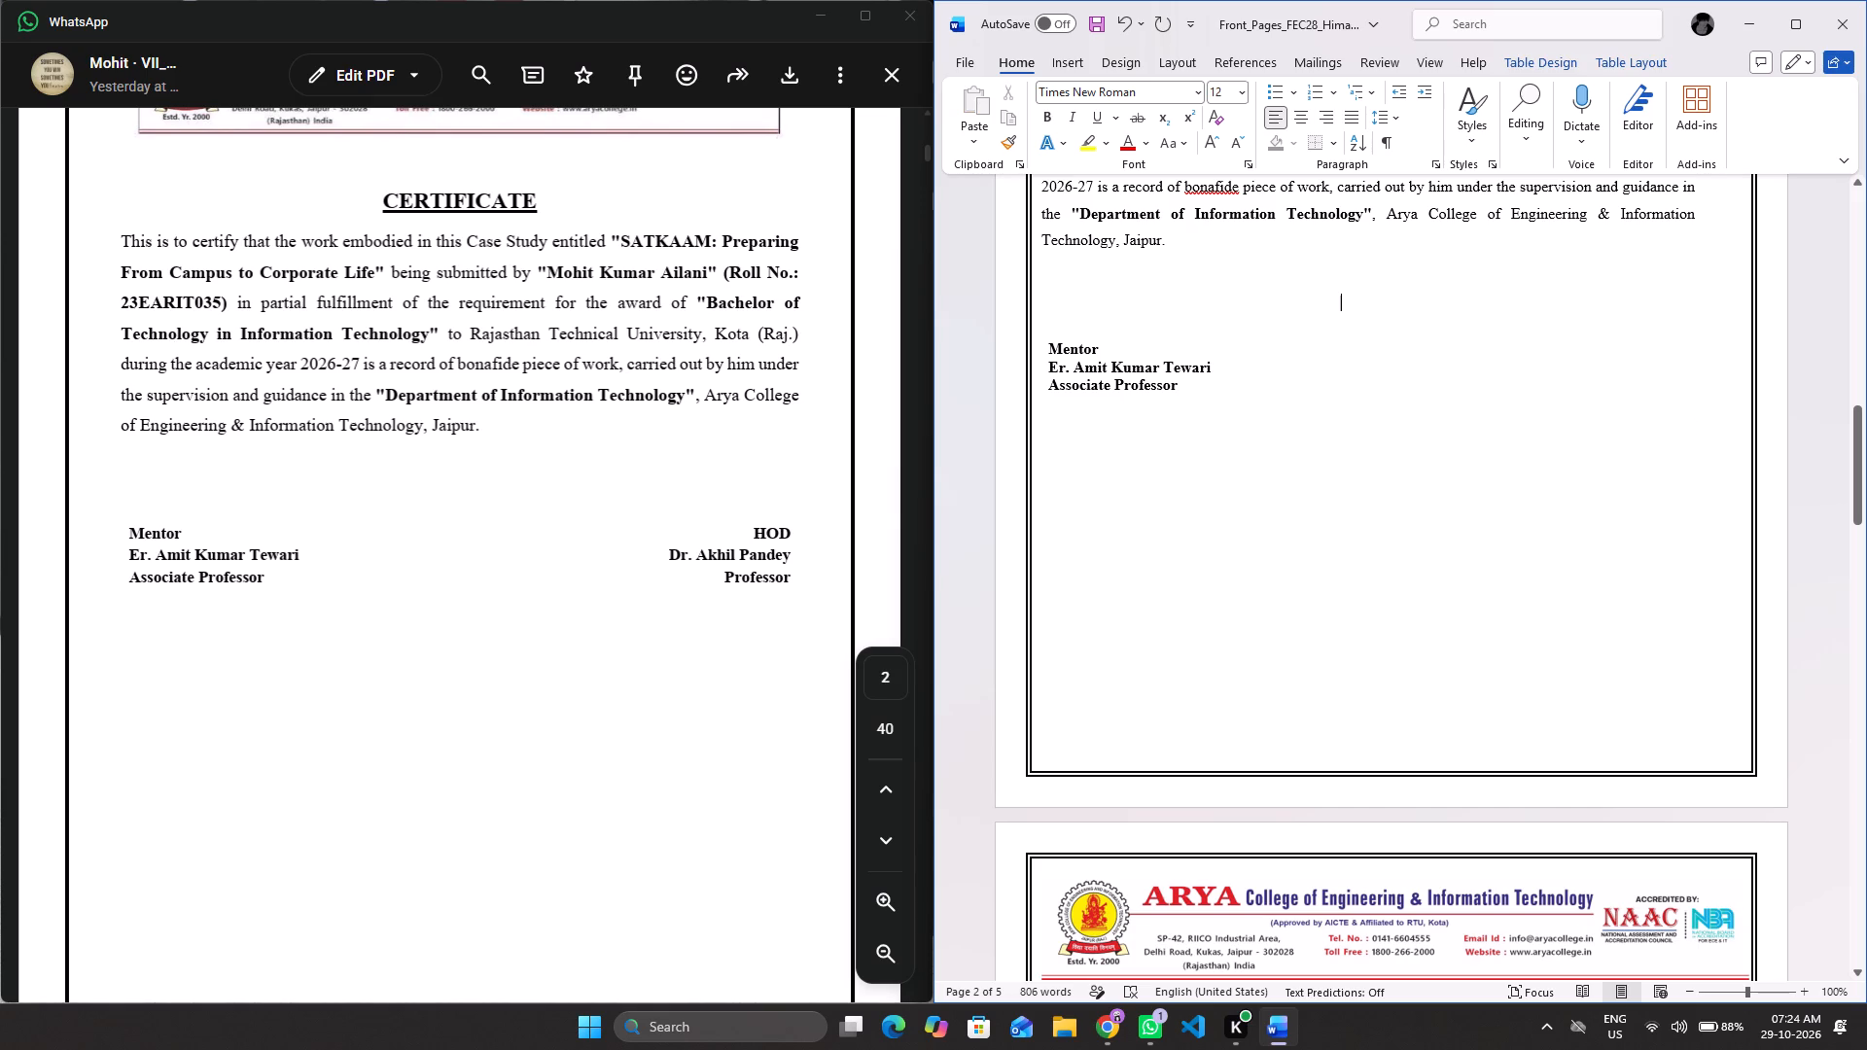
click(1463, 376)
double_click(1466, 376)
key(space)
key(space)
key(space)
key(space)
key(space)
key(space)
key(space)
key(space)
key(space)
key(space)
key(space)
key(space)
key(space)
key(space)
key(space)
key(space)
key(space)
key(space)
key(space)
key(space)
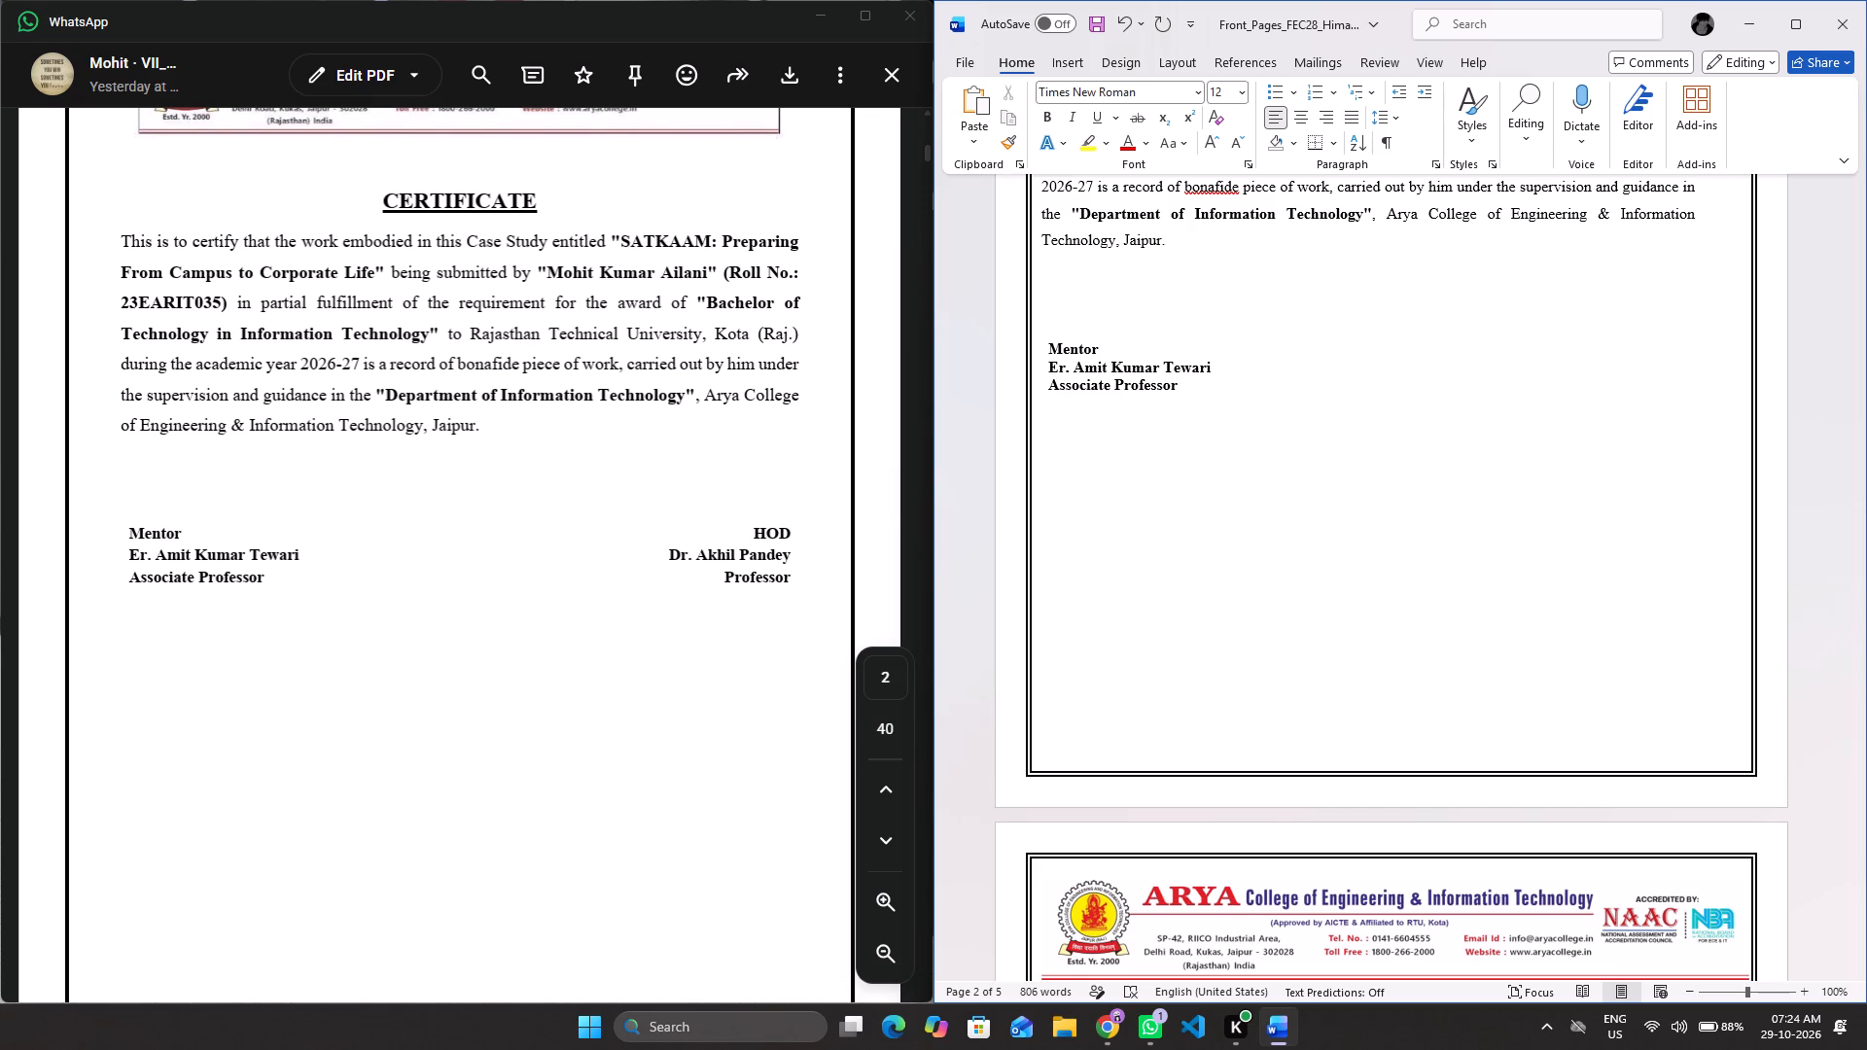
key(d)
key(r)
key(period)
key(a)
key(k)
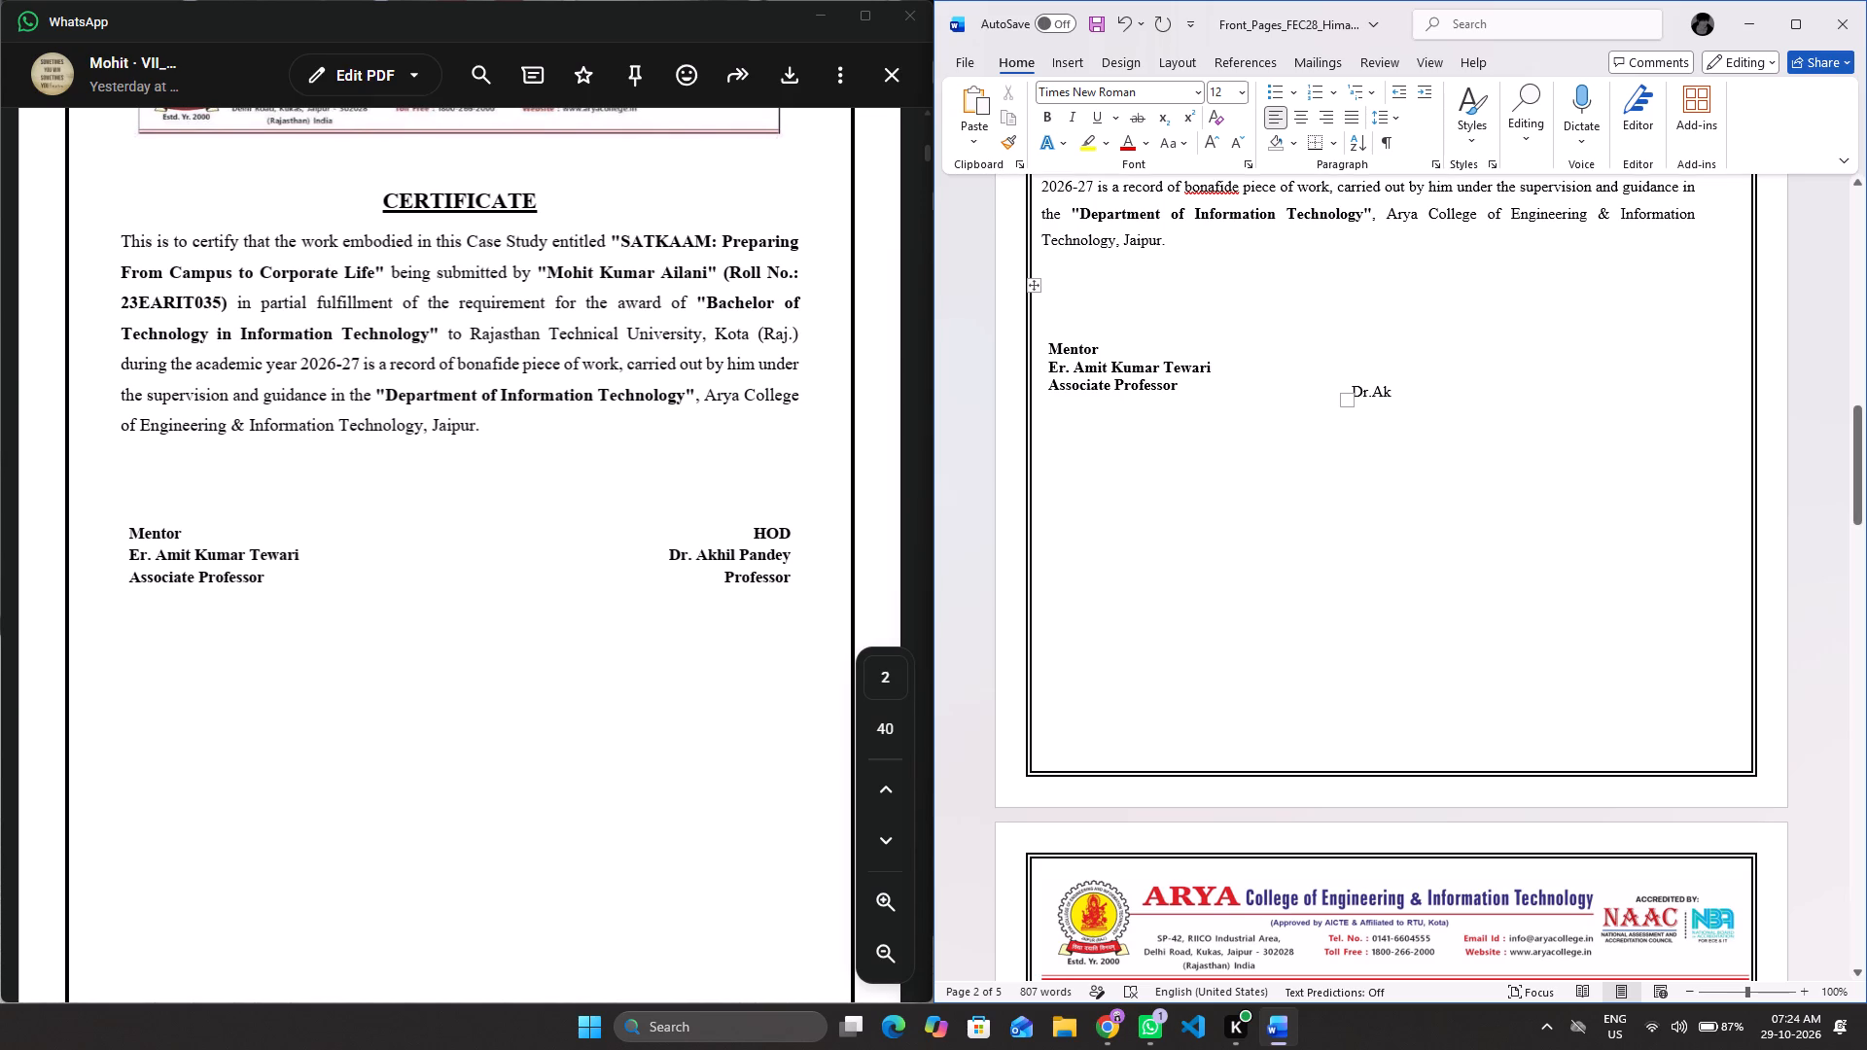
Delete the mentor signature block together with the partly typed HOD name beside it.
drag(1050, 322, 1457, 424)
key(BackSpace)
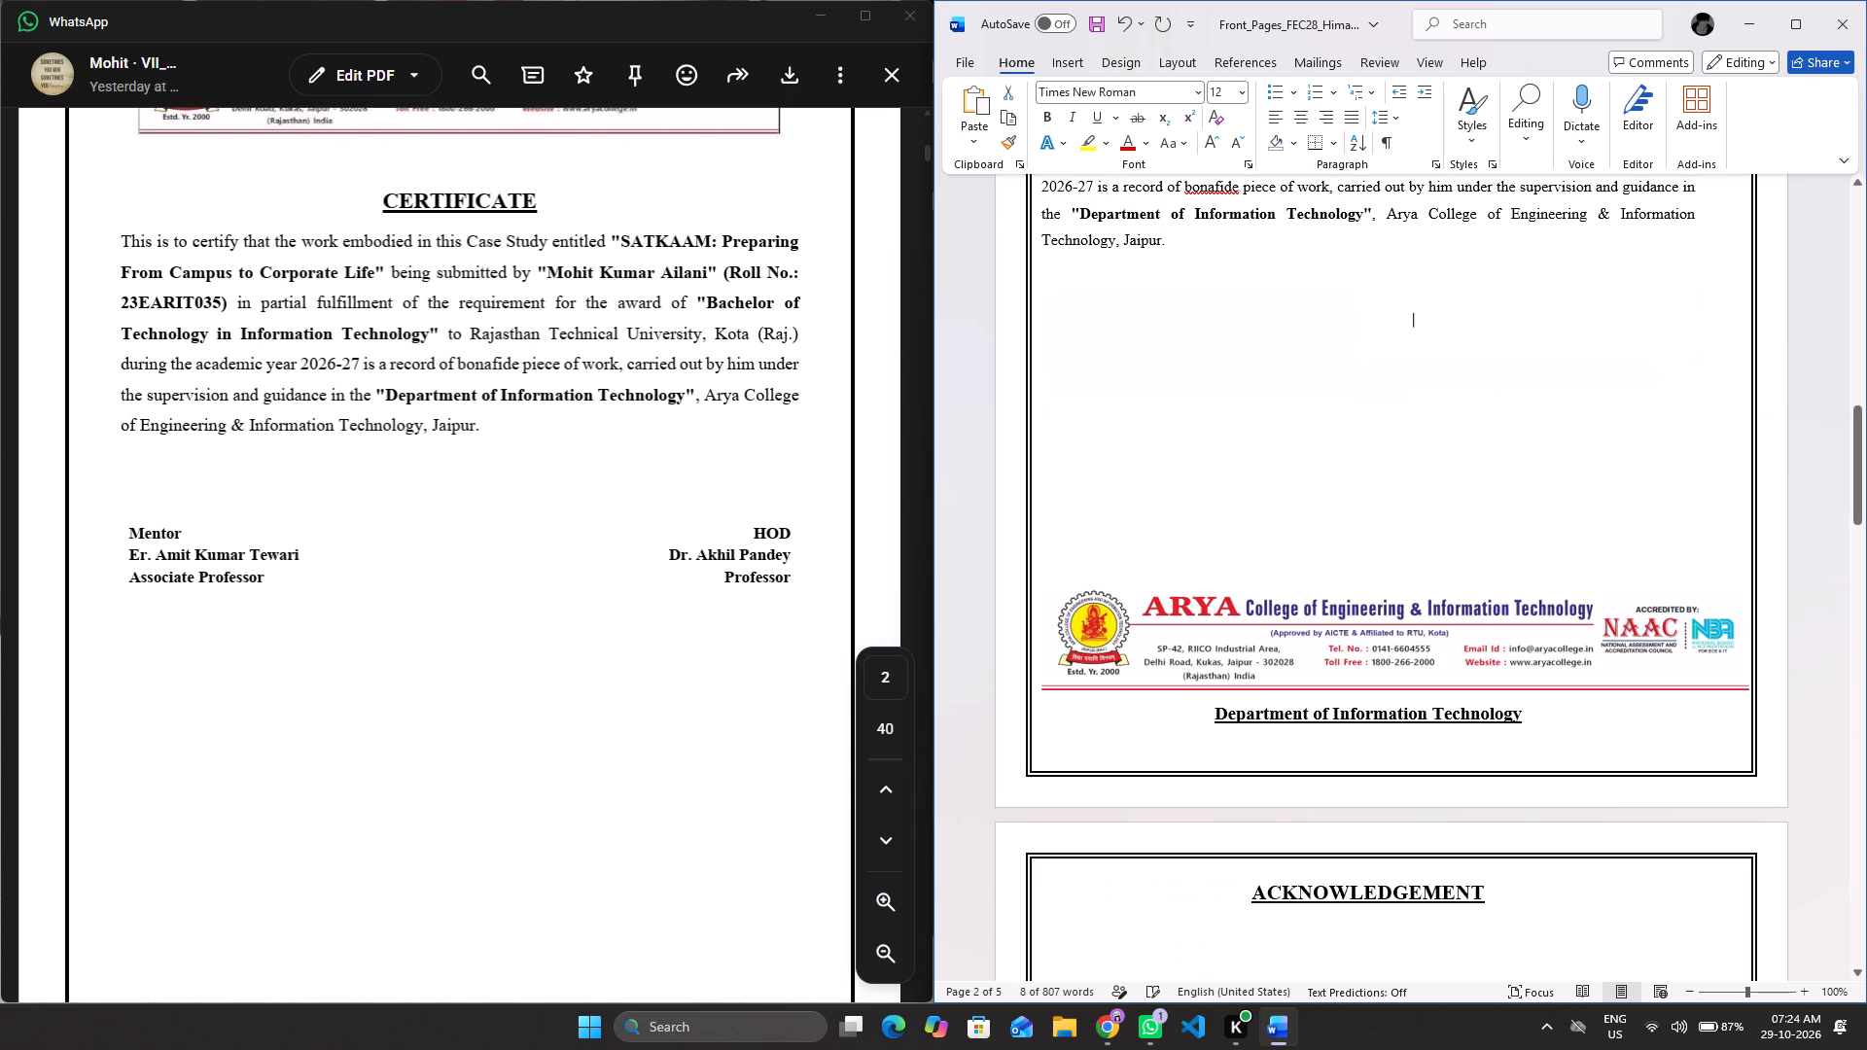
Add seven blank lines below the certificate text so the next letterhead starts on the following page.
key(Return)
key(Return)
key(Return)
key(Return)
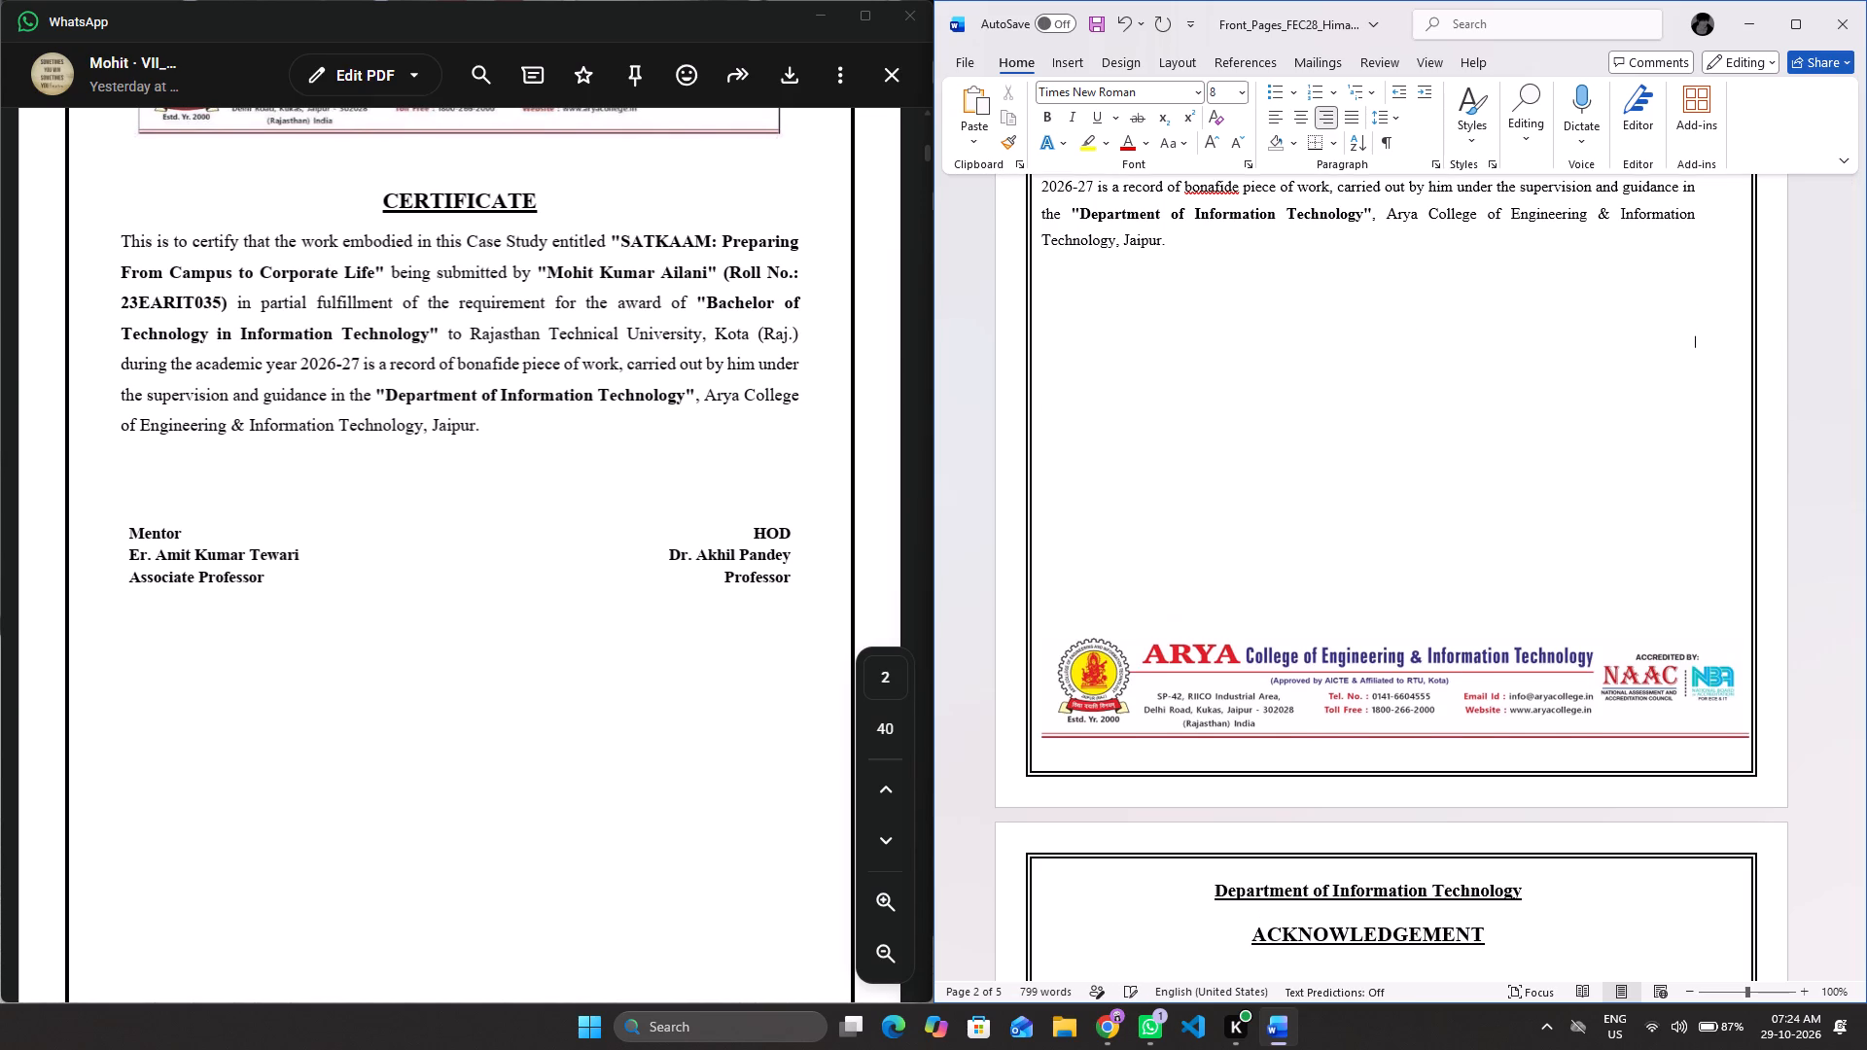
key(Return)
key(Return)
key(Return)
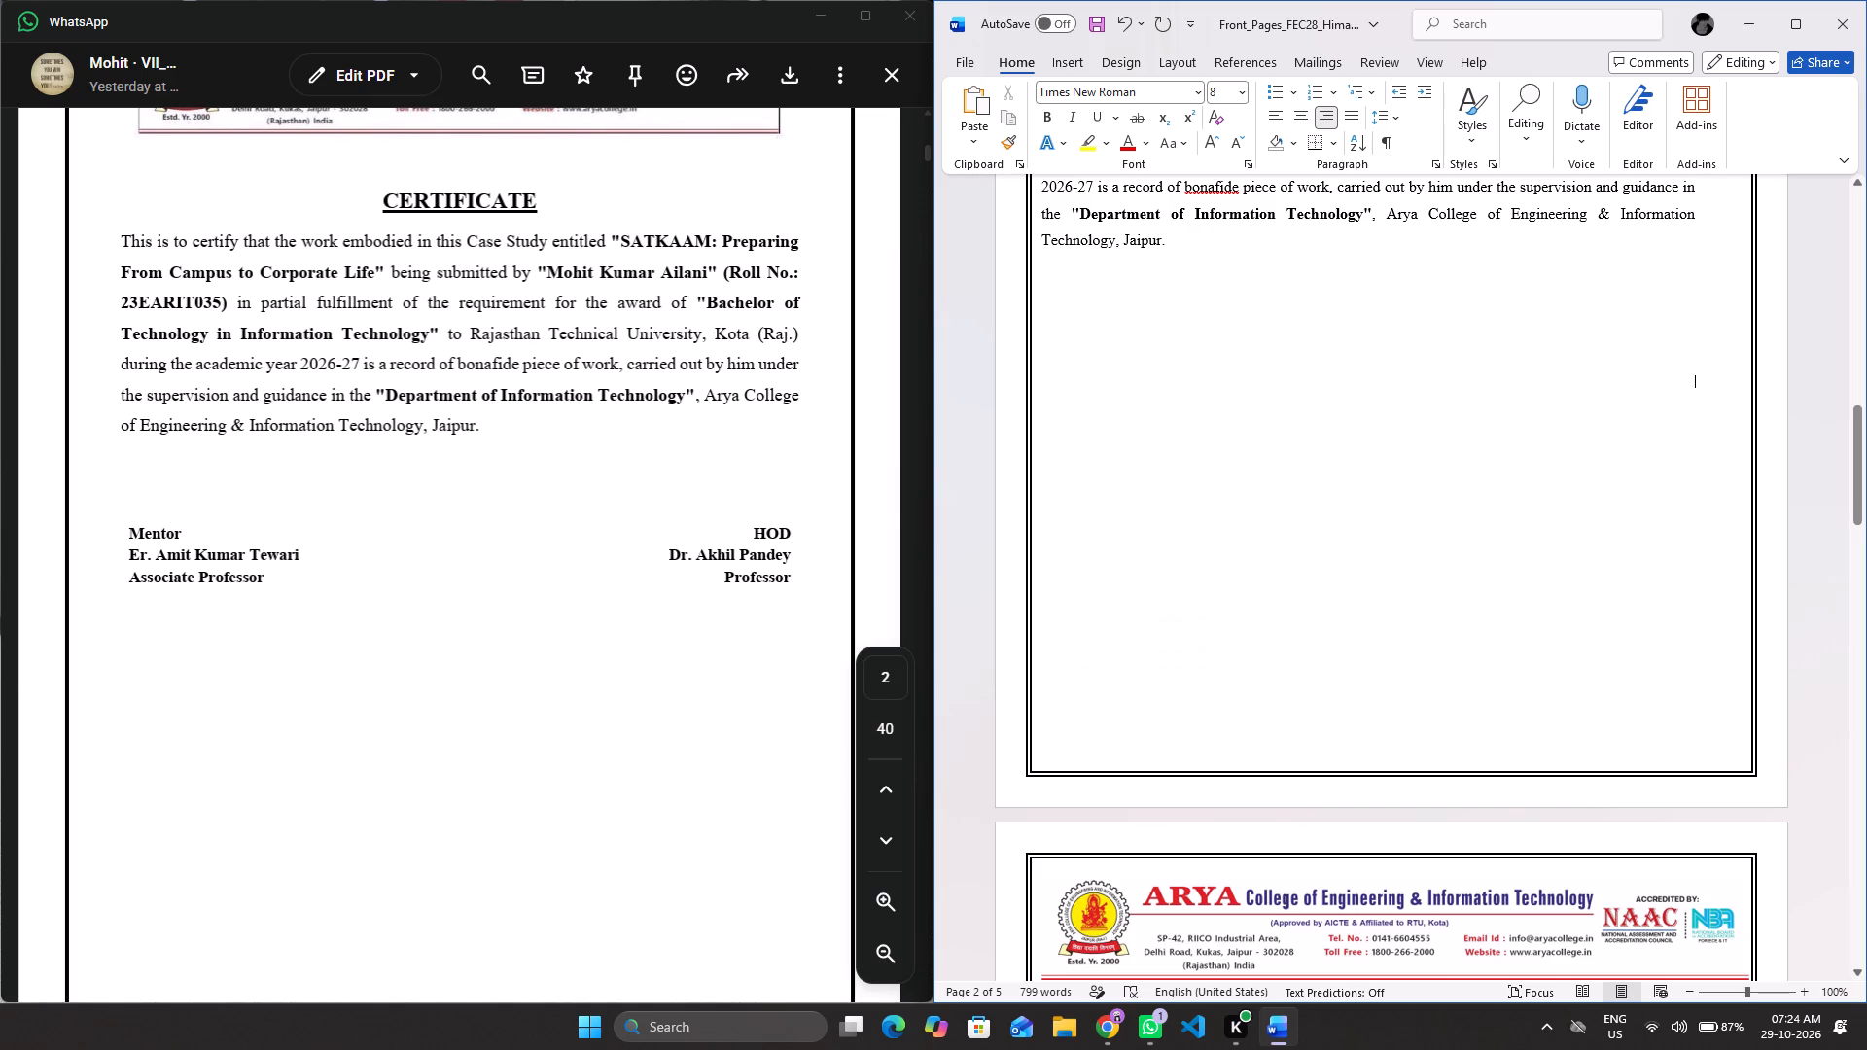
Enter "Mentor" as a new signature line in the blank area below the certificate text.
scroll(1336, 497, up, 6)
scroll(1336, 497, down, 3)
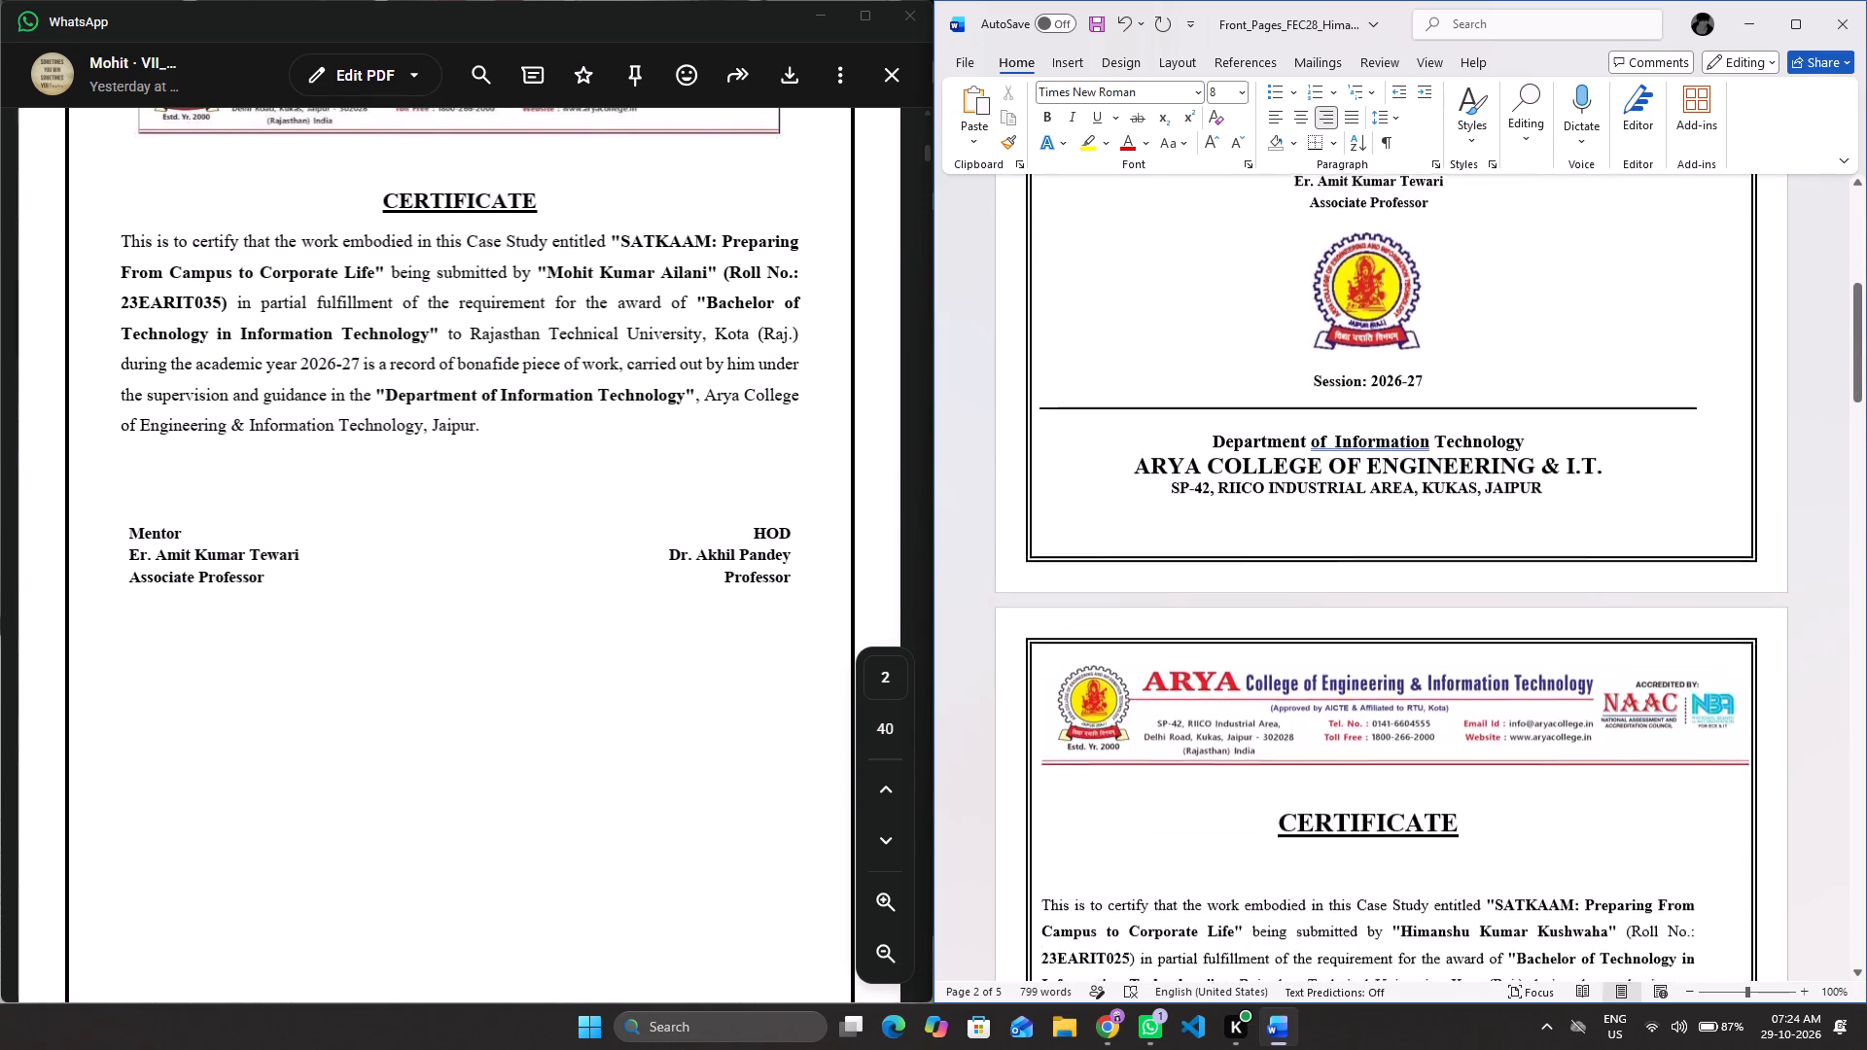
scroll(1336, 497, down, 2)
scroll(1215, 297, up, 1)
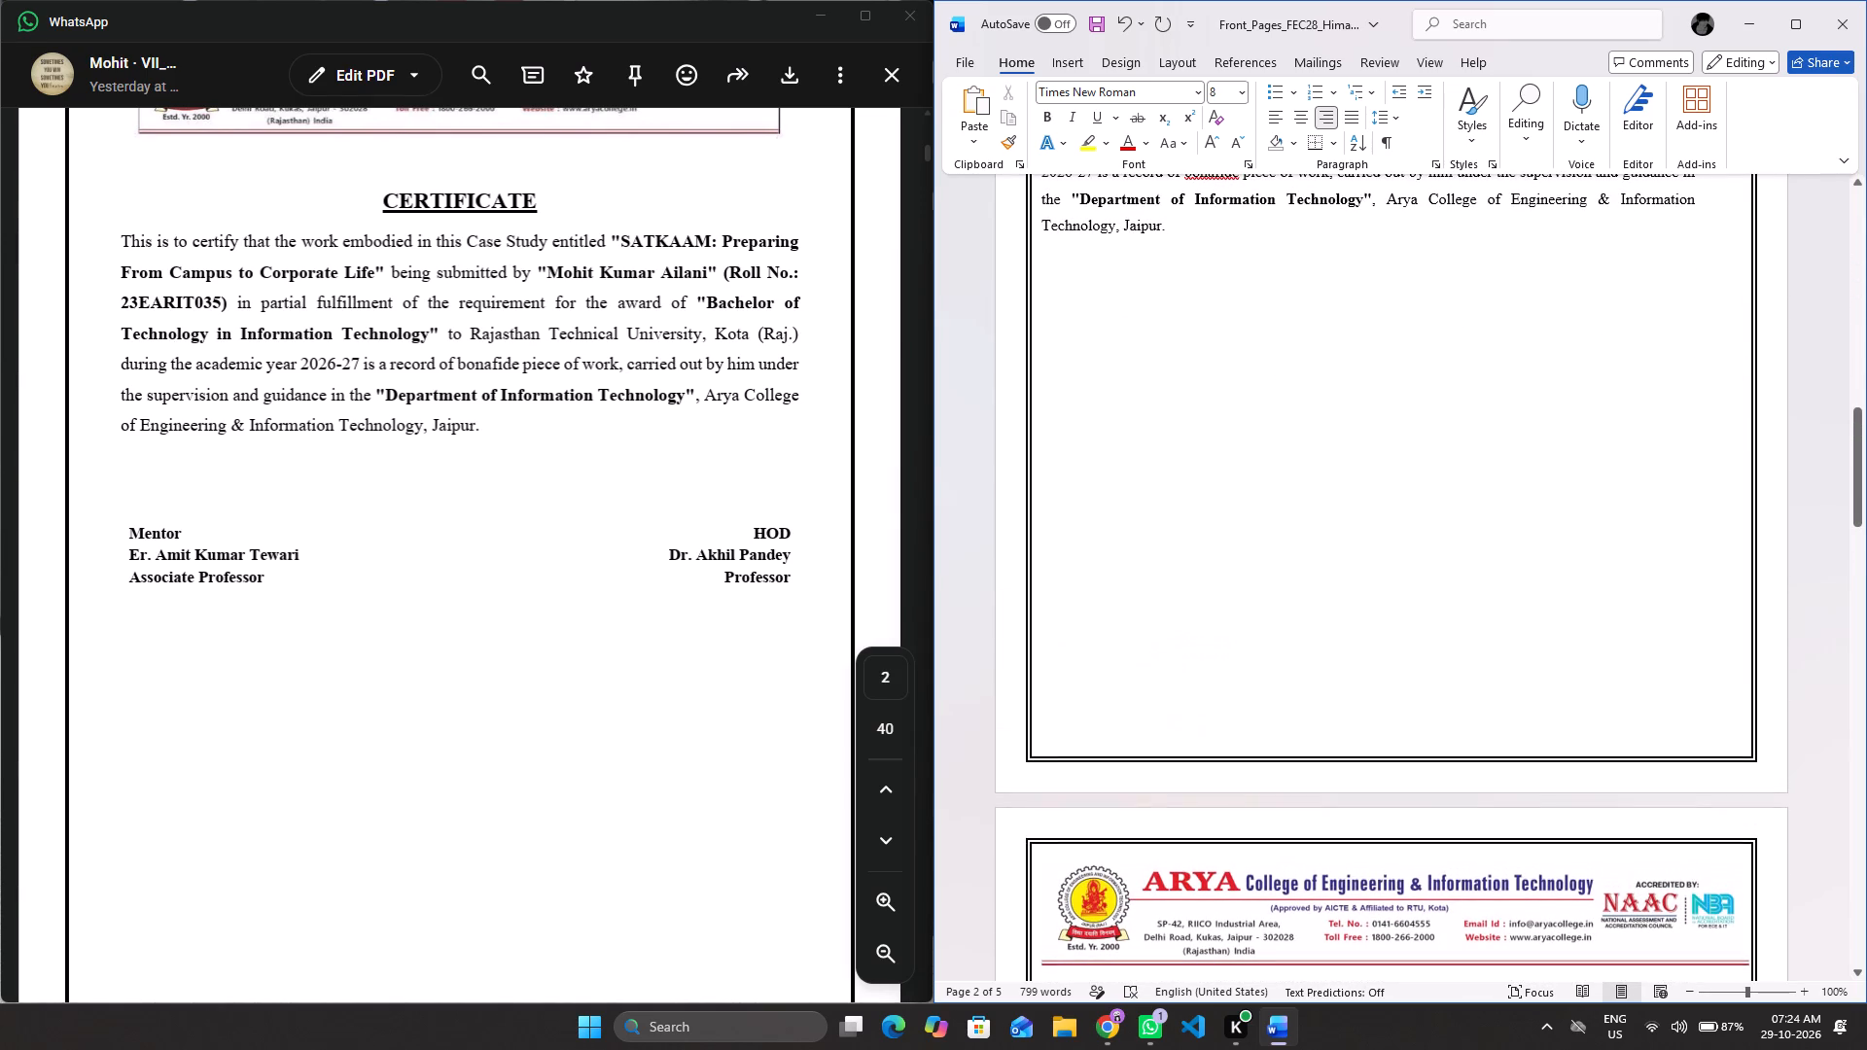
click(1076, 427)
double_click(1062, 337)
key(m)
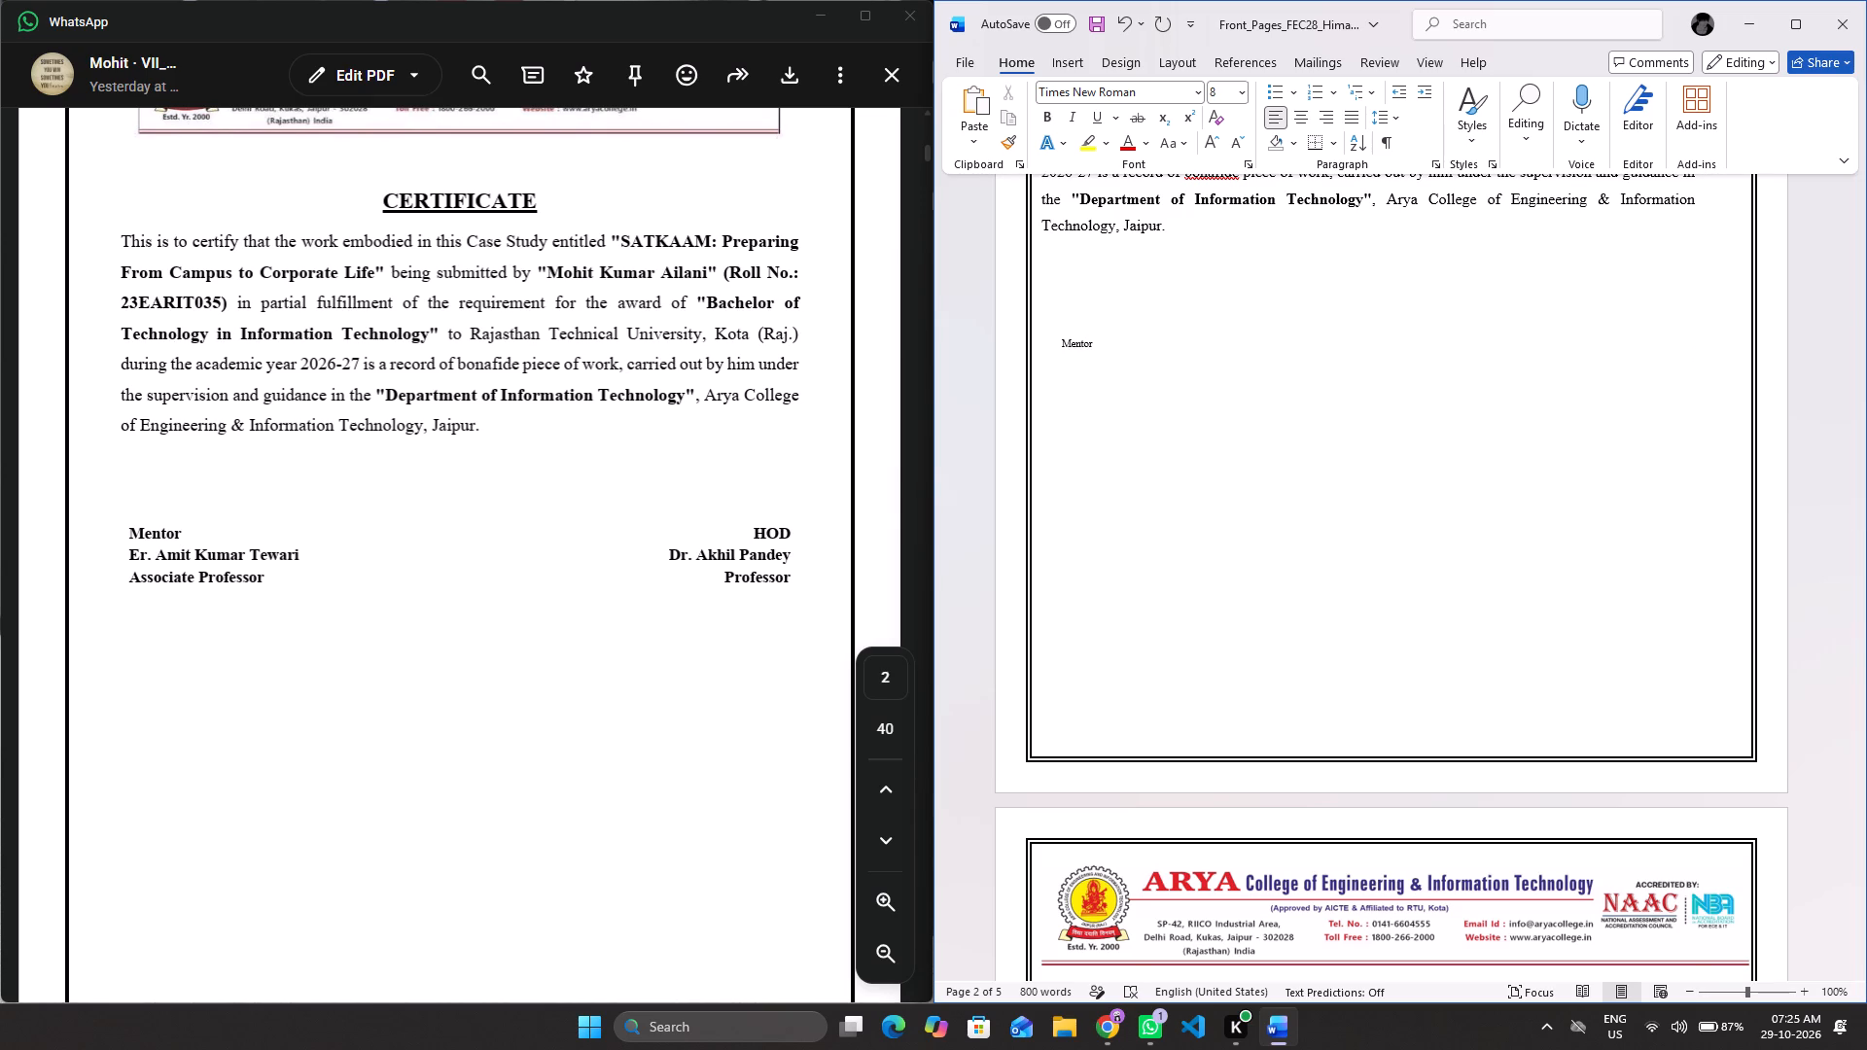
Enlarge the new "Mentor" text below the certificate paragraph, first trying font size 20.
click(1243, 95)
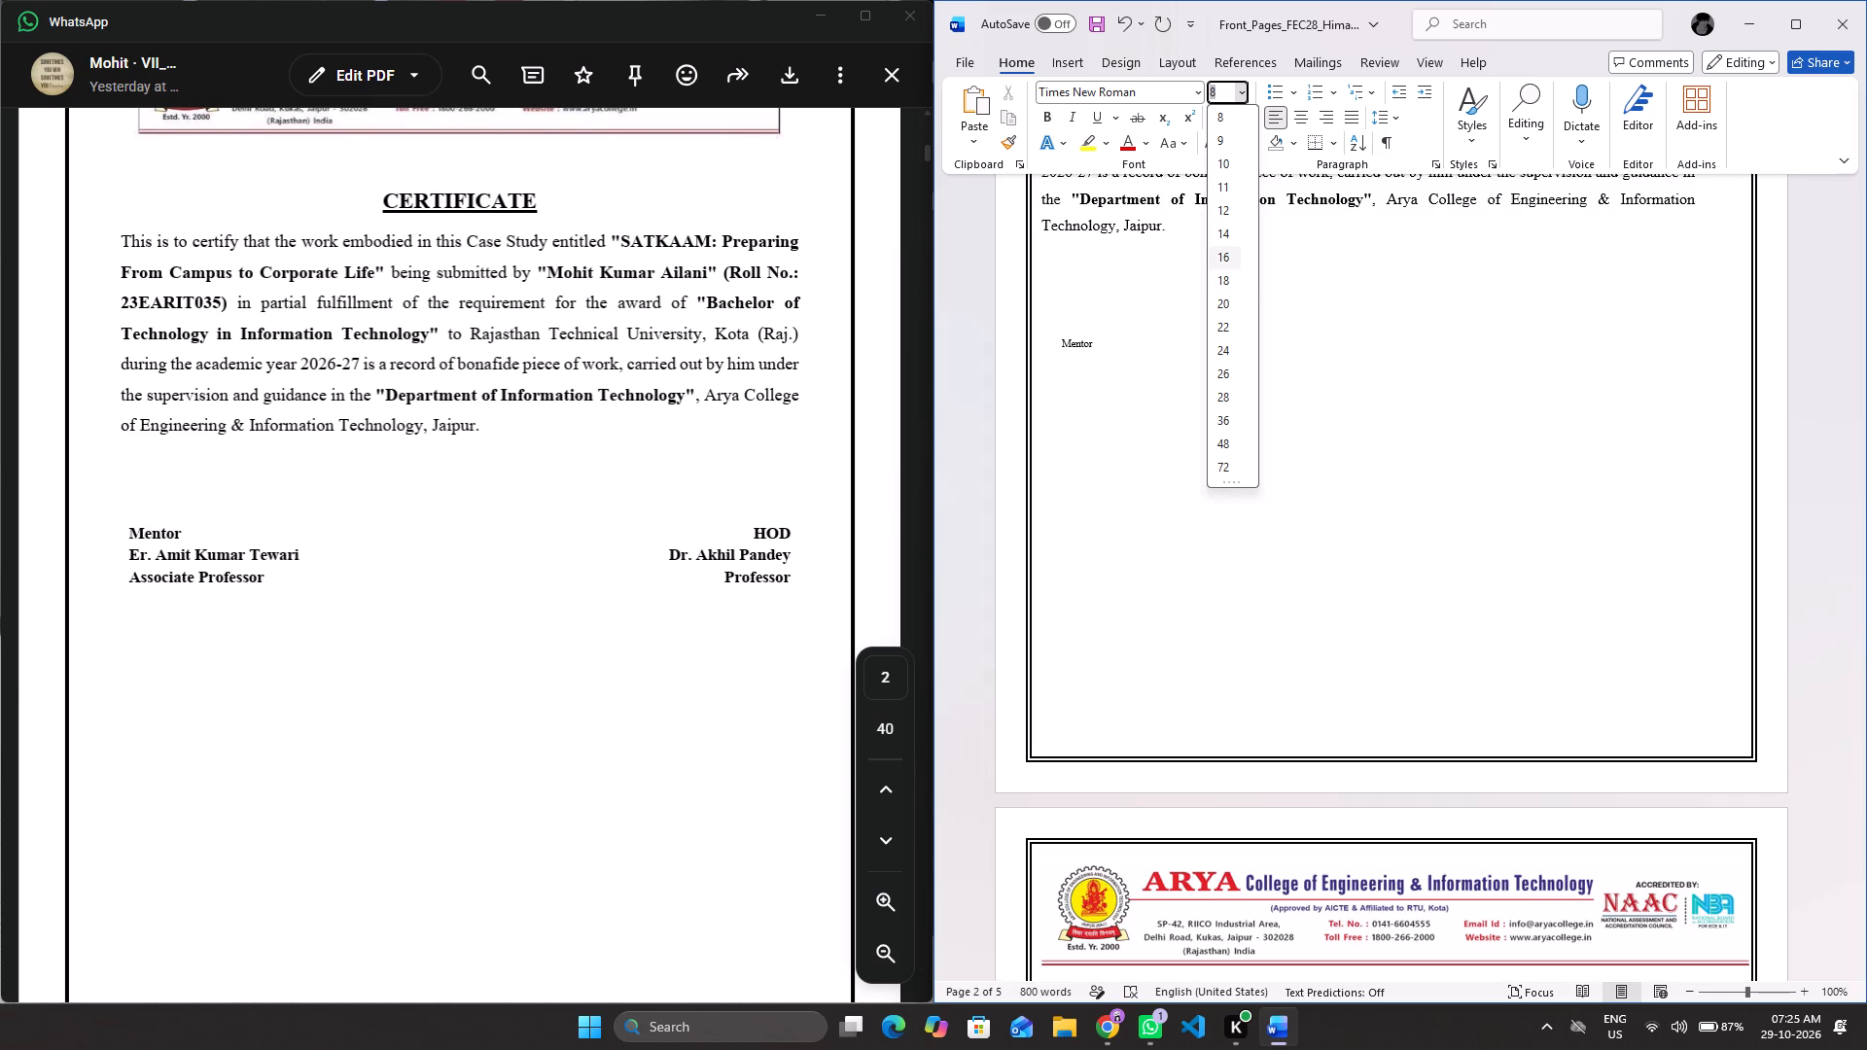
click(1226, 303)
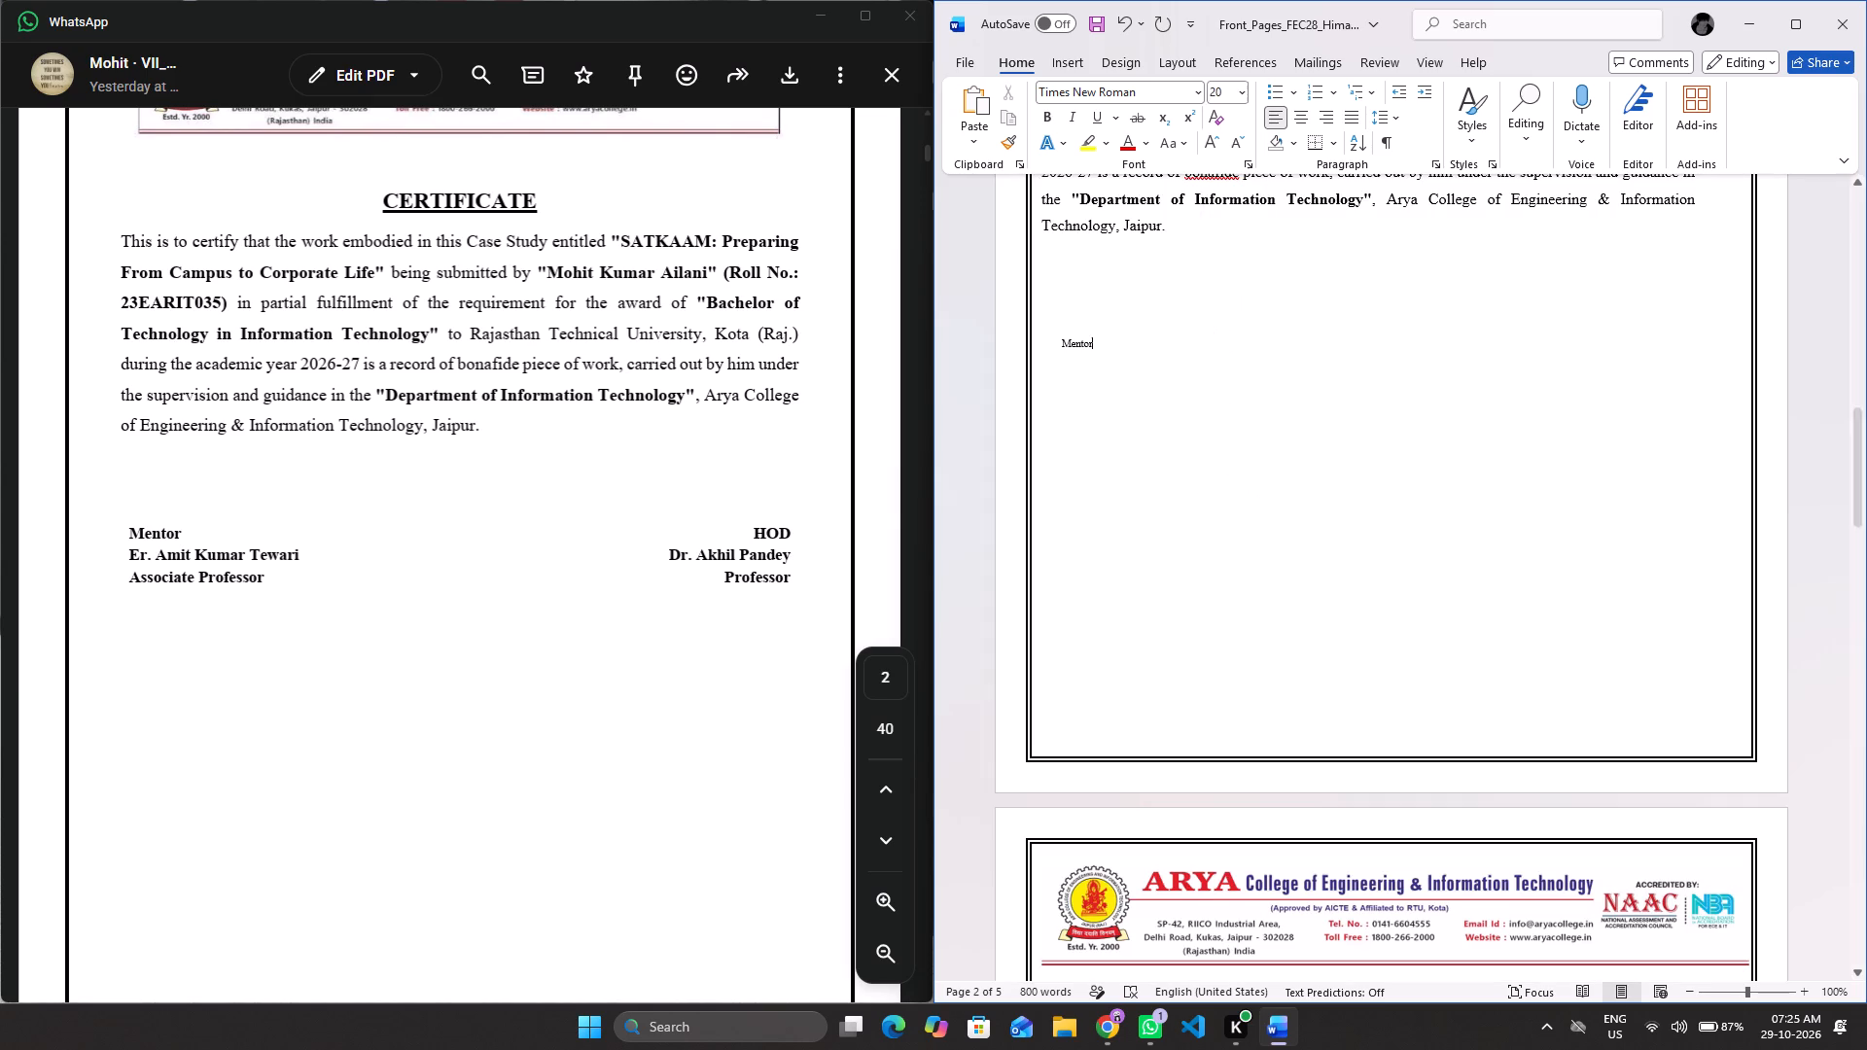
drag(1104, 332, 1050, 337)
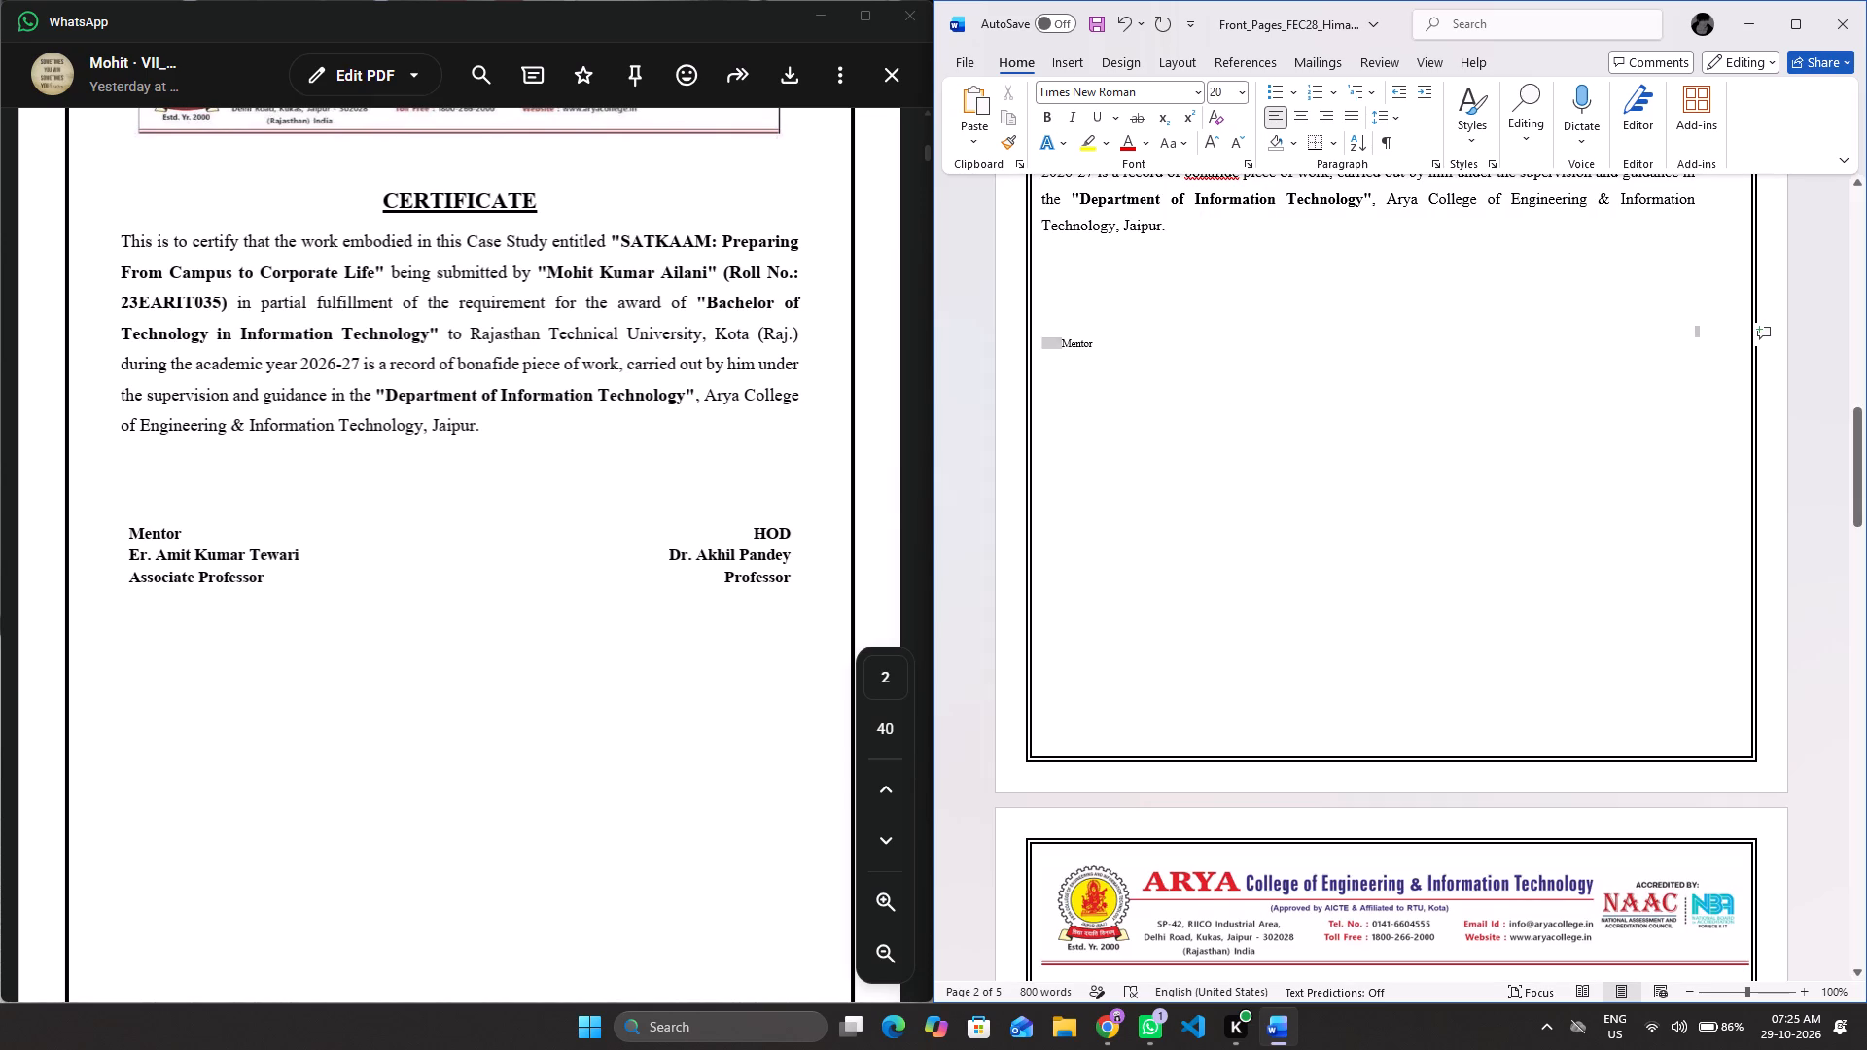
drag(1050, 337, 1096, 345)
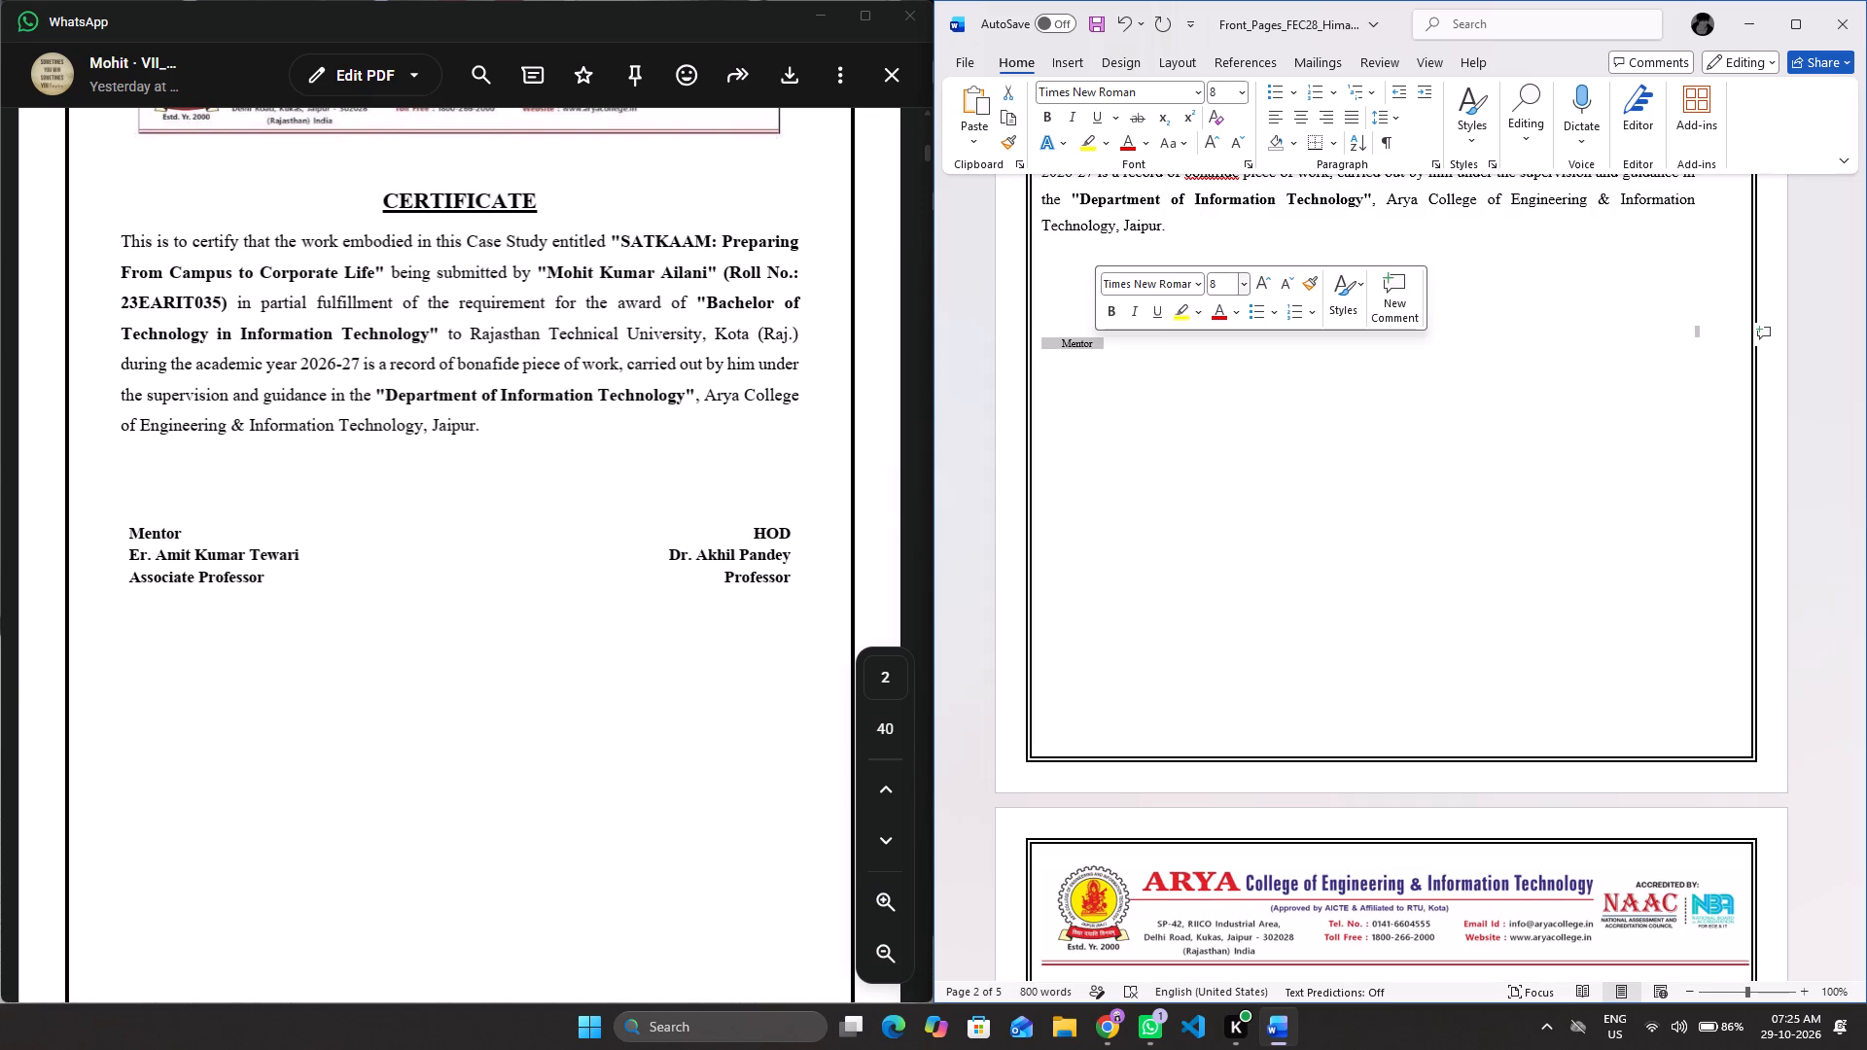
click(1244, 287)
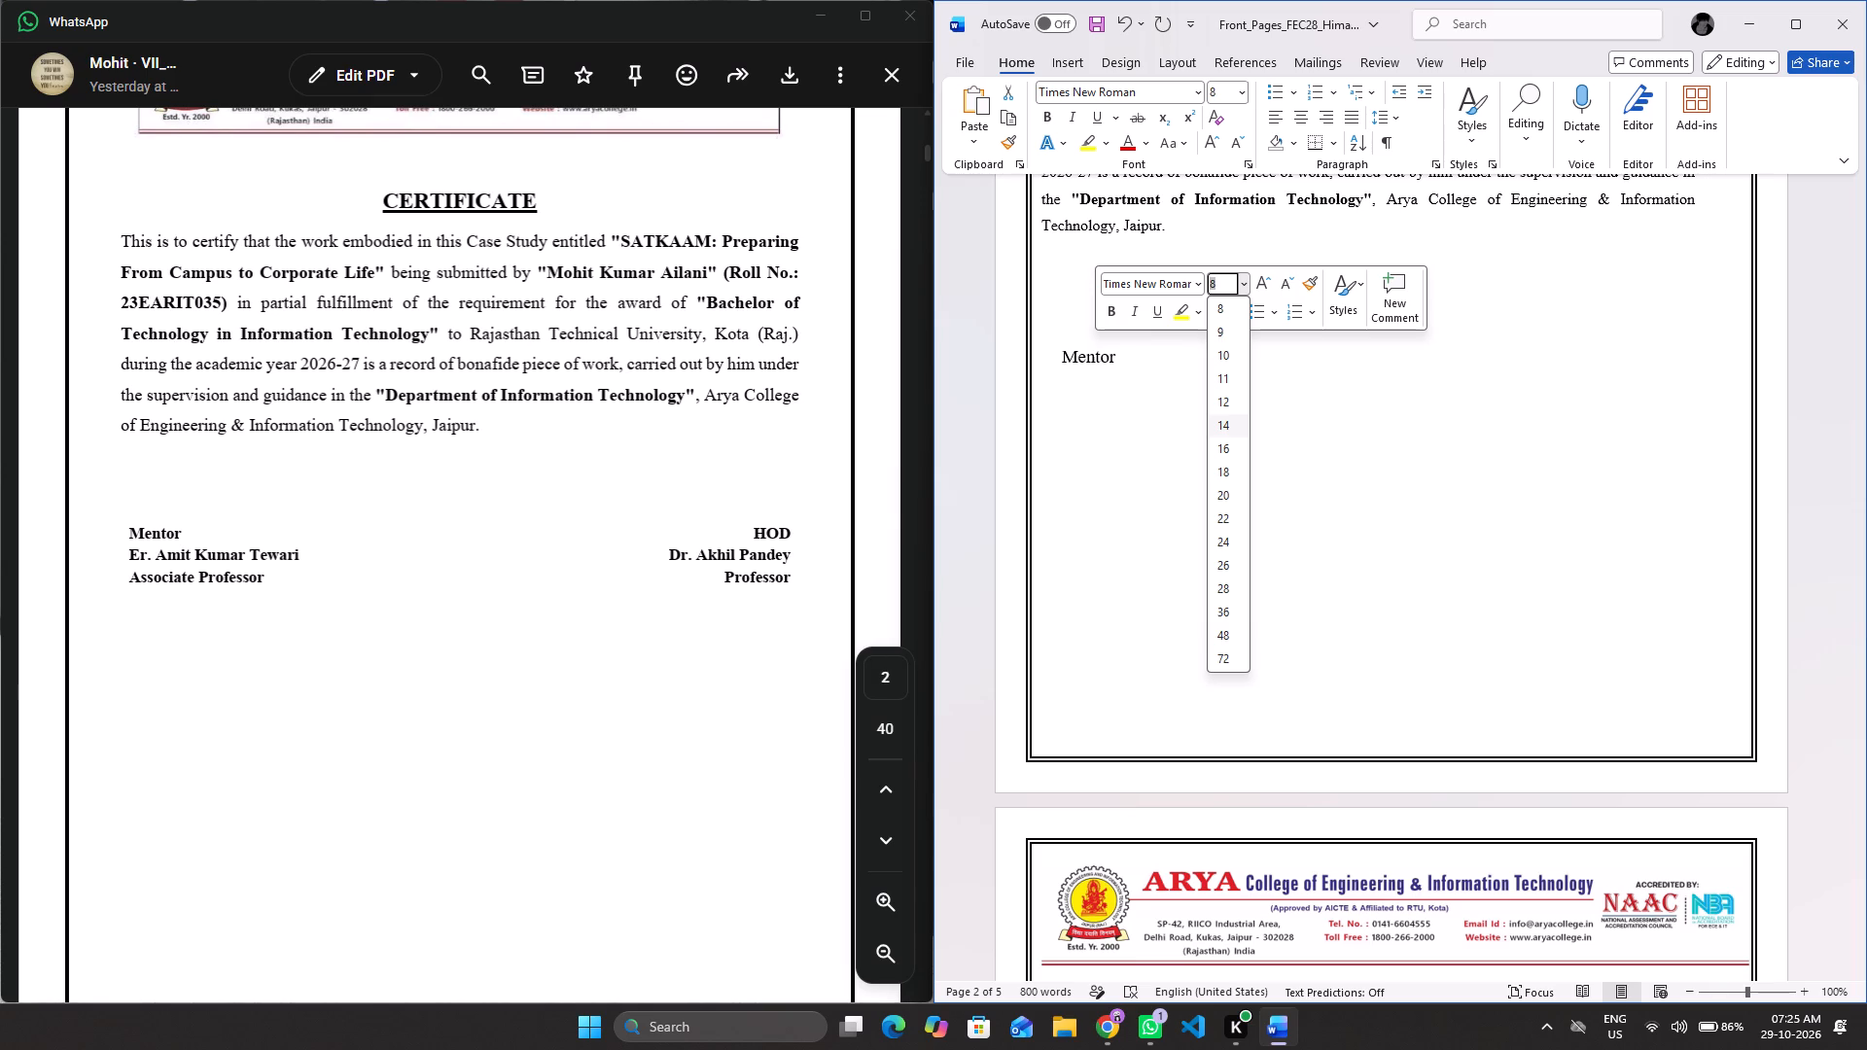
Set the font size of the "Mentor" line to 14.
click(1228, 420)
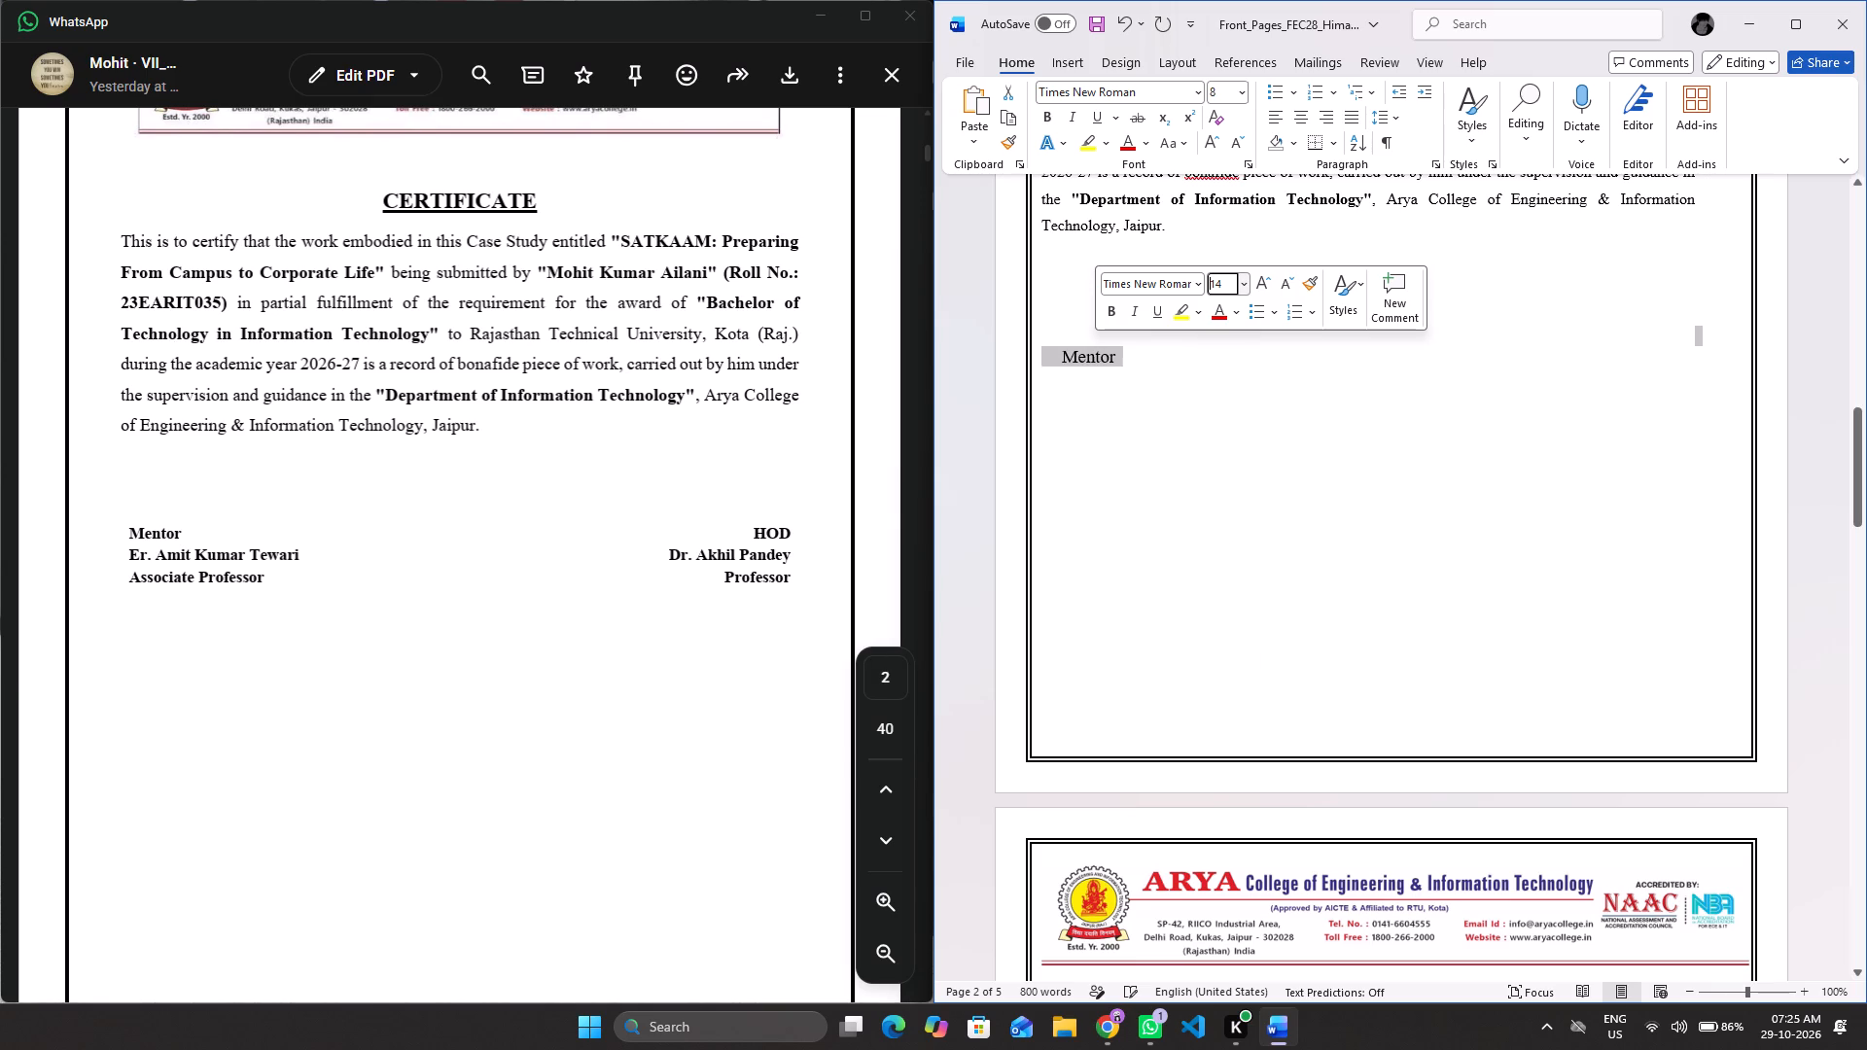
Undo the font size change and the entry of the "Mentor" line below the certificate text.
click(1140, 349)
drag(1122, 357, 1067, 356)
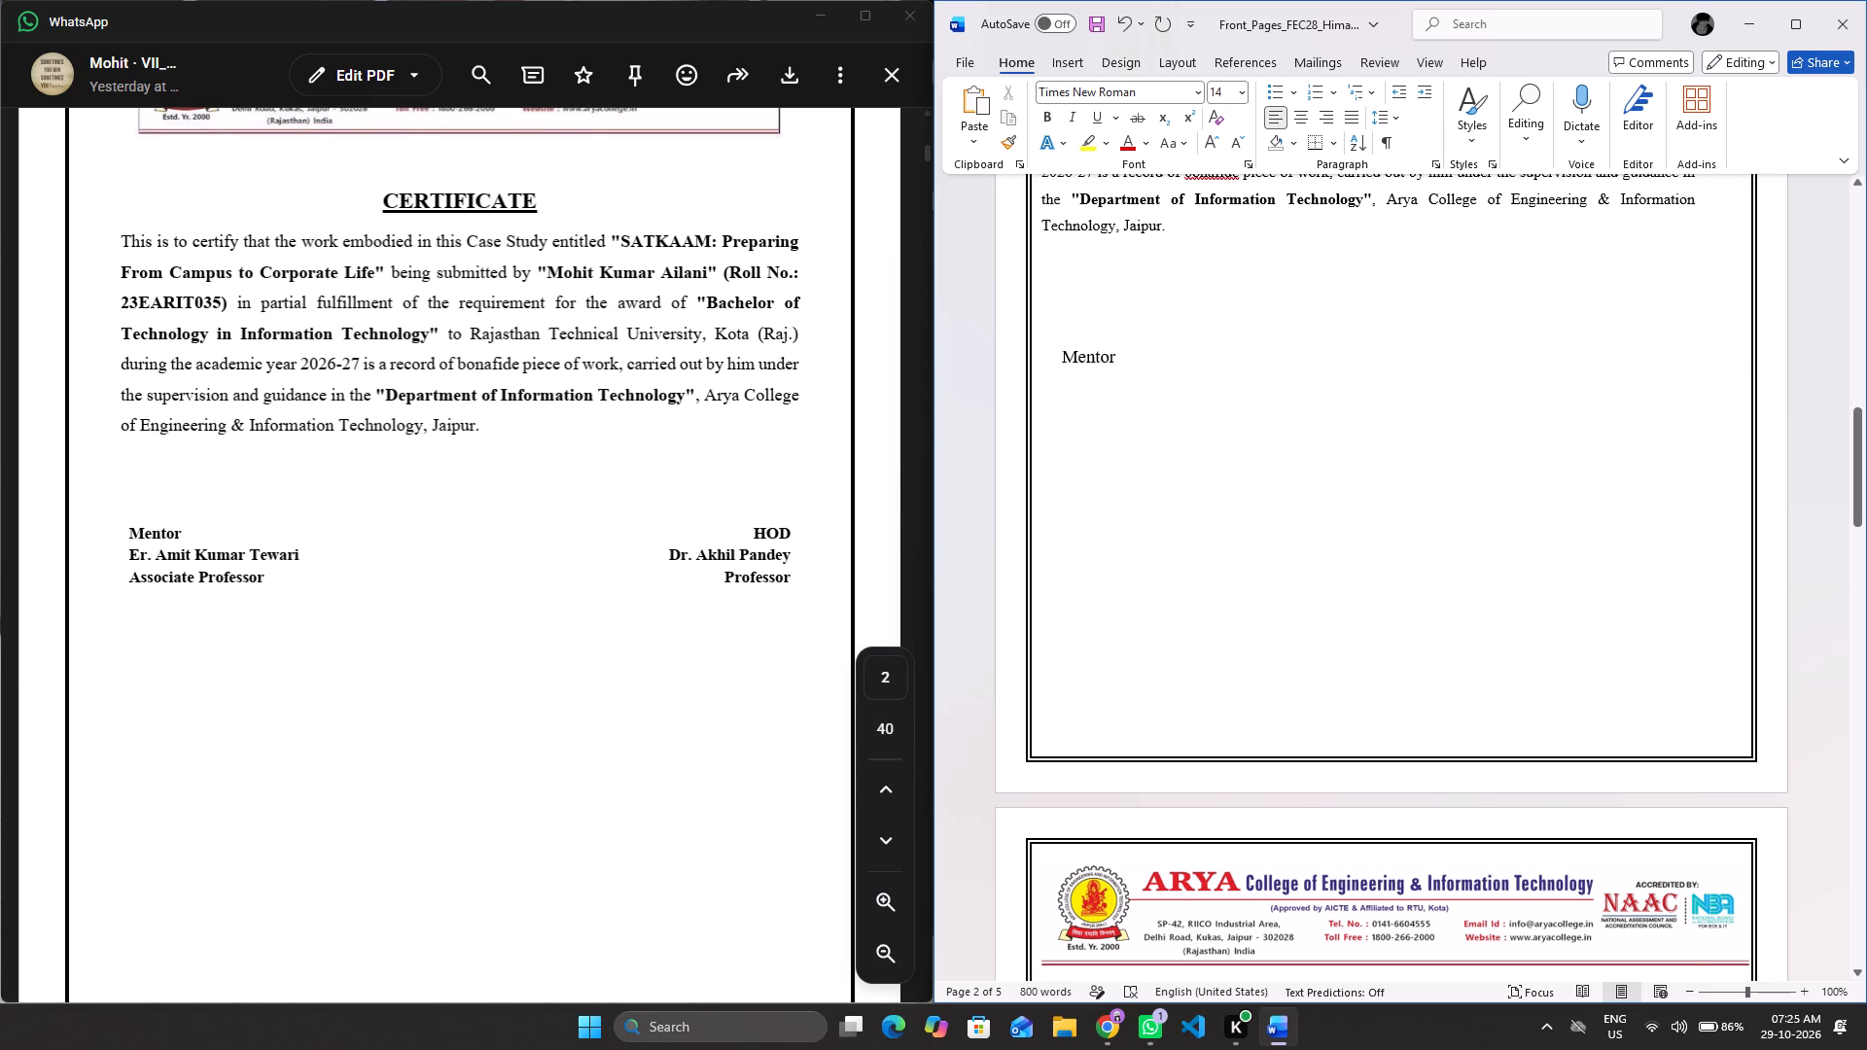
drag(1067, 356, 1061, 356)
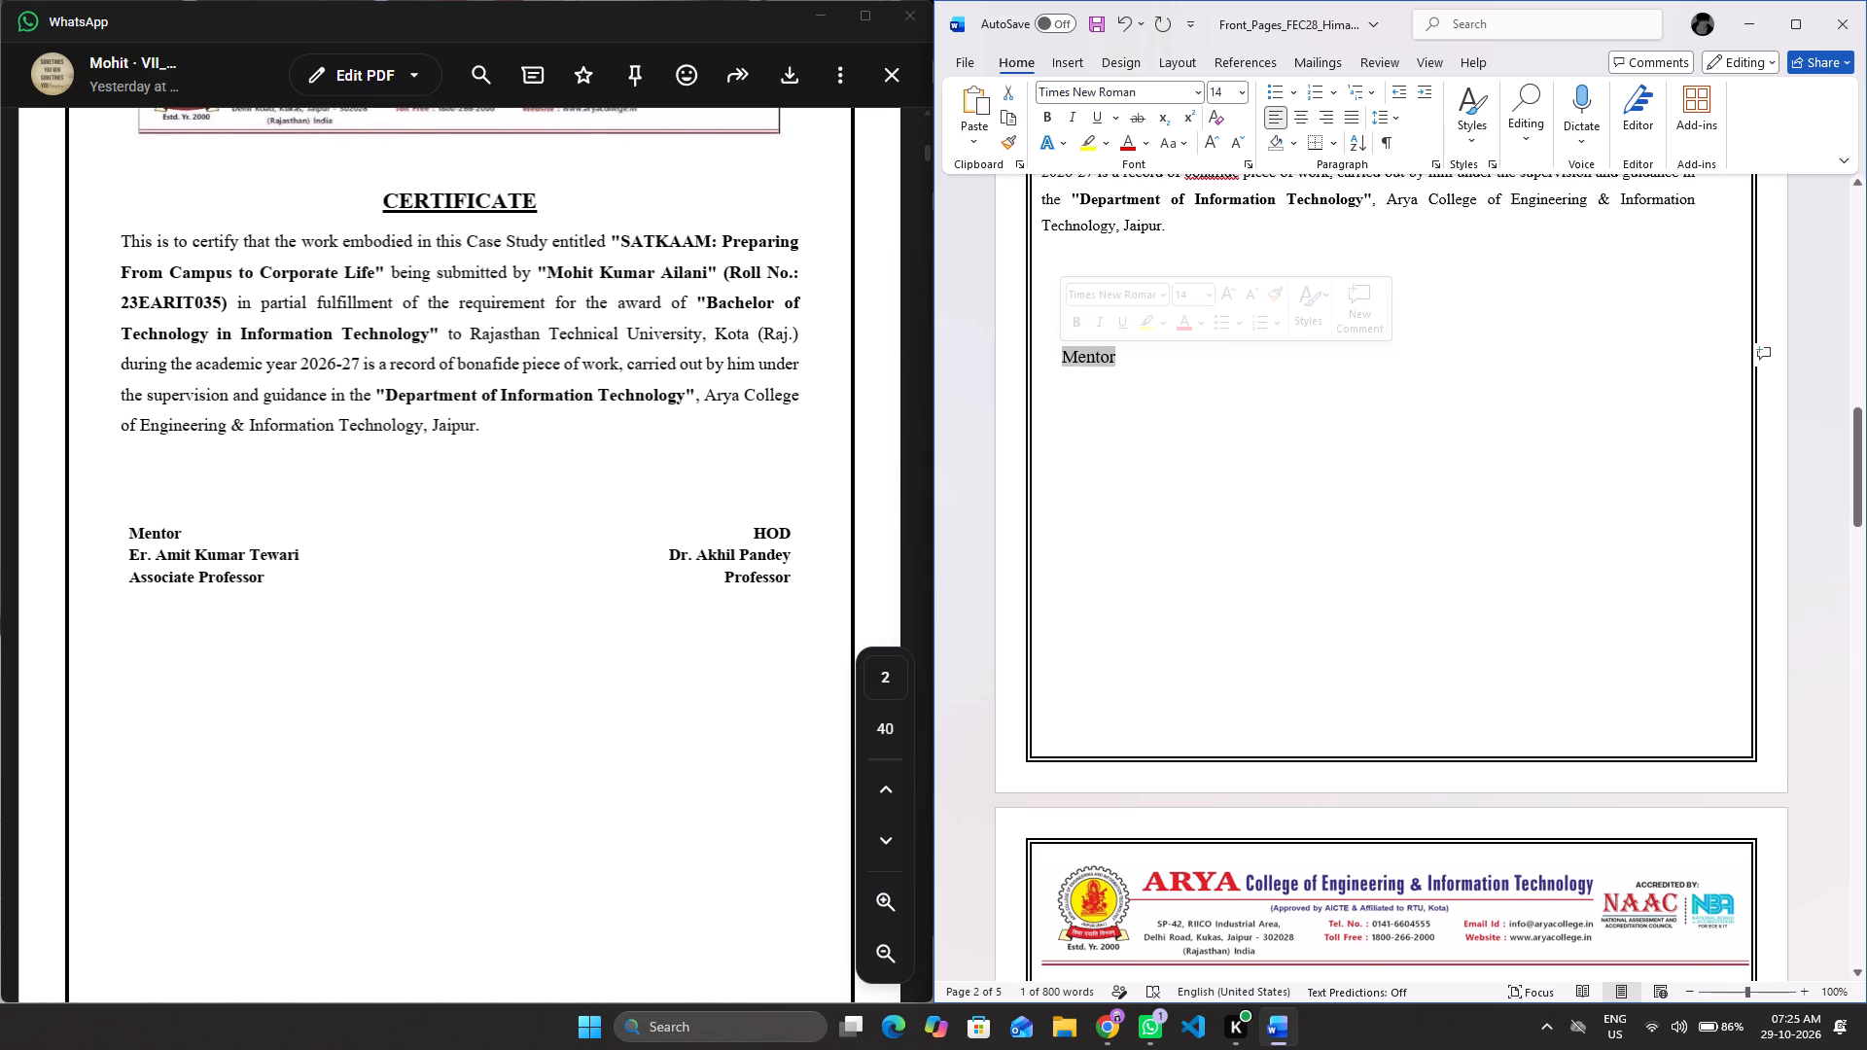
click(1234, 404)
key(ctrl+z)
key(ctrl+z)
key(ctrl+z)
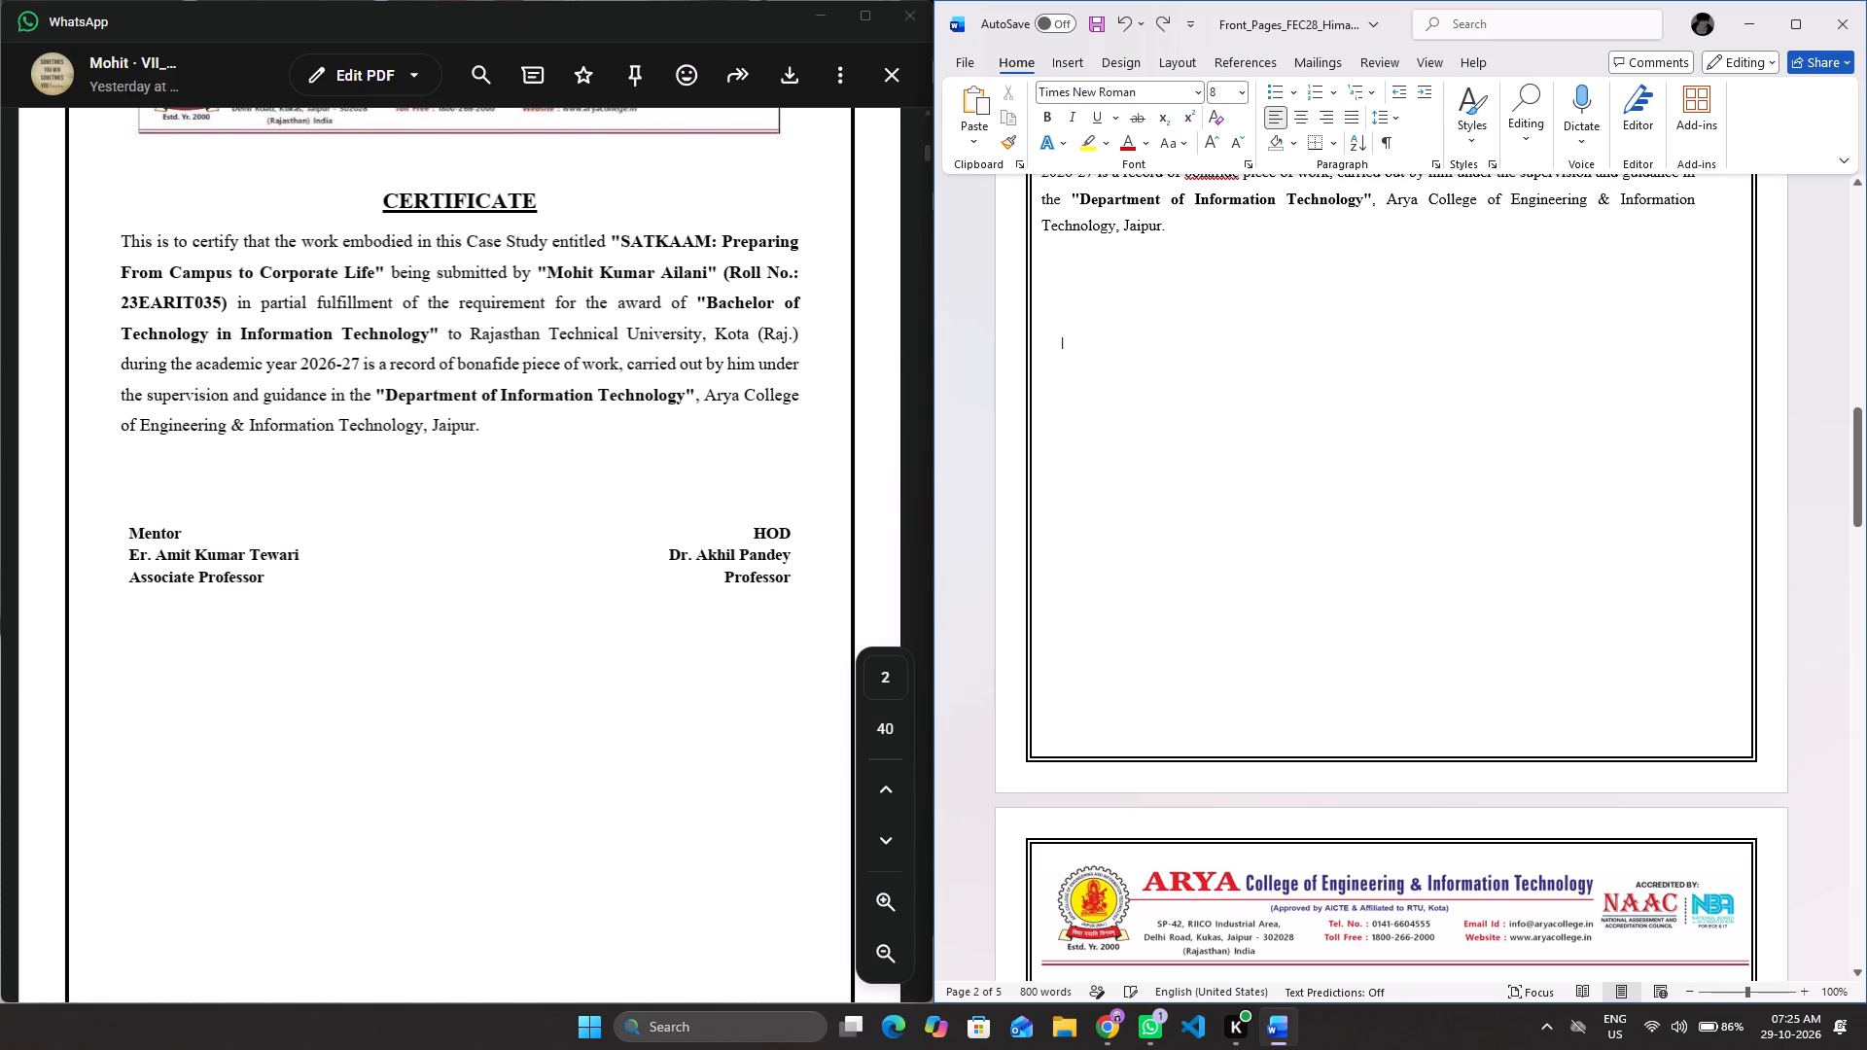
key(ctrl+z)
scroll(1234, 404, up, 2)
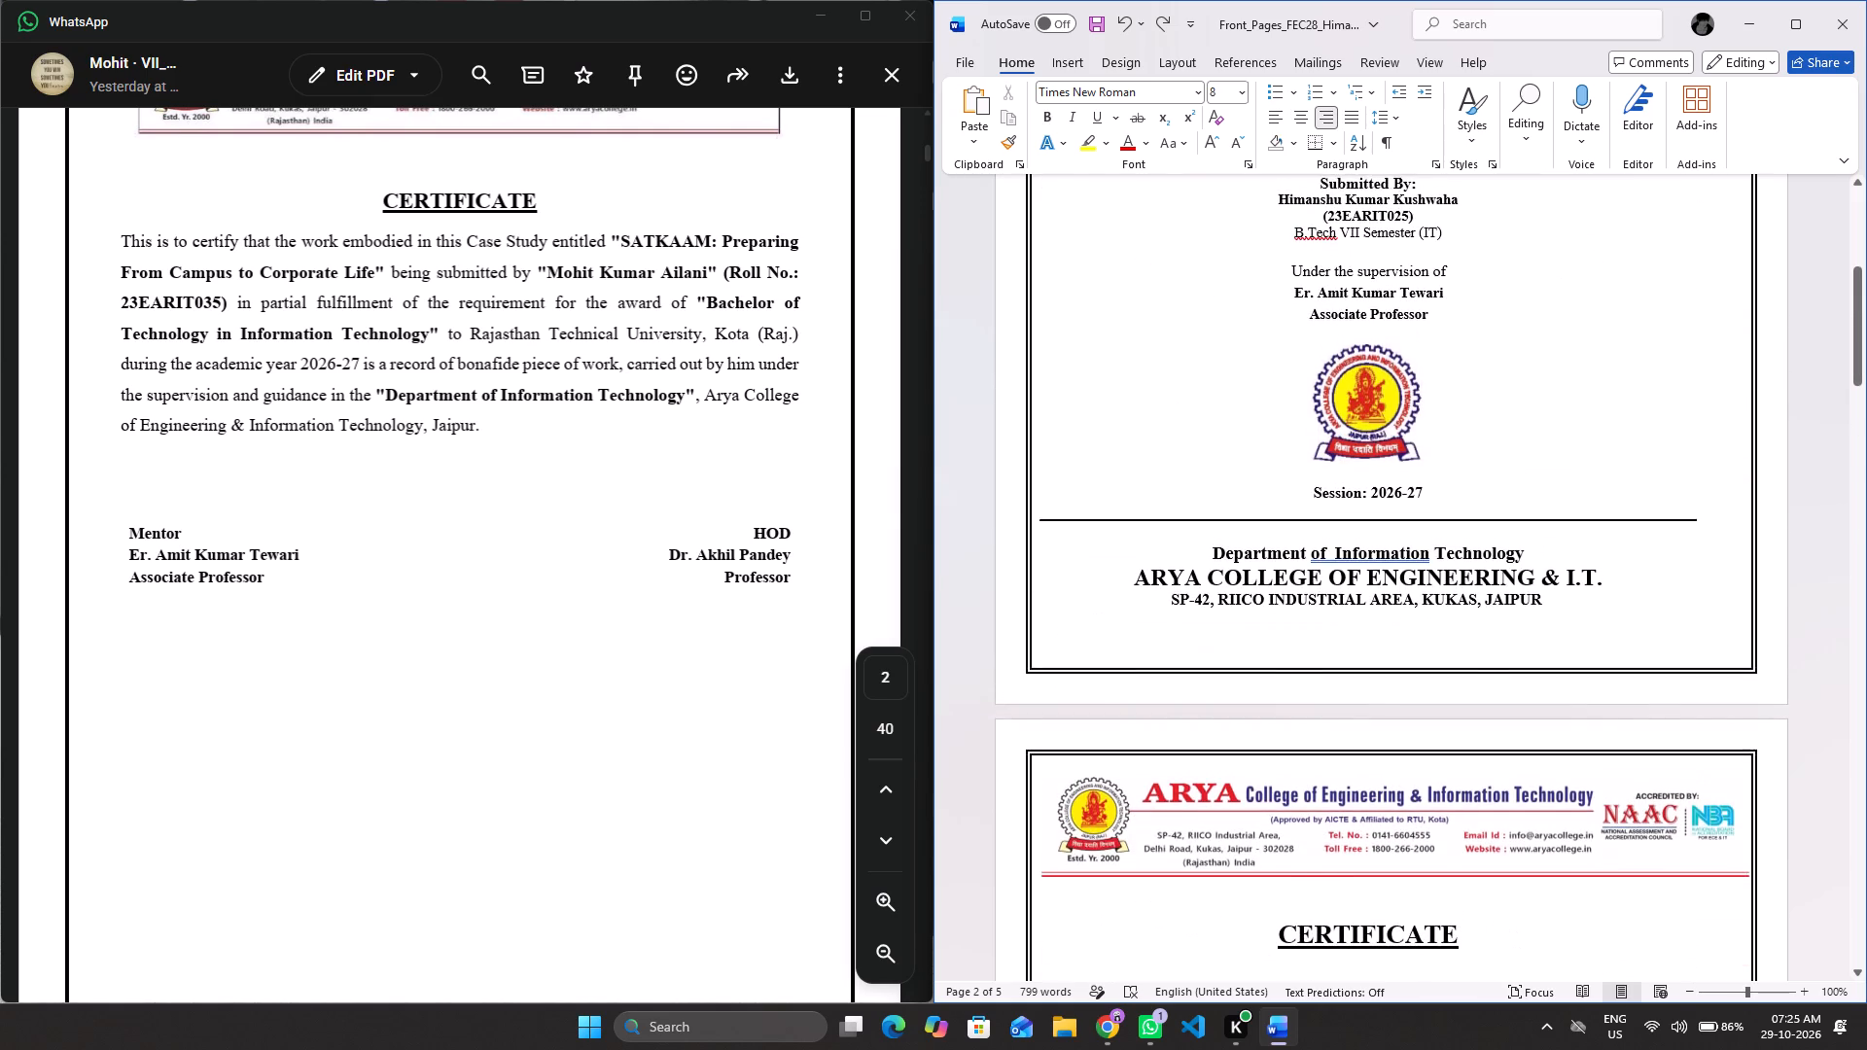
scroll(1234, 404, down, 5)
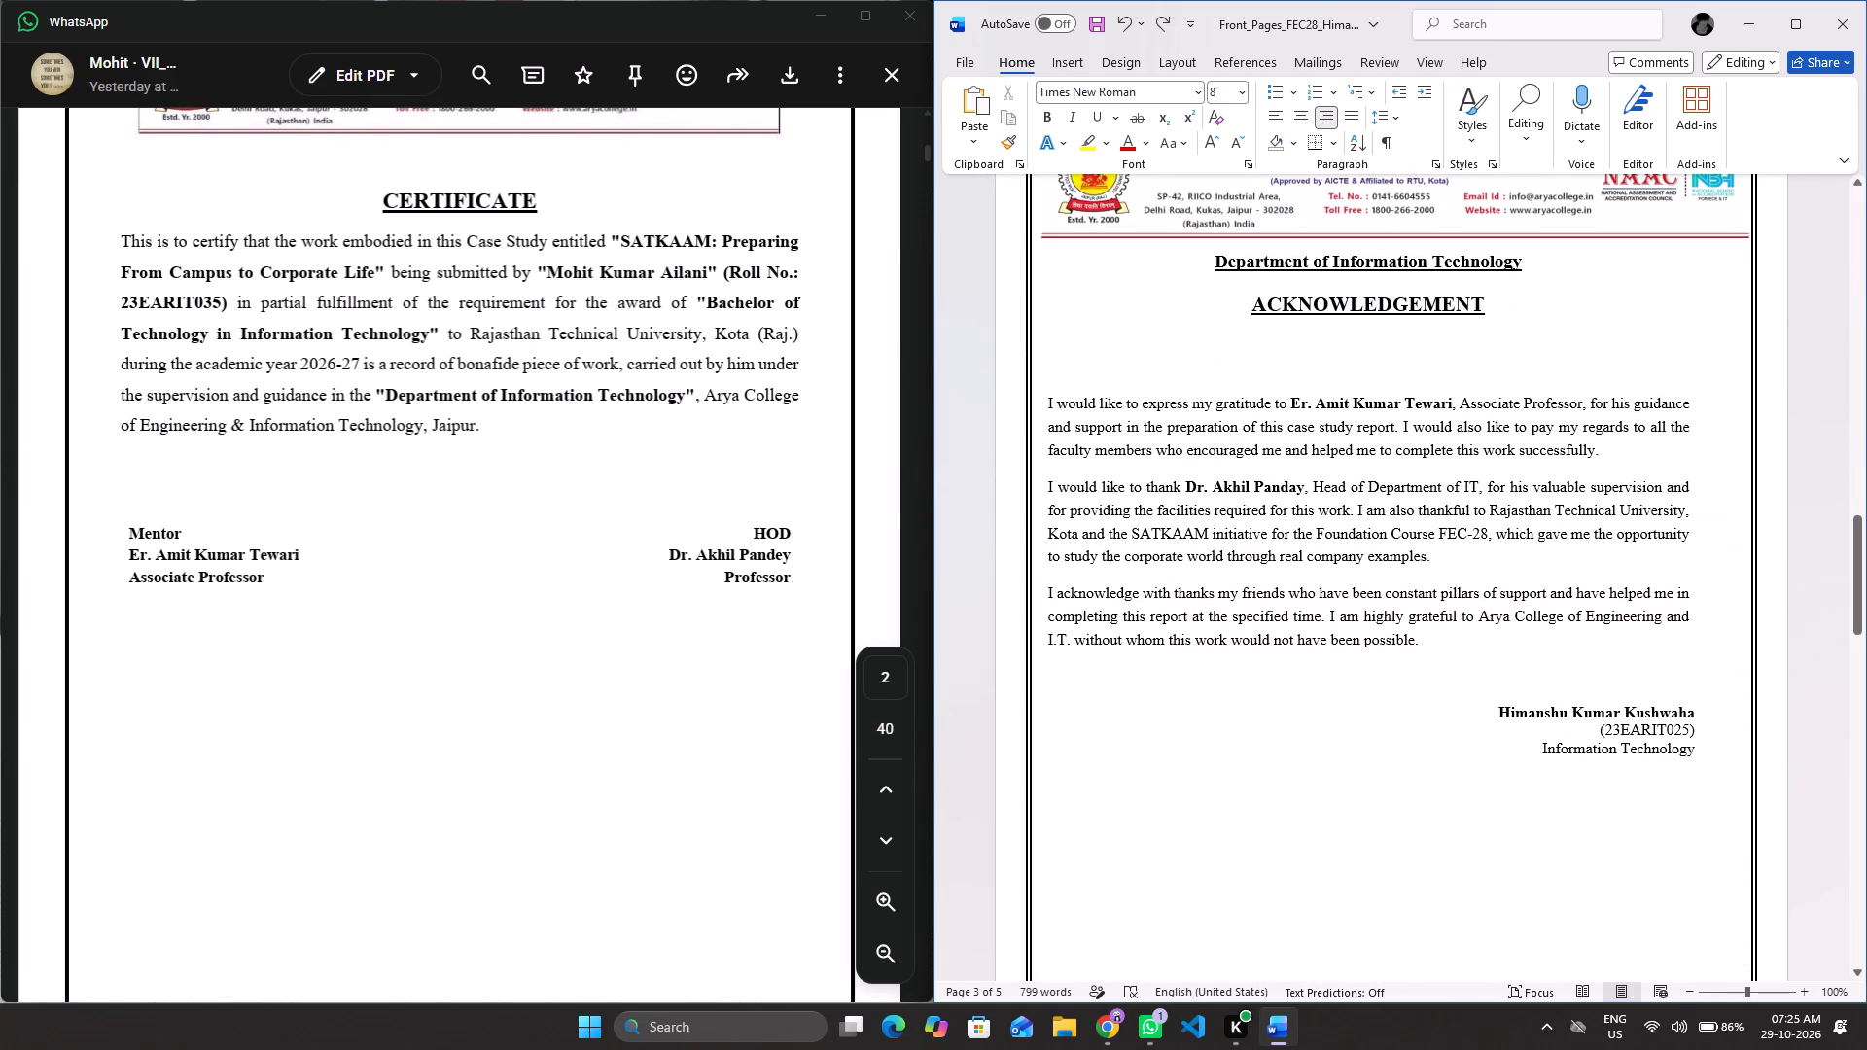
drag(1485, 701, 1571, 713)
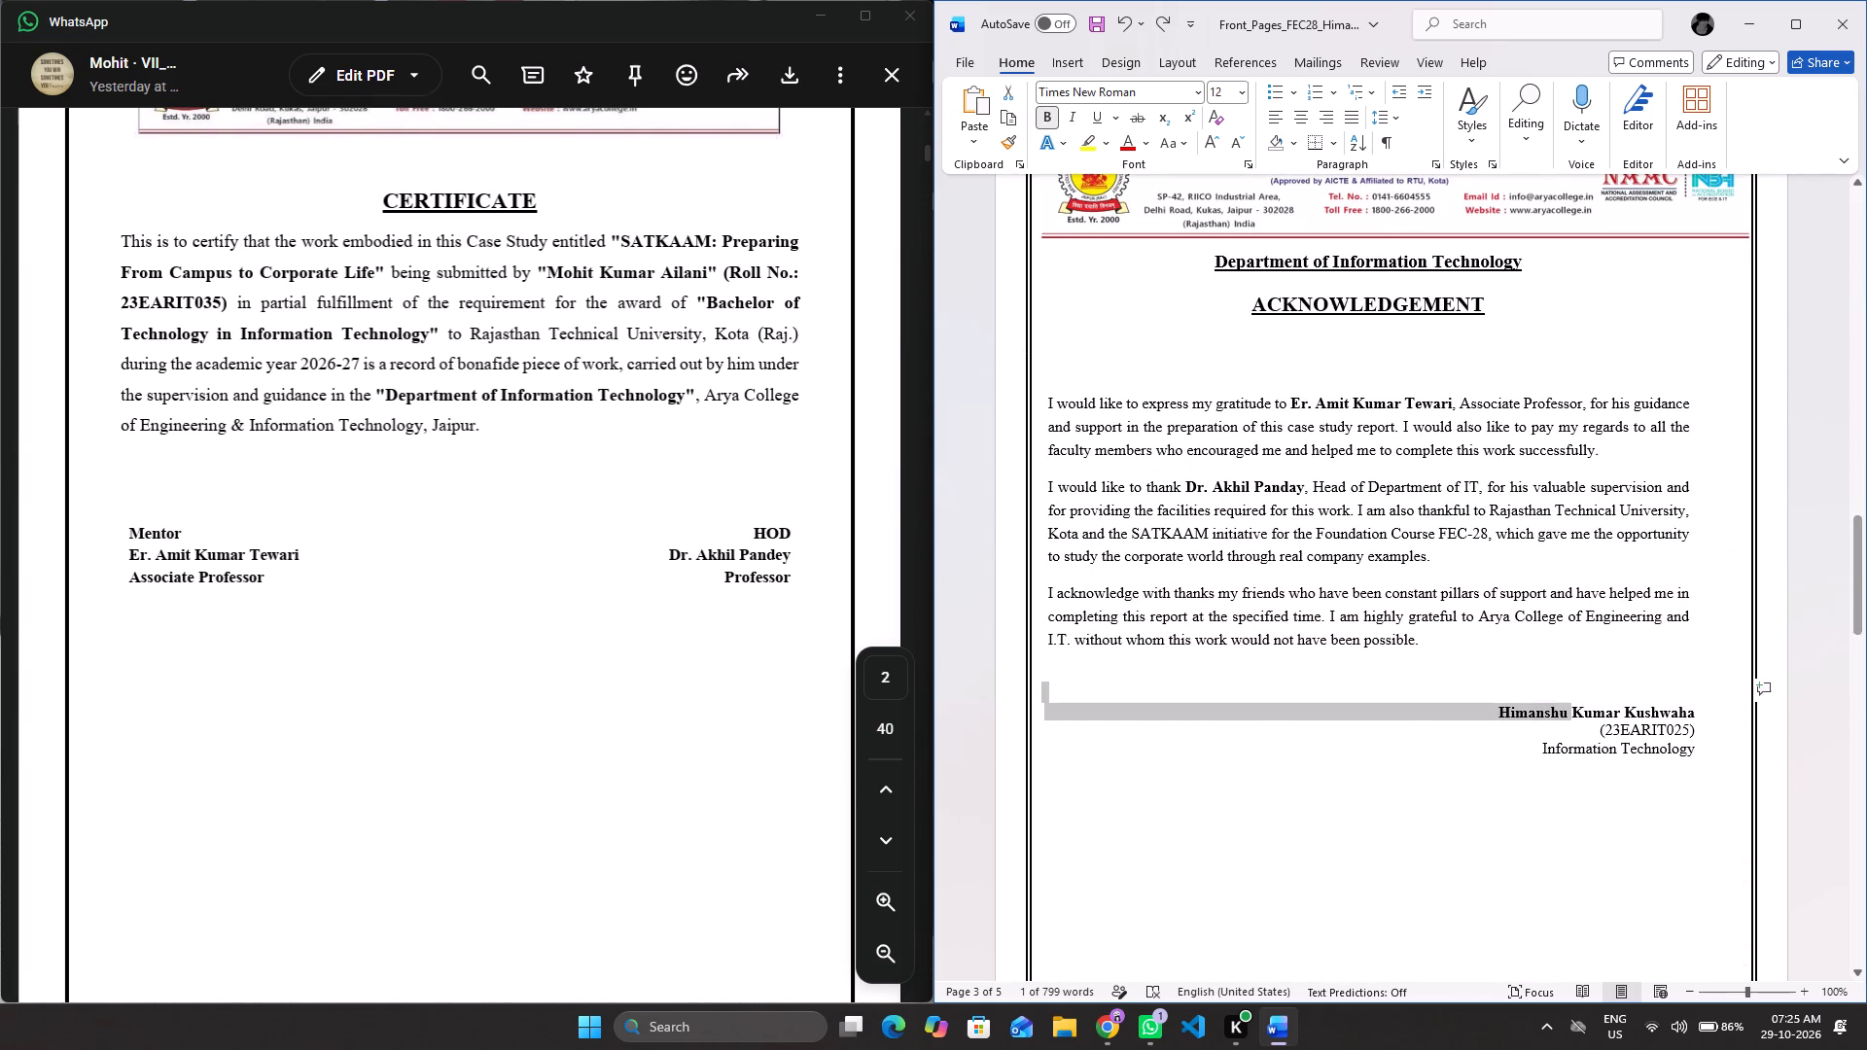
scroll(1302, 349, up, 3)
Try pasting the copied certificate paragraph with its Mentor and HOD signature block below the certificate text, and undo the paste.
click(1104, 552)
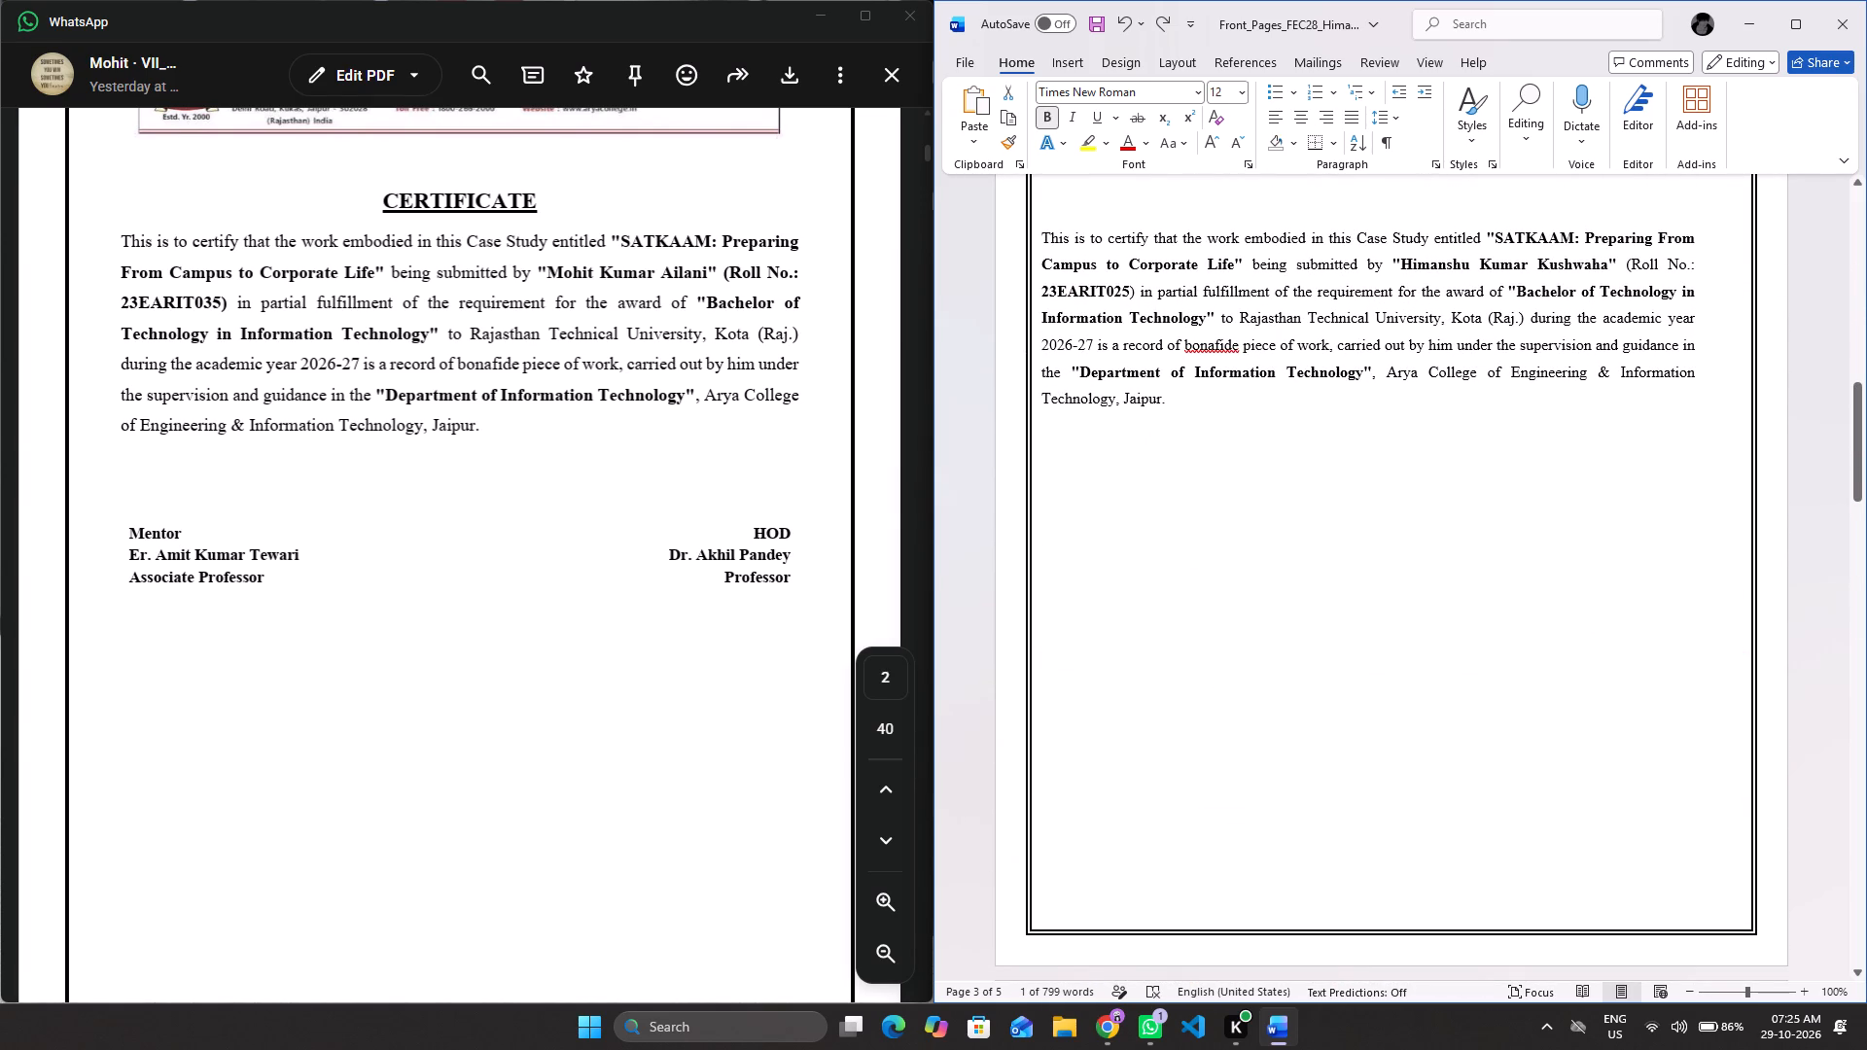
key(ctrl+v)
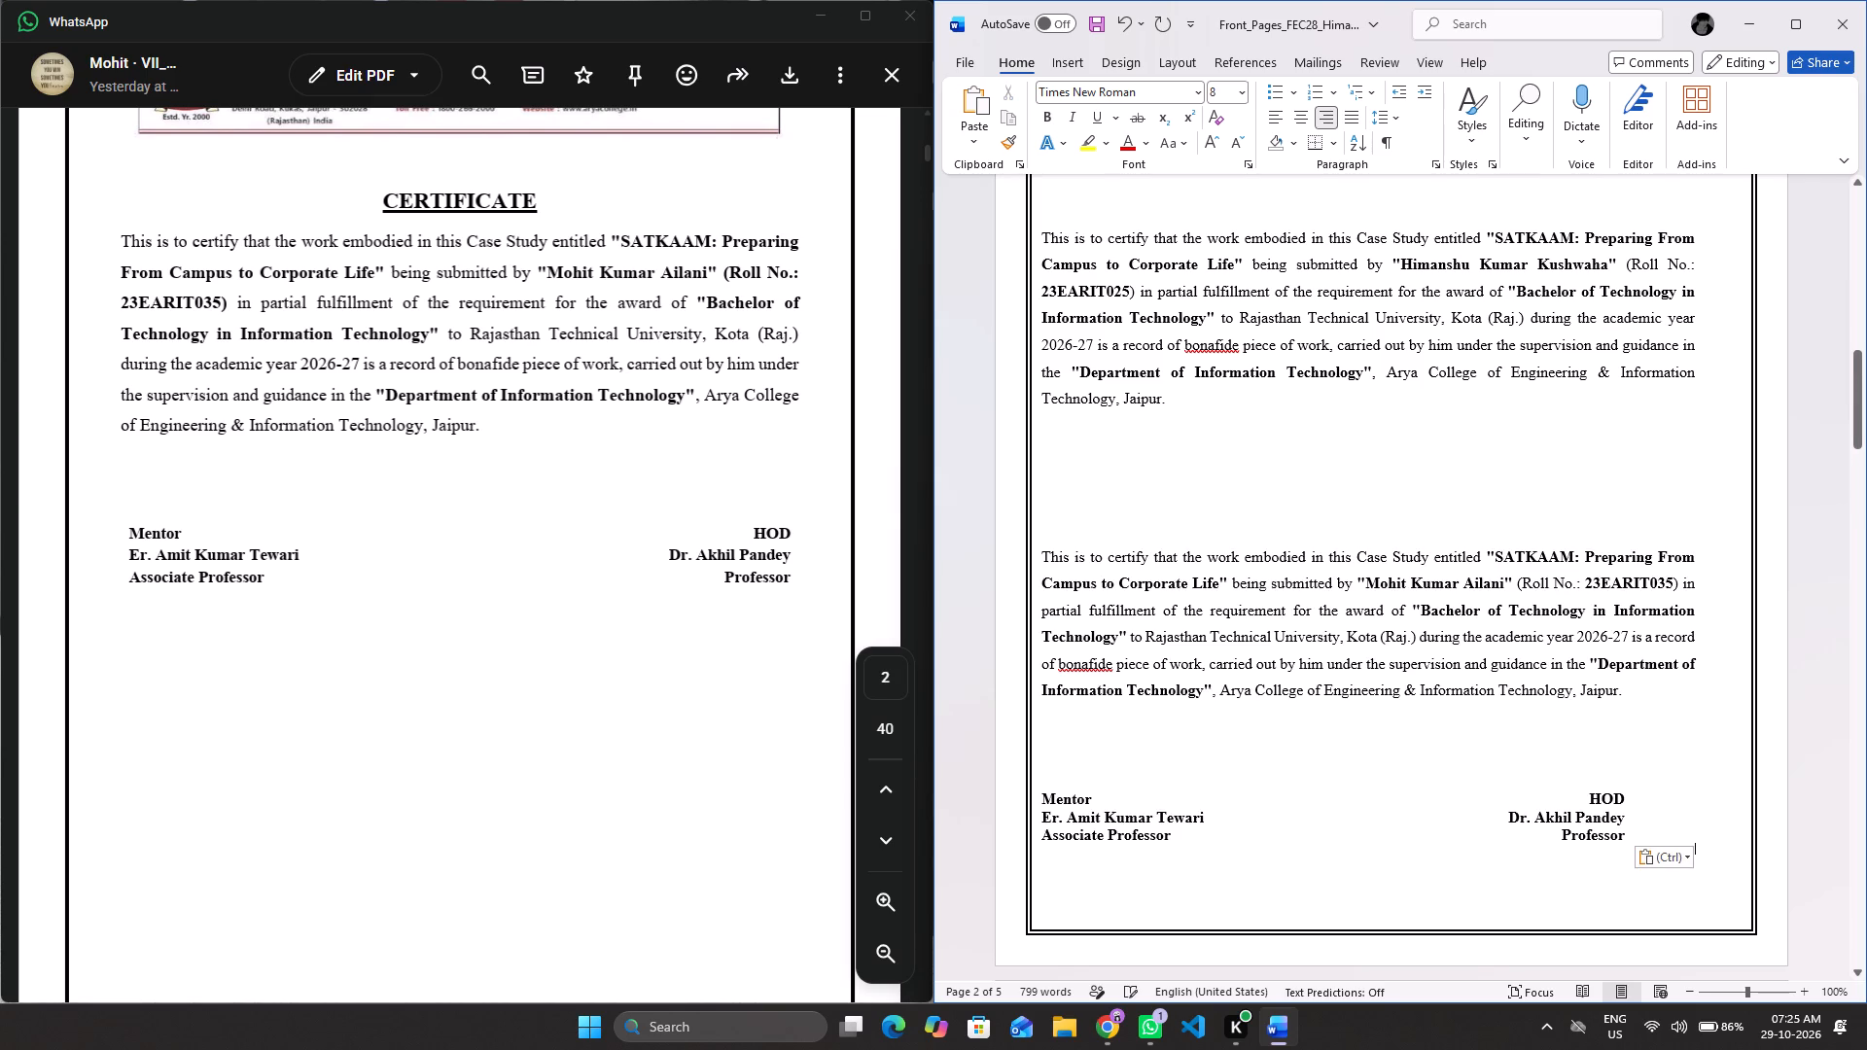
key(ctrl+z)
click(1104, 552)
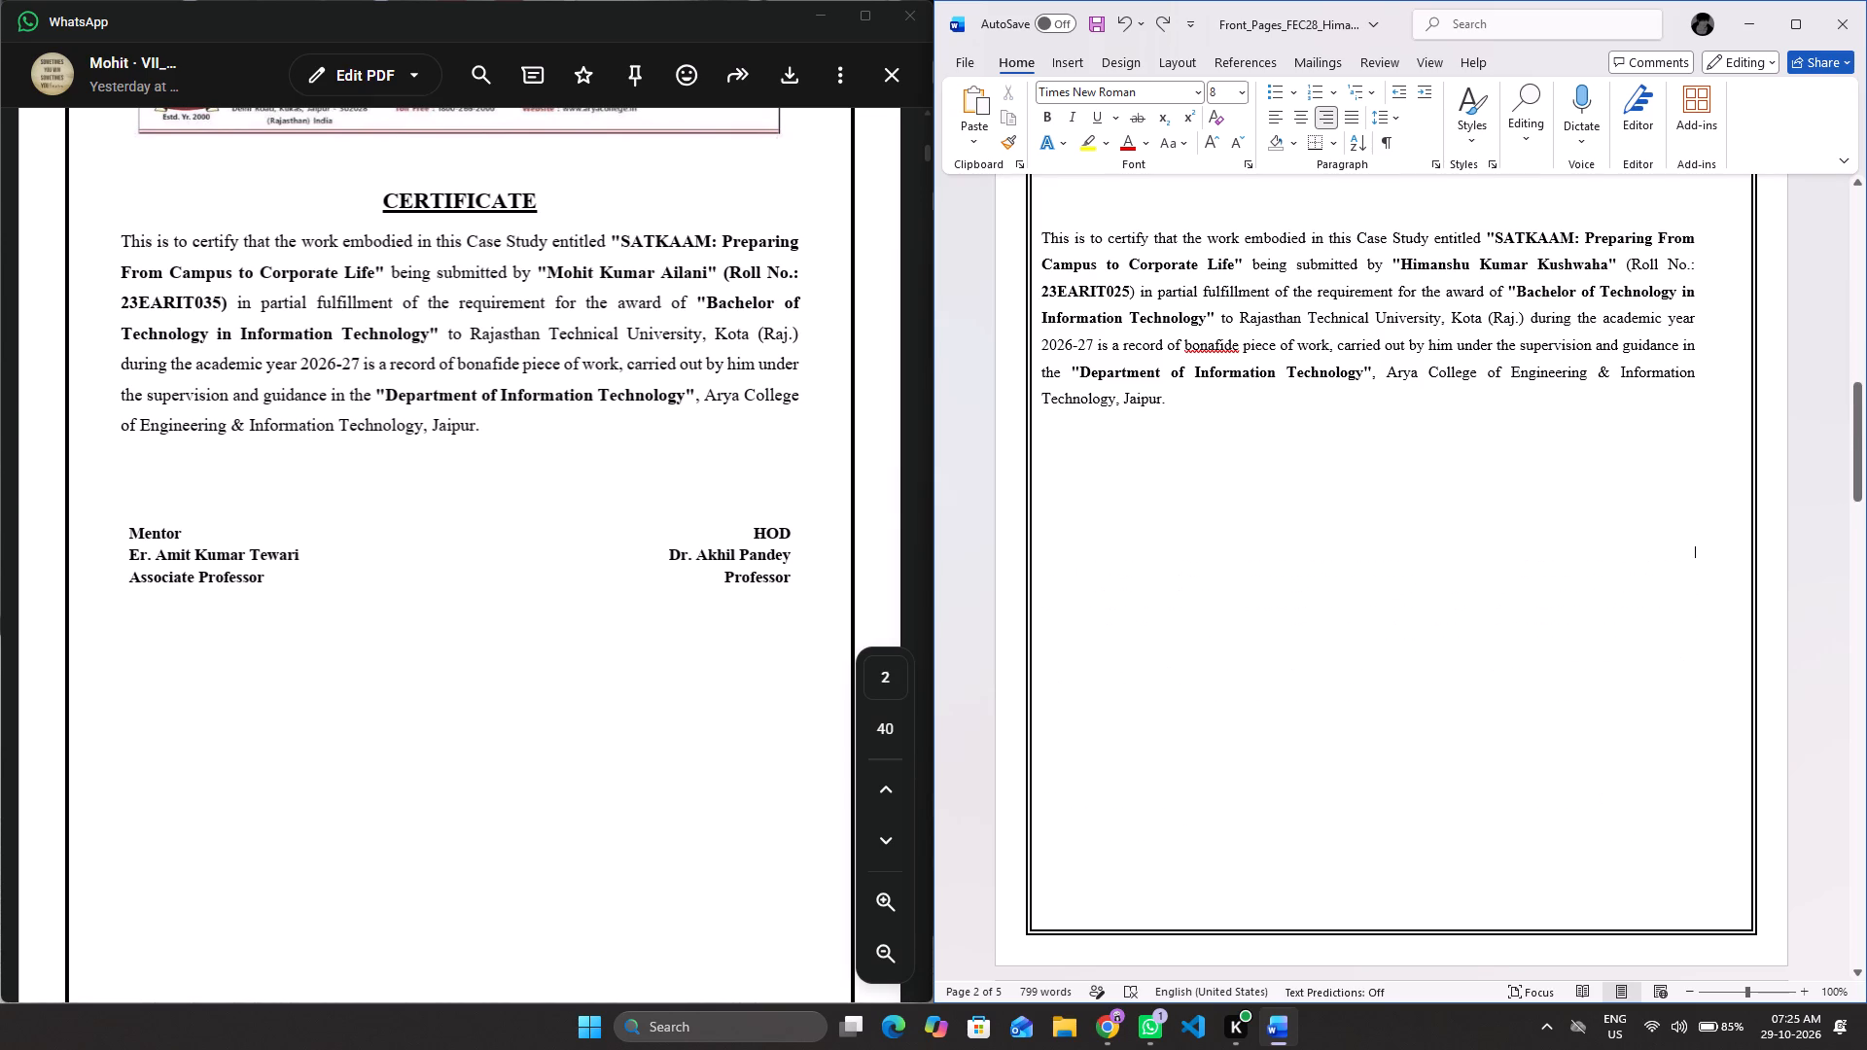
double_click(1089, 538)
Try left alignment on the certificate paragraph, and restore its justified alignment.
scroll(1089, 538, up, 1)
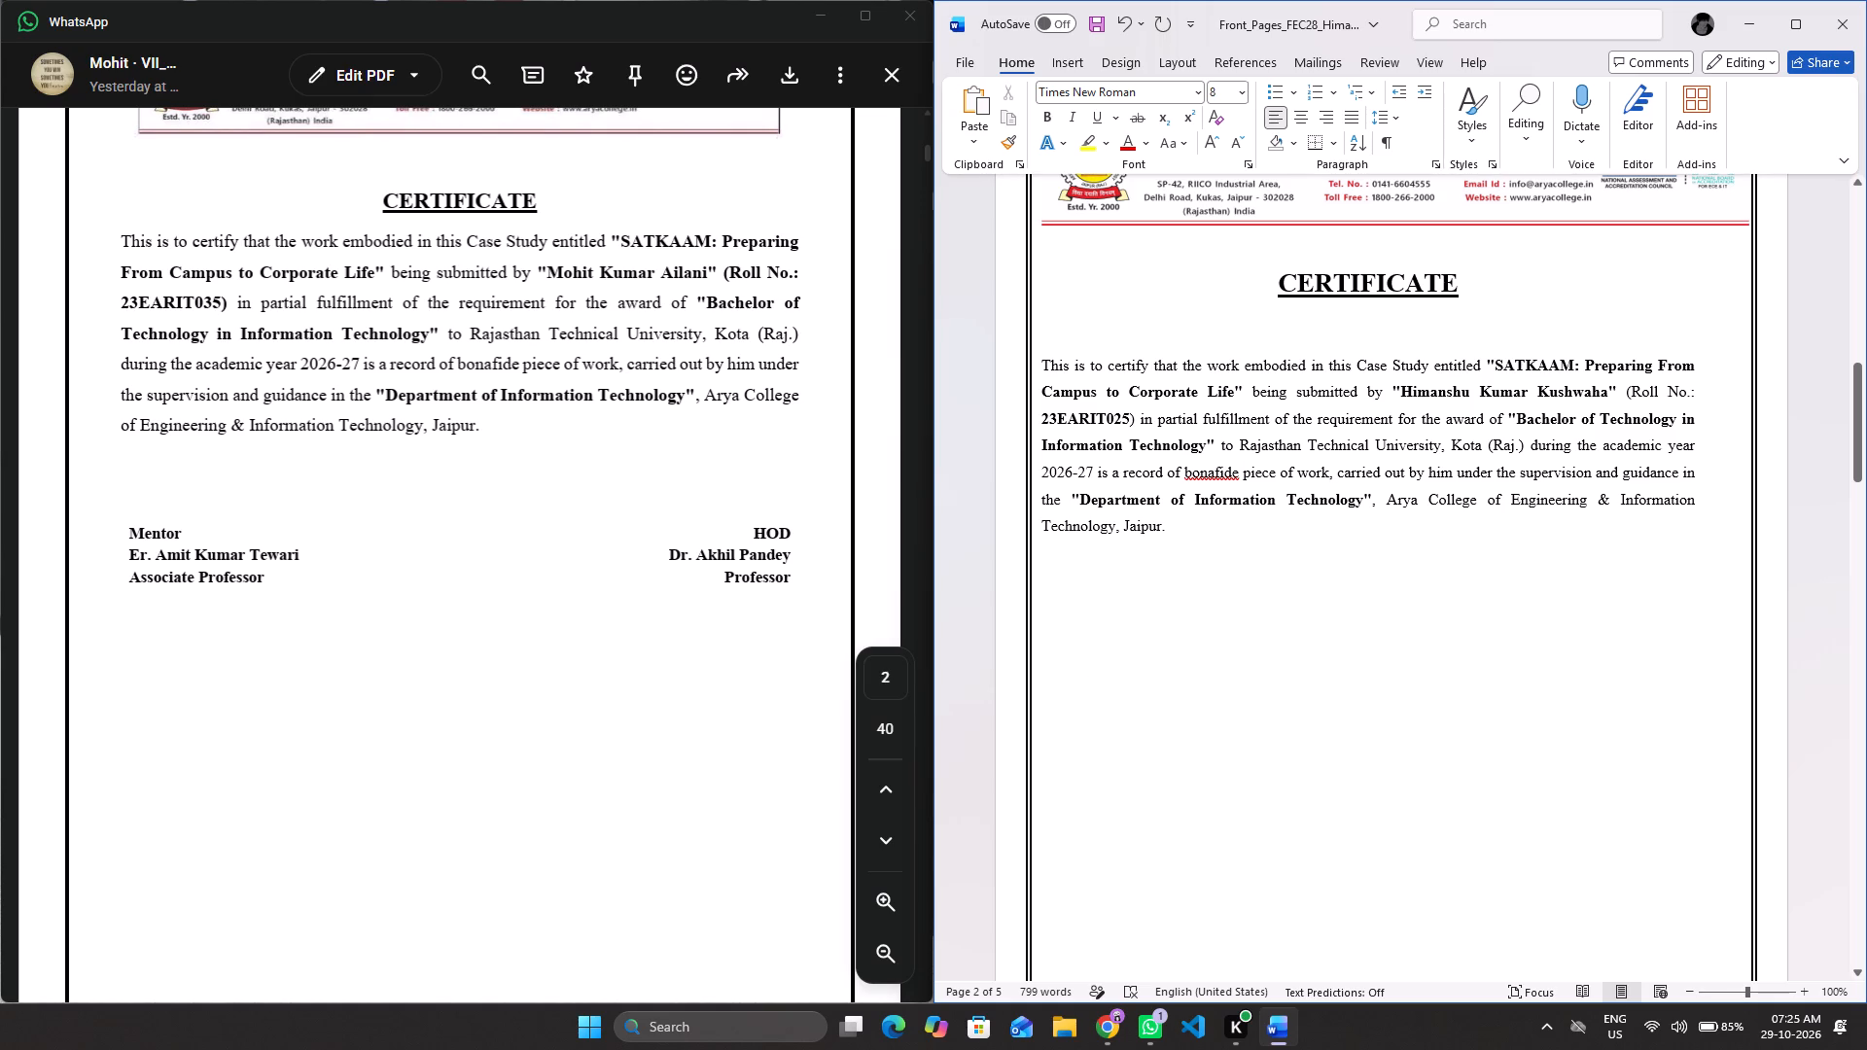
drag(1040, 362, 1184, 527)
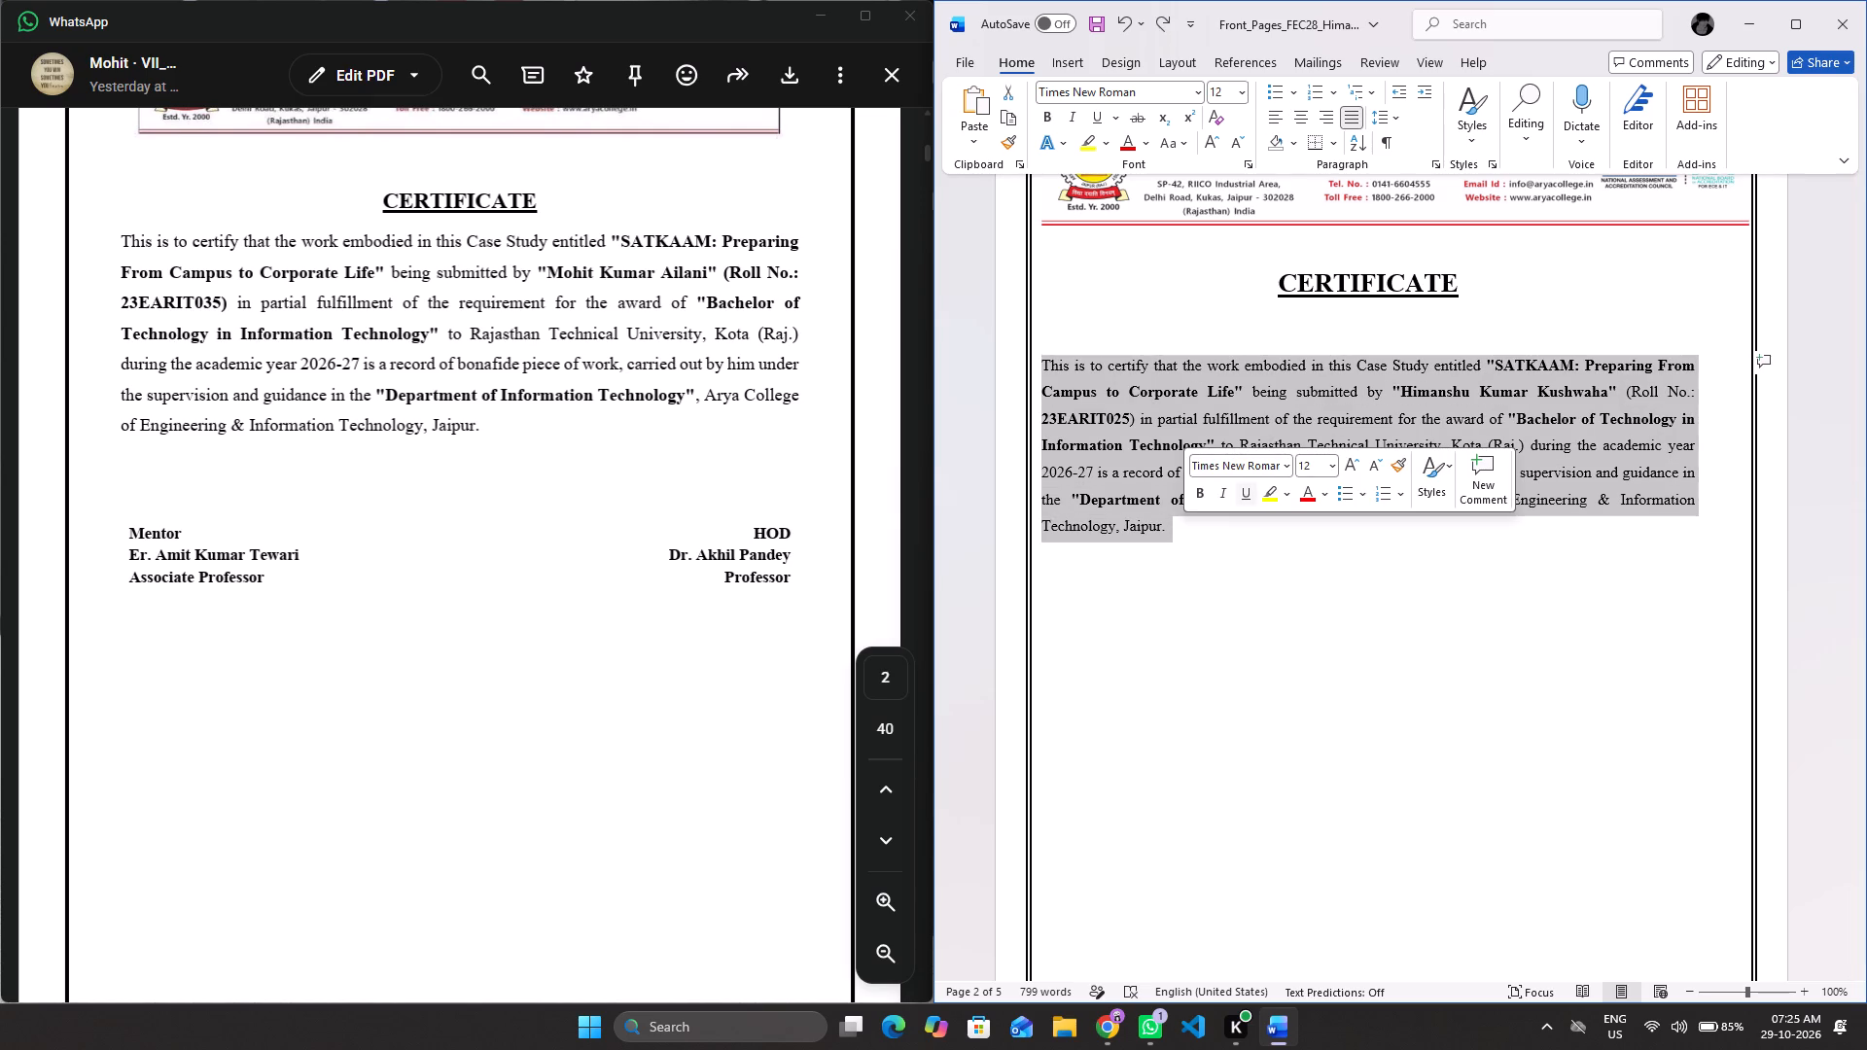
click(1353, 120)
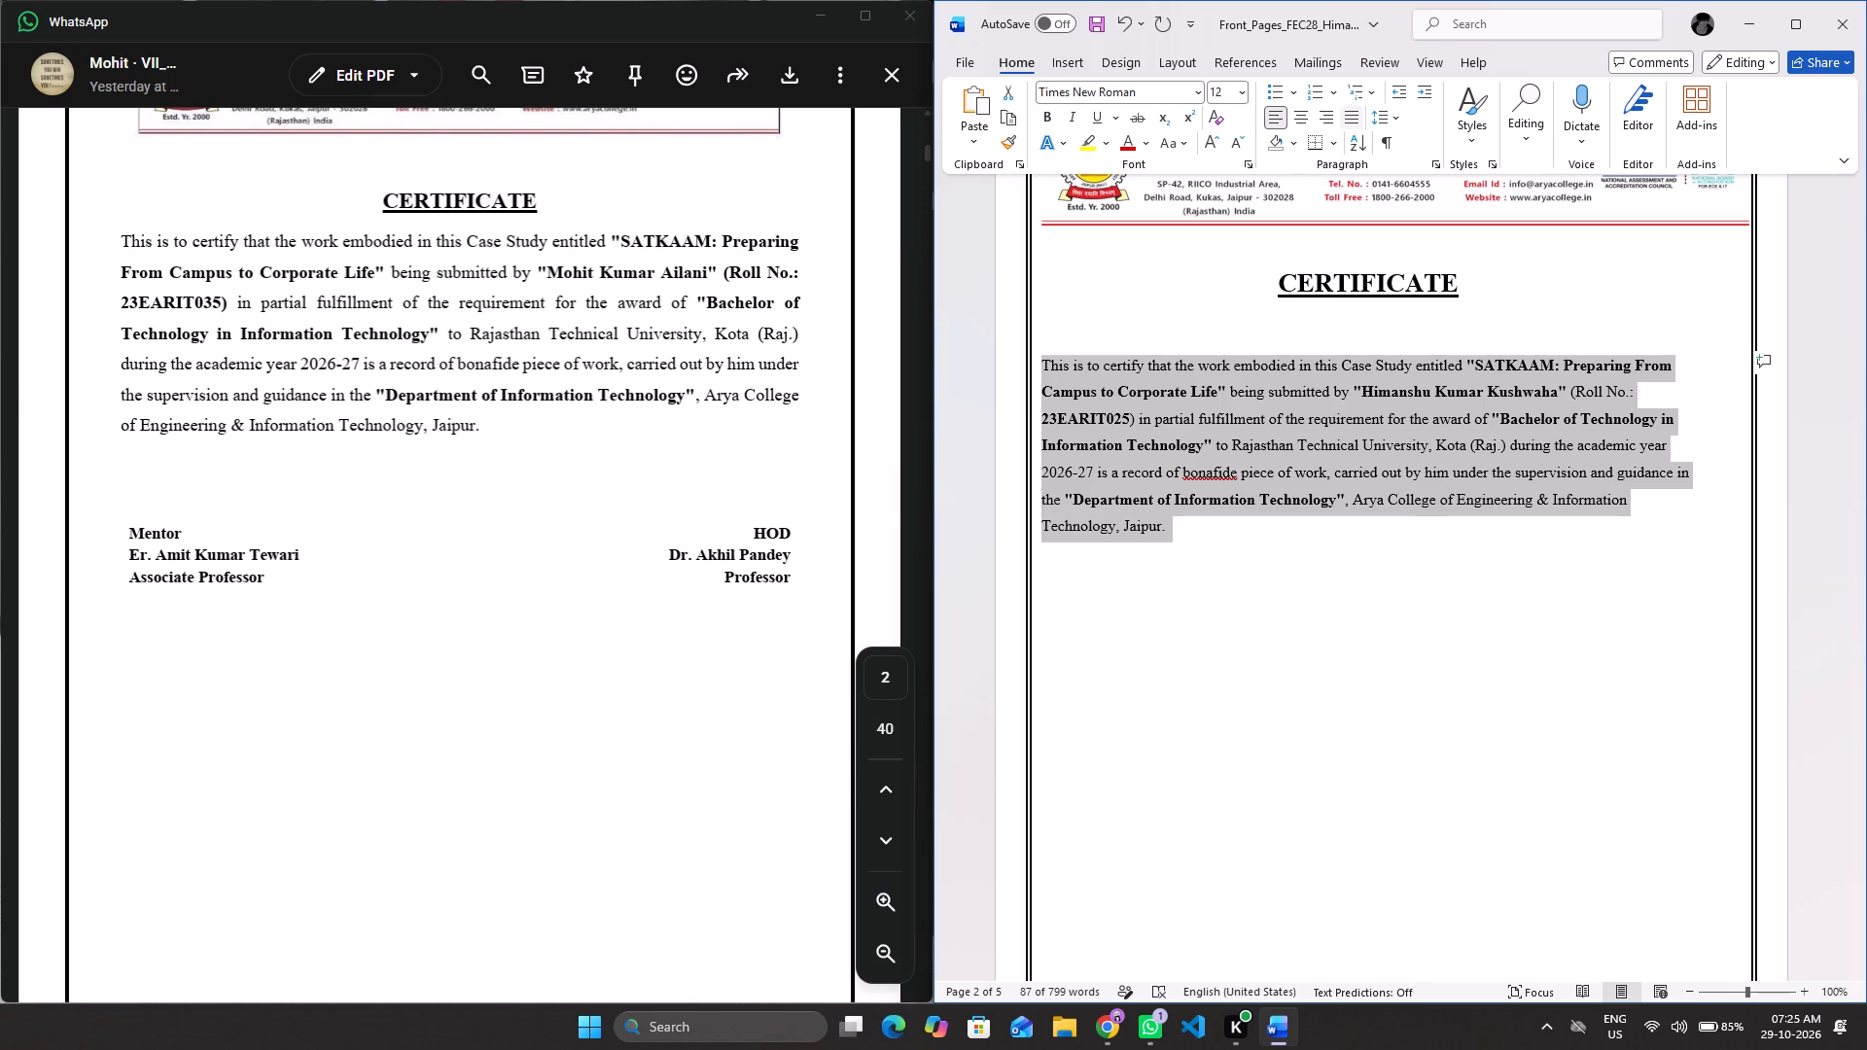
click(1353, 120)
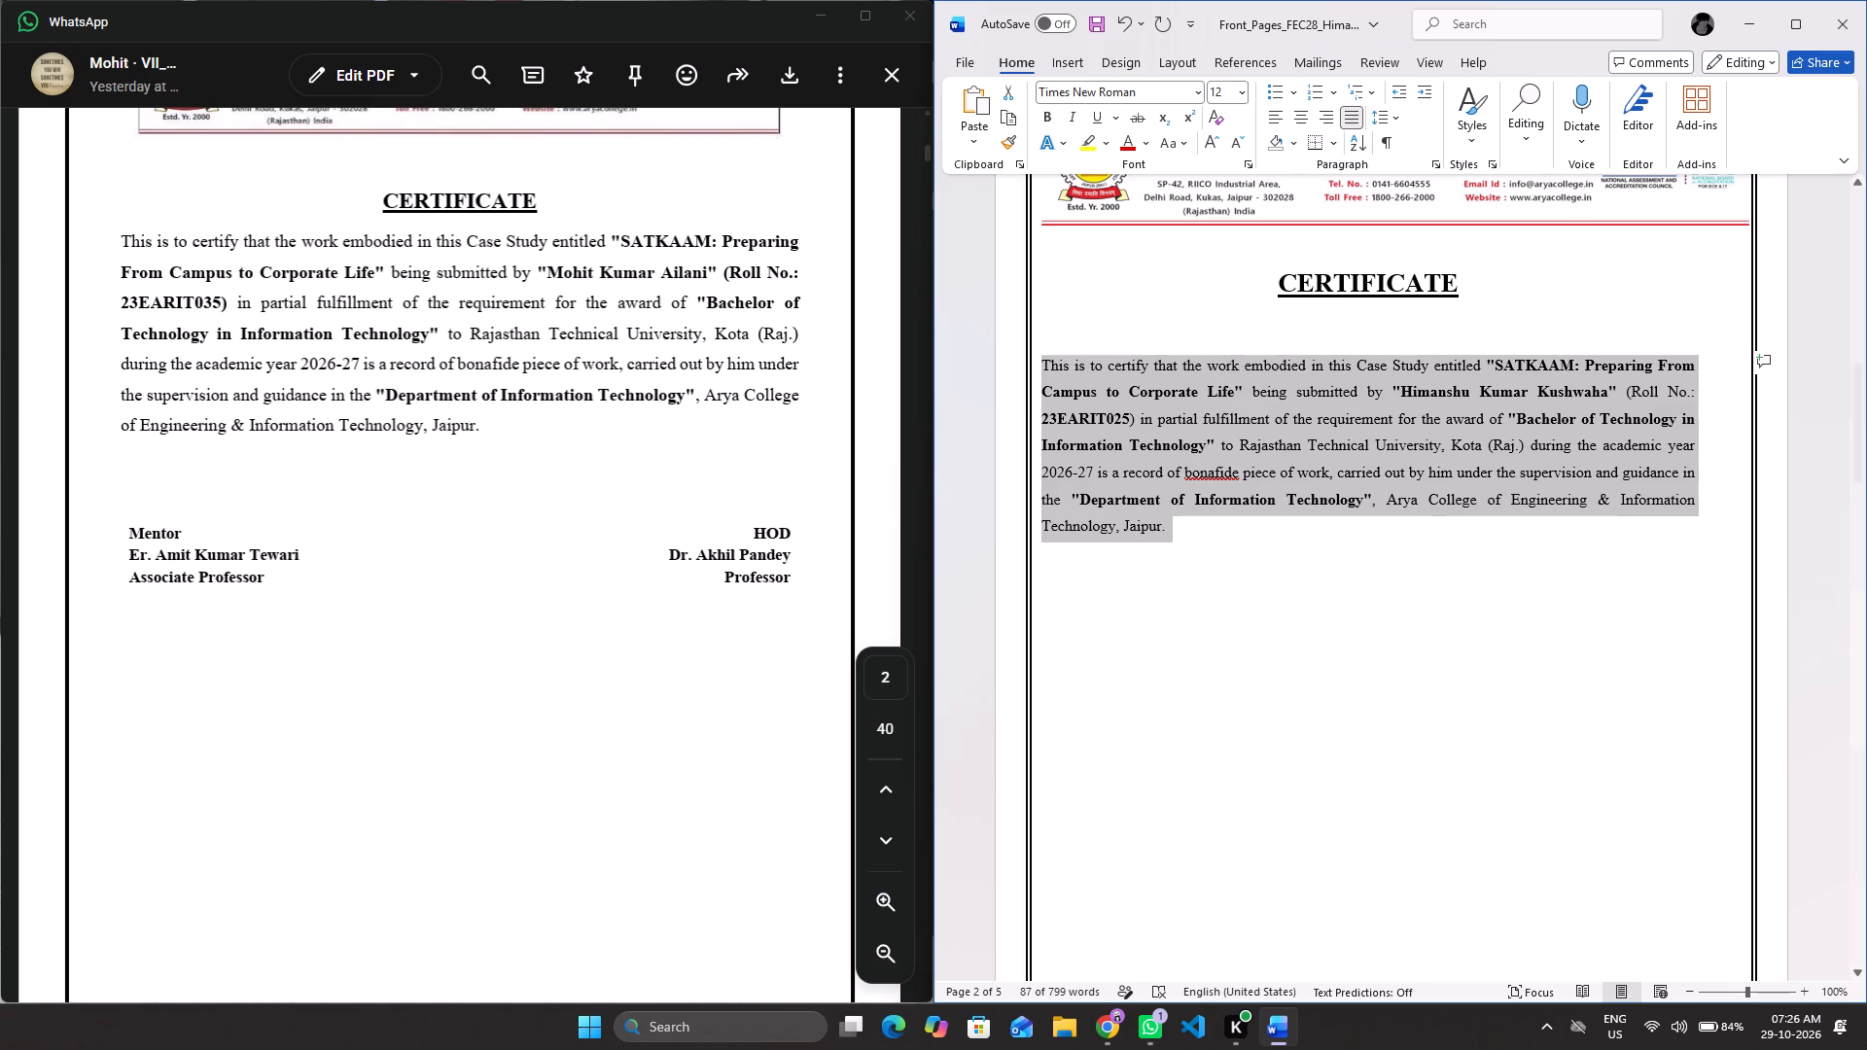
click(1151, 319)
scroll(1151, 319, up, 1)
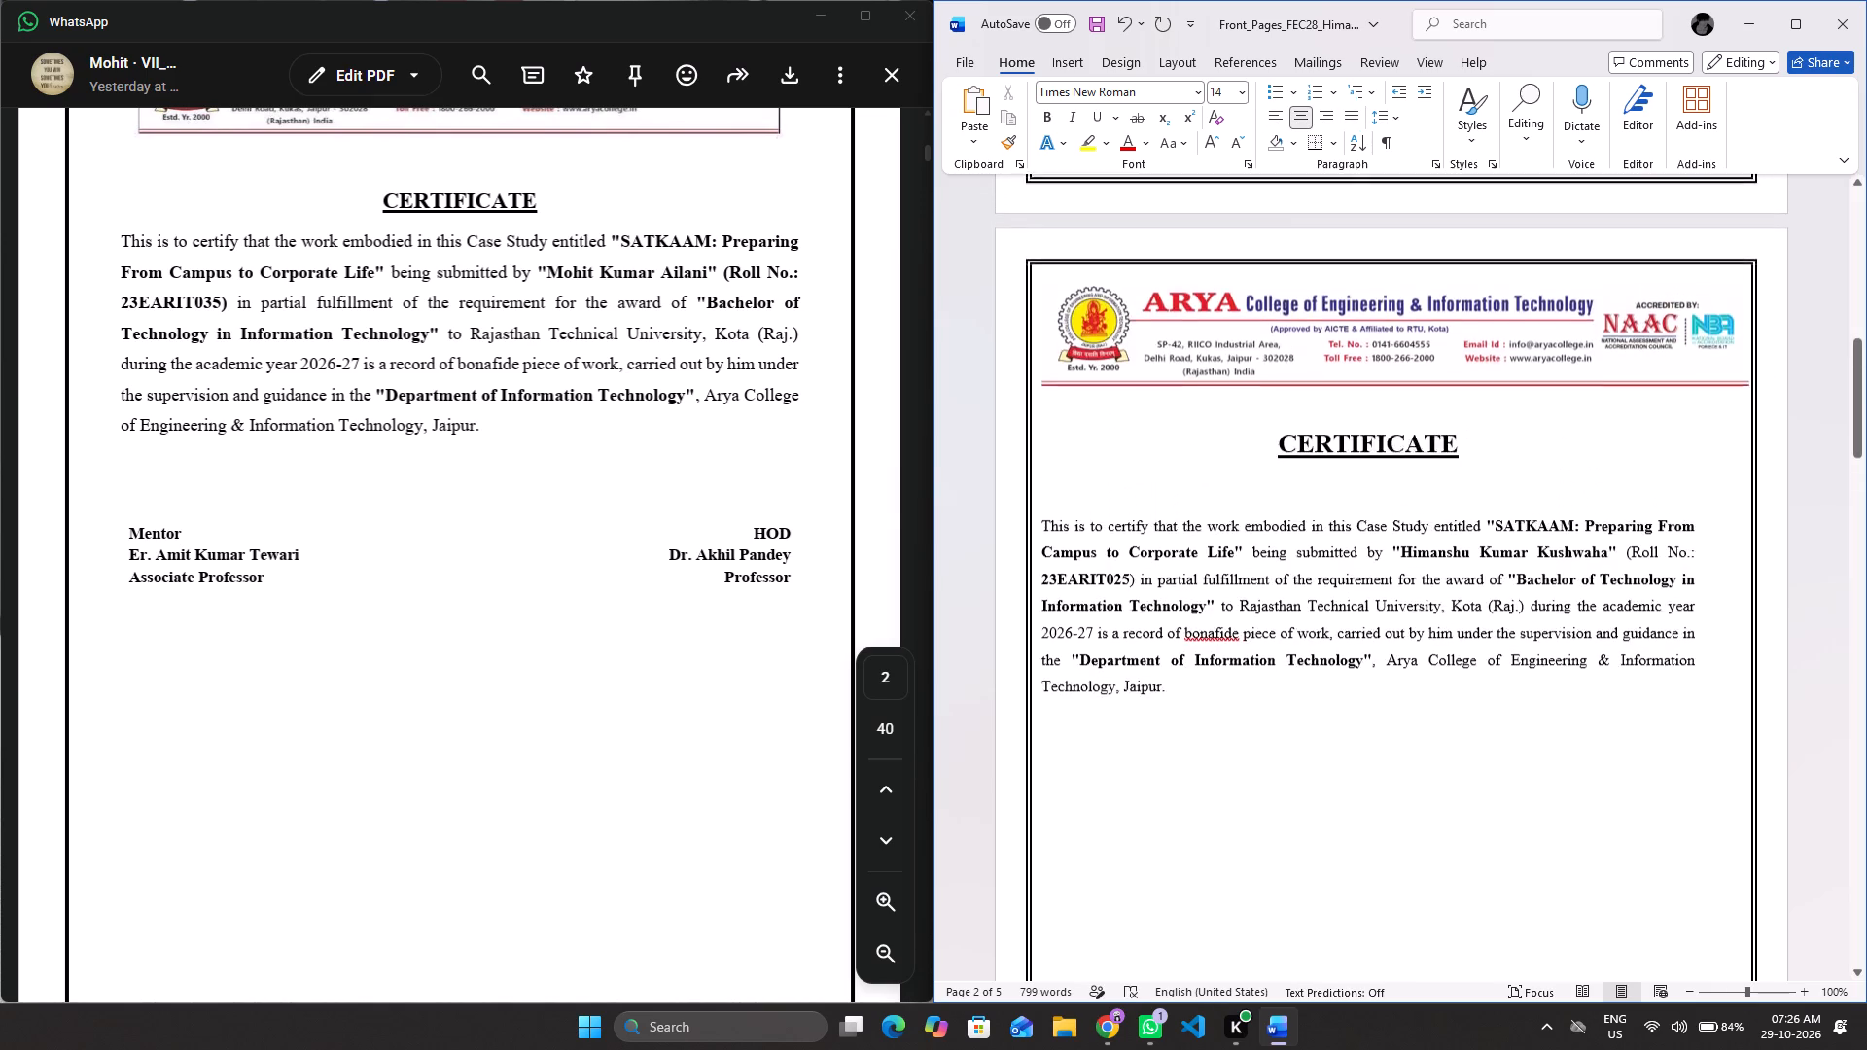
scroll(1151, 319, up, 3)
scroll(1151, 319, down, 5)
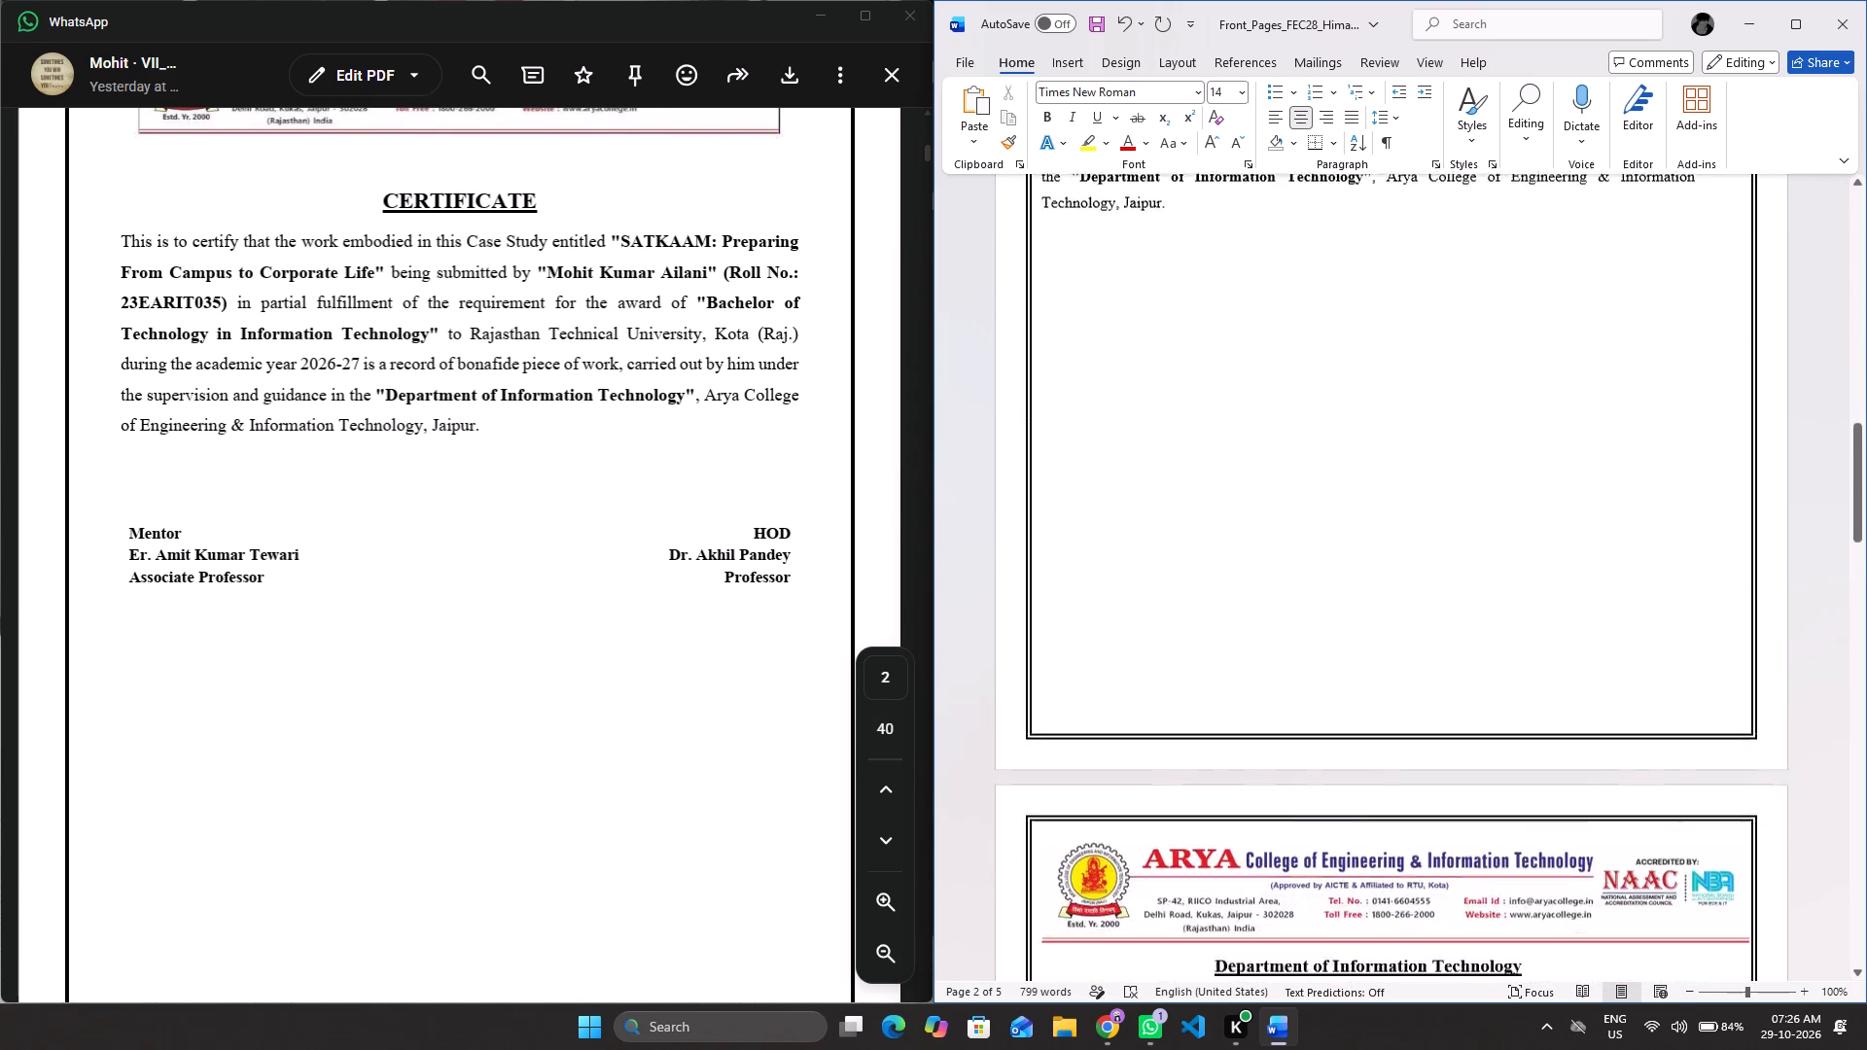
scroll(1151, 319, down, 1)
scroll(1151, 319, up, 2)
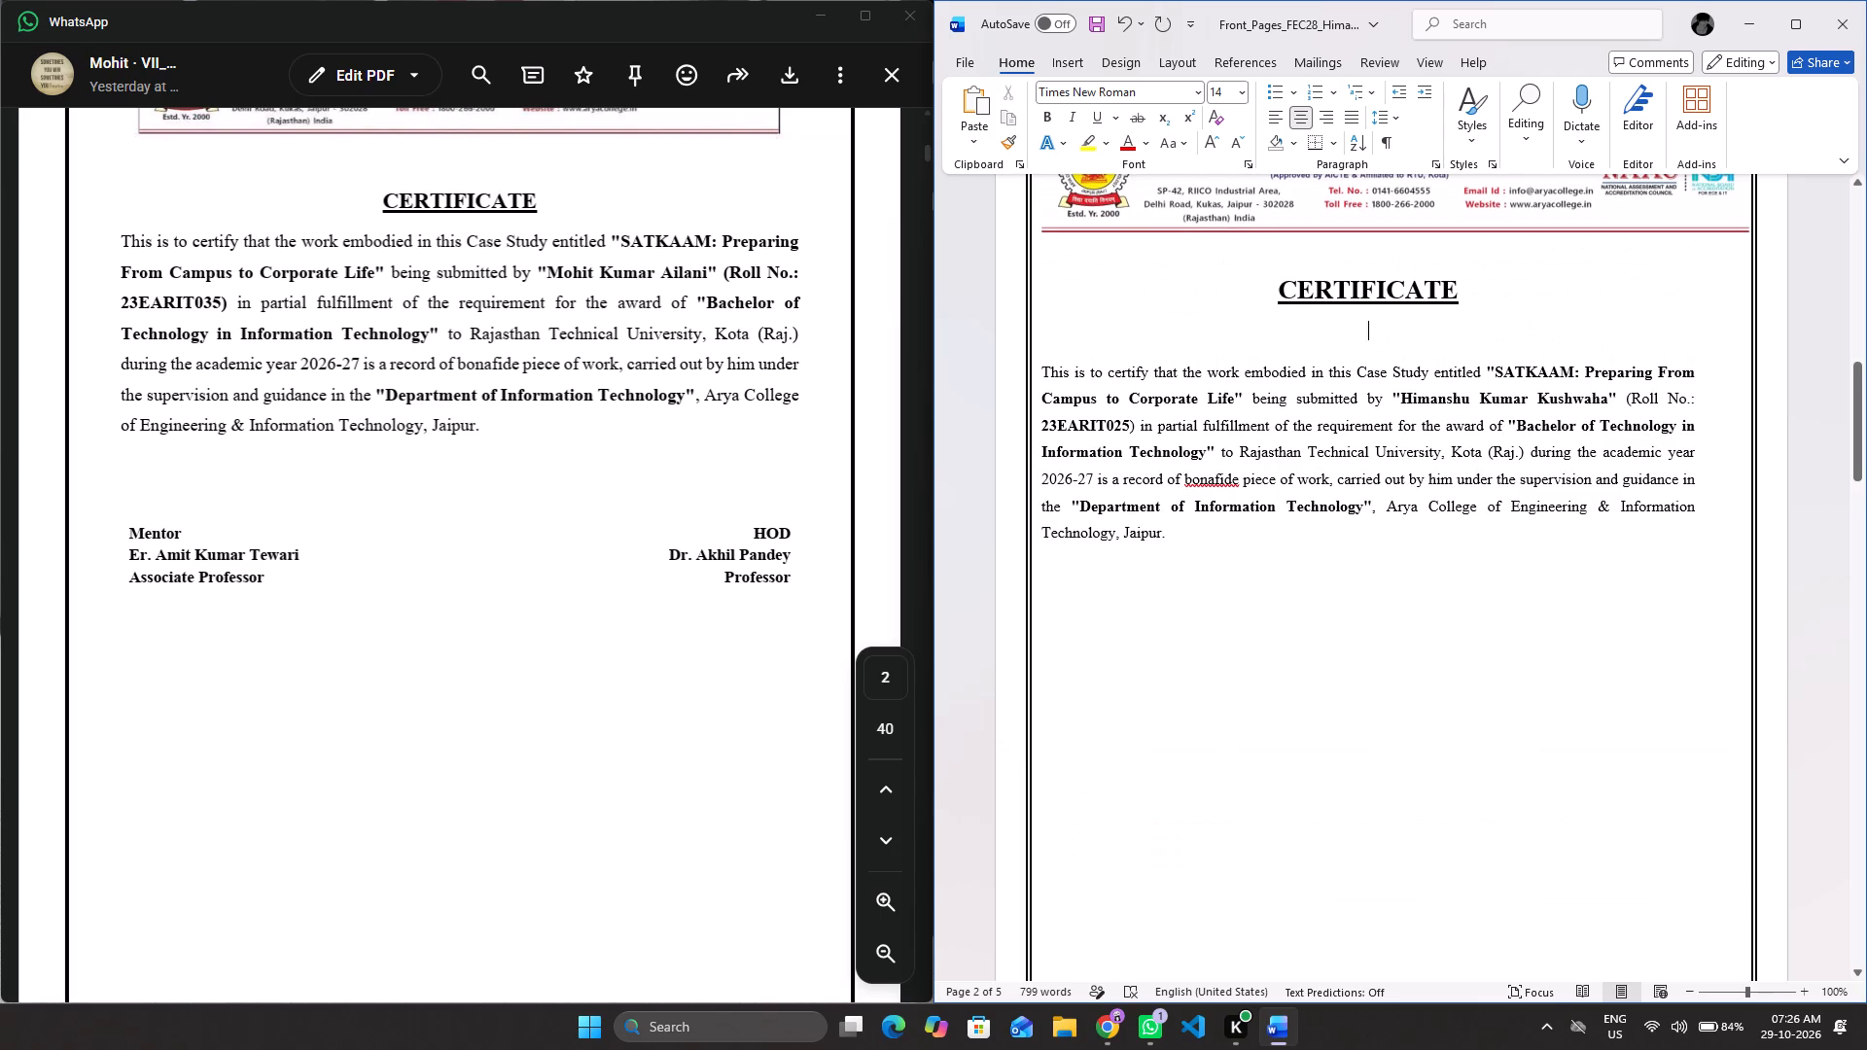
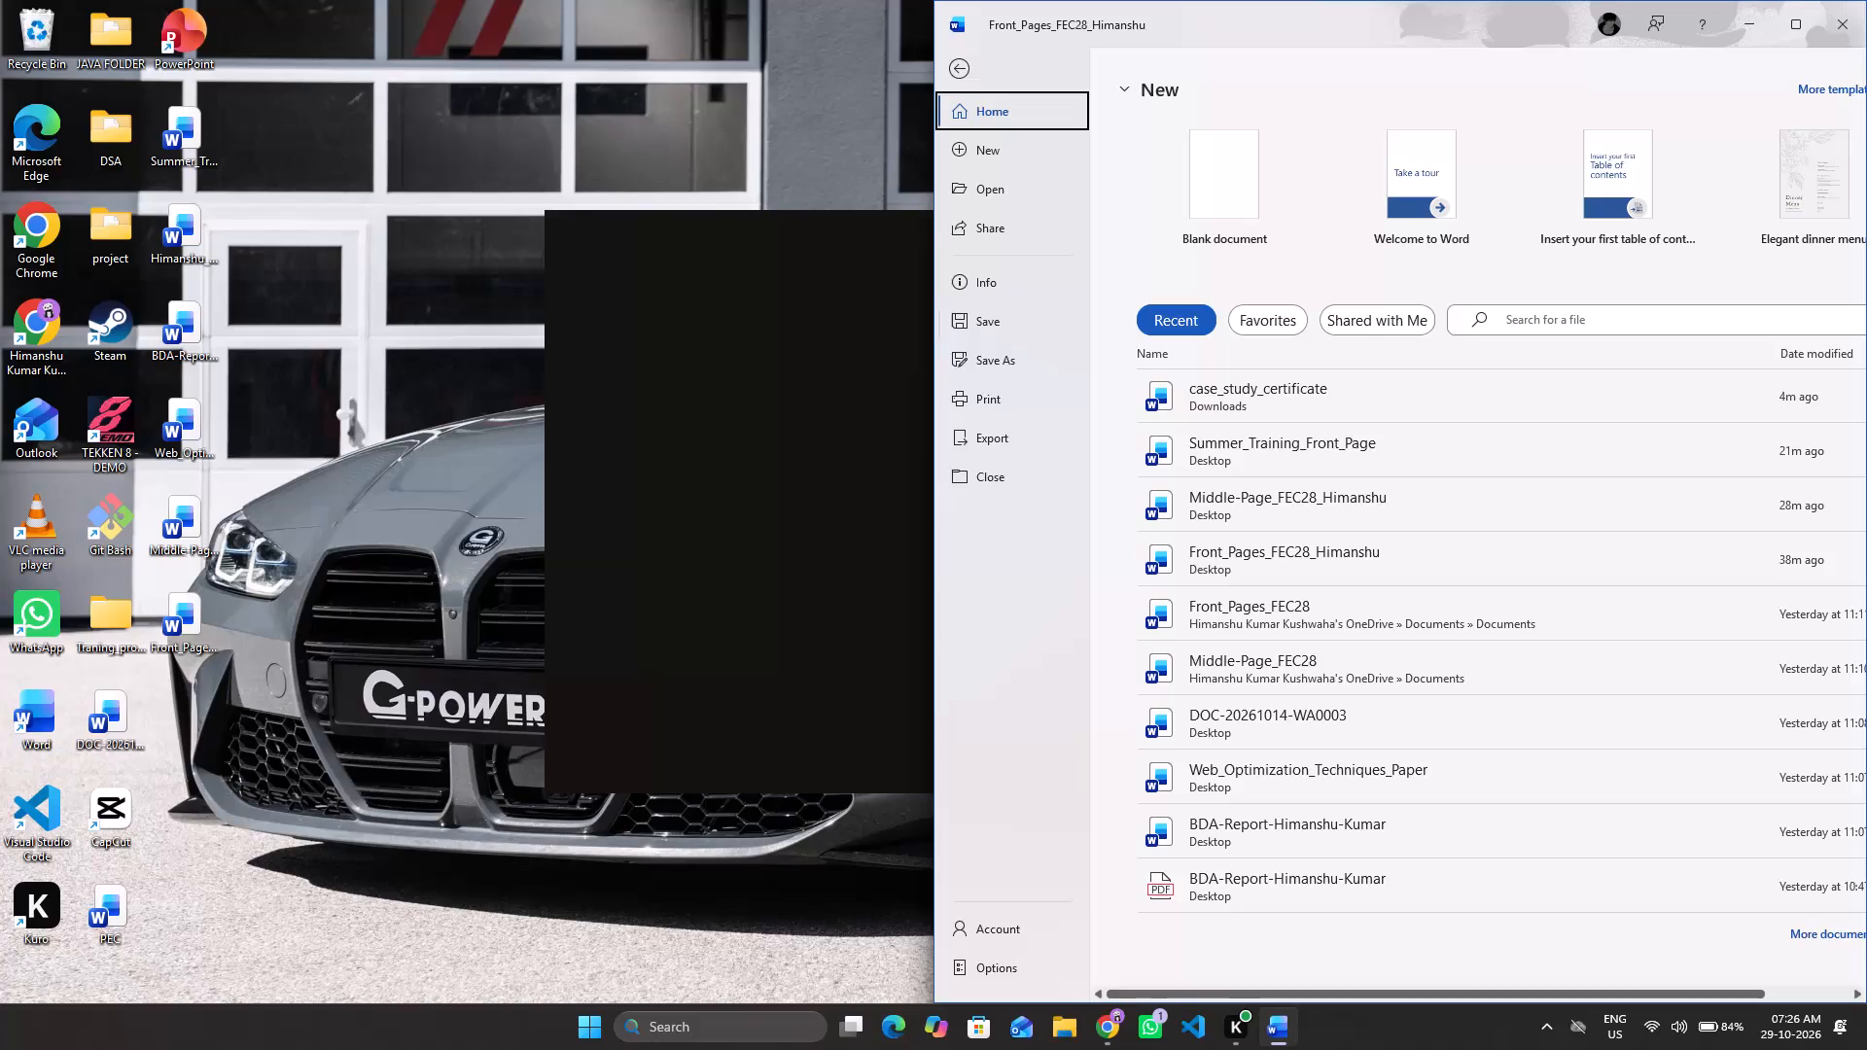
Save the front-pages document to the Desktop as a Word document, keeping the file name Front_Pages_FEC28_Himanshu.
click(994, 363)
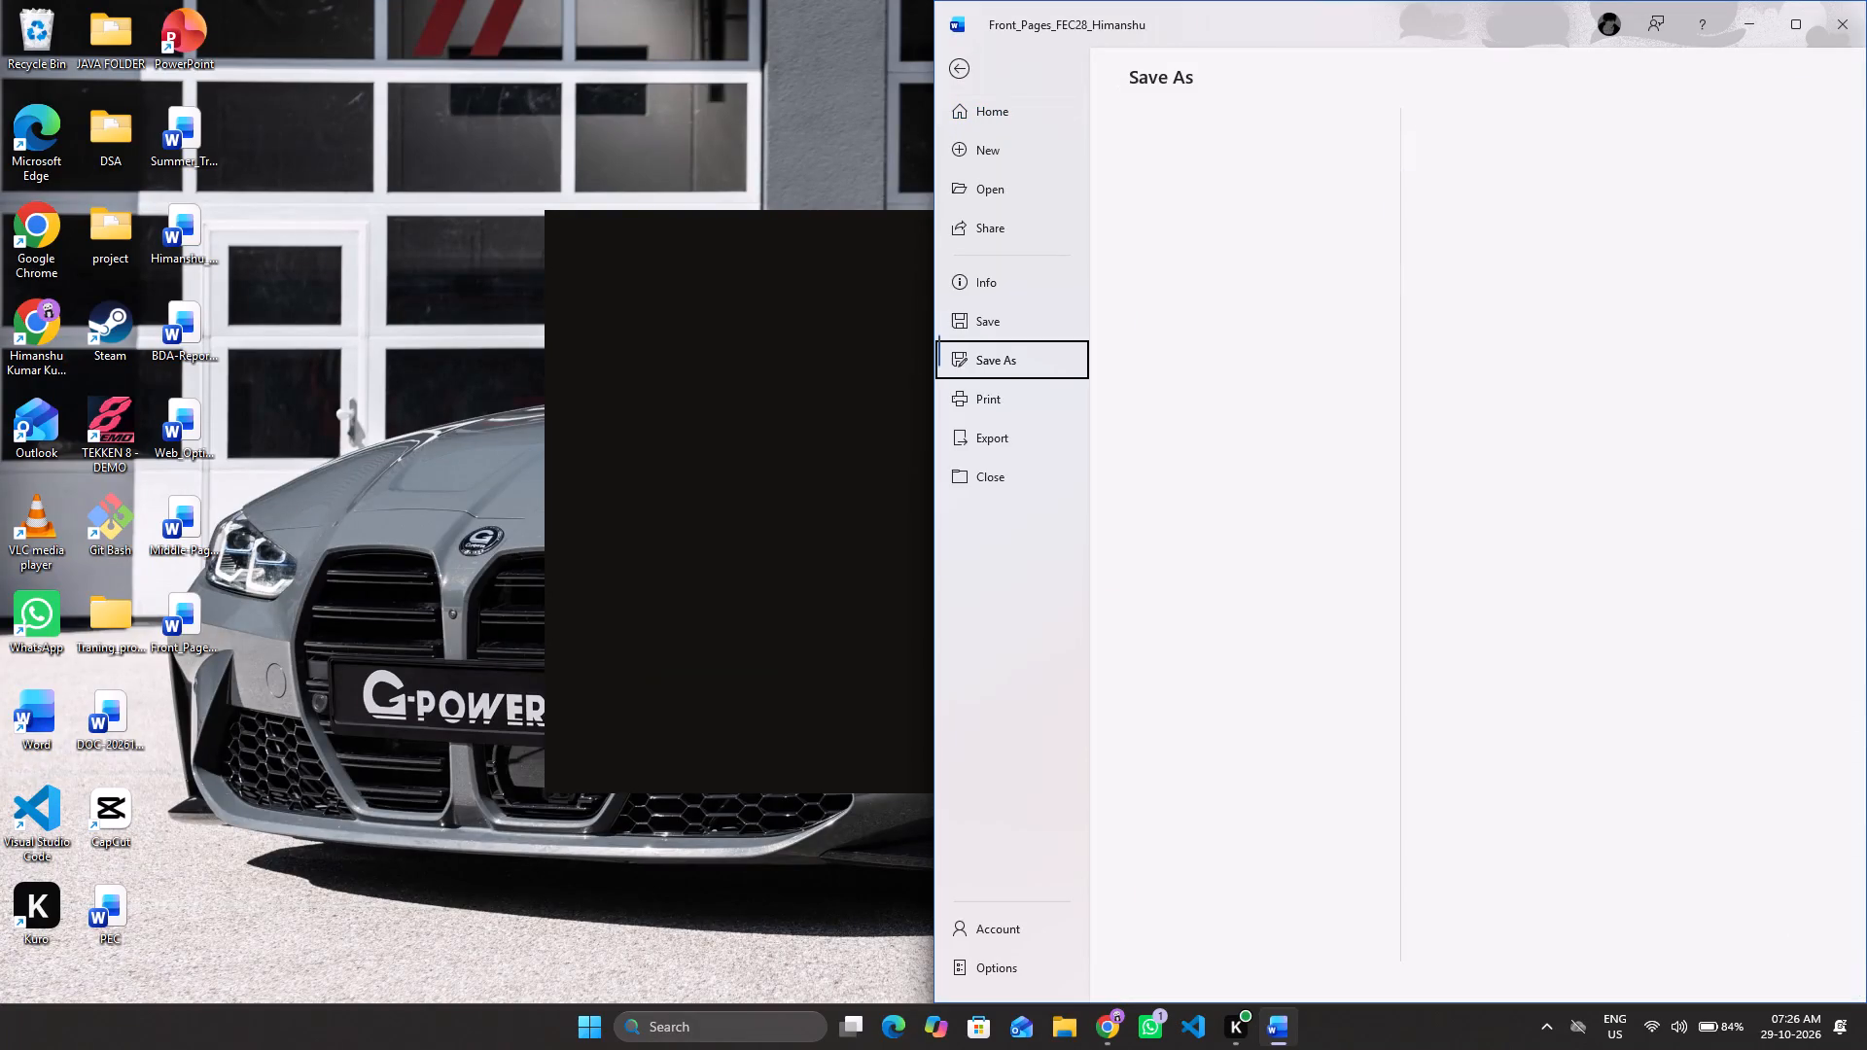
click(1184, 455)
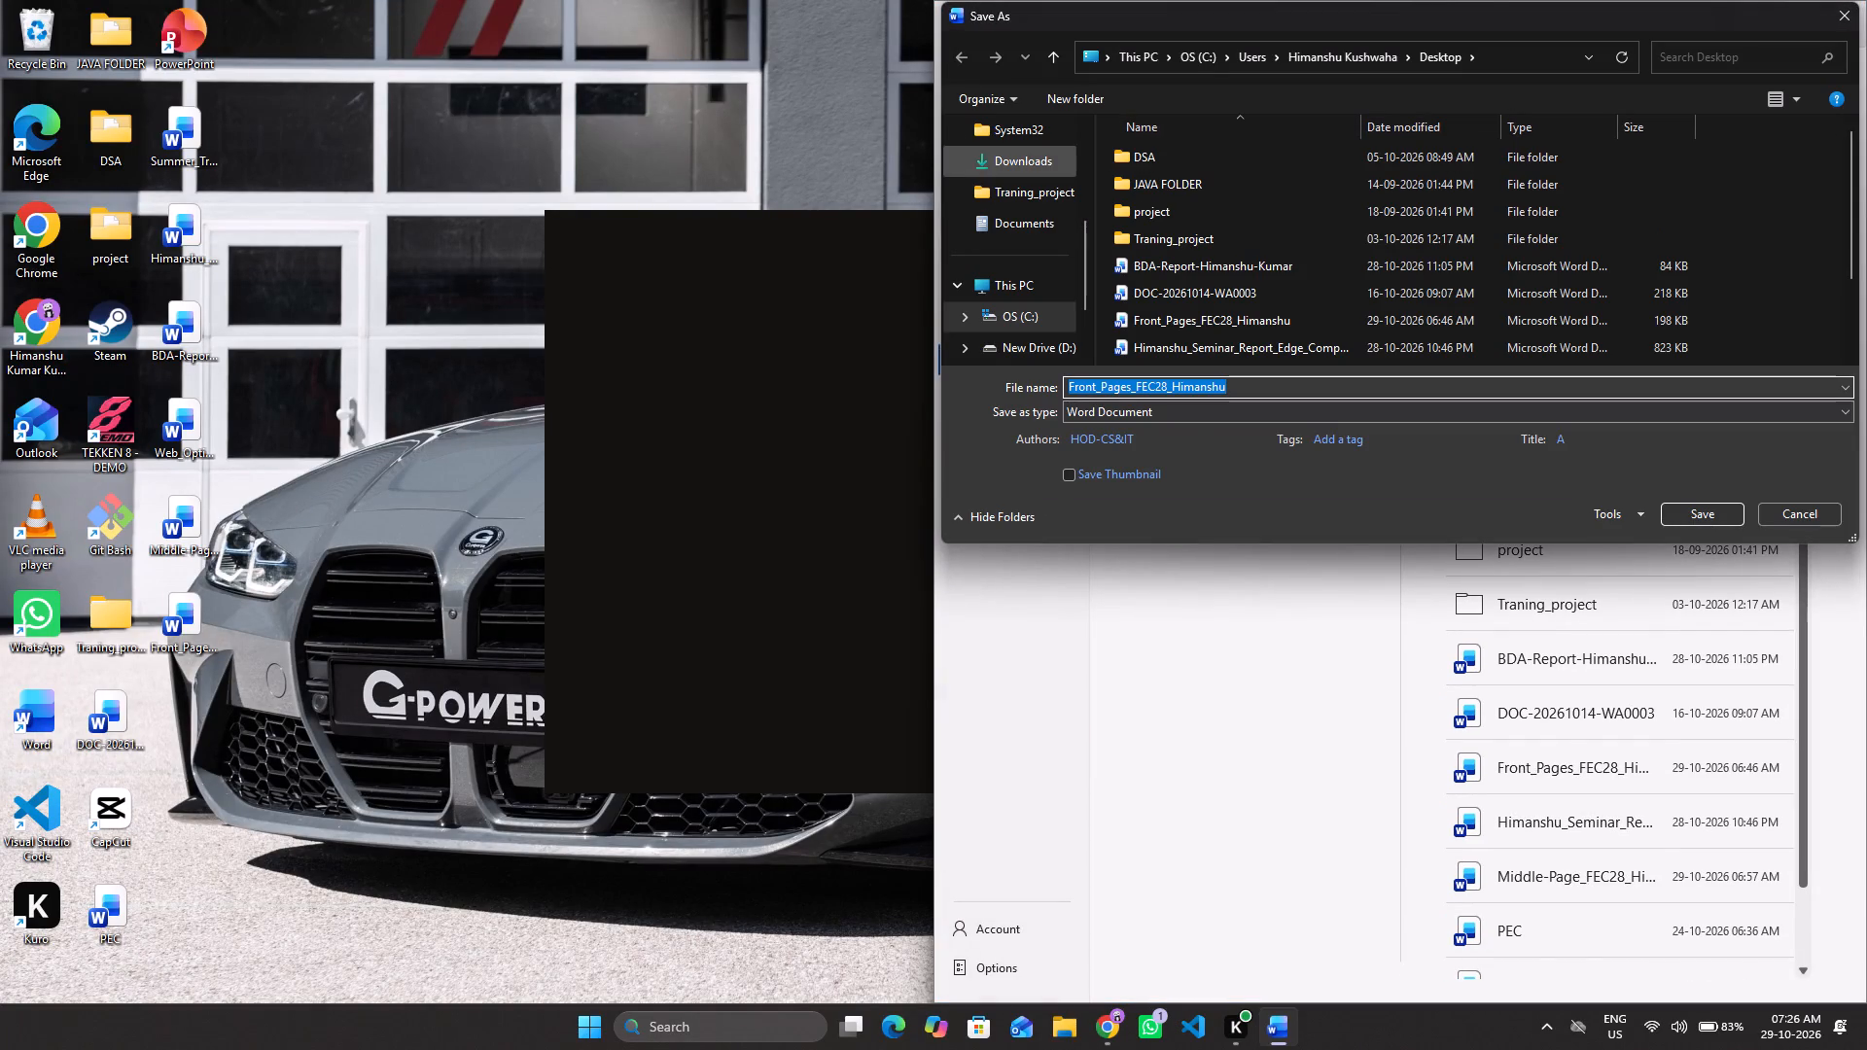
scroll(1041, 149, up, 6)
click(1026, 232)
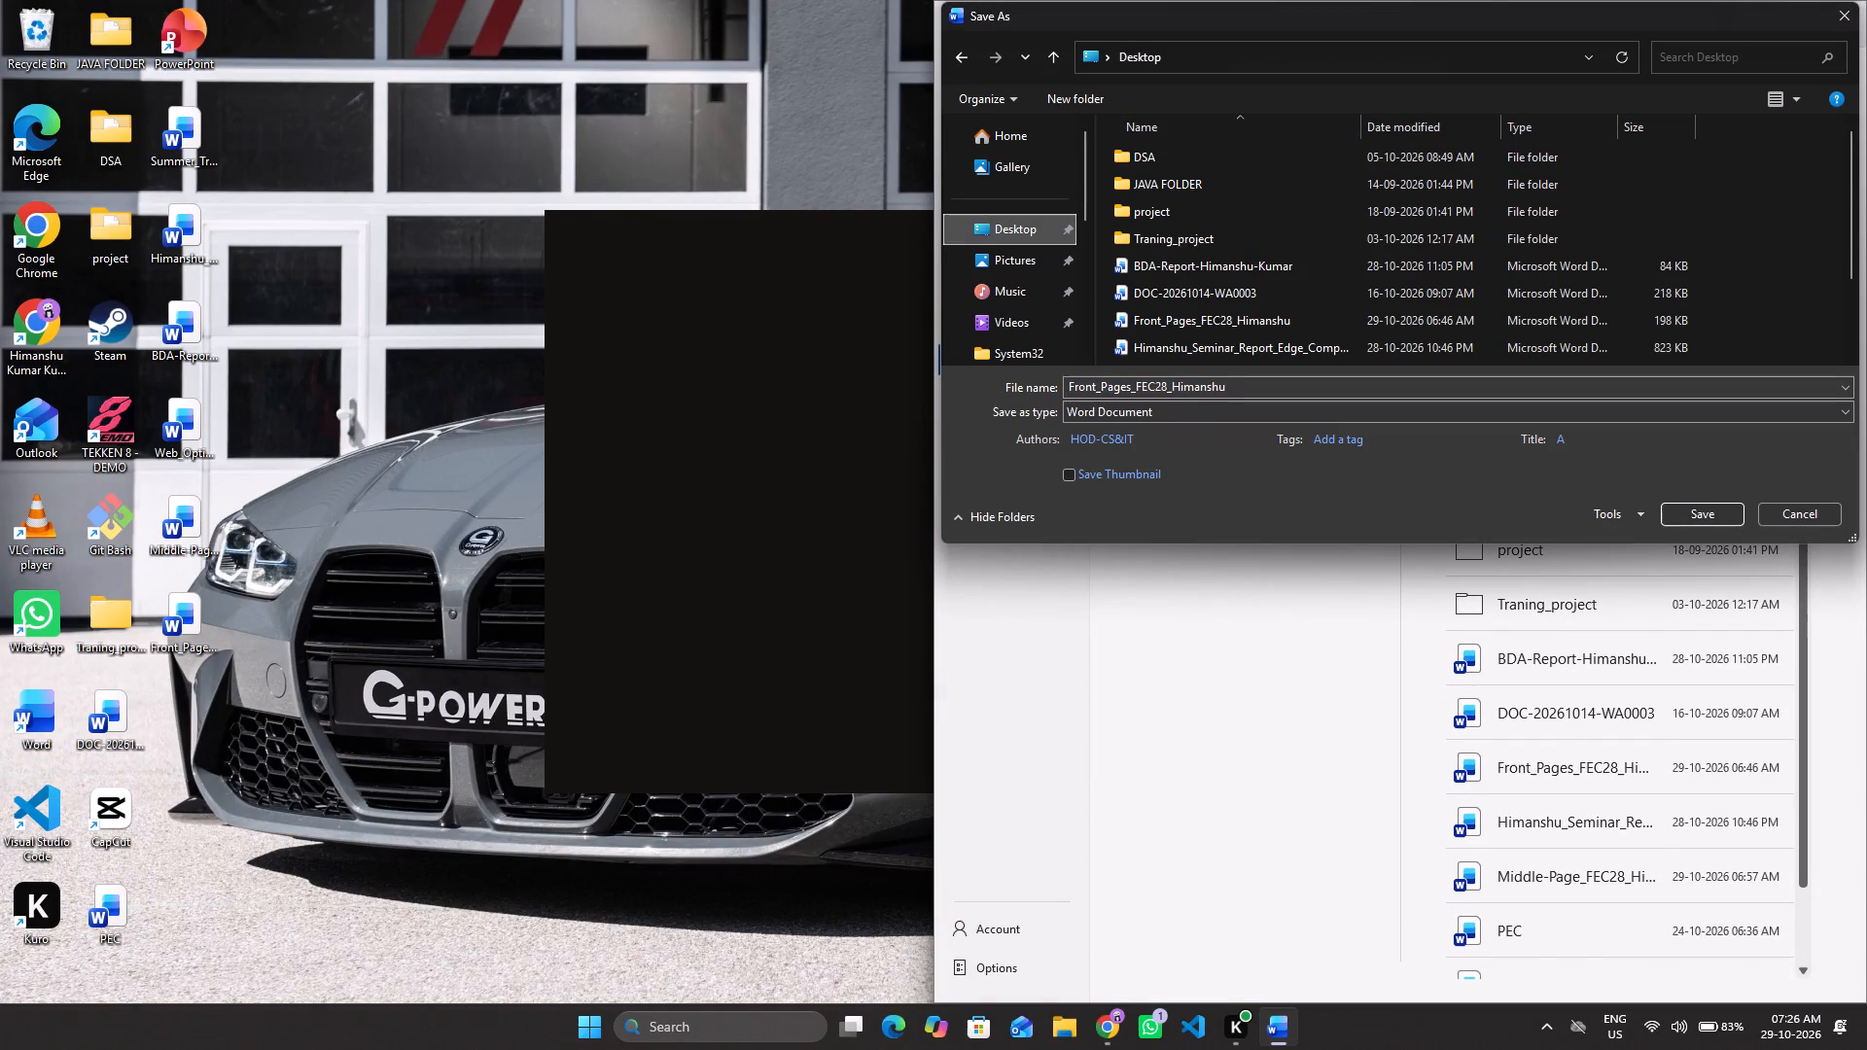
click(1687, 515)
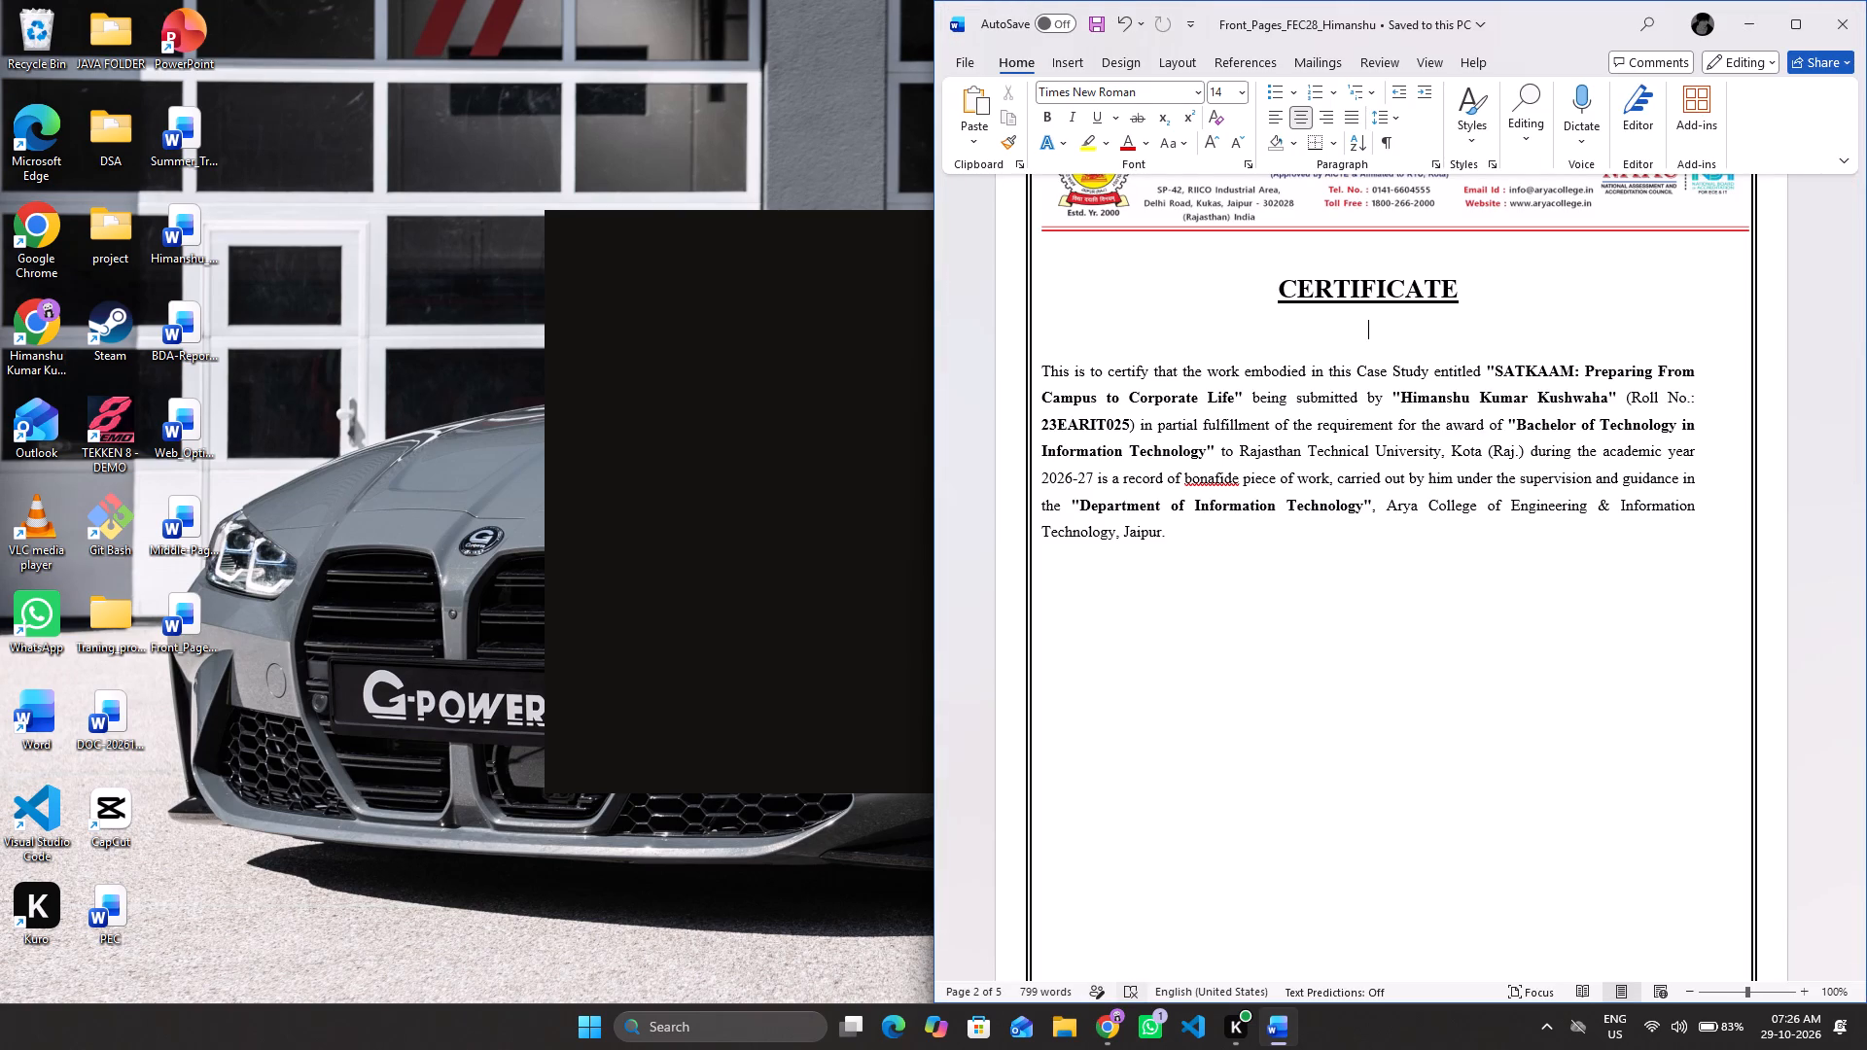
Switch from the certificate page in Word to WhatsApp.
click(1150, 1023)
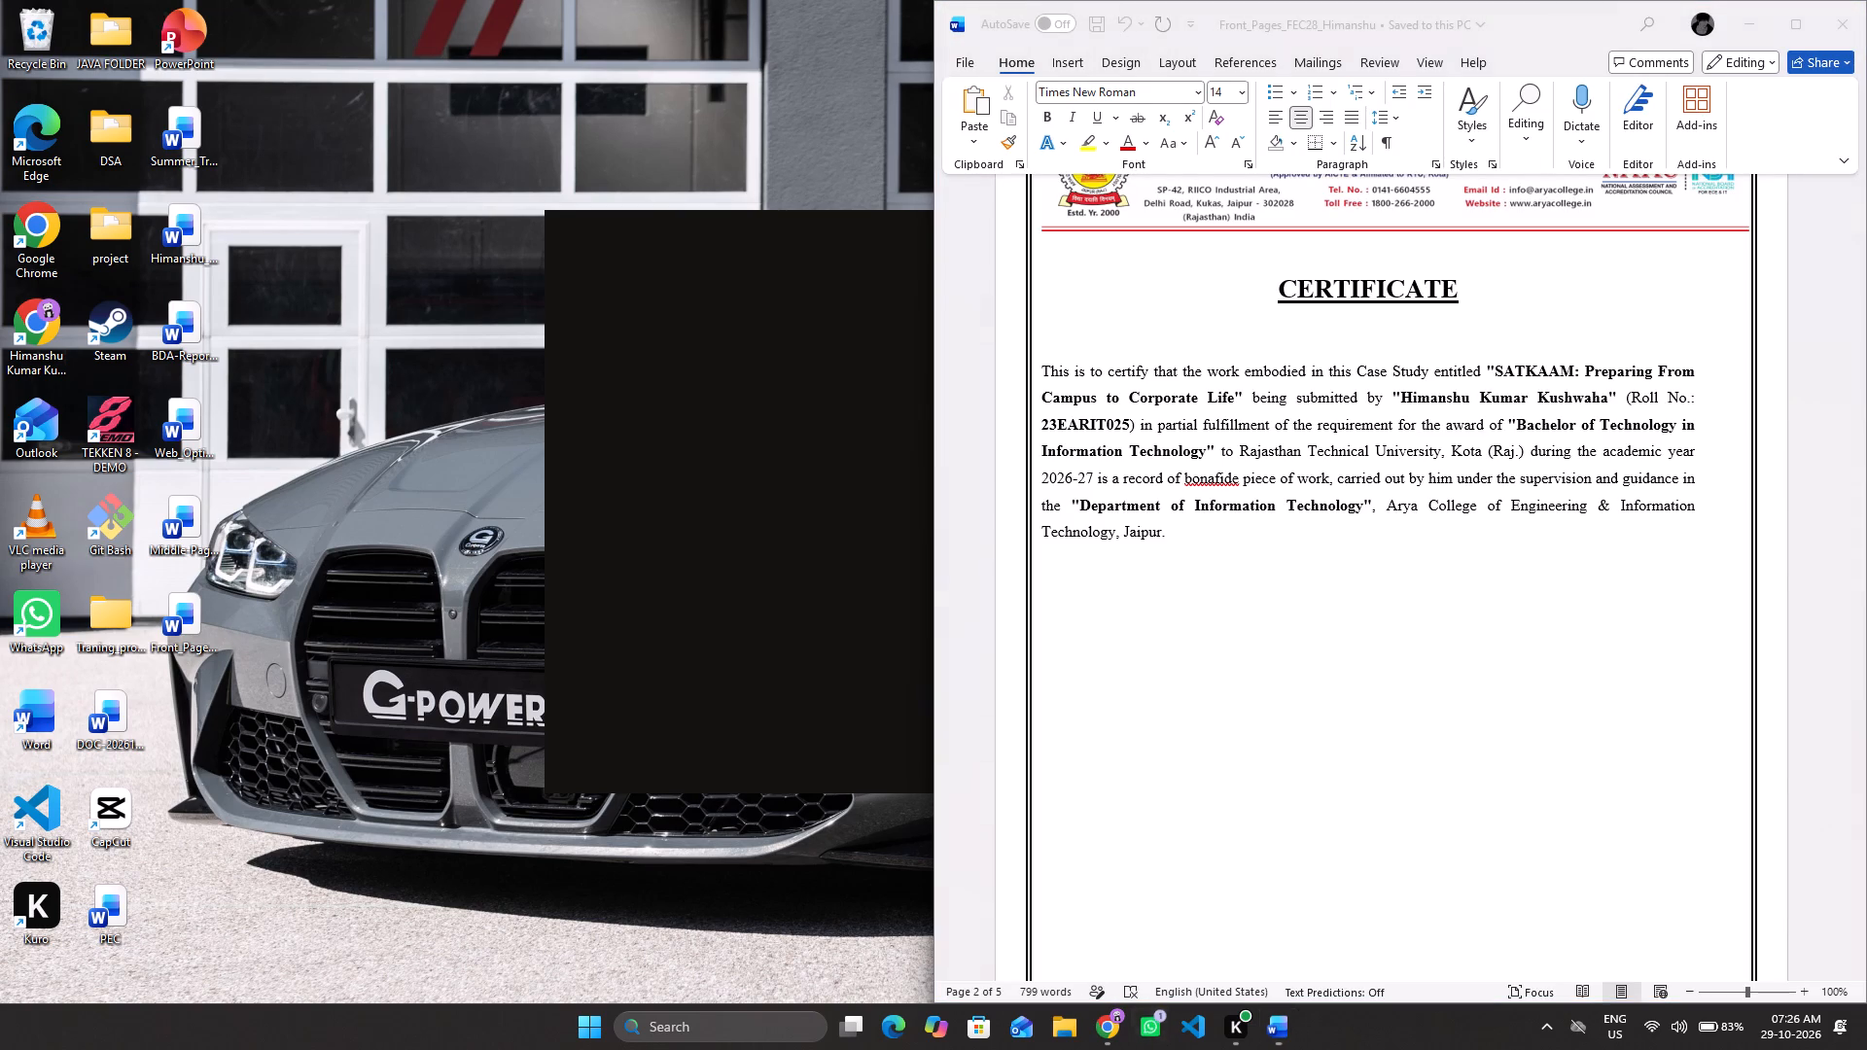
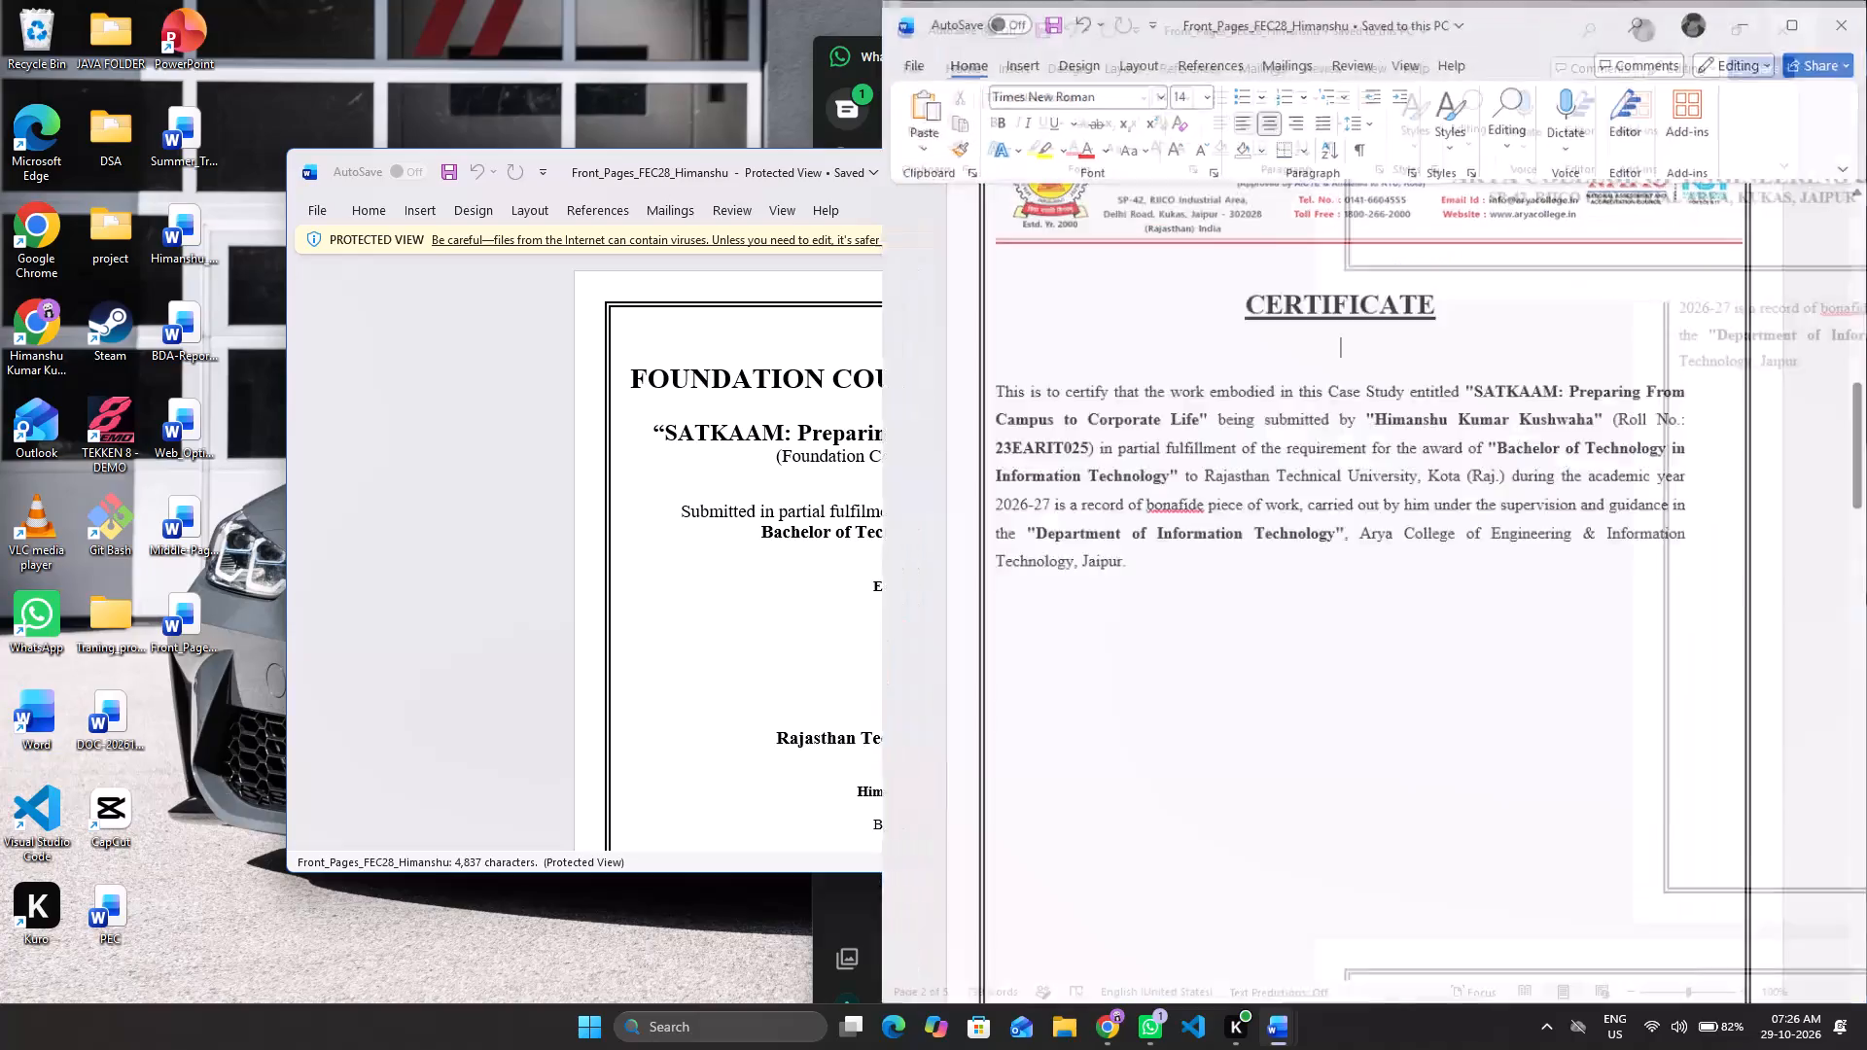
Close the saved, editable Front_Pages_FEC28 document, leaving the Protected View copy open.
click(1845, 18)
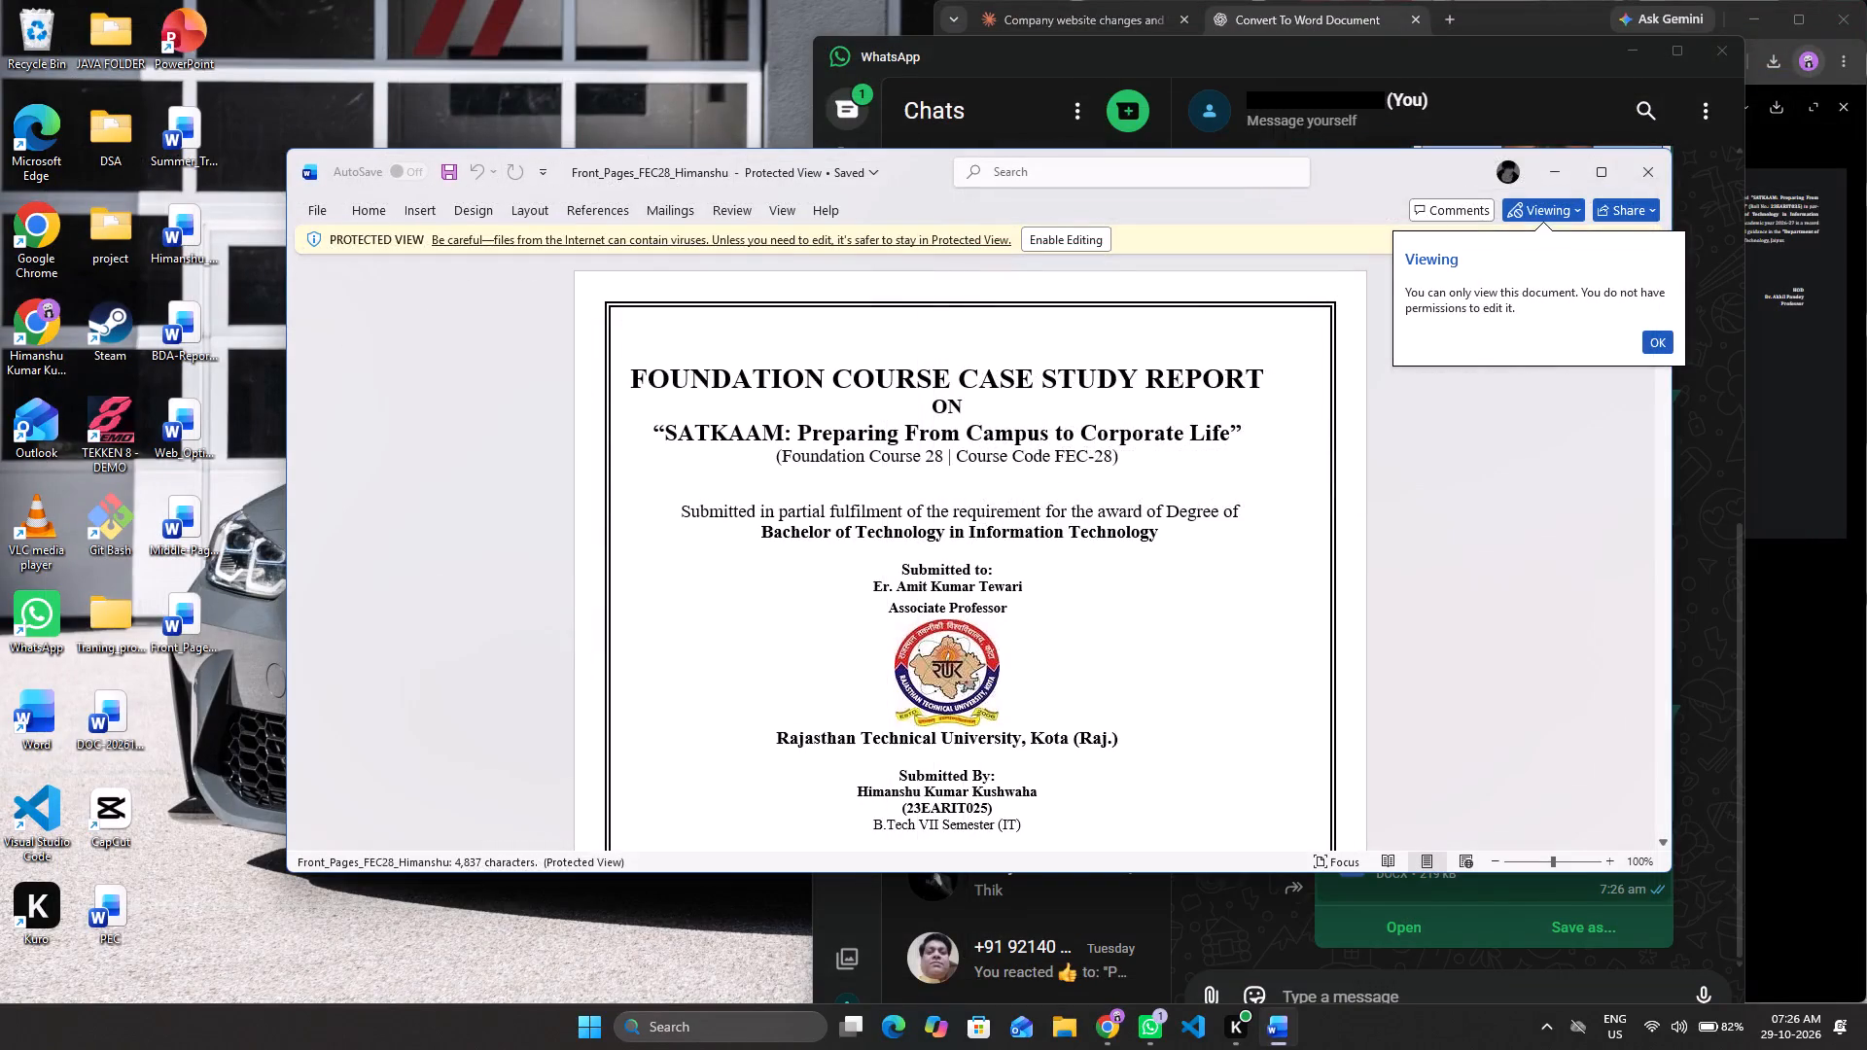
Look through the Protected View copy of the FEC28 front pages, checking the certificate, abstract and table of contents.
scroll(1074, 608, down, 3)
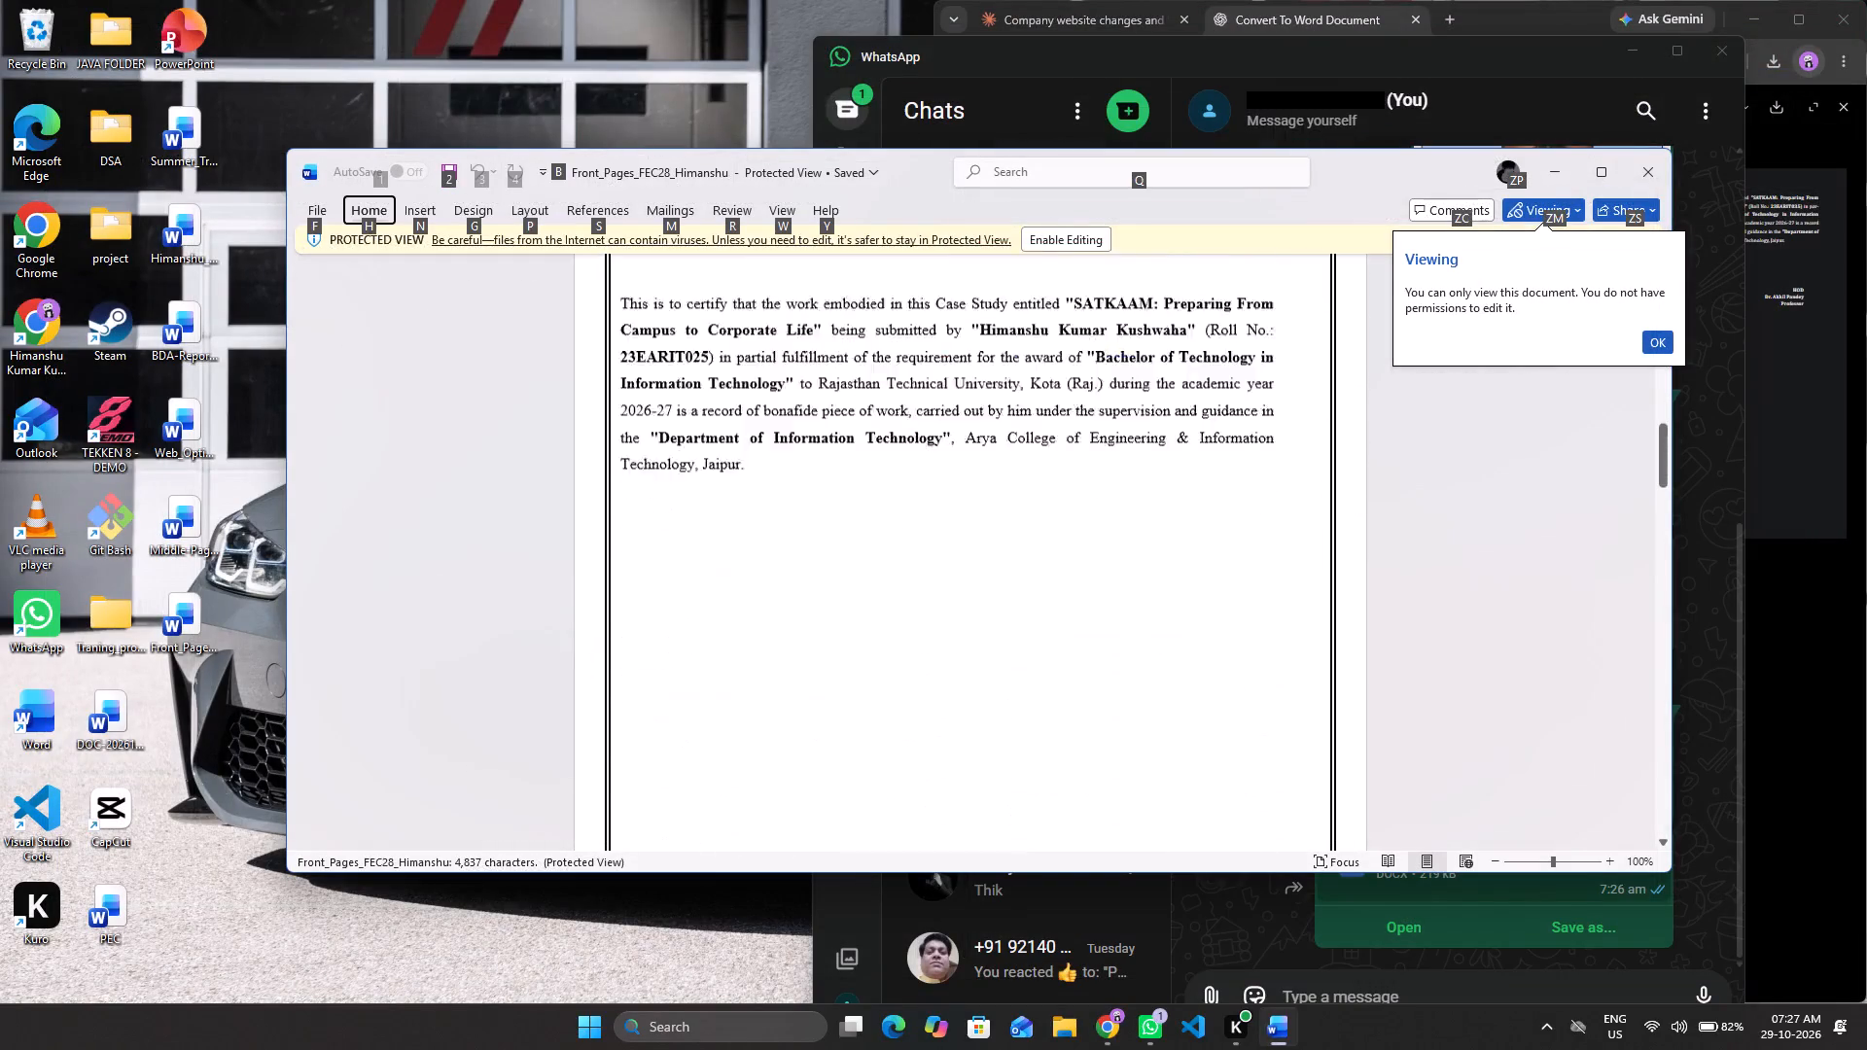
scroll(1074, 608, down, 10)
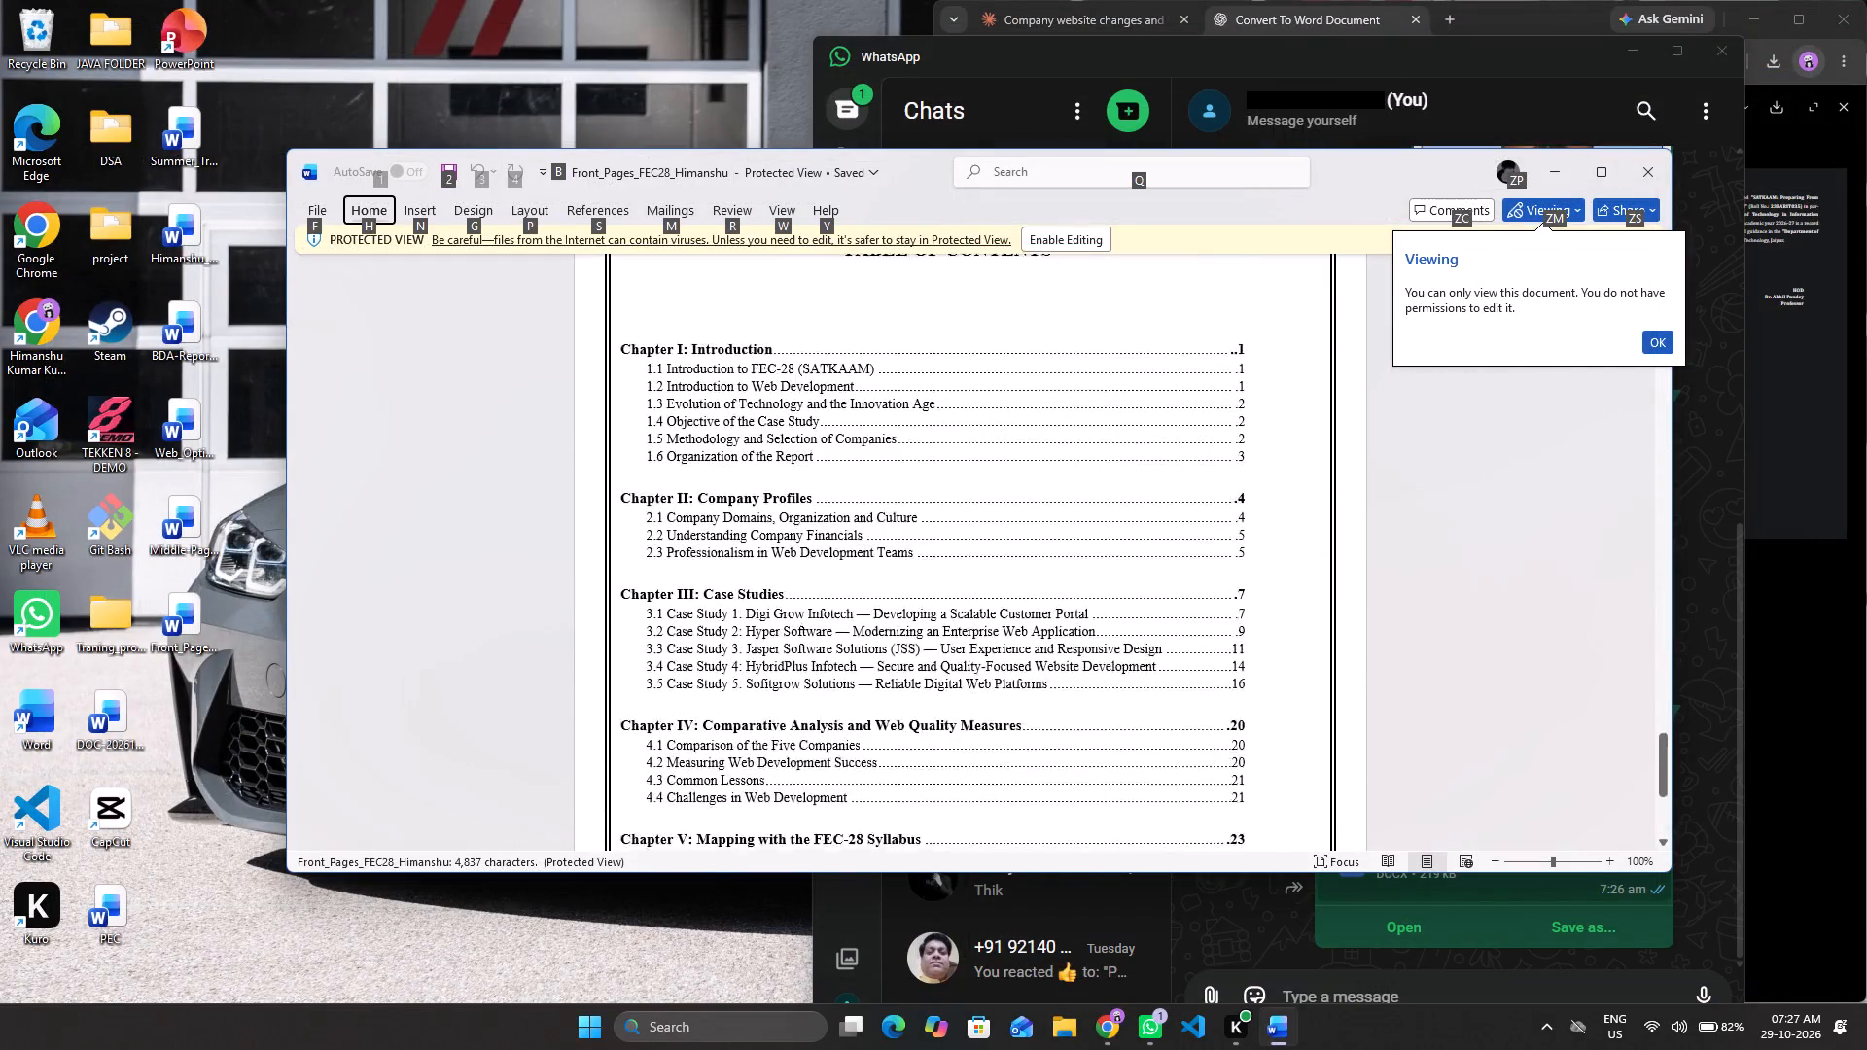
scroll(1074, 608, down, 9)
scroll(1074, 608, up, 4)
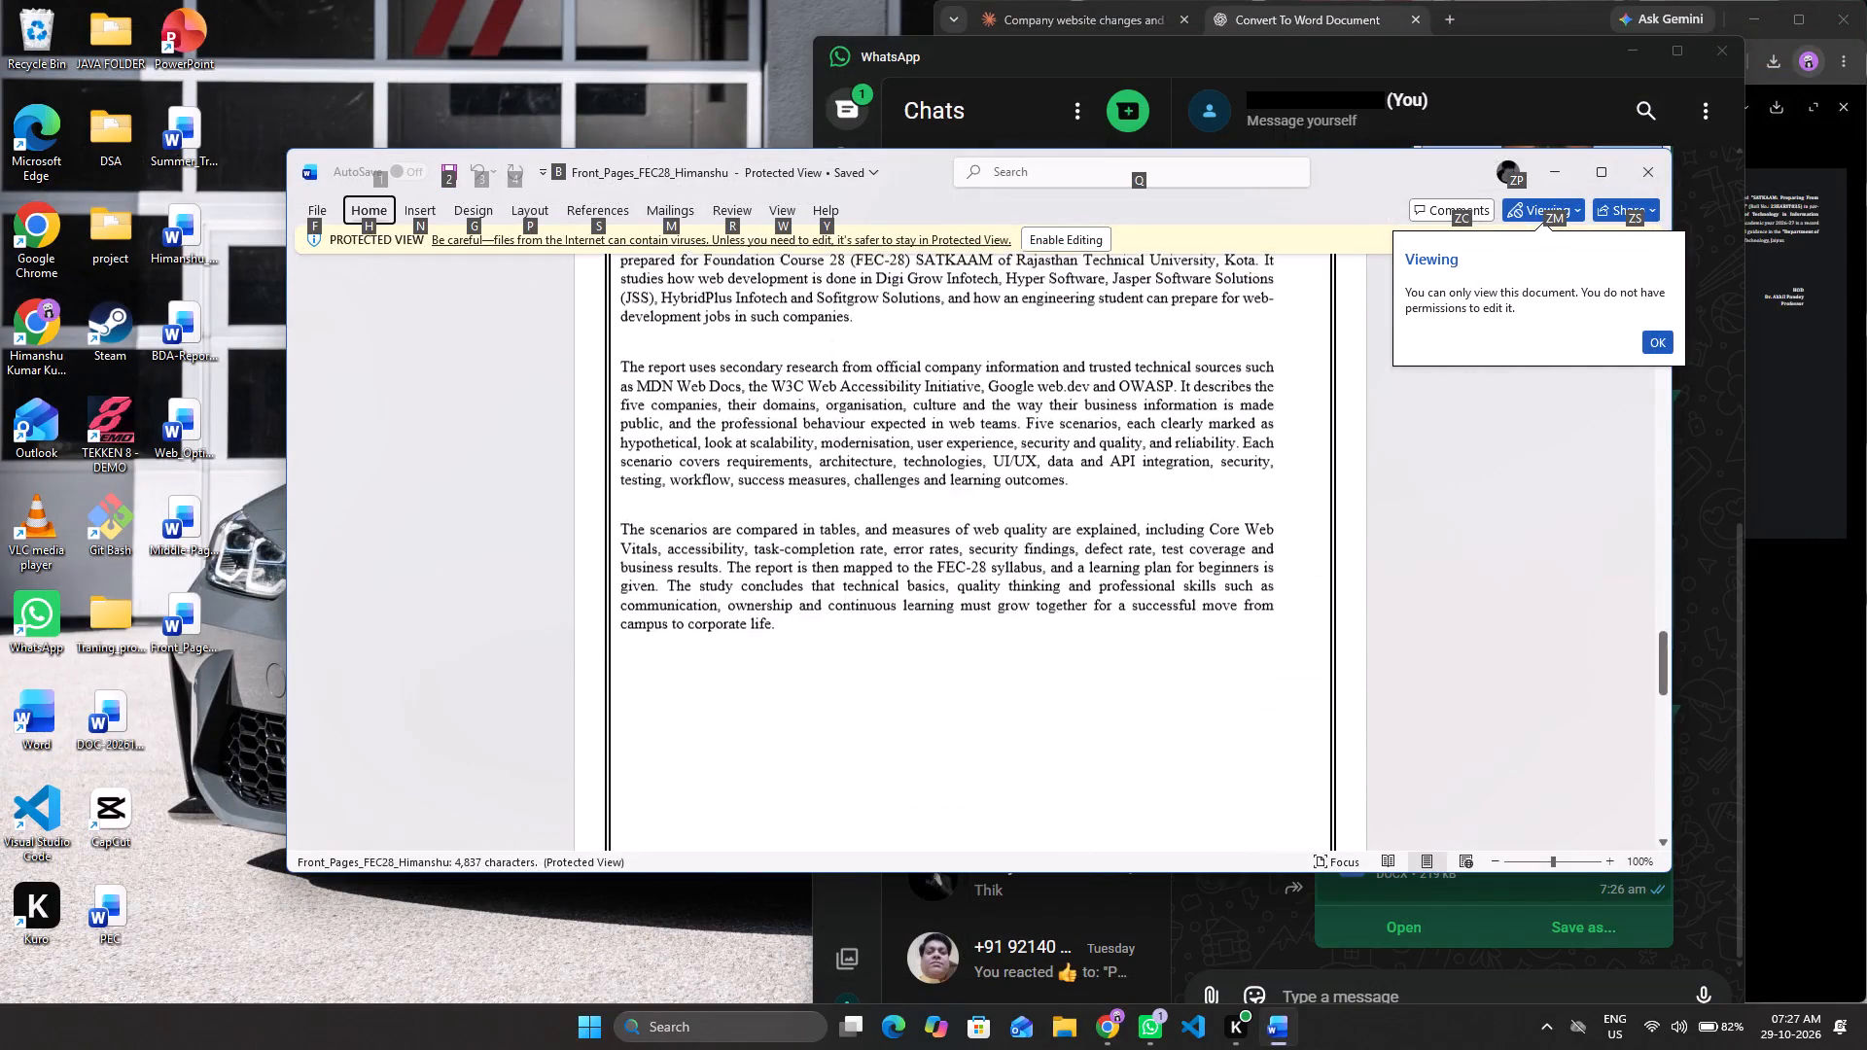